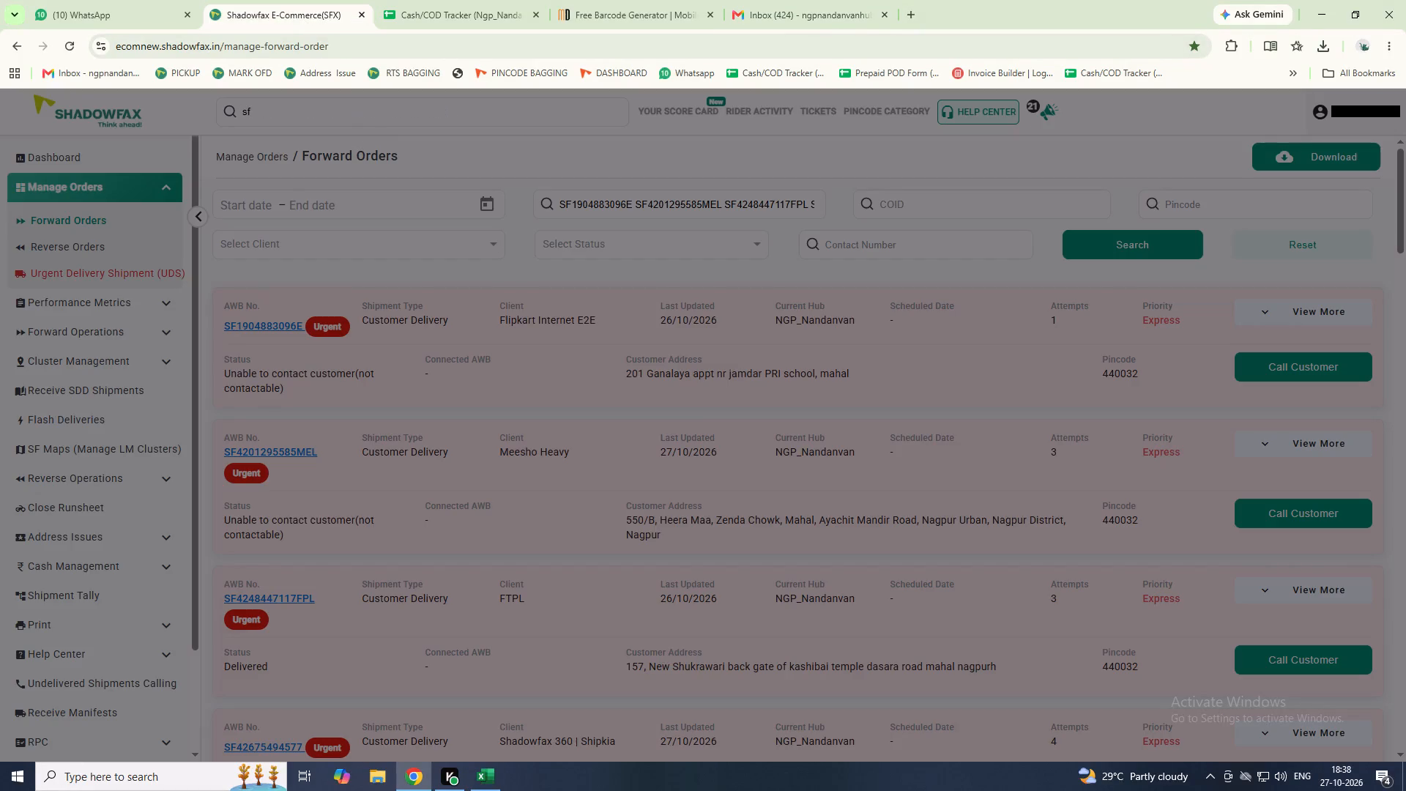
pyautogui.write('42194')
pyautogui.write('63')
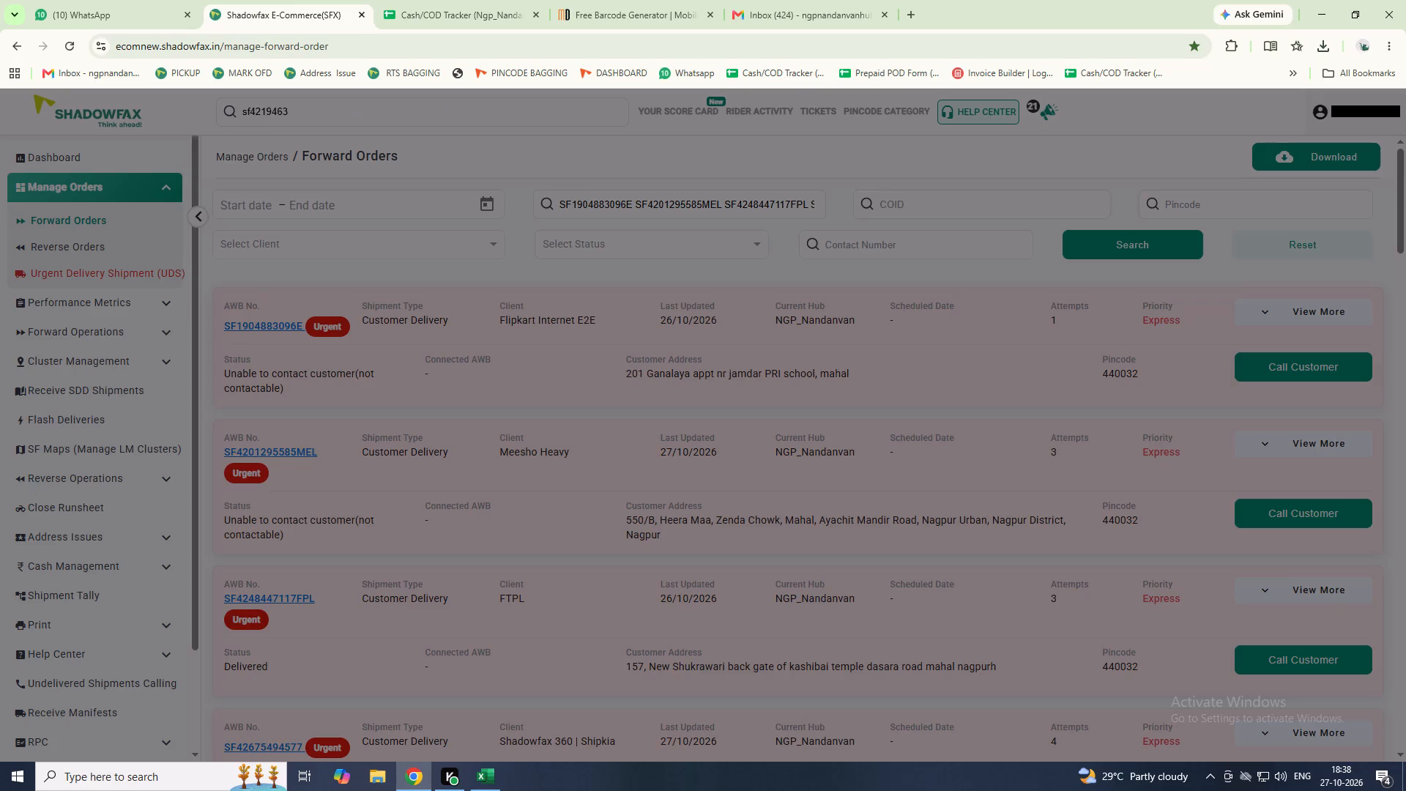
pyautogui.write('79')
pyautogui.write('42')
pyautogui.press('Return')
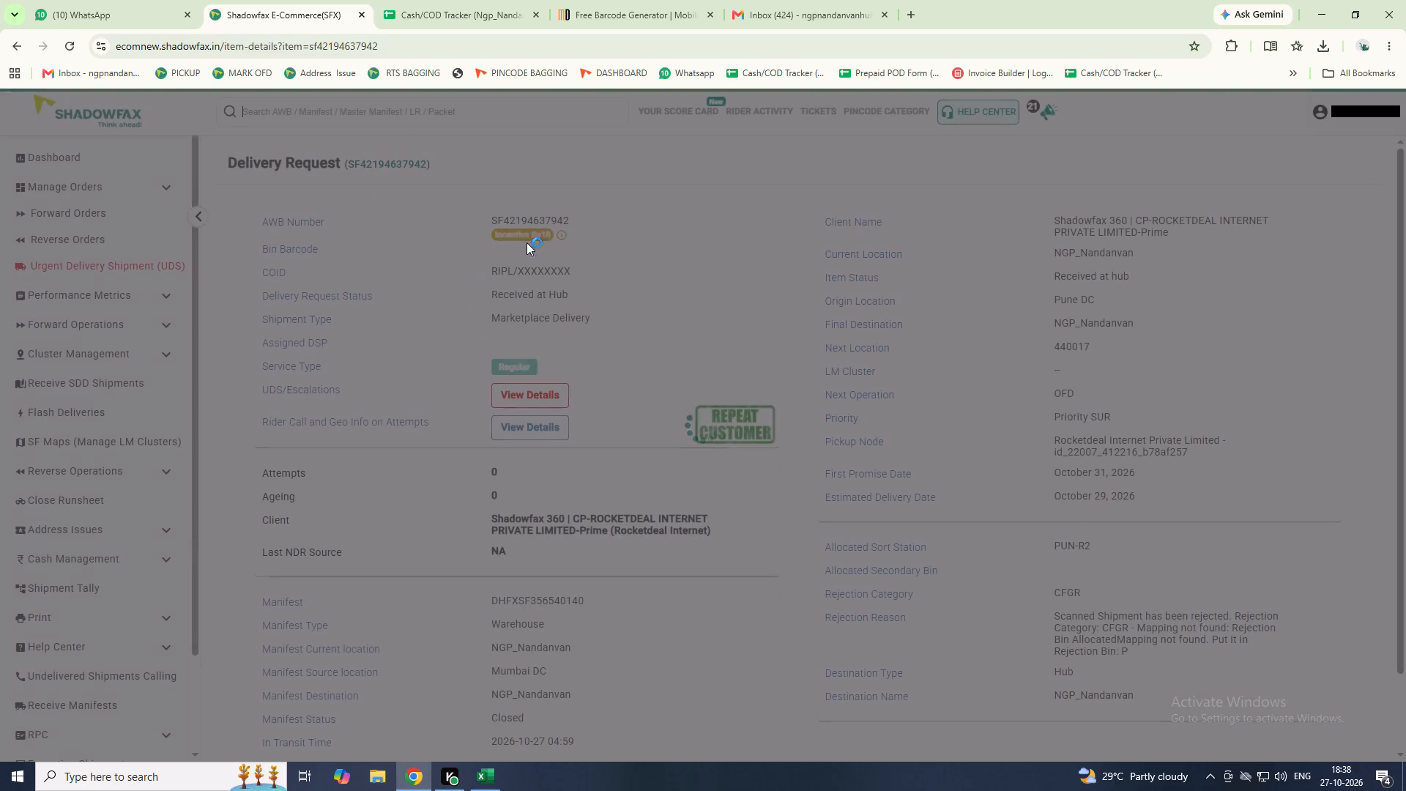
pyautogui.doubleClick(544, 212)
pyautogui.click(544, 220)
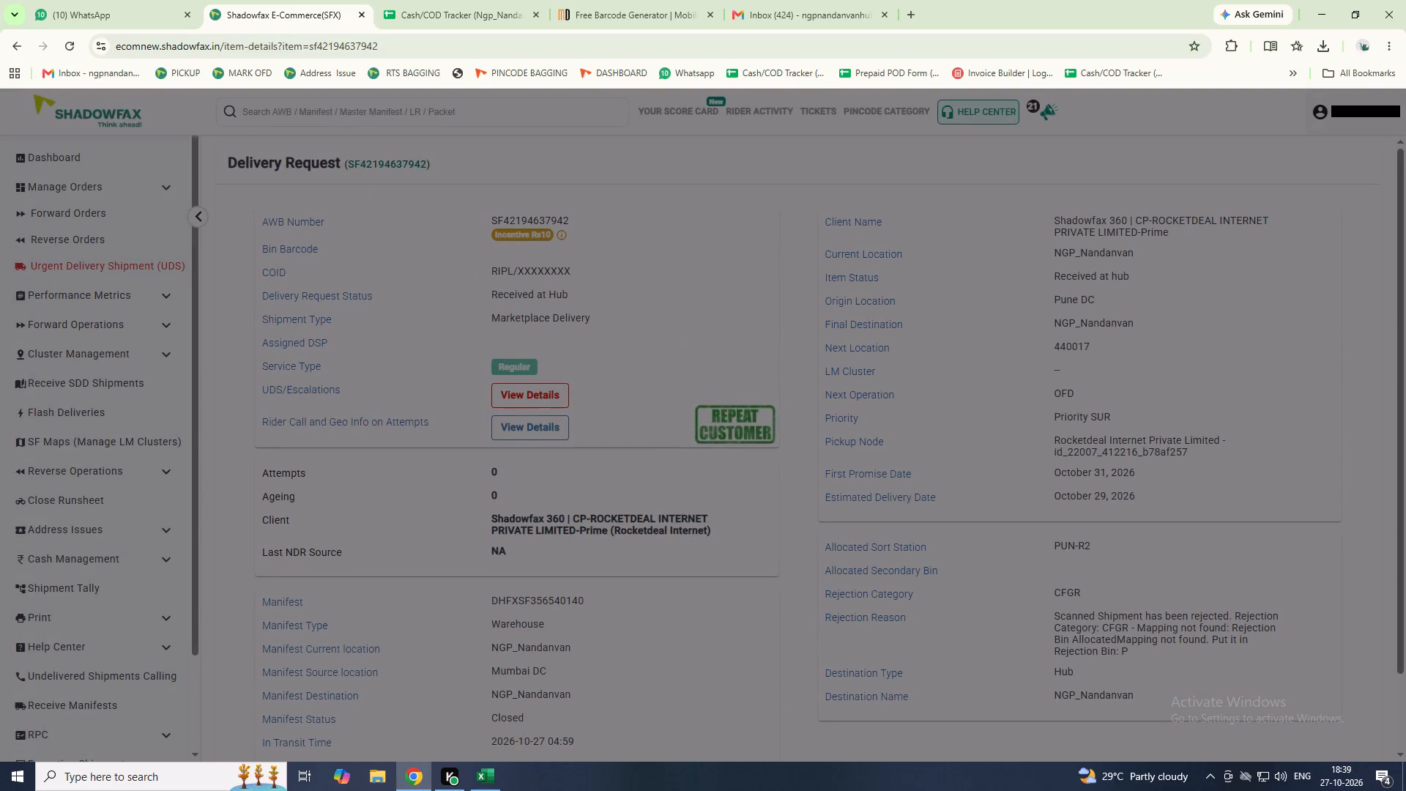
pyautogui.hotkey('ctrl', 'c')
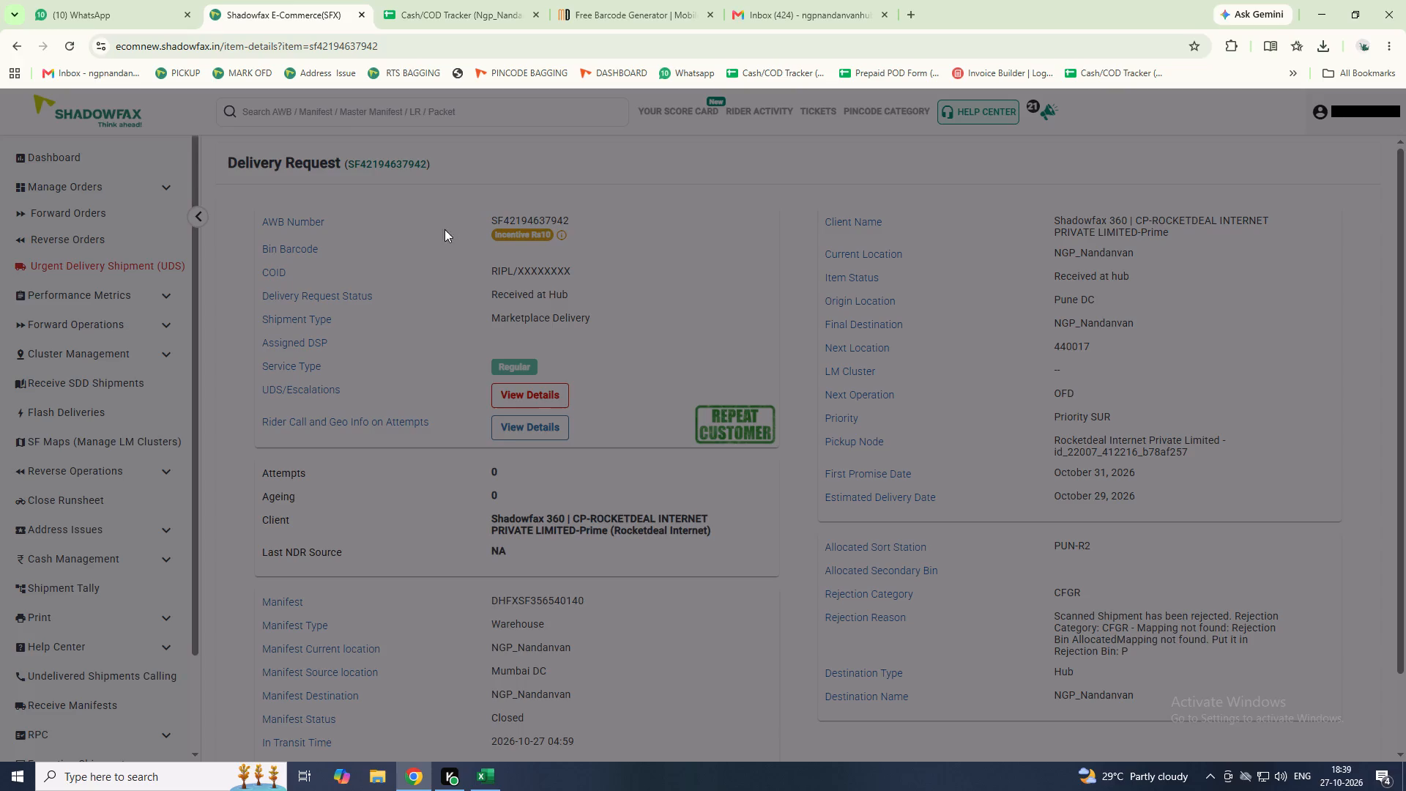
pyautogui.doubleClick(559, 223)
pyautogui.hotkey('ctrl', 'c')
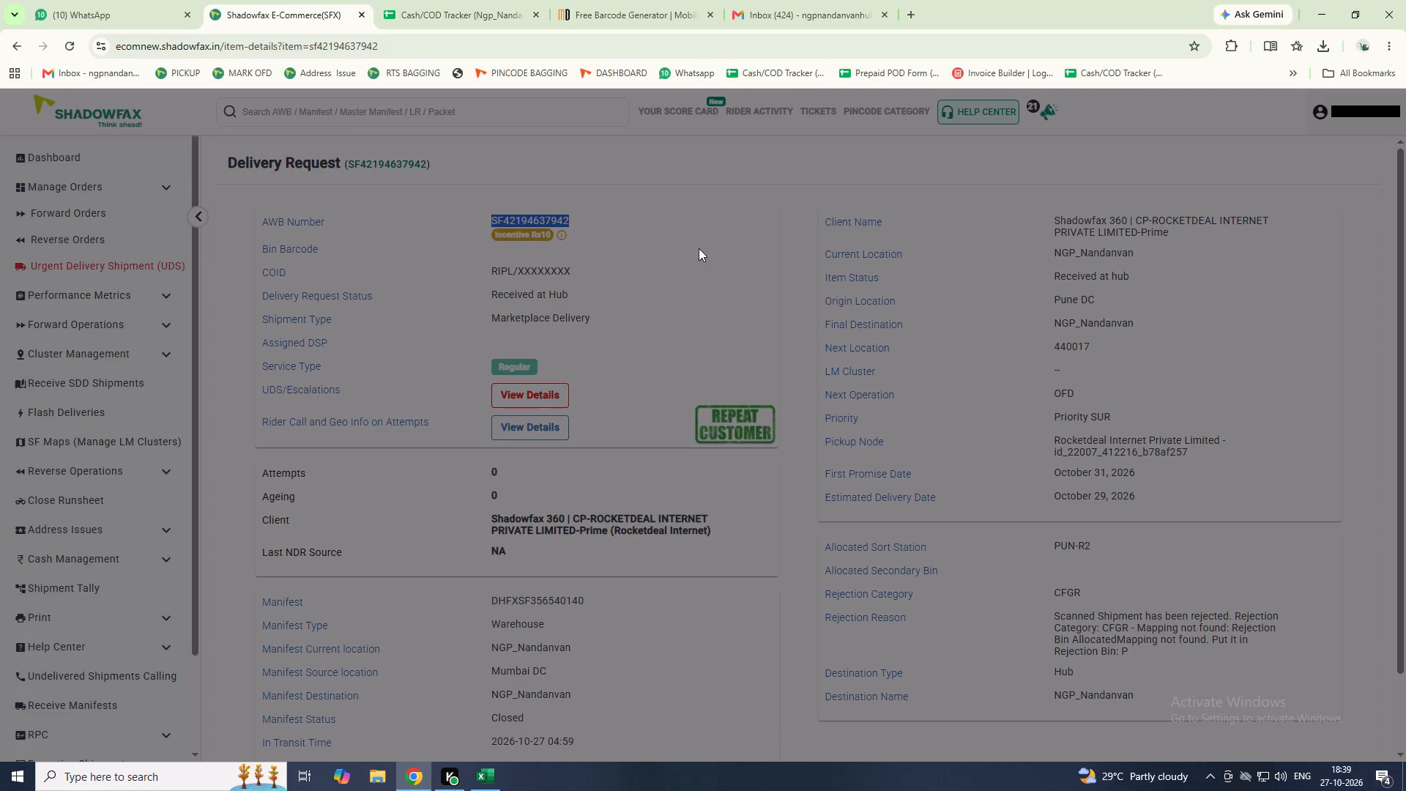
pyautogui.click(95, 210)
pyautogui.click(597, 211)
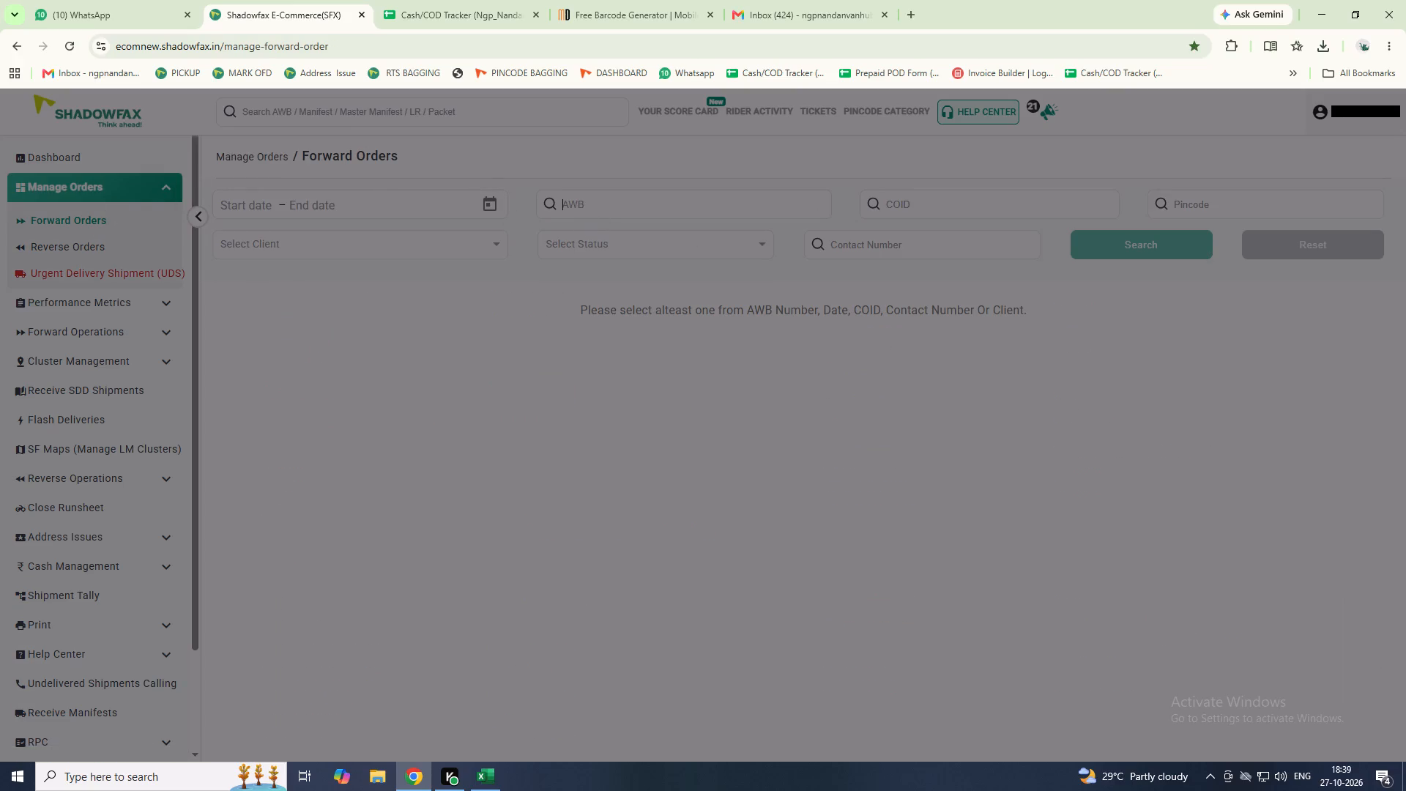
pyautogui.hotkey('ctrl', 'v')
pyautogui.press('Return')
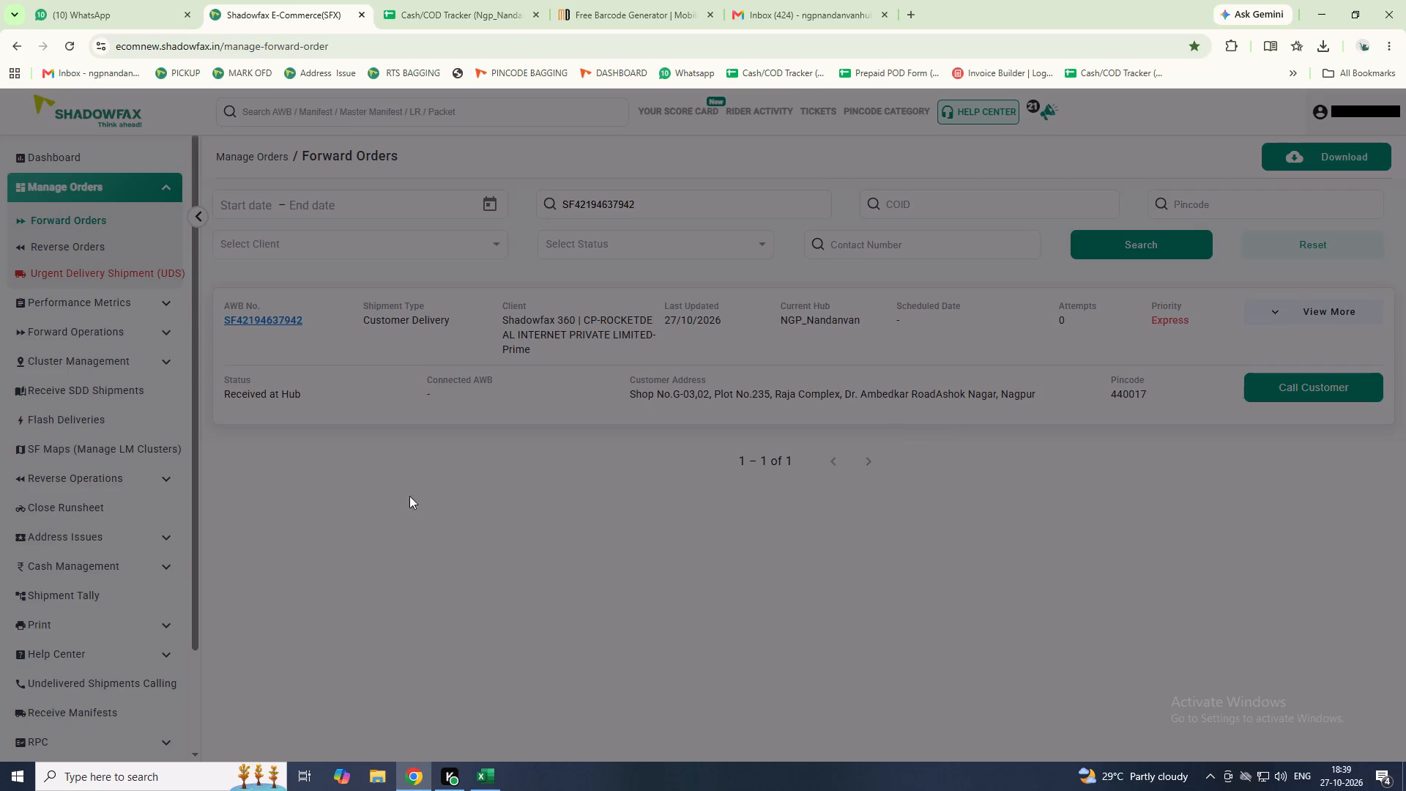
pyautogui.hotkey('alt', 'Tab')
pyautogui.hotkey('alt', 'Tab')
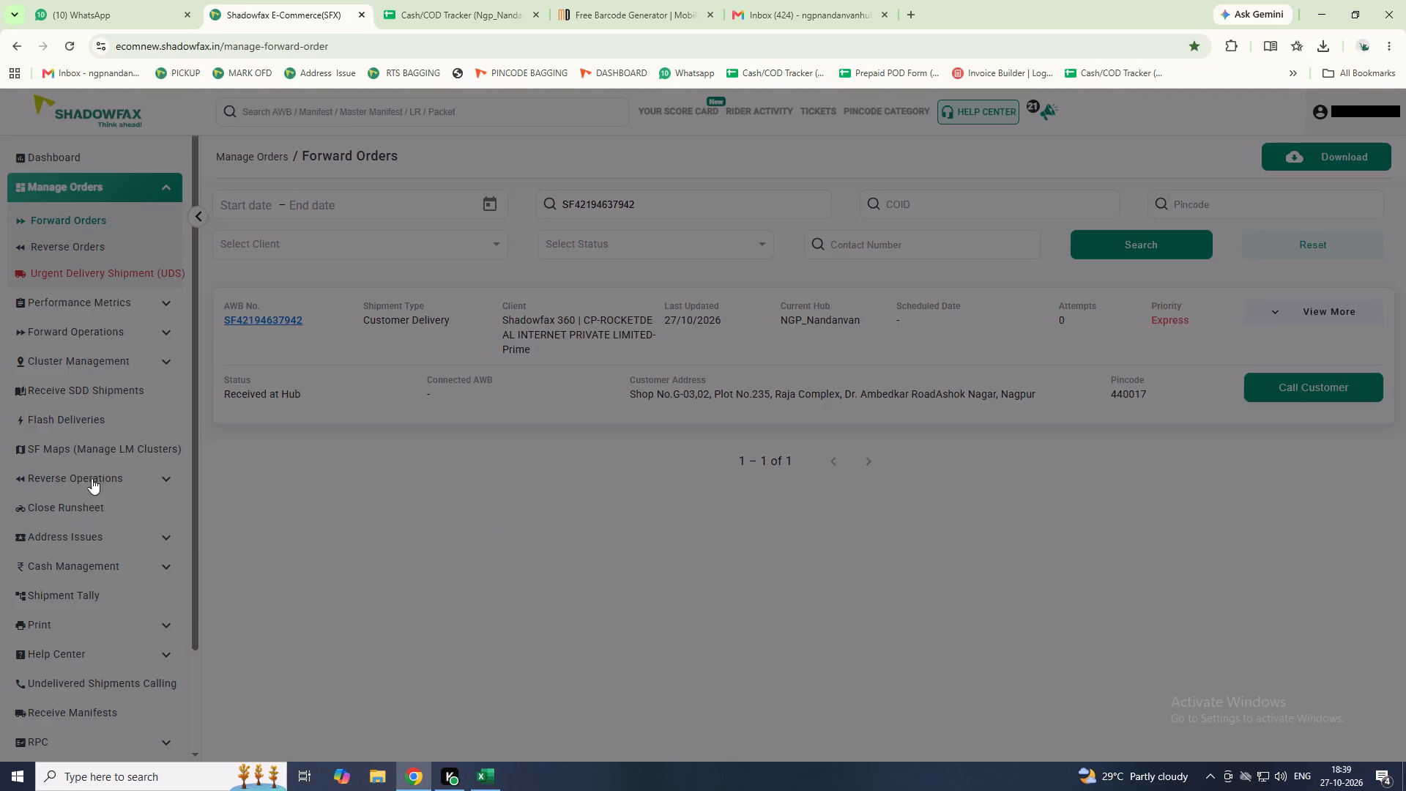
# Download the pending-to-scan shipment list from Shipment Tally and open the CSV file in Excel.
pyautogui.click(83, 587)
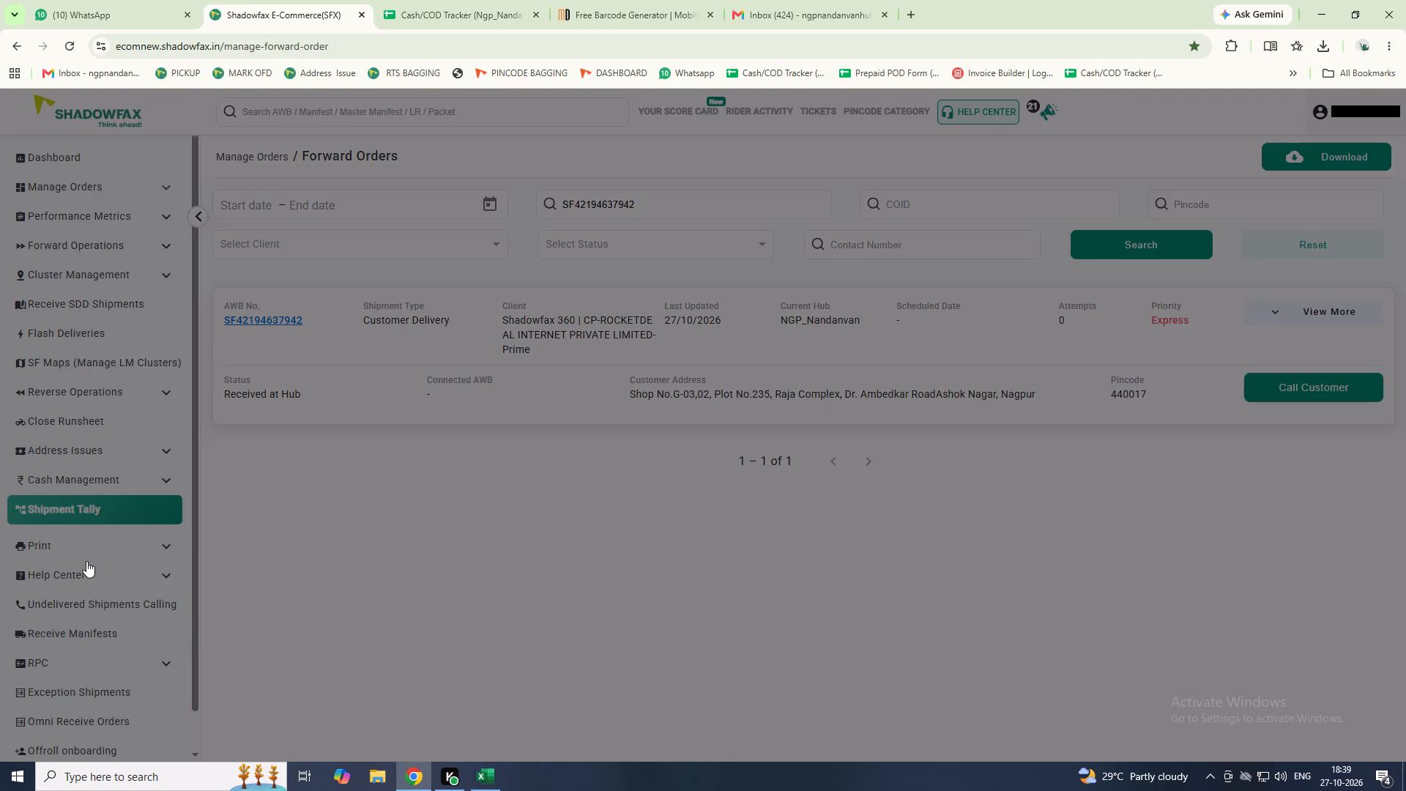
pyautogui.click(94, 505)
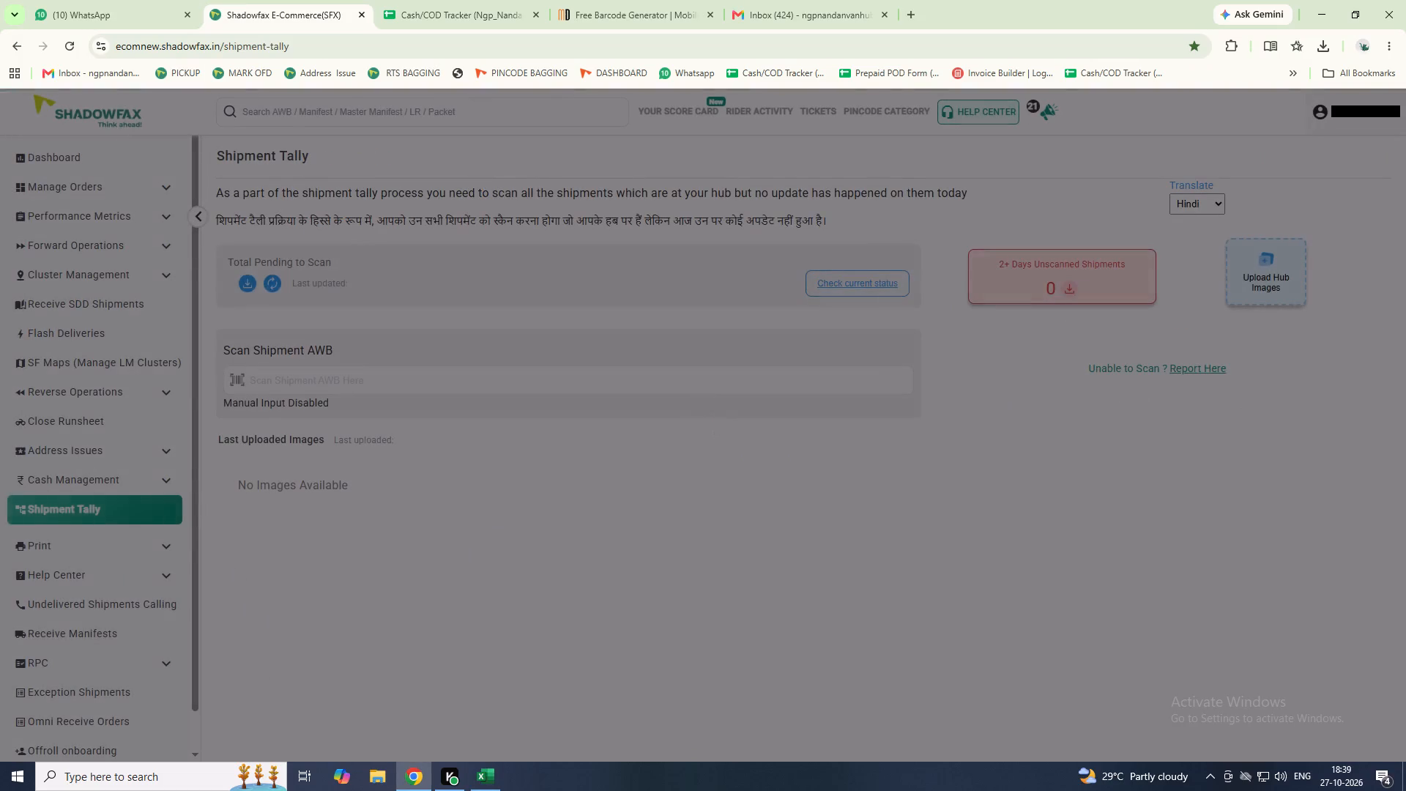
pyautogui.click(290, 280)
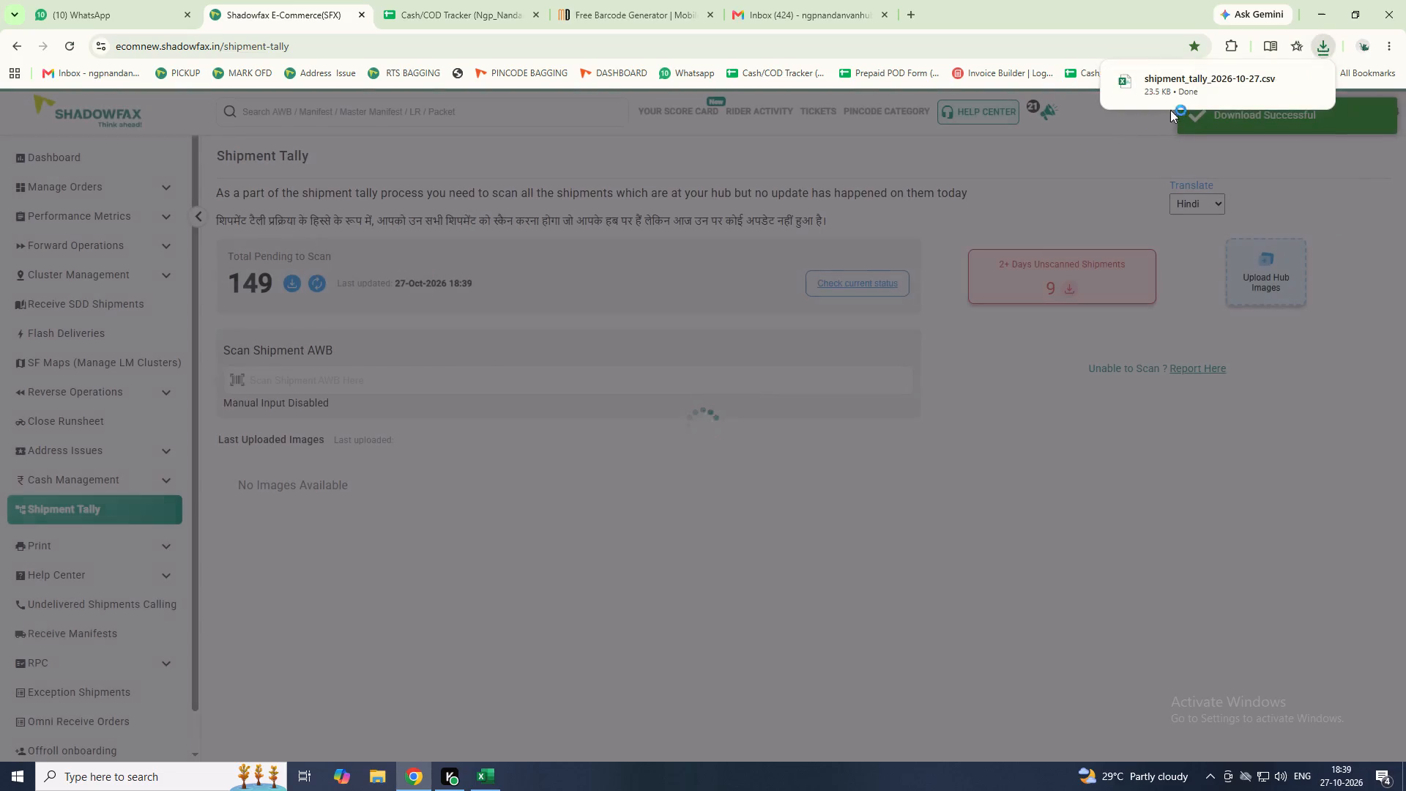
pyautogui.click(1172, 90)
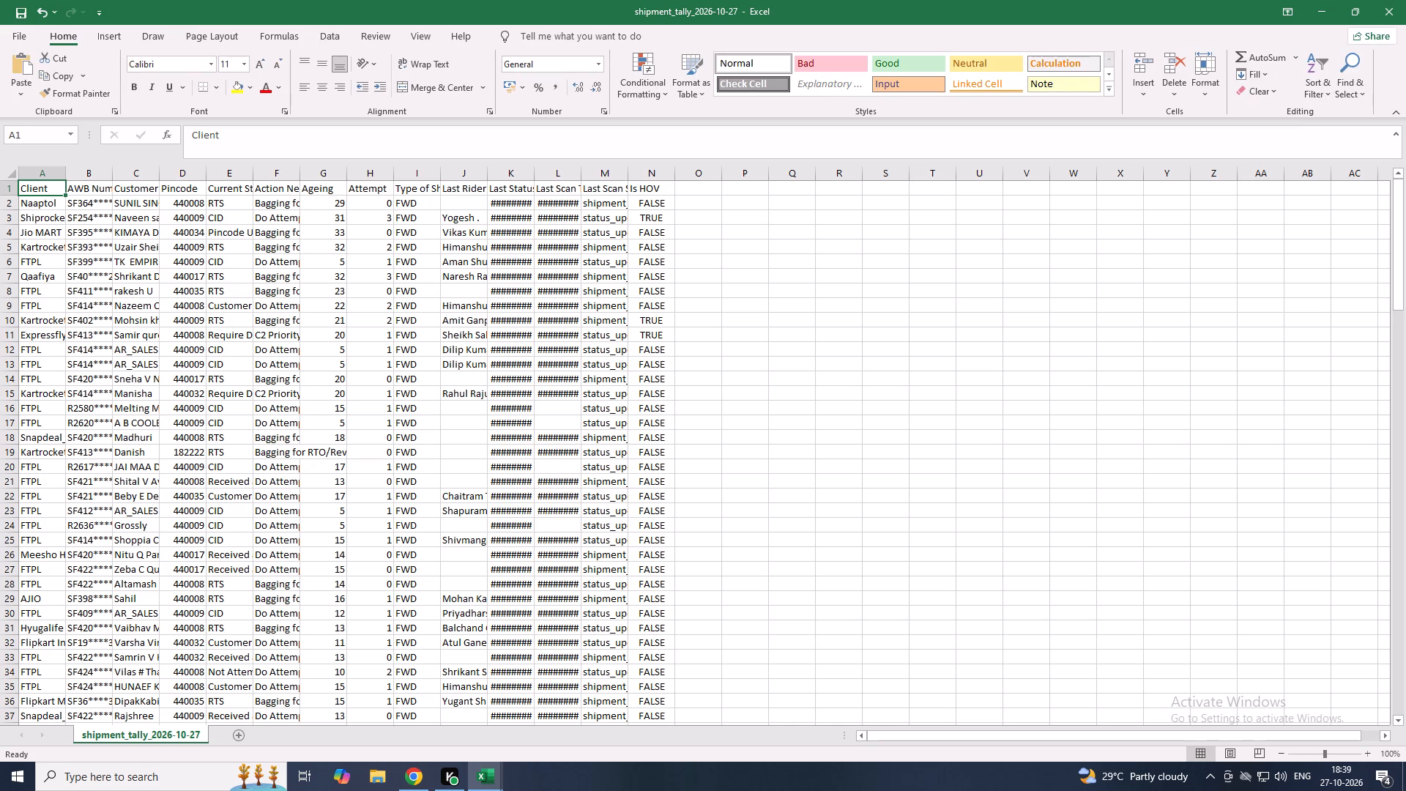
# Add filters to the header row and sort the shipment list by the last rider column from A to Z.
pyautogui.hotkey('ctrl', 'shift', 'l')
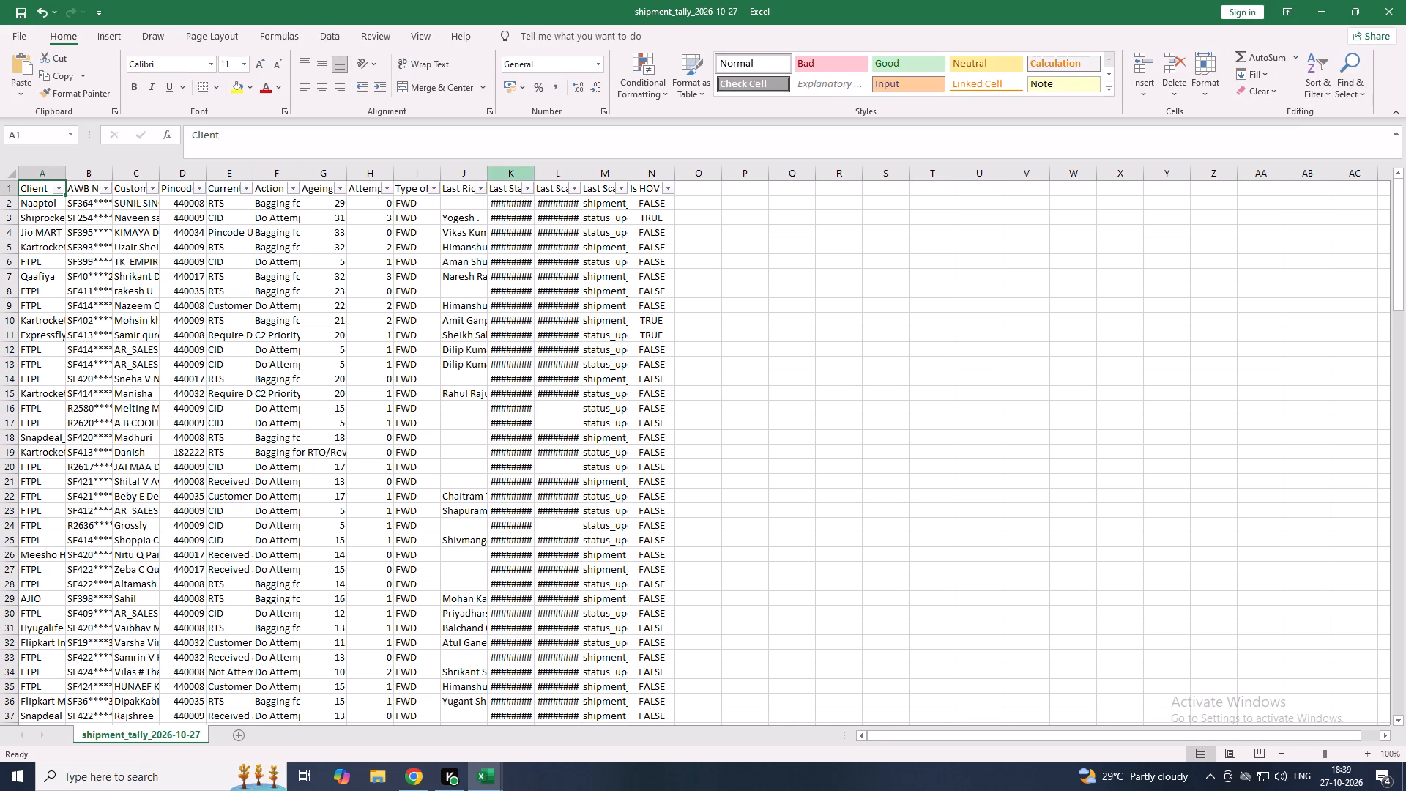
pyautogui.click(480, 186)
pyautogui.click(402, 203)
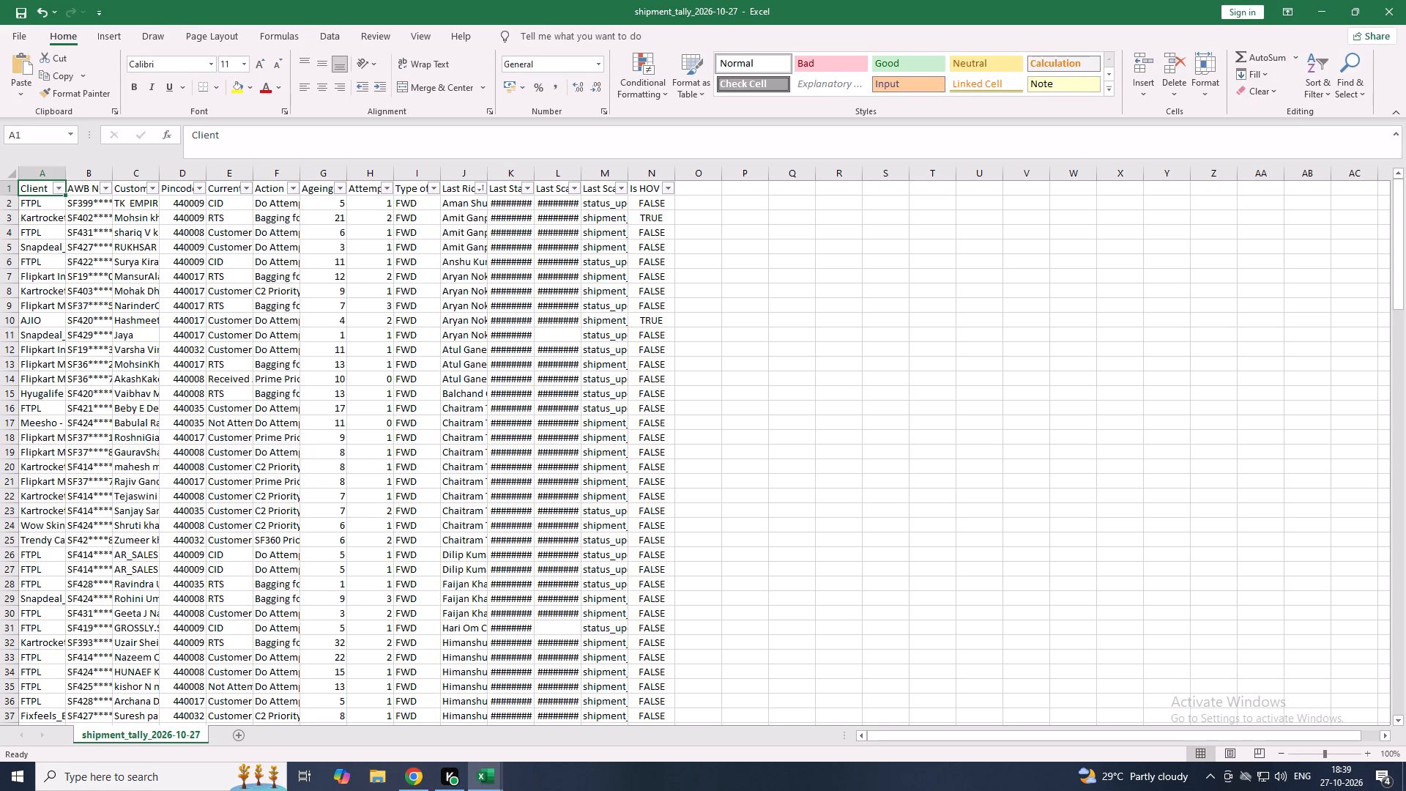
# Examine the sorted shipment list by last rider, down to the rows with no rider name.
pyautogui.scroll(-4, 543, 296)
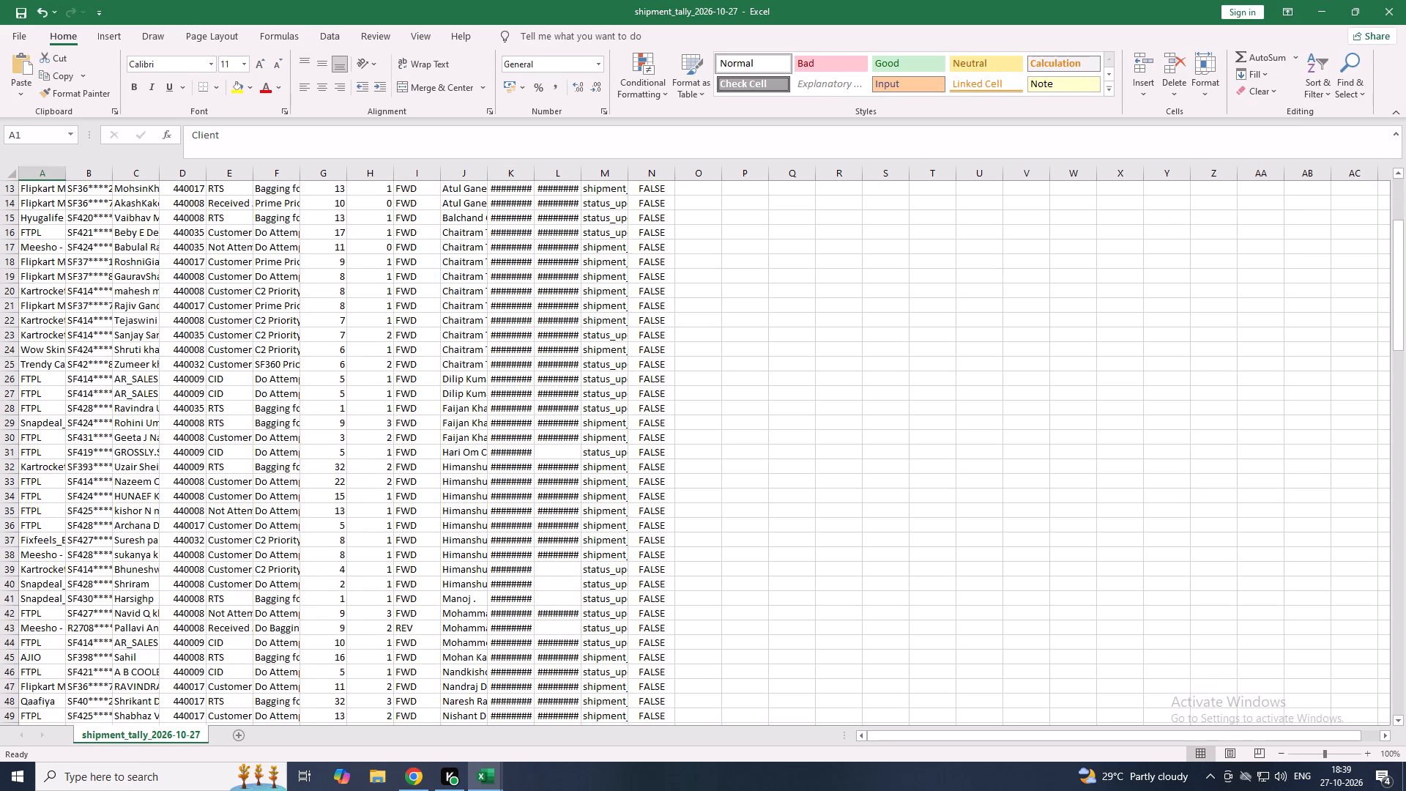
pyautogui.scroll(-8, 540, 296)
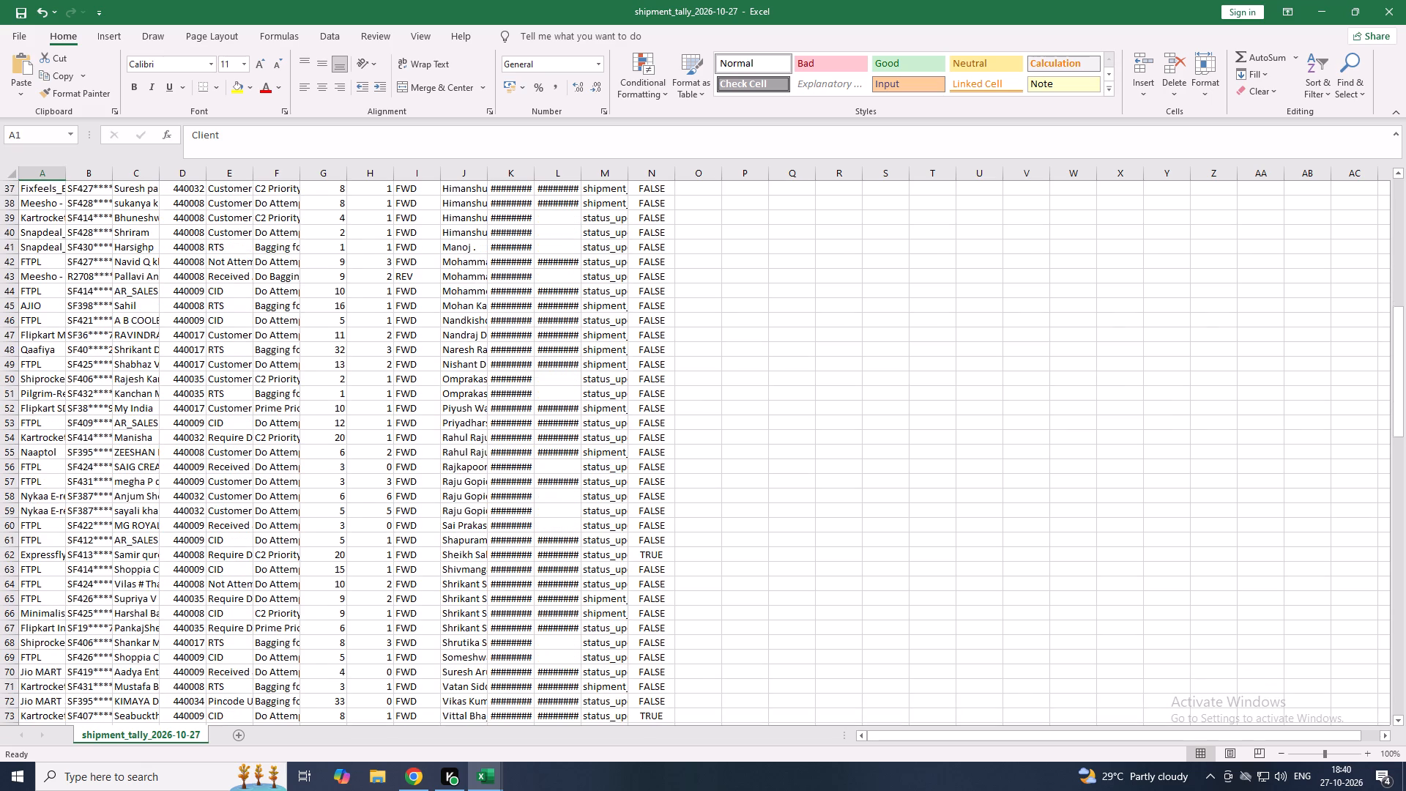
pyautogui.scroll(-7, 543, 292)
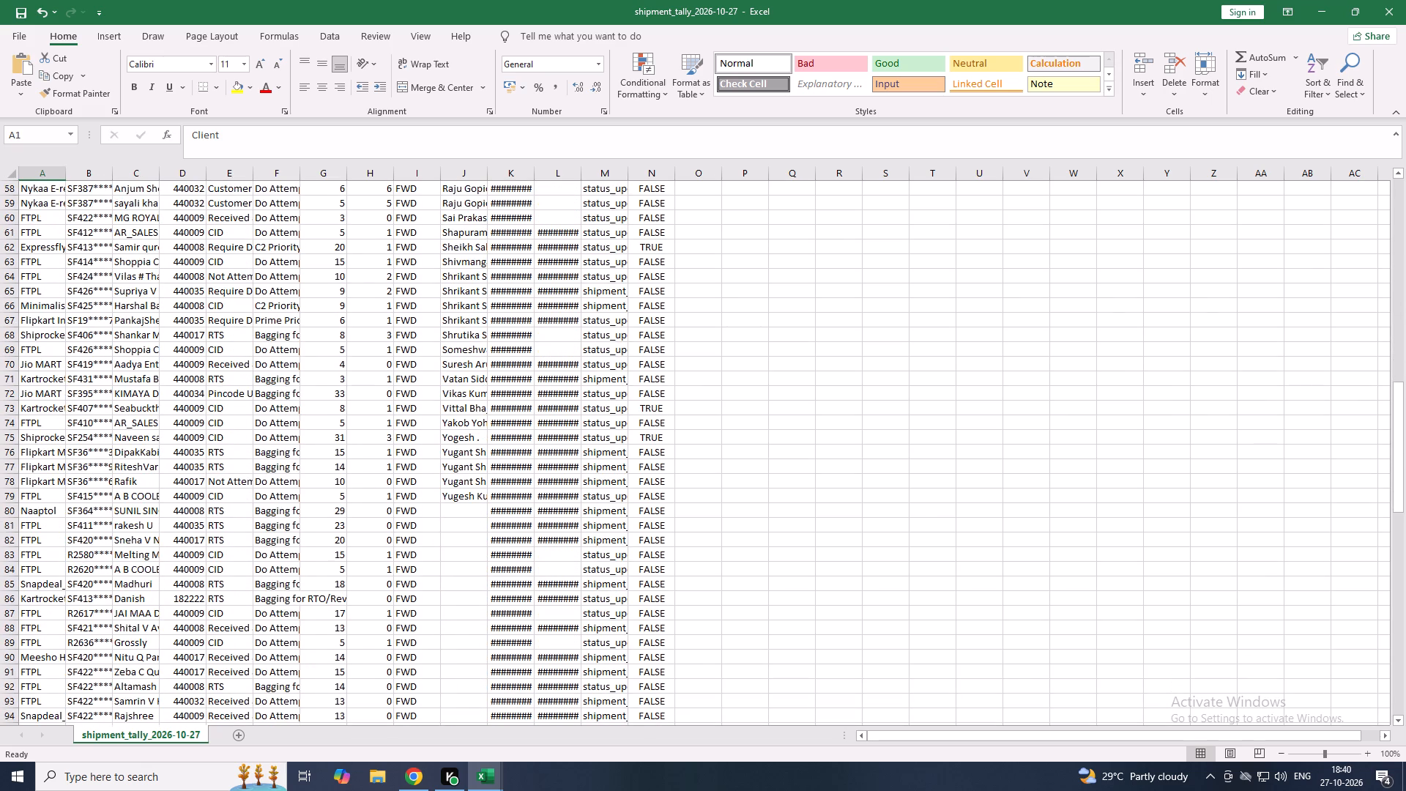
pyautogui.scroll(-7, 548, 289)
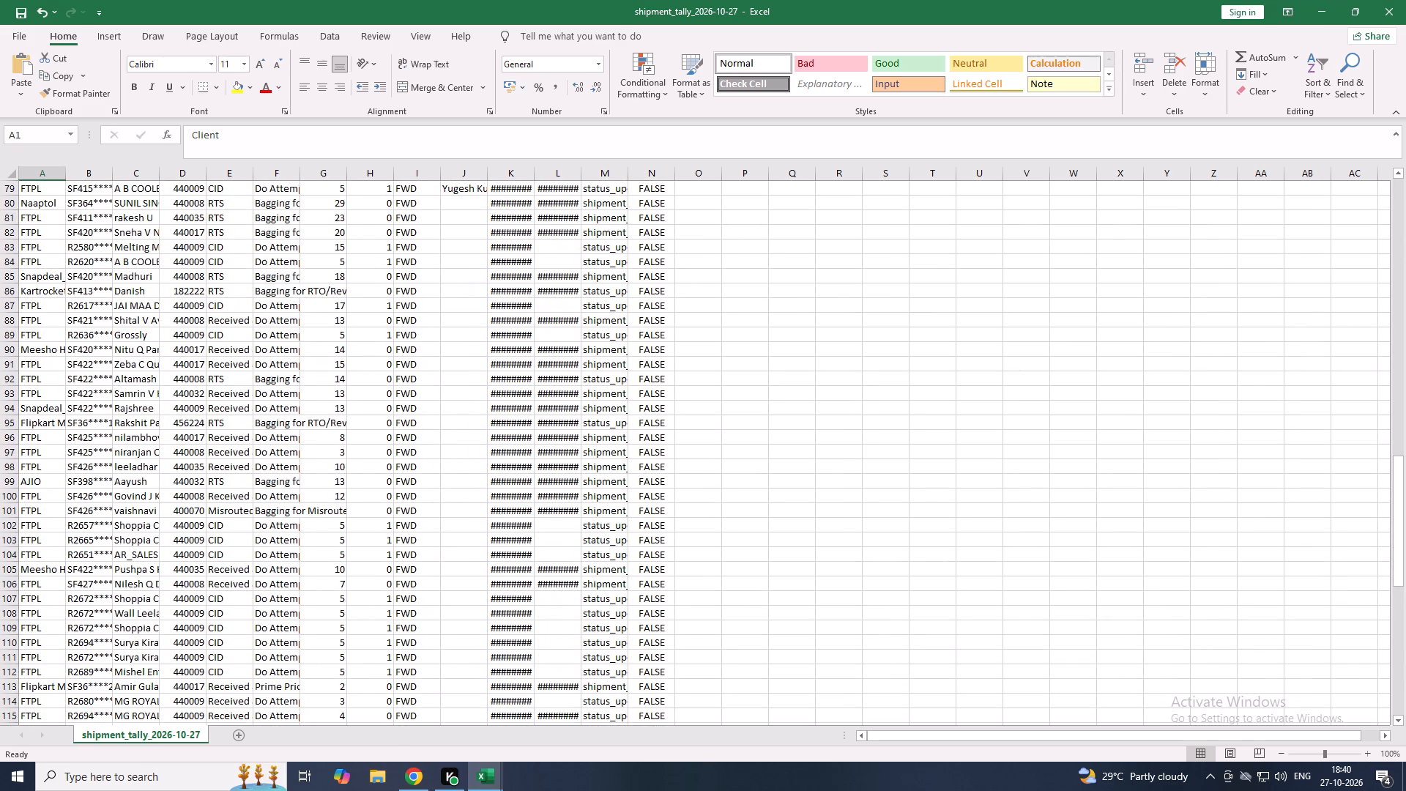
pyautogui.scroll(-4, 325, 458)
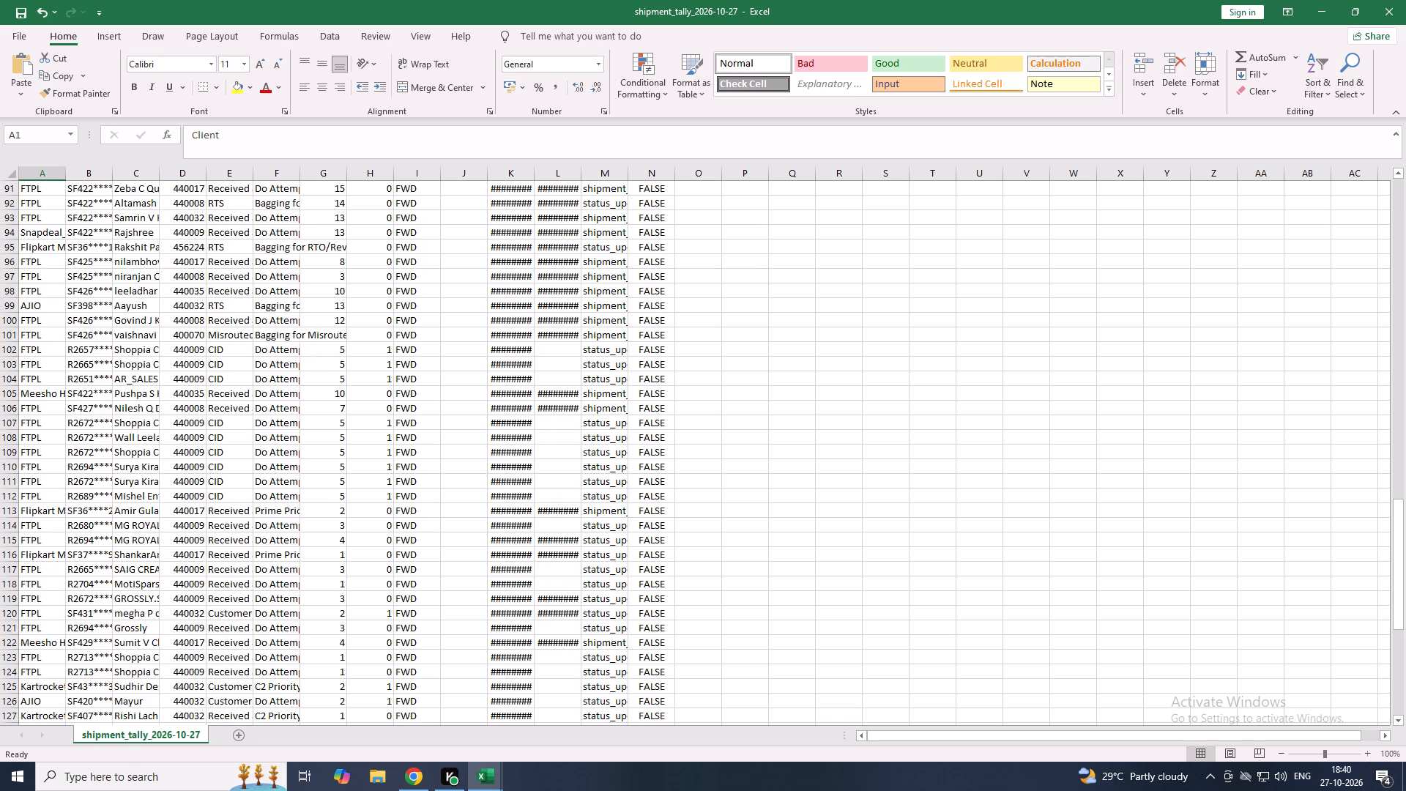
pyautogui.scroll(-3, 230, 453)
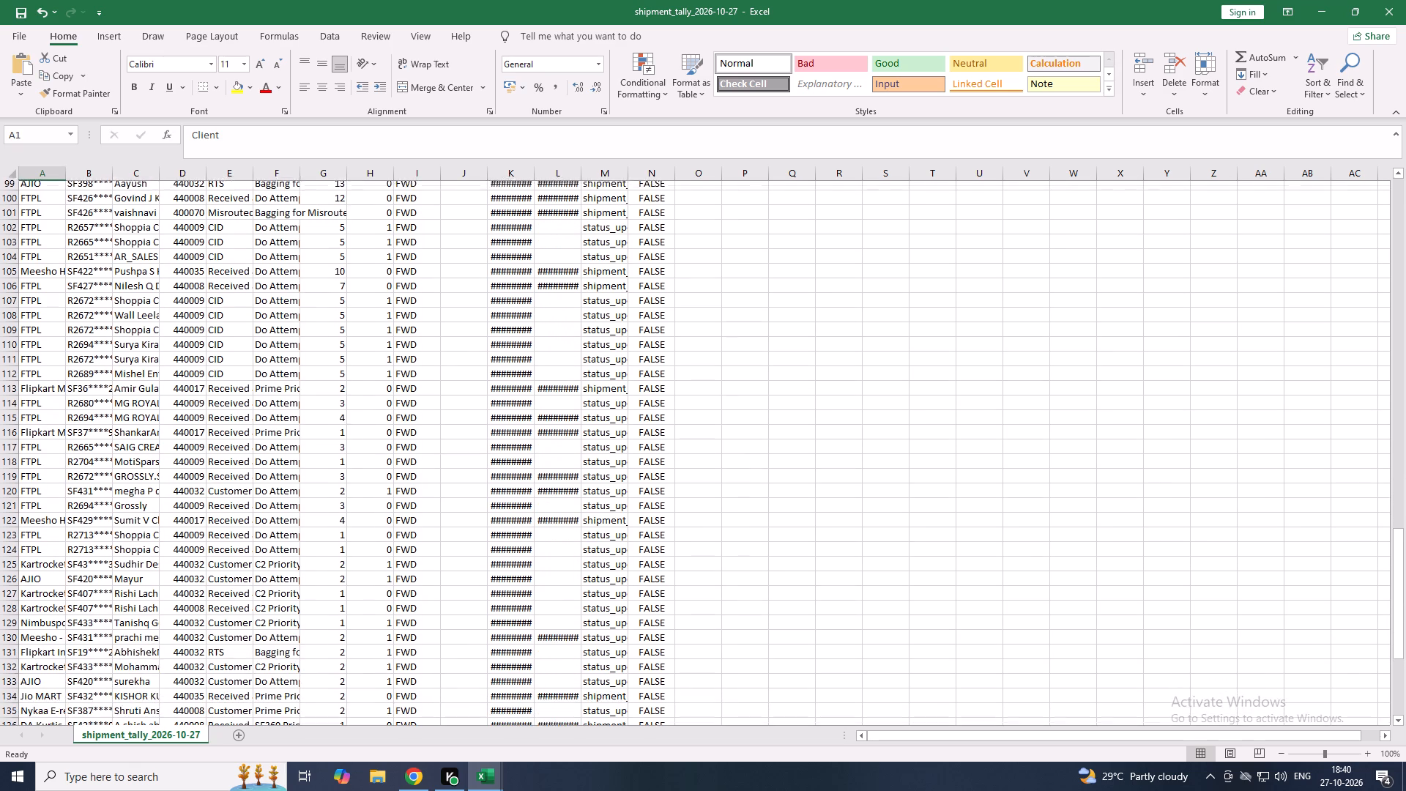
pyautogui.scroll(-1, 237, 453)
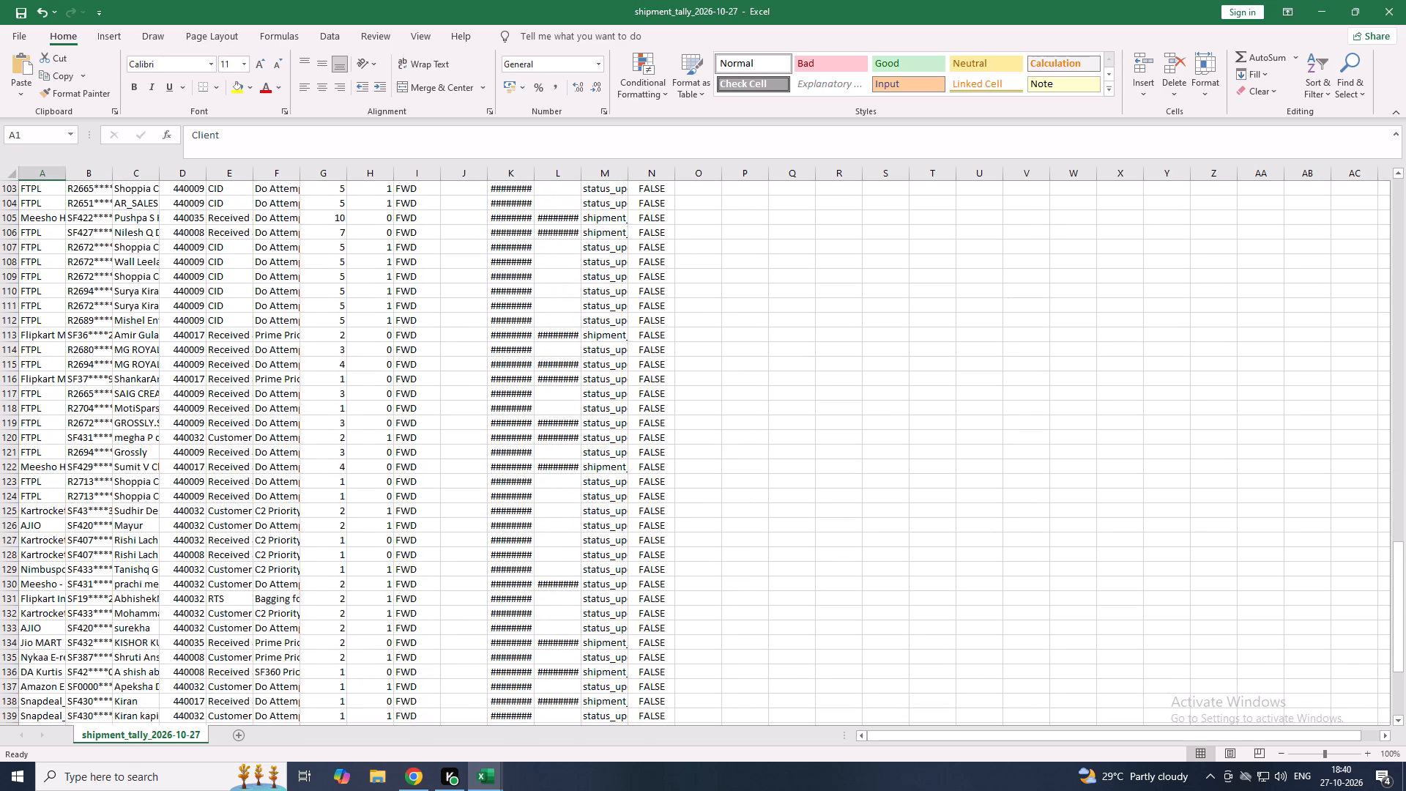
# Examine the shipments without a rider, highlighting customer cells C102:C117 and C114:C124, and check the rest of the list through its end.
pyautogui.scroll(3, 152, 263)
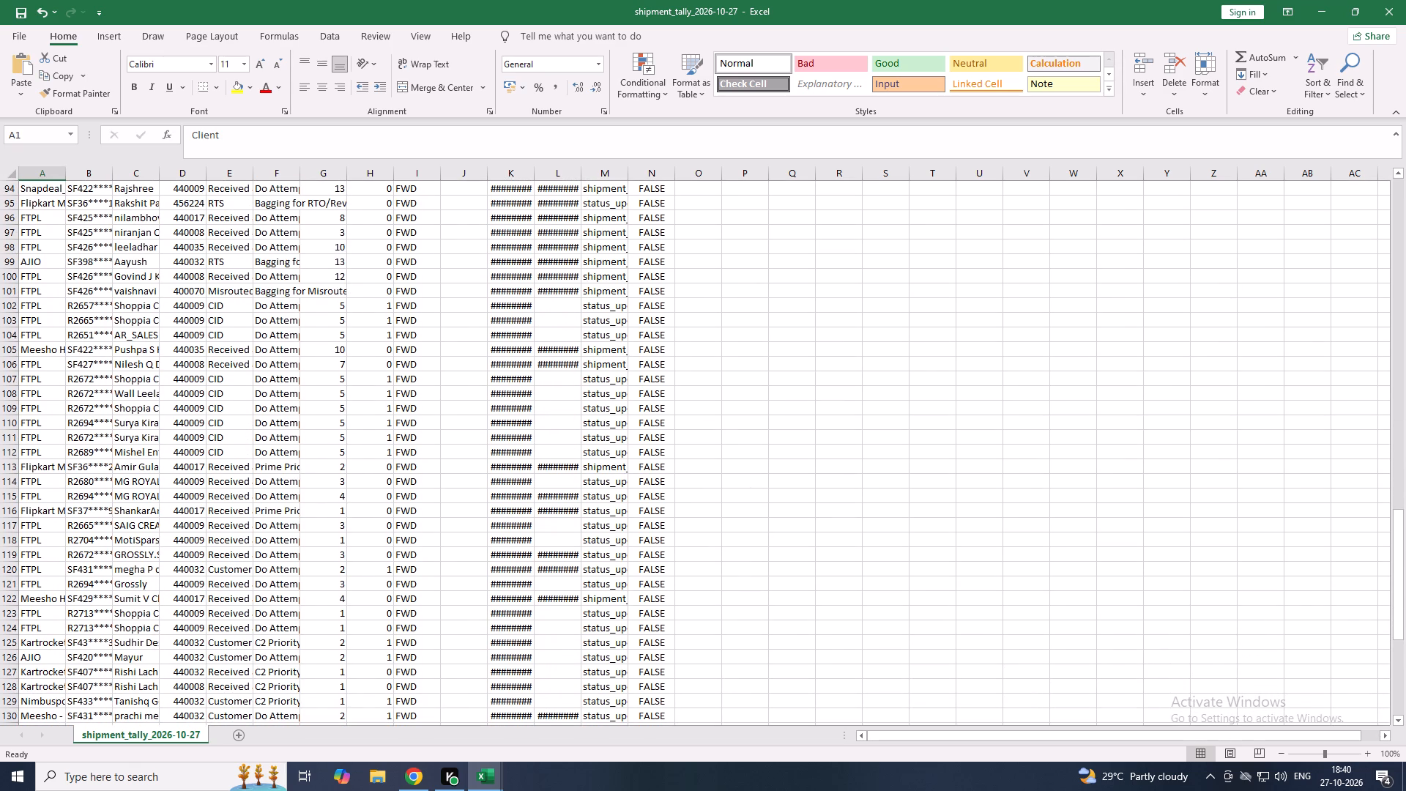
pyautogui.moveTo(130, 302); pyautogui.dragTo(149, 521)
pyautogui.scroll(-3, 284, 461)
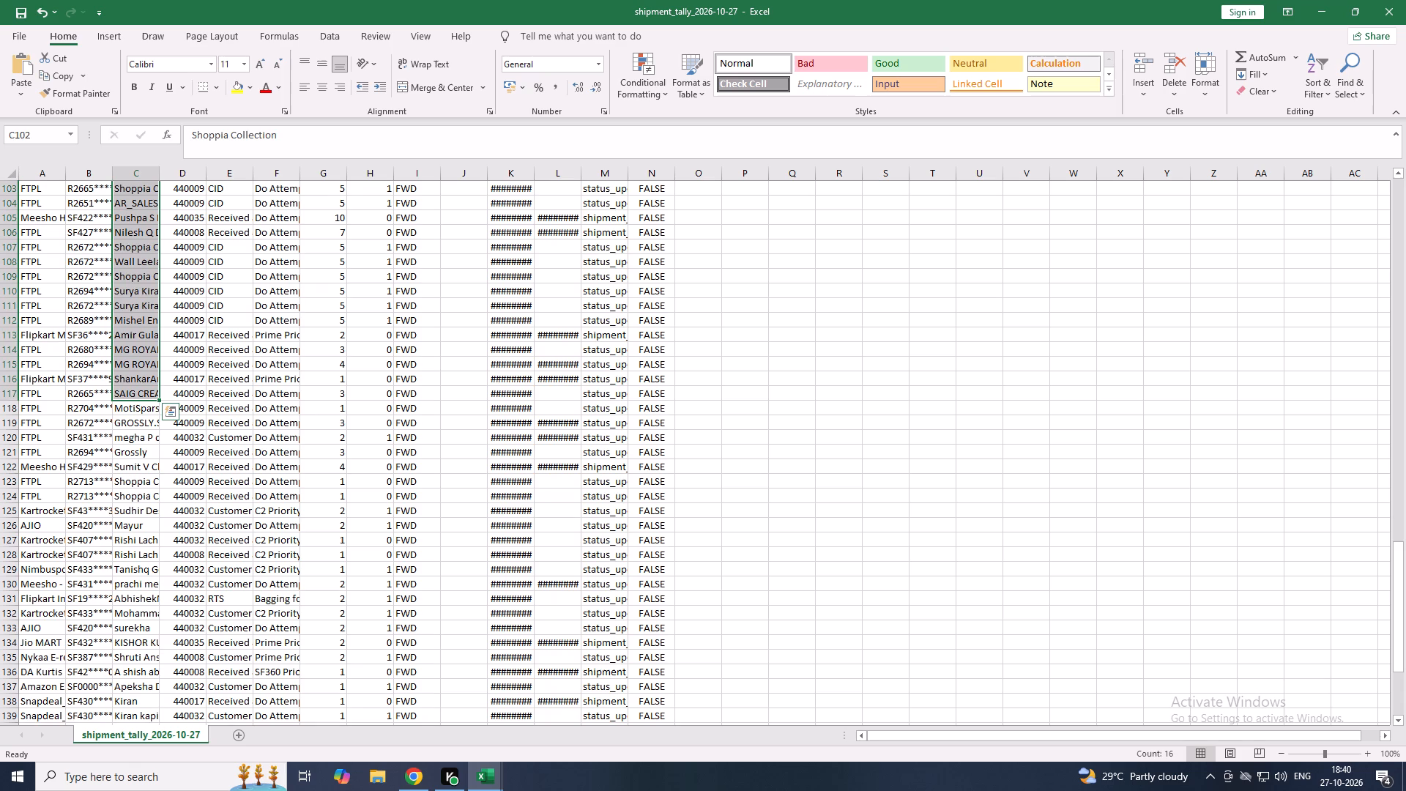
pyautogui.moveTo(139, 343); pyautogui.dragTo(125, 502)
pyautogui.scroll(-3, 587, 379)
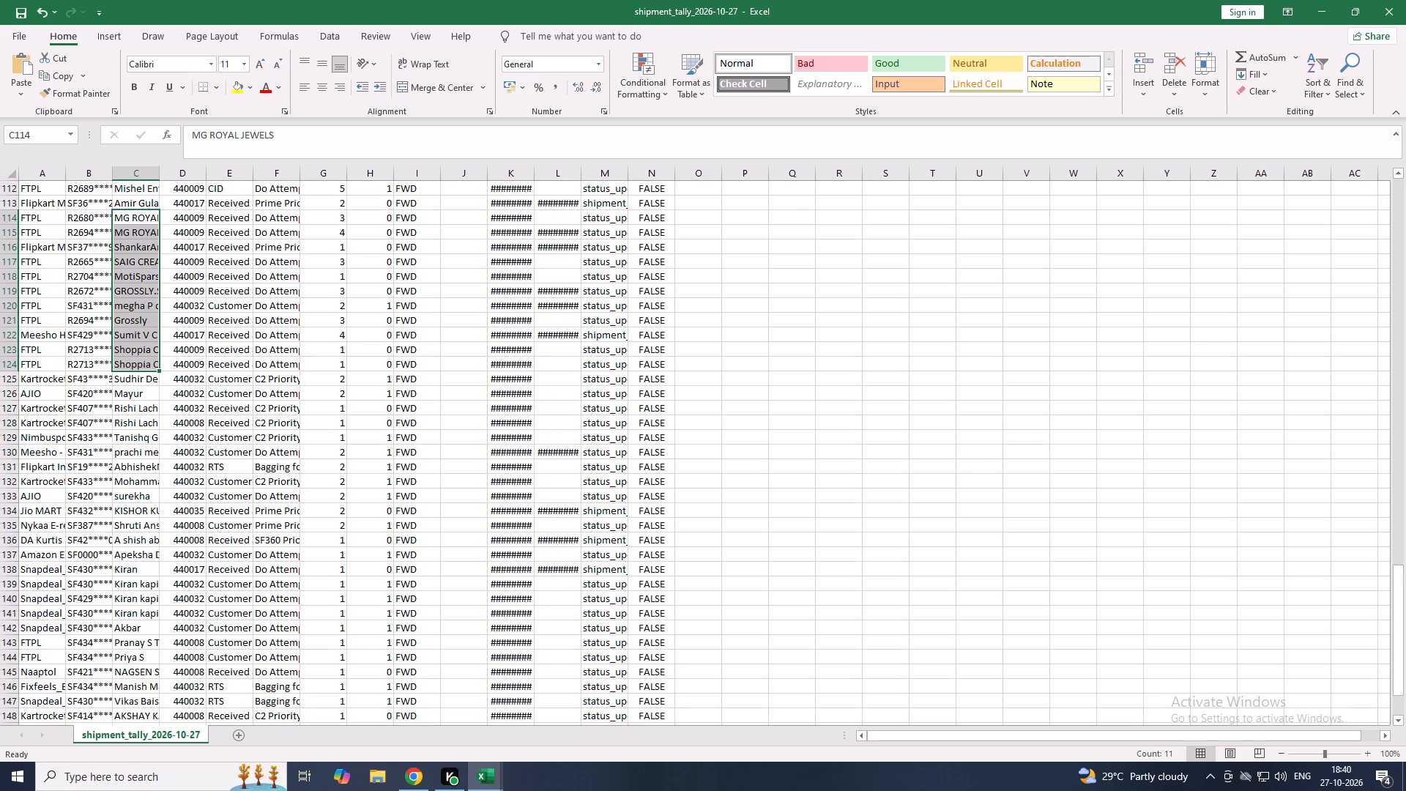
pyautogui.scroll(-3, 459, 318)
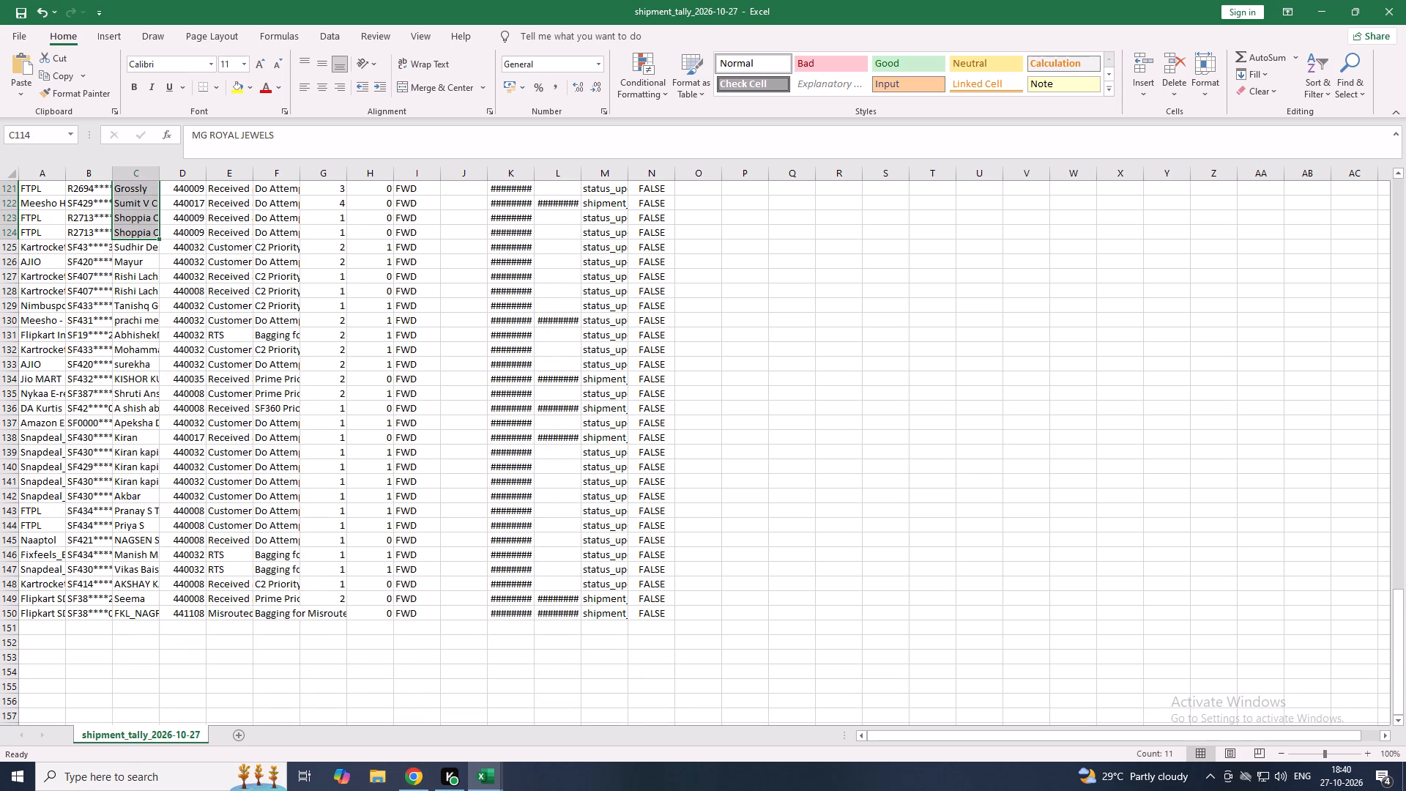
pyautogui.scroll(14, 467, 374)
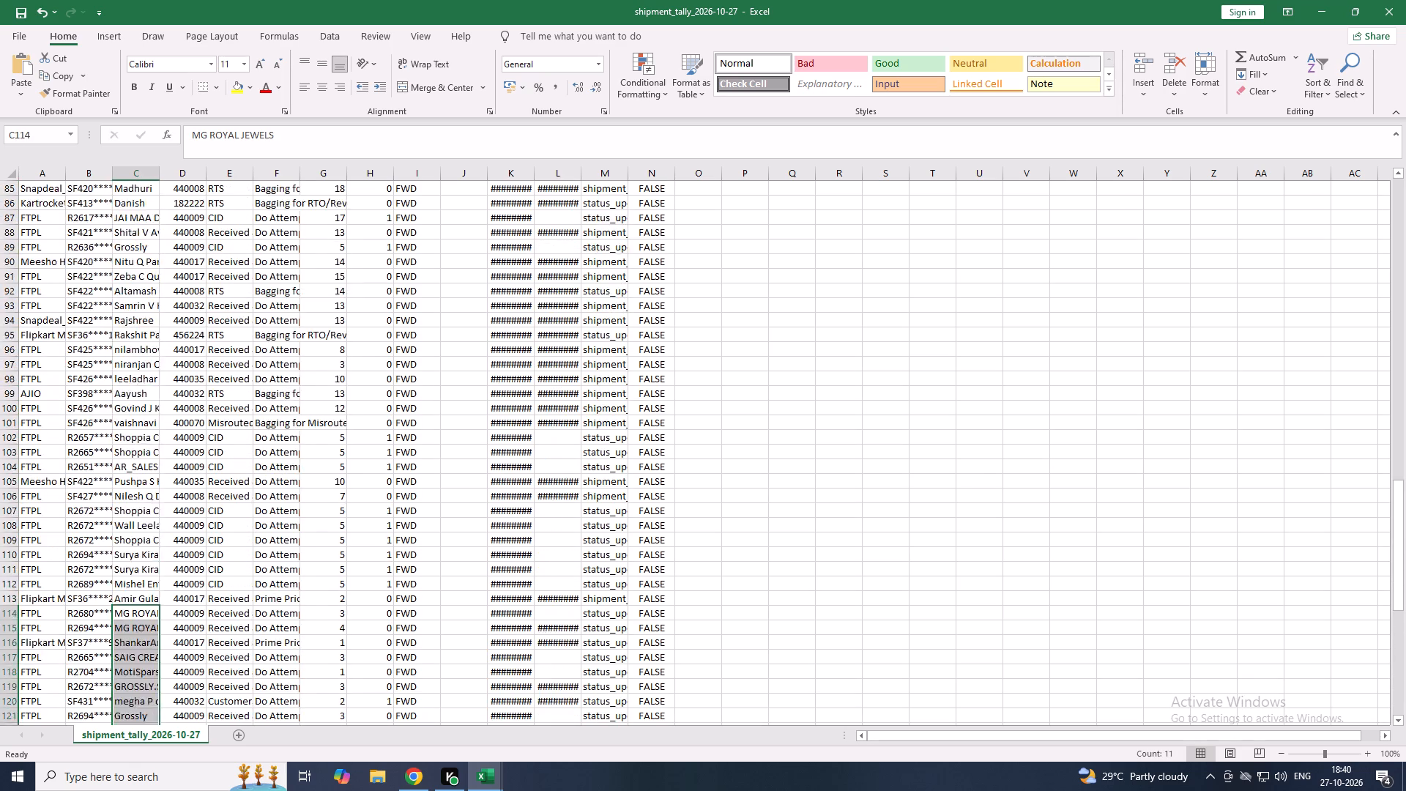
pyautogui.scroll(20, 478, 373)
pyautogui.scroll(15, 478, 373)
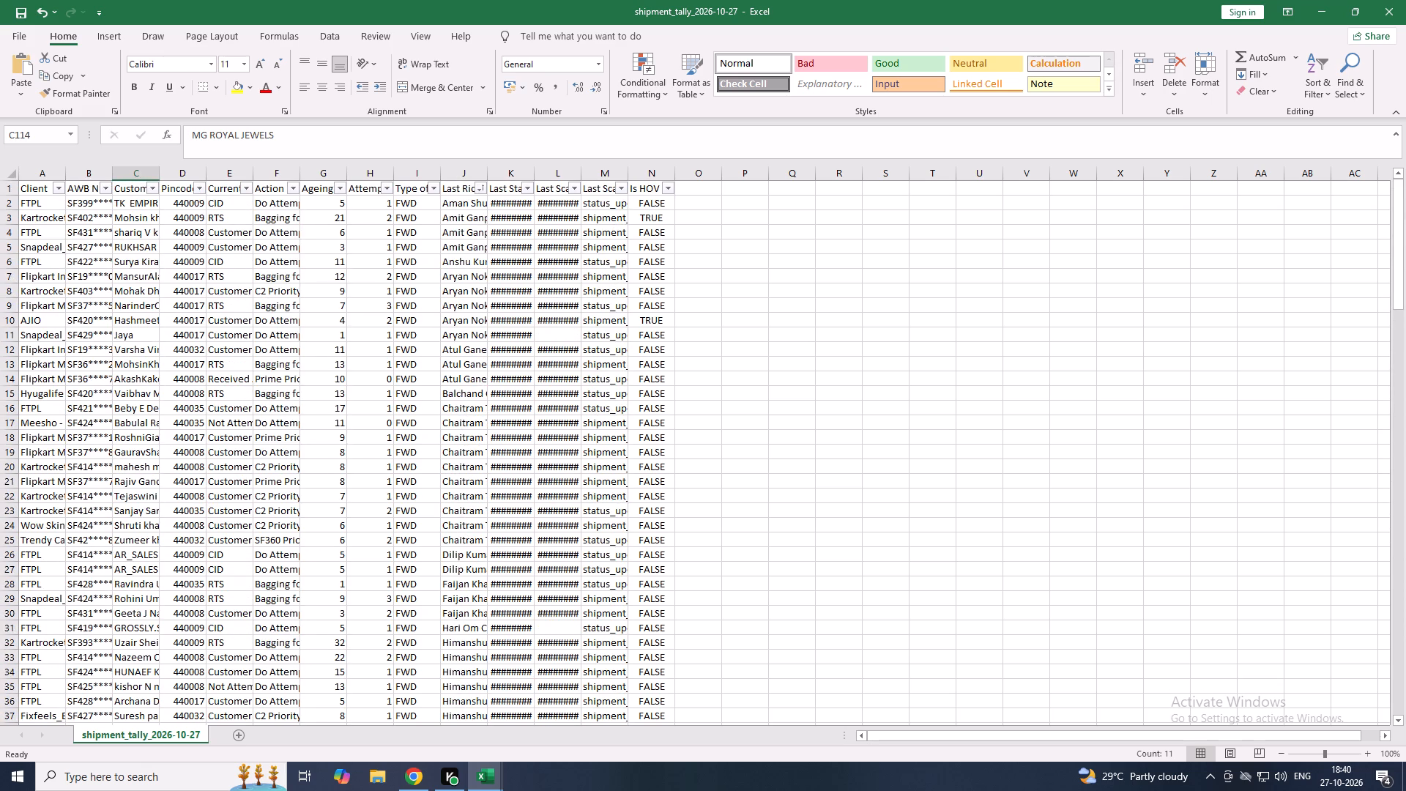
pyautogui.scroll(2, 505, 339)
# In the Book2 workbook, copy the deposit table D7:G21 with its headers, and minimize the shipment tally workbook.
pyautogui.hotkey('alt', 'Tab')
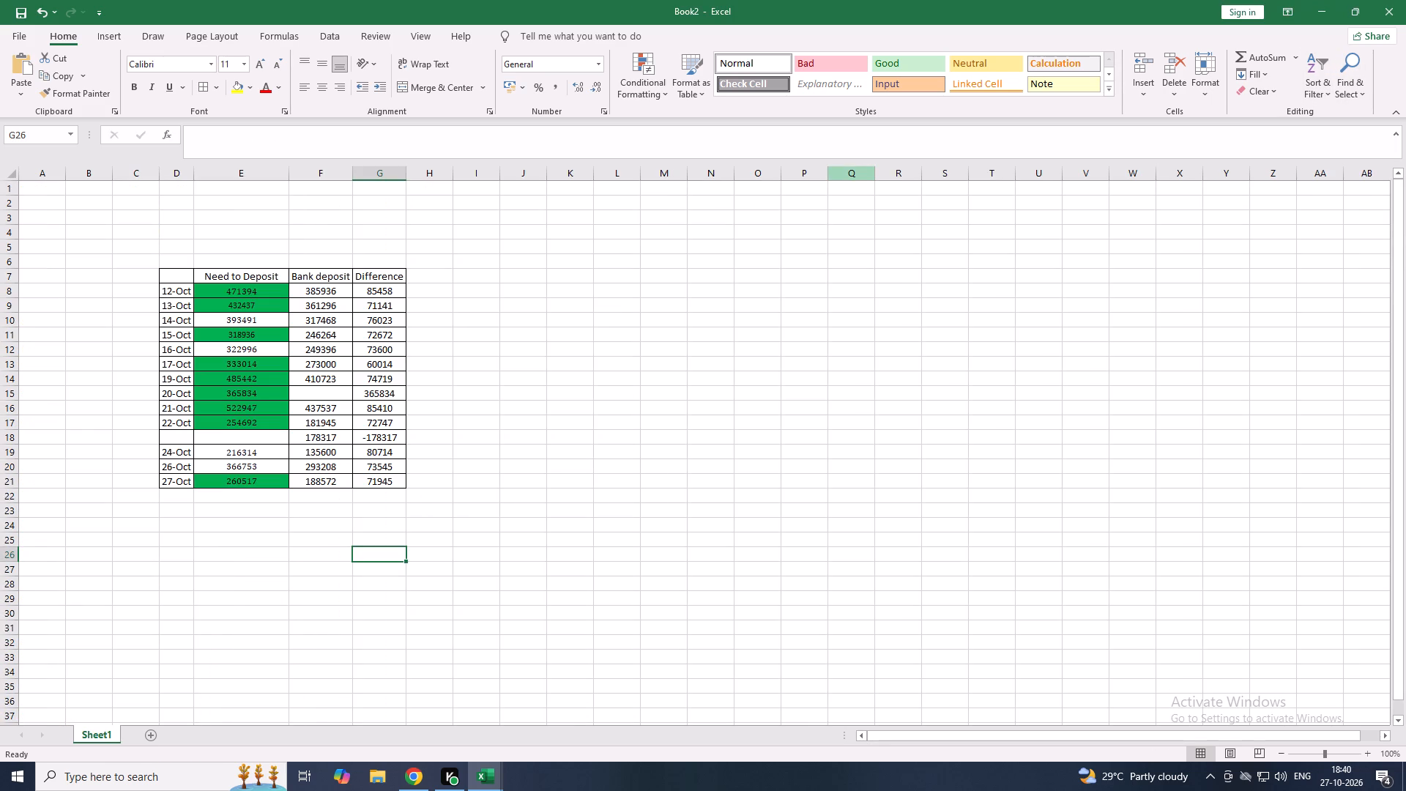
pyautogui.moveTo(183, 278); pyautogui.dragTo(387, 486)
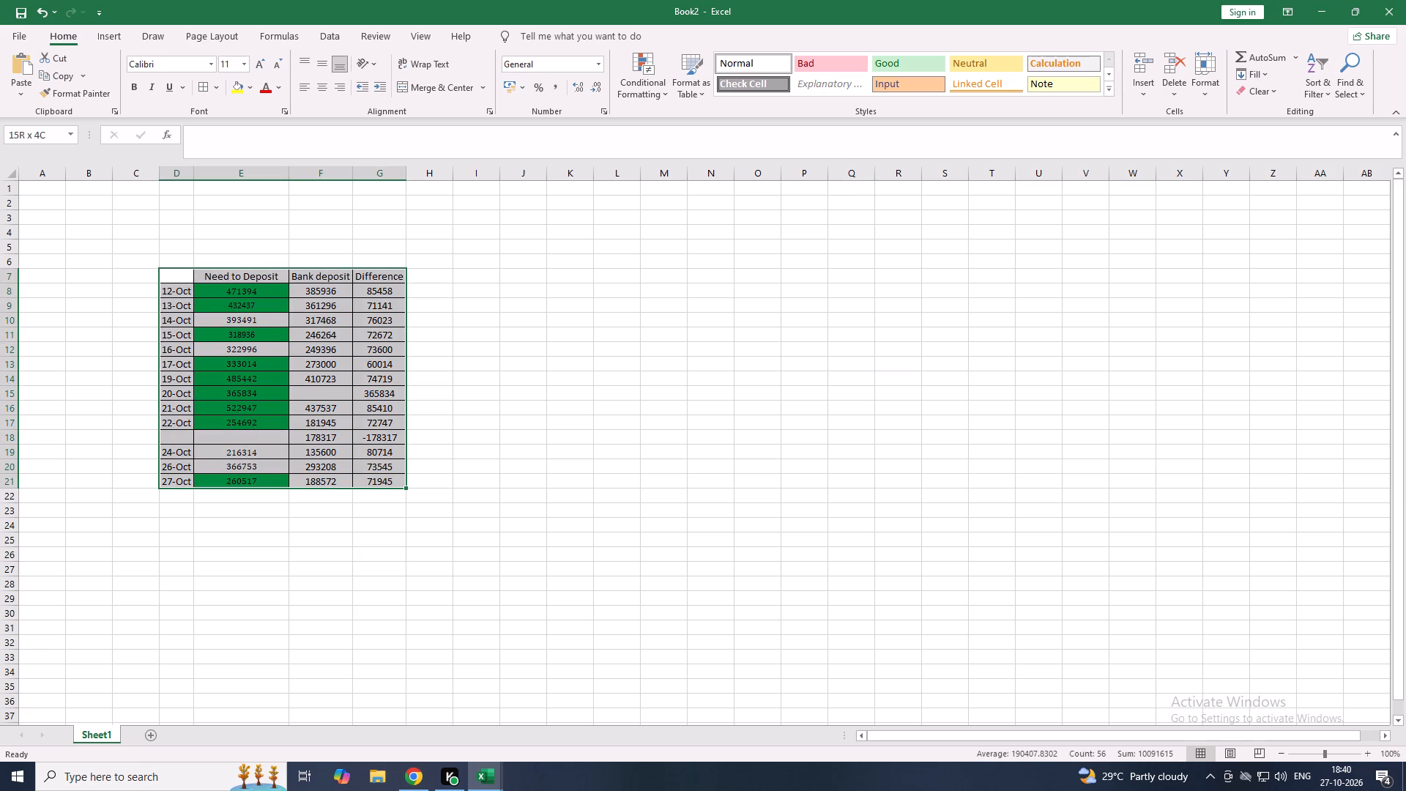
pyautogui.hotkey('ctrl', 'c')
pyautogui.hotkey('alt', 'Tab')
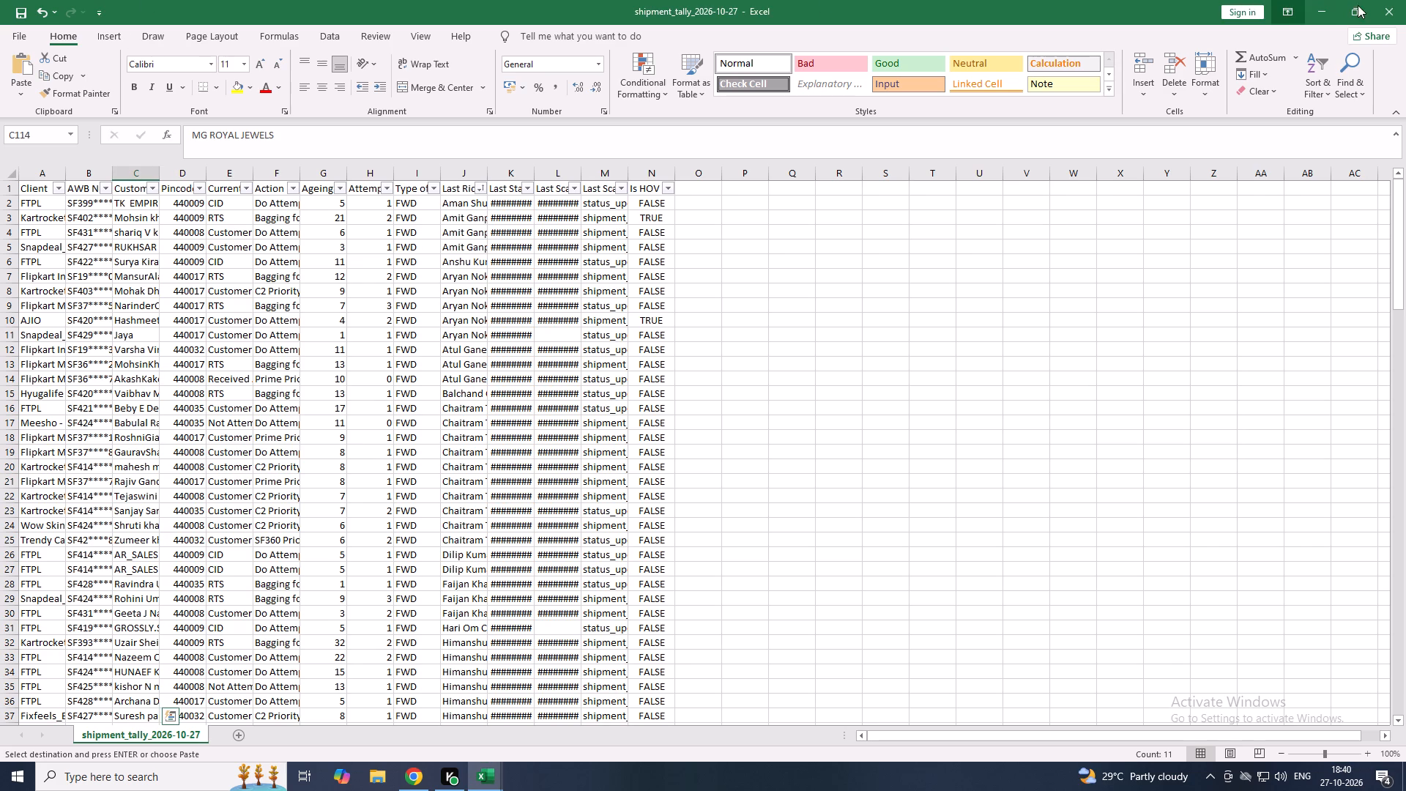
pyautogui.click(1318, 15)
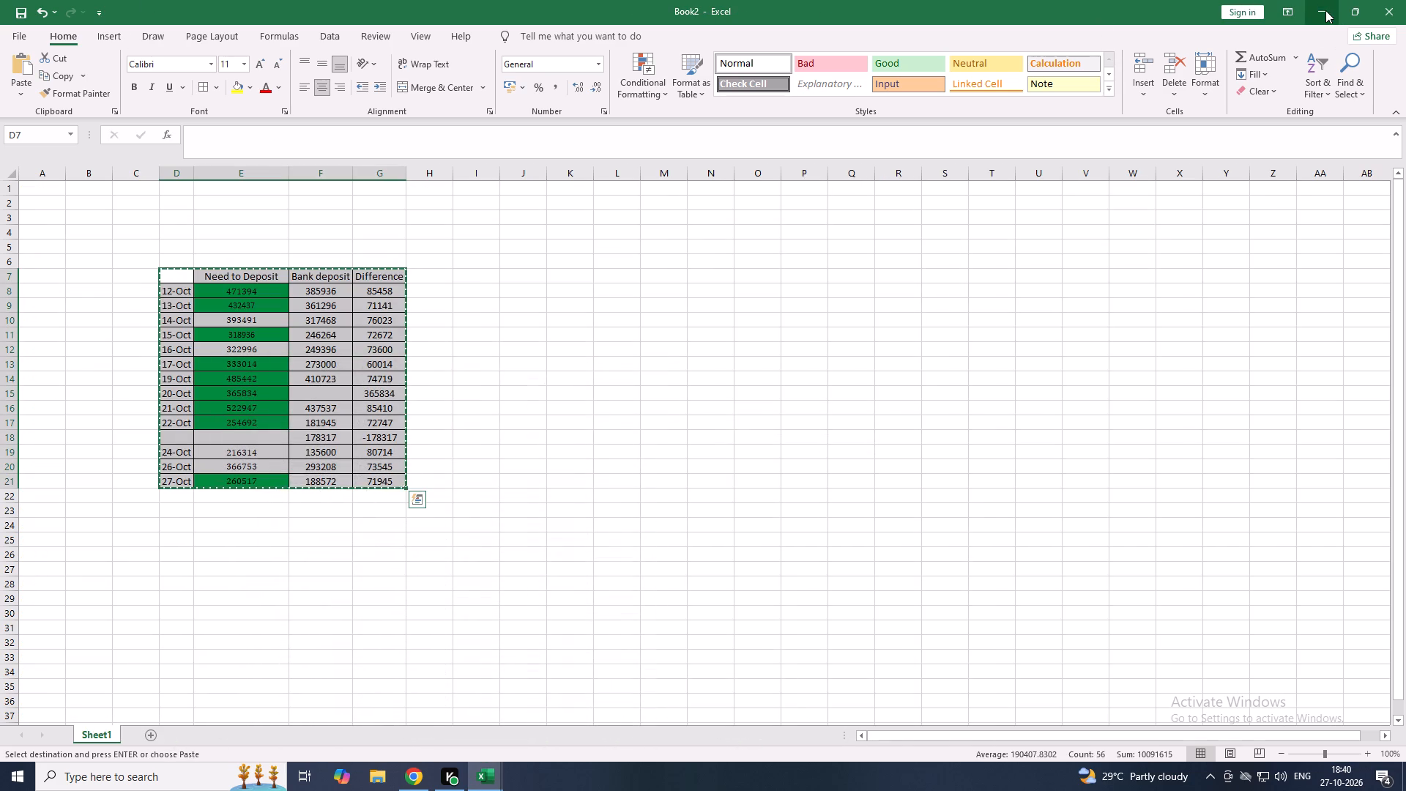
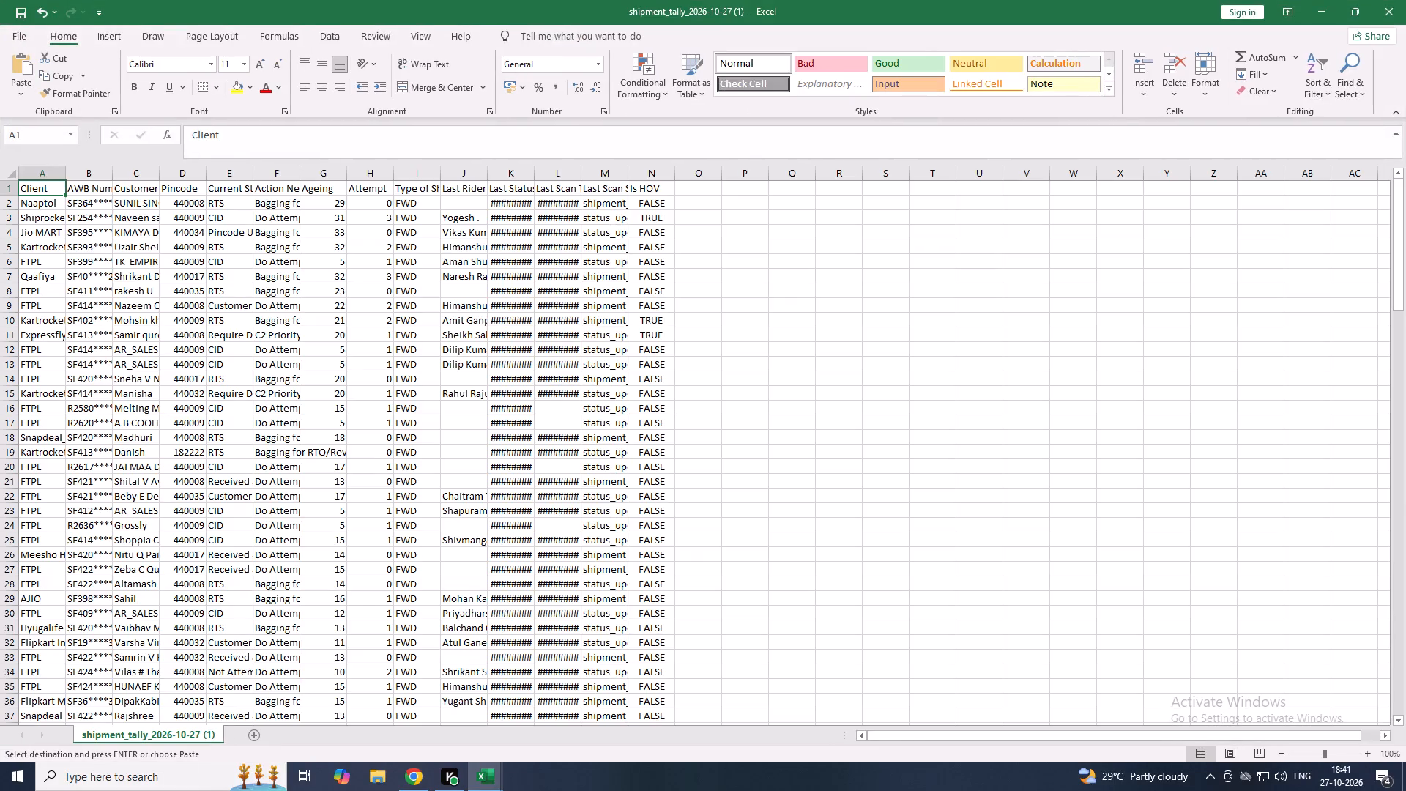
# Add filters to the header row and sort the shipment list by the current status column from A to Z.
pyautogui.hotkey('ctrl', 'shift', 'l')
pyautogui.click(248, 182)
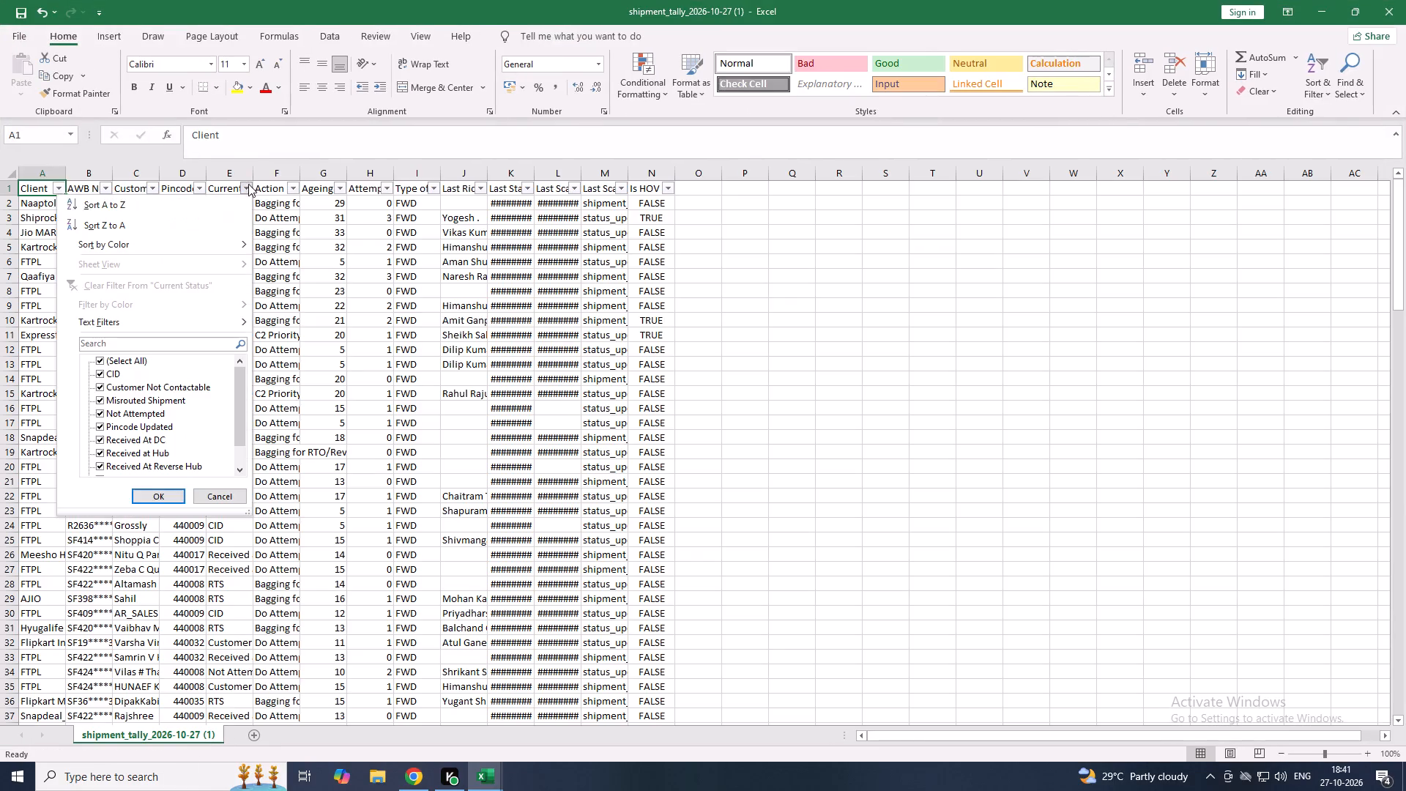
pyautogui.click(190, 209)
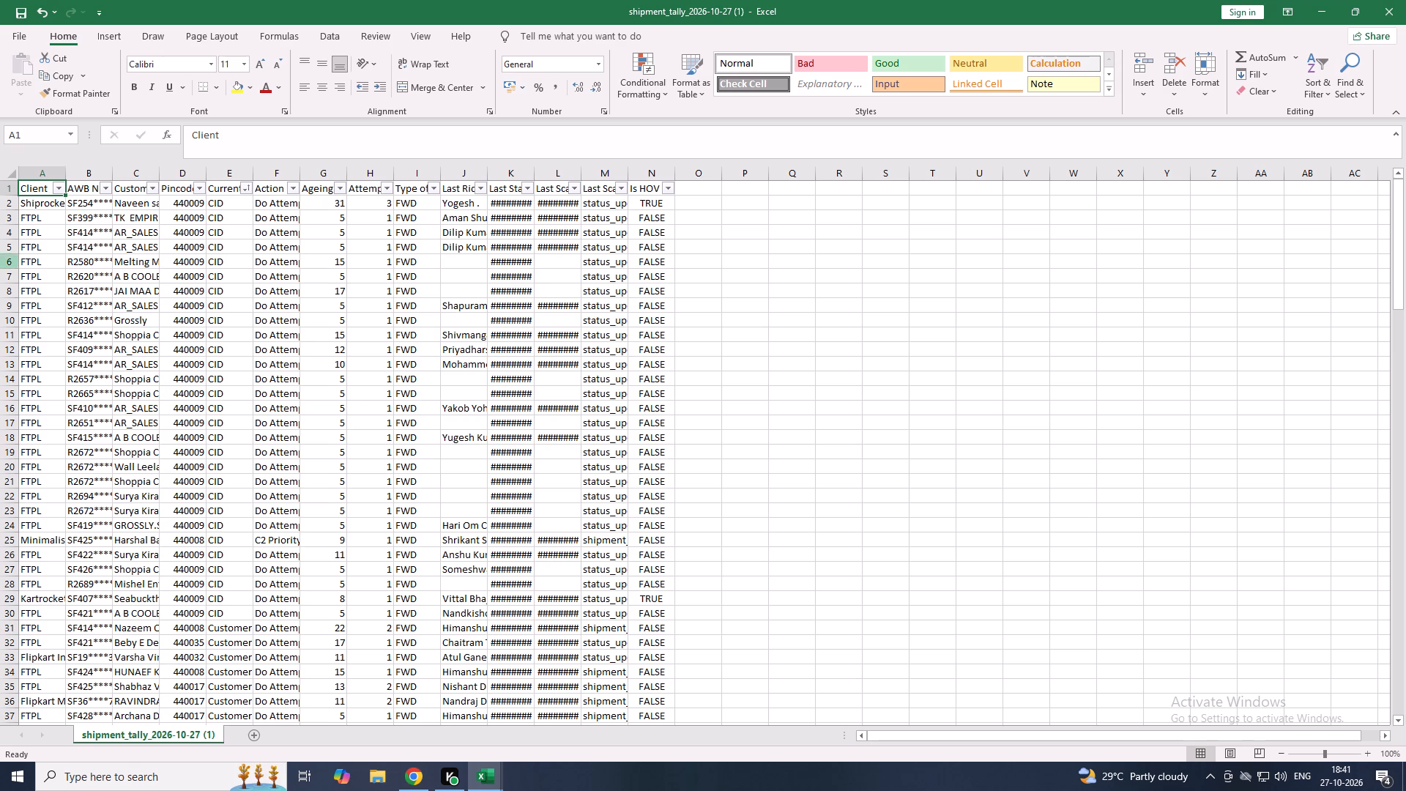
# Highlight customer cells C2:C30 of the CID shipments to count them, and examine the remaining shipments grouped by current status.
pyautogui.moveTo(136, 205); pyautogui.dragTo(132, 495)
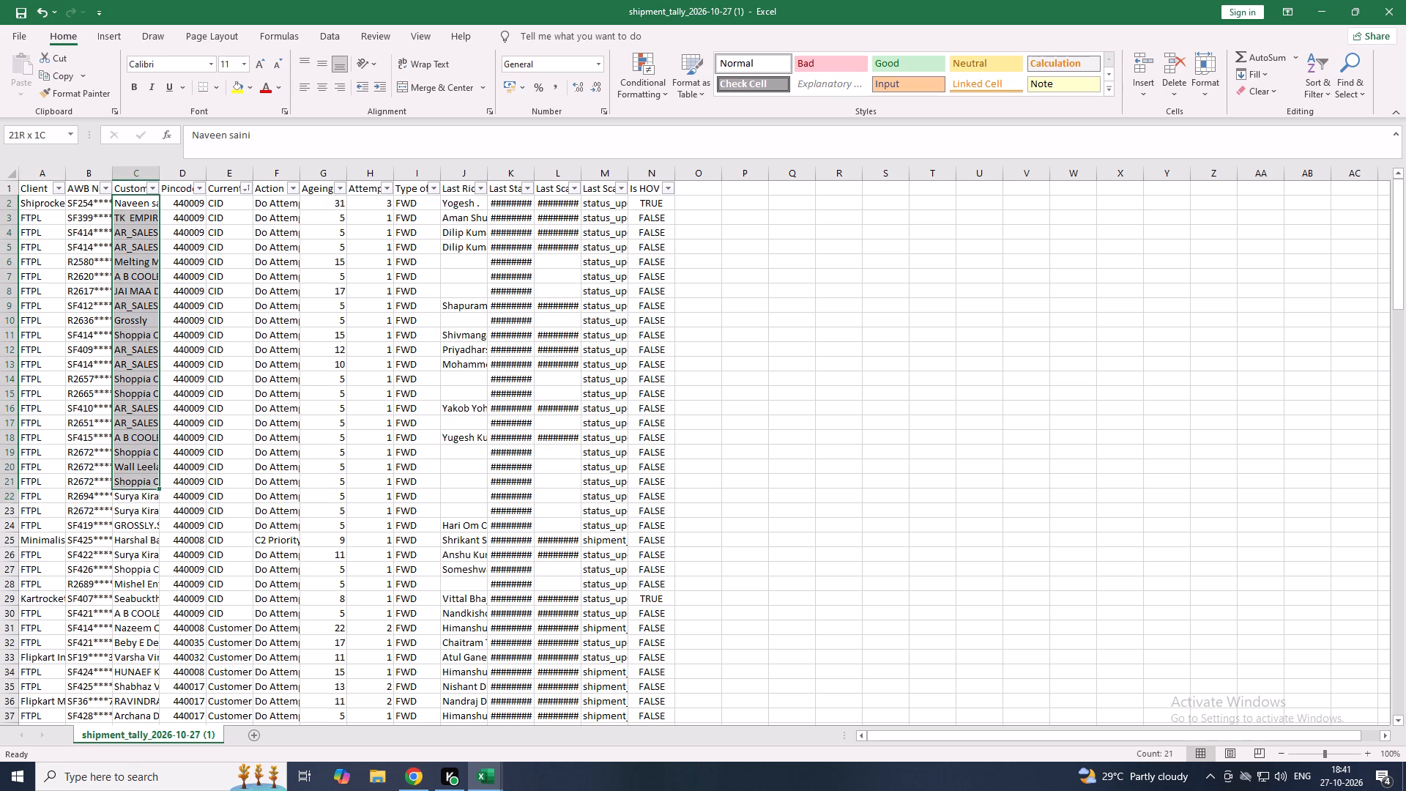
pyautogui.moveTo(132, 495); pyautogui.dragTo(147, 619)
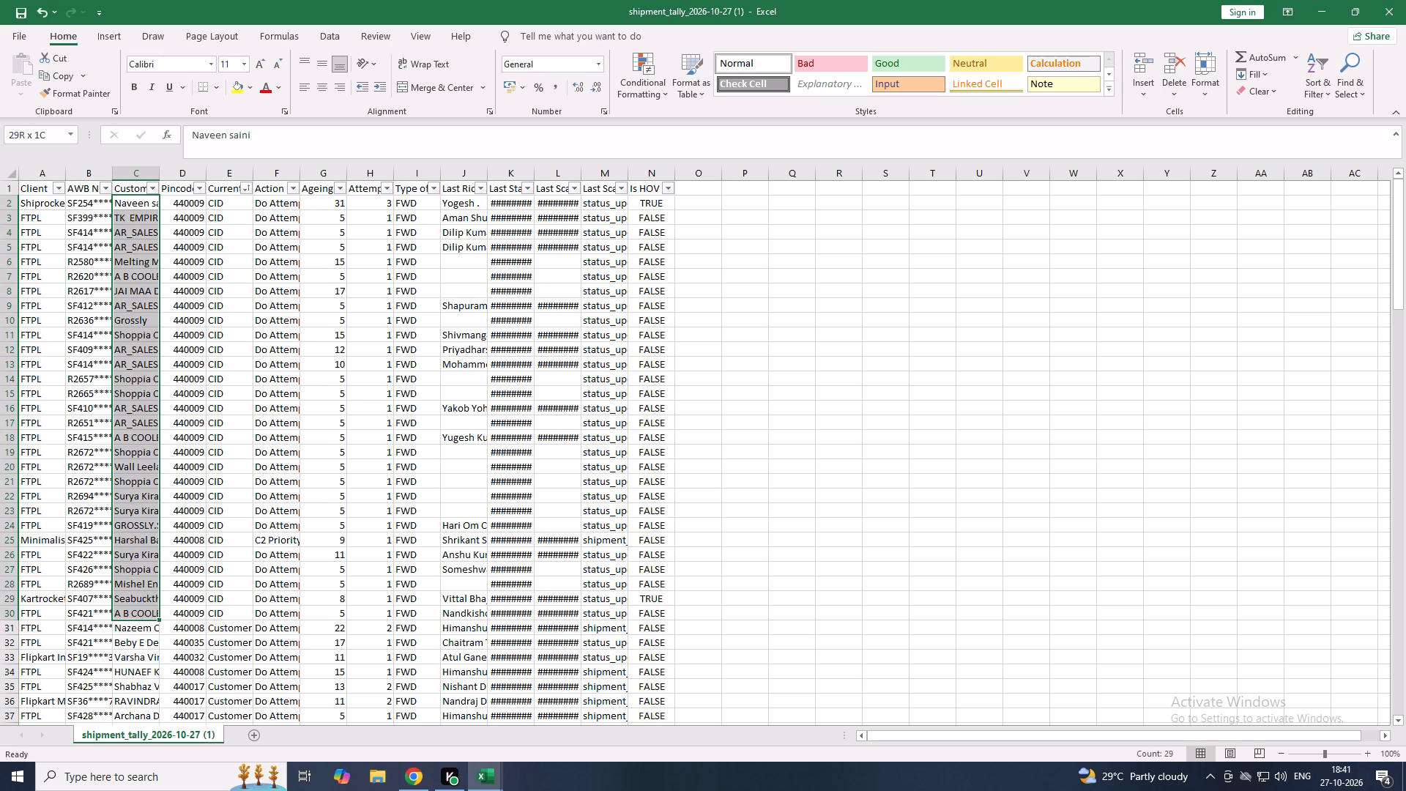
pyautogui.moveTo(147, 619); pyautogui.dragTo(149, 617)
pyautogui.scroll(-3, 454, 475)
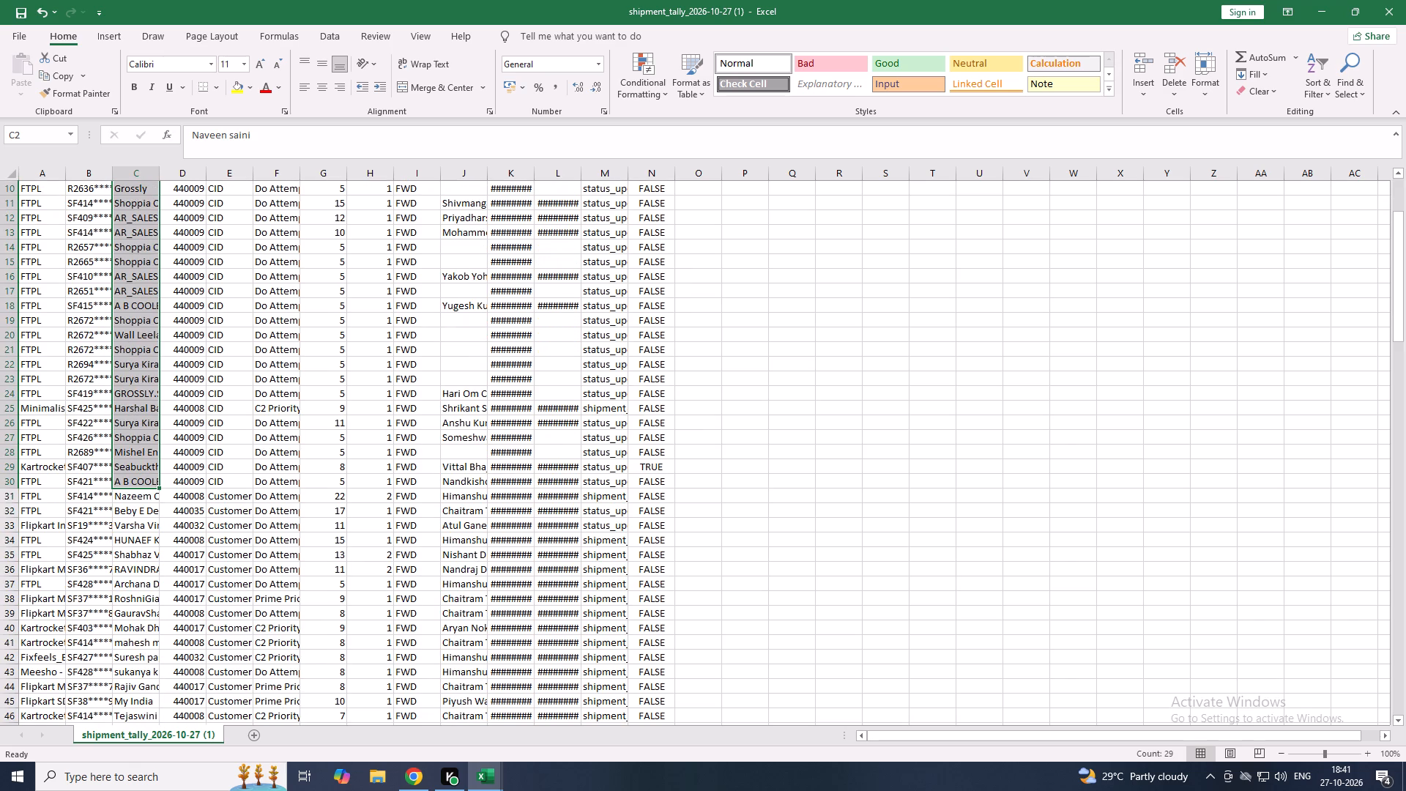
pyautogui.scroll(-5, 453, 461)
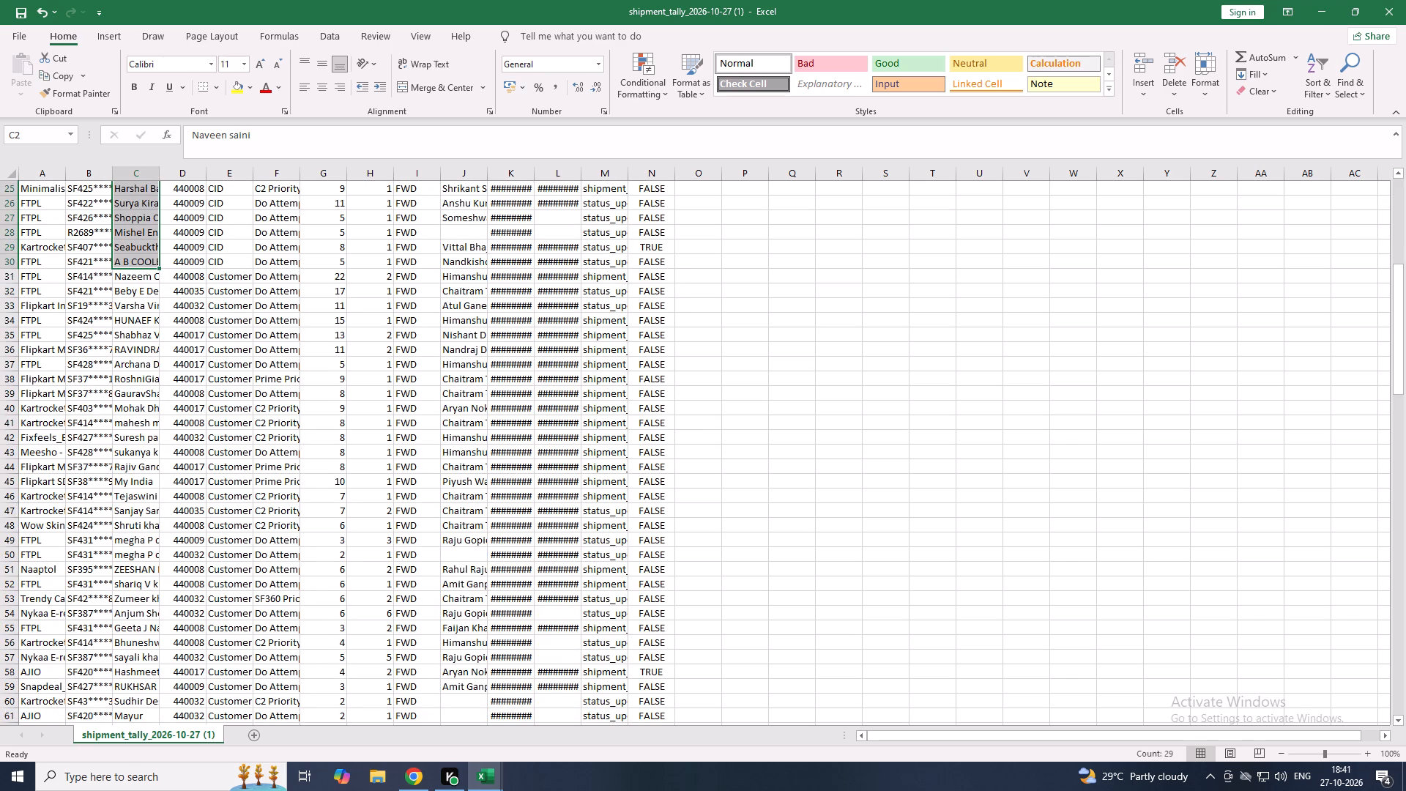
pyautogui.scroll(-1, 451, 460)
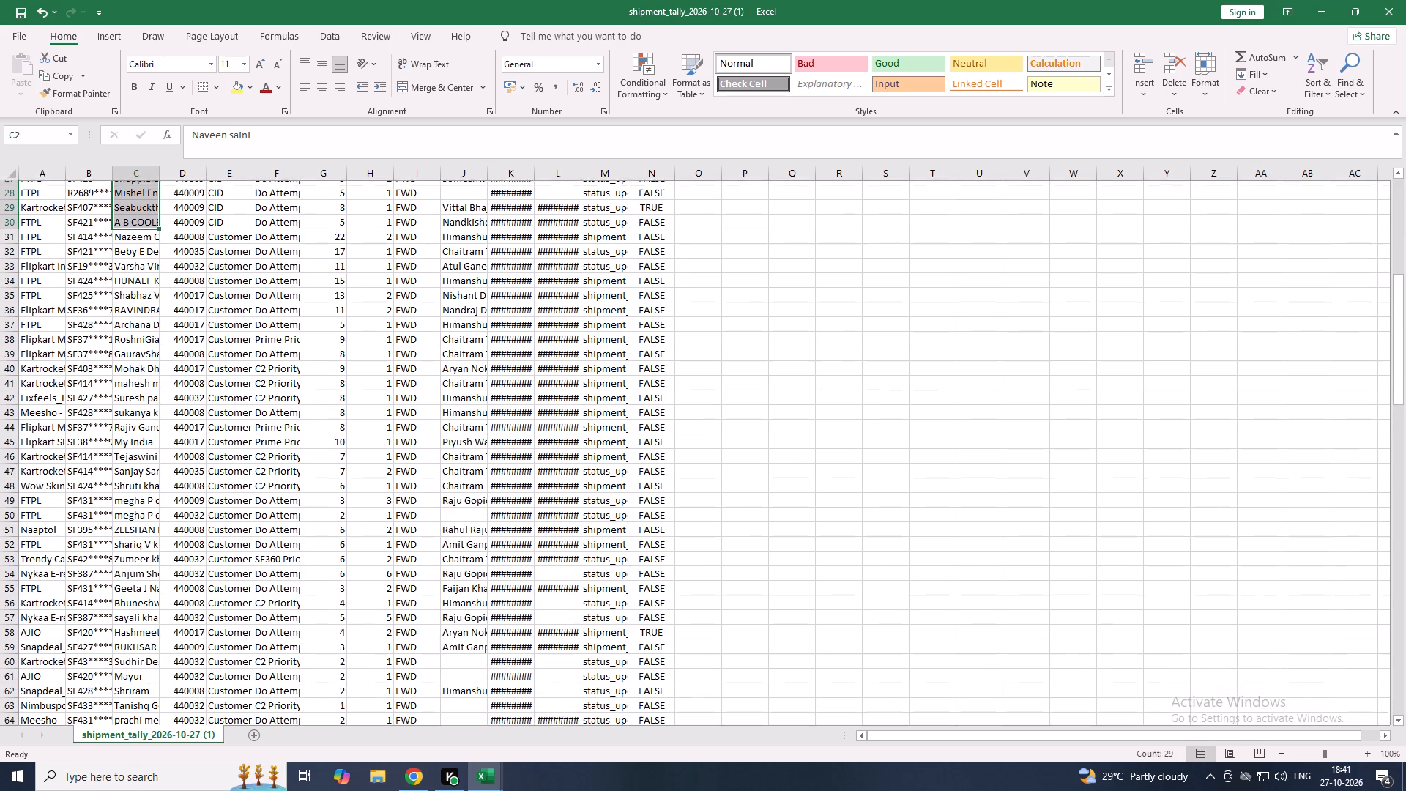
pyautogui.scroll(-13, 451, 460)
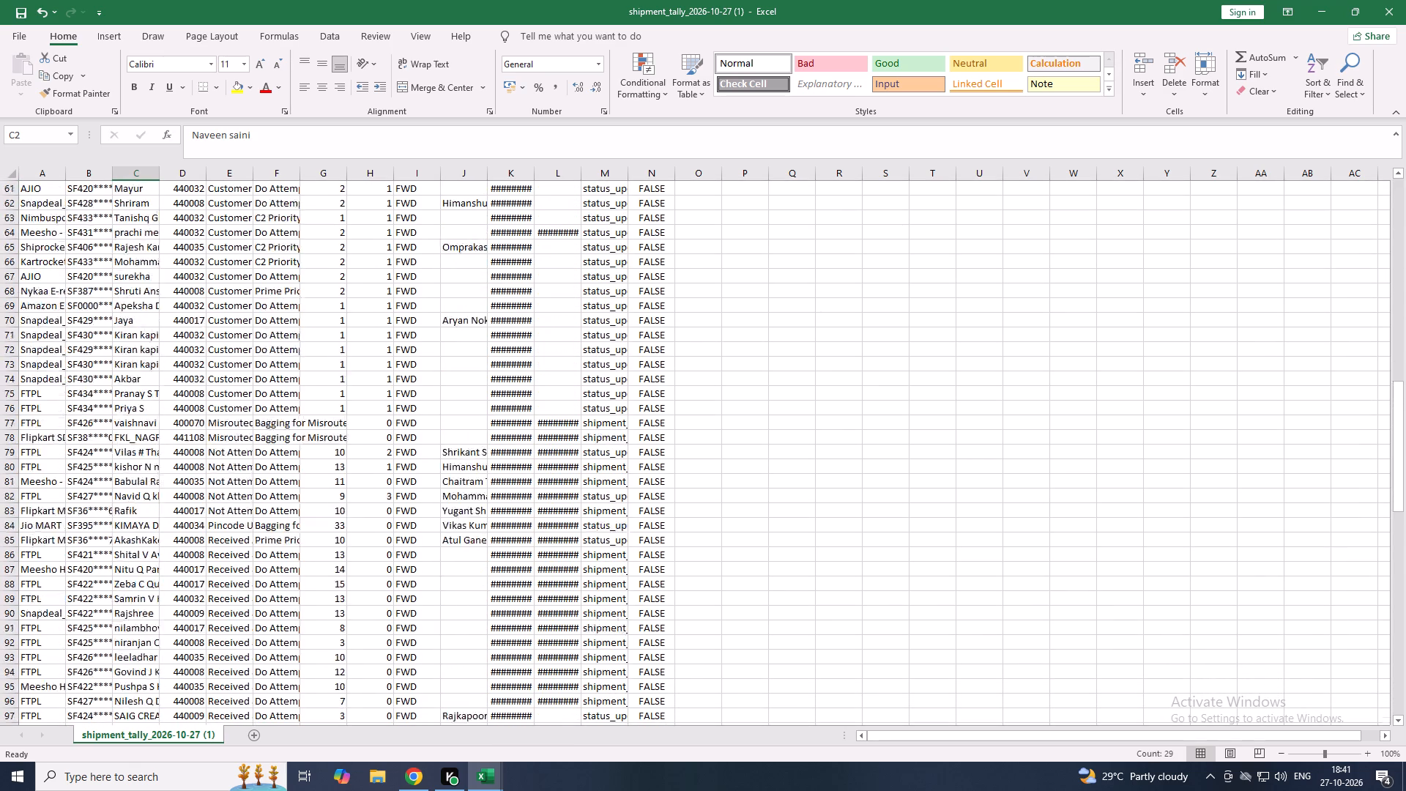
pyautogui.scroll(-7, 452, 461)
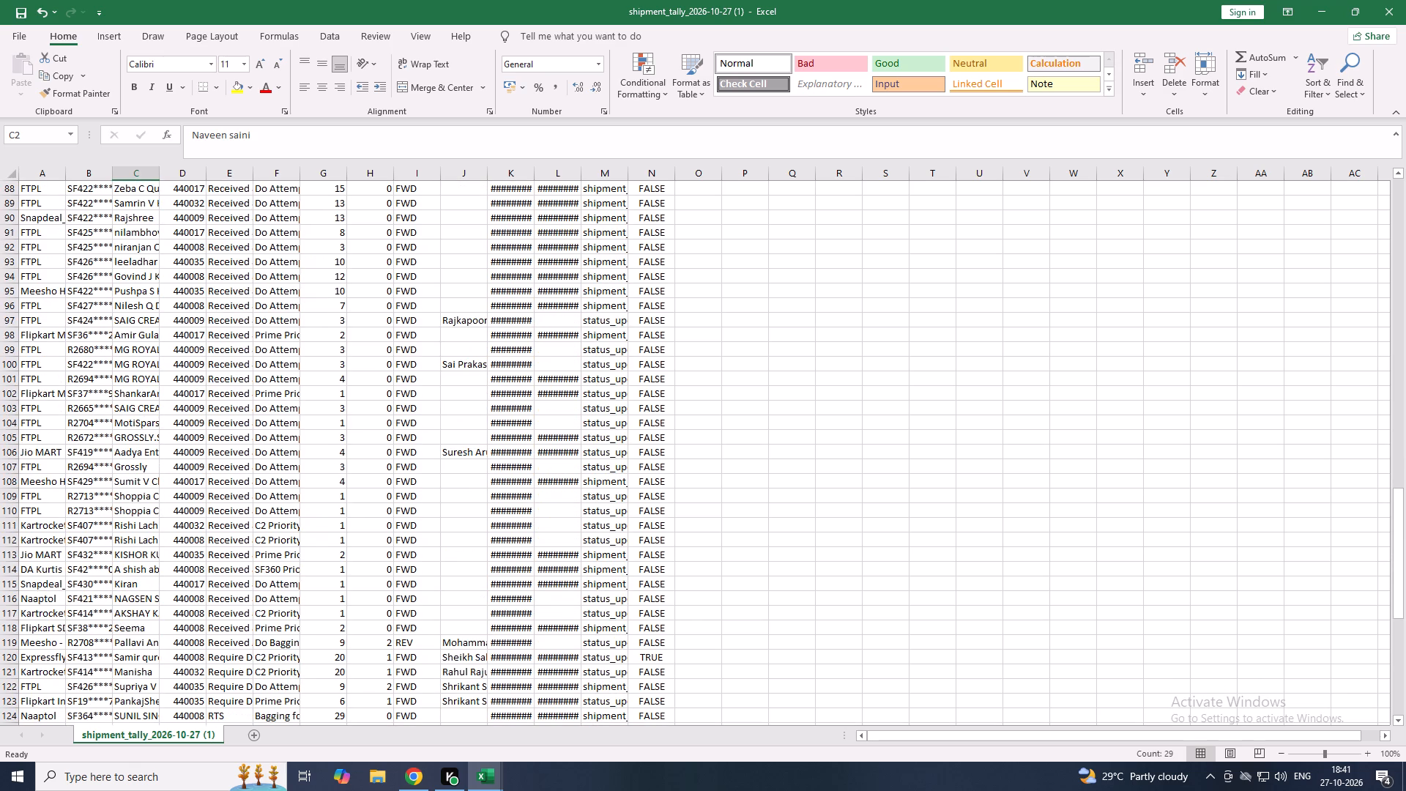
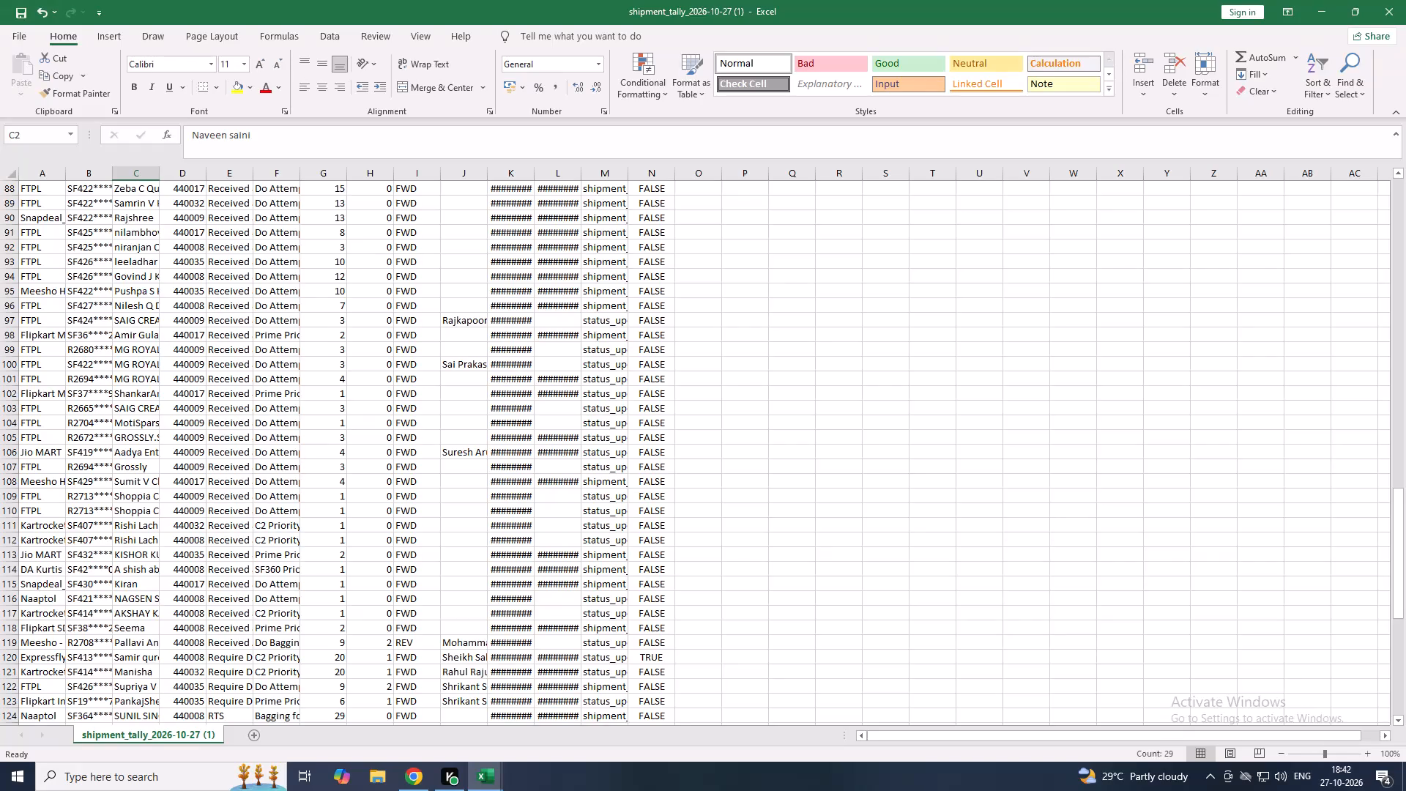
# Highlight customer cells C124:C150 of the RTS shipments to count them, and look back over the rest of the list.
pyautogui.scroll(-4, 578, 402)
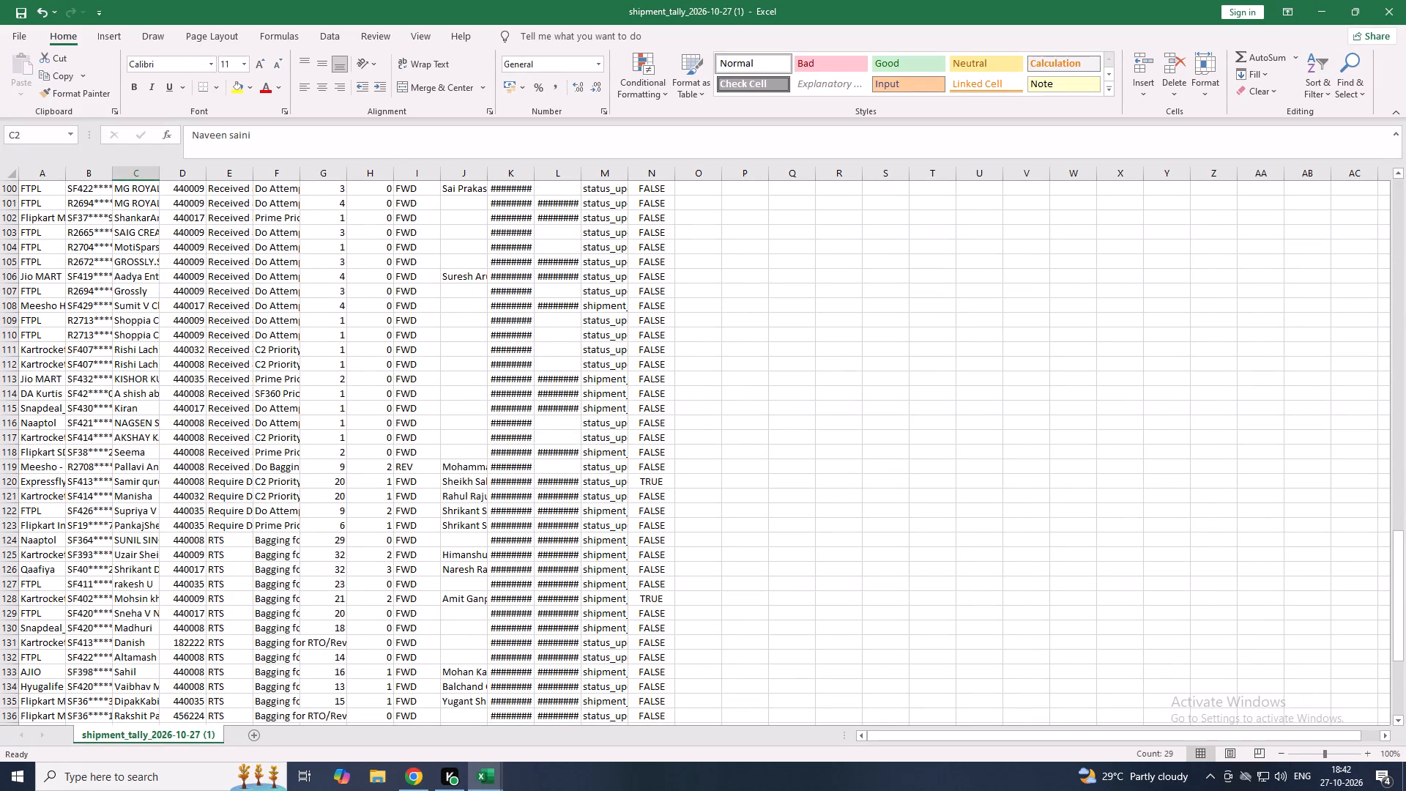
pyautogui.scroll(-8, 570, 384)
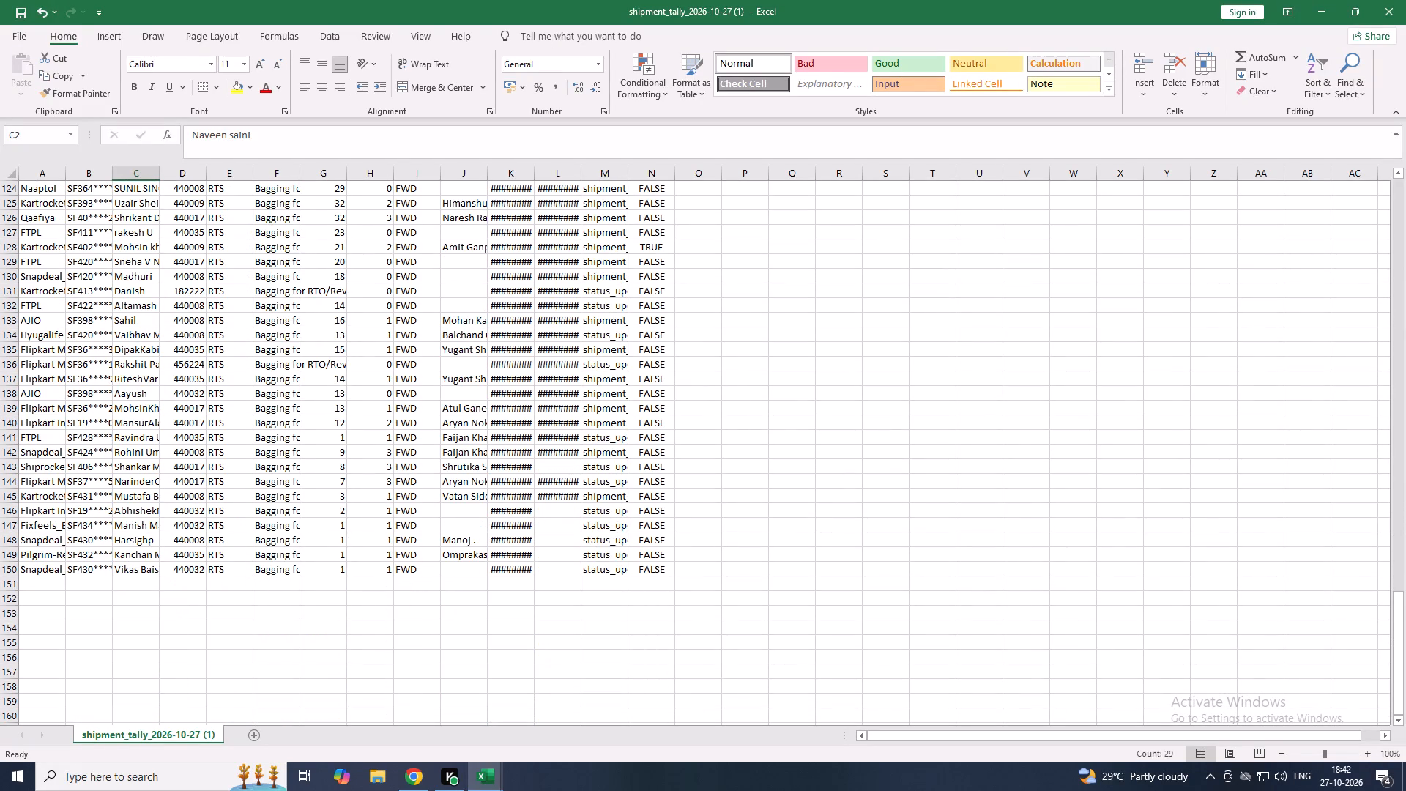
pyautogui.scroll(2, 548, 479)
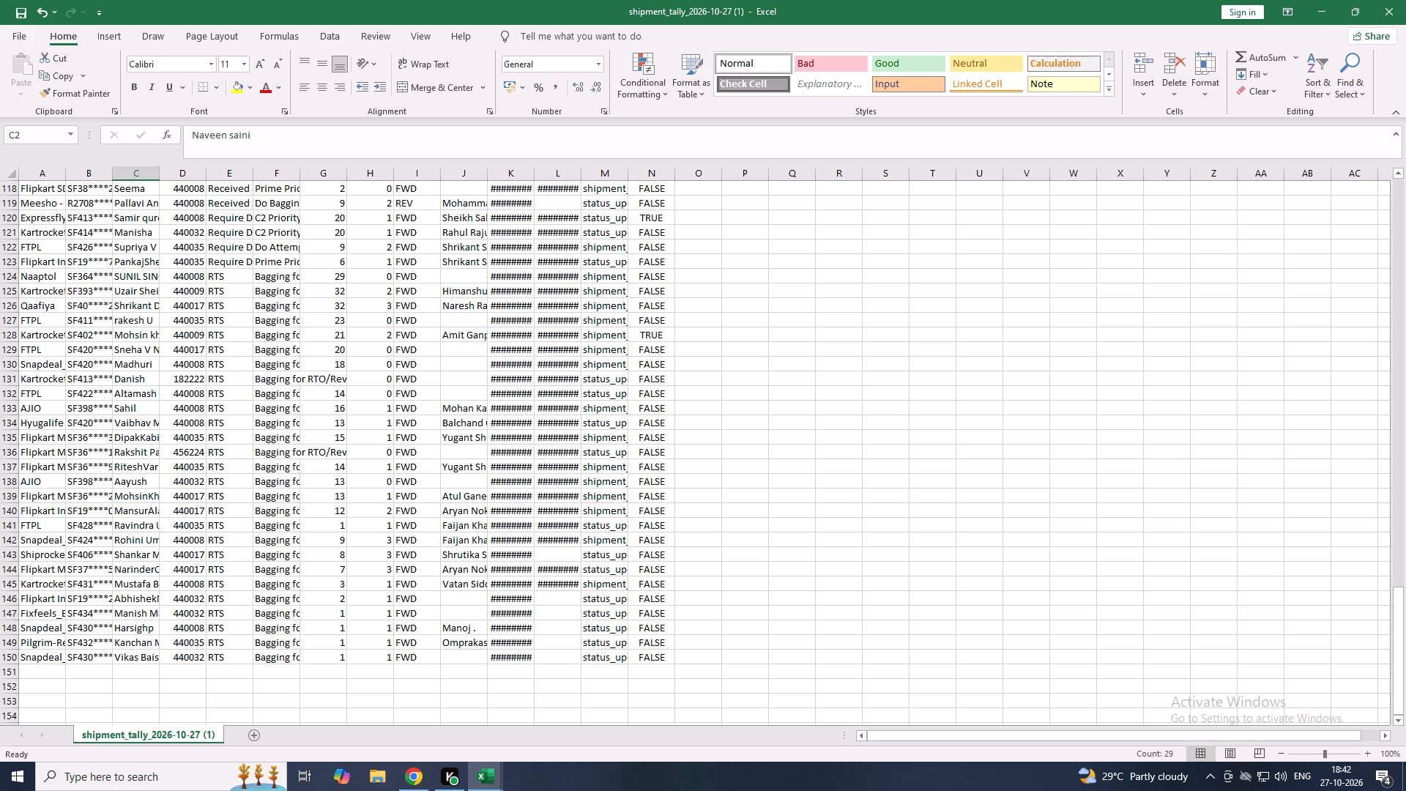
pyautogui.moveTo(139, 274); pyautogui.dragTo(150, 655)
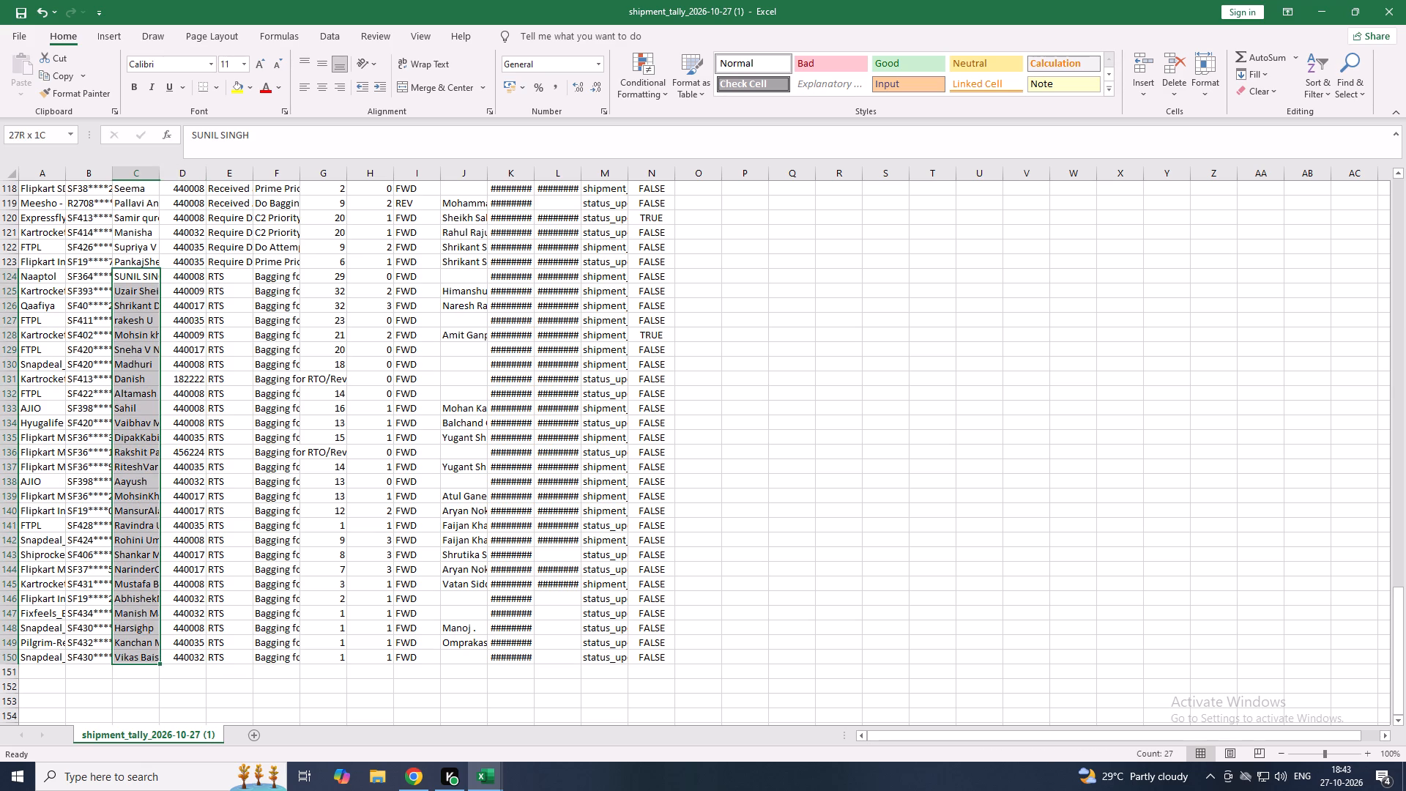
pyautogui.moveTo(150, 655); pyautogui.dragTo(149, 654)
pyautogui.scroll(8, 372, 579)
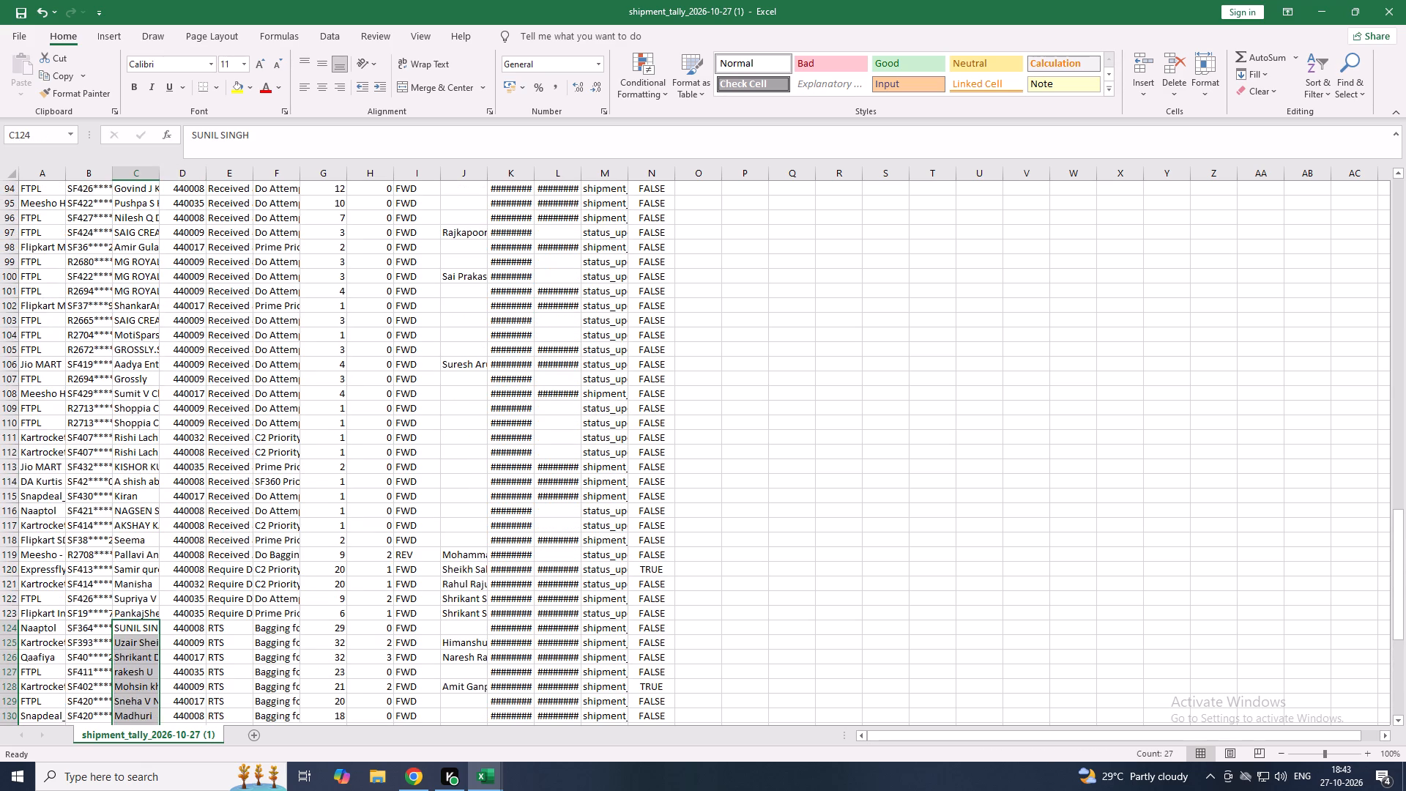
pyautogui.scroll(7, 468, 532)
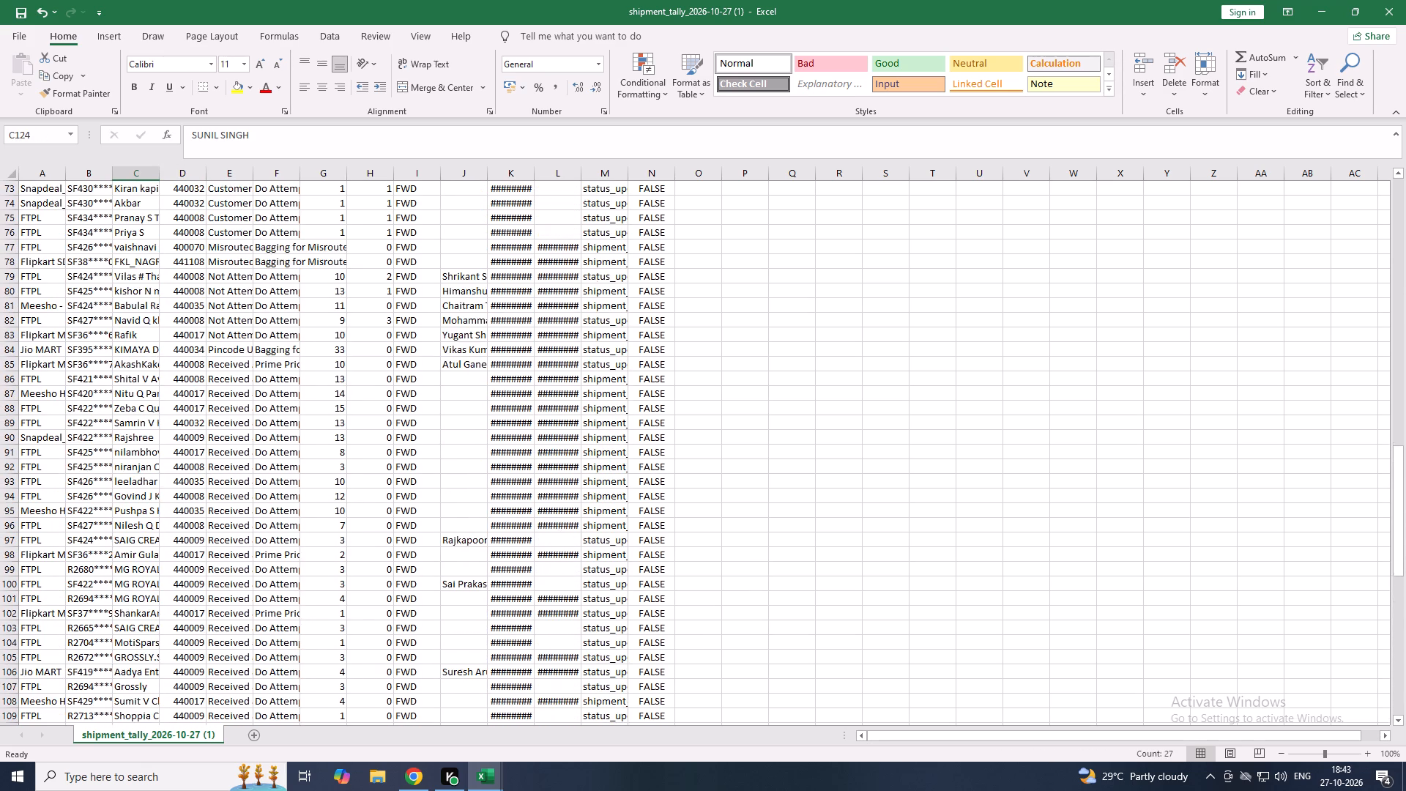
pyautogui.scroll(10, 479, 535)
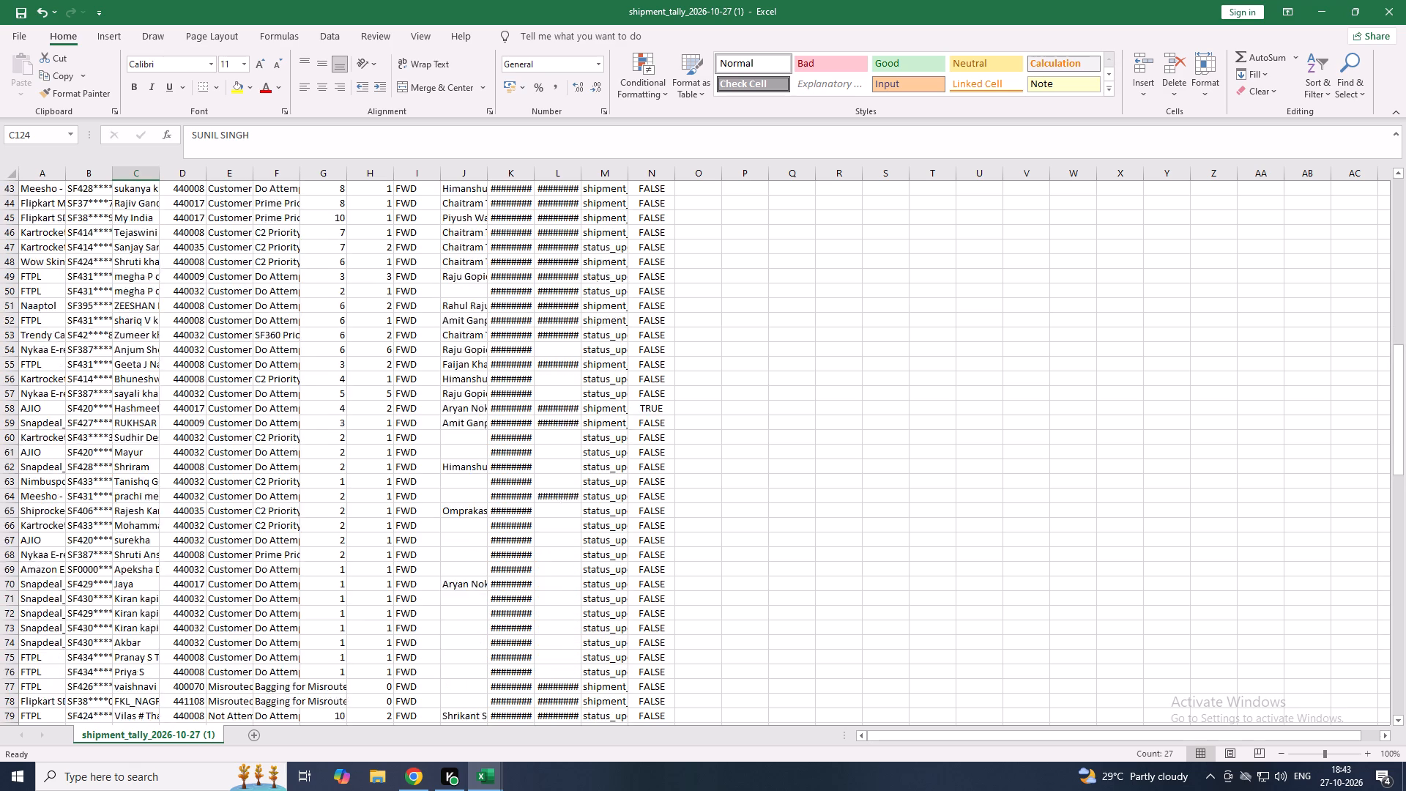
pyautogui.scroll(20, 489, 532)
pyautogui.scroll(4, 489, 532)
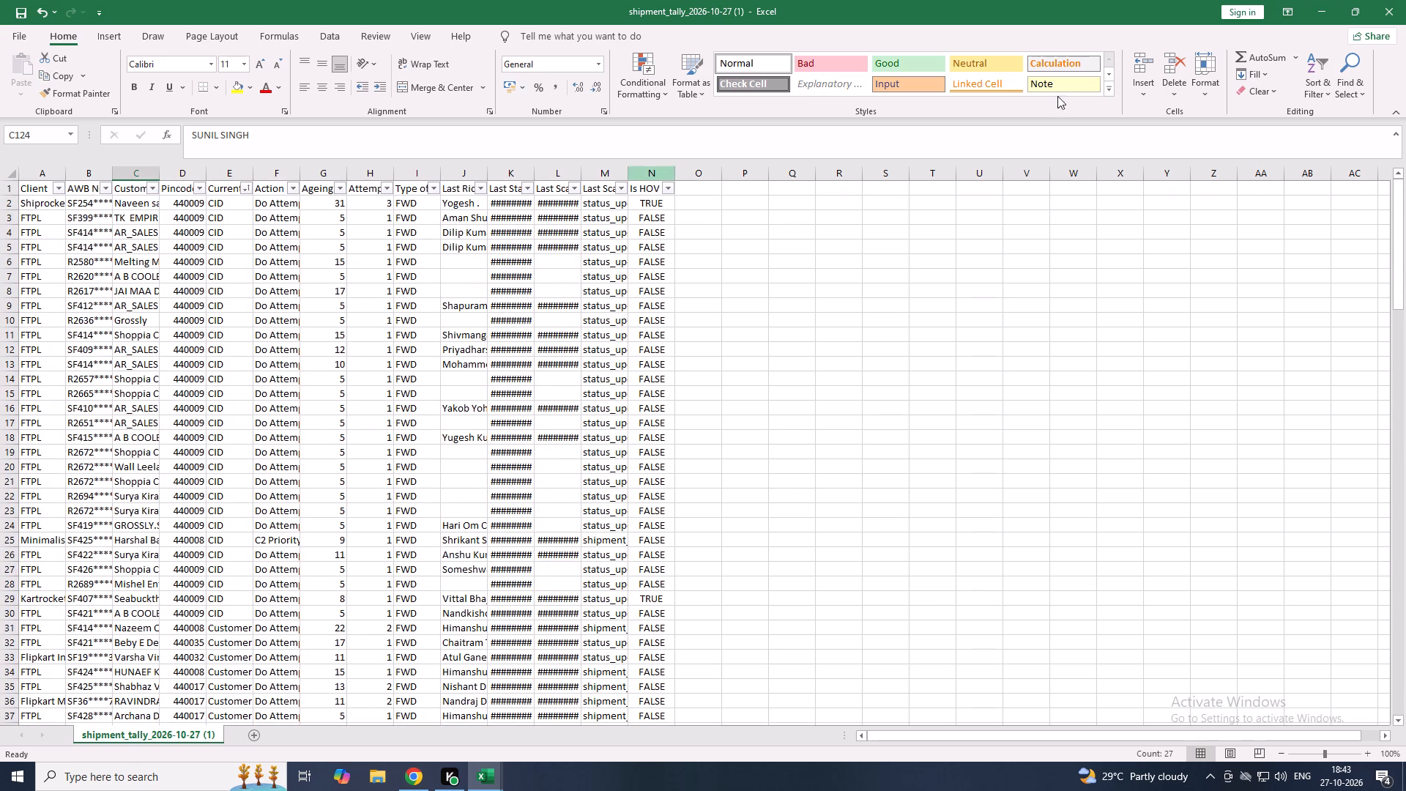
# Close the shipment_tally_2026-10-27 (1) workbook without saving its changes, and close the Book2 workbook.
pyautogui.click(1391, 10)
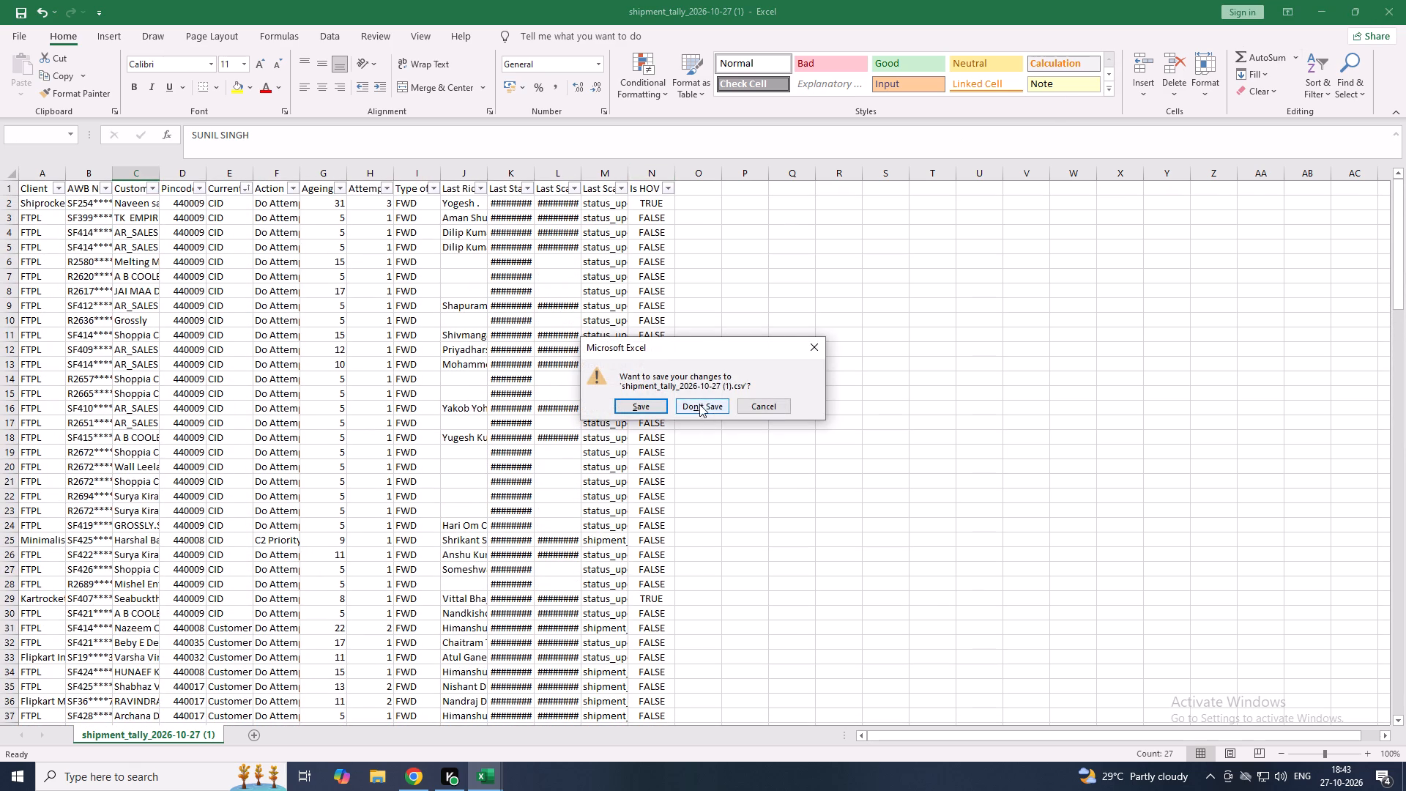
pyautogui.click(698, 405)
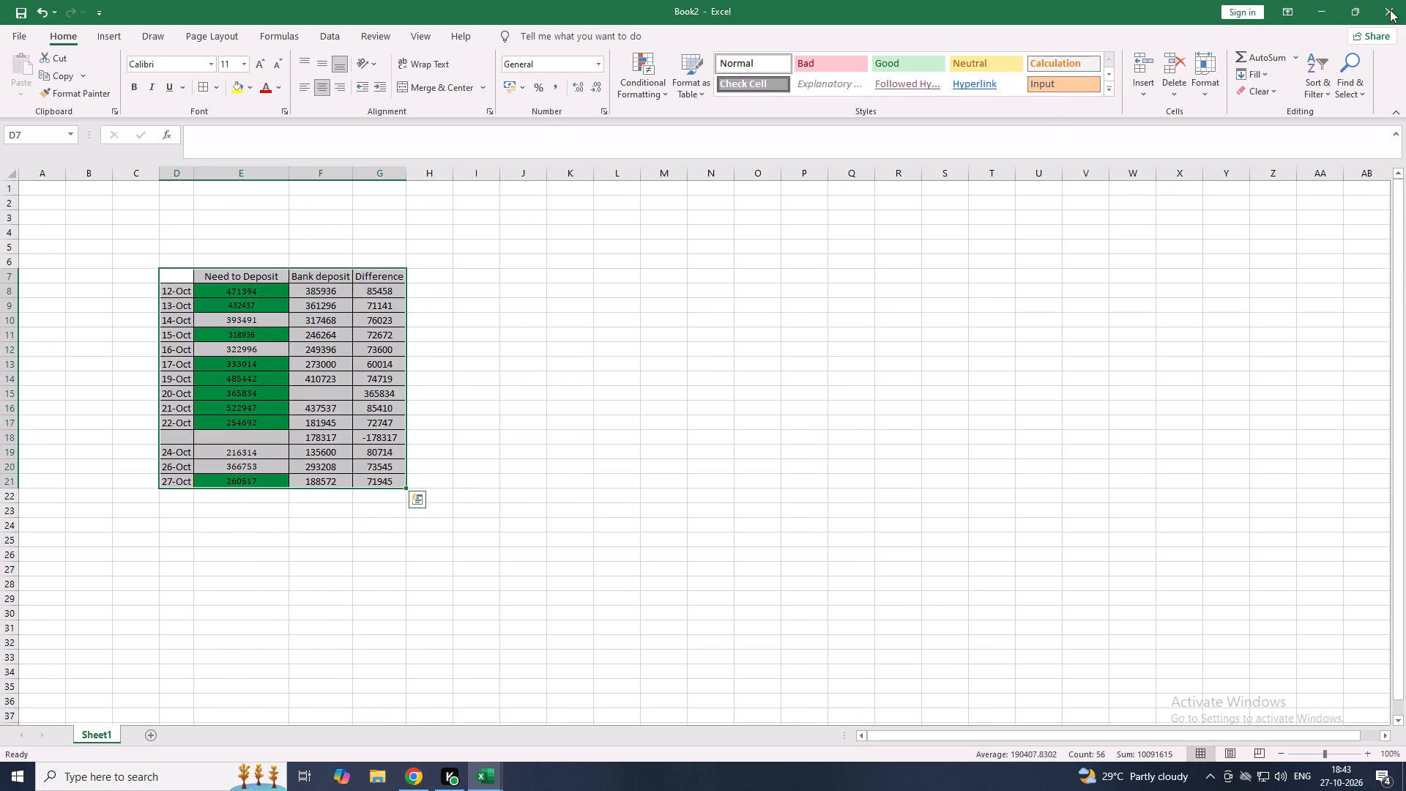
pyautogui.click(1390, 10)
pyautogui.click(715, 416)
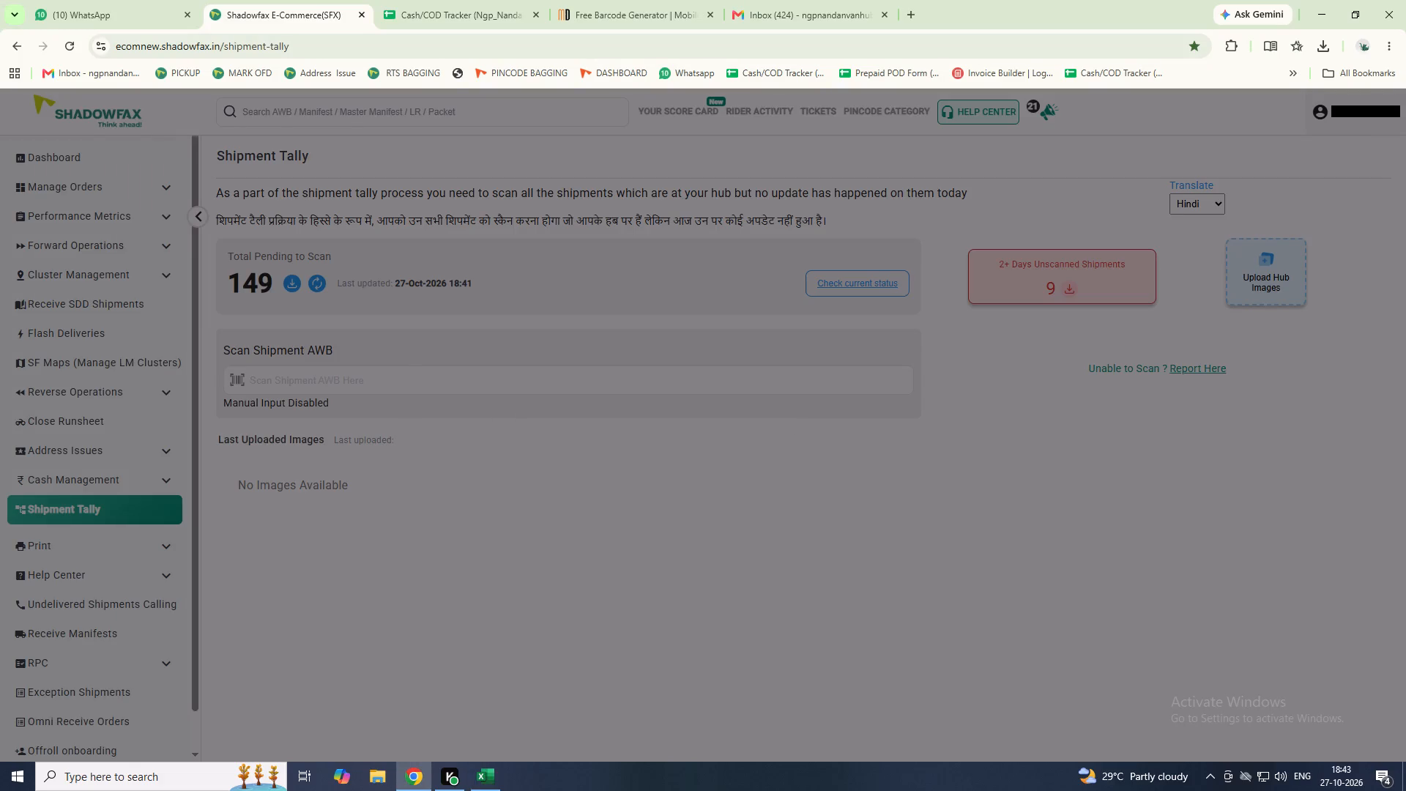
pyautogui.moveTo(401, 361); pyautogui.dragTo(400, 368)
pyautogui.click(393, 374)
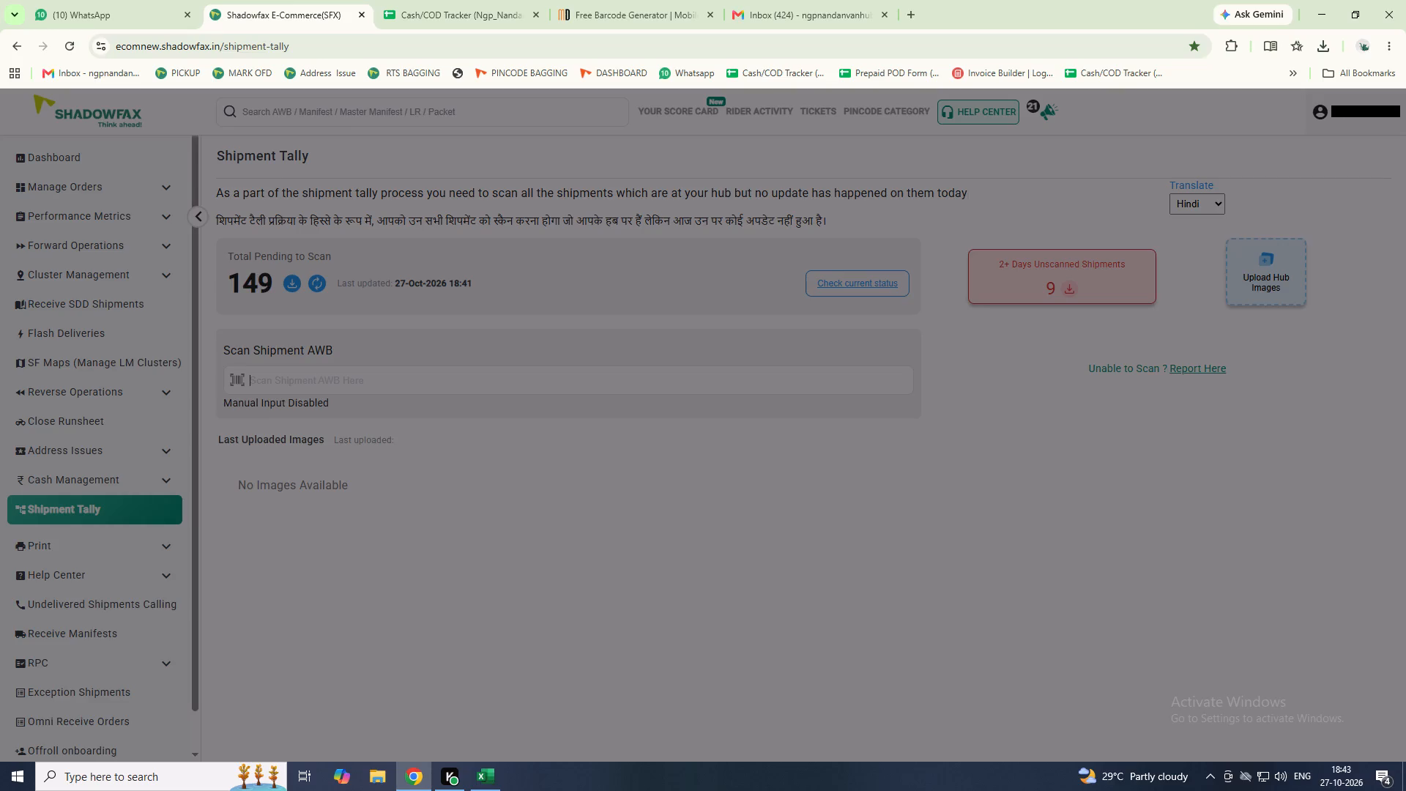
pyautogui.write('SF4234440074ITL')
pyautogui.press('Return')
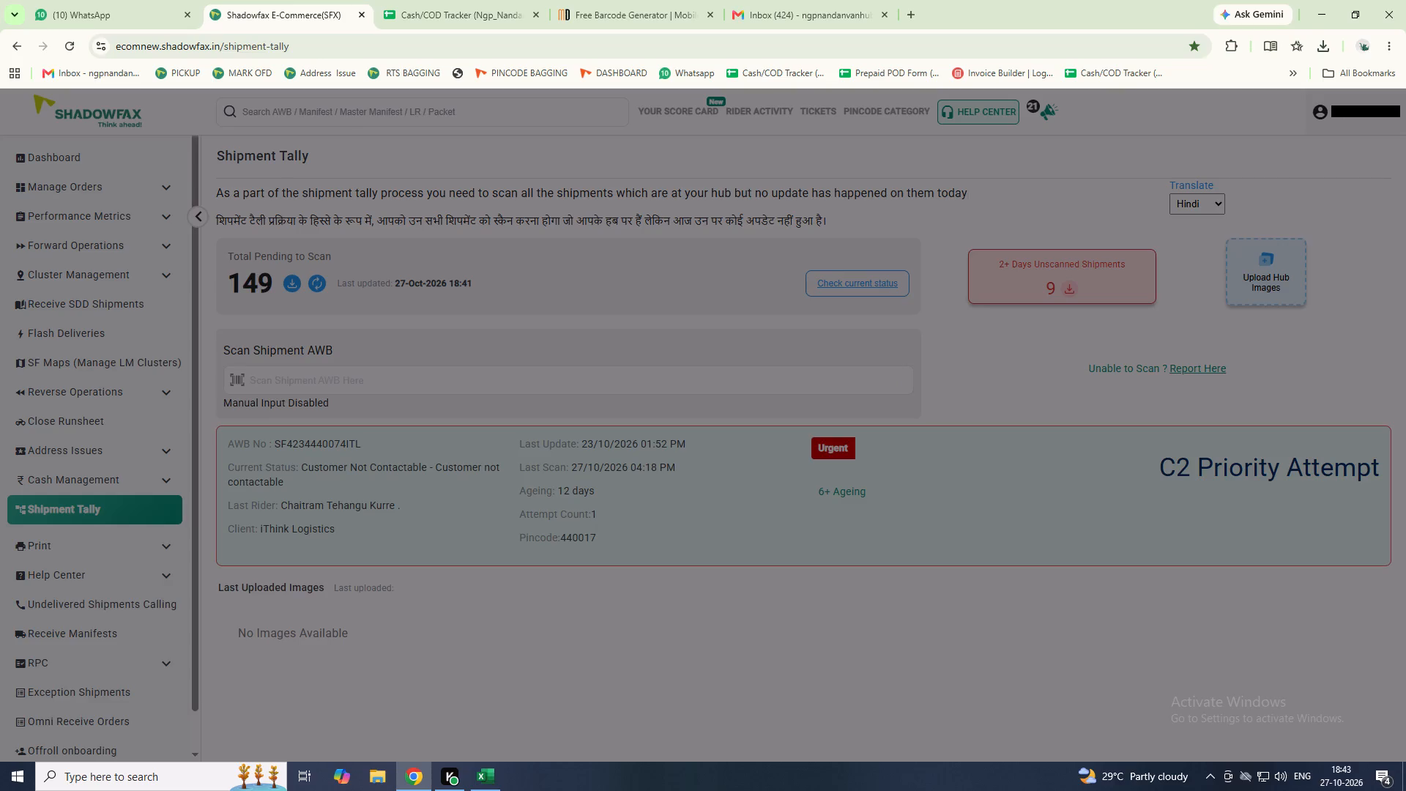
# Switch to the shipment_tally_2026-10-27 workbook in Excel and sort the list by current status from A to Z.
pyautogui.click(492, 781)
pyautogui.scroll(-8, 351, 354)
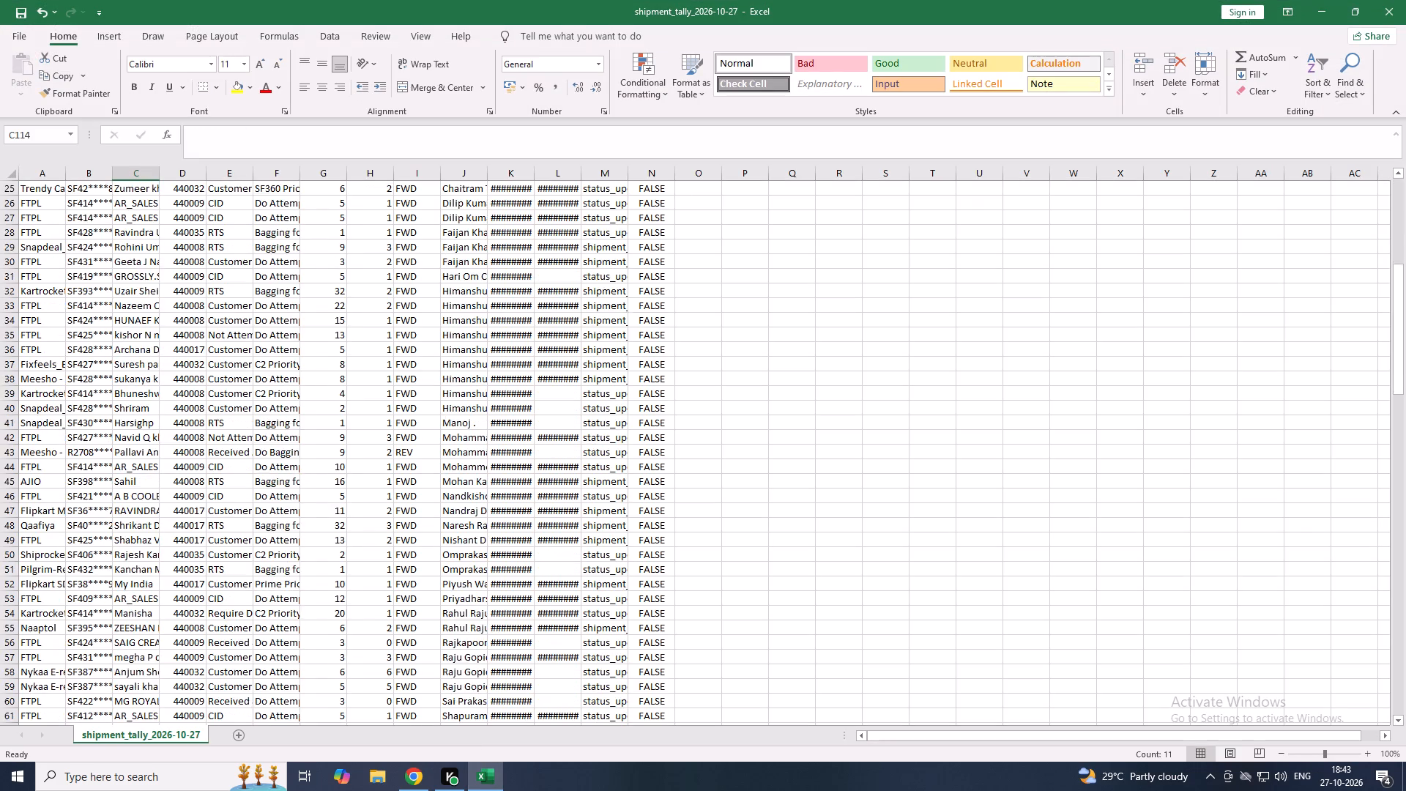
pyautogui.scroll(17, 277, 357)
pyautogui.click(247, 185)
pyautogui.click(179, 200)
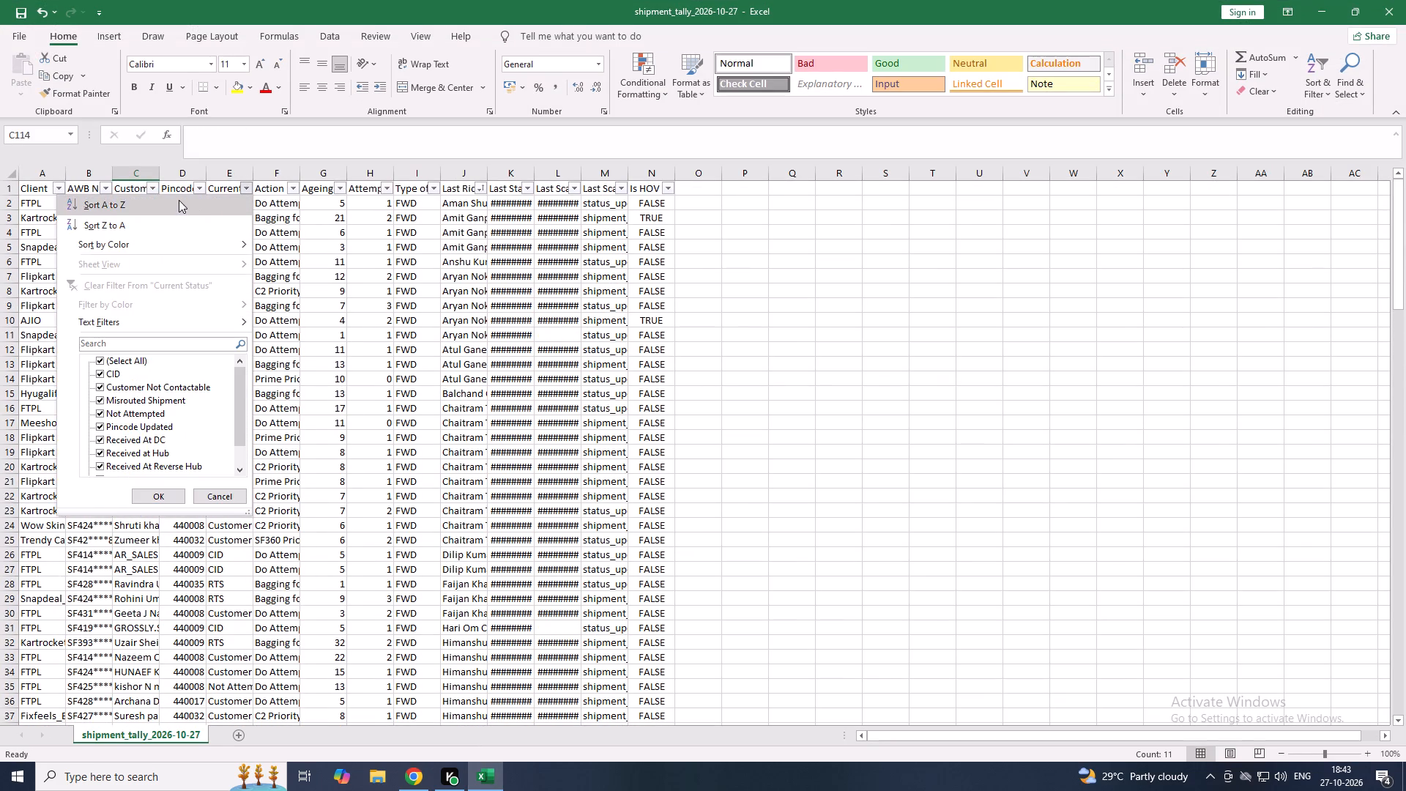
# Highlight last rider cells J124:J138 of the RTS shipments to count them and examine those rows.
pyautogui.scroll(-20, 393, 383)
pyautogui.scroll(-15, 393, 383)
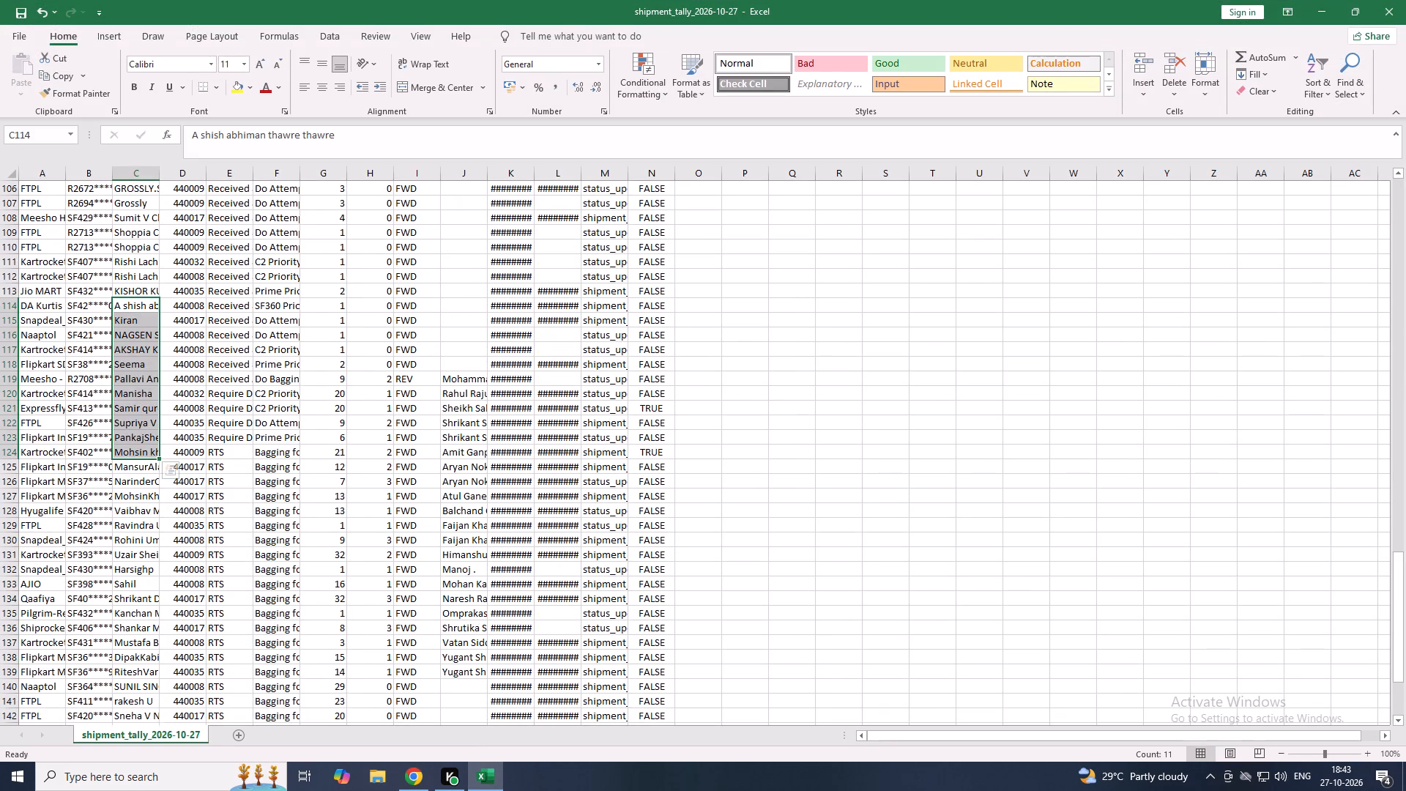
pyautogui.scroll(-3, 291, 520)
pyautogui.scroll(-1, 477, 522)
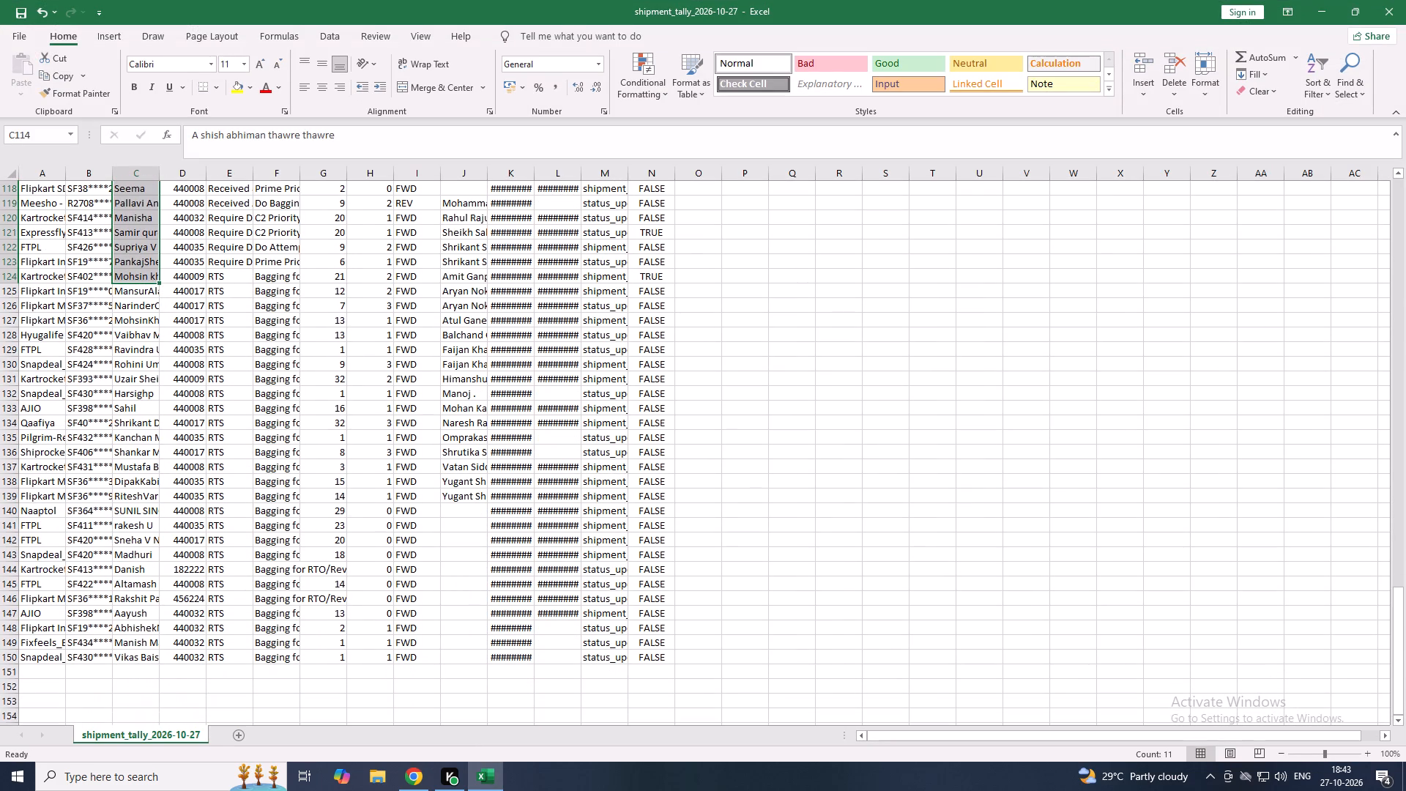
pyautogui.click(489, 438)
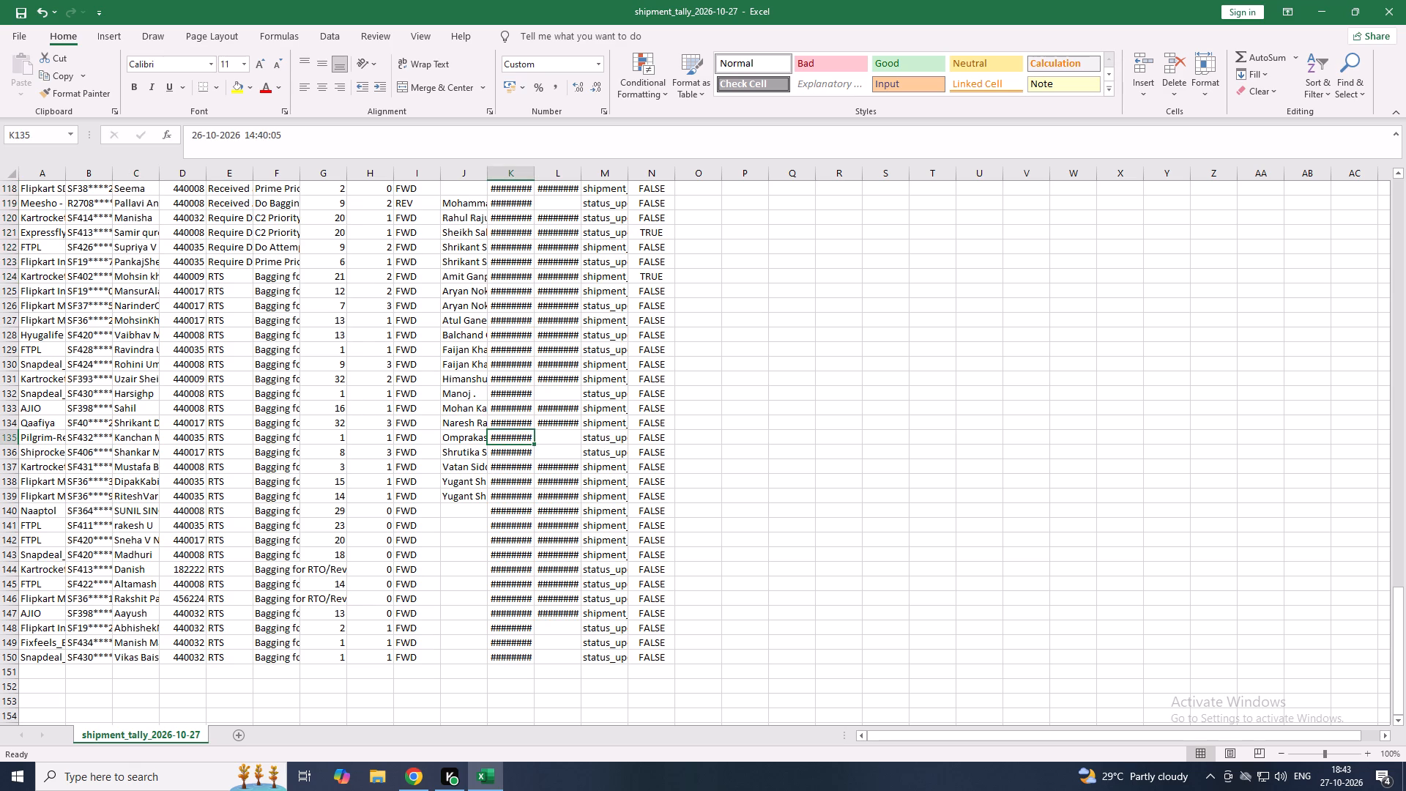
pyautogui.moveTo(465, 278); pyautogui.dragTo(484, 340)
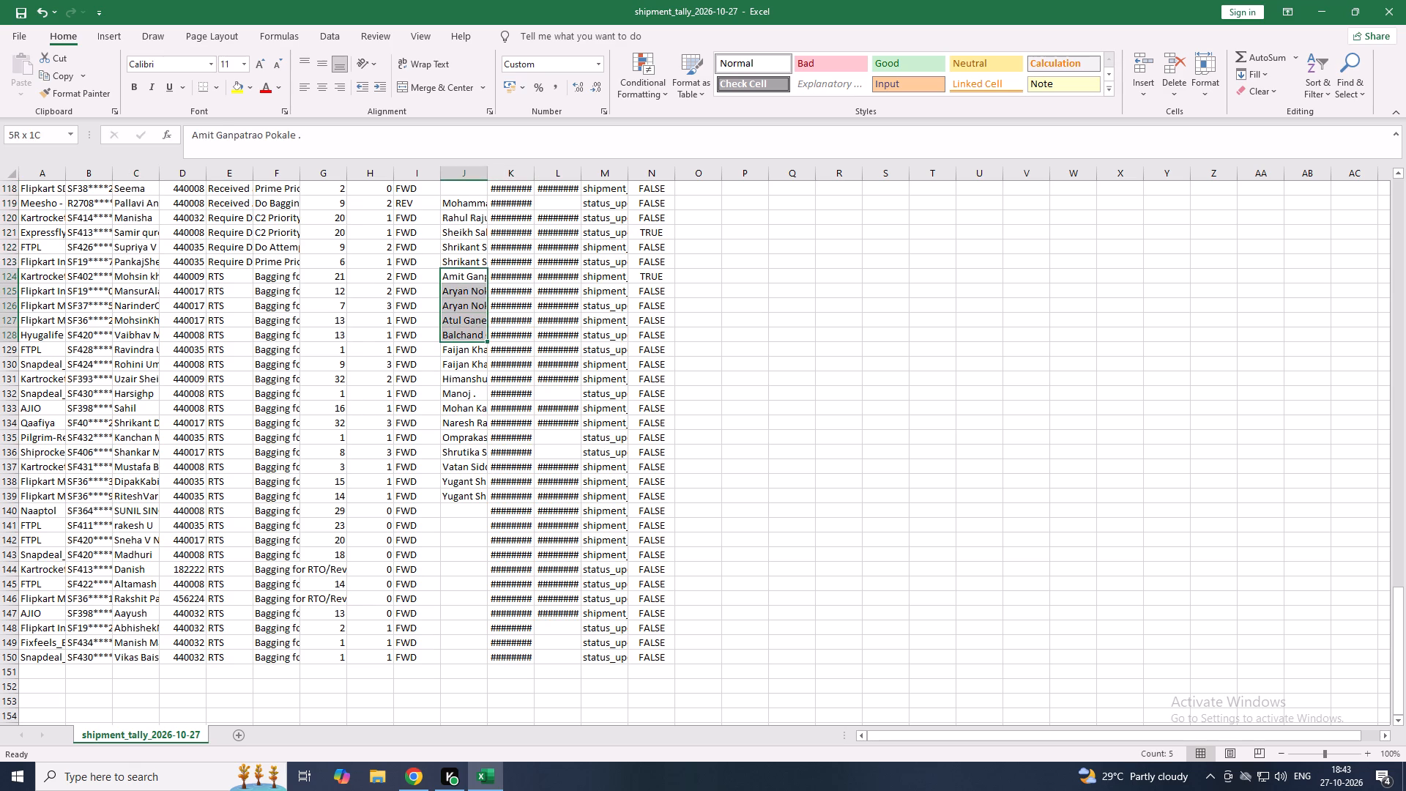
pyautogui.moveTo(484, 340); pyautogui.dragTo(477, 476)
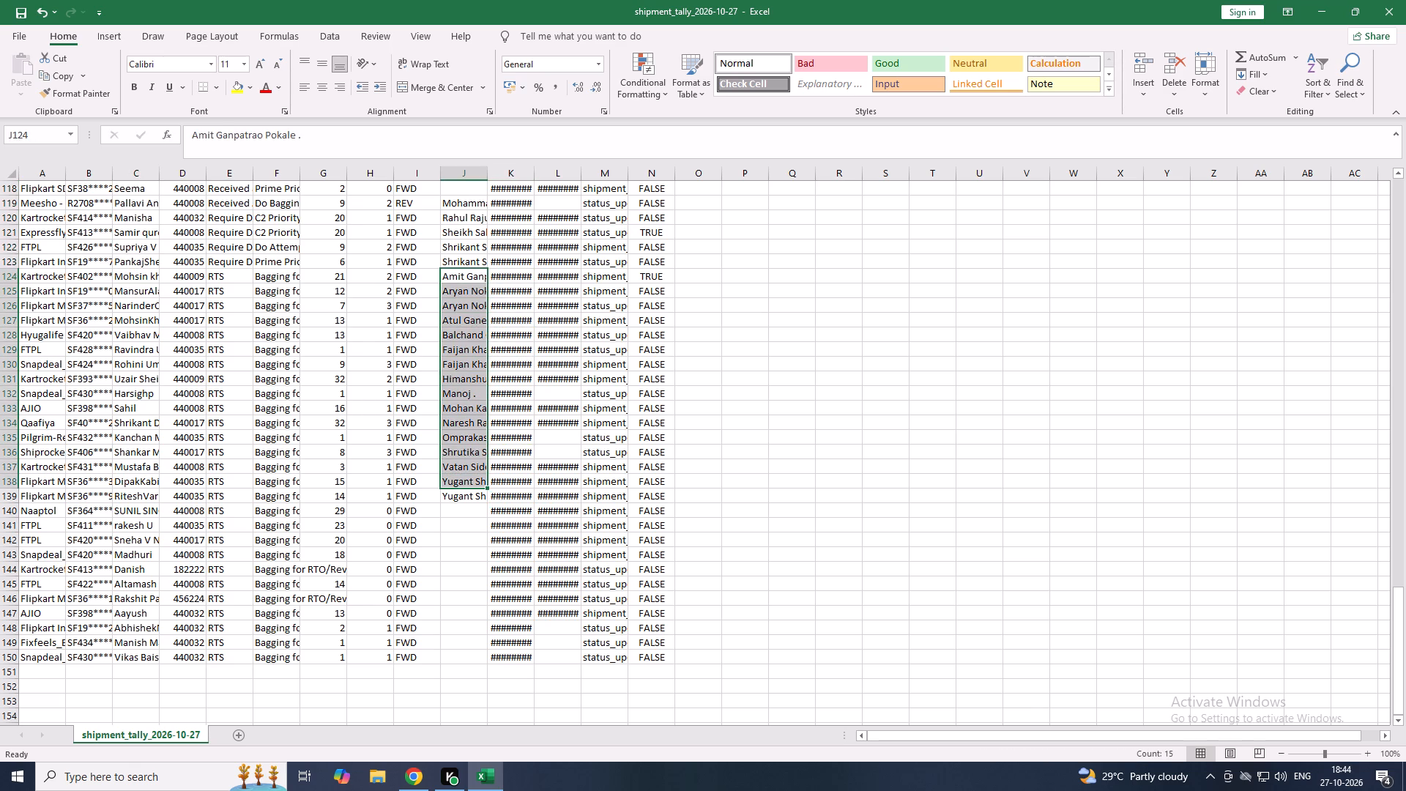
pyautogui.scroll(2, 217, 431)
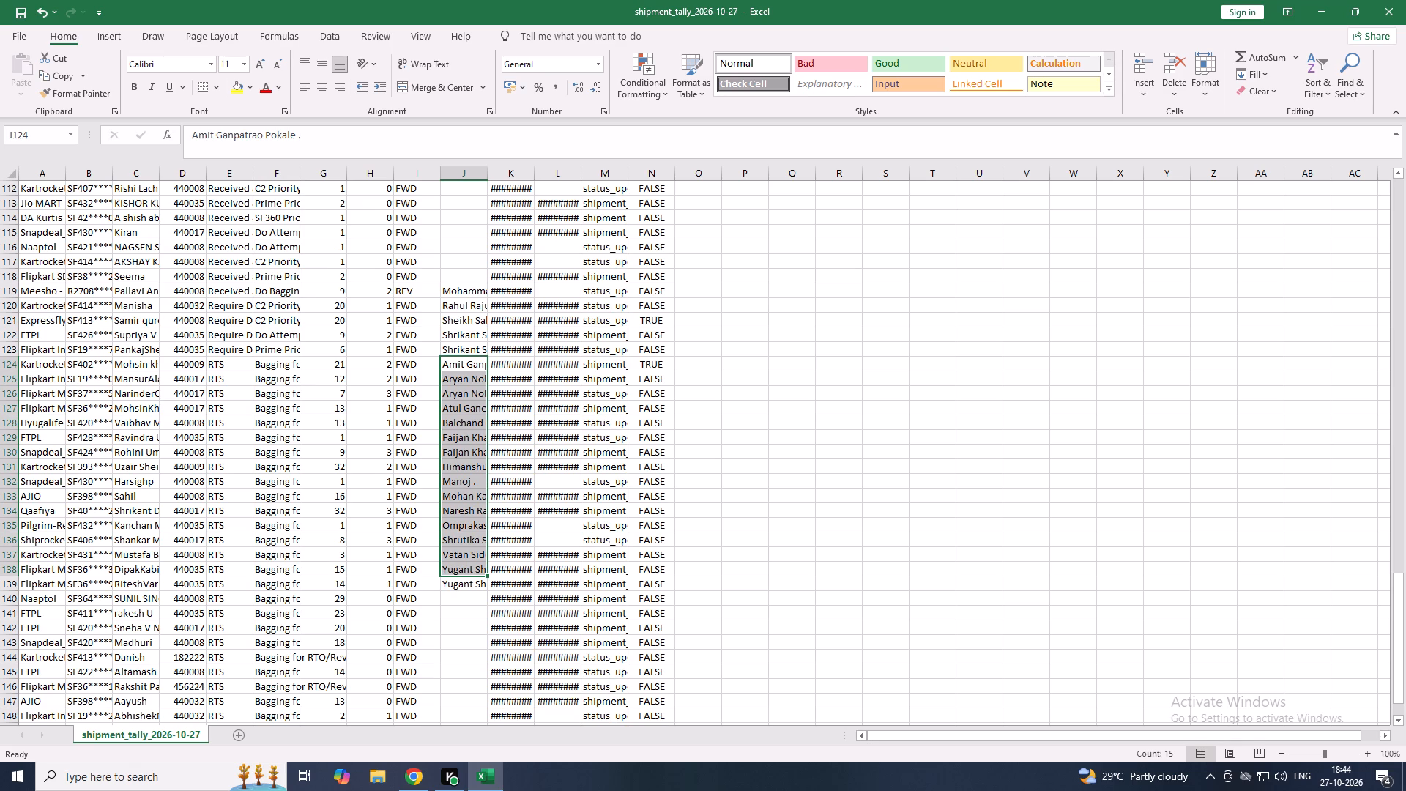
pyautogui.scroll(-2, 209, 442)
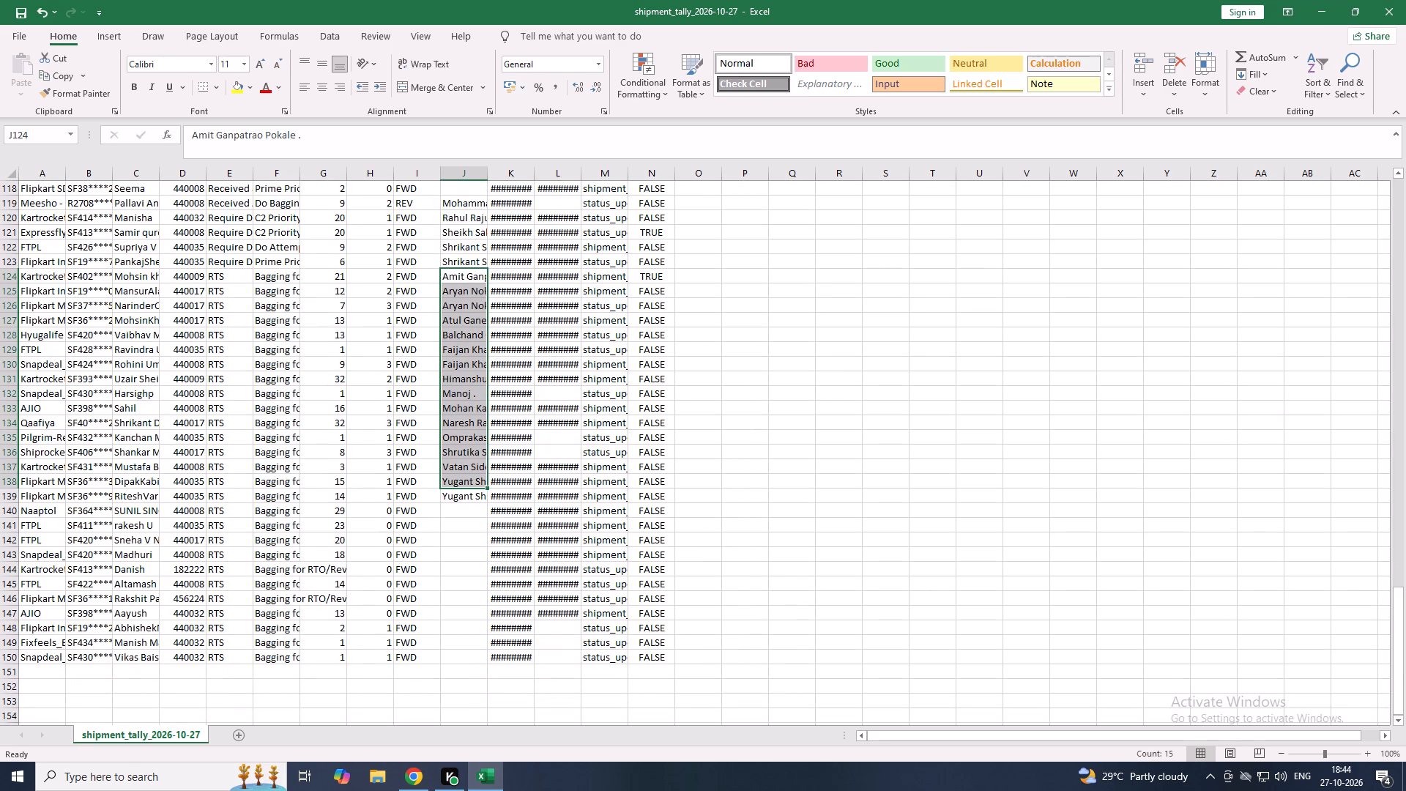
# Auto-fit the current status column's width and select the AWB number of the Received At Reverse Hub shipment in row 119.
pyautogui.scroll(1, 129, 434)
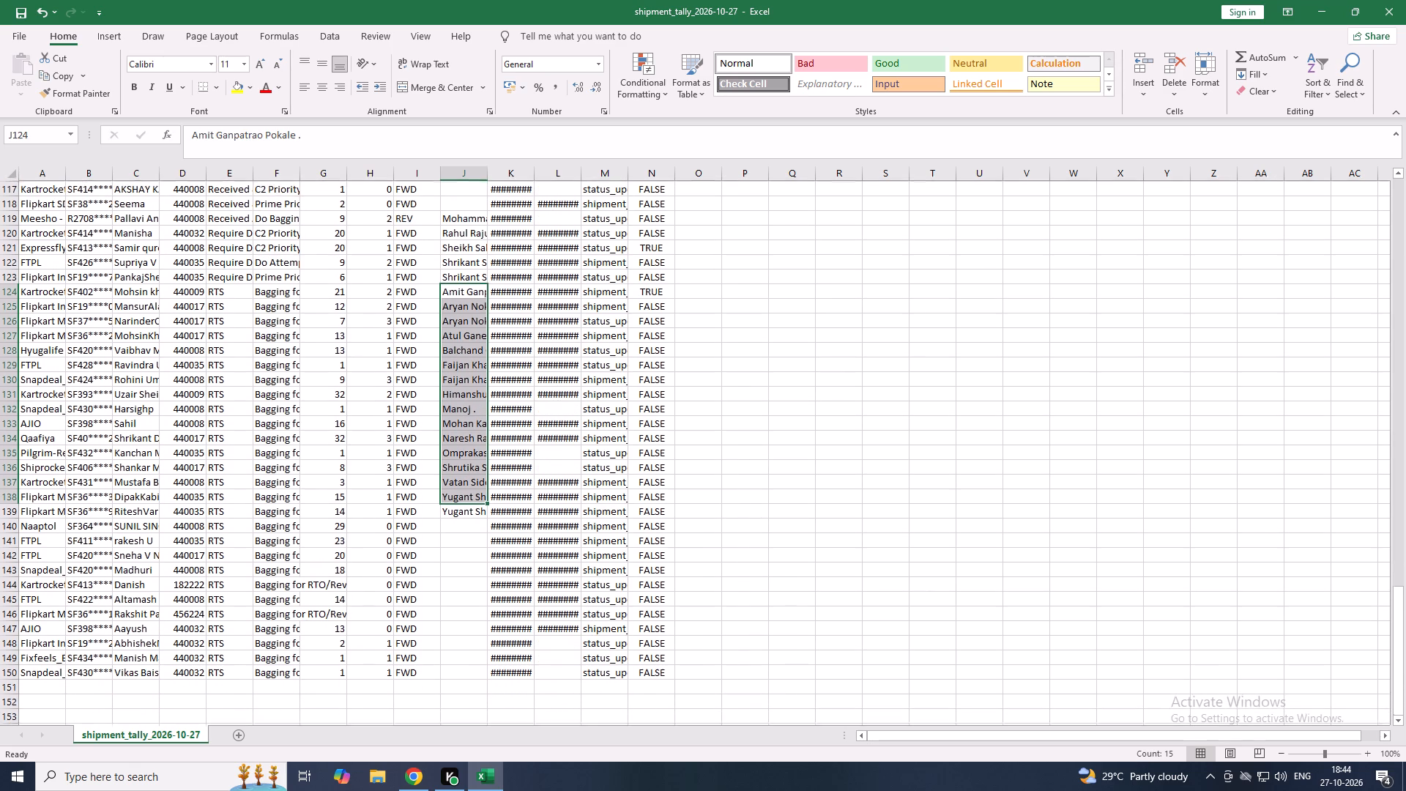
pyautogui.scroll(3, 144, 415)
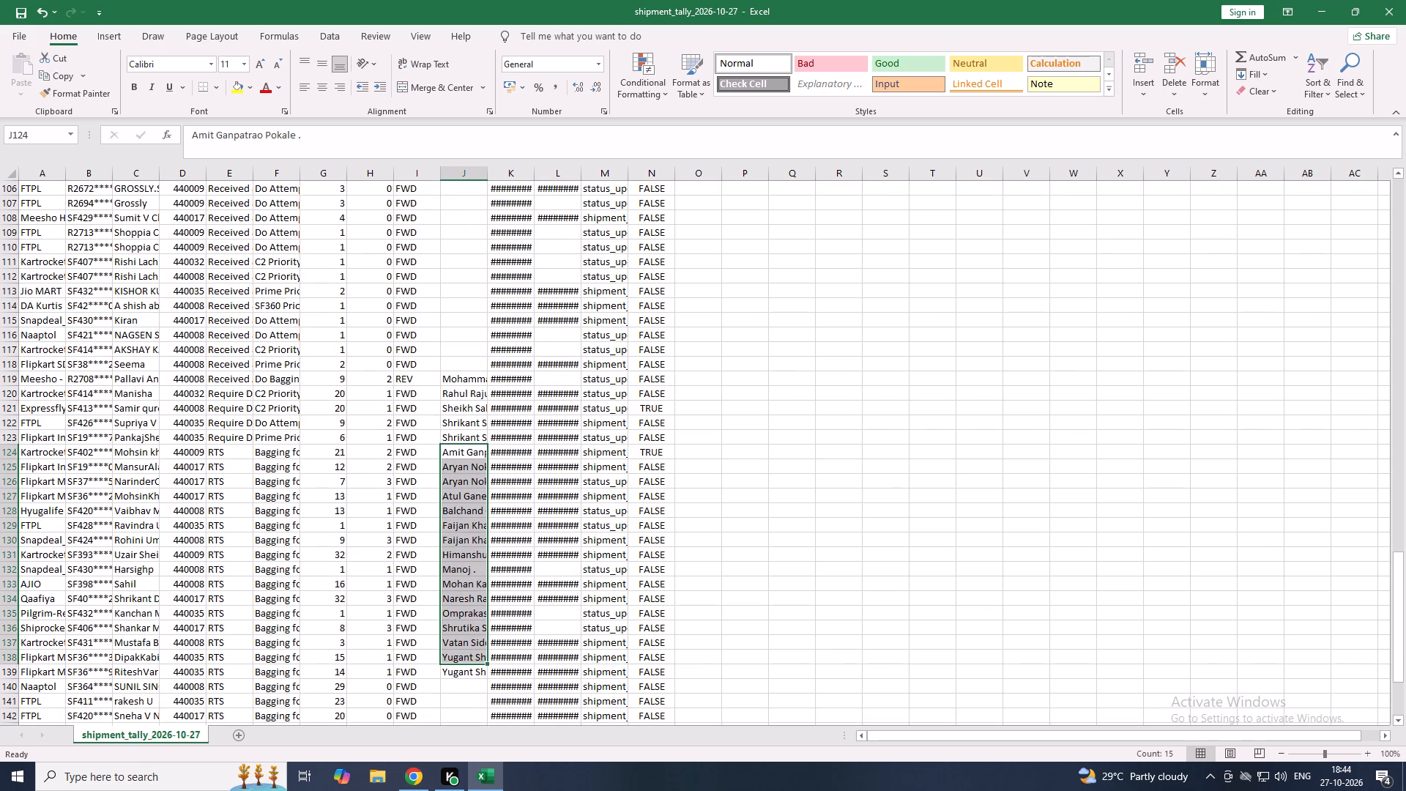
pyautogui.scroll(4, 179, 410)
pyautogui.doubleClick(253, 171)
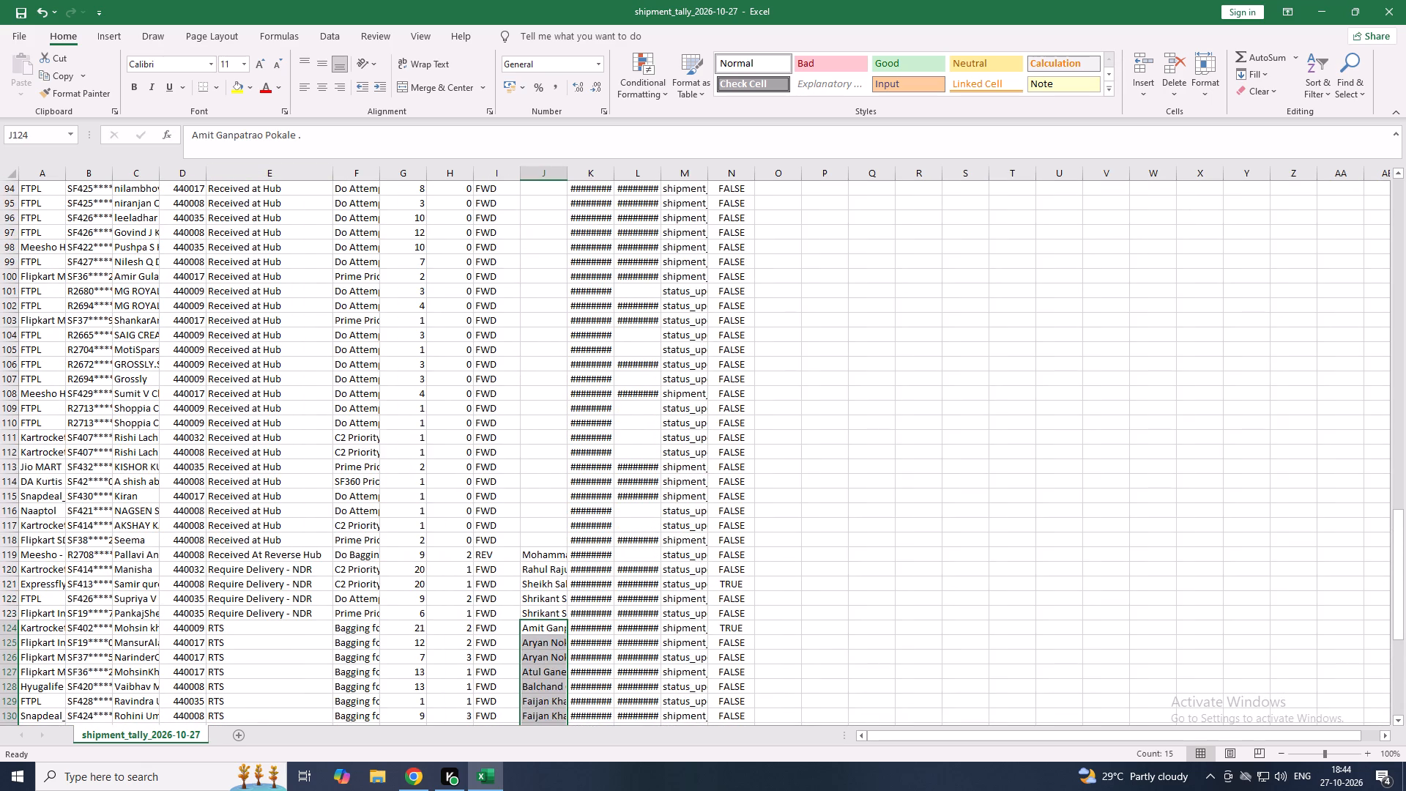
pyautogui.click(89, 563)
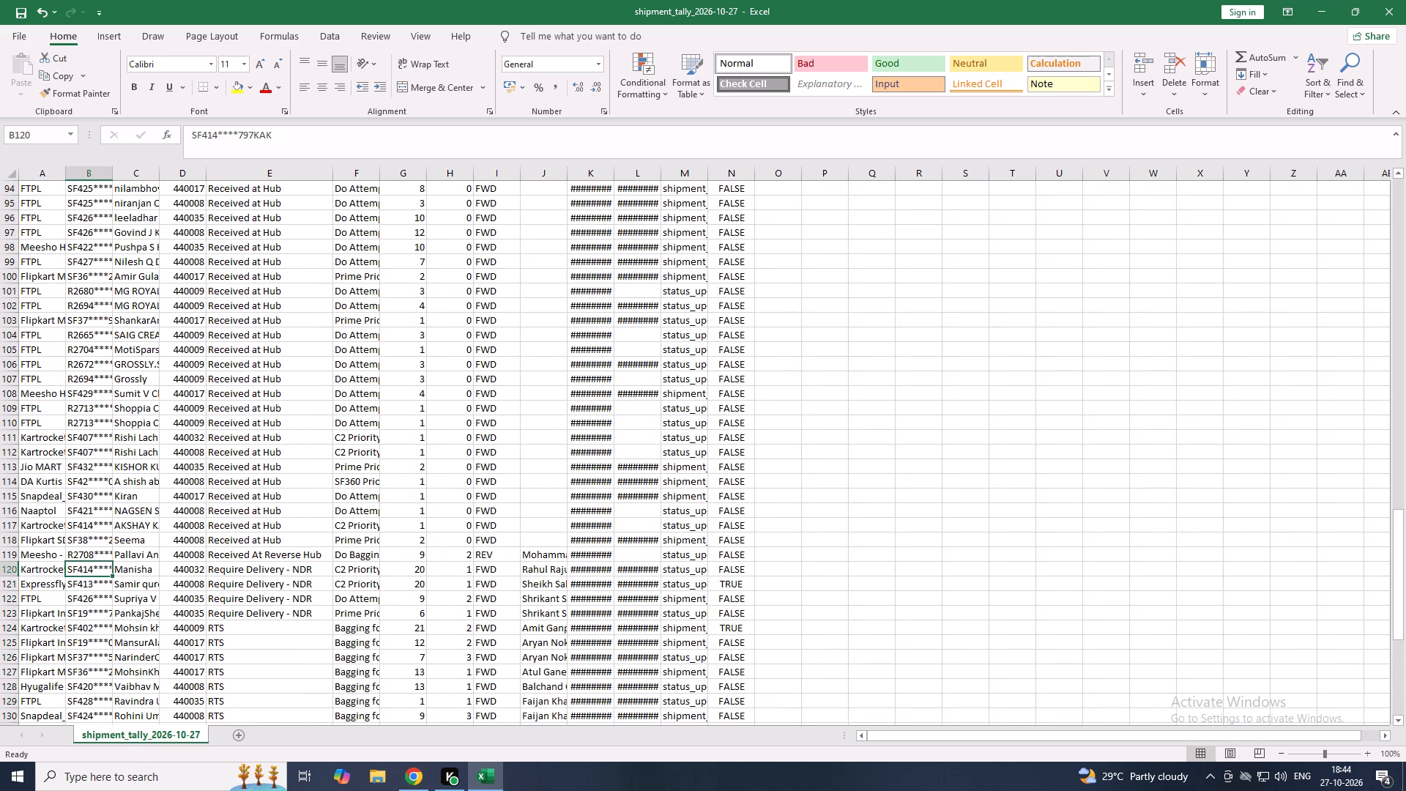
pyautogui.click(103, 554)
# Switch to the Shadowfax portal in Chrome, open the dashboard and refresh its quick access counts.
pyautogui.hotkey('alt', 'Tab')
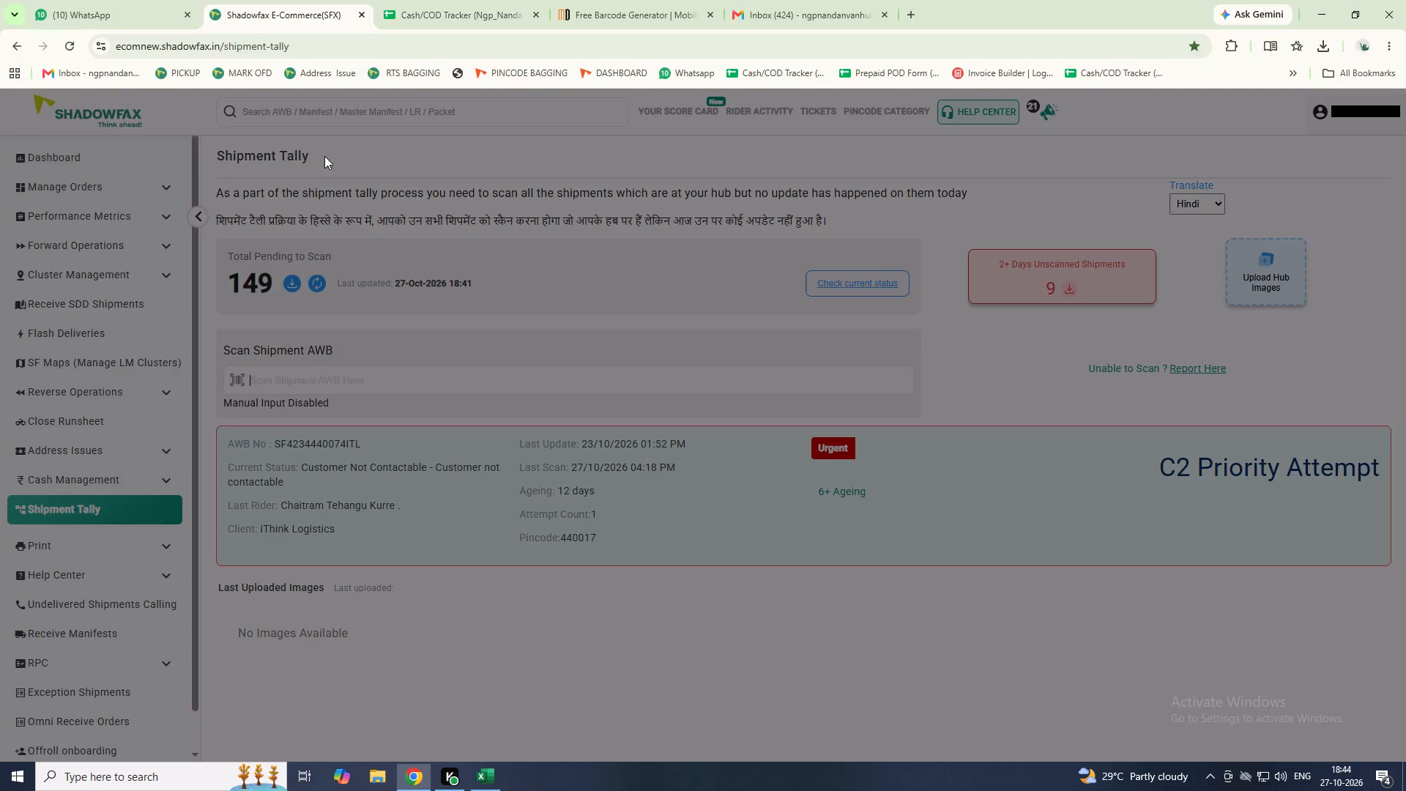
pyautogui.click(53, 155)
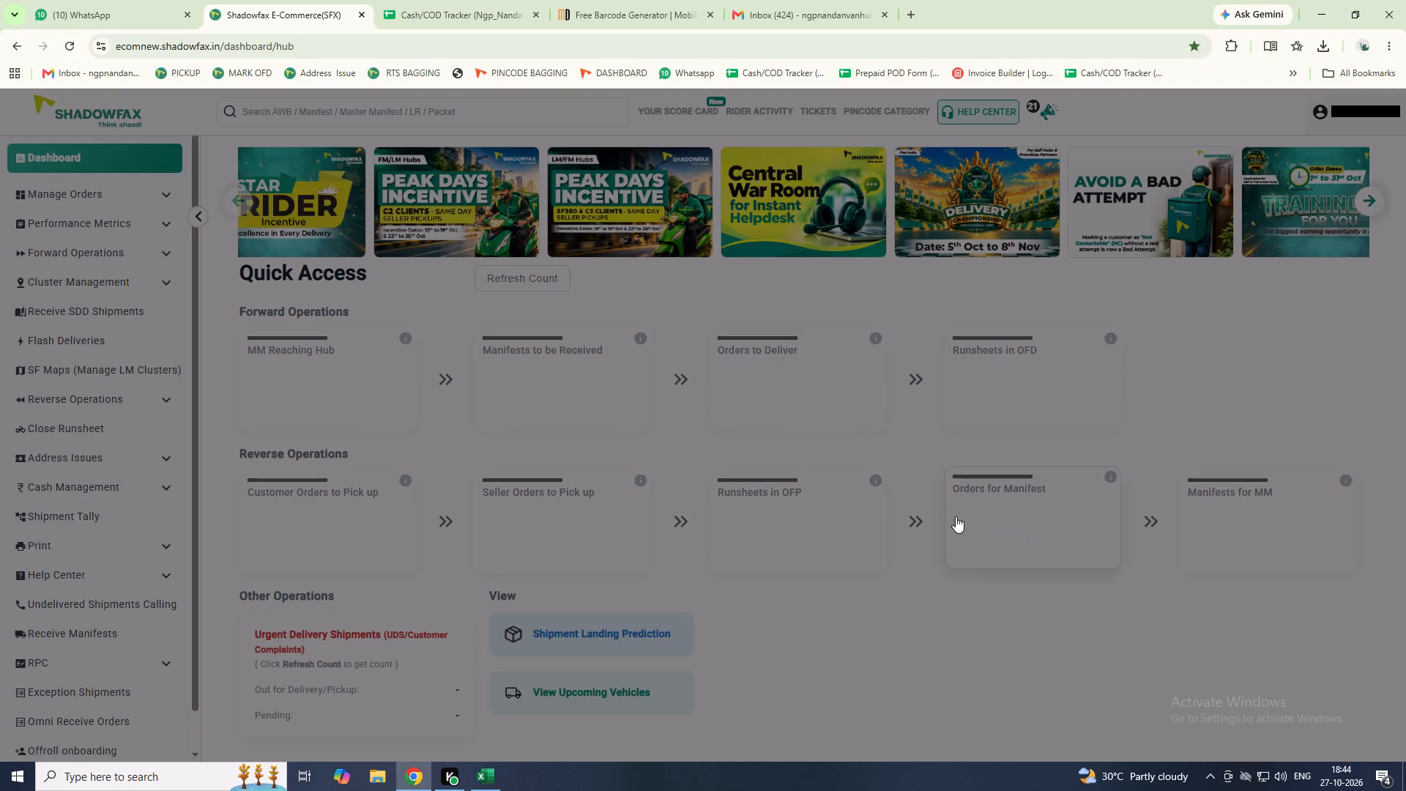
pyautogui.doubleClick(536, 271)
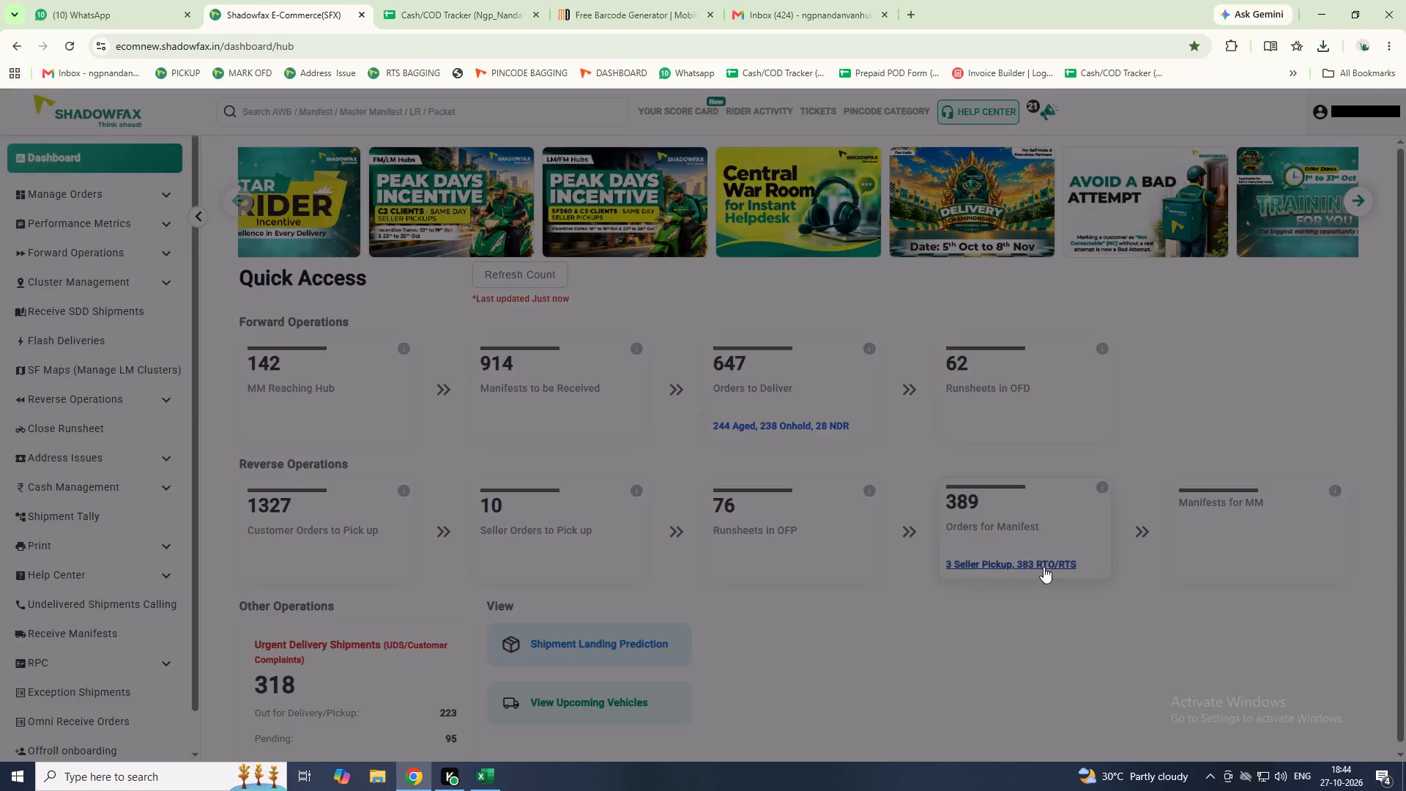
# Download the Seller Pickup and RTO/RTS data under Orders for Manifest and open the downloaded file in Excel.
pyautogui.click(1045, 566)
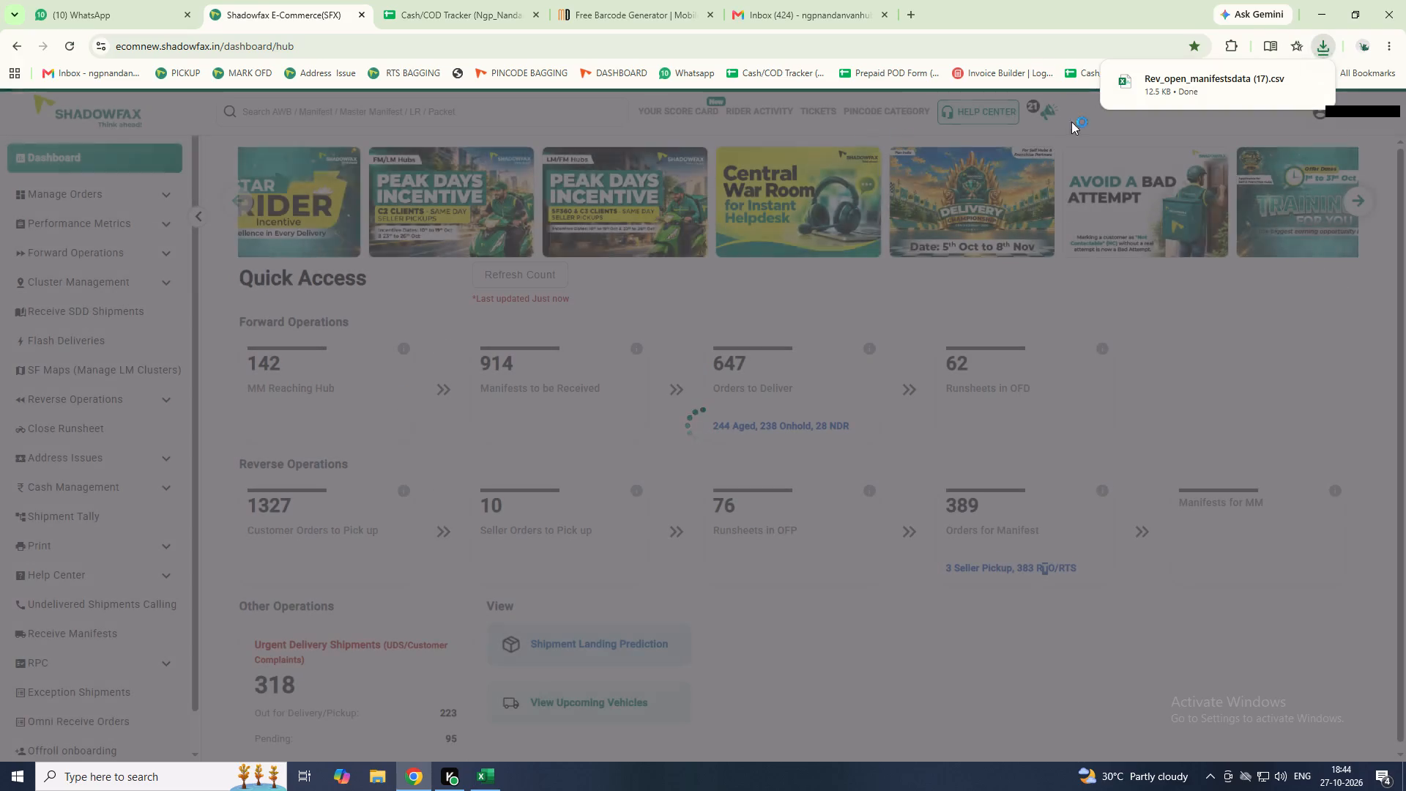
pyautogui.click(1139, 93)
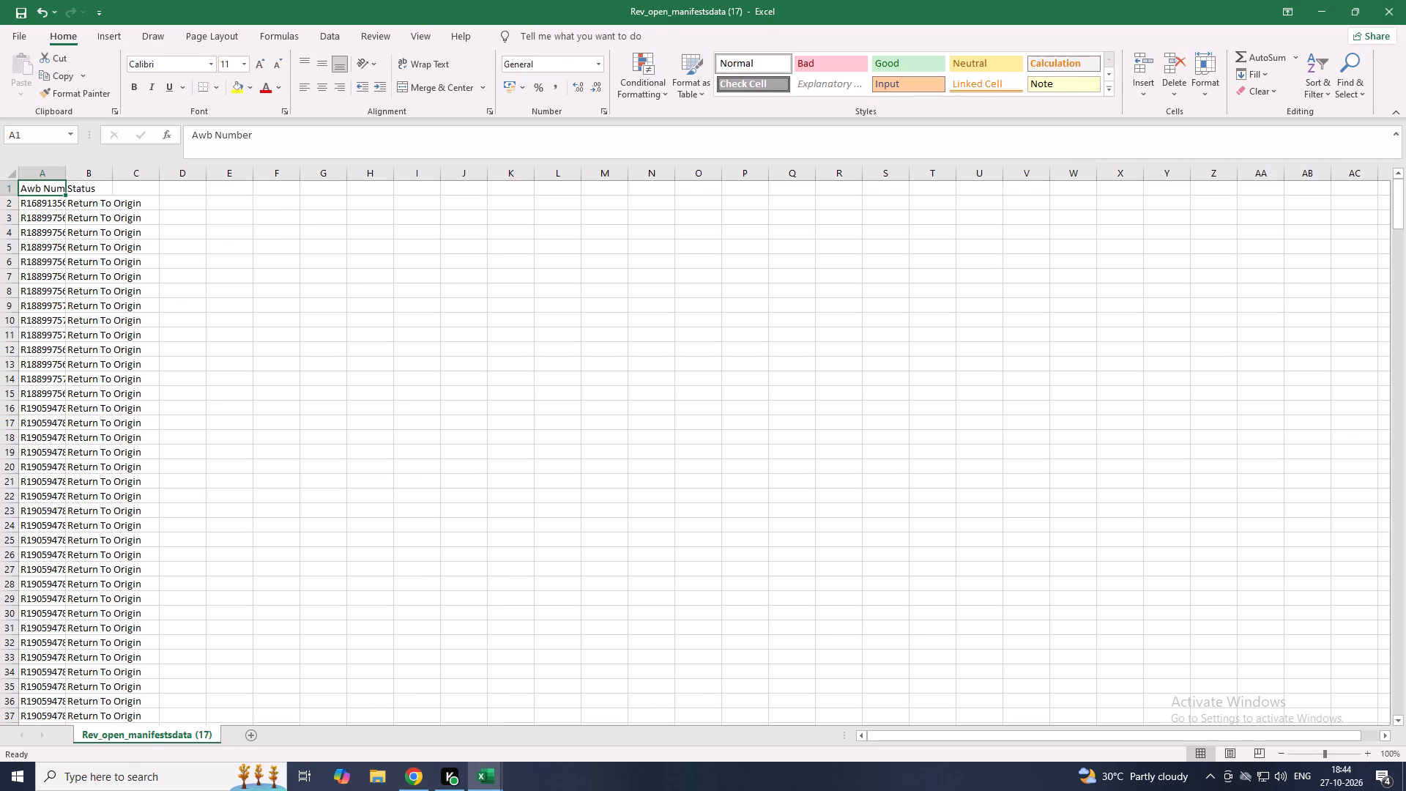
# Search the open manifests data for 15meo, matching the reverse-hub shipment's masked AWB, and copy the full AWB number.
pyautogui.hotkey('alt', 'Tab')
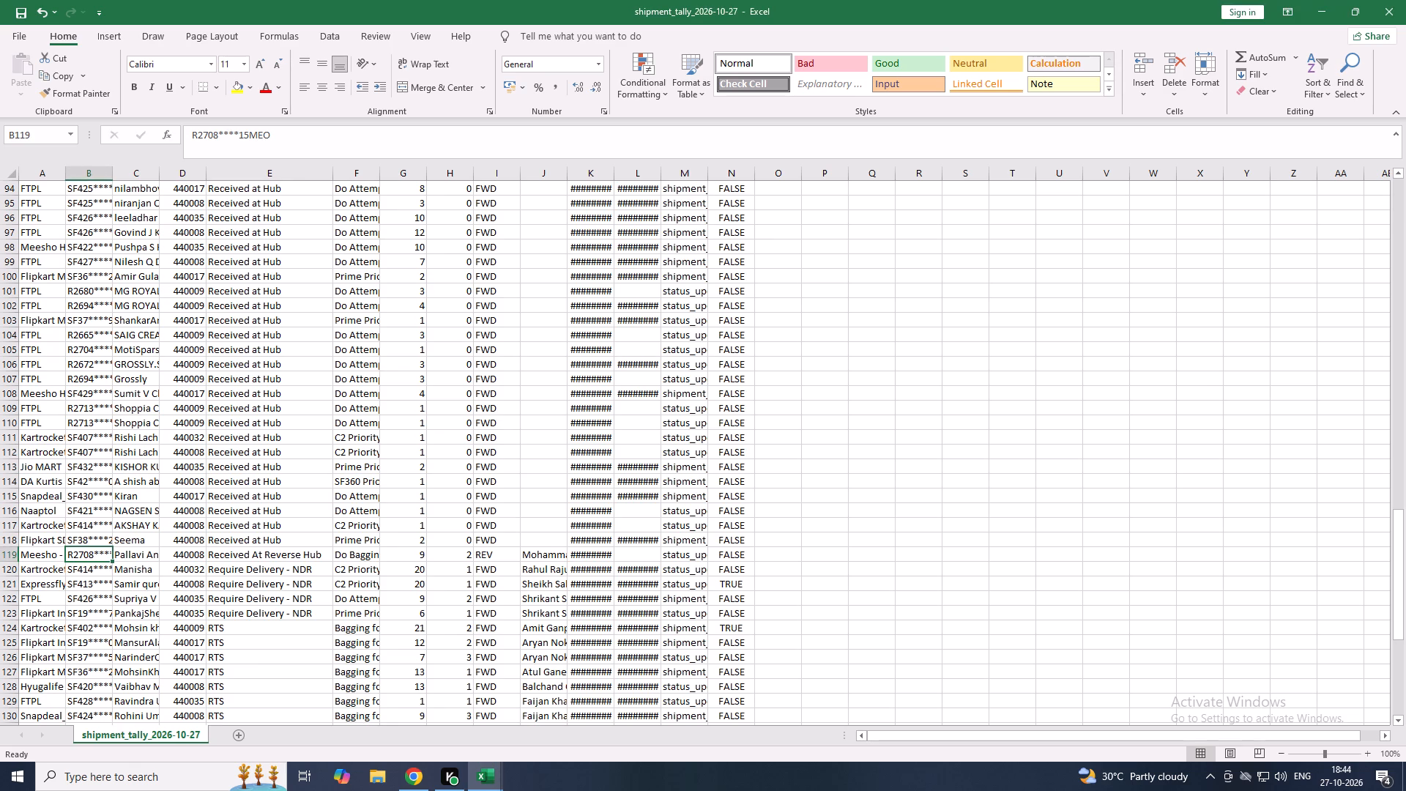
pyautogui.hotkey('alt', 'Tab')
pyautogui.hotkey('ctrl', 'f')
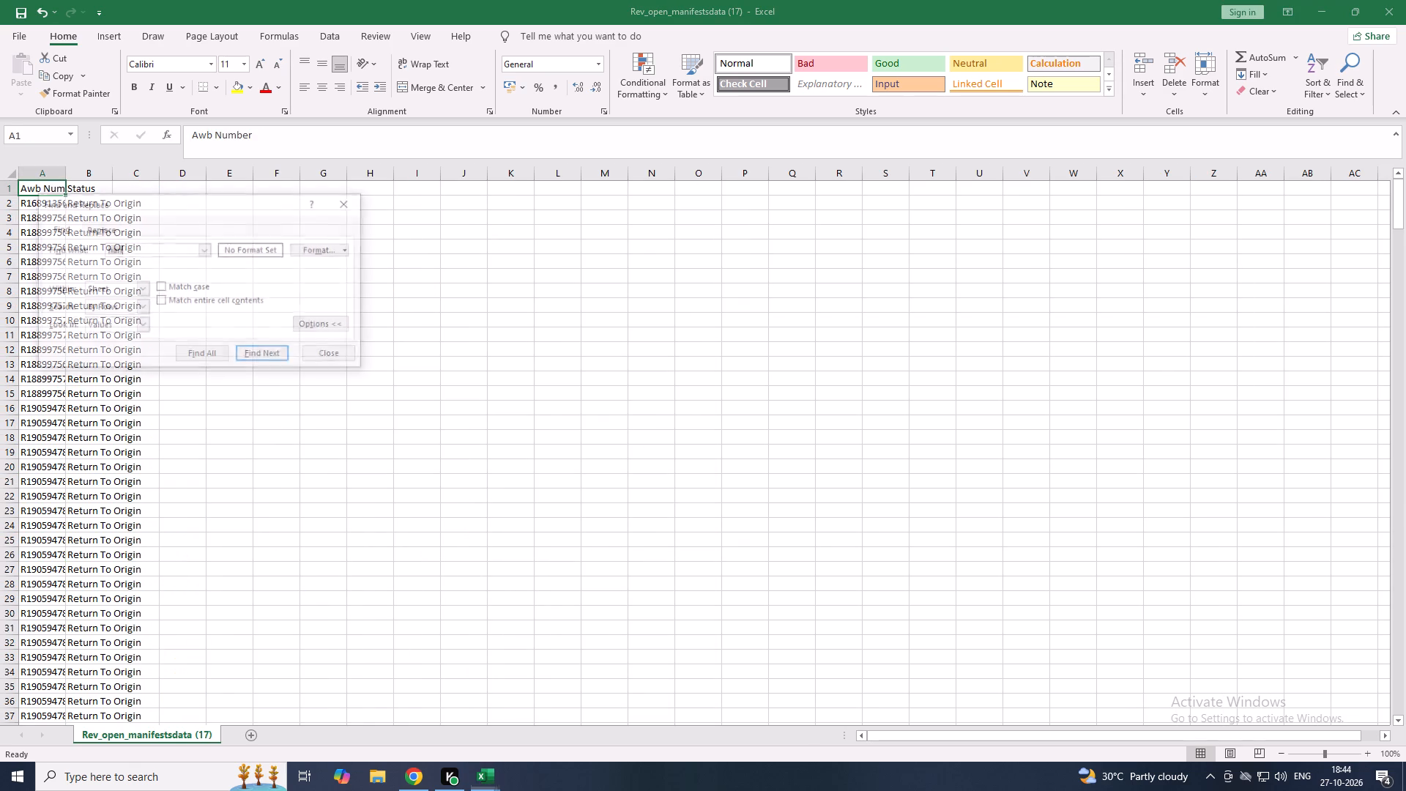
pyautogui.write('15me')
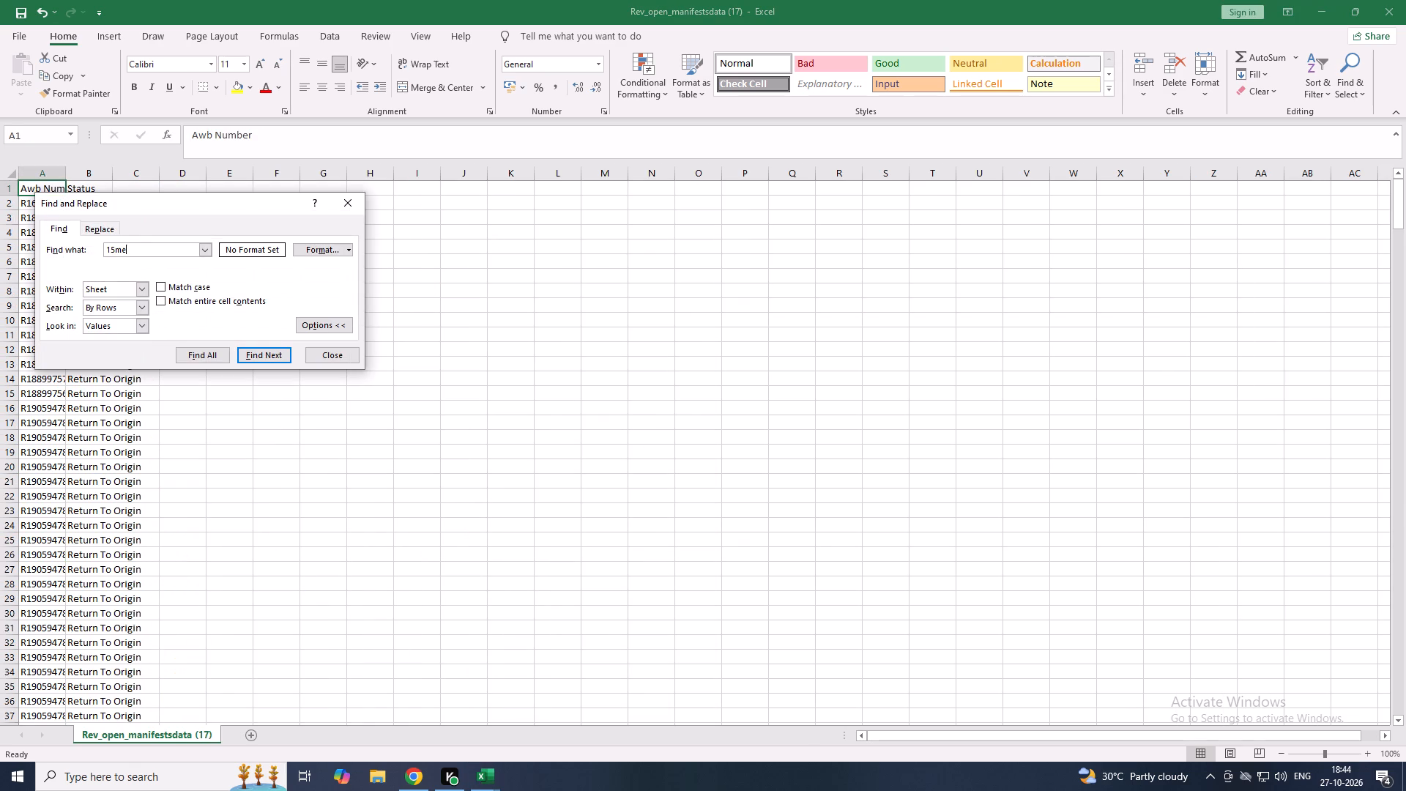
pyautogui.press('o')
pyautogui.press('Return')
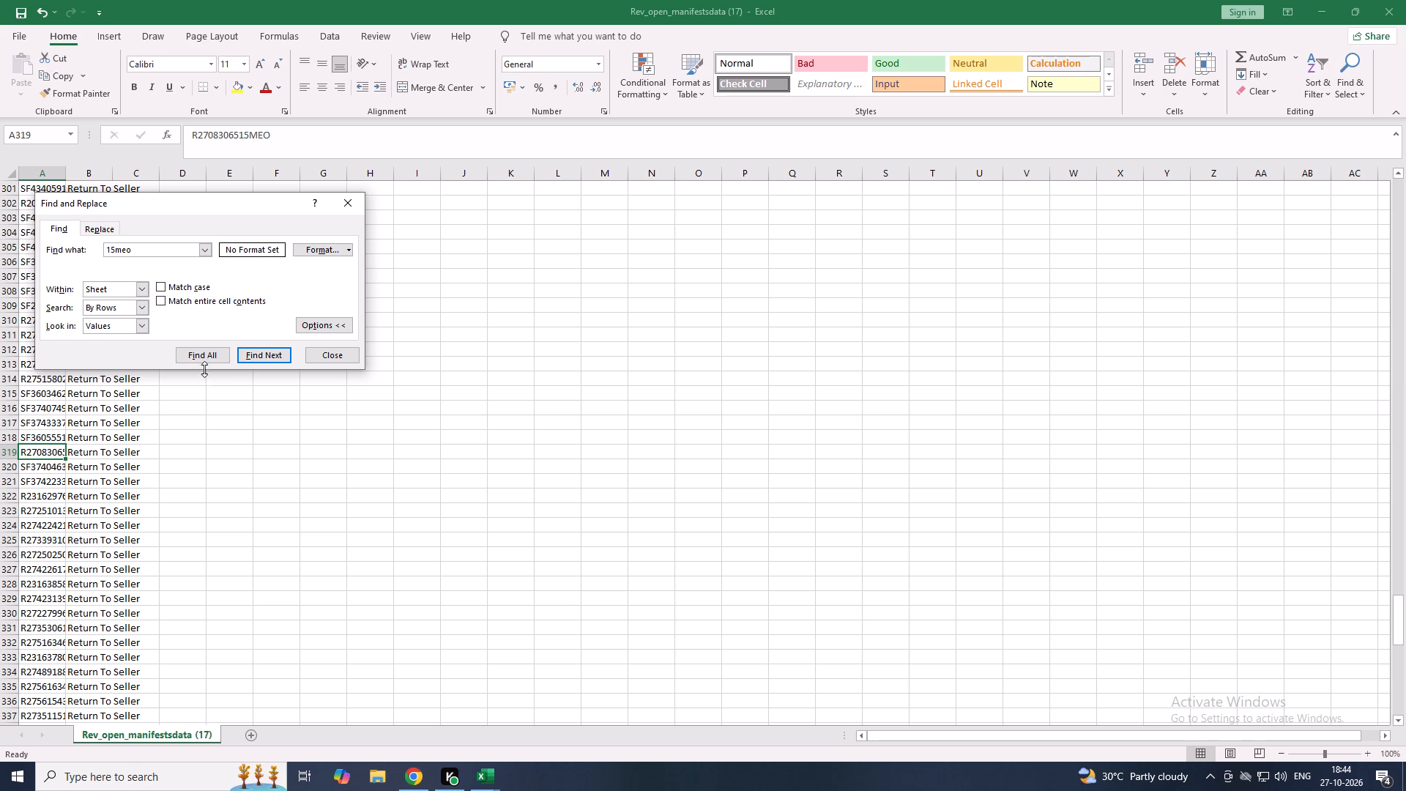
pyautogui.click(357, 201)
pyautogui.hotkey('ctrl', 'c')
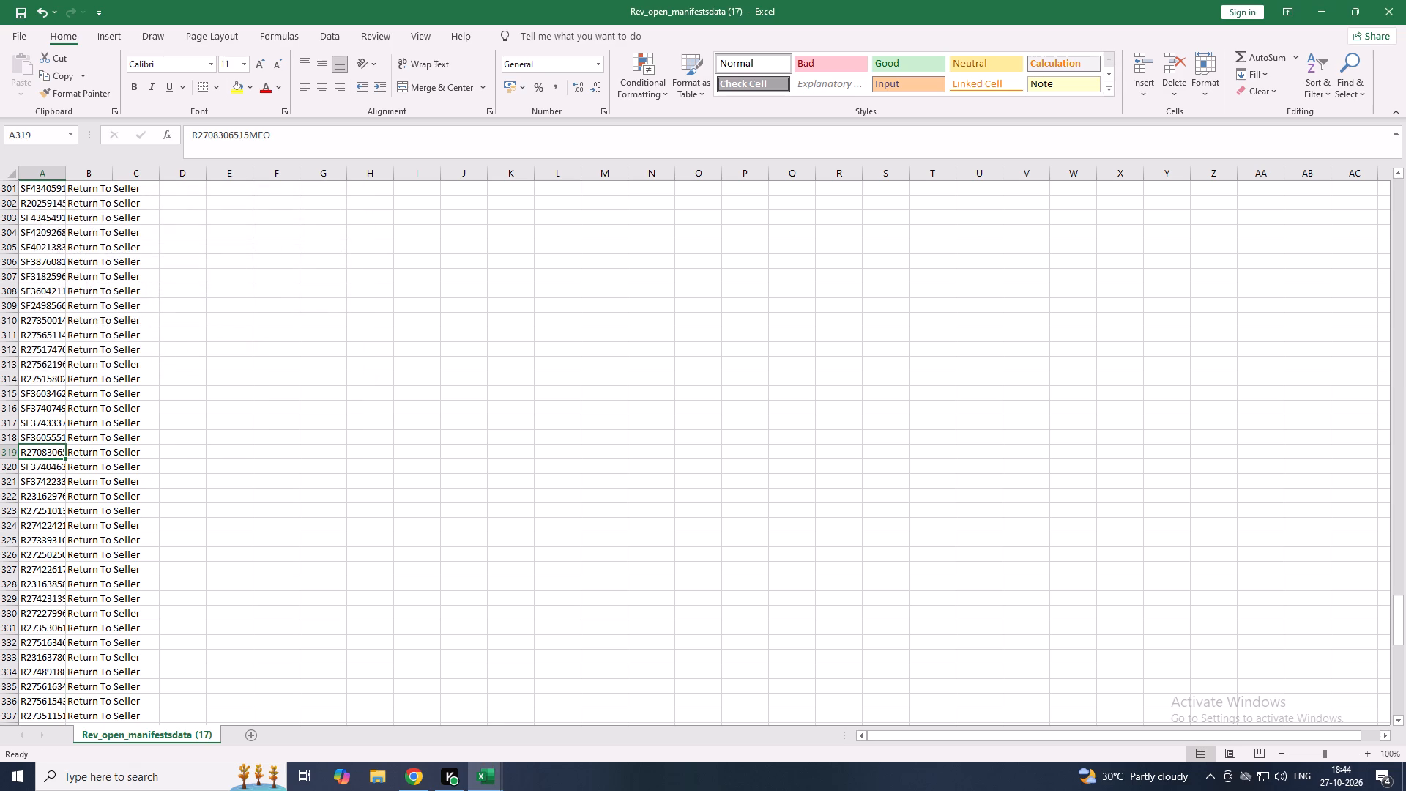
pyautogui.hotkey('alt', 'Tab')
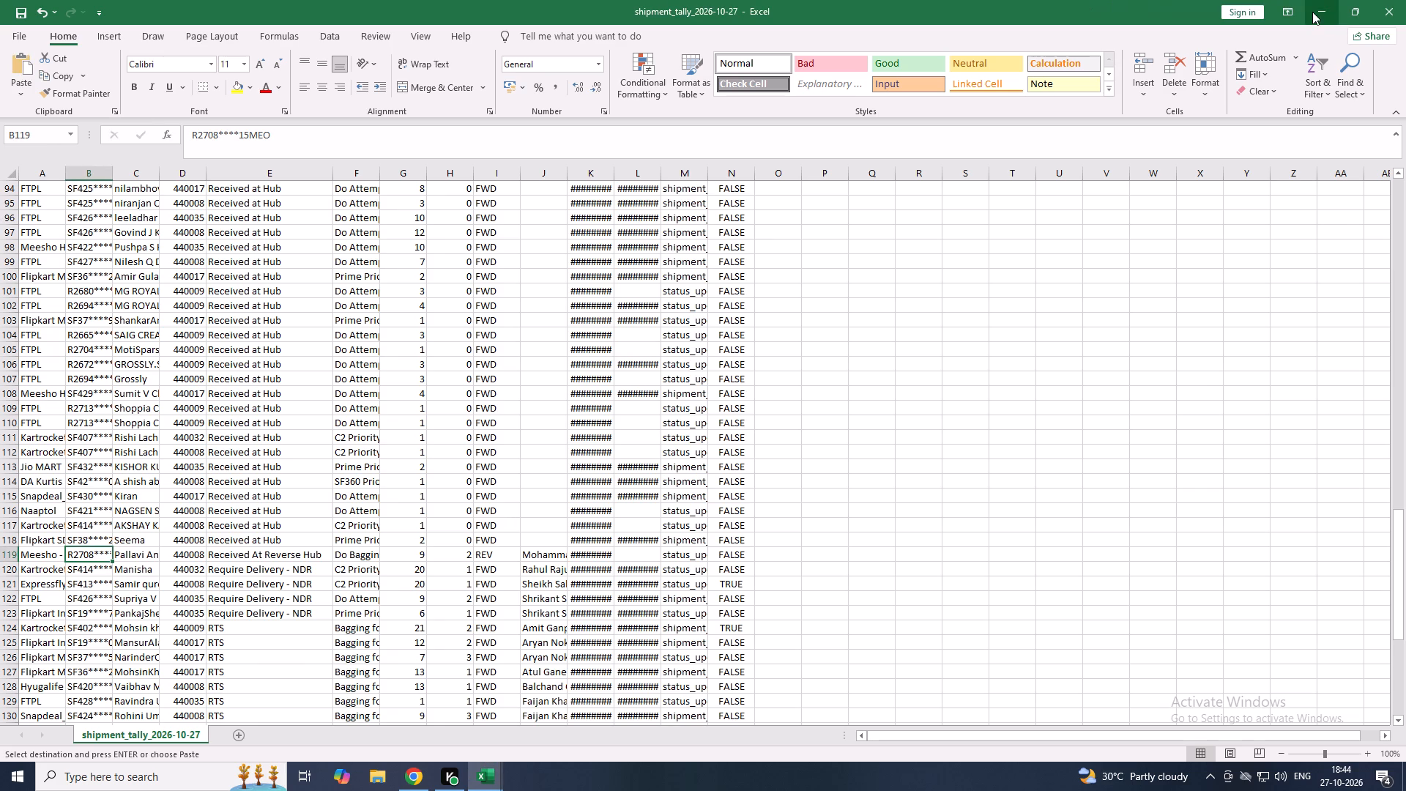
pyautogui.click(1312, 12)
pyautogui.click(1318, 12)
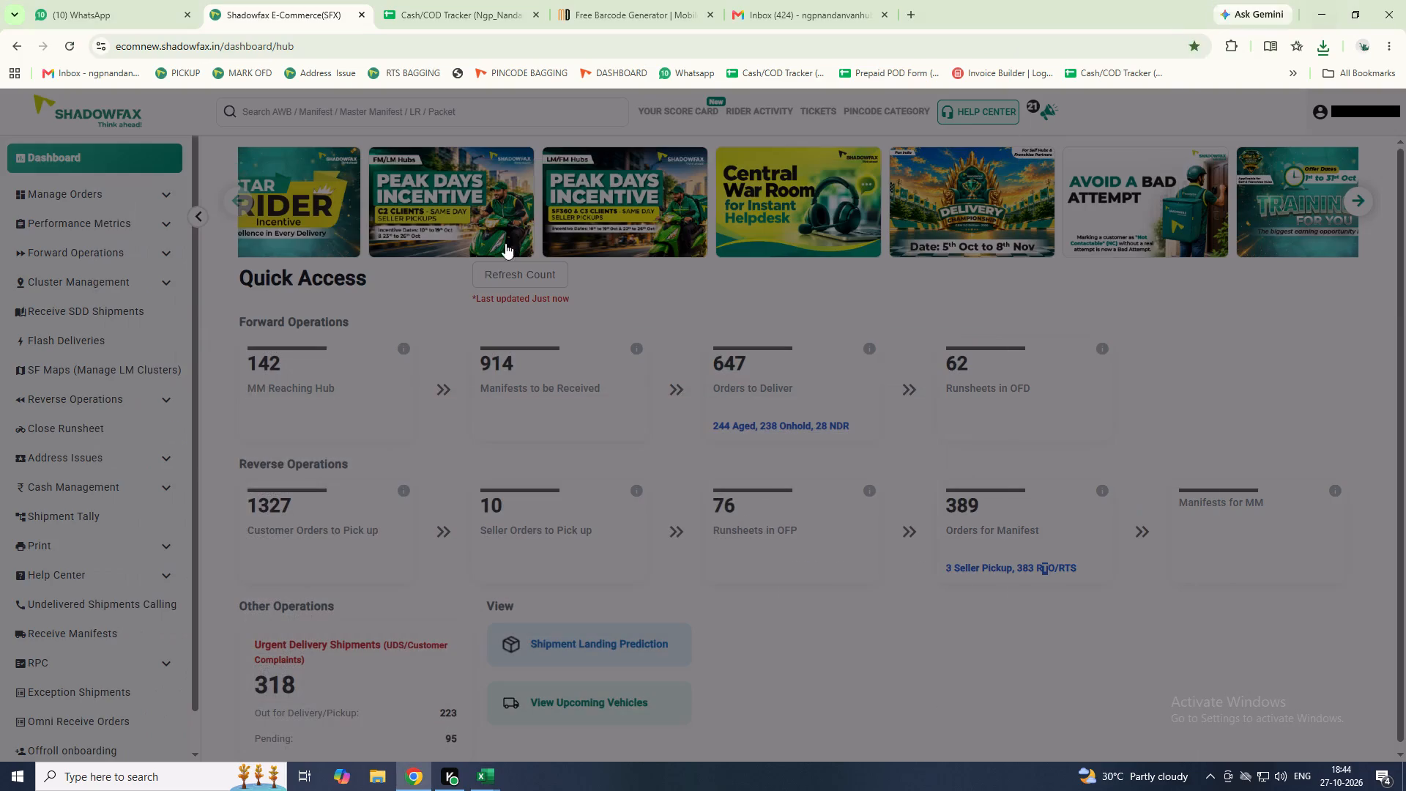
pyautogui.click(78, 196)
pyautogui.click(75, 236)
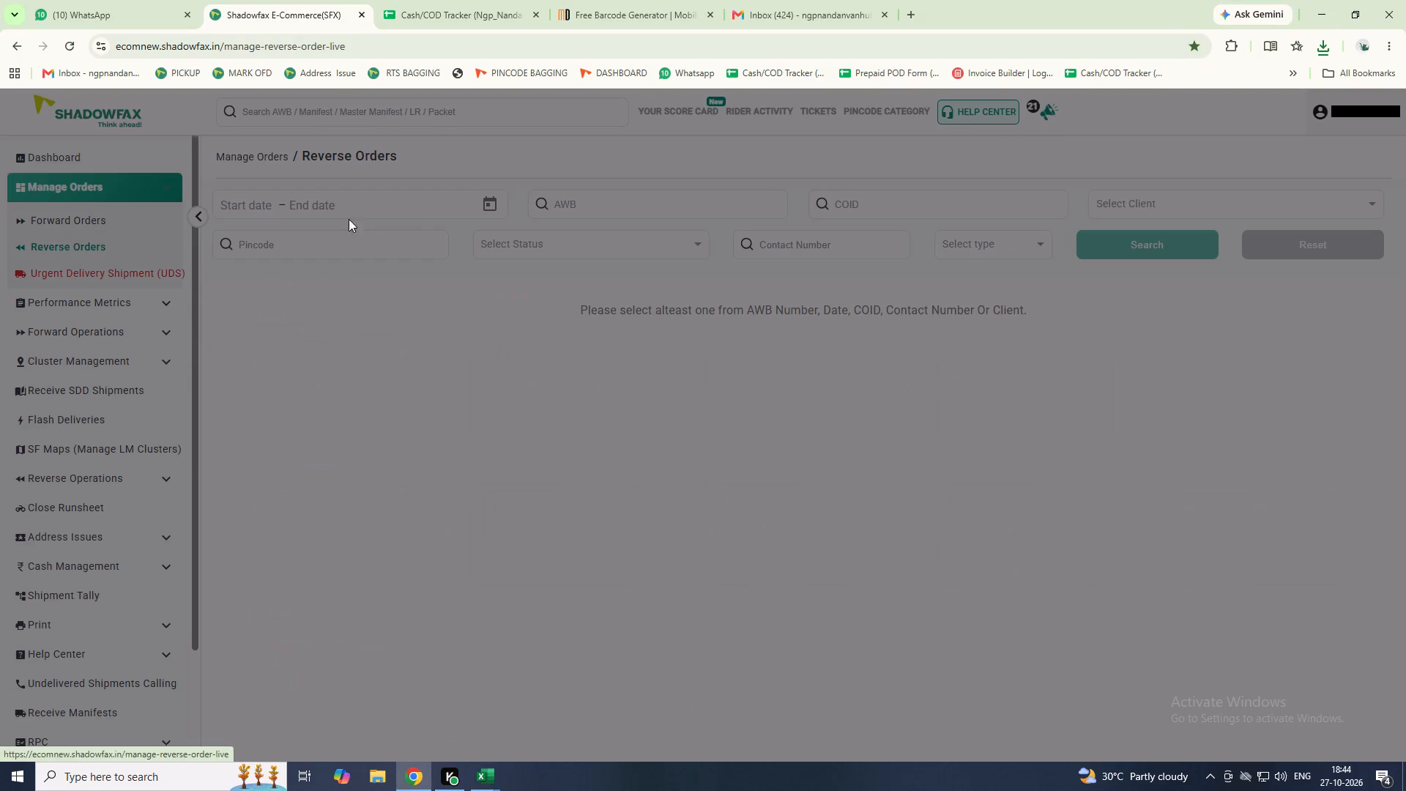
pyautogui.click(558, 204)
pyautogui.hotkey('ctrl', 'v')
pyautogui.press('Return')
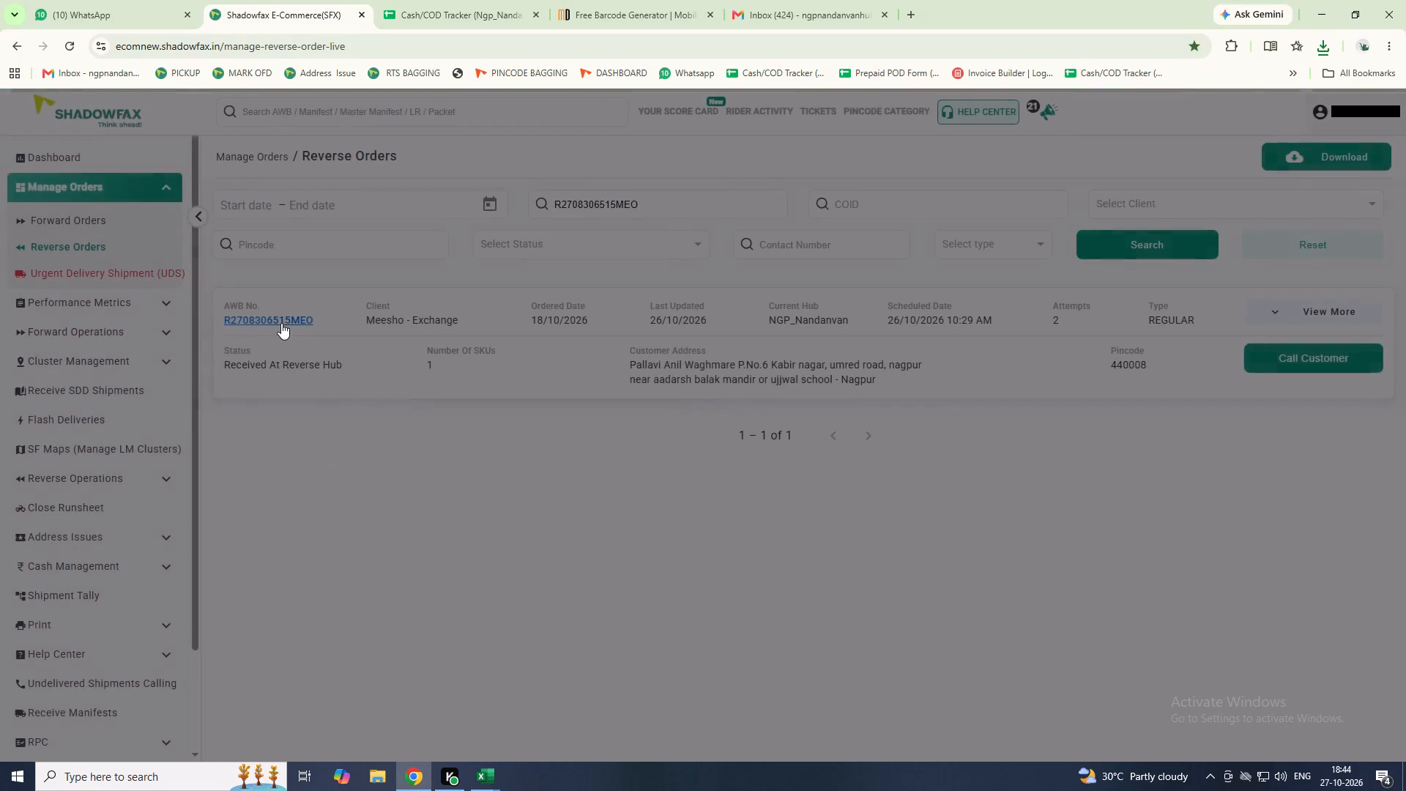
pyautogui.click(282, 322)
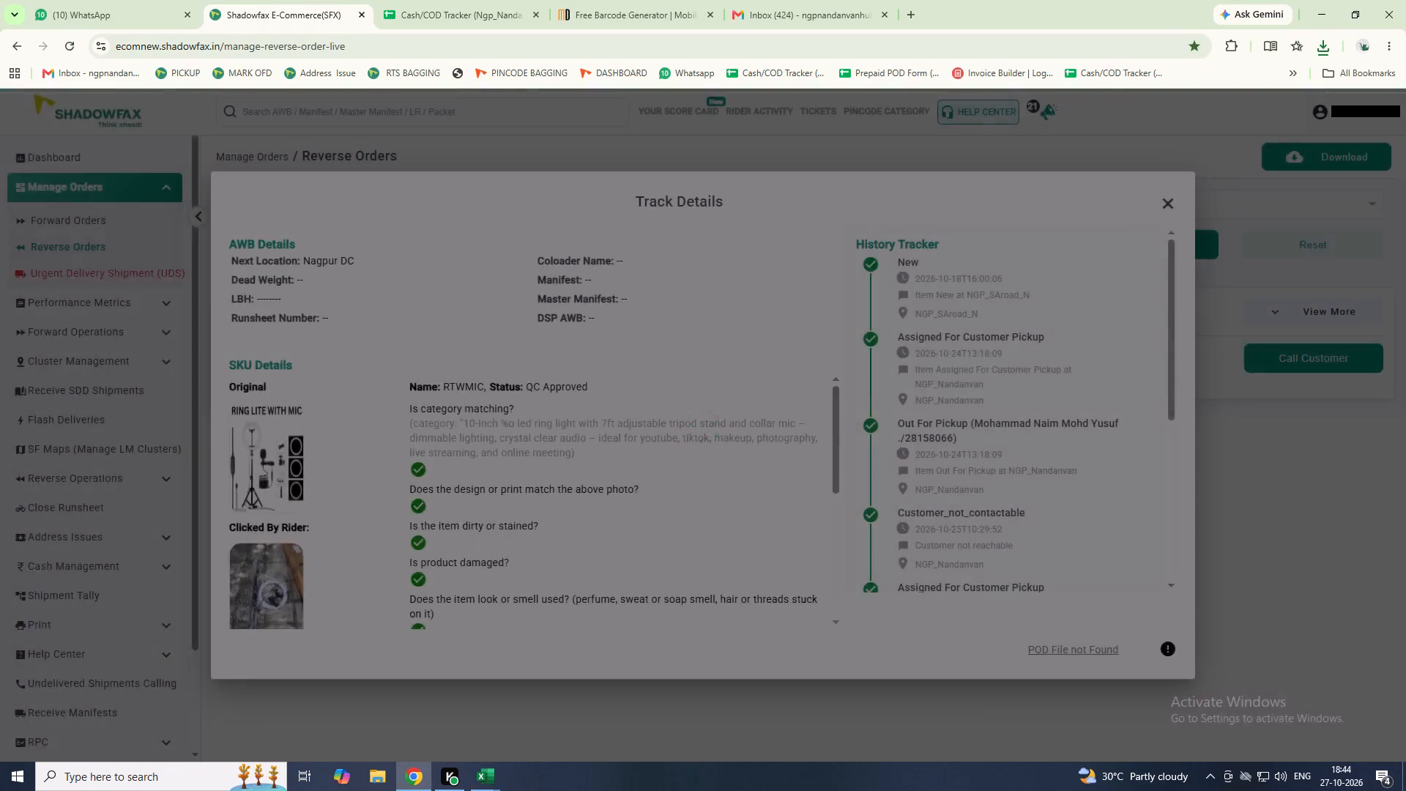
pyautogui.scroll(-5, 457, 415)
pyautogui.scroll(9, 667, 398)
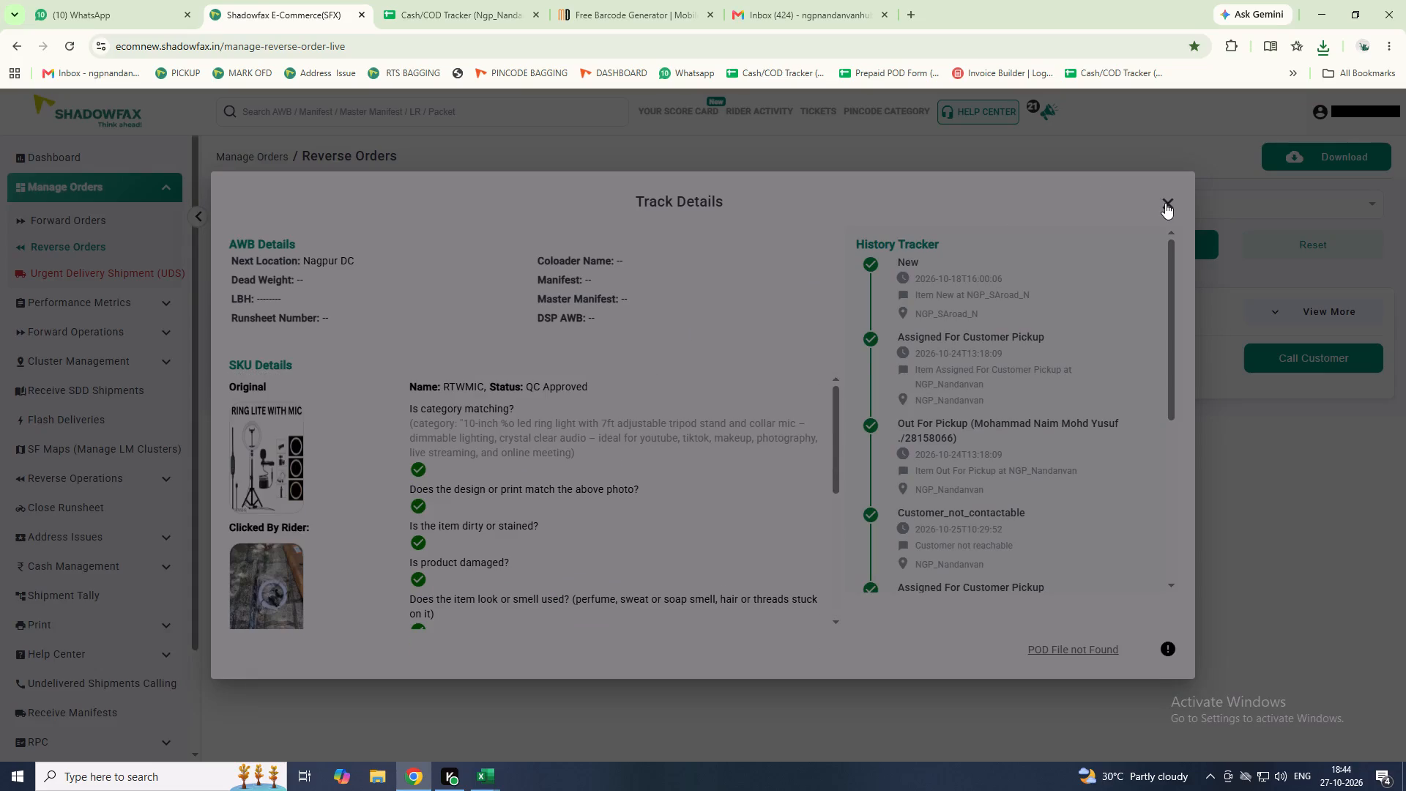
pyautogui.click(1165, 203)
# Copy the full AWB number from the reverse order search result.
pyautogui.moveTo(317, 319); pyautogui.dragTo(258, 326)
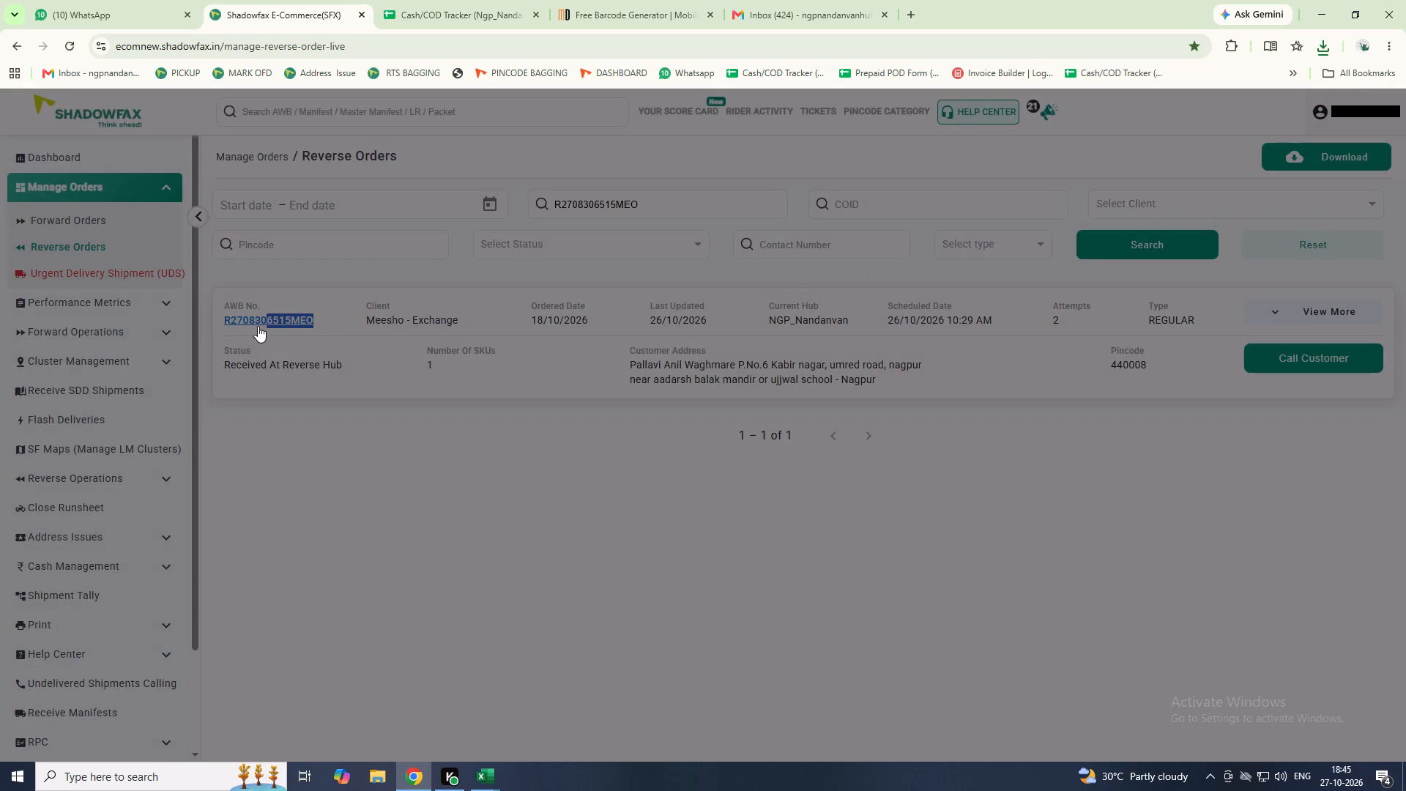
pyautogui.moveTo(258, 326); pyautogui.dragTo(221, 332)
pyautogui.hotkey('ctrl', 'c')
pyautogui.hotkey('ctrl', 'c')
pyautogui.hotkey('ctrl', 'c')
pyautogui.hotkey('ctrl', 'c')
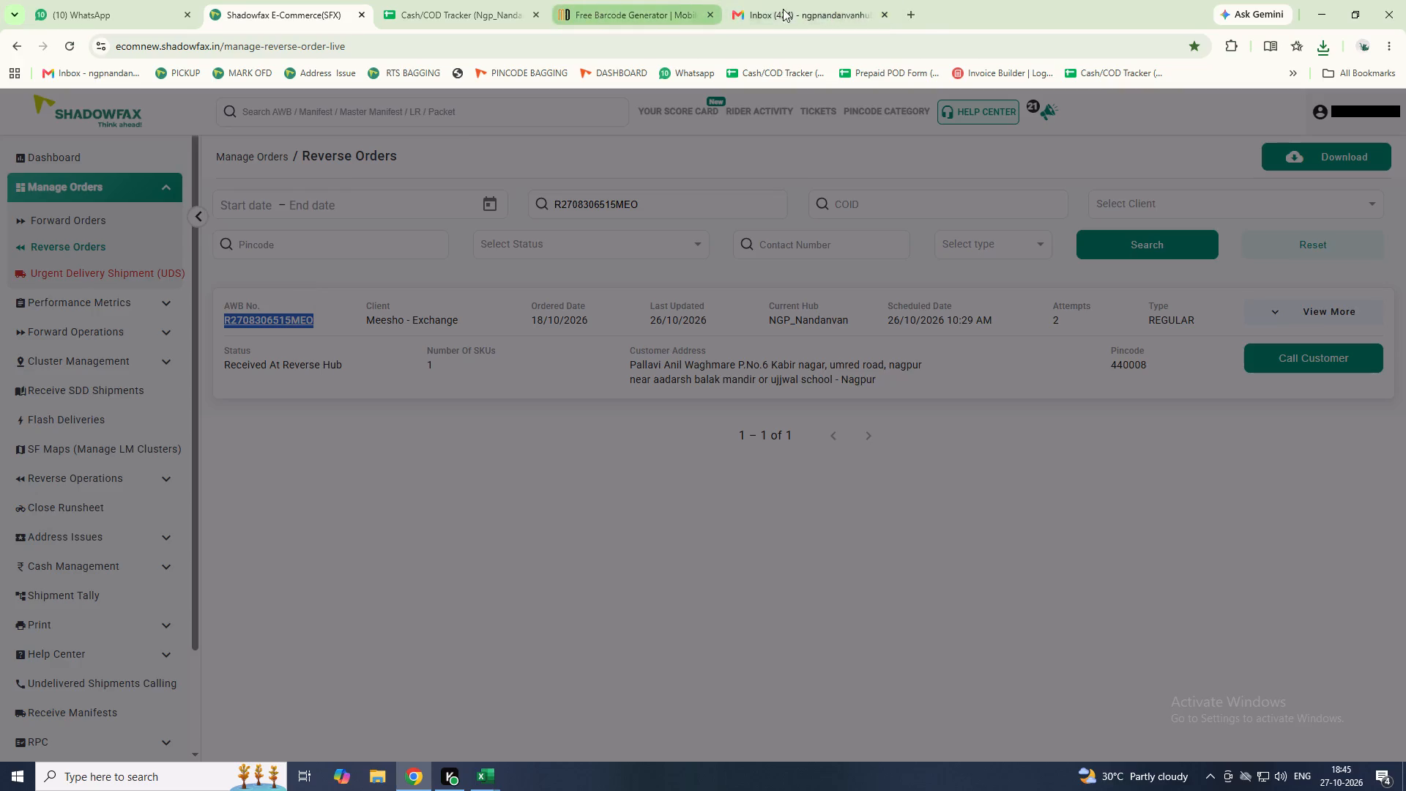
# Search for barcode generator in a new browser tab and open TEC-IT's Free Online Barcode Generator.
pyautogui.click(918, 16)
pyautogui.click(751, 47)
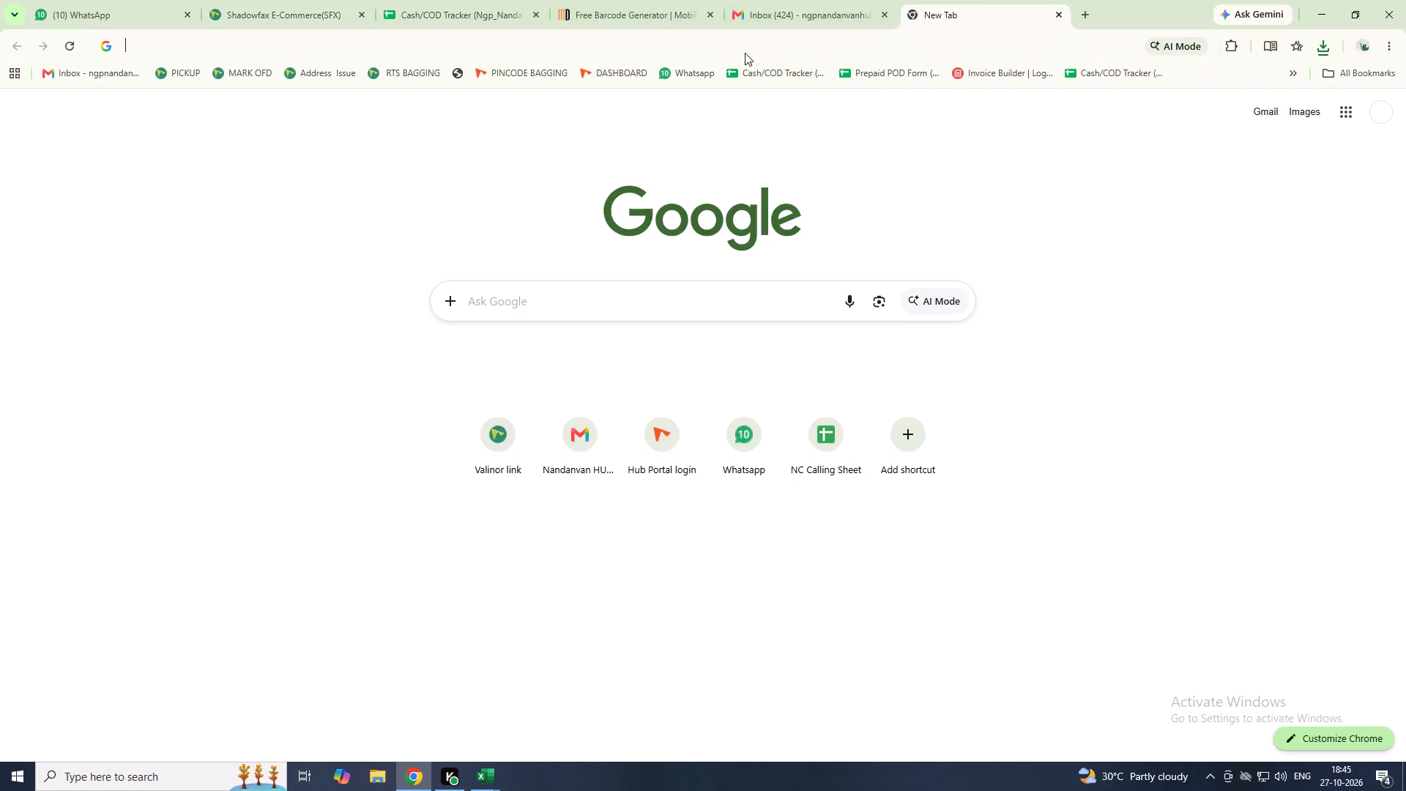
pyautogui.click(352, 86)
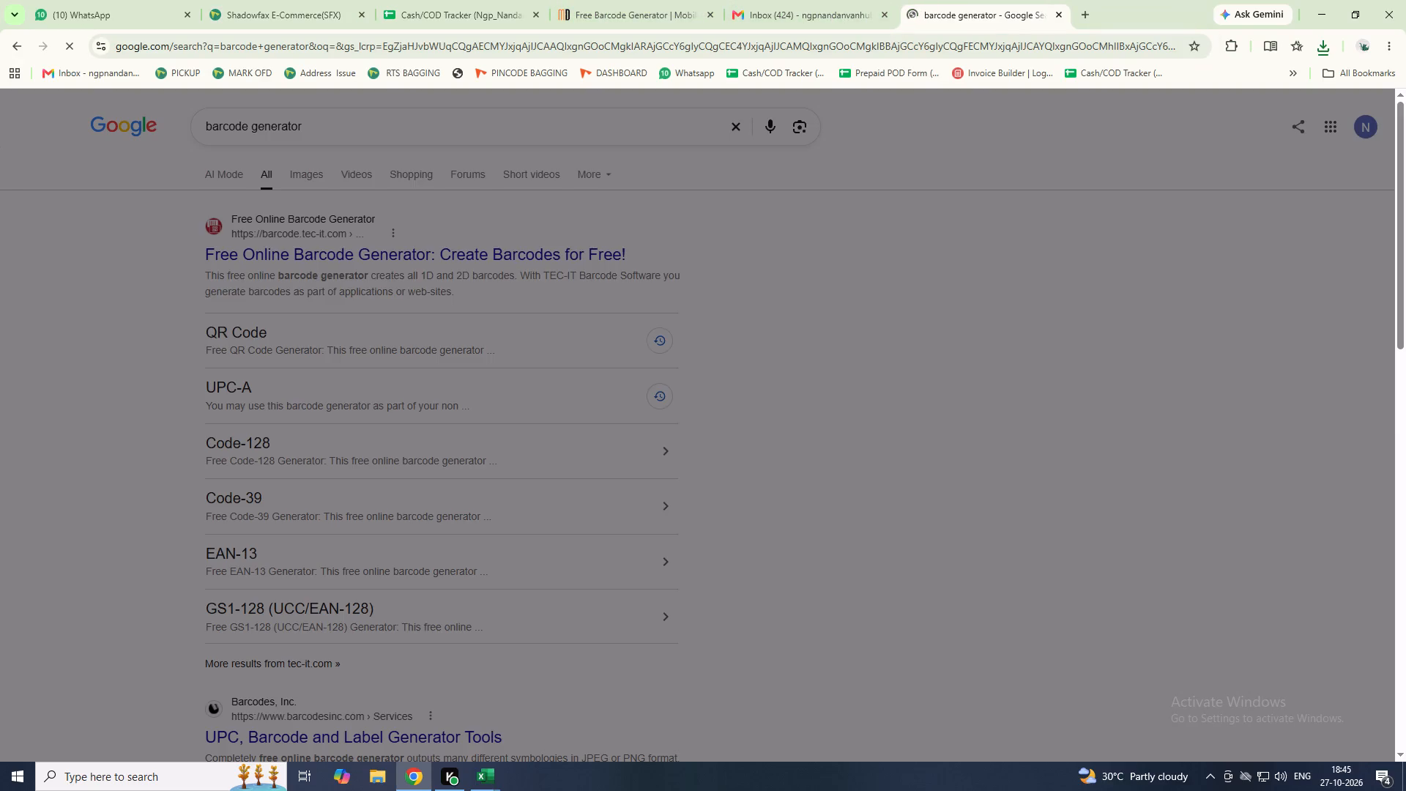
pyautogui.click(242, 250)
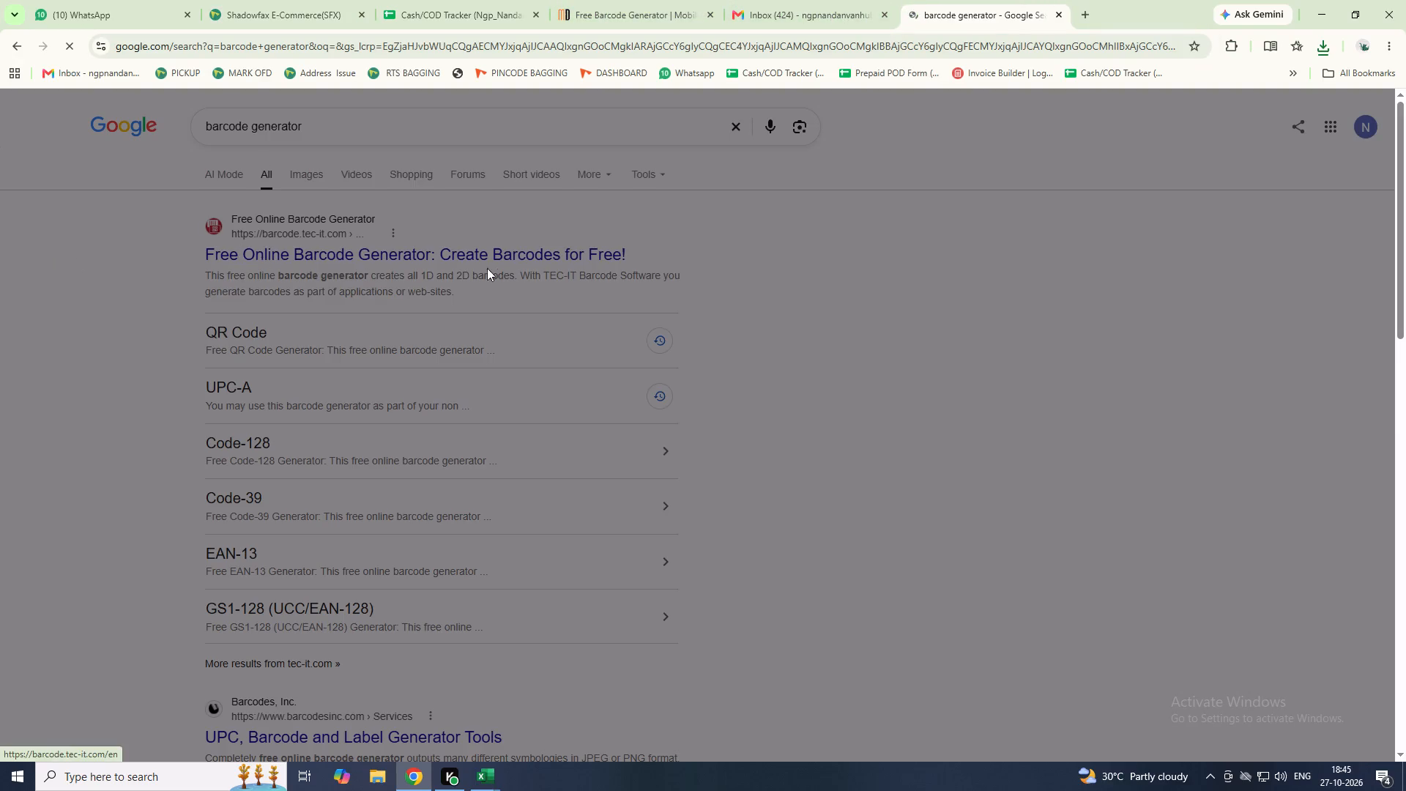
pyautogui.scroll(-3, 680, 346)
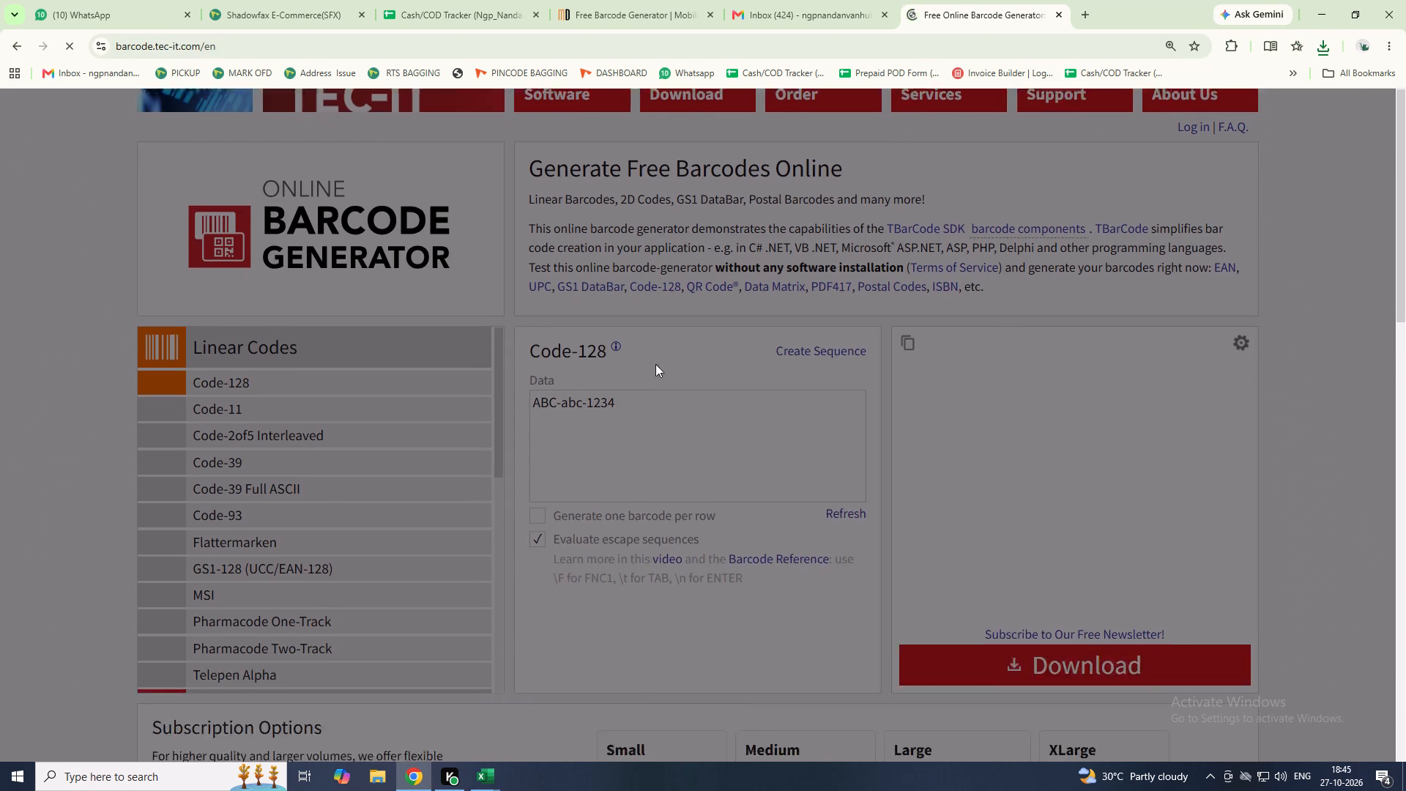
pyautogui.moveTo(619, 330); pyautogui.dragTo(512, 338)
pyautogui.hotkey('ctrl', 'v')
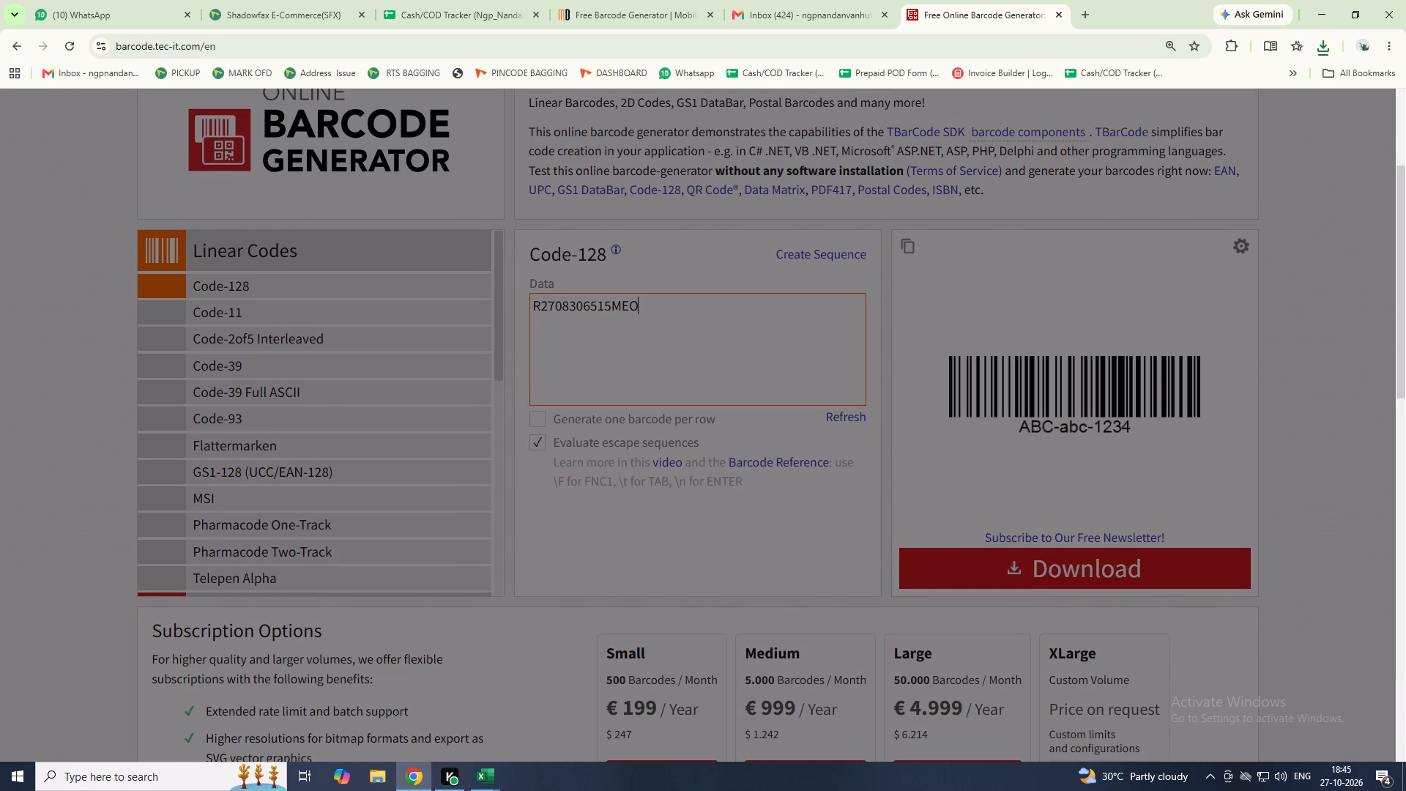
pyautogui.click(1125, 565)
pyautogui.press('space')
pyautogui.scroll(4, 988, 490)
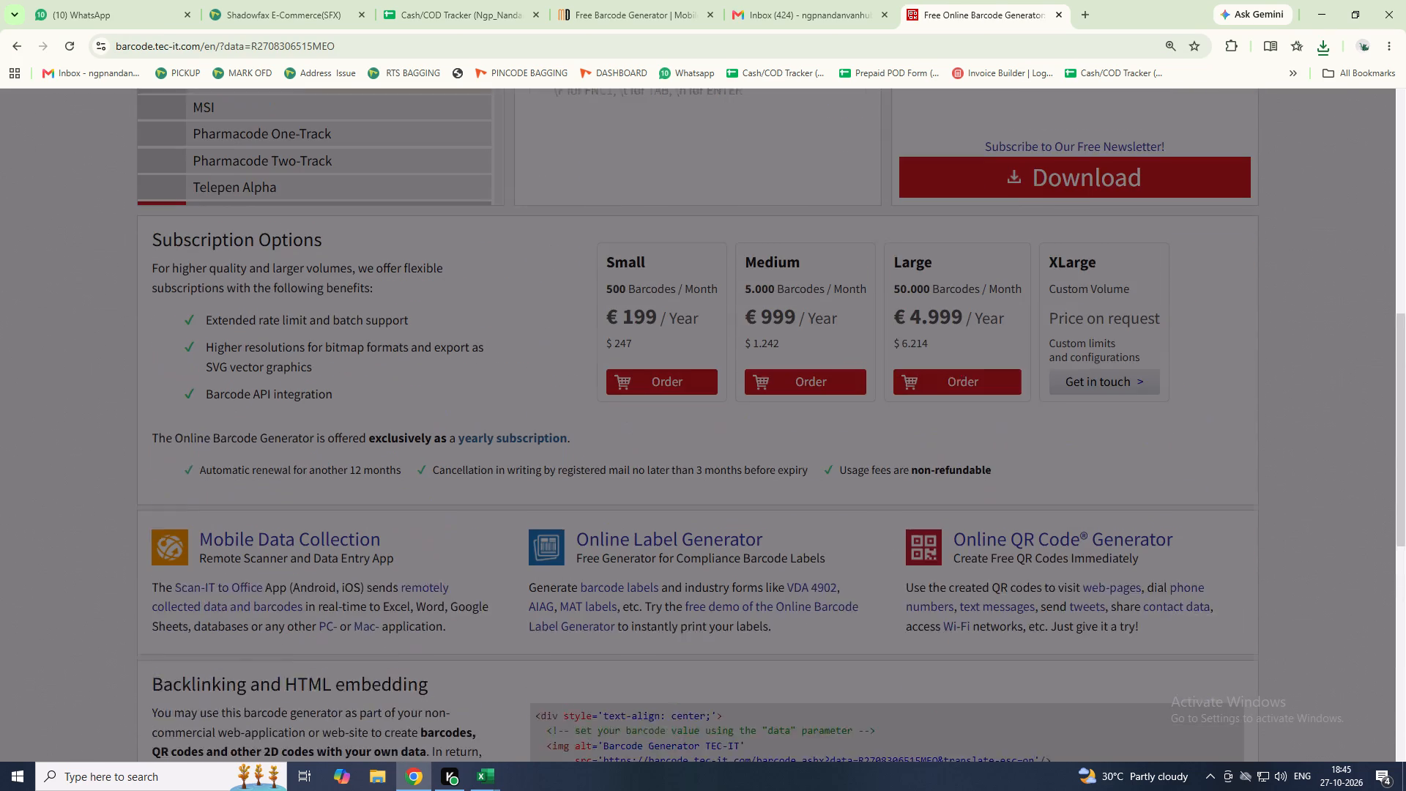
pyautogui.scroll(3, 1035, 319)
# Open the downloaded barcode image, print one copy on the IBL printer, and close the image viewer.
pyautogui.click(1185, 91)
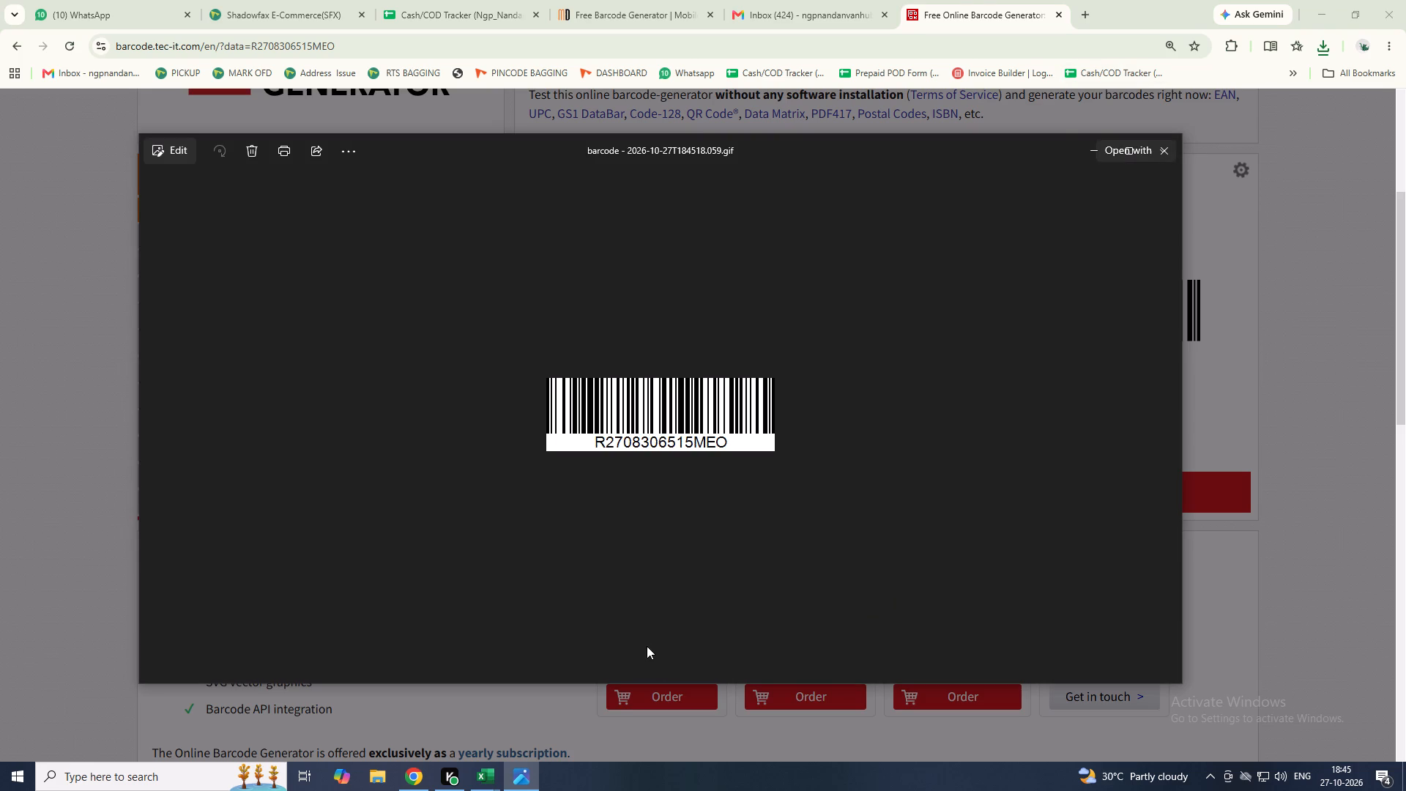
pyautogui.click(280, 152)
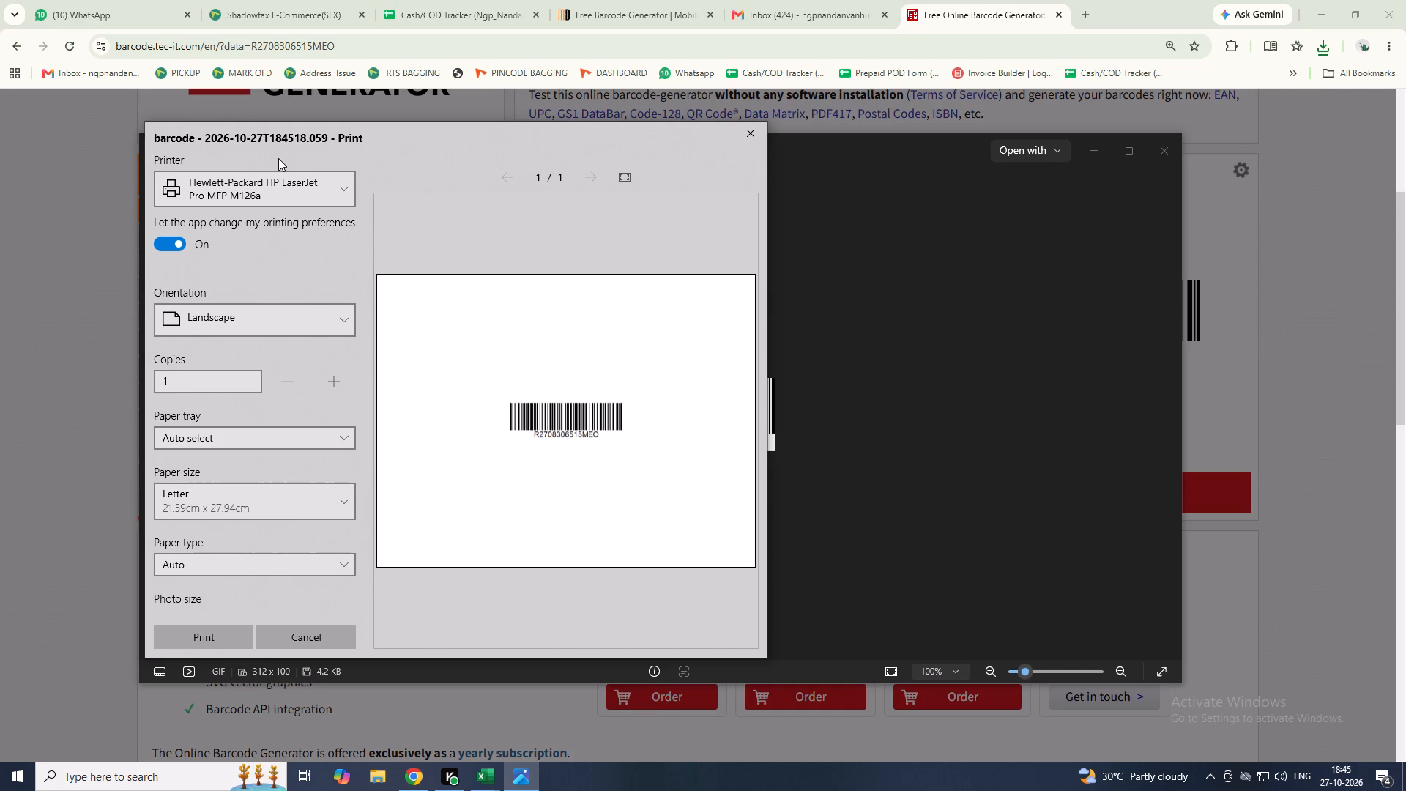
pyautogui.scroll(1, 408, 34)
pyautogui.click(273, 191)
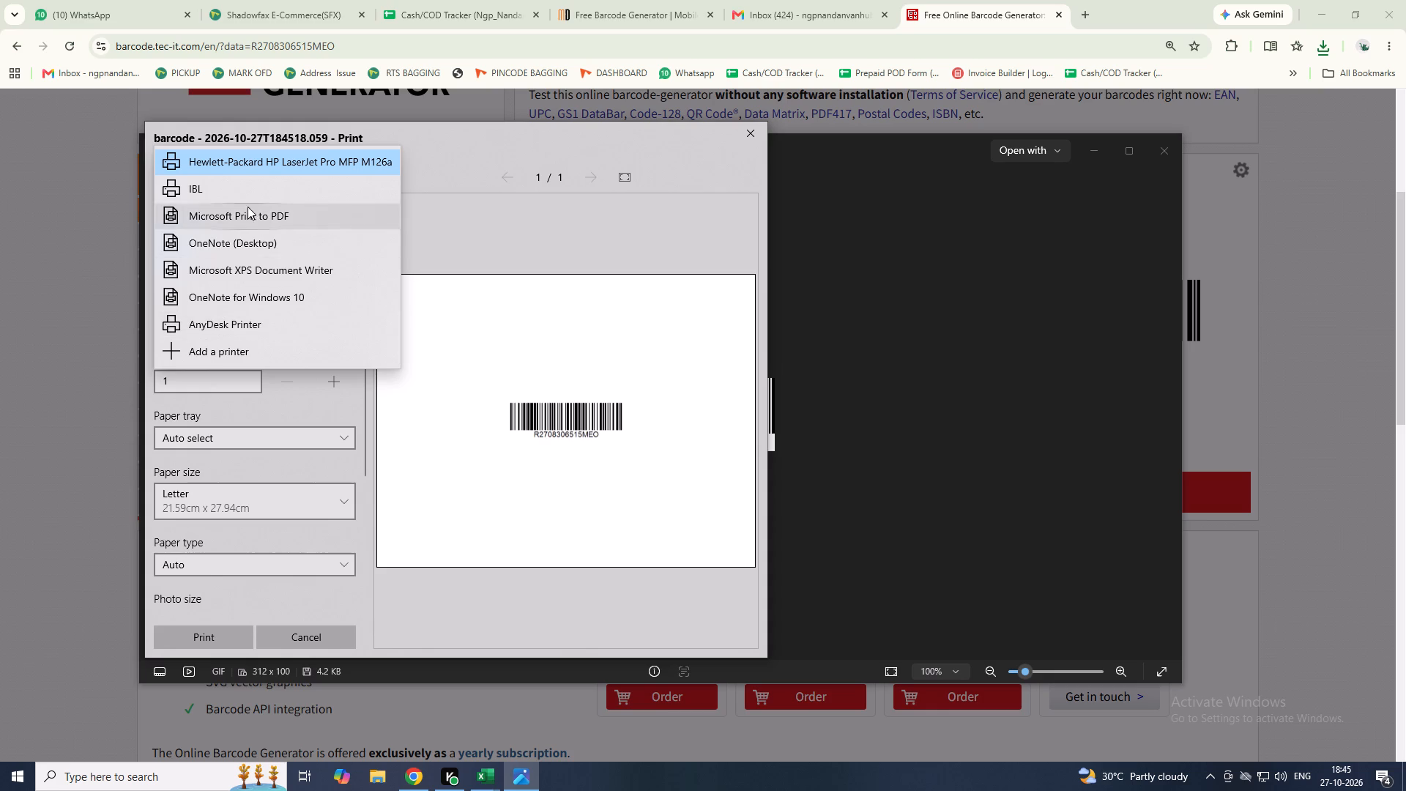
pyautogui.click(250, 196)
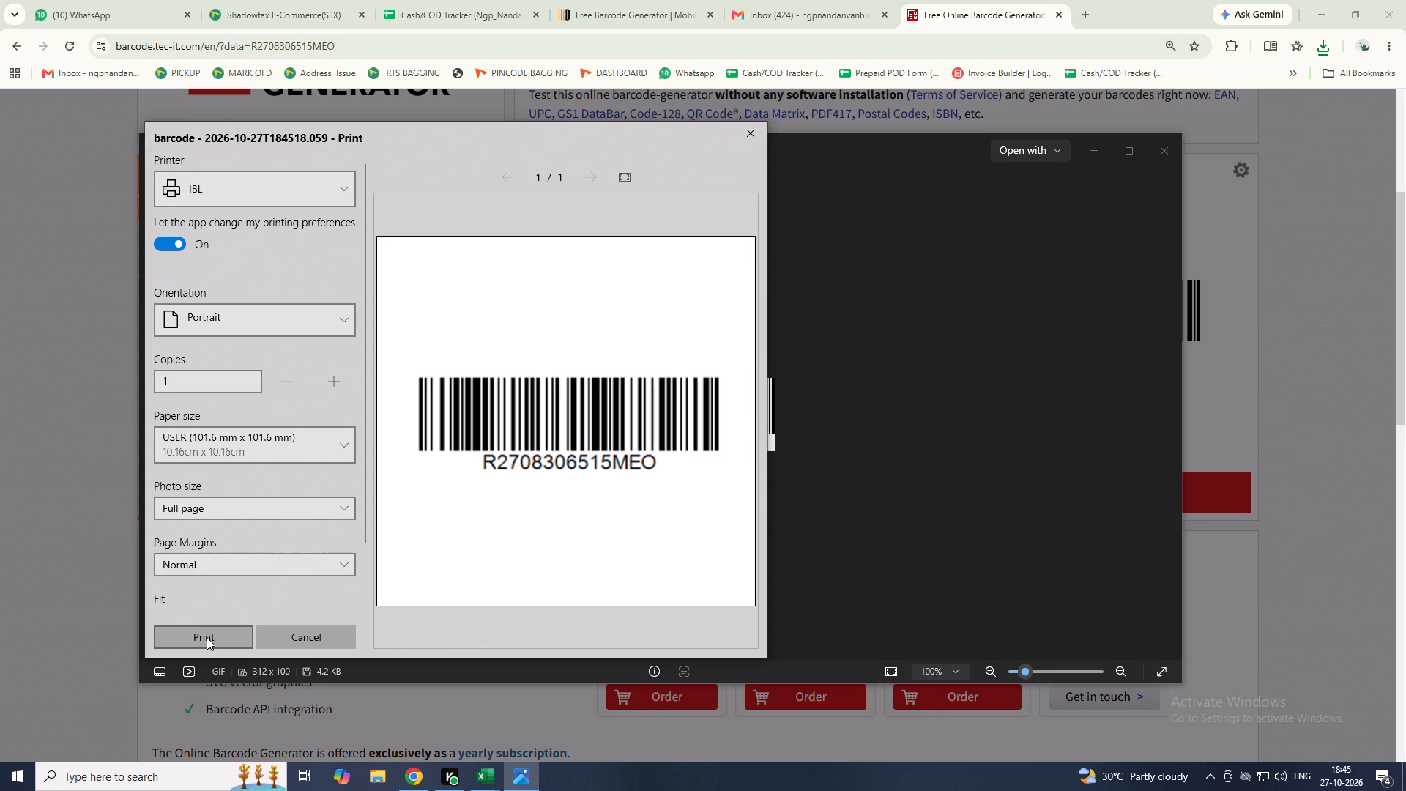
pyautogui.click(211, 636)
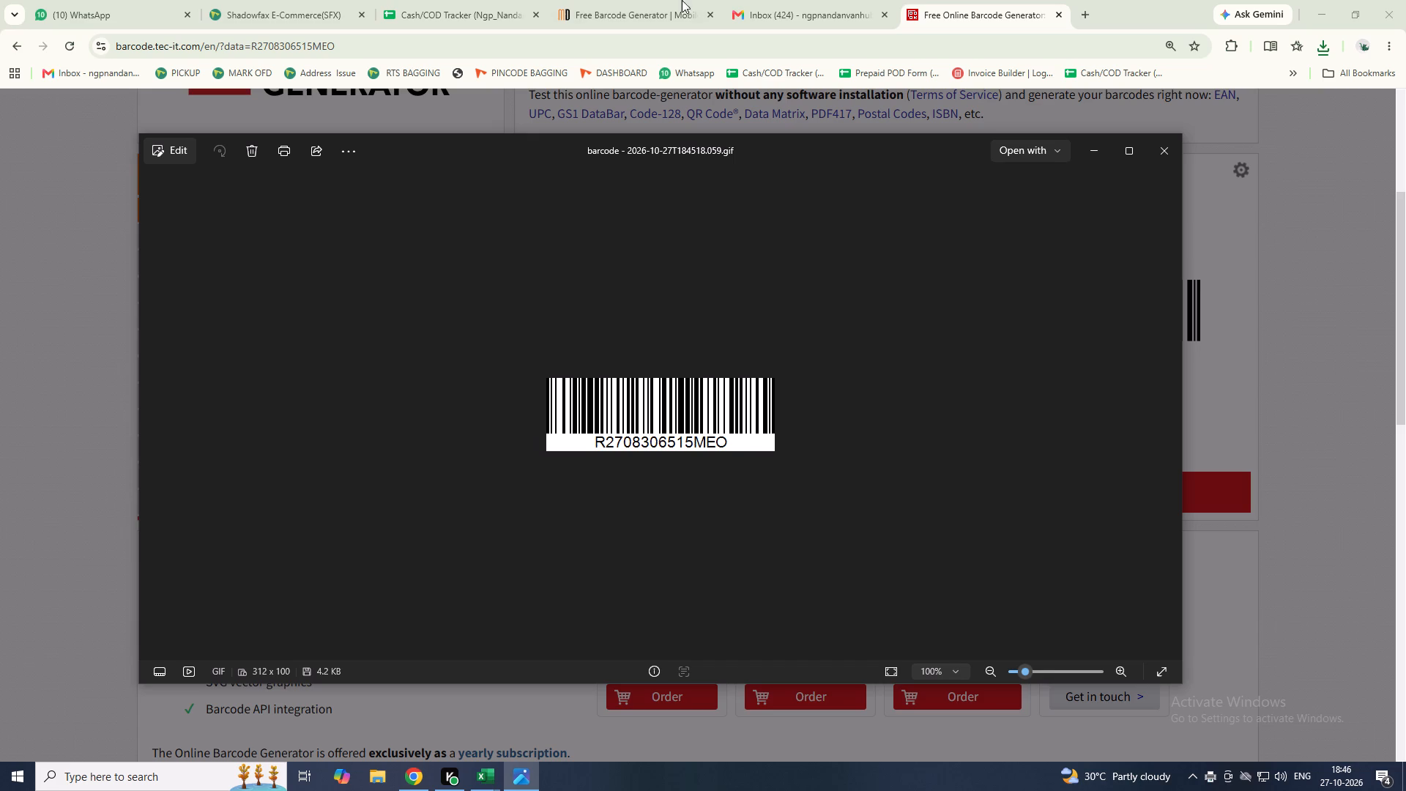
pyautogui.click(1172, 166)
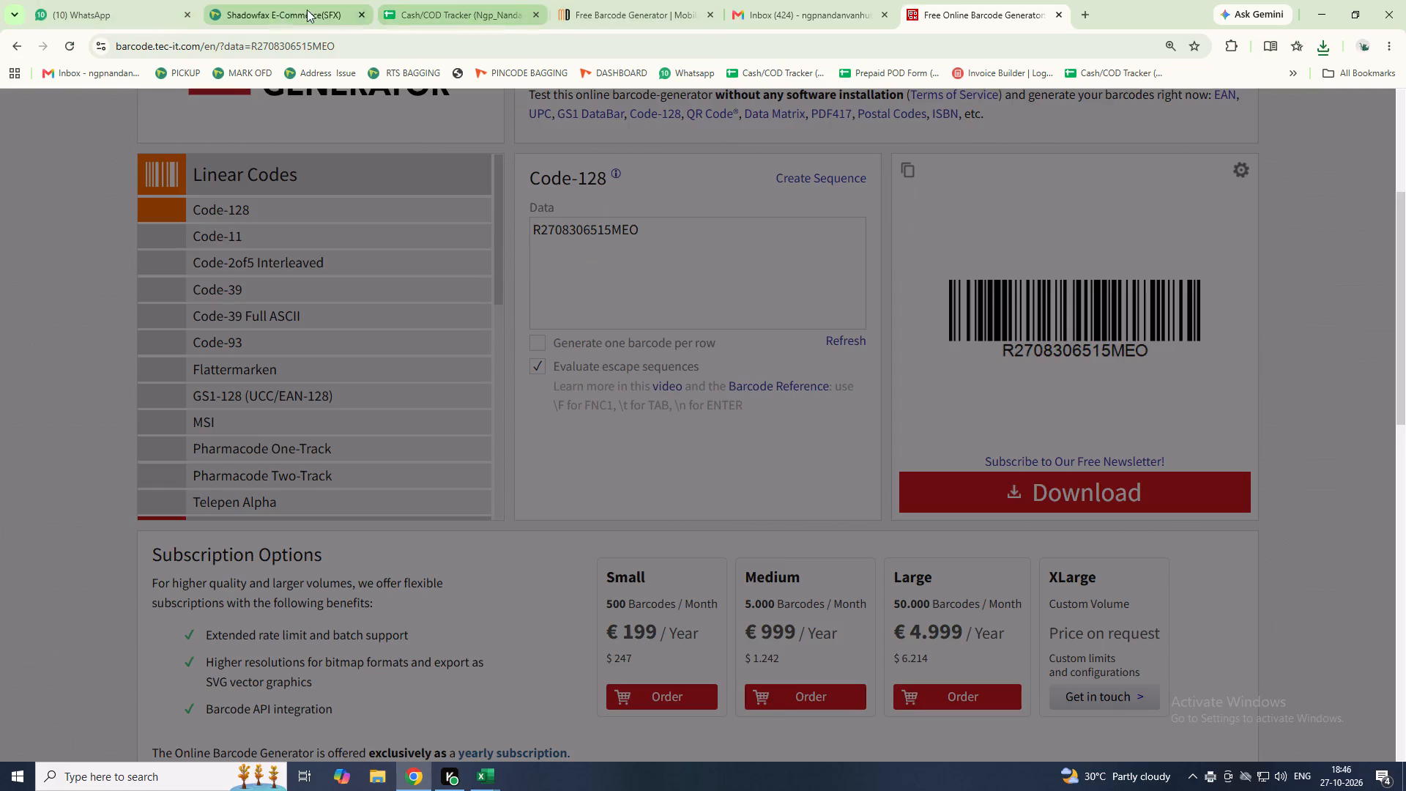
pyautogui.click(263, 15)
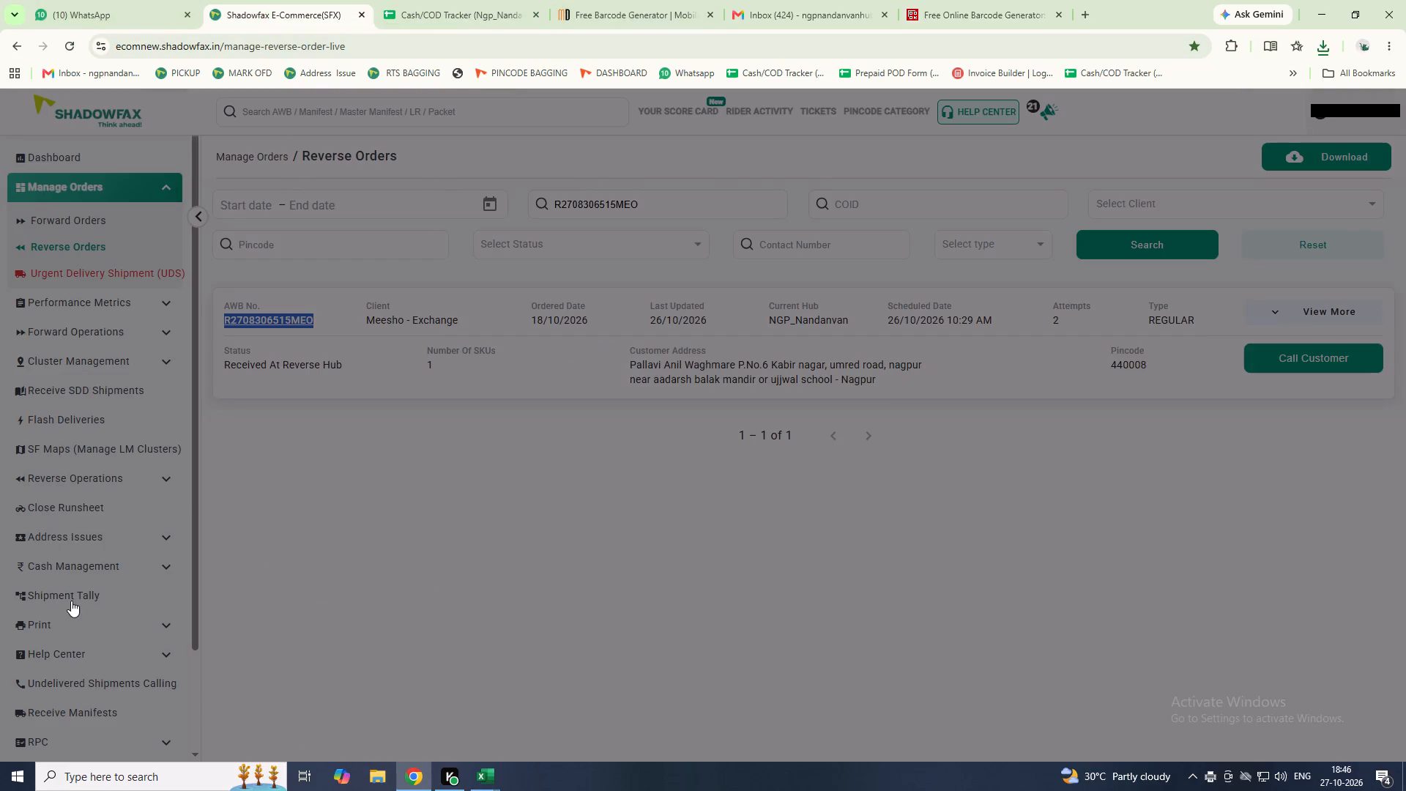
pyautogui.click(70, 597)
pyautogui.click(368, 380)
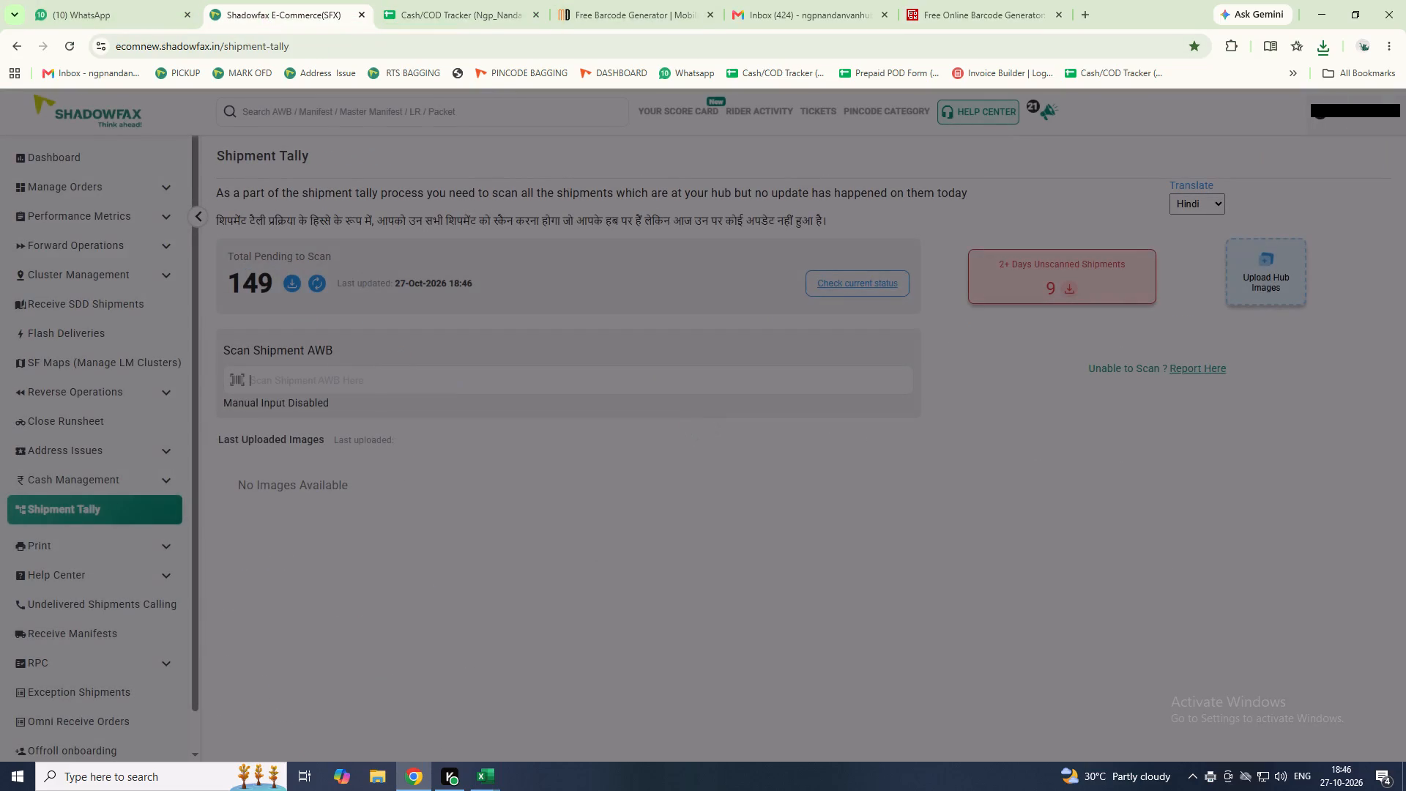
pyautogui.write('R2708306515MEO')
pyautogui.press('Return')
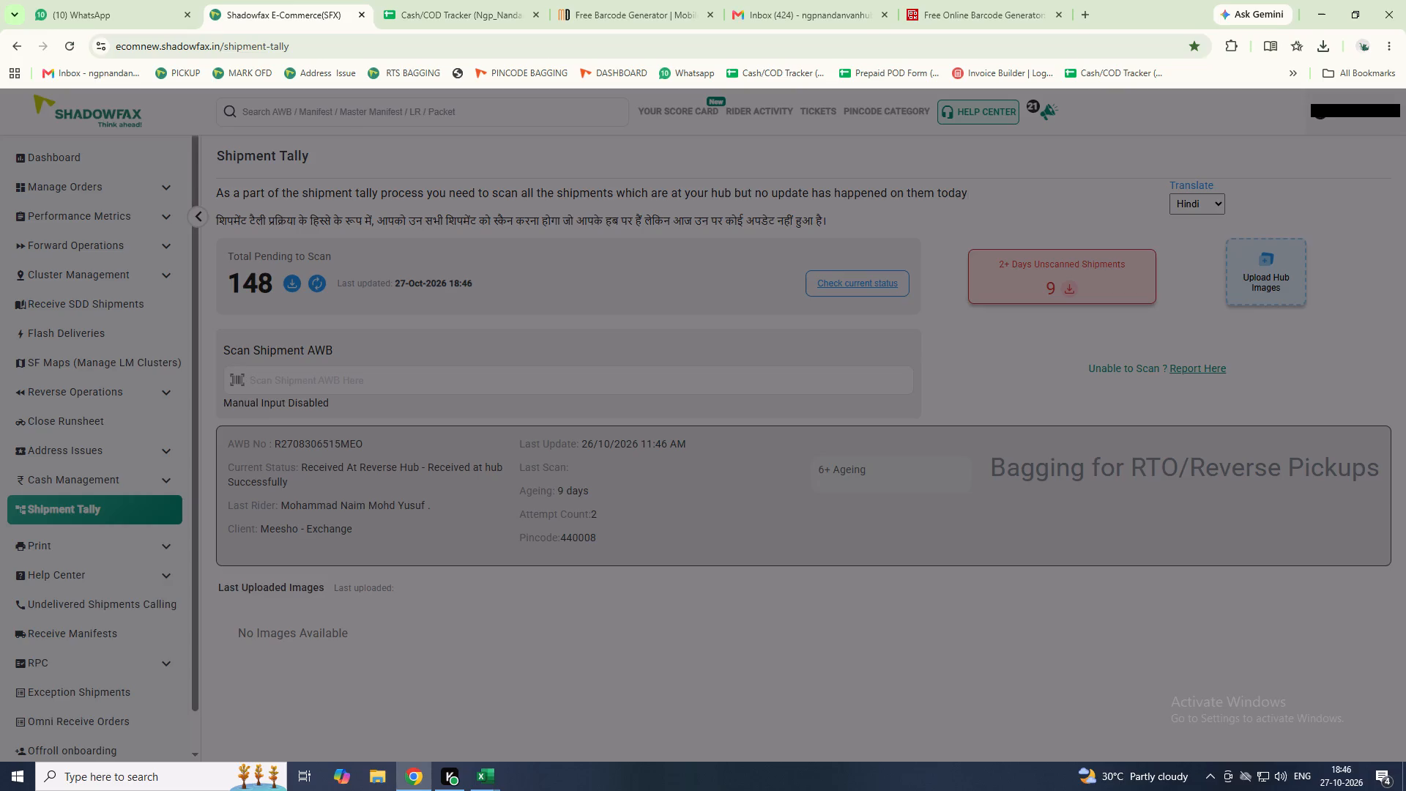
# Look through the october sheet of the Cash/COD Tracker down to the 20-10-2026 block and select rider 4's name cell.
pyautogui.click(482, 23)
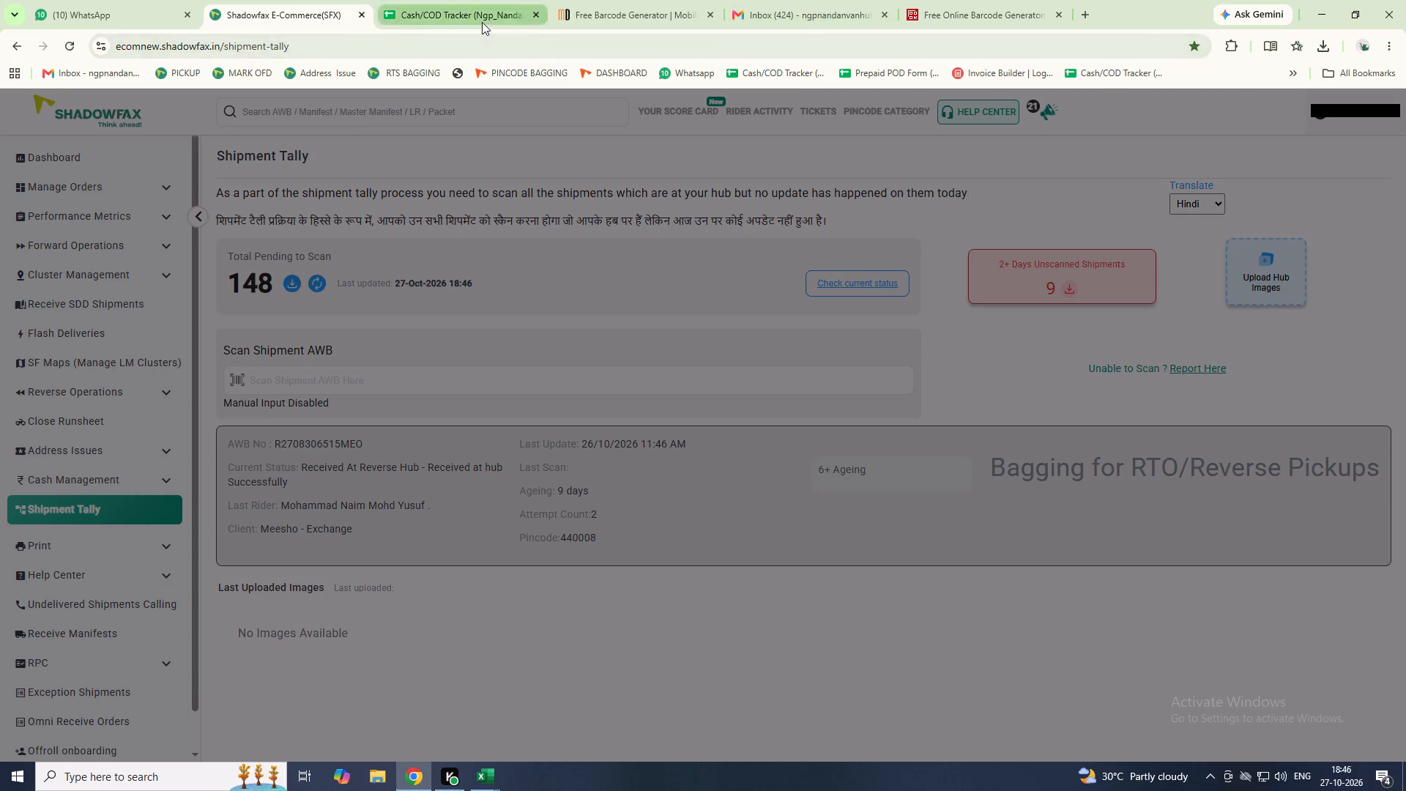
pyautogui.scroll(-6, 465, 485)
pyautogui.scroll(-6, 508, 267)
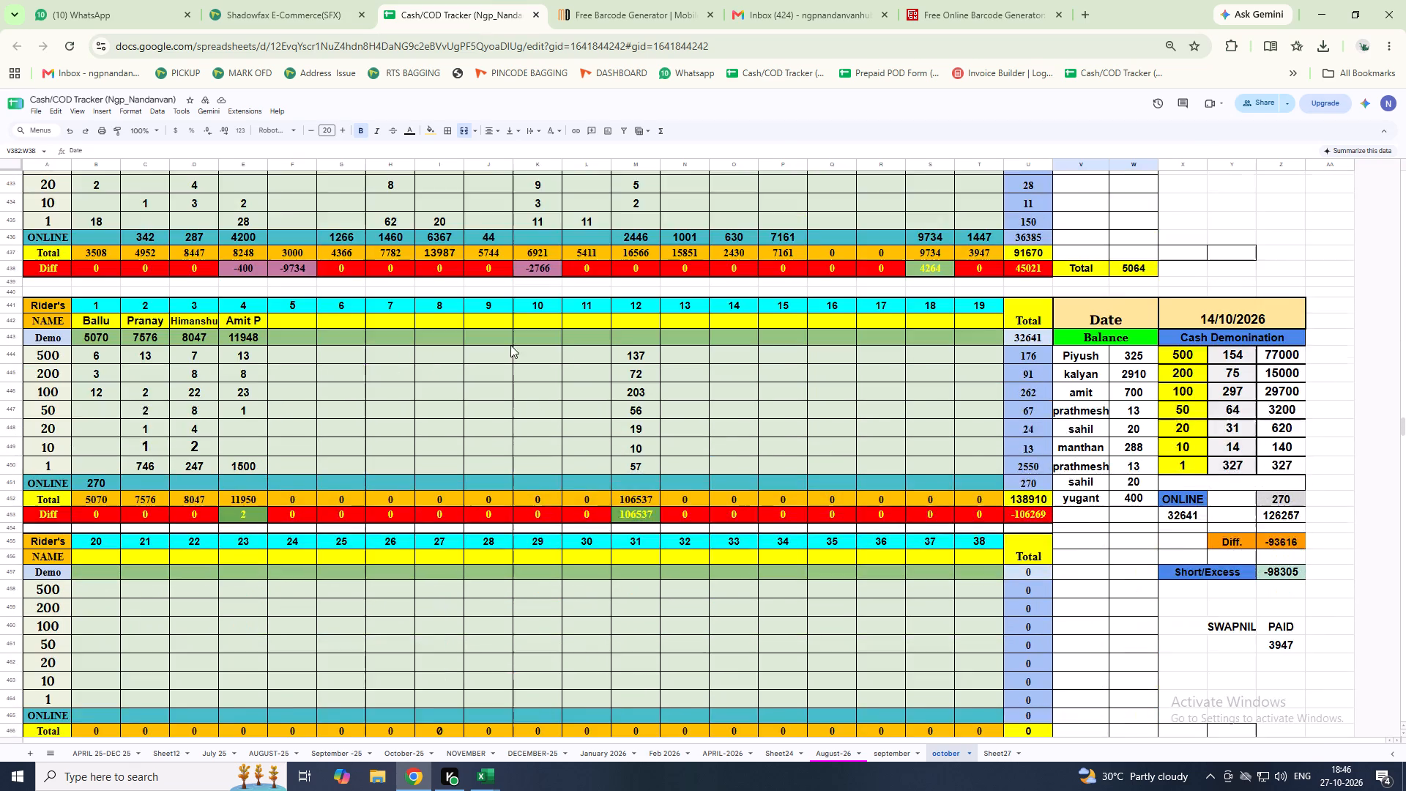
pyautogui.scroll(-2, 546, 486)
pyautogui.scroll(4, 547, 456)
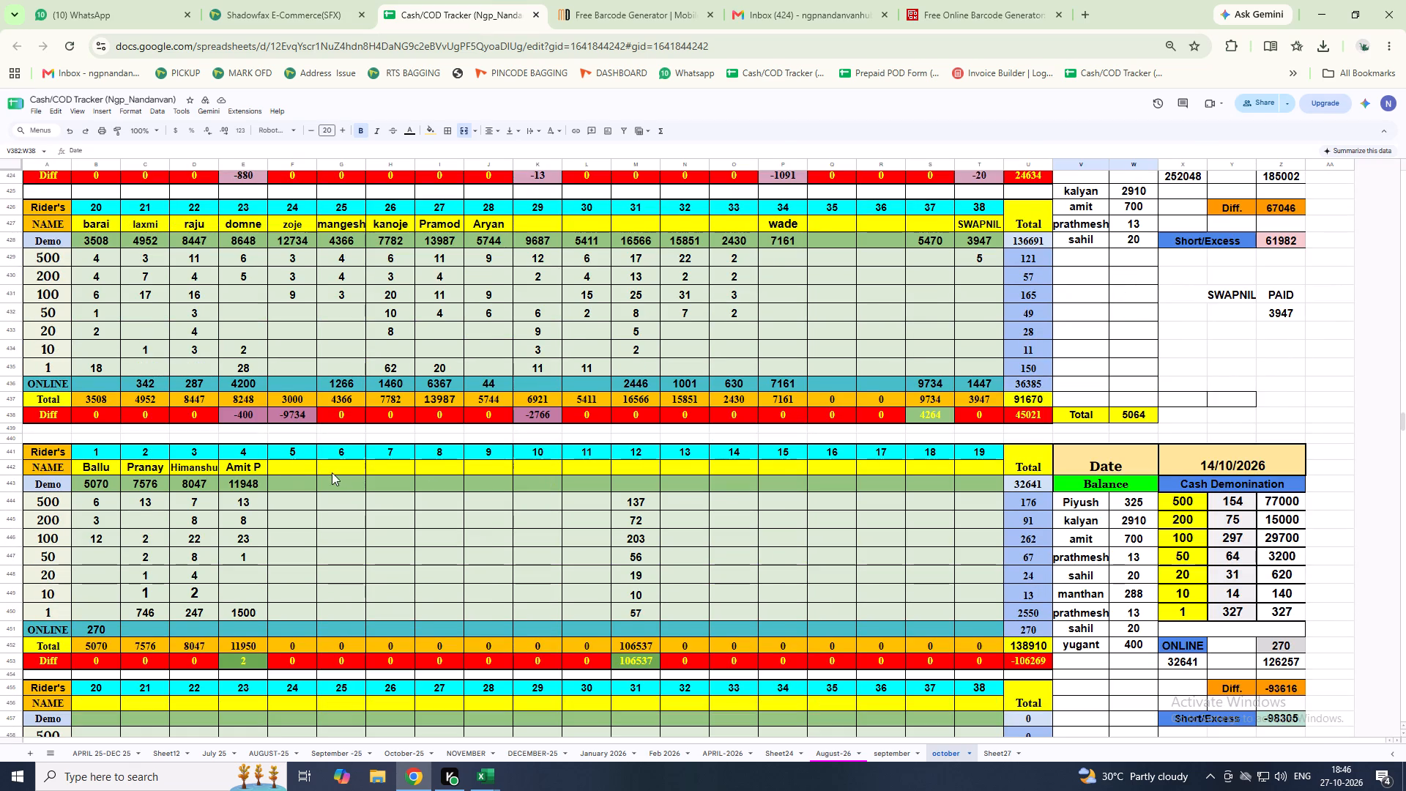
pyautogui.click(300, 469)
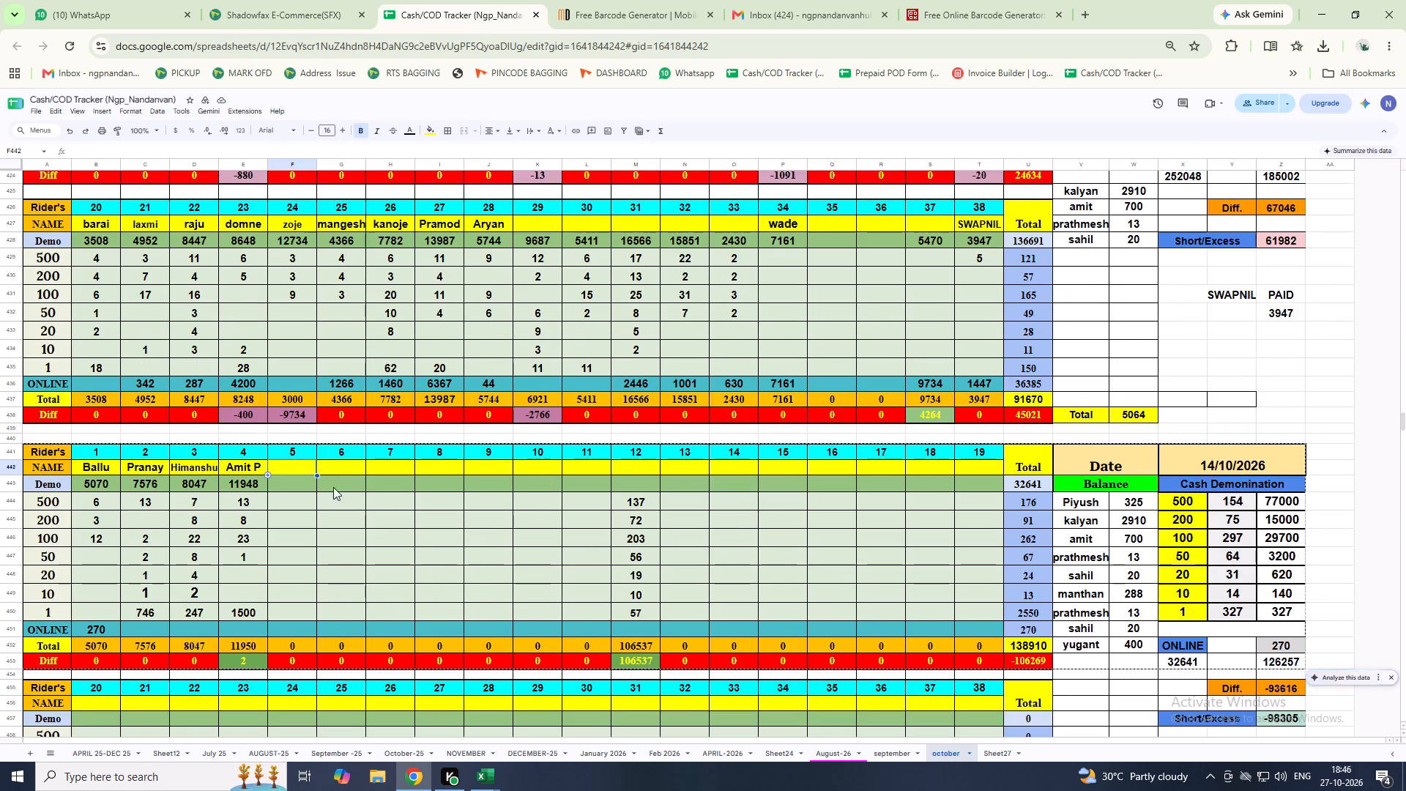
pyautogui.scroll(-10, 414, 543)
pyautogui.scroll(-2, 968, 710)
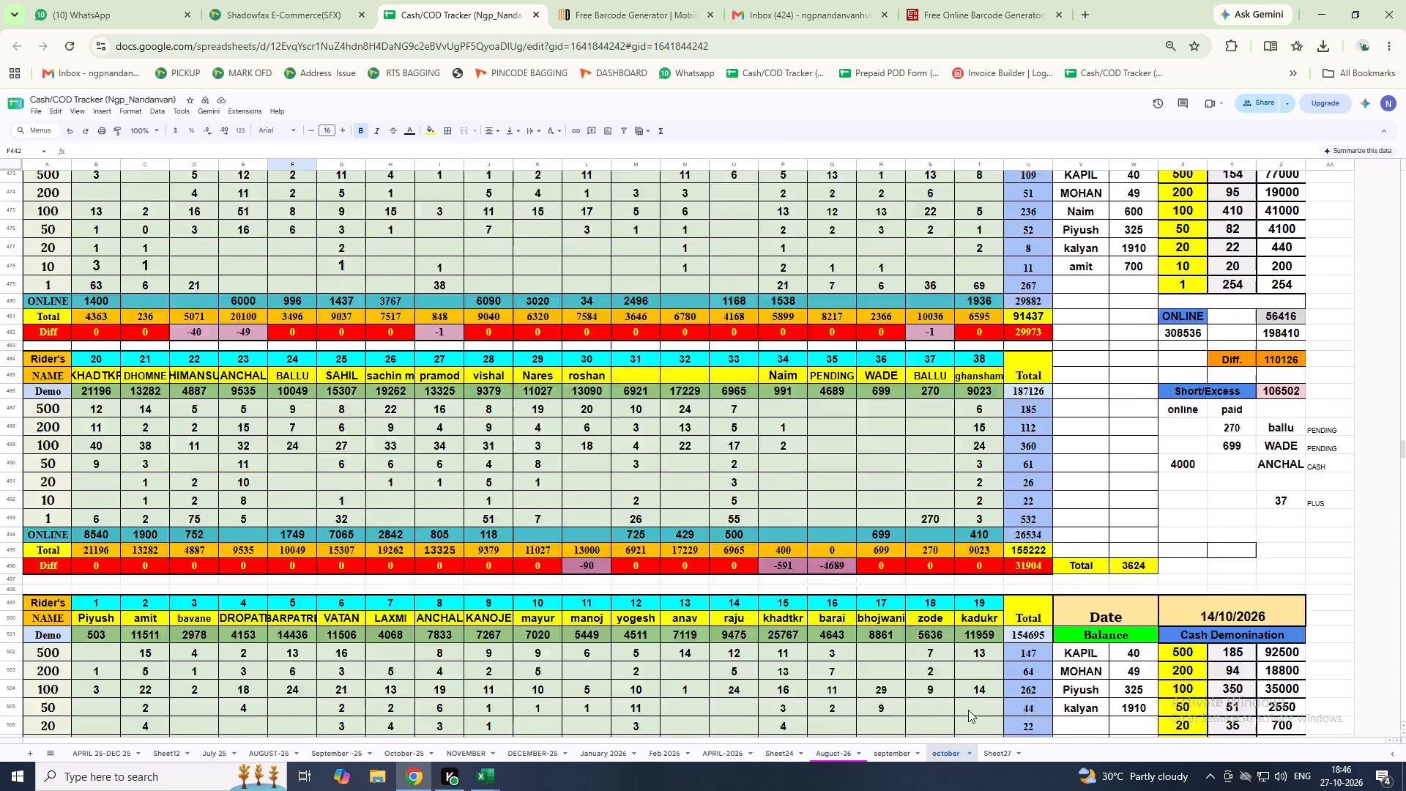
pyautogui.scroll(-20, 968, 710)
pyautogui.scroll(-20, 968, 710)
pyautogui.scroll(-17, 968, 710)
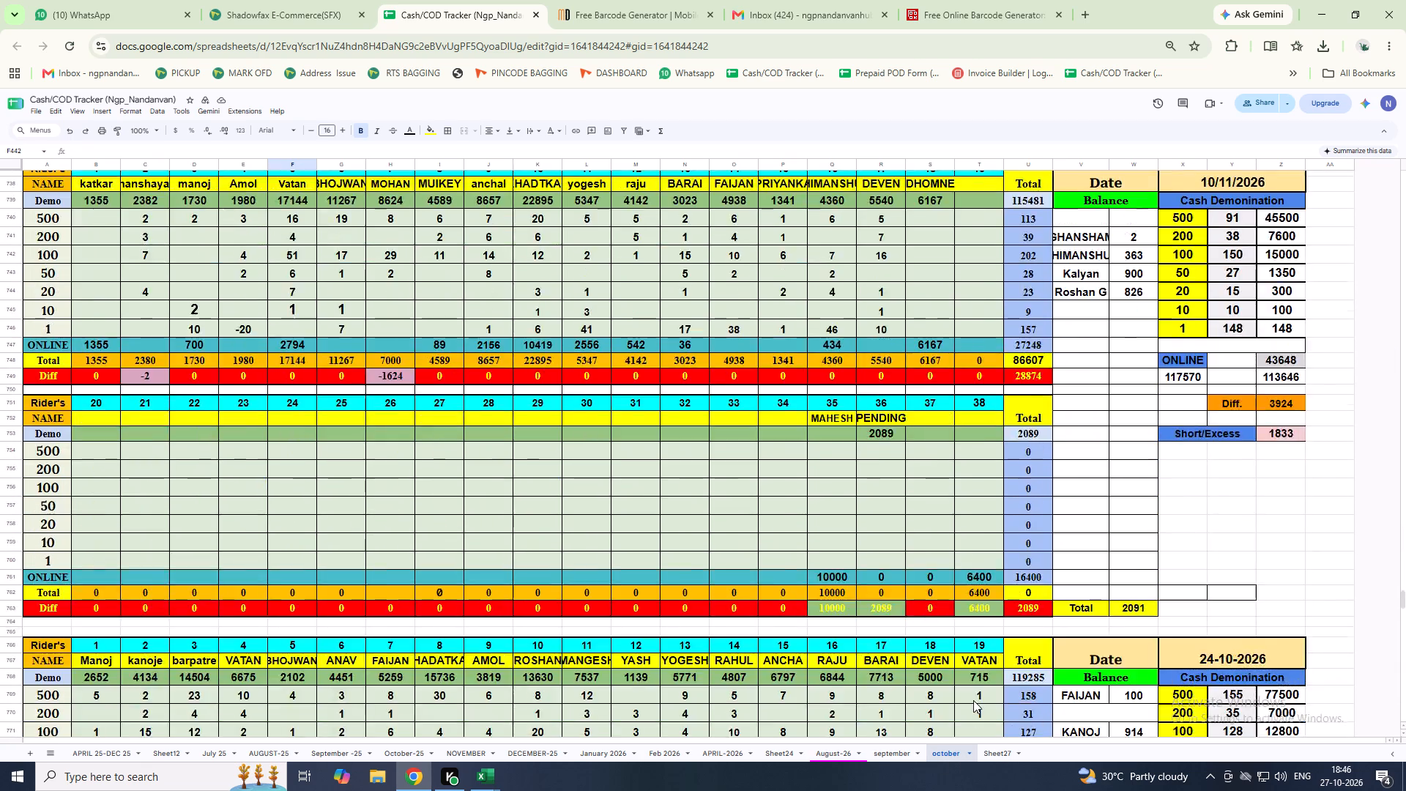
pyautogui.scroll(-20, 973, 700)
pyautogui.scroll(-20, 973, 700)
pyautogui.scroll(-4, 973, 700)
pyautogui.scroll(-5, 964, 562)
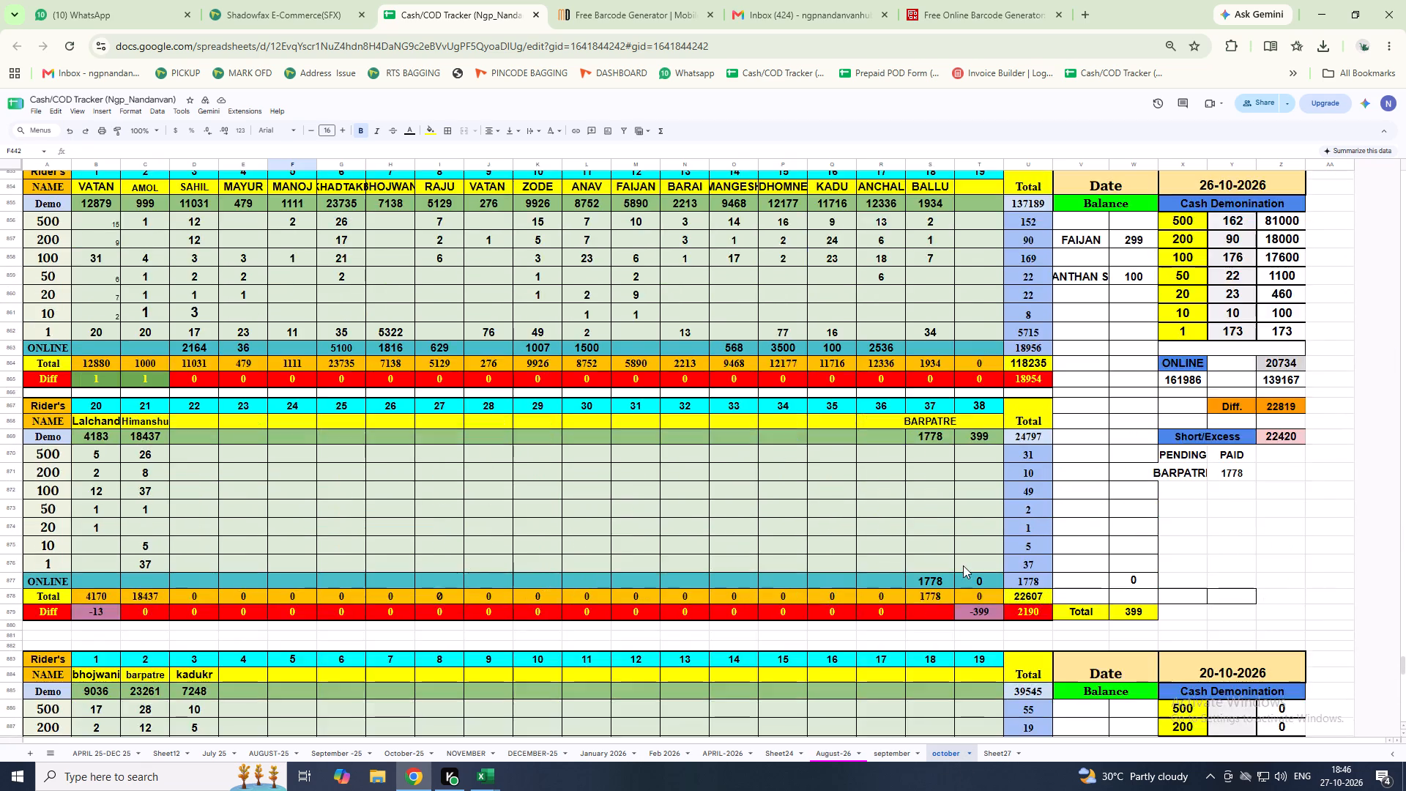
pyautogui.scroll(-10, 963, 565)
pyautogui.scroll(7, 968, 593)
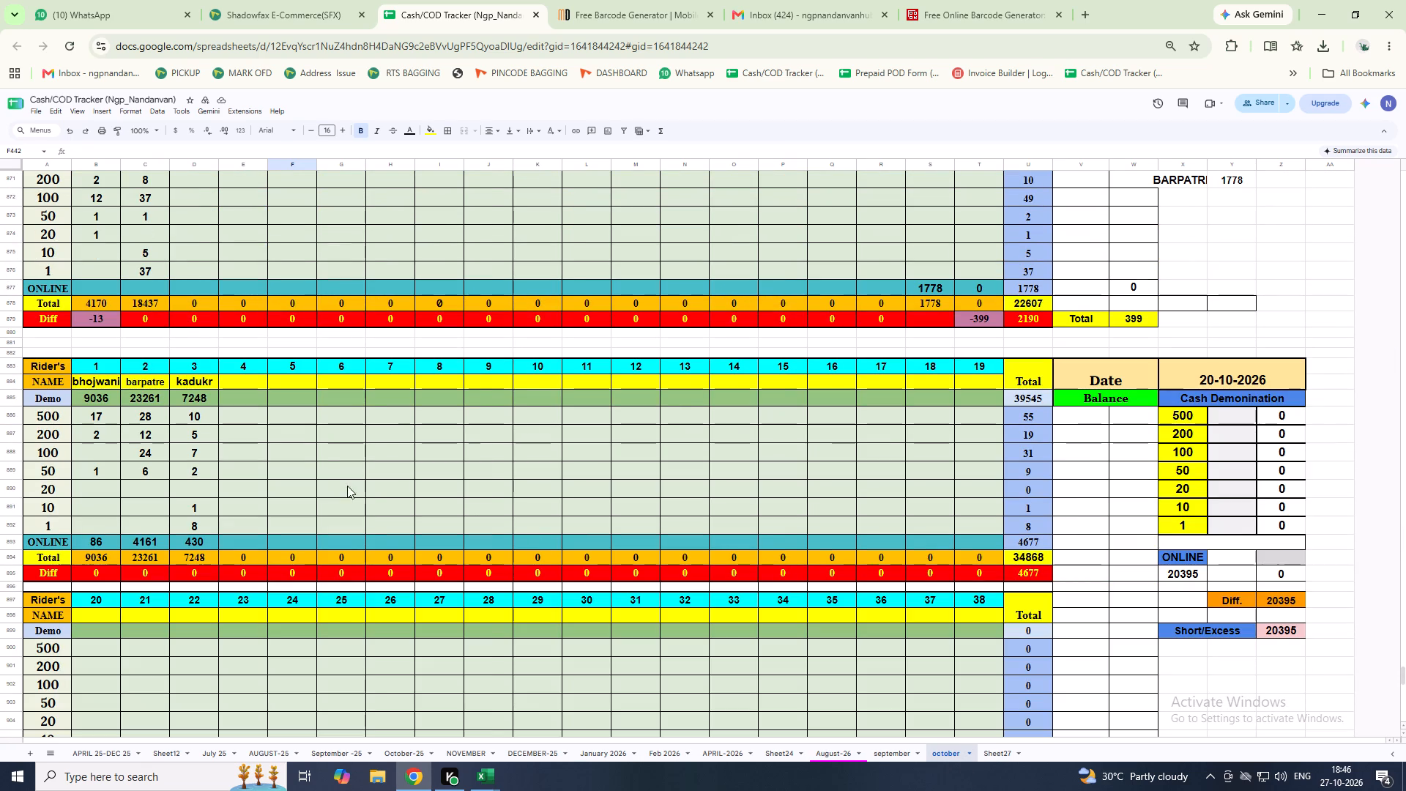
pyautogui.click(242, 385)
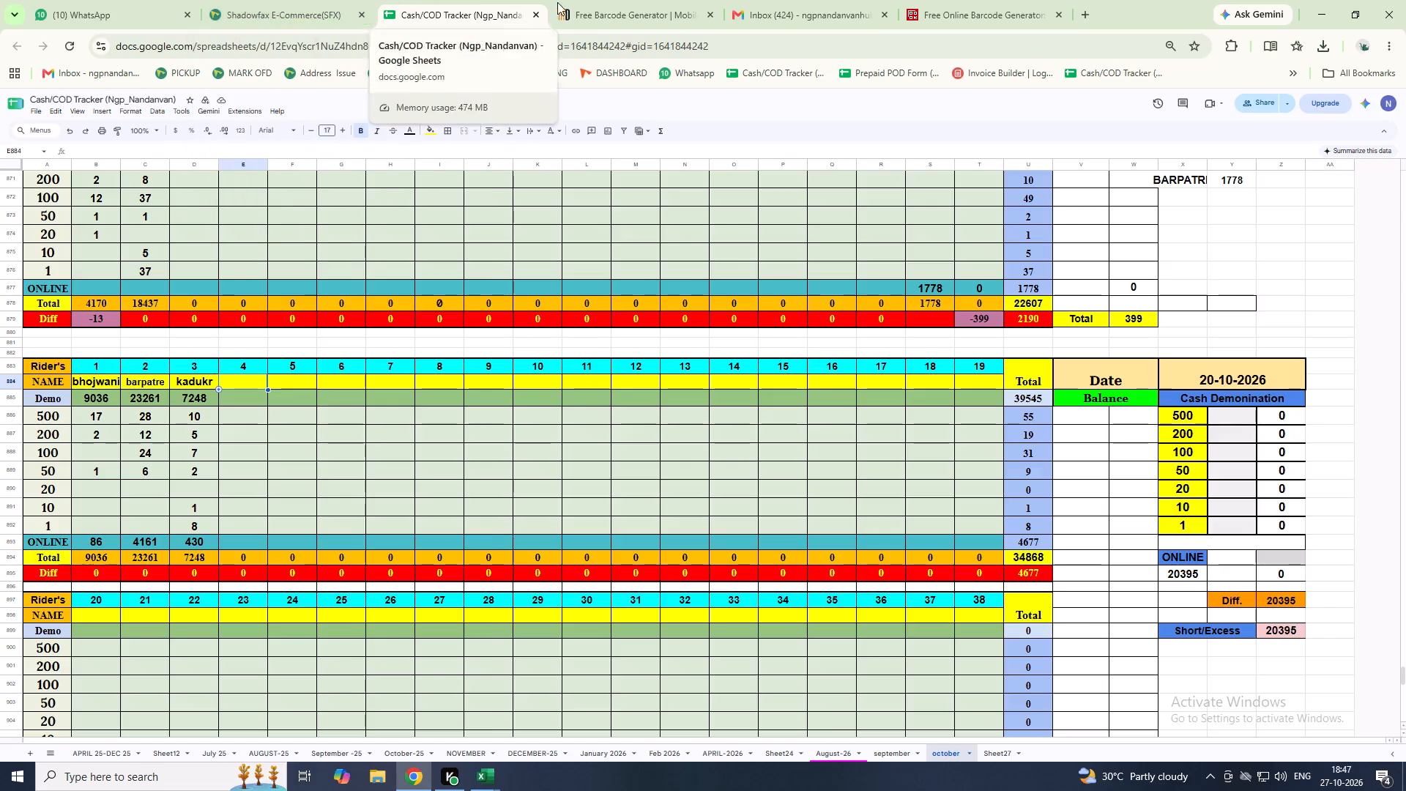
pyautogui.click(297, 31)
pyautogui.click(289, 19)
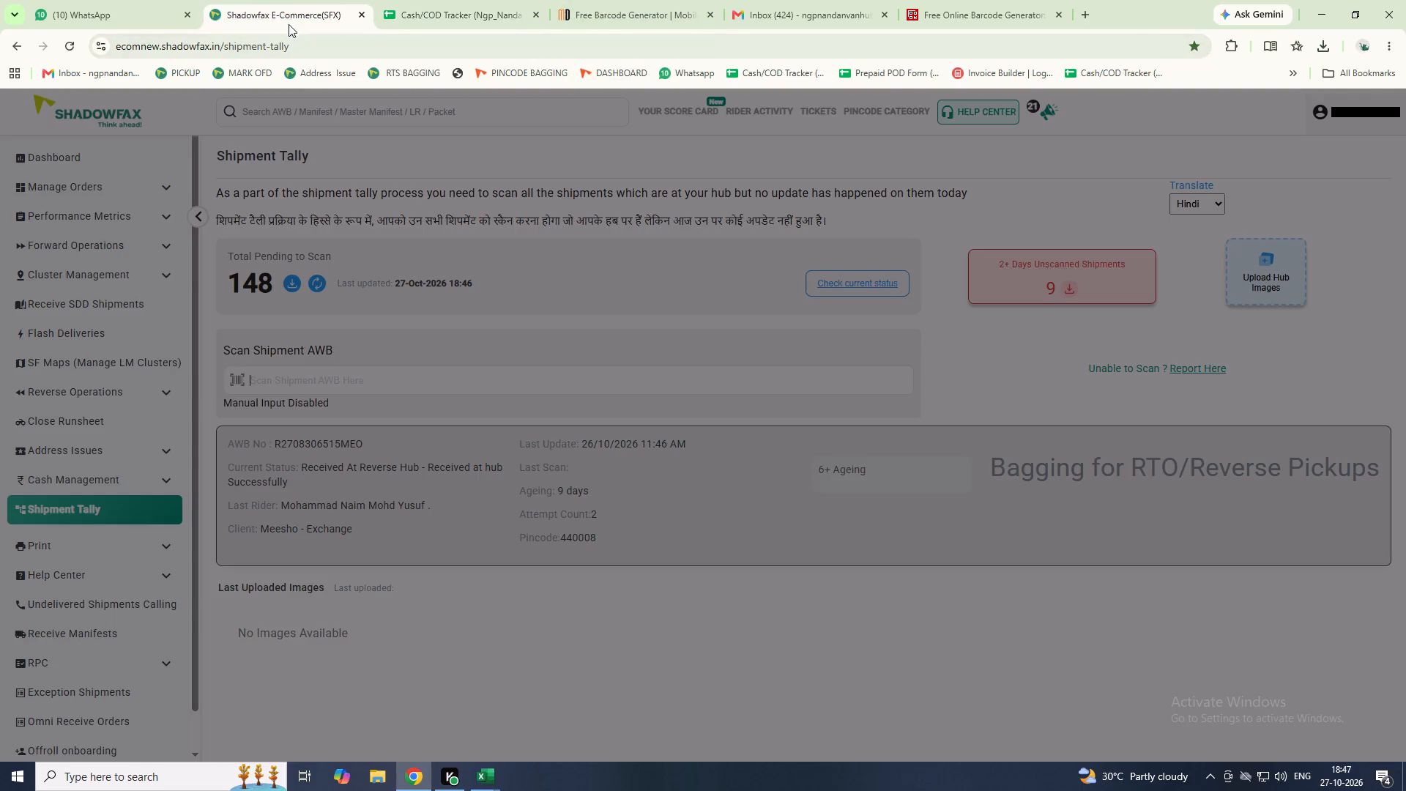
pyautogui.click(303, 367)
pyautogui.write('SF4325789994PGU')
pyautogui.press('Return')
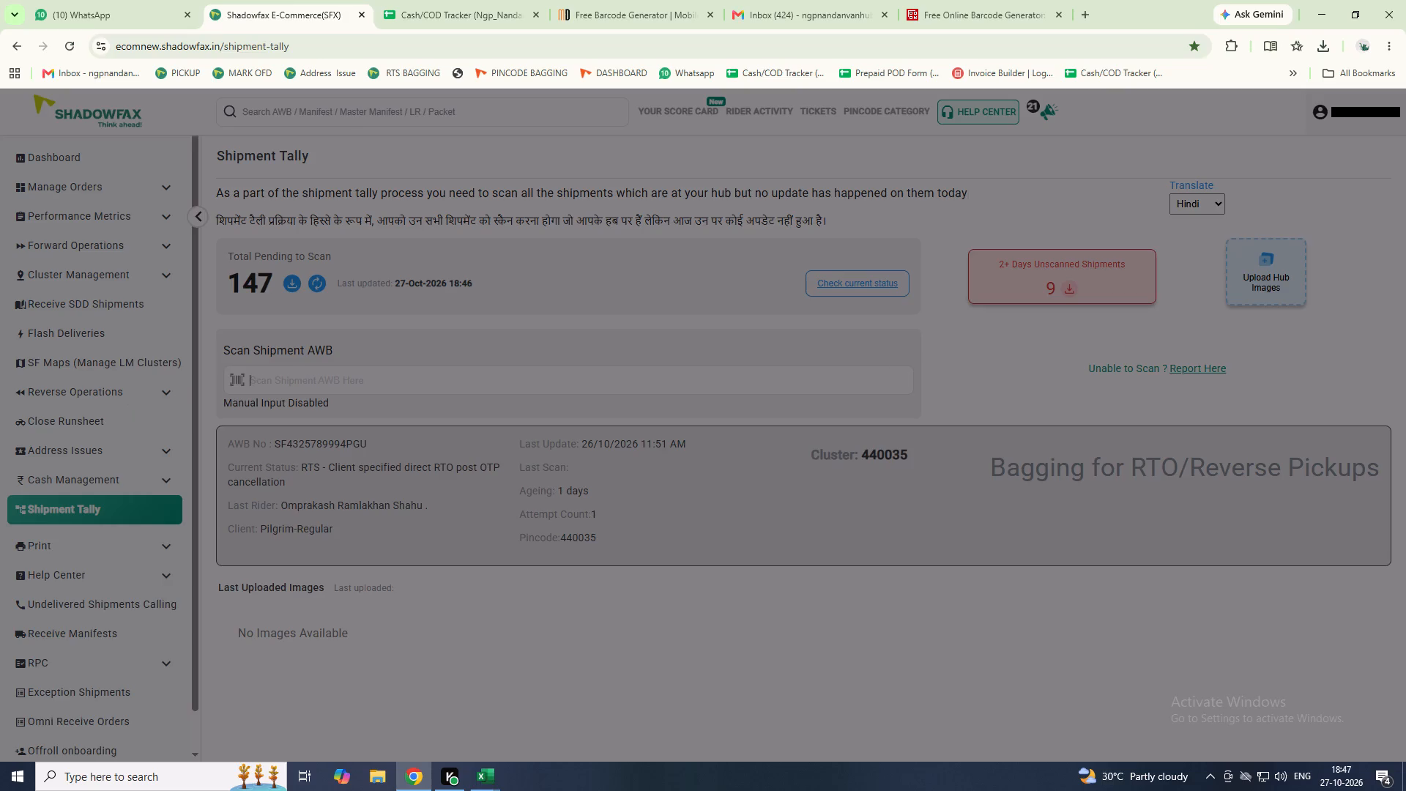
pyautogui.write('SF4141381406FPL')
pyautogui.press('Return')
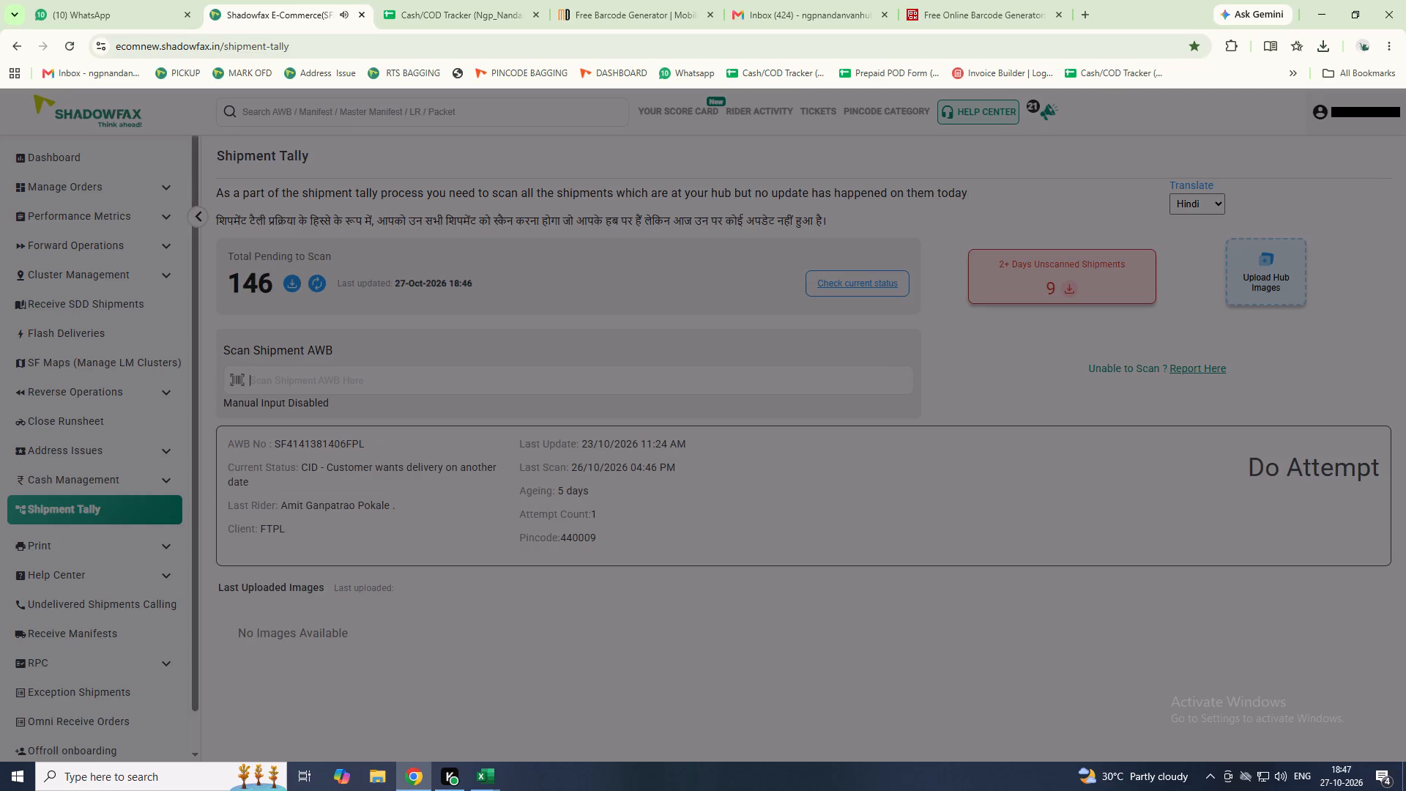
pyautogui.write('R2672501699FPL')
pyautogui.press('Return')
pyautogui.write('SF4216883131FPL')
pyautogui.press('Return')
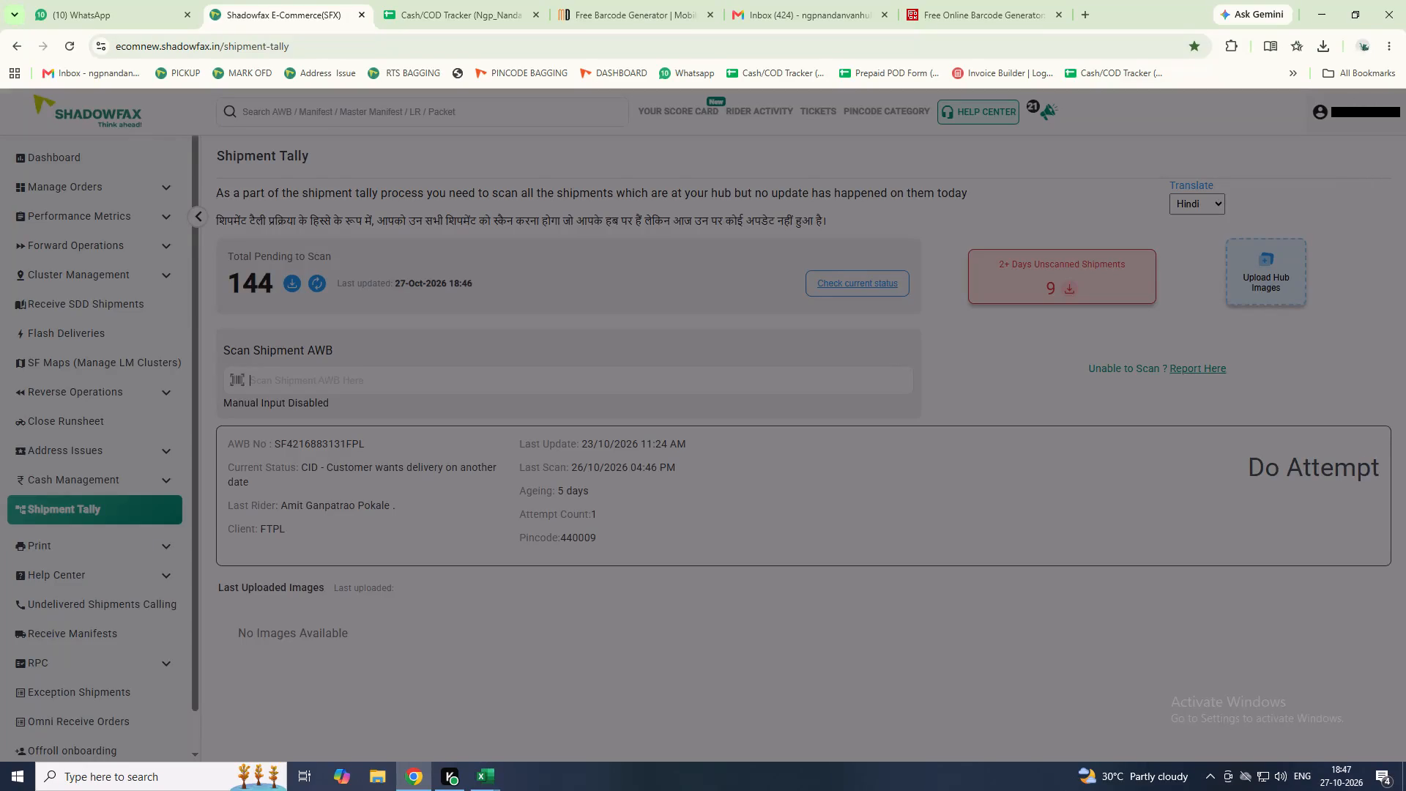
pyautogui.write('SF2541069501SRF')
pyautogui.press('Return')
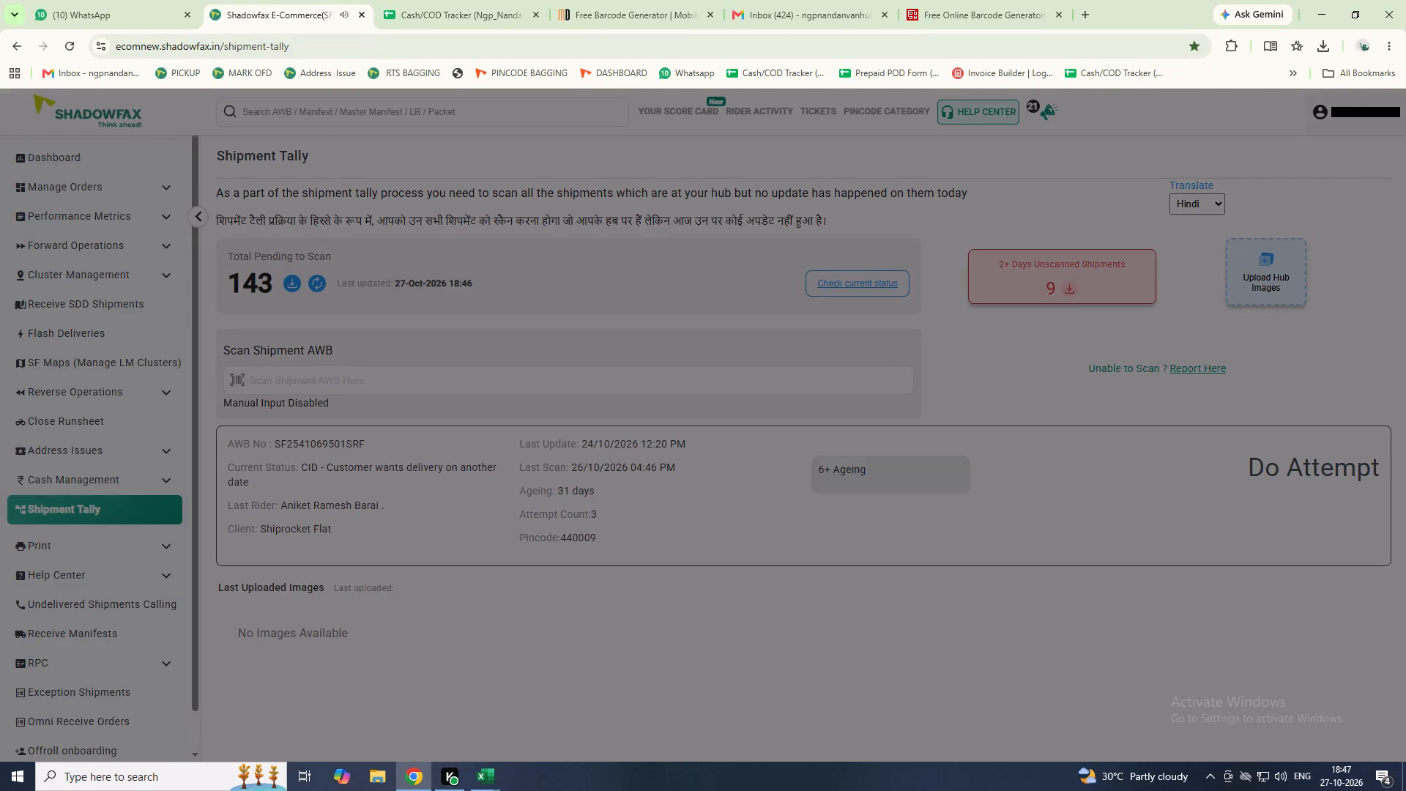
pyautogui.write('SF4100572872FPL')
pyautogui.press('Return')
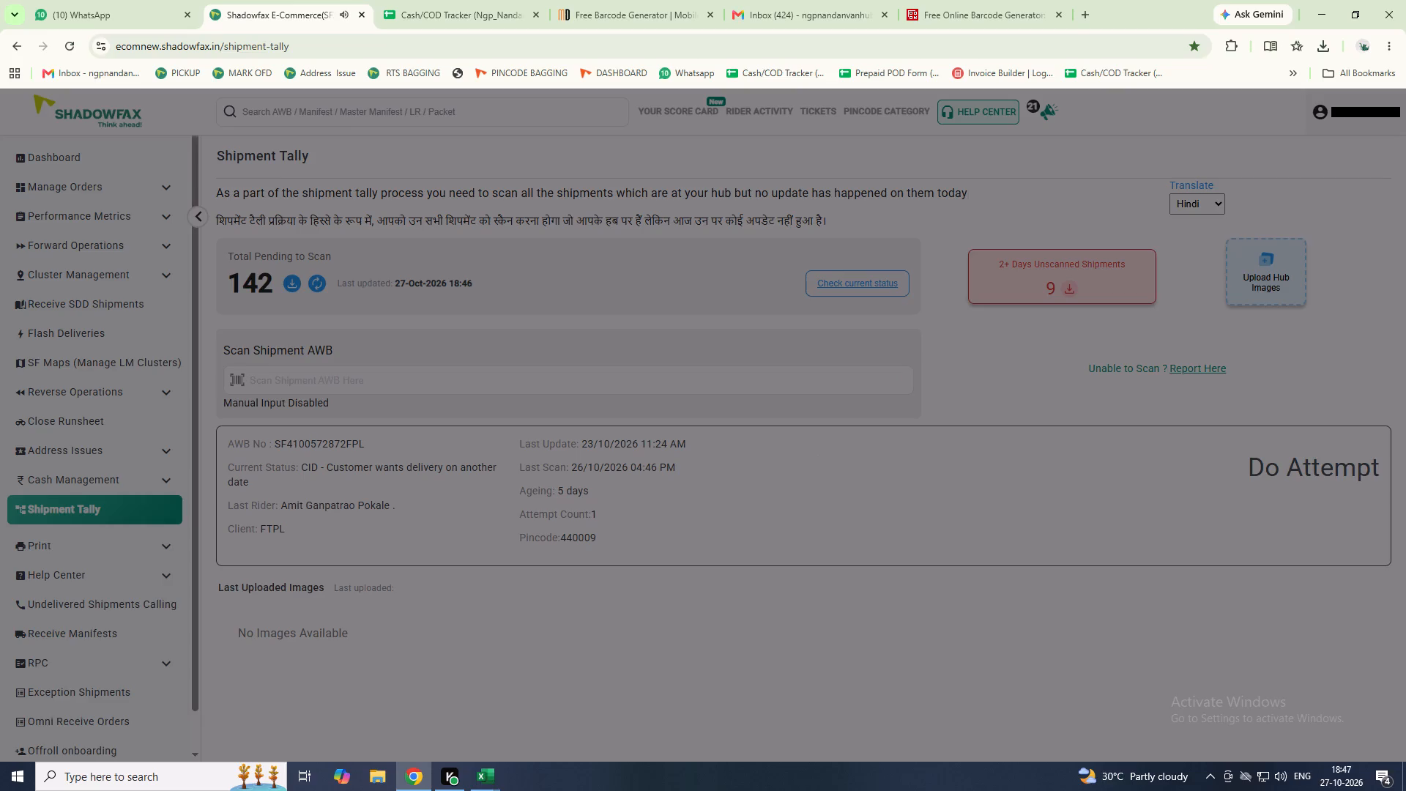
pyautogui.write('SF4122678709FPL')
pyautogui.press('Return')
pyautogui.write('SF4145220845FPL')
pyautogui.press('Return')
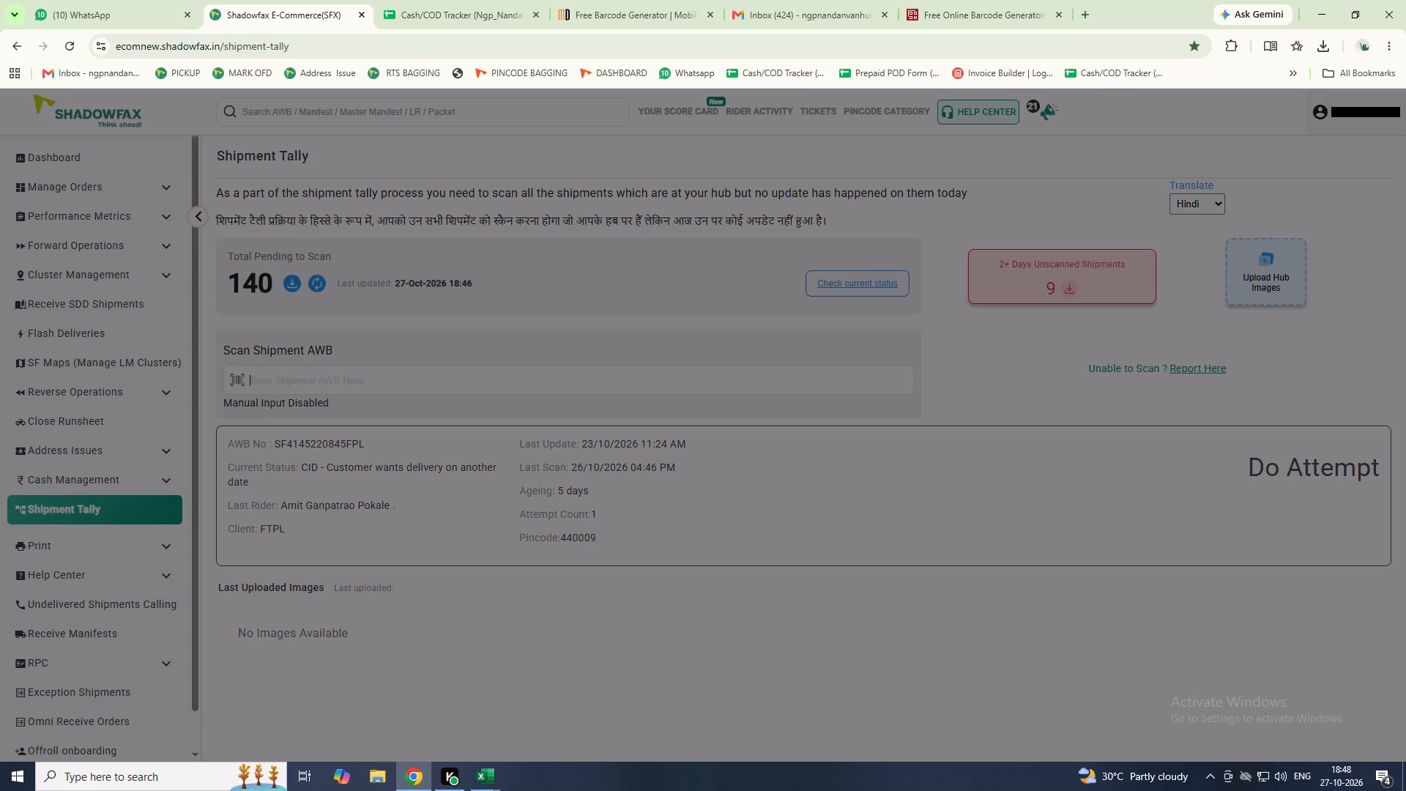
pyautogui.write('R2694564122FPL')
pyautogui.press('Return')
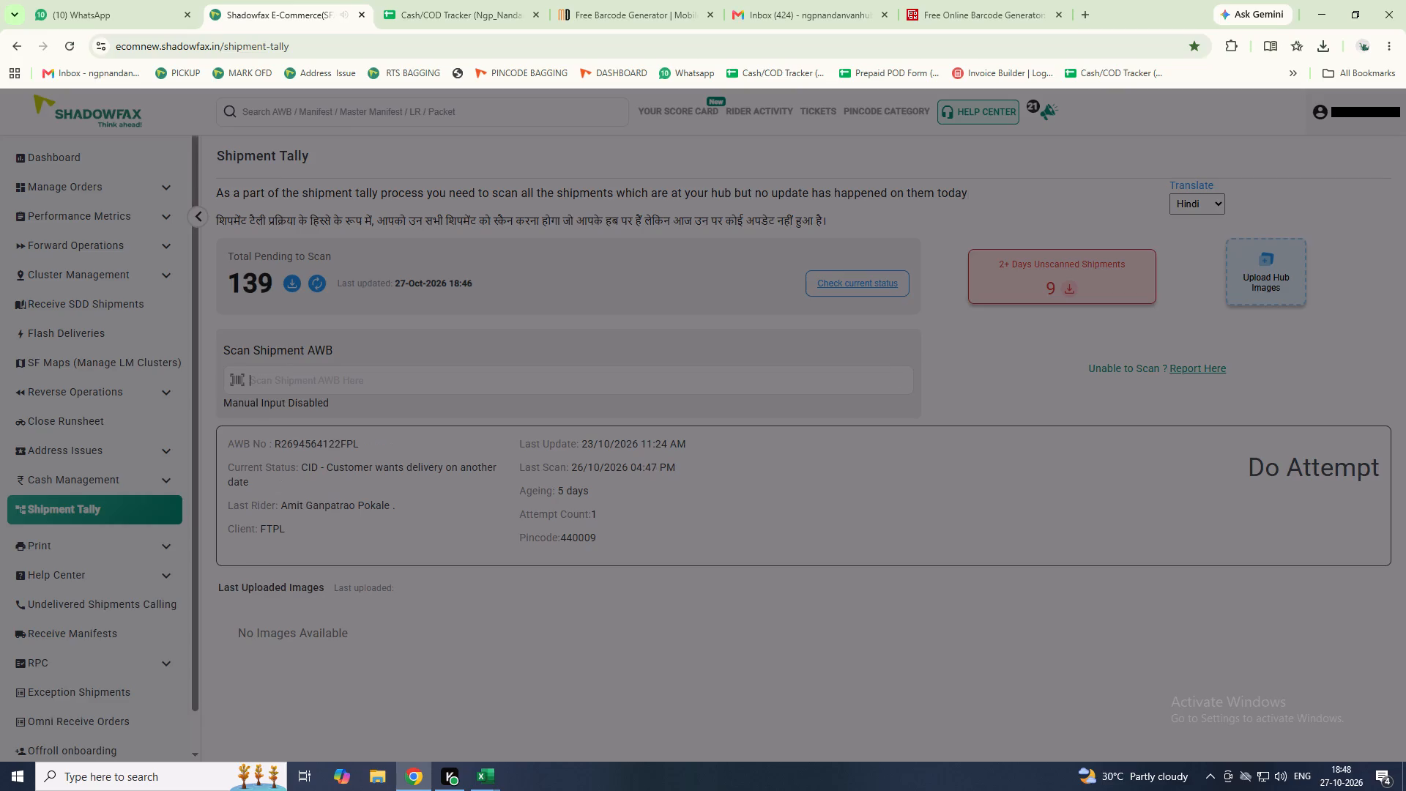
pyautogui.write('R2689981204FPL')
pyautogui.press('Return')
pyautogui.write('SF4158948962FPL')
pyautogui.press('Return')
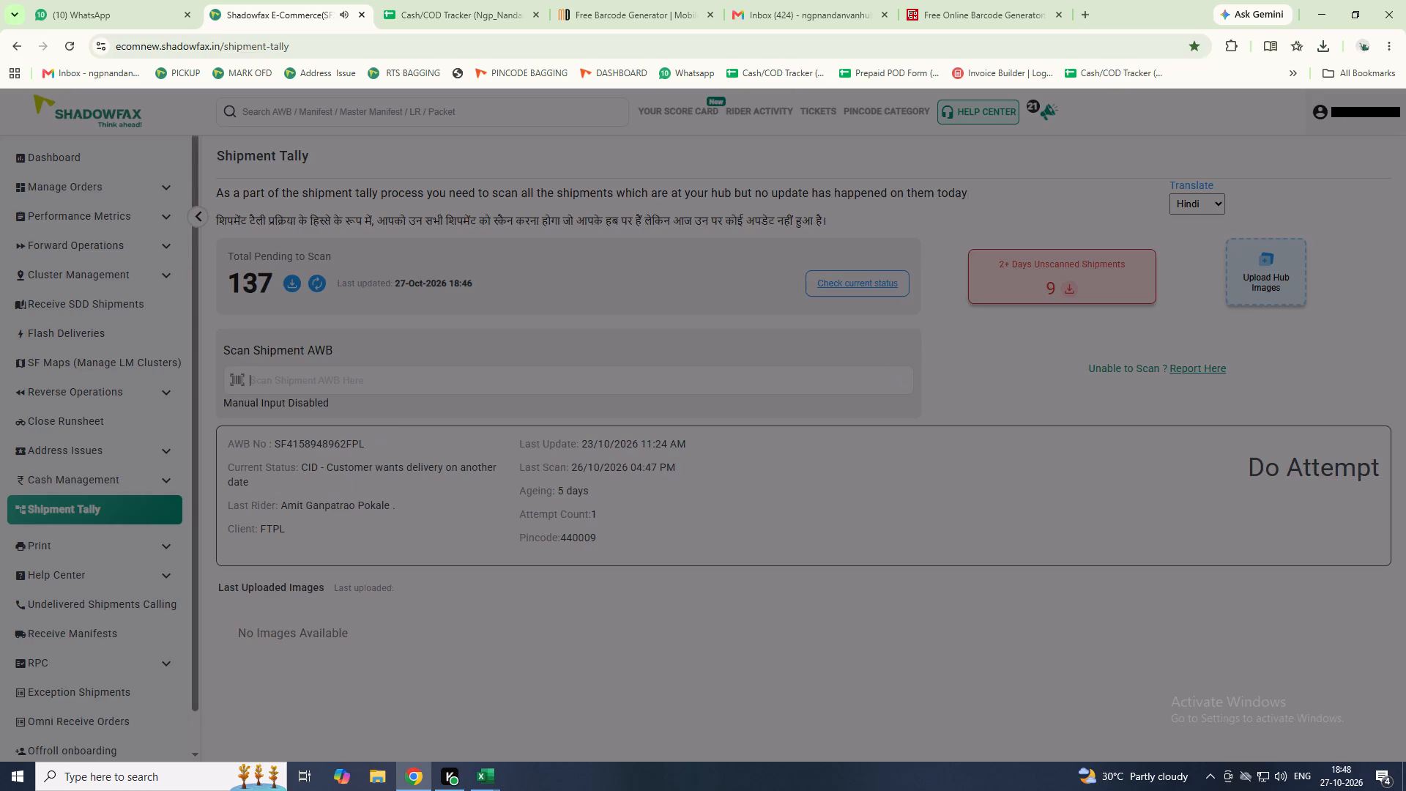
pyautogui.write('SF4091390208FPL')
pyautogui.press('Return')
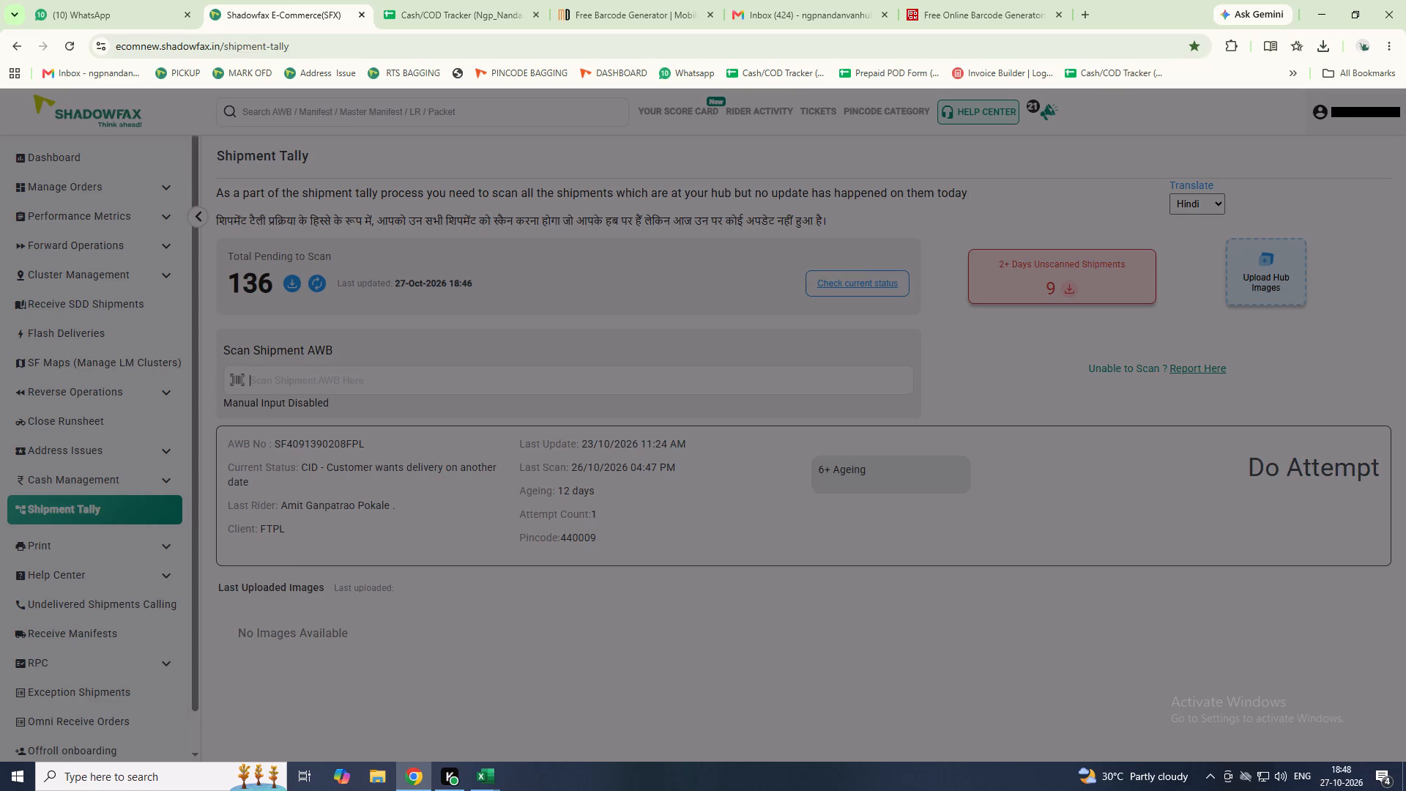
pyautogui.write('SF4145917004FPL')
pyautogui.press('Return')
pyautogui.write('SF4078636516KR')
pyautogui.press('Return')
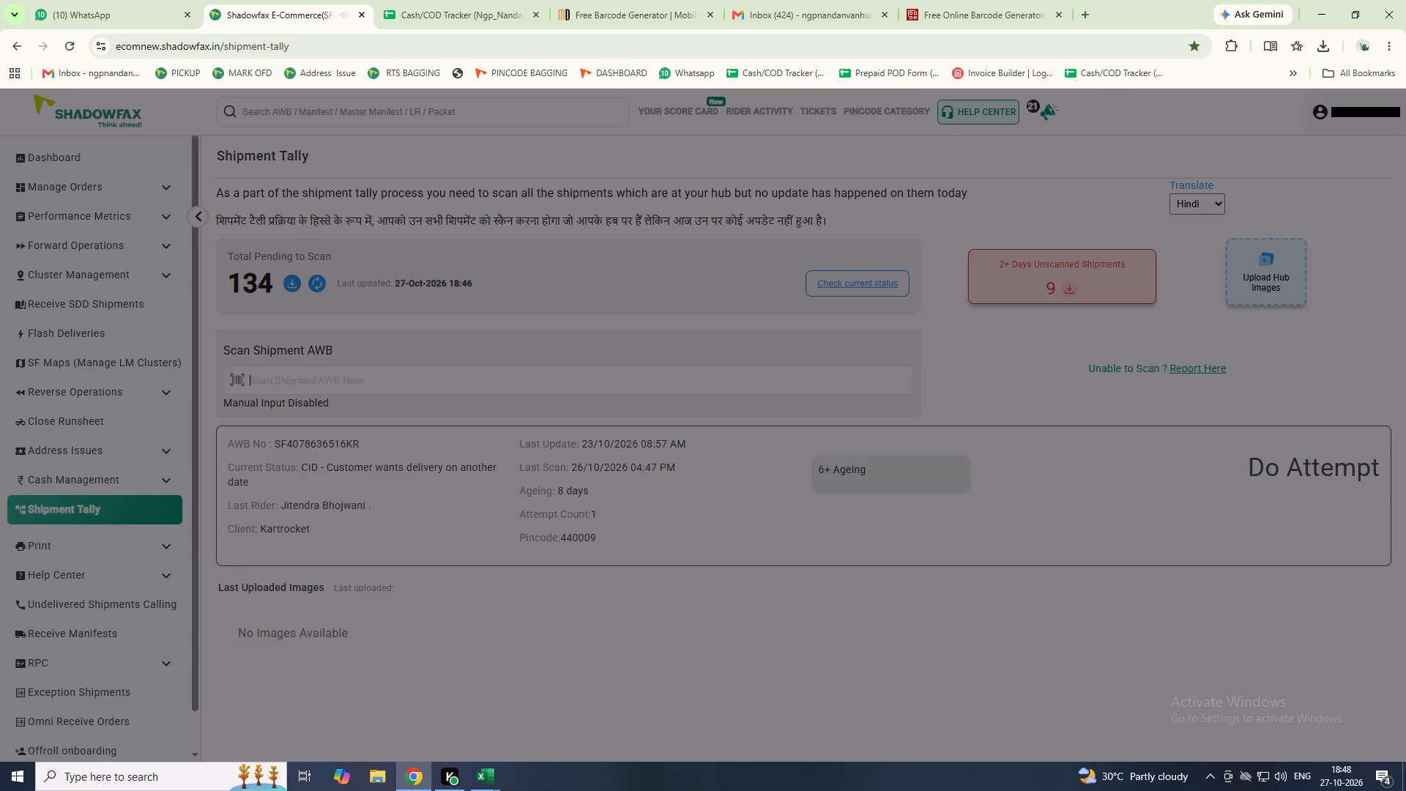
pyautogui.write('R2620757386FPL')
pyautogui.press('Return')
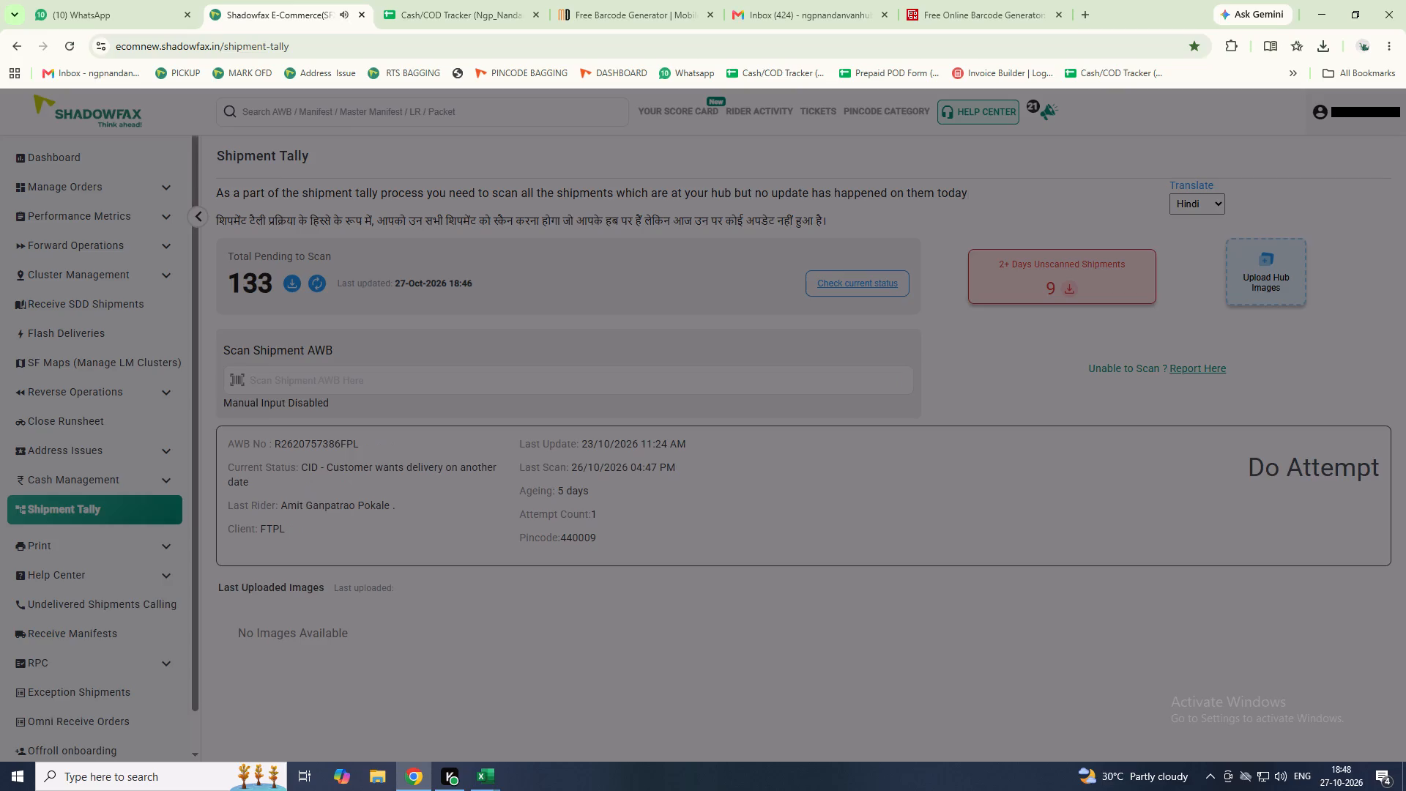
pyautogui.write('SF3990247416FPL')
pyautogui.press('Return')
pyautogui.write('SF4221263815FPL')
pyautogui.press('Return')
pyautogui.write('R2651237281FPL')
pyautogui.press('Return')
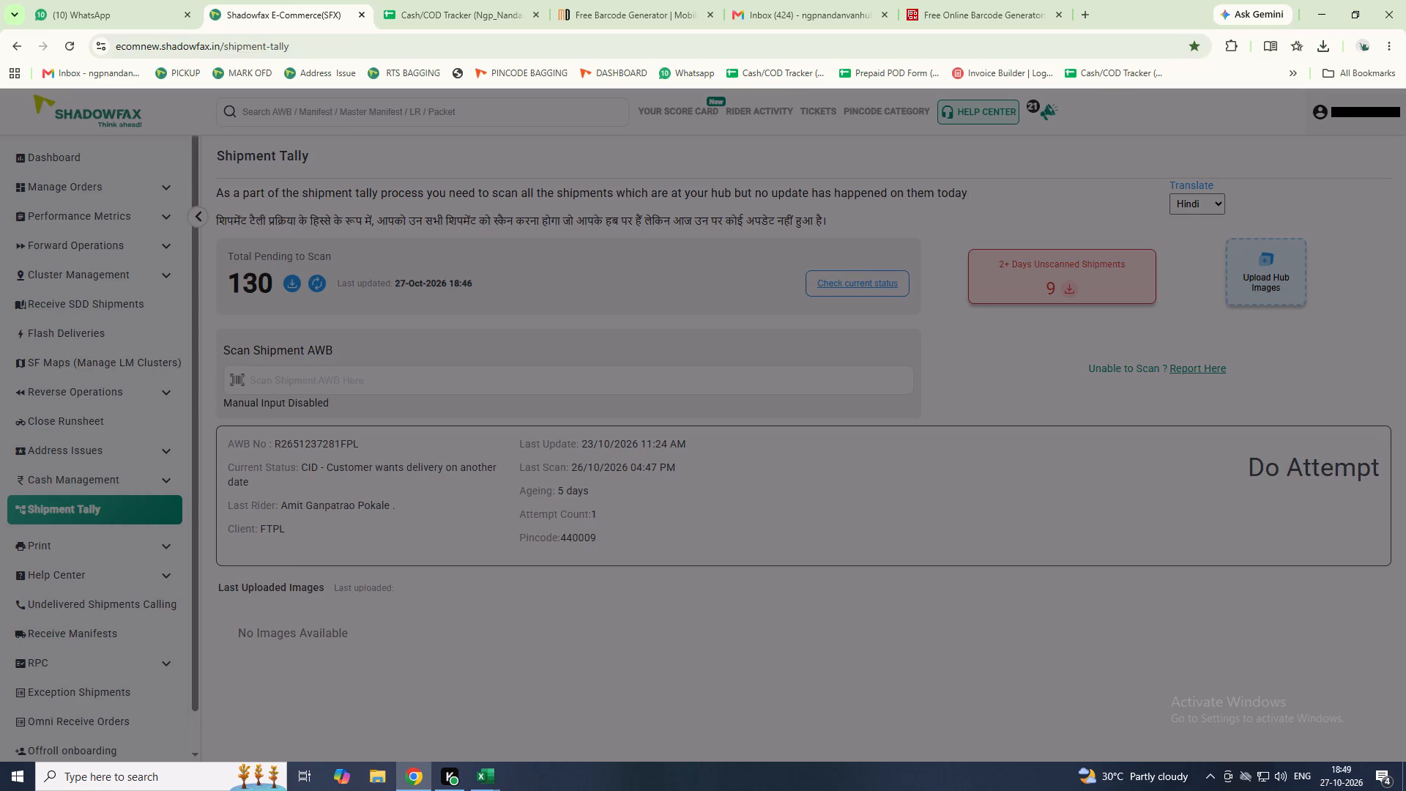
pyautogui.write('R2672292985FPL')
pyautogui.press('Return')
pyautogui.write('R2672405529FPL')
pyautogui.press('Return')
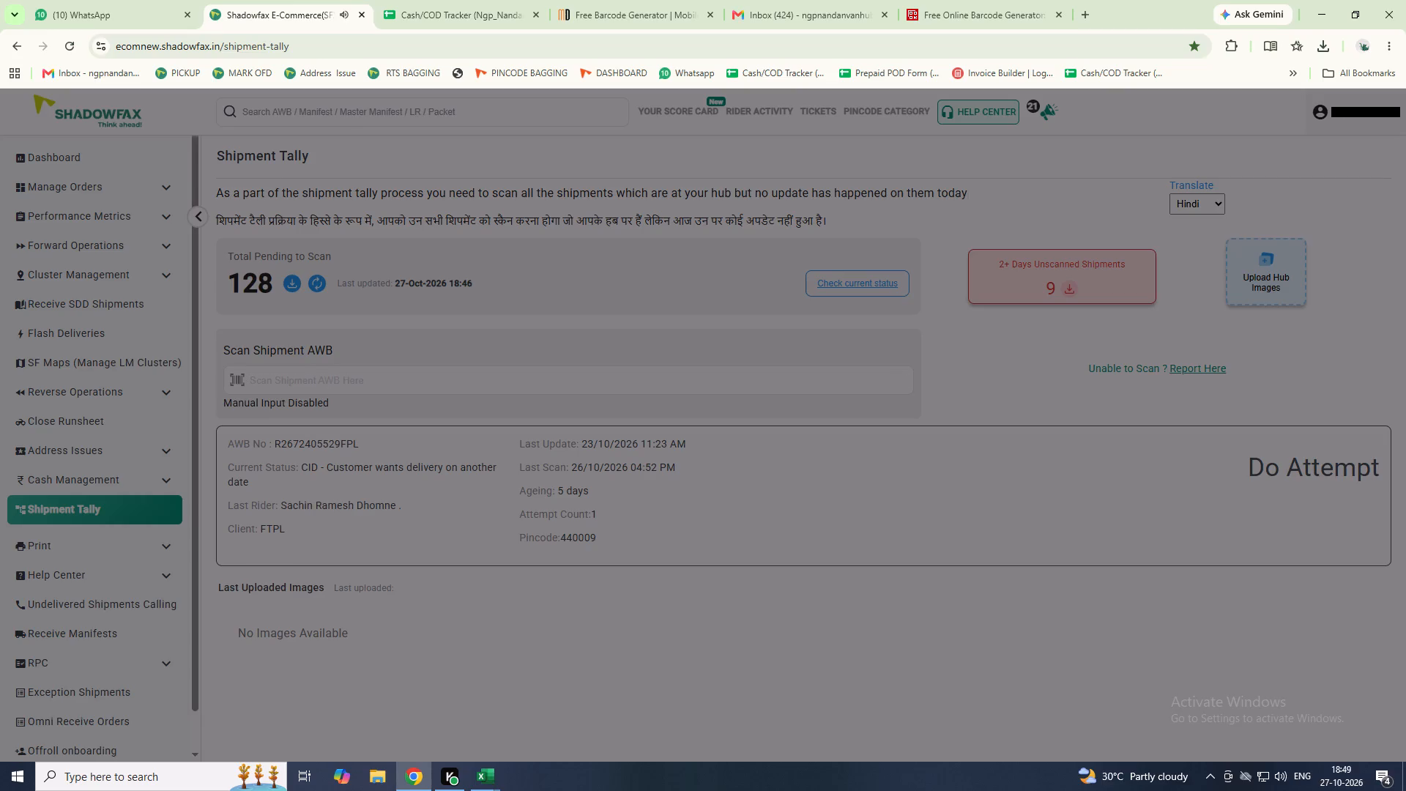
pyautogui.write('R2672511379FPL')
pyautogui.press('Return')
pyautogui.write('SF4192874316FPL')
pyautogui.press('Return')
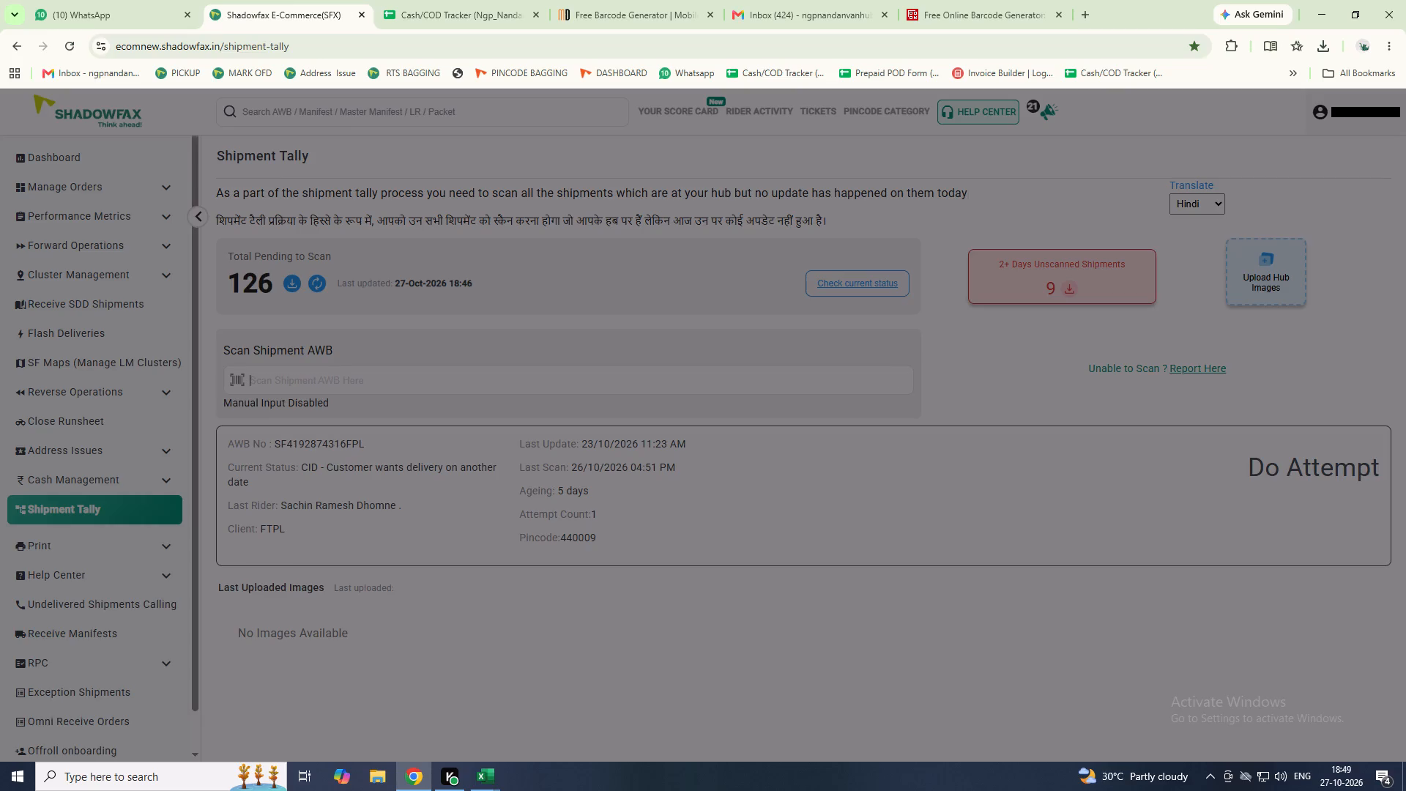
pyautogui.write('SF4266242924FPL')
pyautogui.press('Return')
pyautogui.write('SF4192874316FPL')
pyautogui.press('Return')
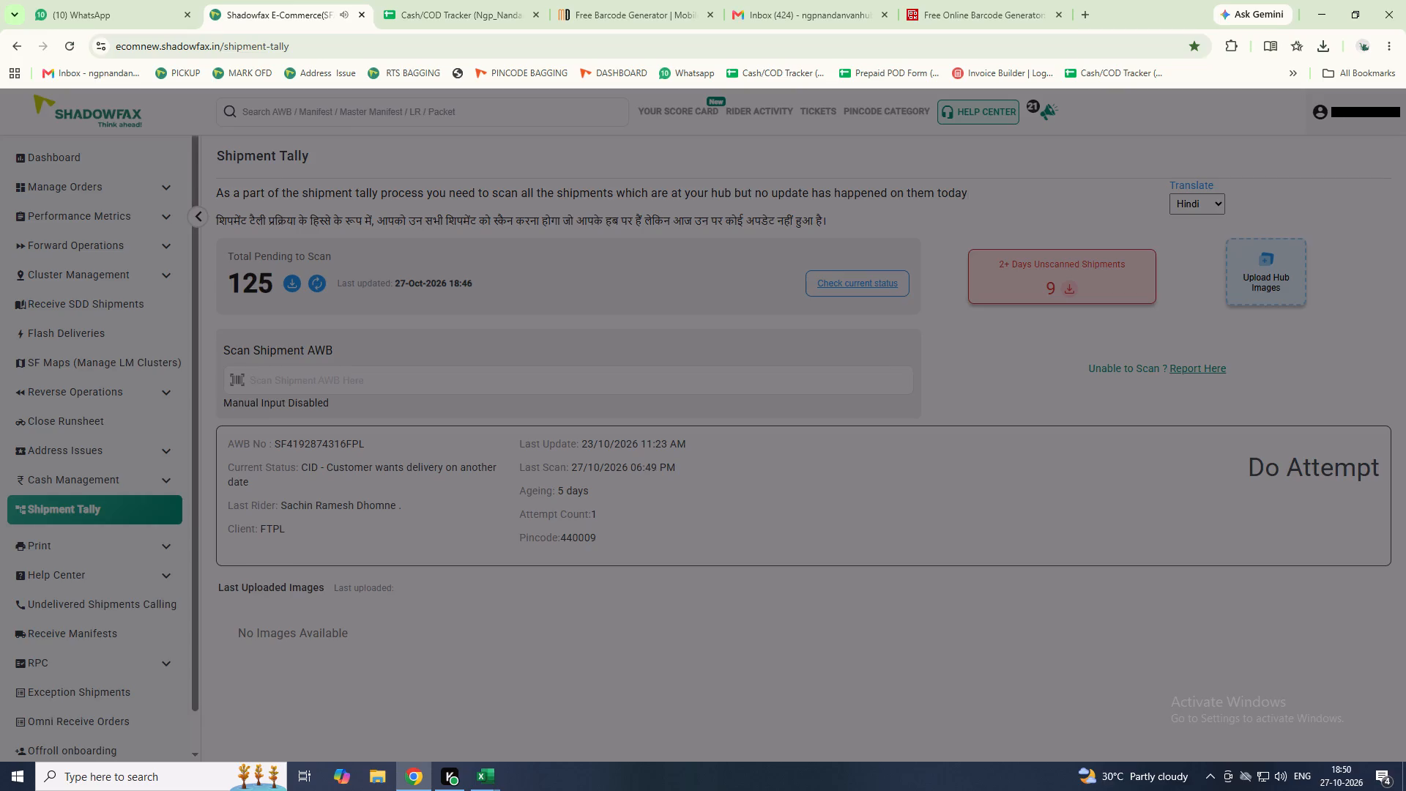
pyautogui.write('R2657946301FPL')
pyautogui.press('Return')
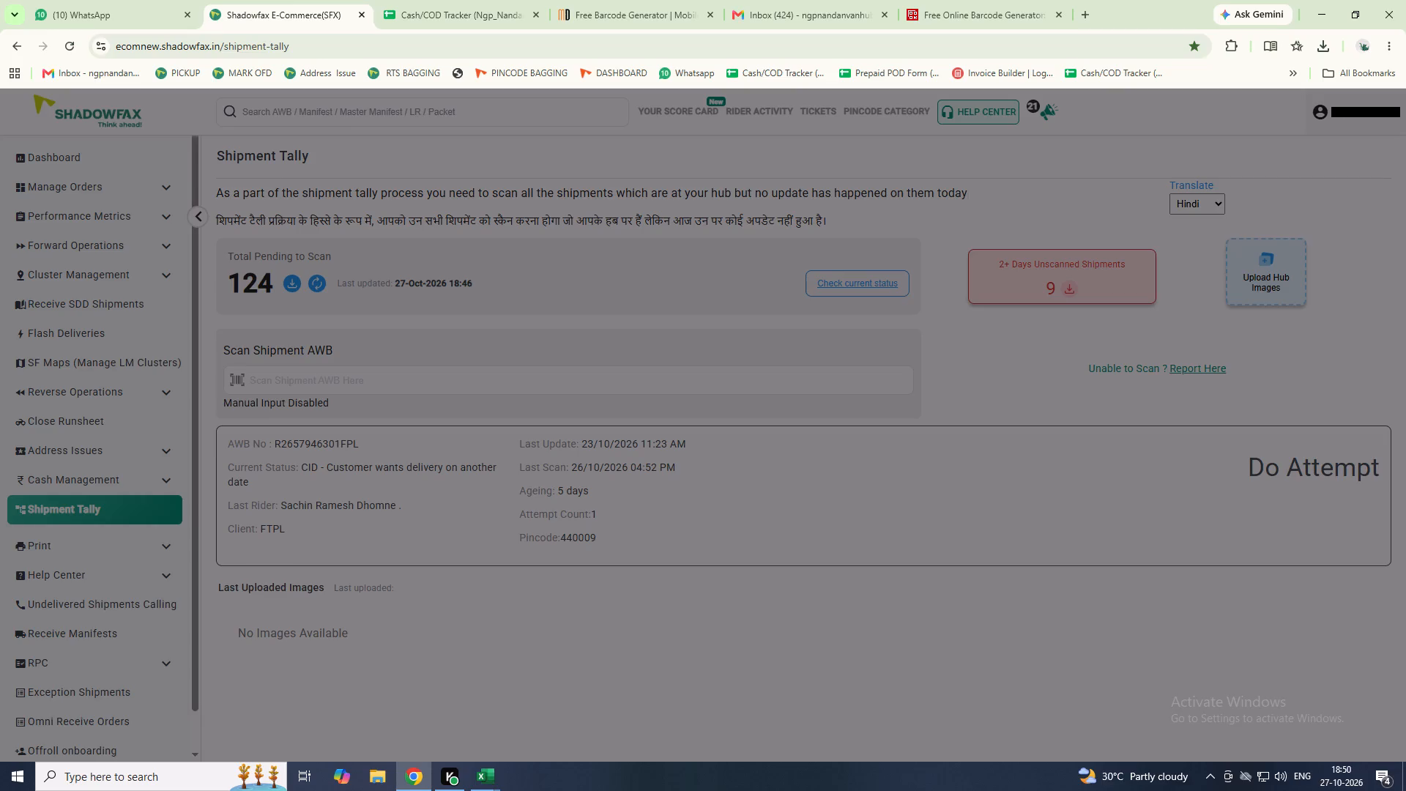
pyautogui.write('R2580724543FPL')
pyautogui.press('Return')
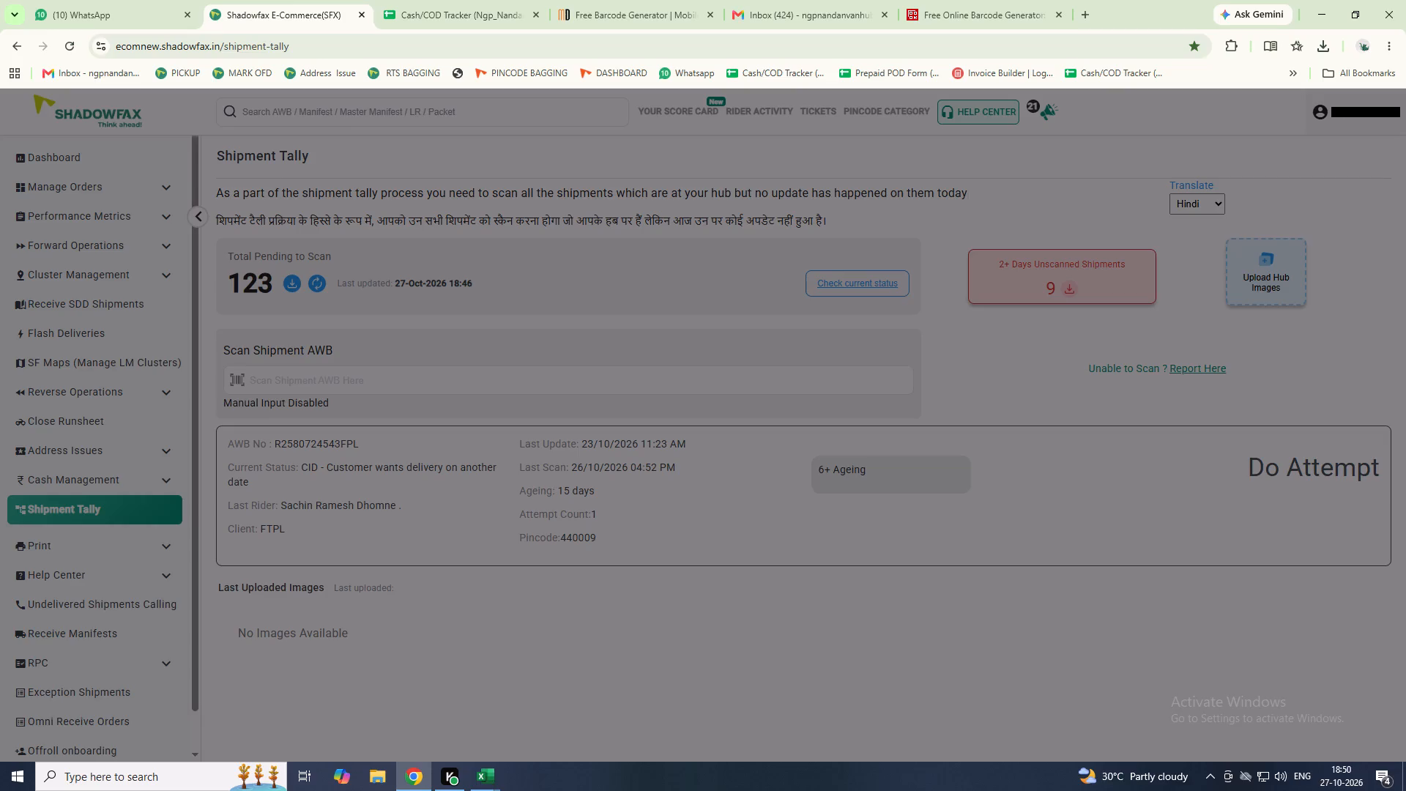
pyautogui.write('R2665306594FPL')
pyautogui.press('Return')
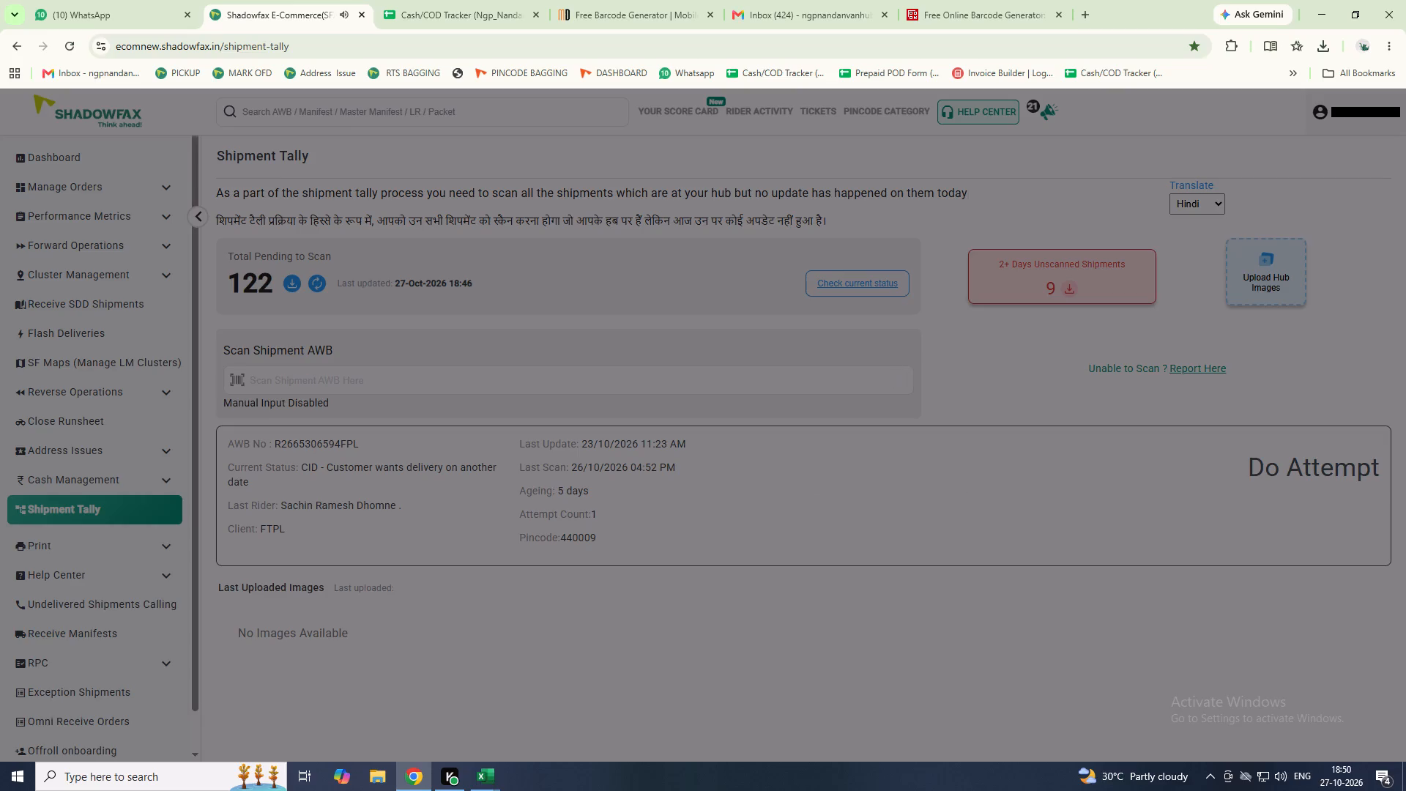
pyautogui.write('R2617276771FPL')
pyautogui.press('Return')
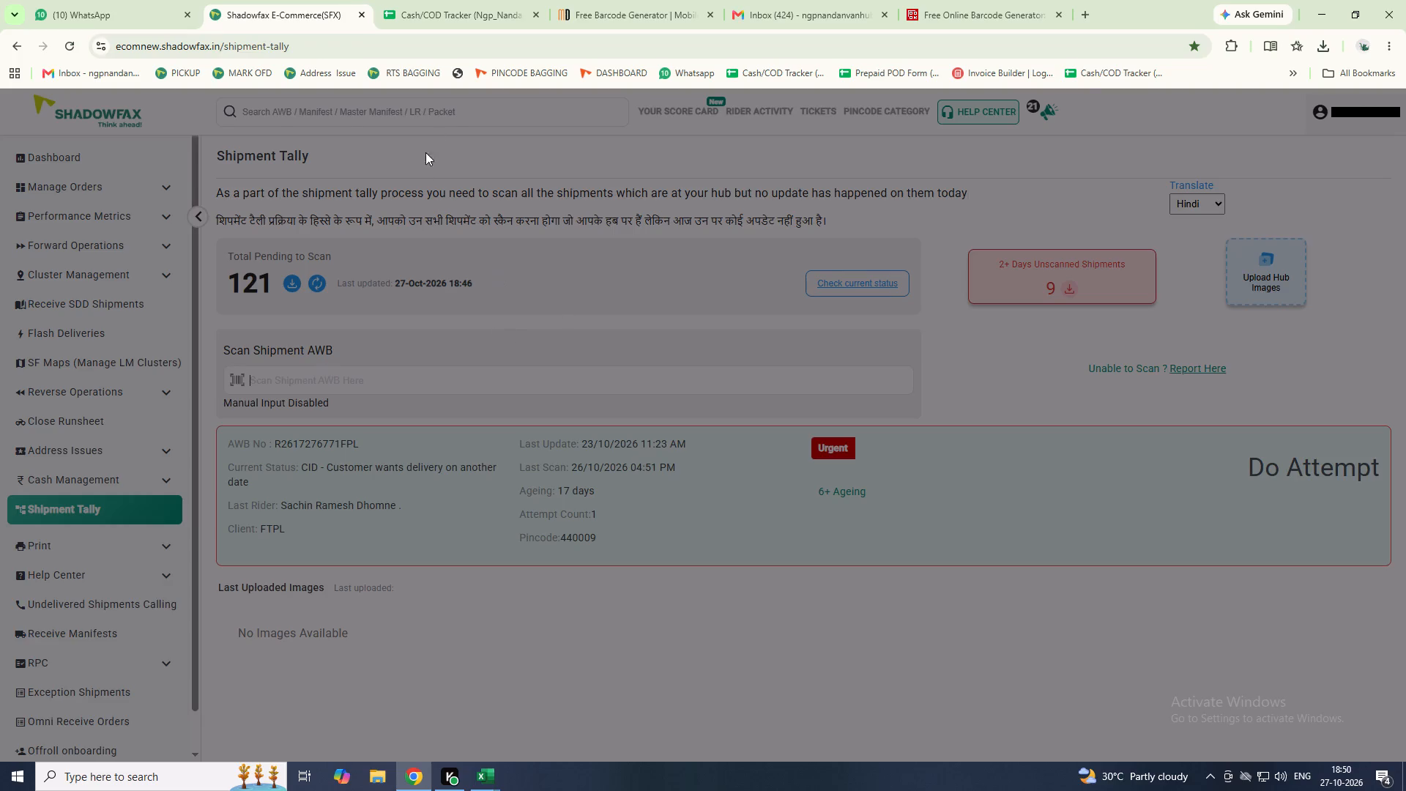
# In the Cash/COD Tracker, enter vatan as the name of rider 4 in the 20-10-2026 block.
pyautogui.click(461, 6)
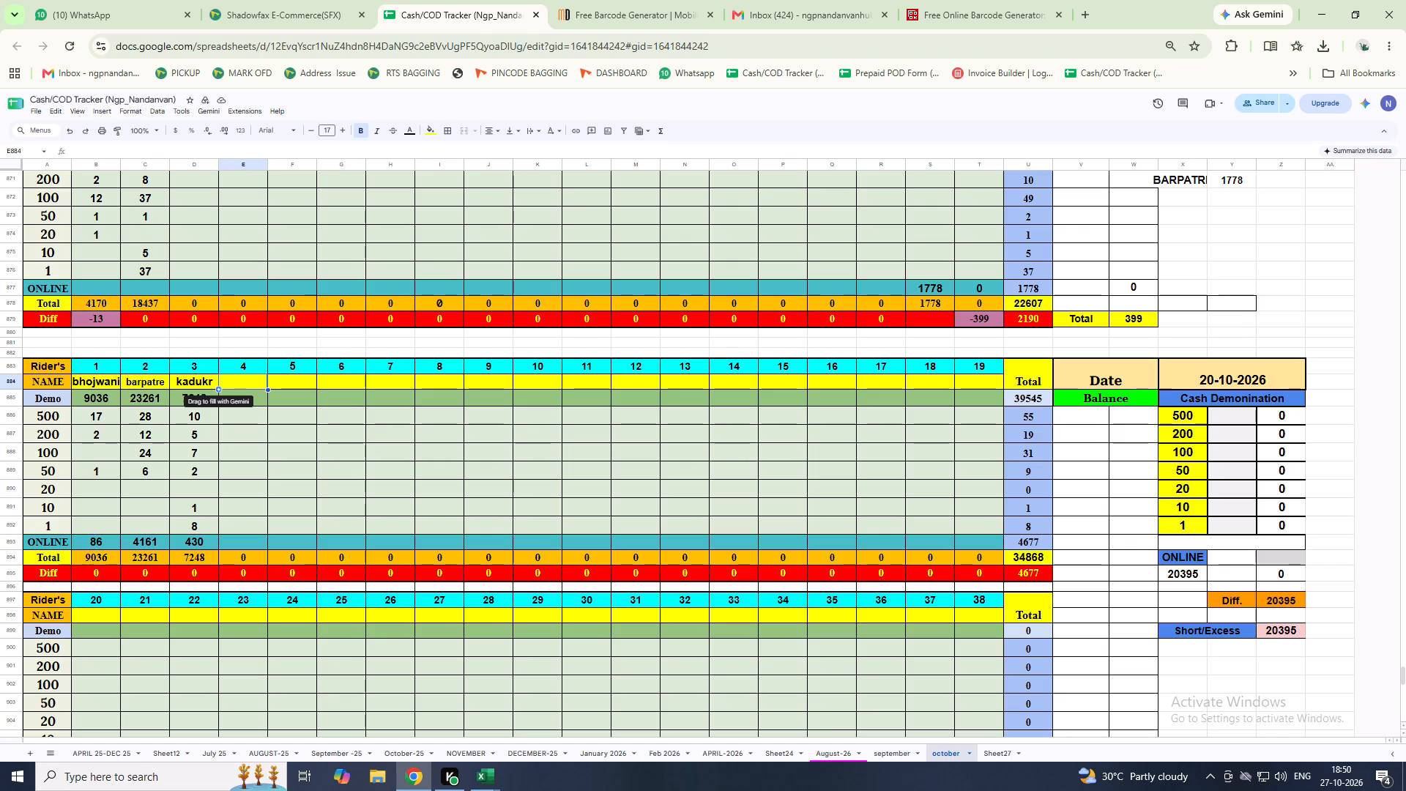
pyautogui.write('vat')
pyautogui.write('an')
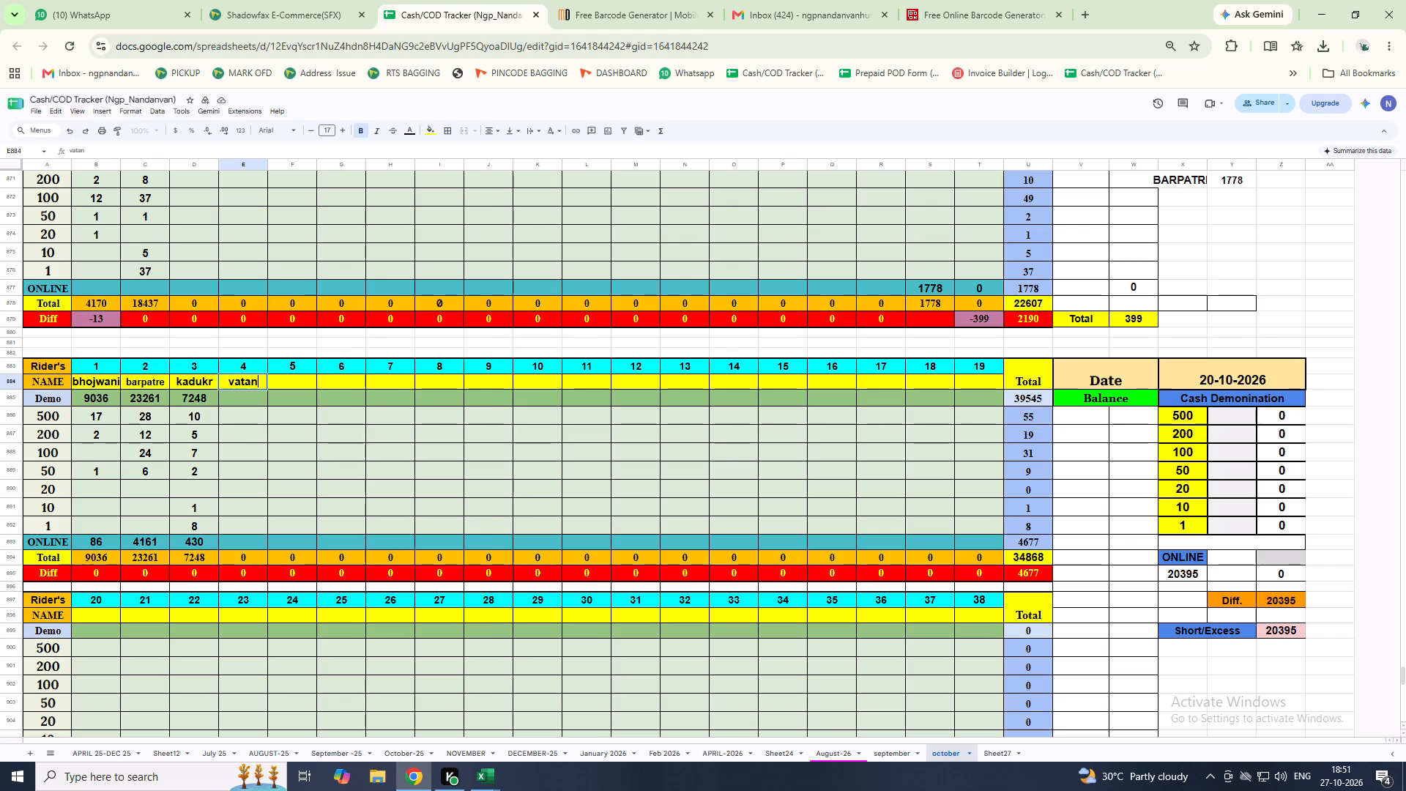
pyautogui.press('Return')
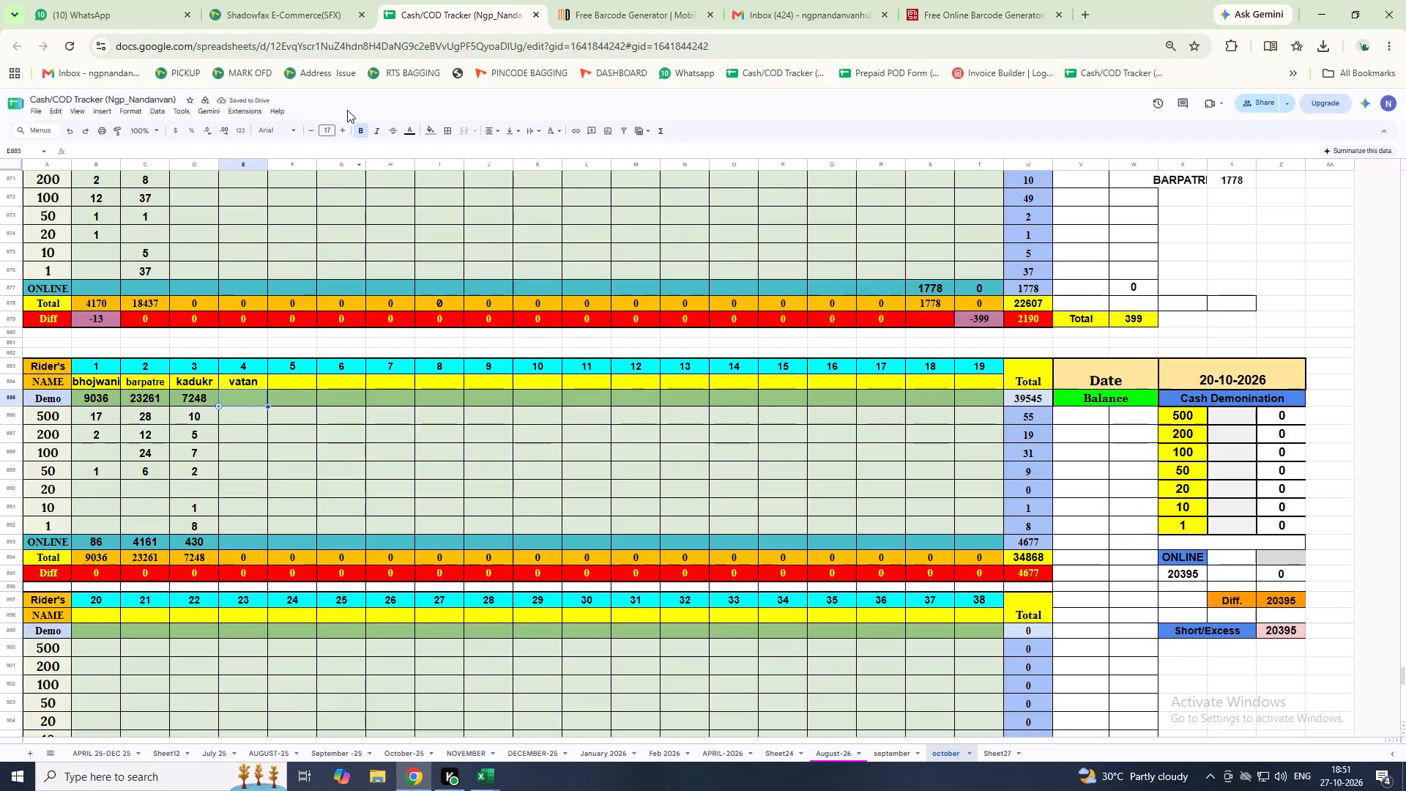
# In the Shadowfax portal, start a runsheet closure with runsheet type Forward and open the rider selection.
pyautogui.click(268, 11)
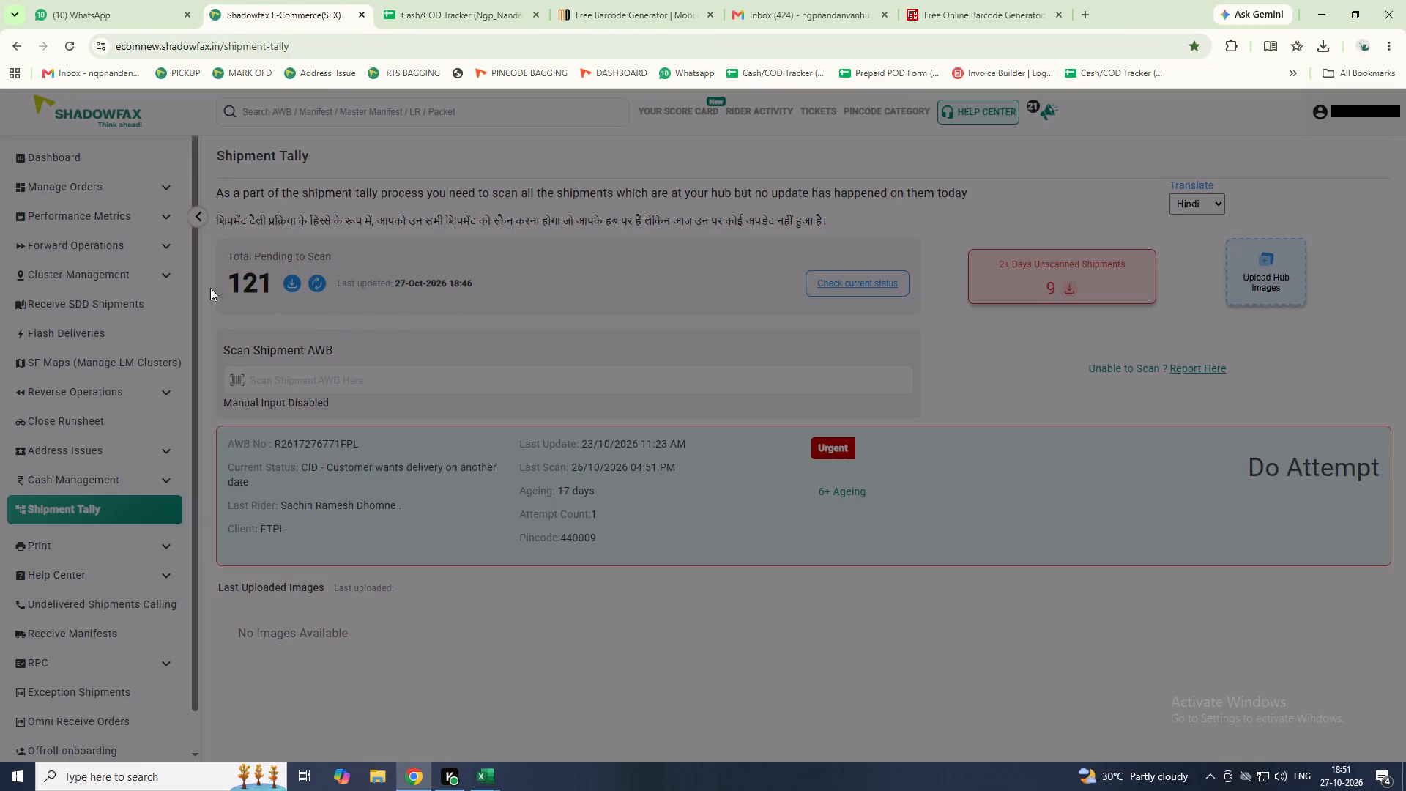
pyautogui.click(67, 418)
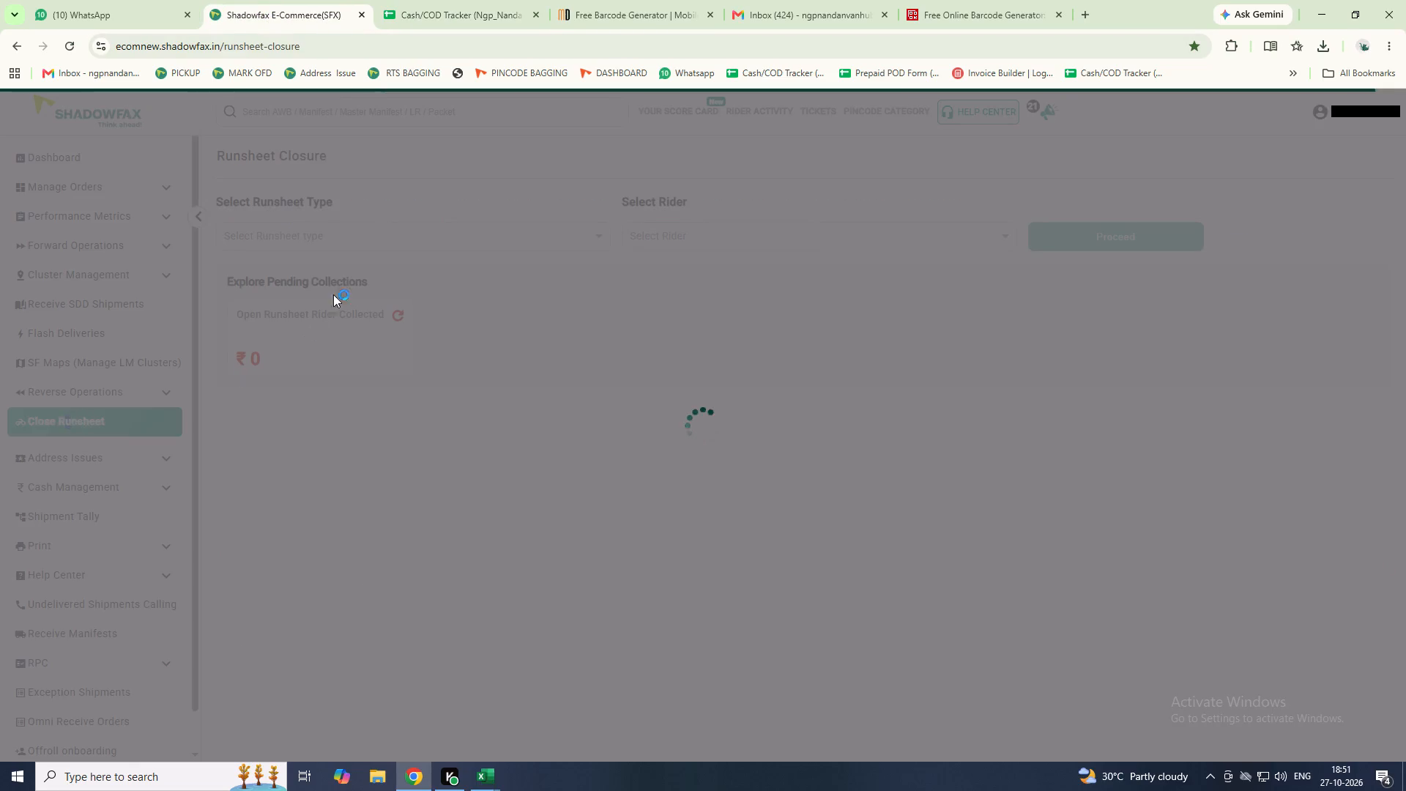
pyautogui.click(326, 229)
pyautogui.moveTo(261, 260); pyautogui.dragTo(271, 259)
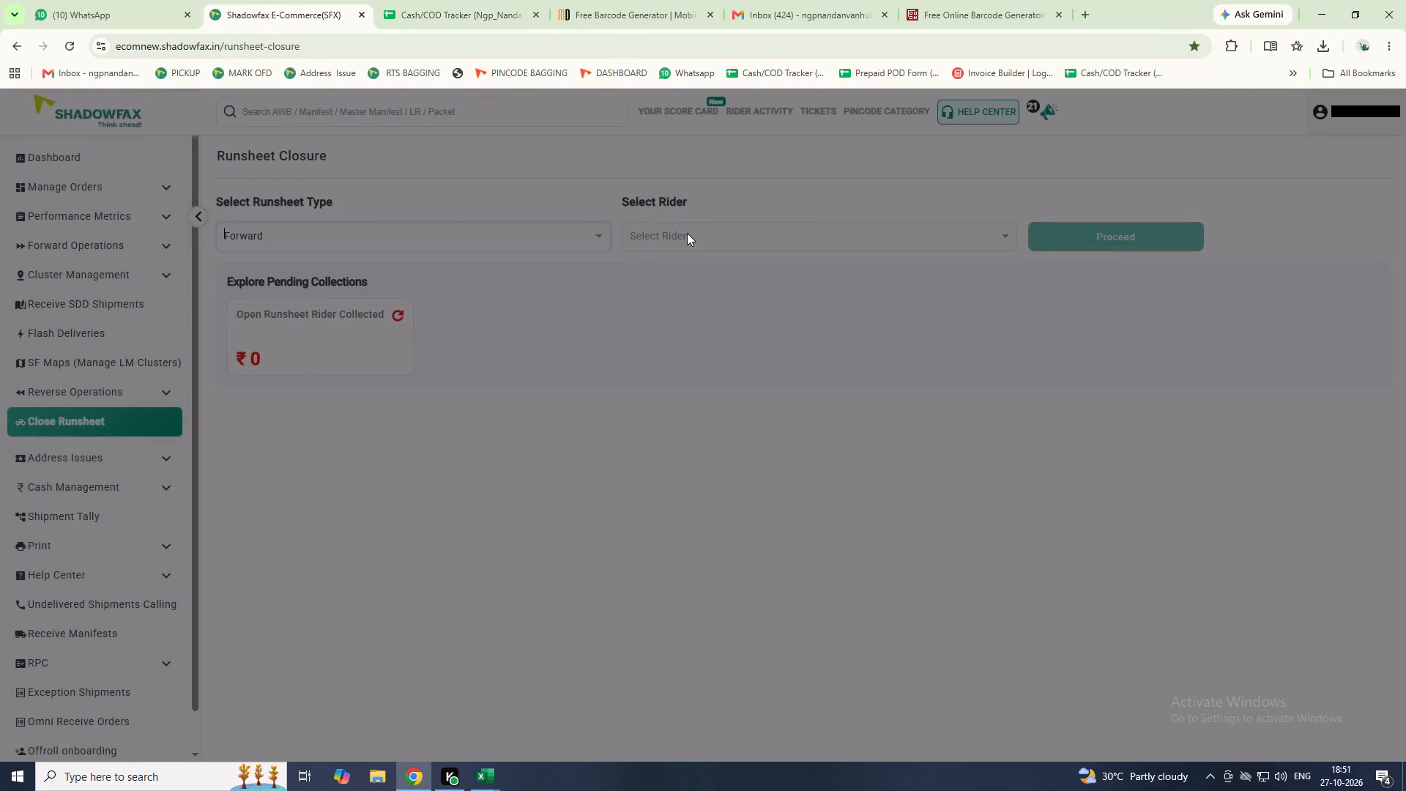
pyautogui.click(687, 233)
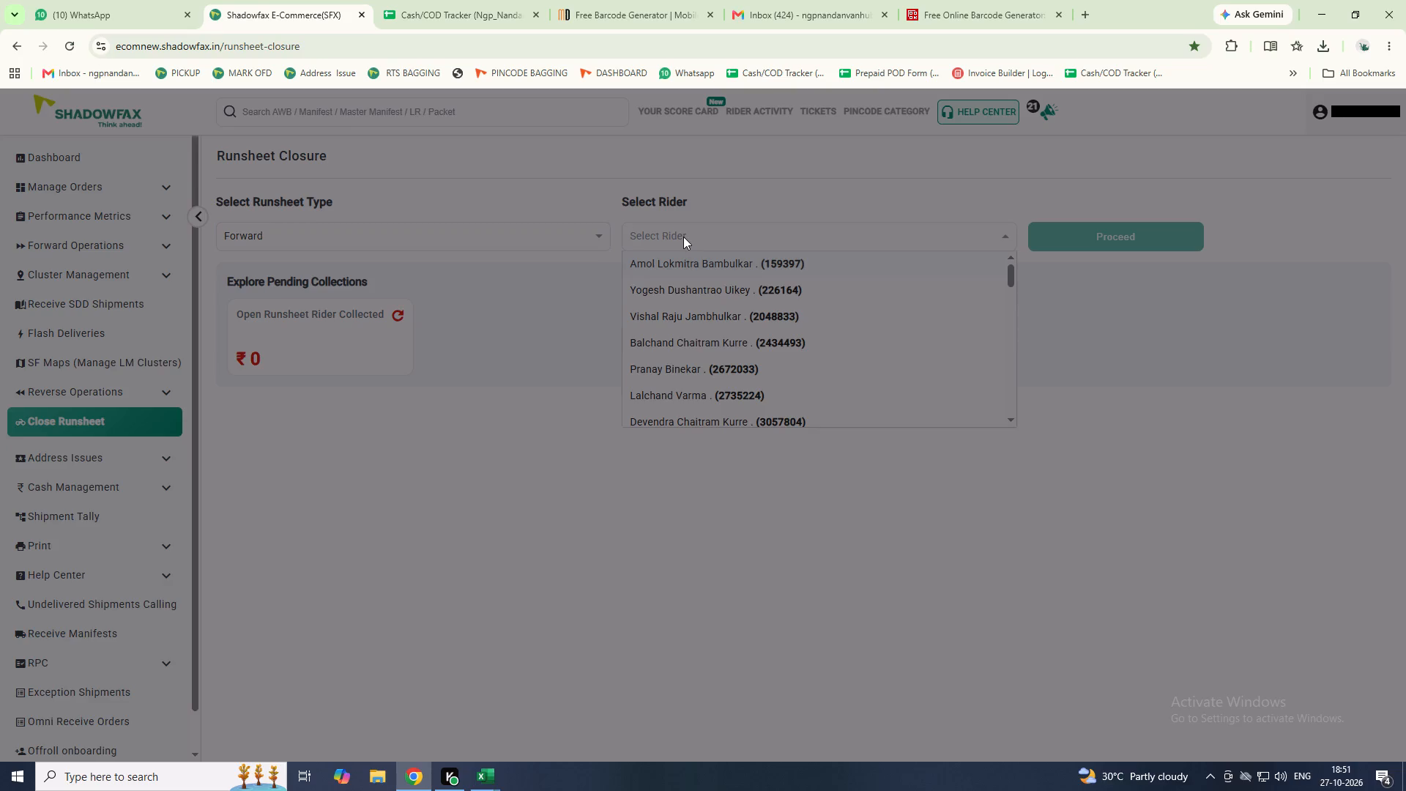
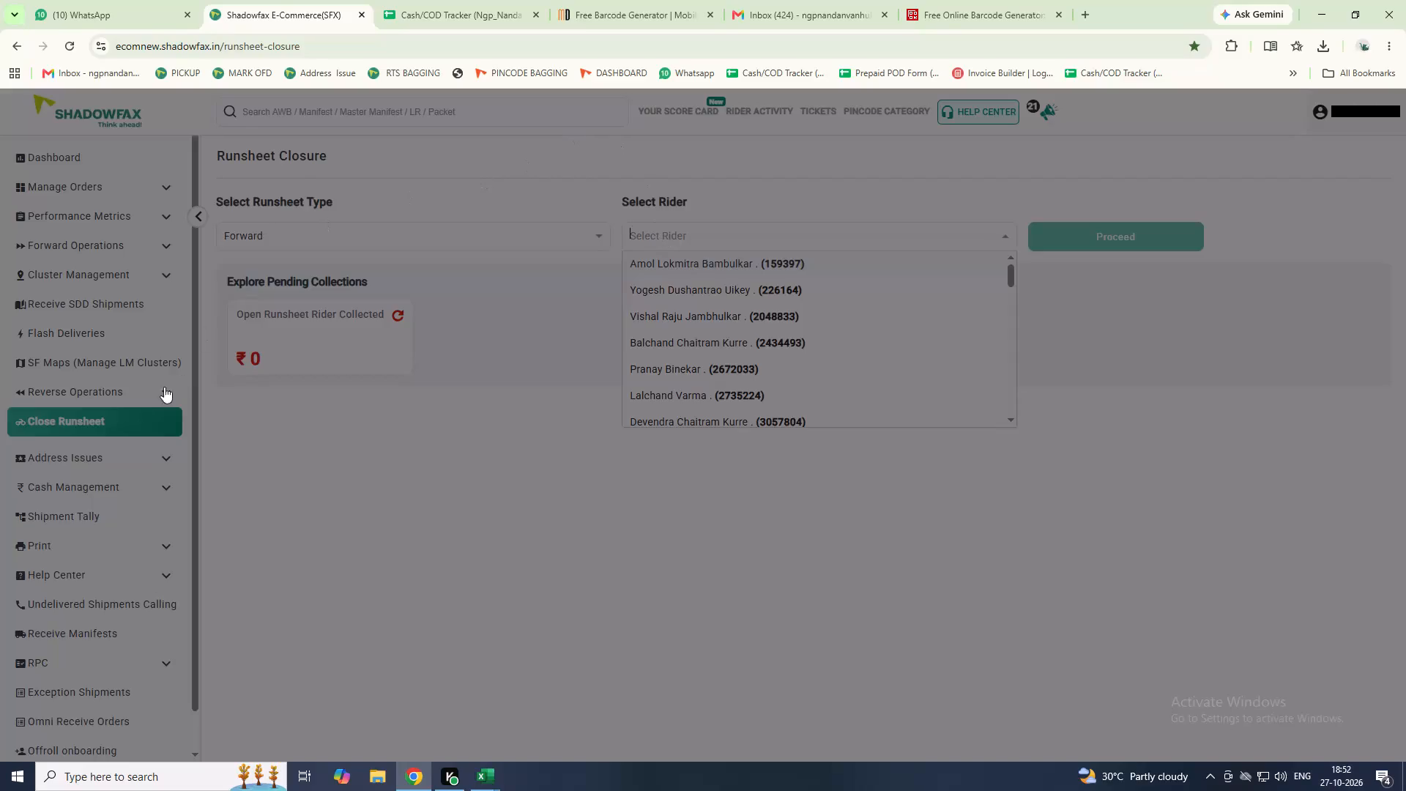
pyautogui.click(44, 515)
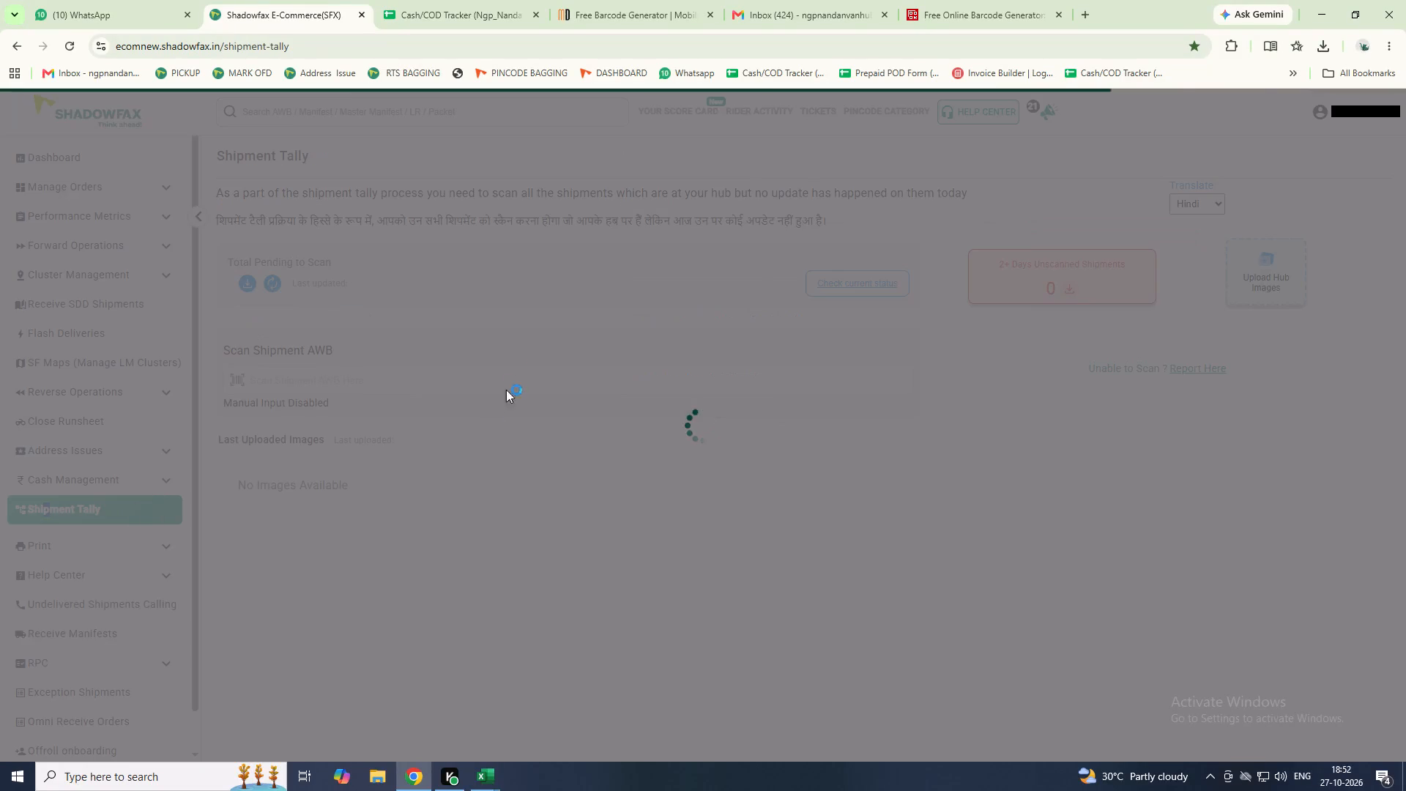
pyautogui.doubleClick(450, 385)
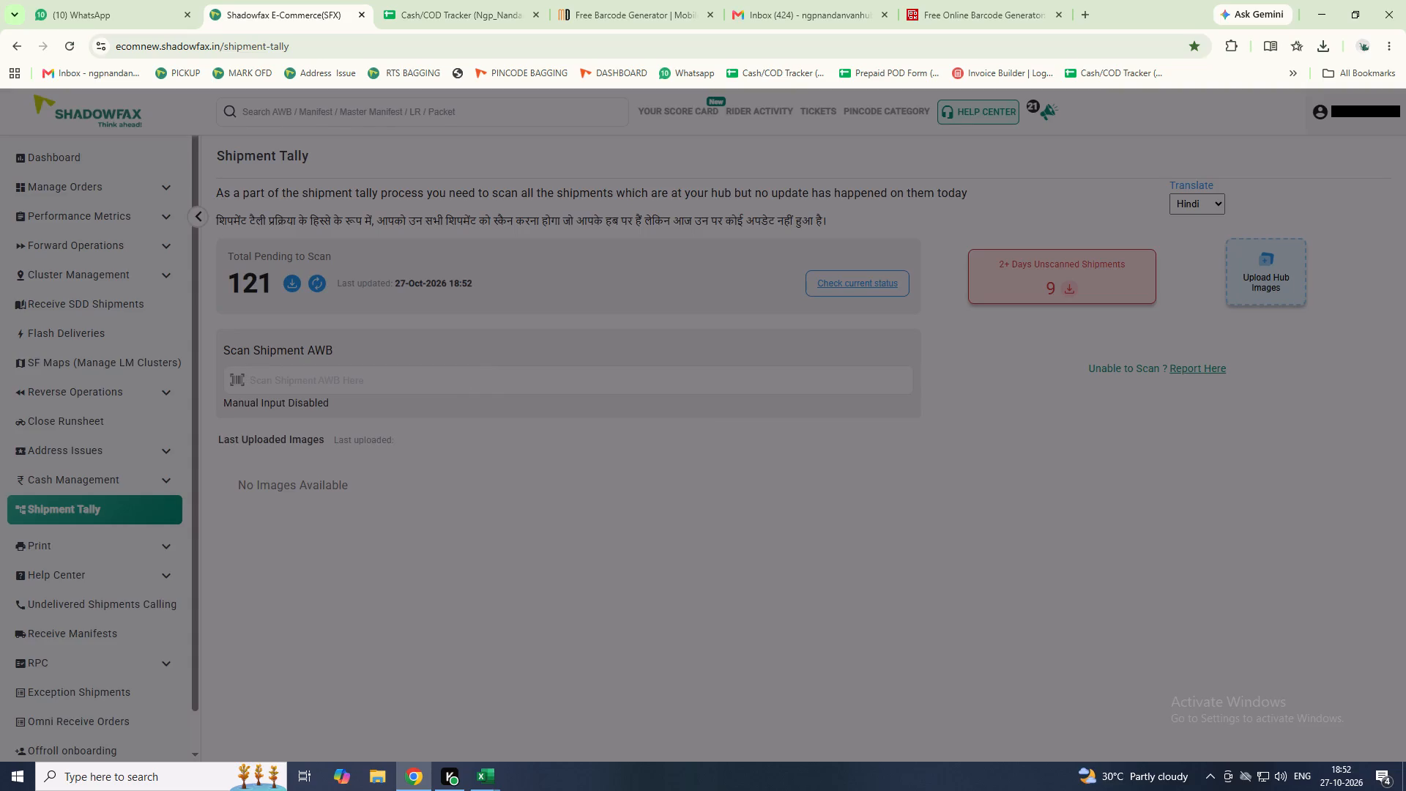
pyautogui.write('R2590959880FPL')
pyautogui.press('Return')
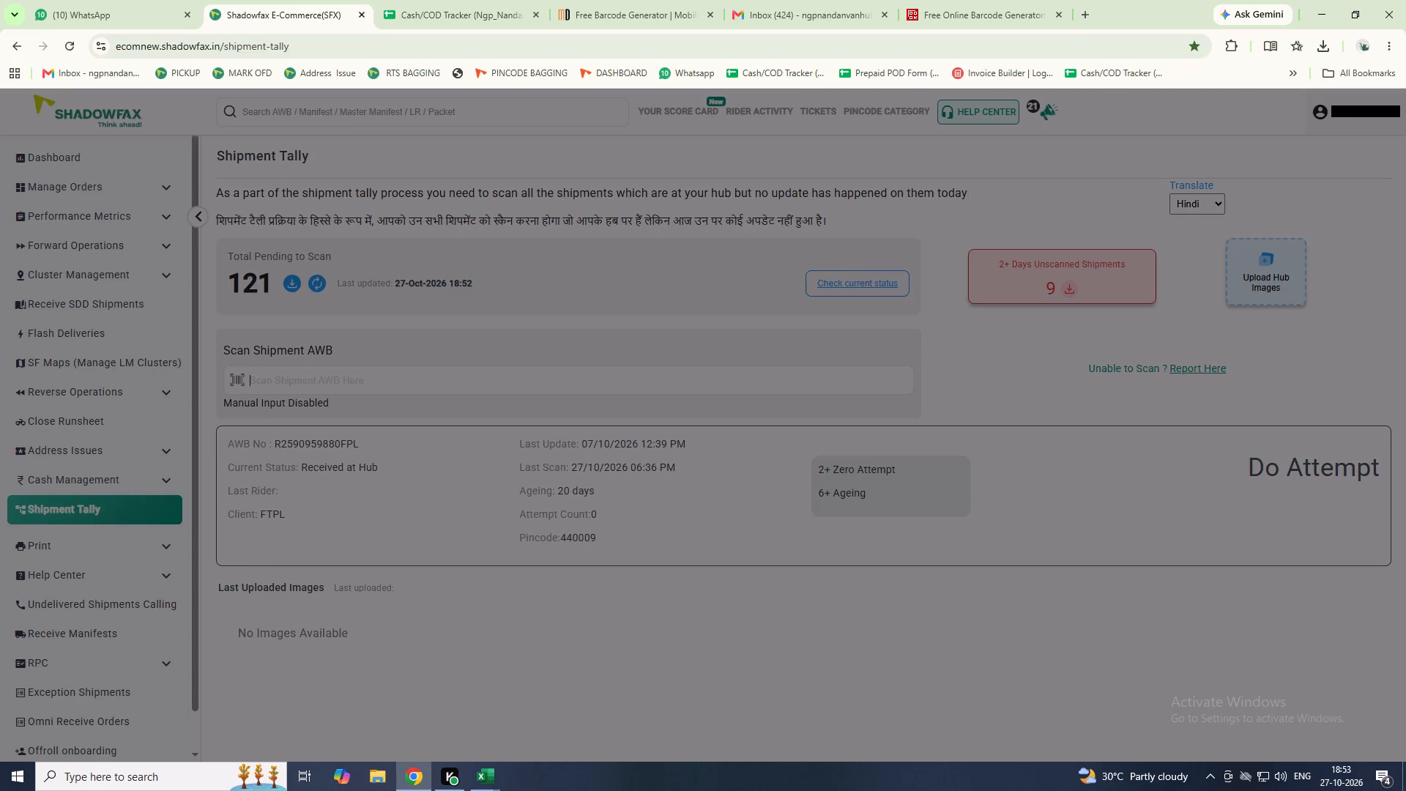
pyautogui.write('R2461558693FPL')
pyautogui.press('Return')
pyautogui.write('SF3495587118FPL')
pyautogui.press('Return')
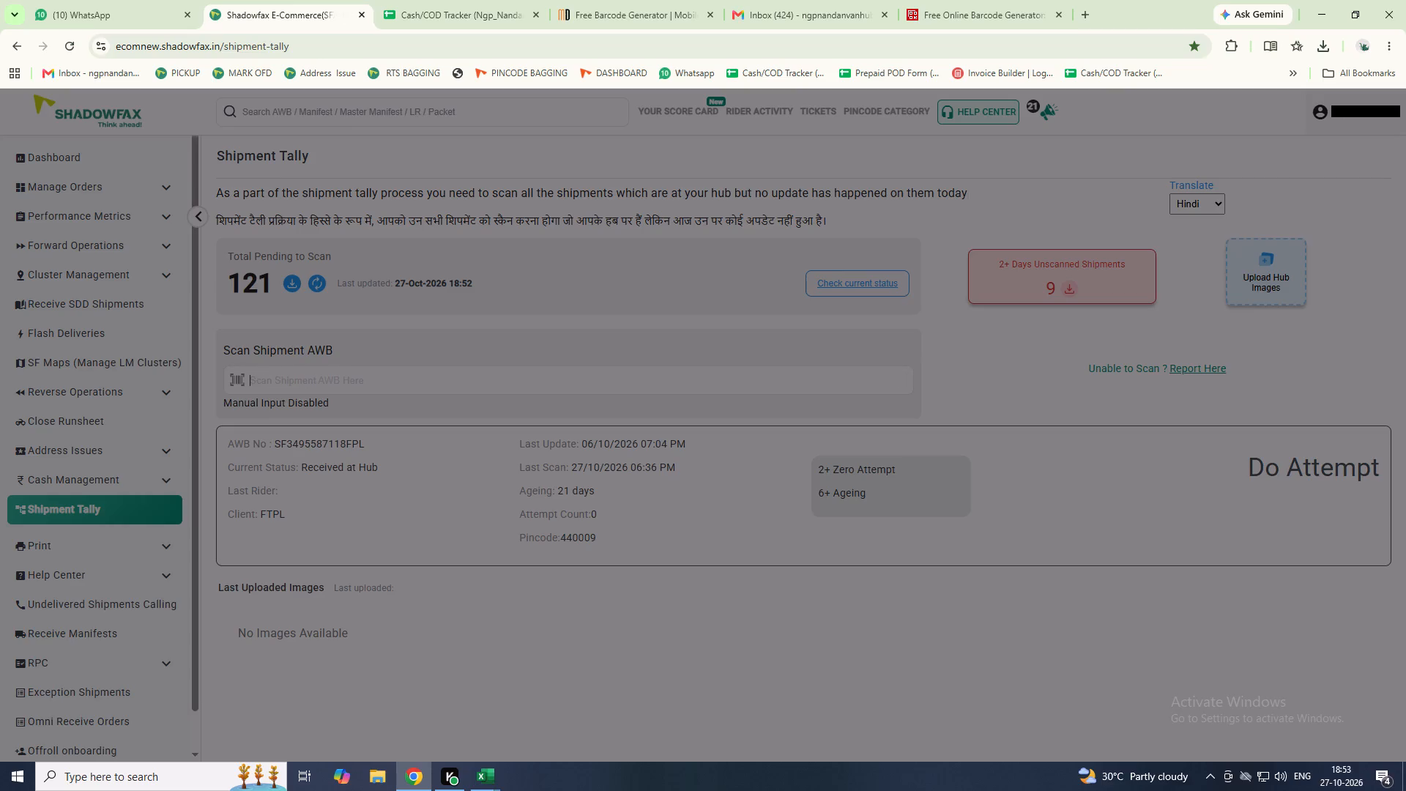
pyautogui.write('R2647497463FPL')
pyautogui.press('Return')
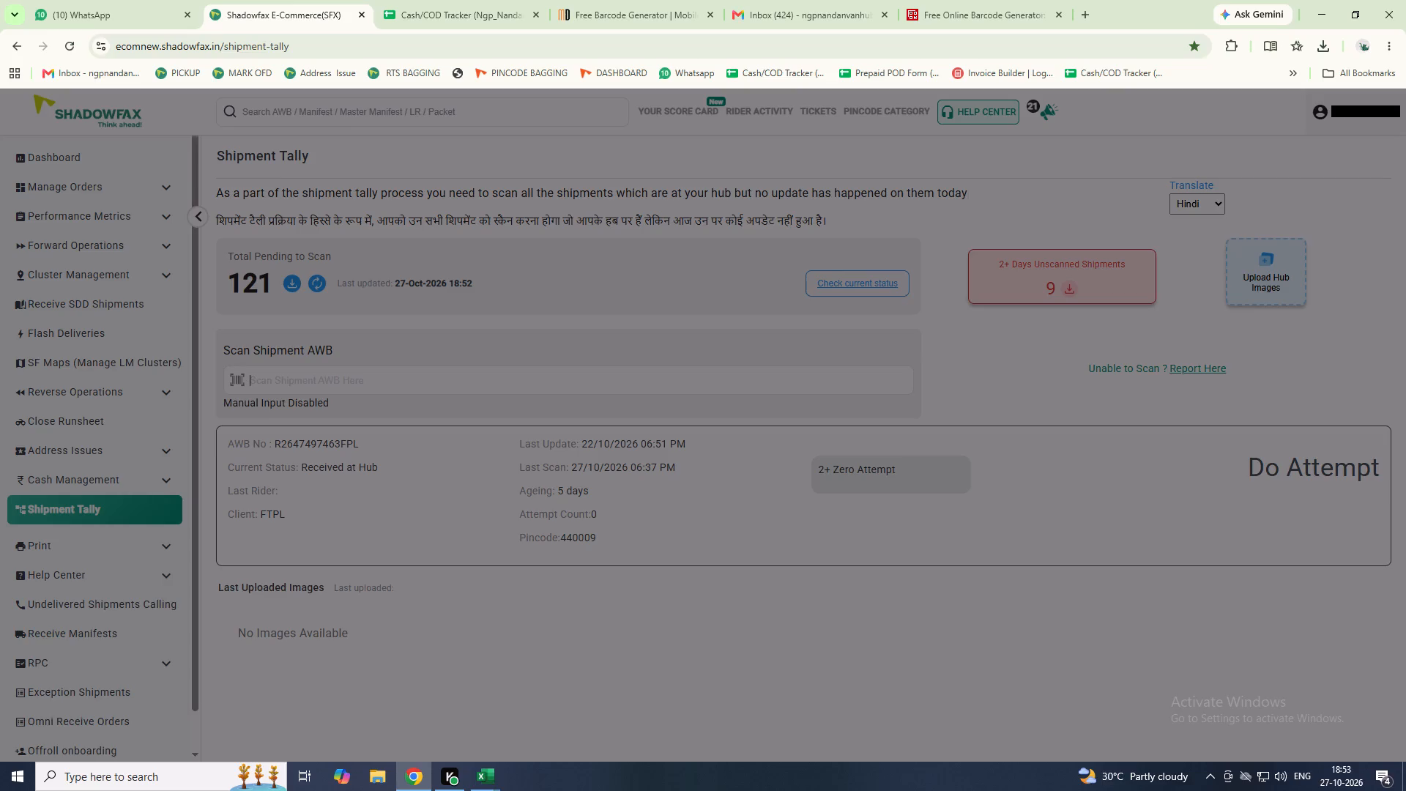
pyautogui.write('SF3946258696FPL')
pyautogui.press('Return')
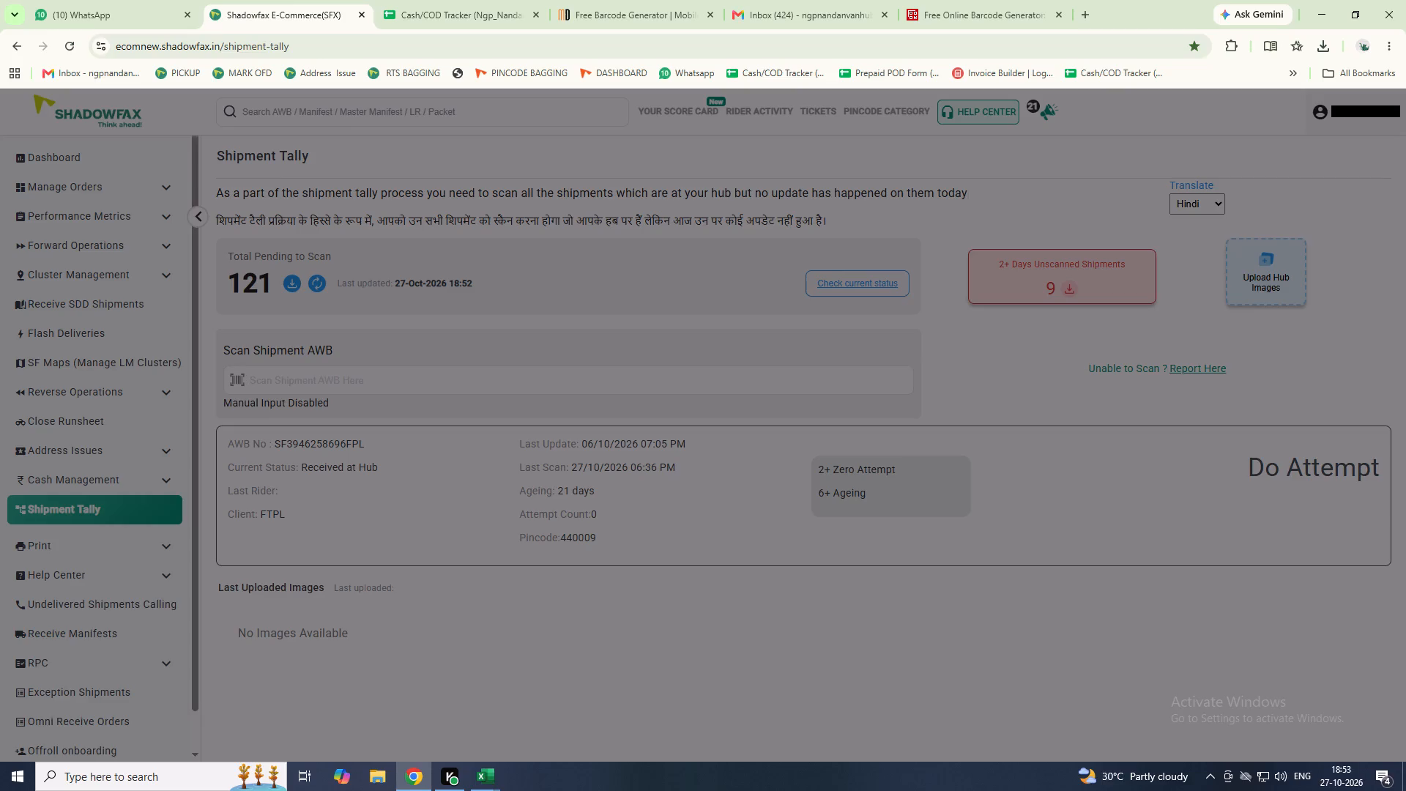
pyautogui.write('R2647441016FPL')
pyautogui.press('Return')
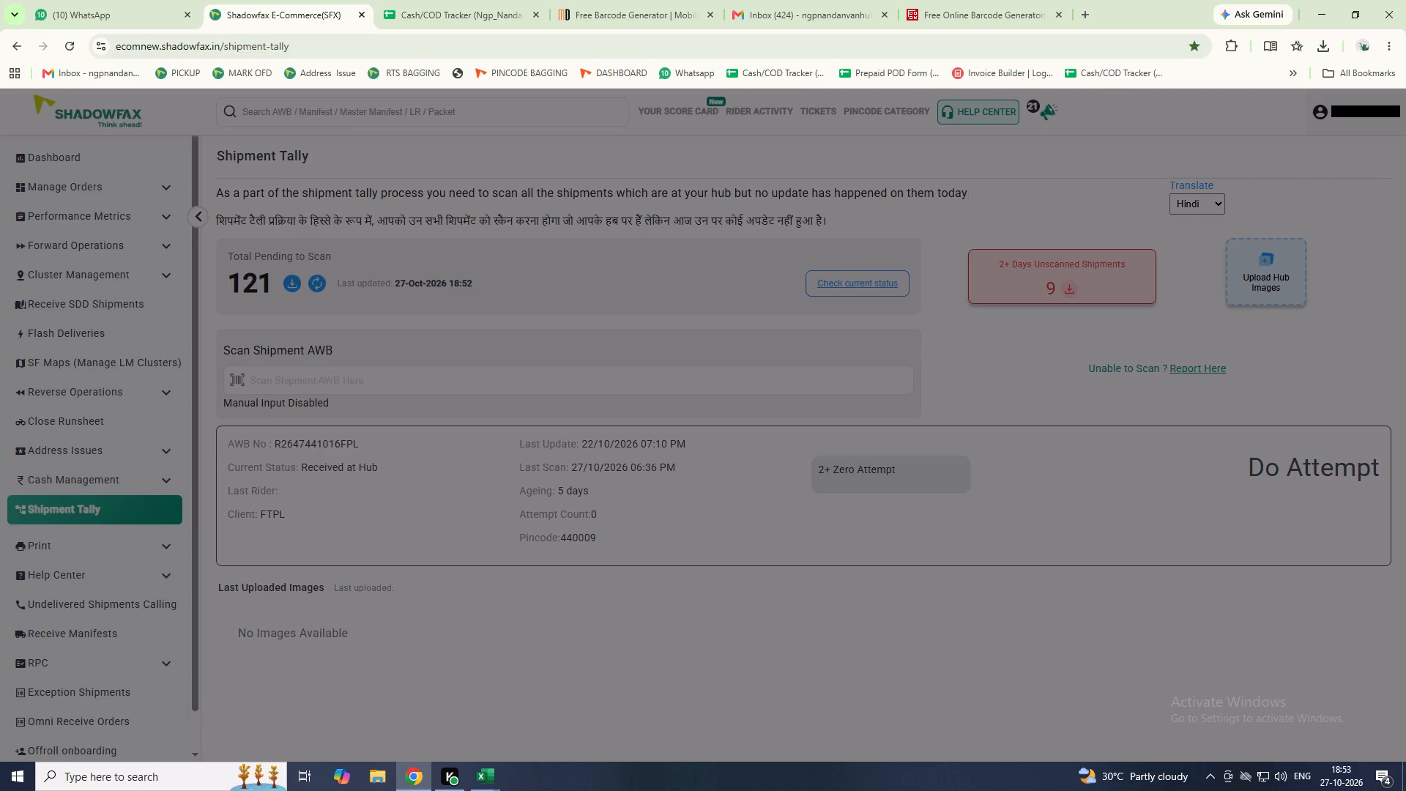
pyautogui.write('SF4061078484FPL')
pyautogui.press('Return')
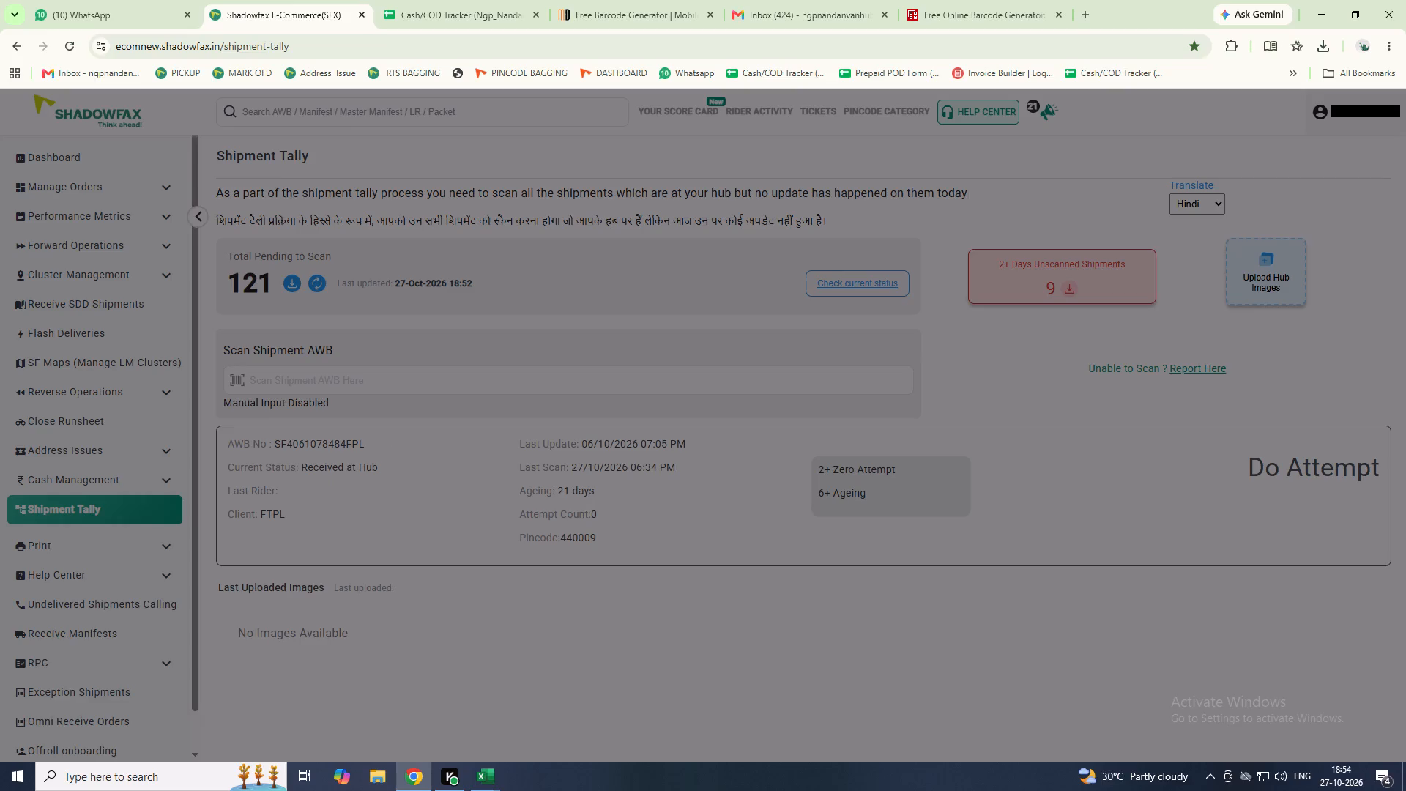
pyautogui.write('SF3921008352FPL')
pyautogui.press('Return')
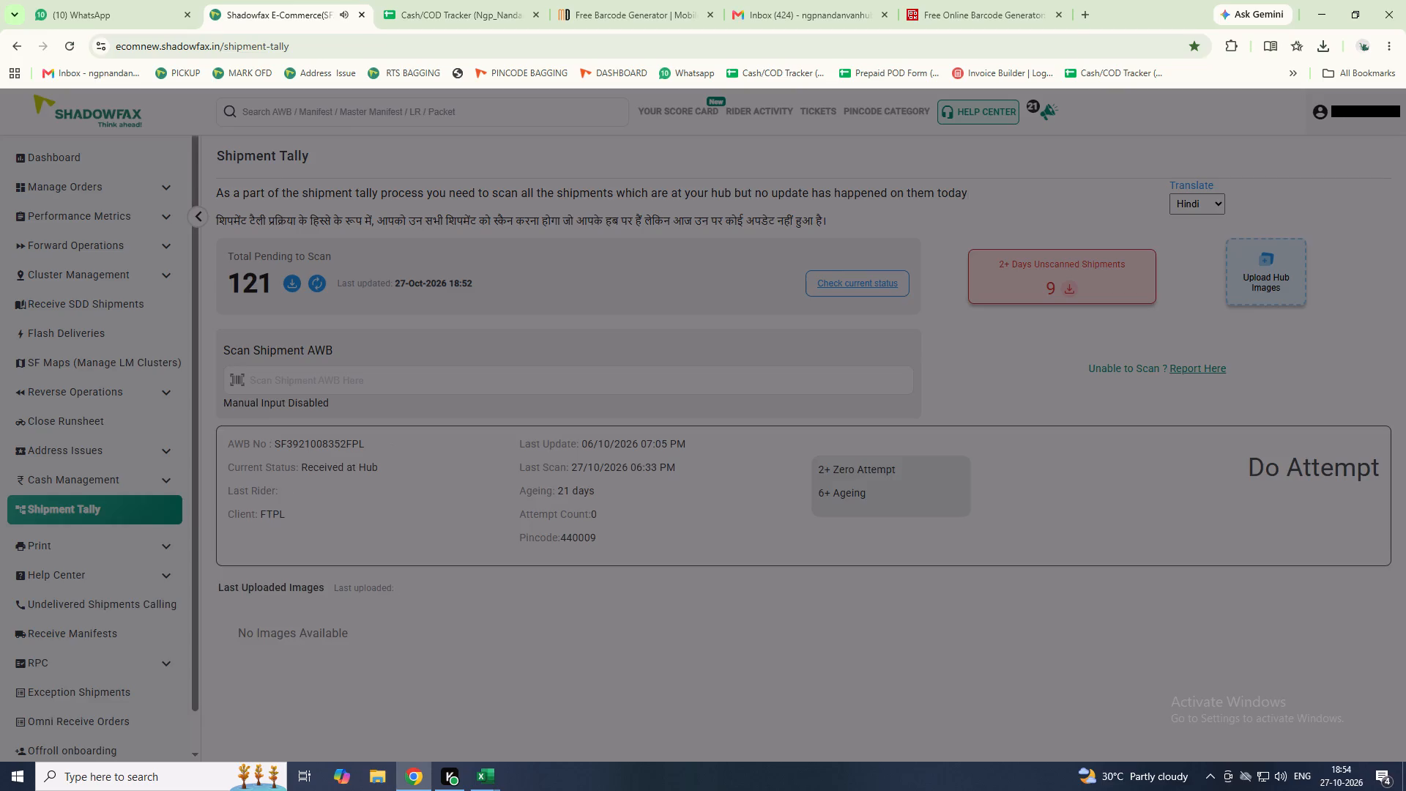
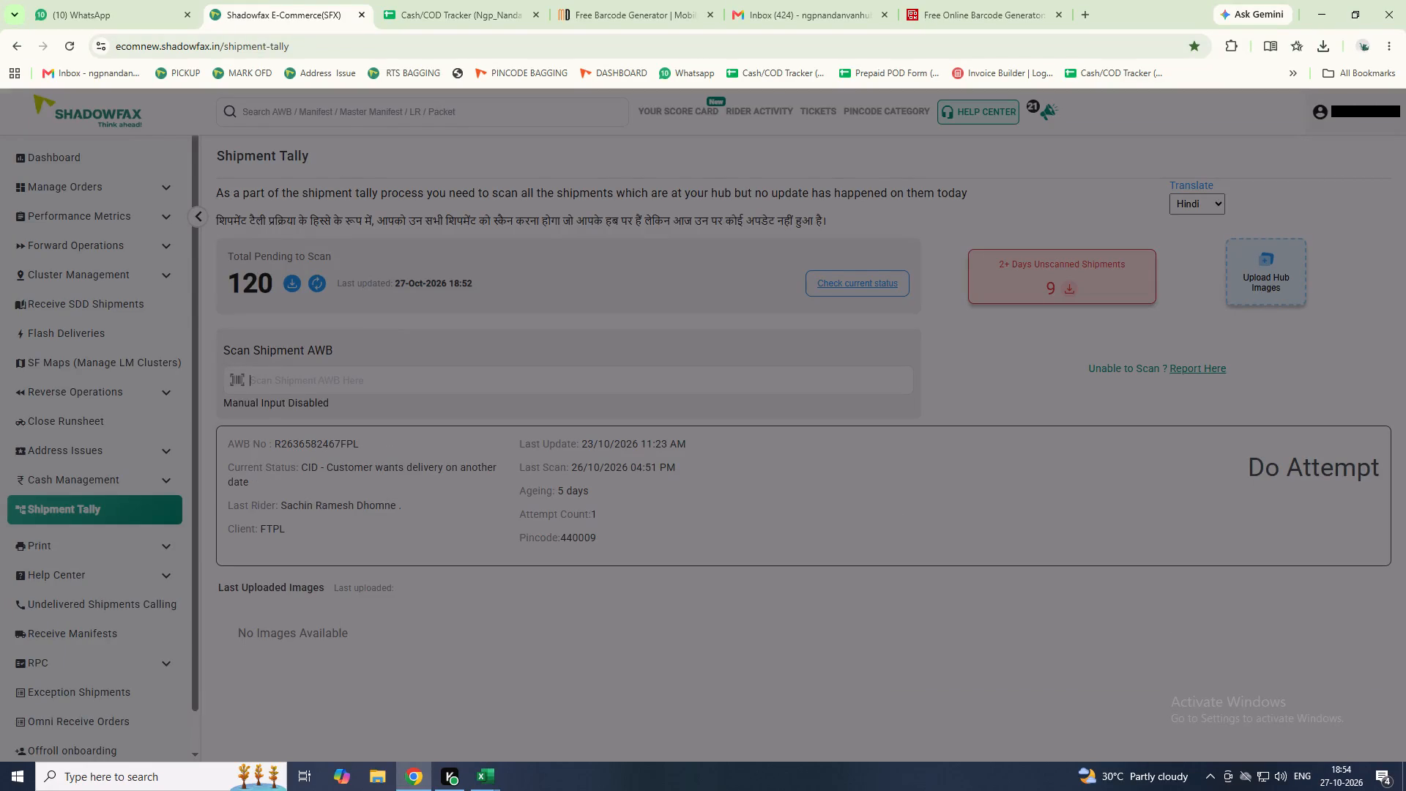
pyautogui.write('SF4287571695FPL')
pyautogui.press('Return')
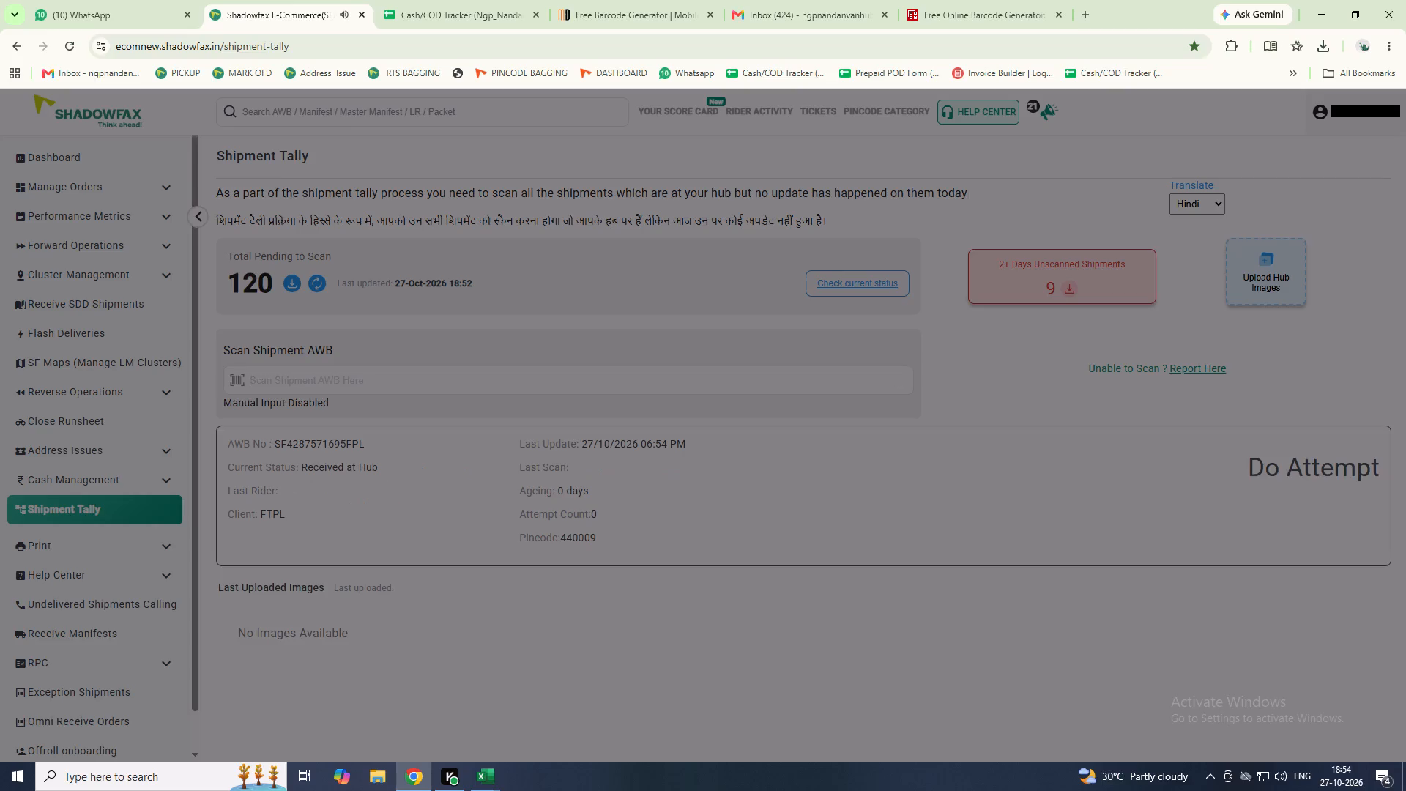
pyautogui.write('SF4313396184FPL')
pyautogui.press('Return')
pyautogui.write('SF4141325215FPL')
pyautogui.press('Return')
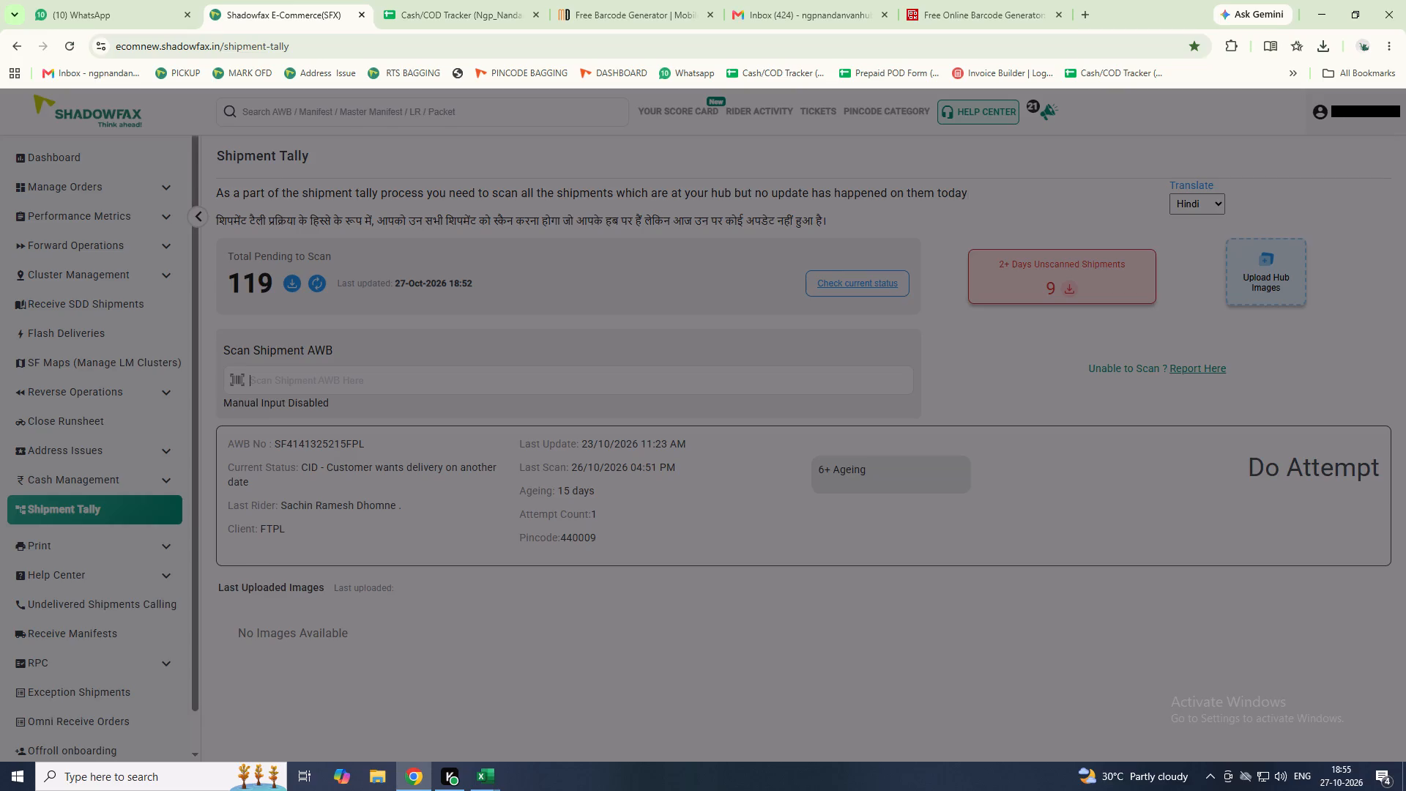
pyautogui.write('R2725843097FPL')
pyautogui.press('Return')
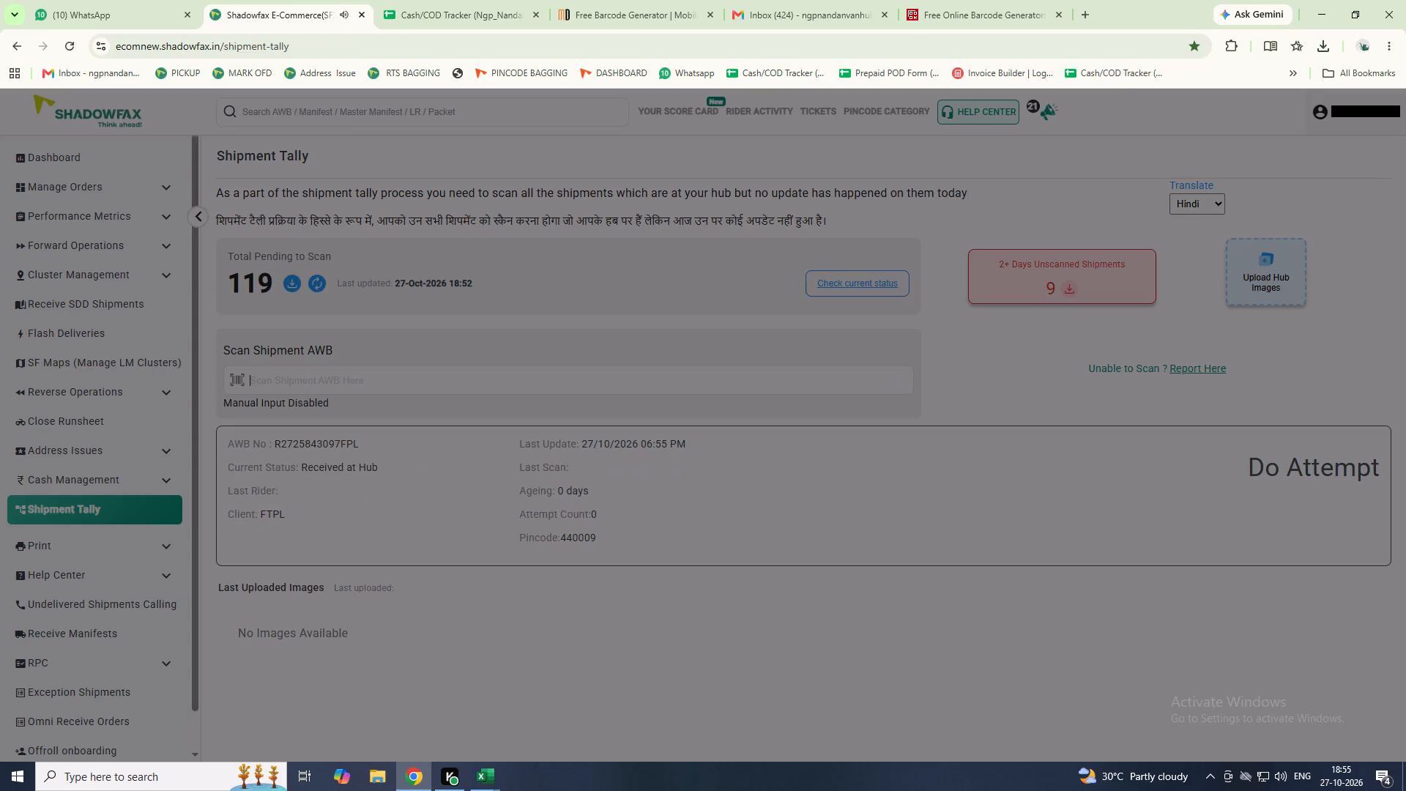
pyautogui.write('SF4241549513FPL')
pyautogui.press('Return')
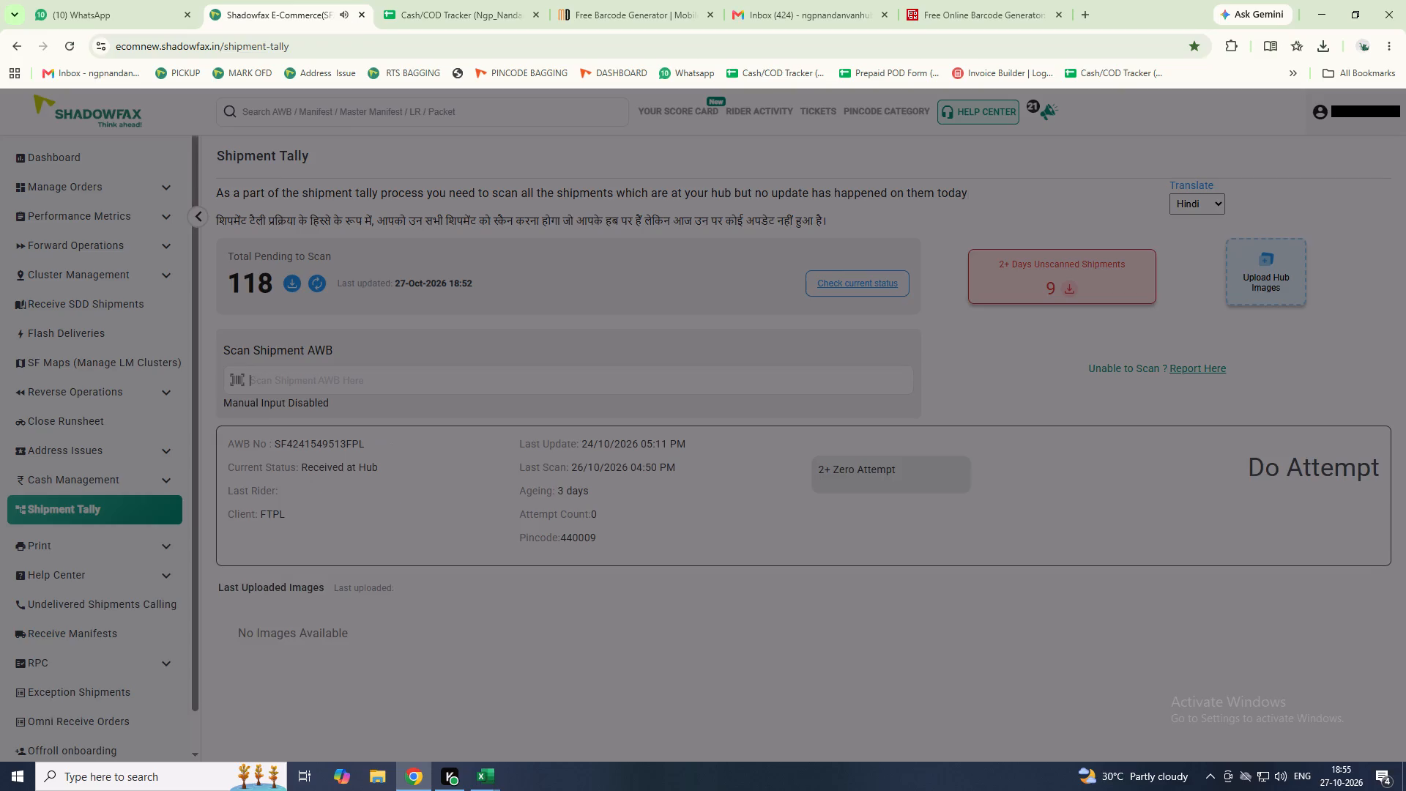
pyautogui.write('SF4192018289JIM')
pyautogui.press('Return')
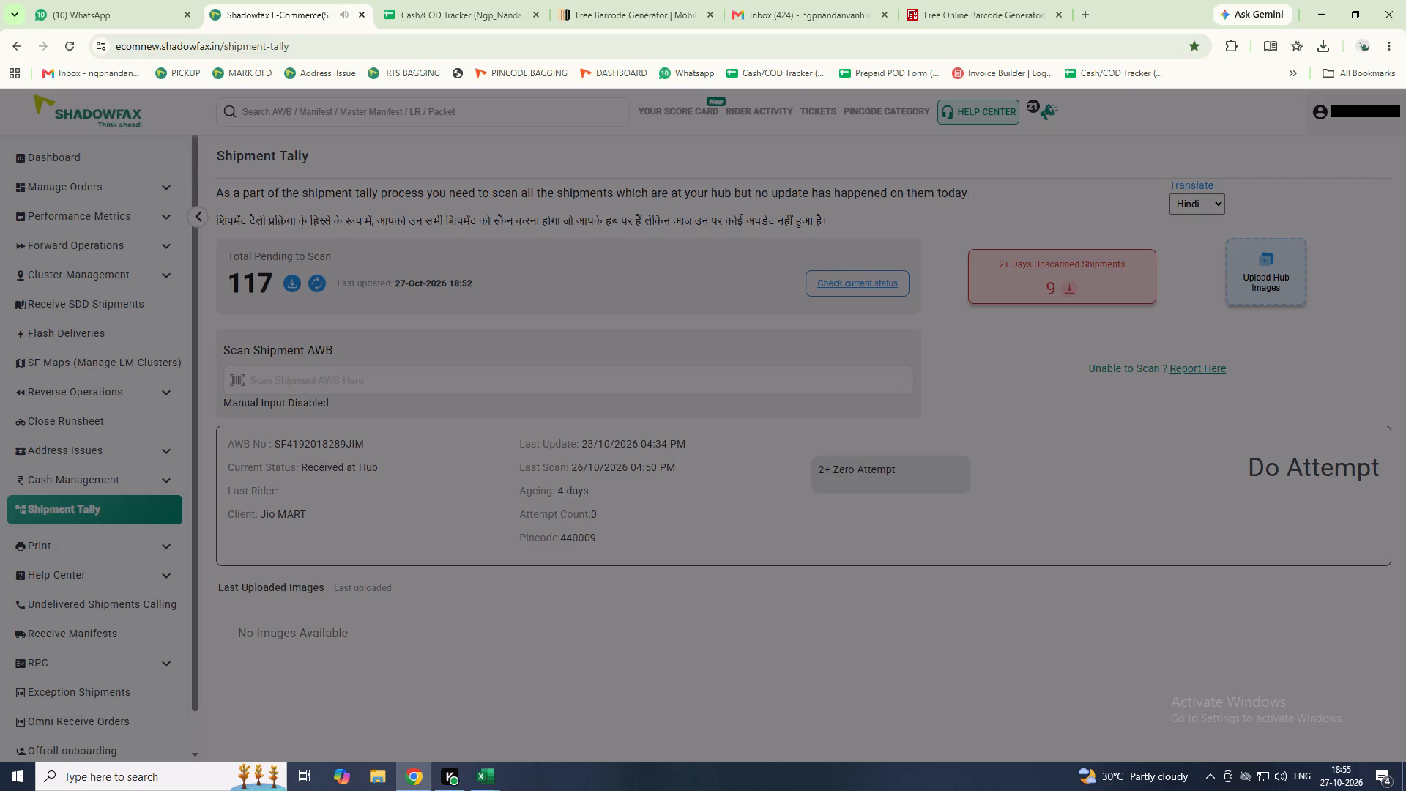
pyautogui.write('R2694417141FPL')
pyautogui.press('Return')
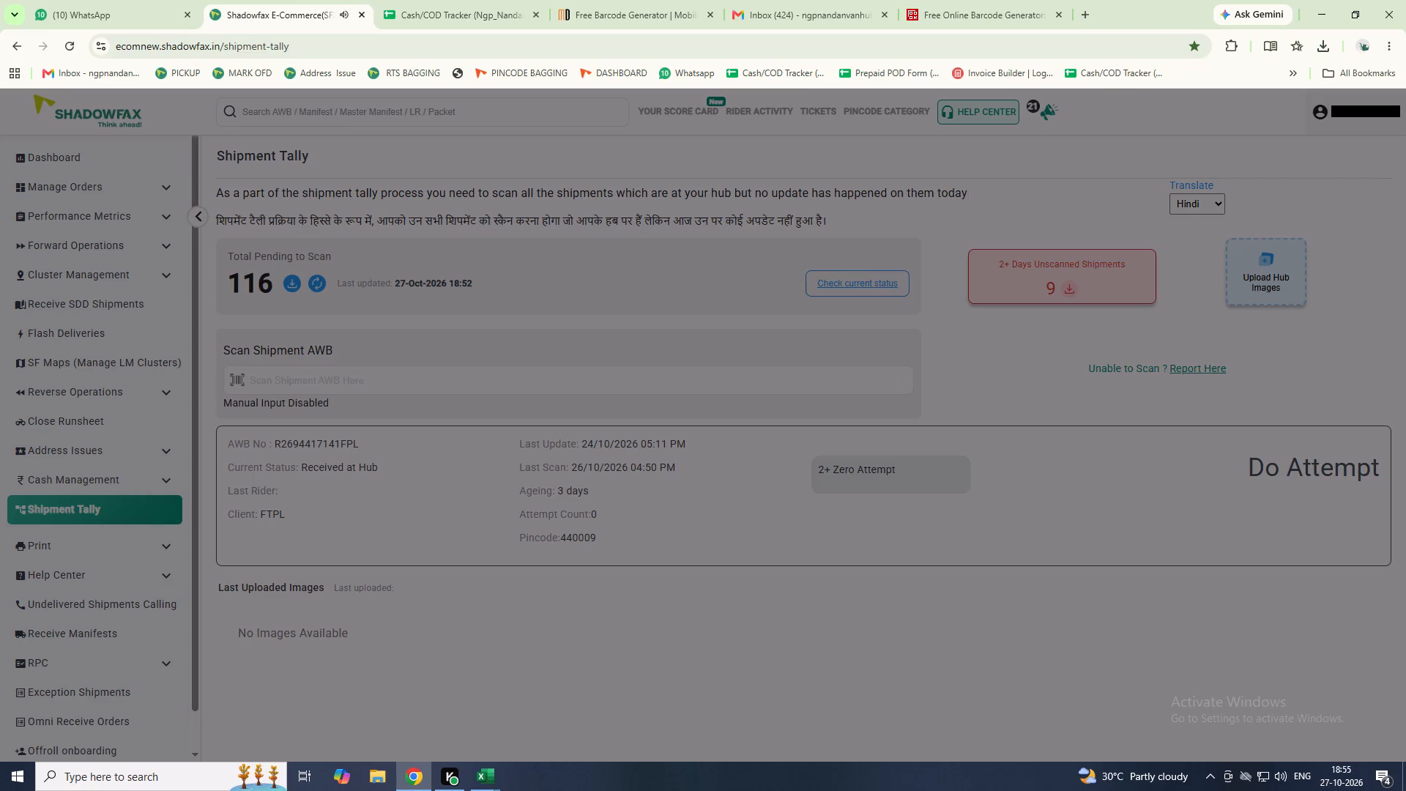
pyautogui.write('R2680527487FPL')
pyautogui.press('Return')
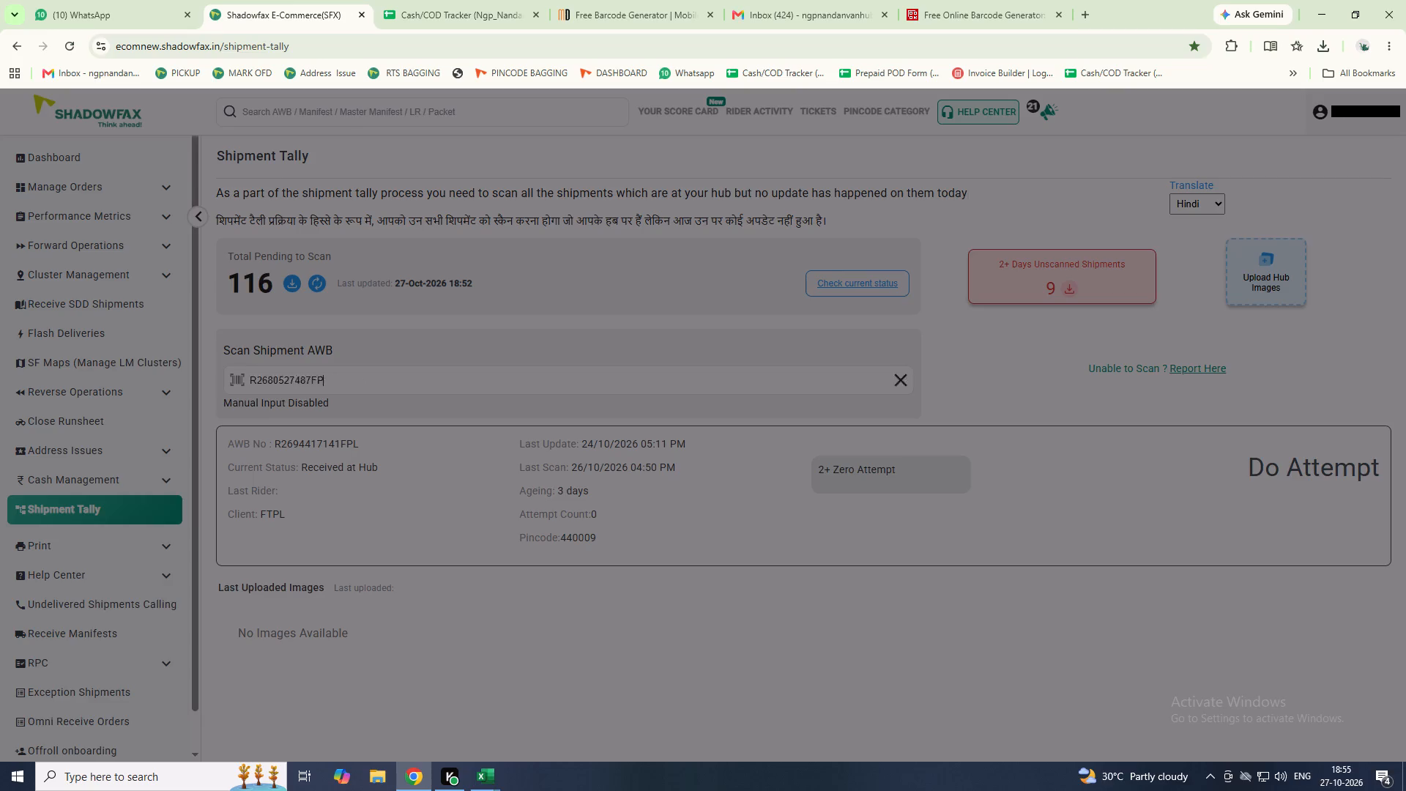
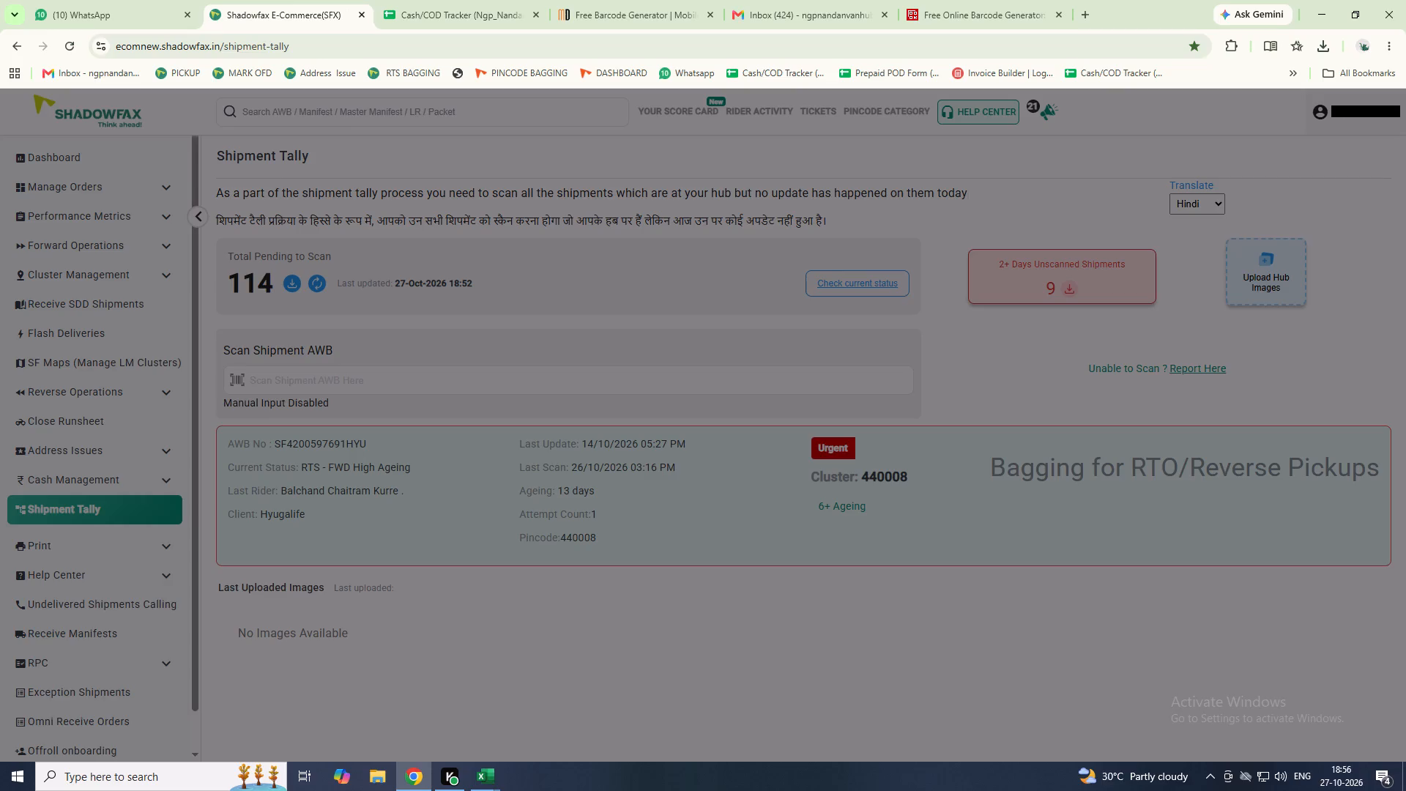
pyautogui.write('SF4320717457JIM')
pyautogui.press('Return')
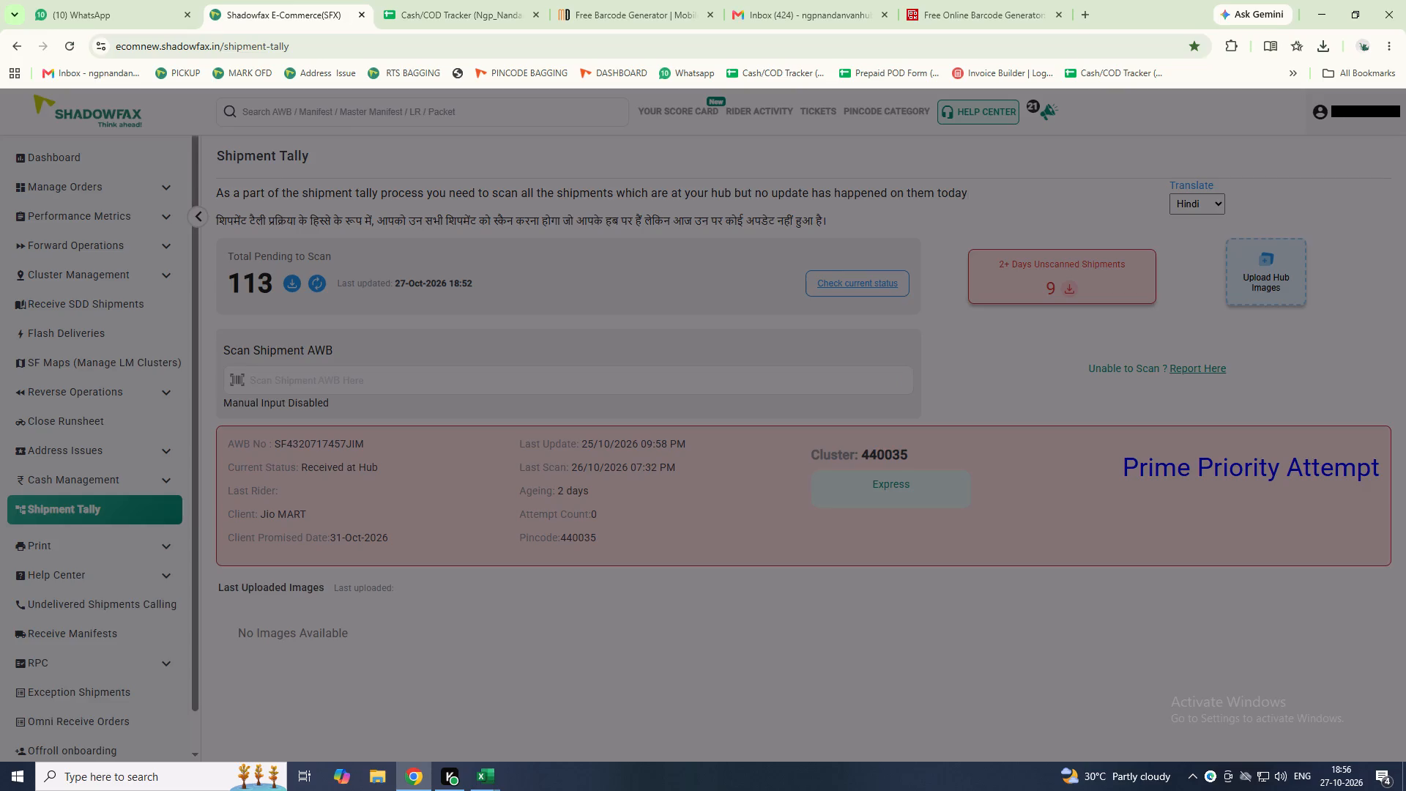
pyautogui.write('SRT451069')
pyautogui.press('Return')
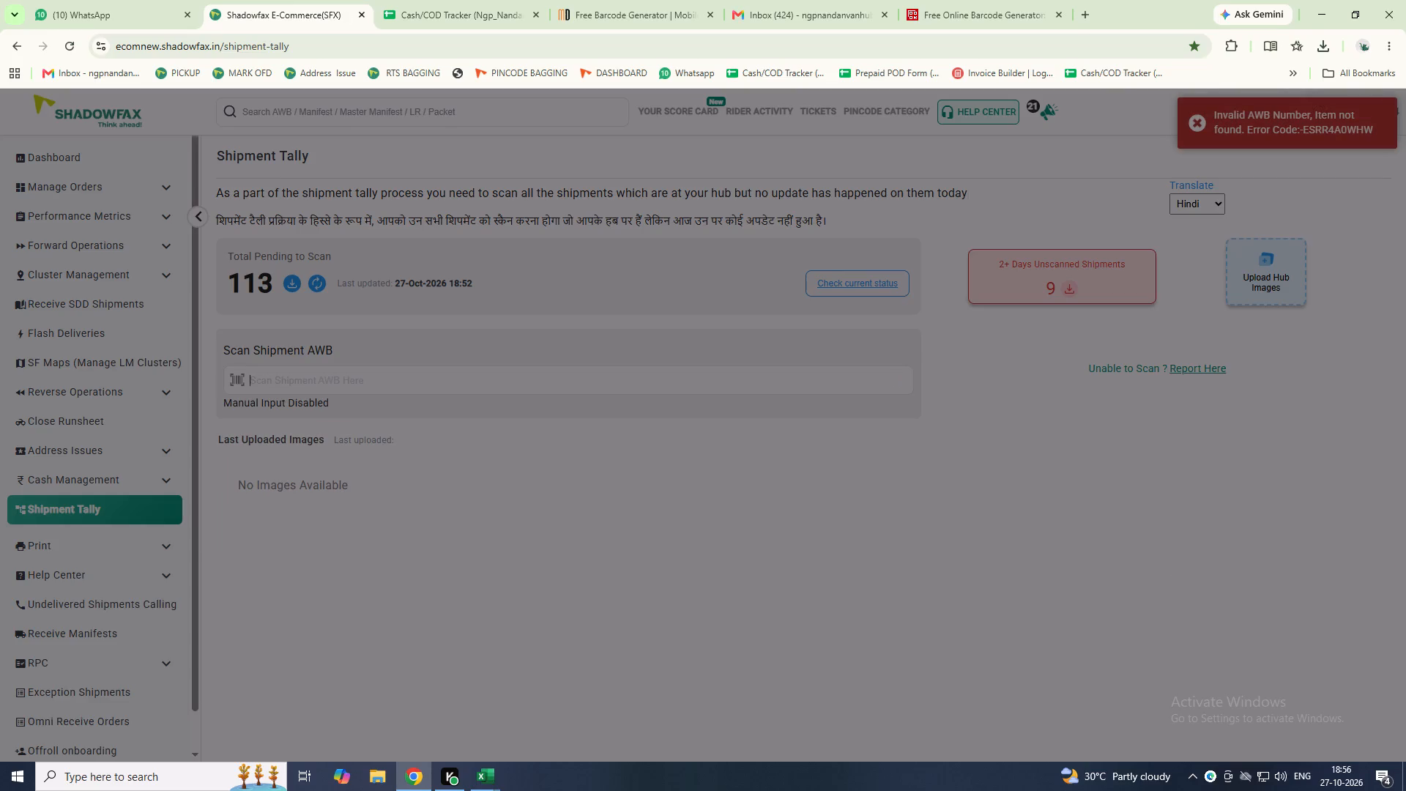
pyautogui.click(978, 18)
pyautogui.moveTo(644, 239); pyautogui.dragTo(469, 226)
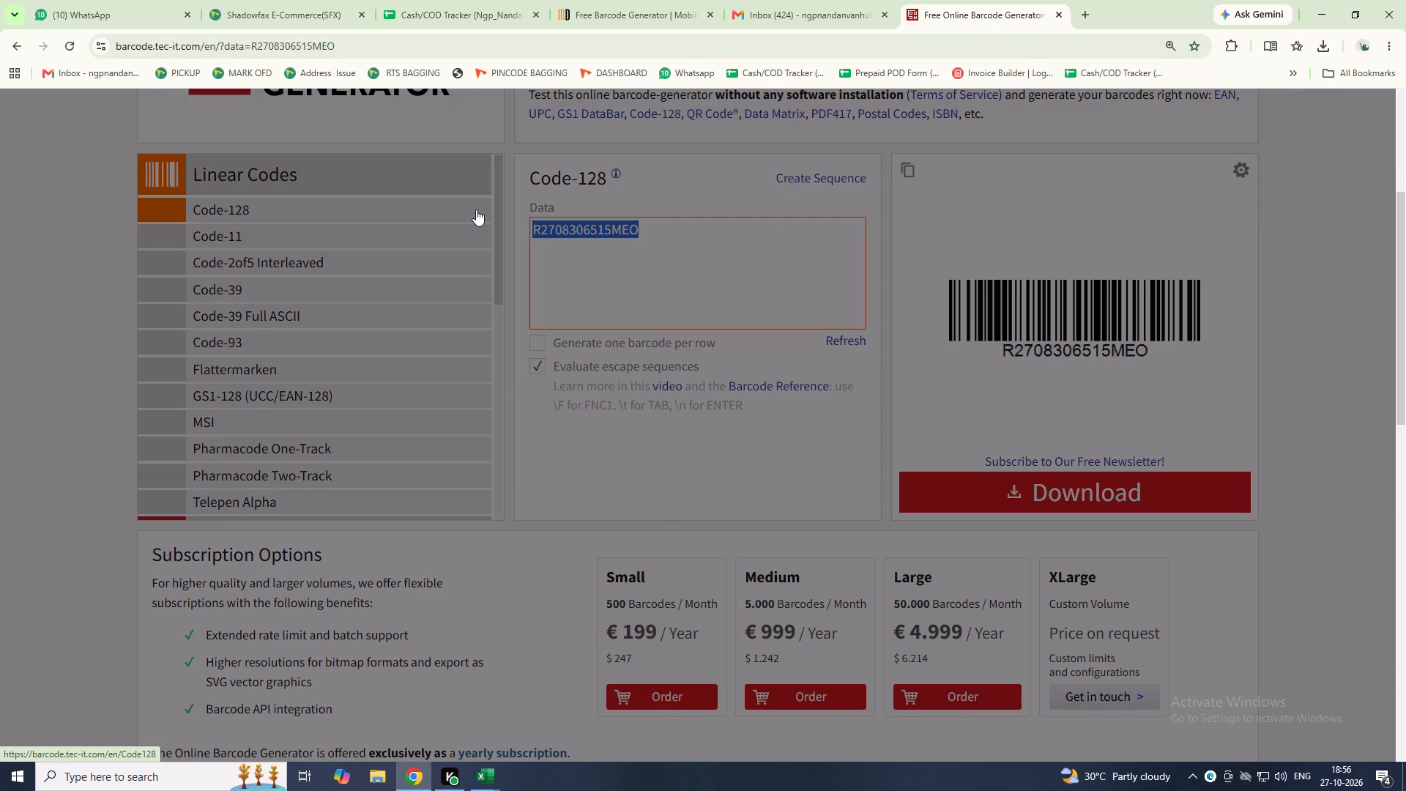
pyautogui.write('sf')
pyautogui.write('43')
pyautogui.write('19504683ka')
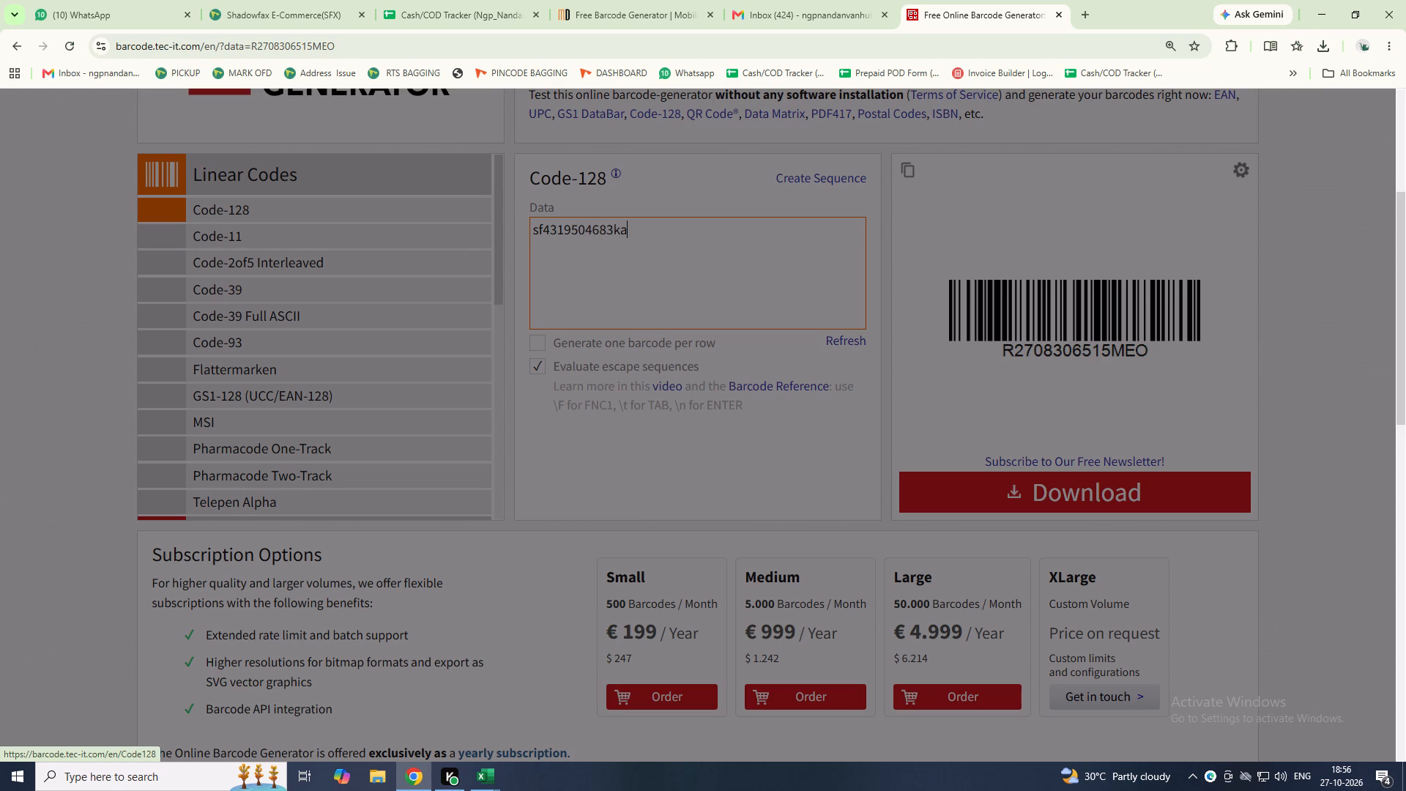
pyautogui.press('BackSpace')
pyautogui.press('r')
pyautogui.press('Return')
pyautogui.click(846, 341)
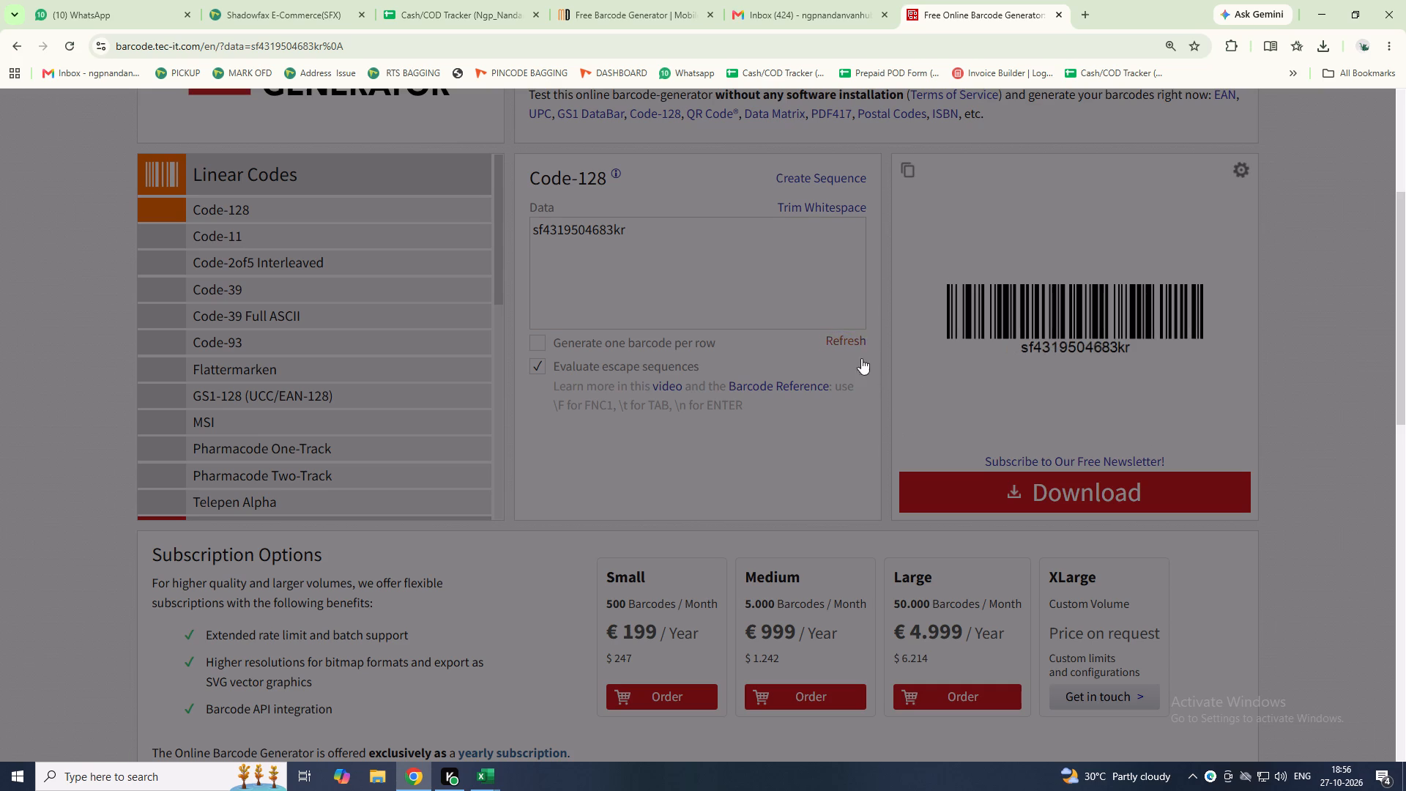
pyautogui.click(1032, 485)
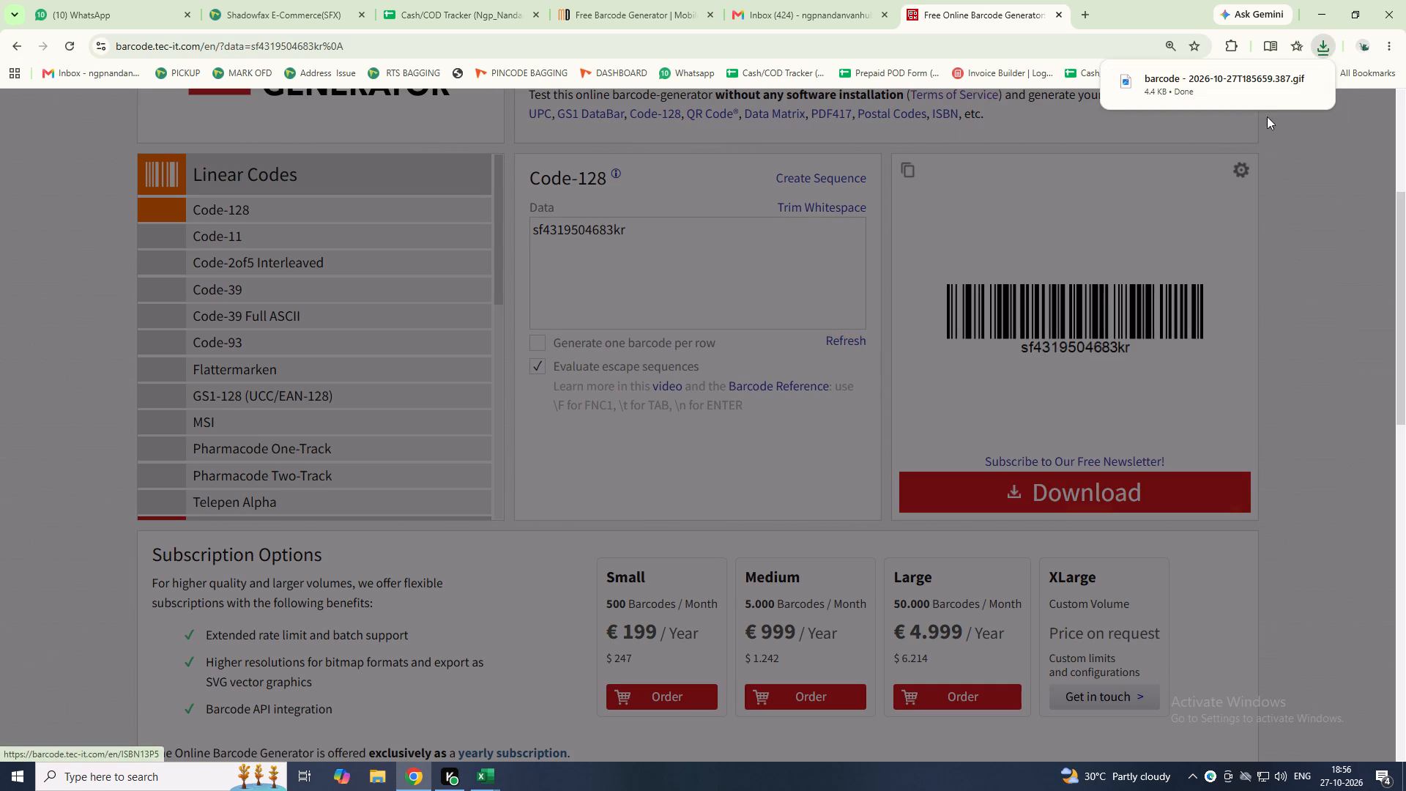
pyautogui.click(1206, 94)
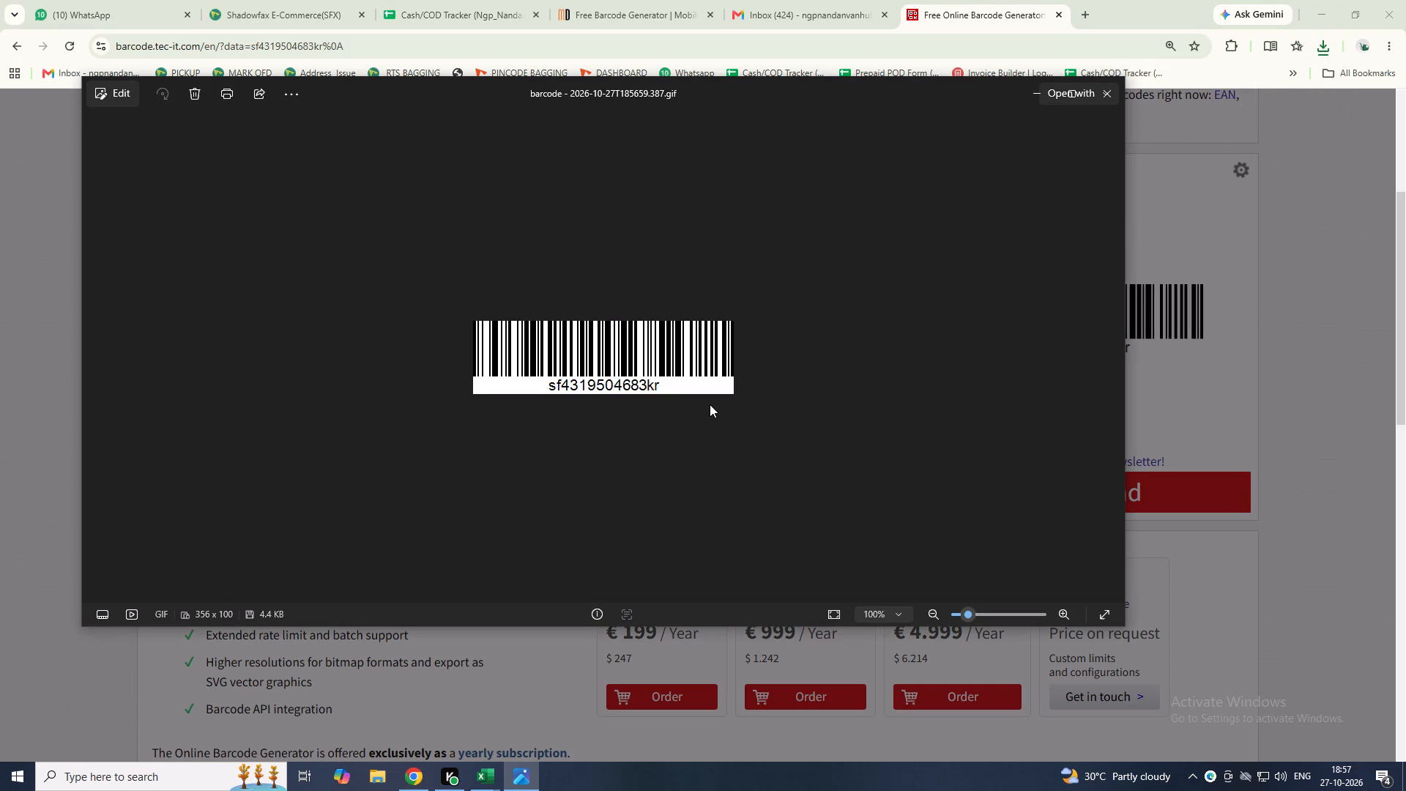
pyautogui.hotkey('ctrl', 'p')
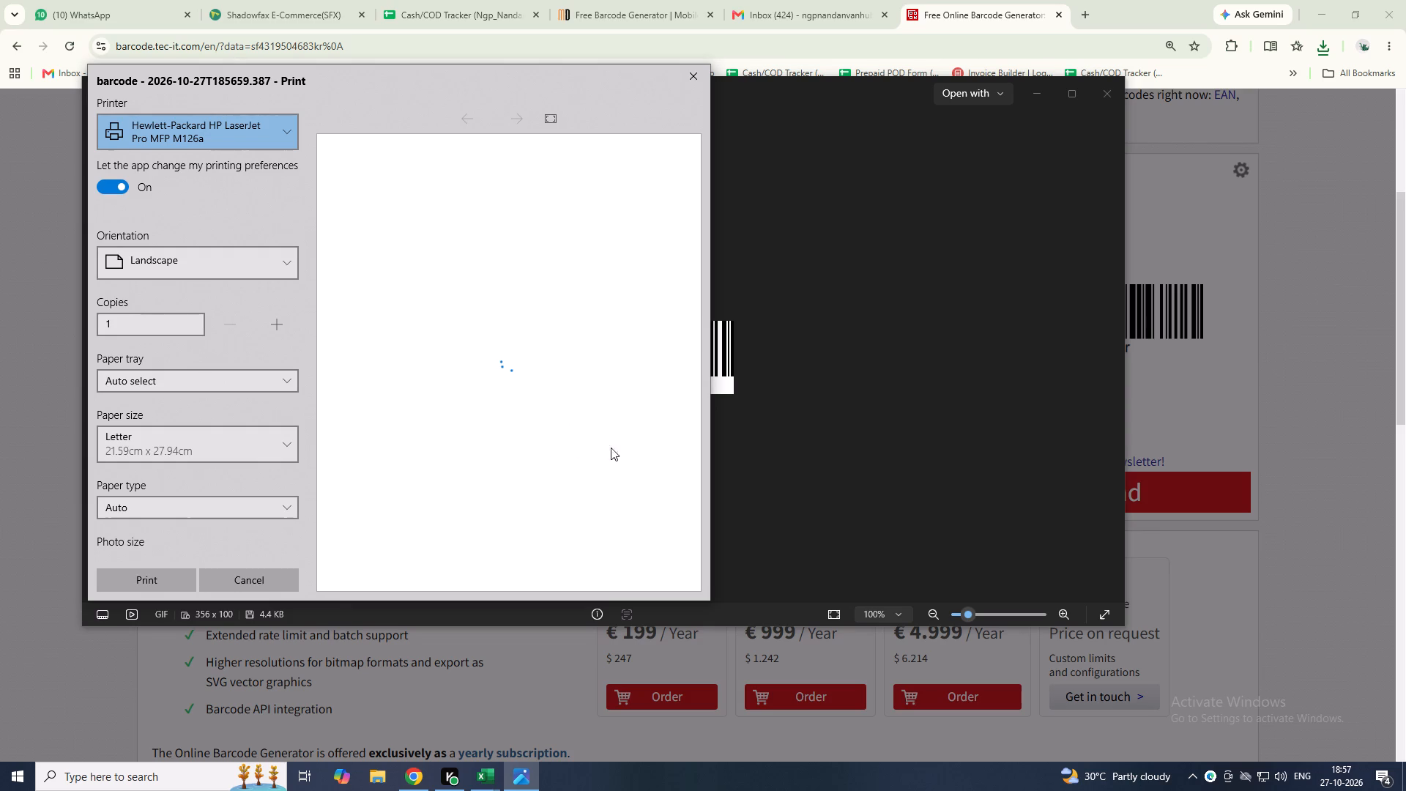
pyautogui.click(250, 141)
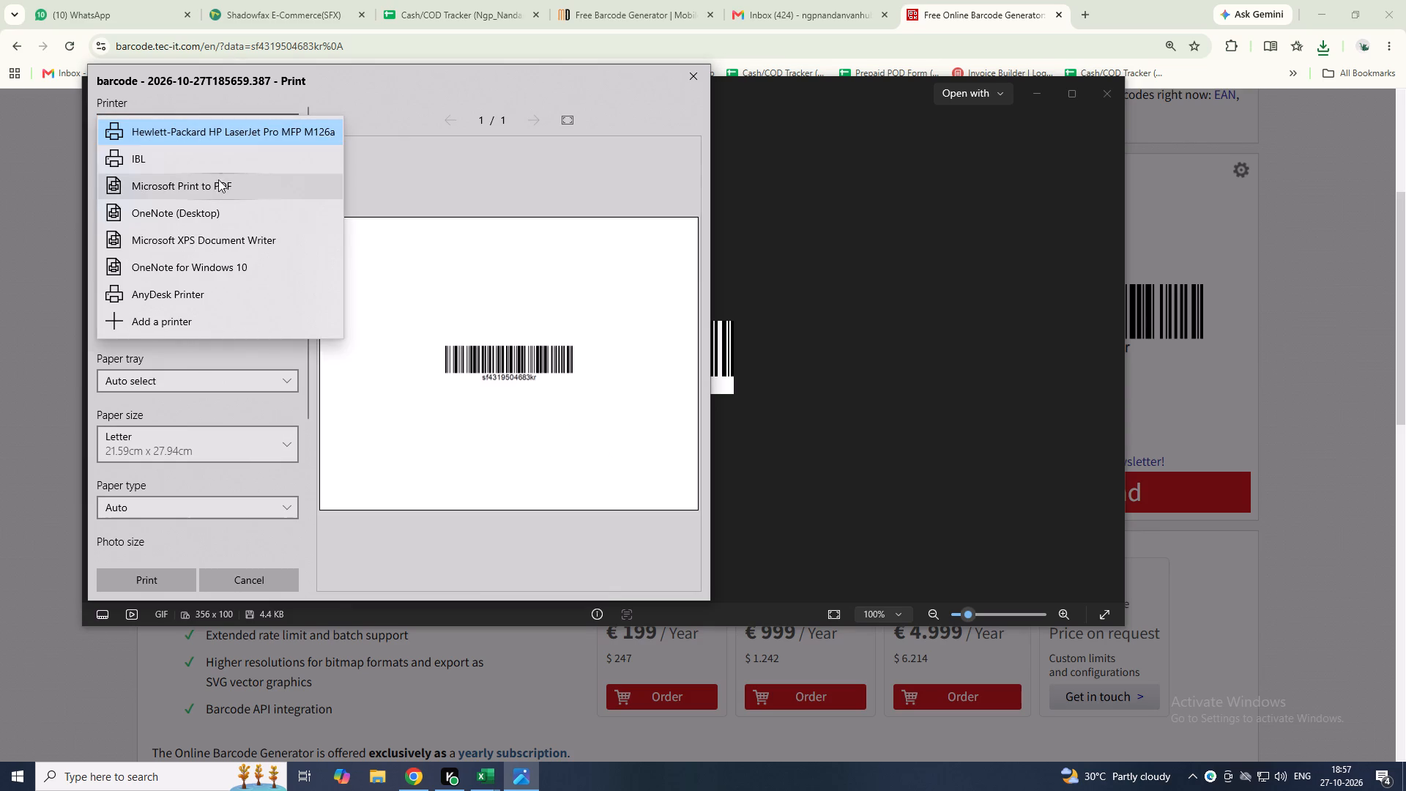
pyautogui.click(220, 164)
pyautogui.click(152, 585)
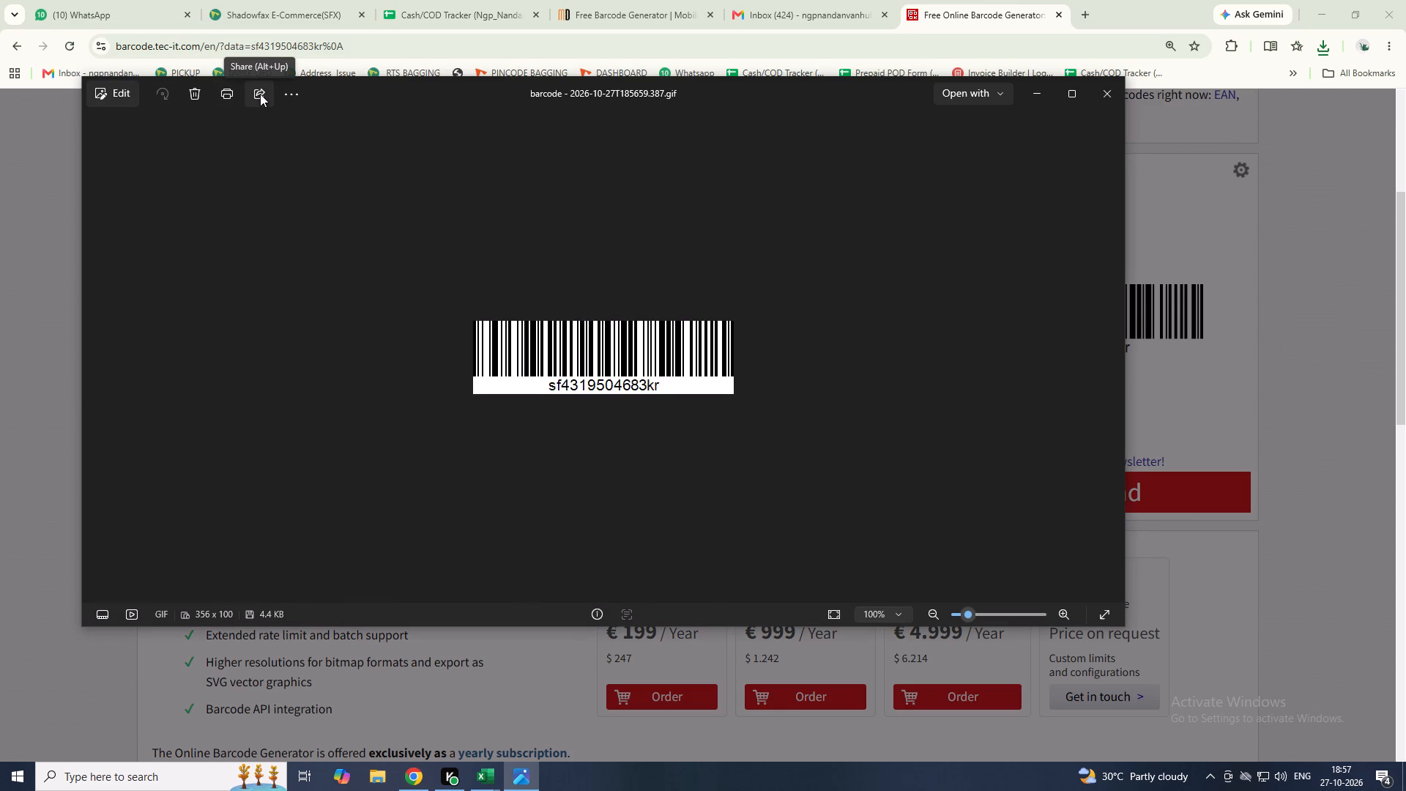
pyautogui.click(305, 0)
pyautogui.click(393, 118)
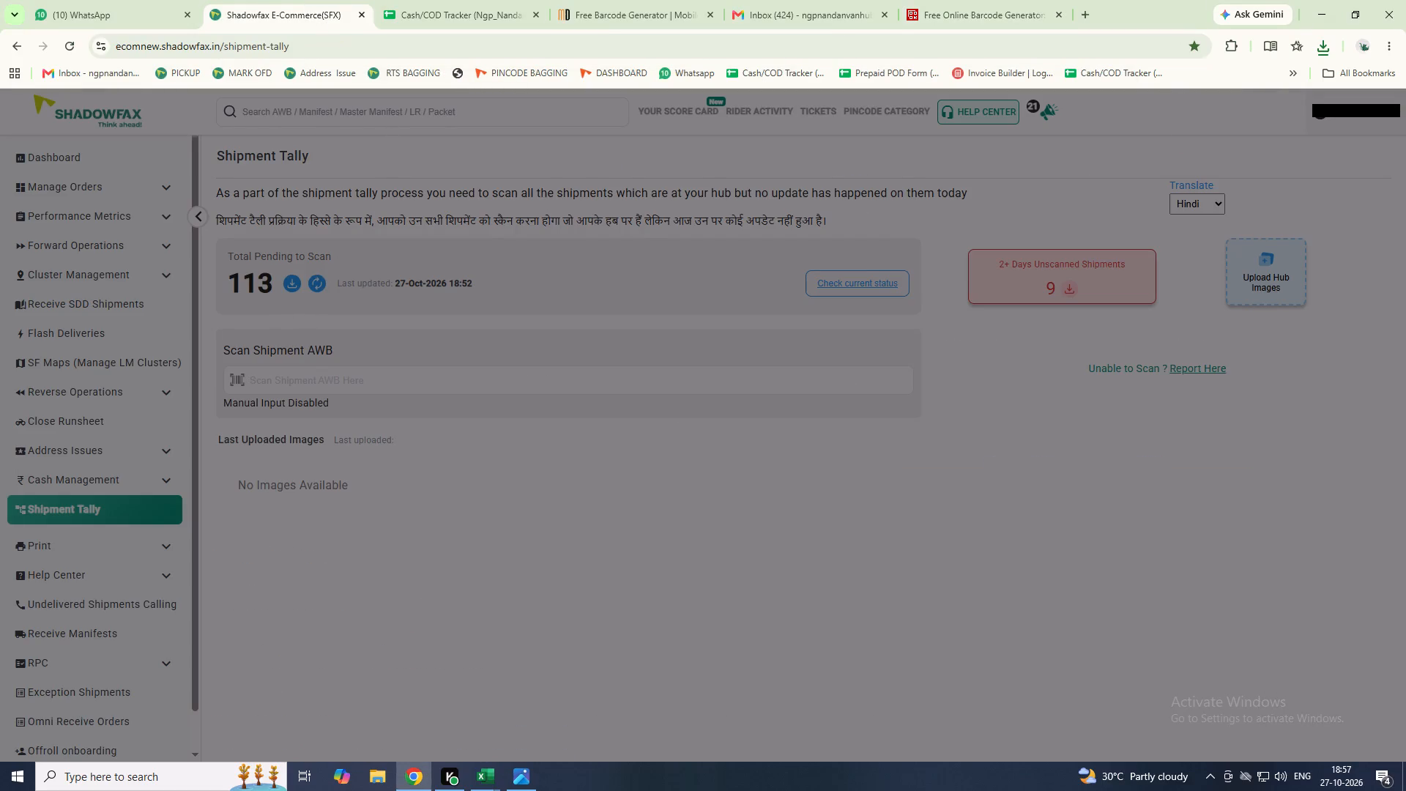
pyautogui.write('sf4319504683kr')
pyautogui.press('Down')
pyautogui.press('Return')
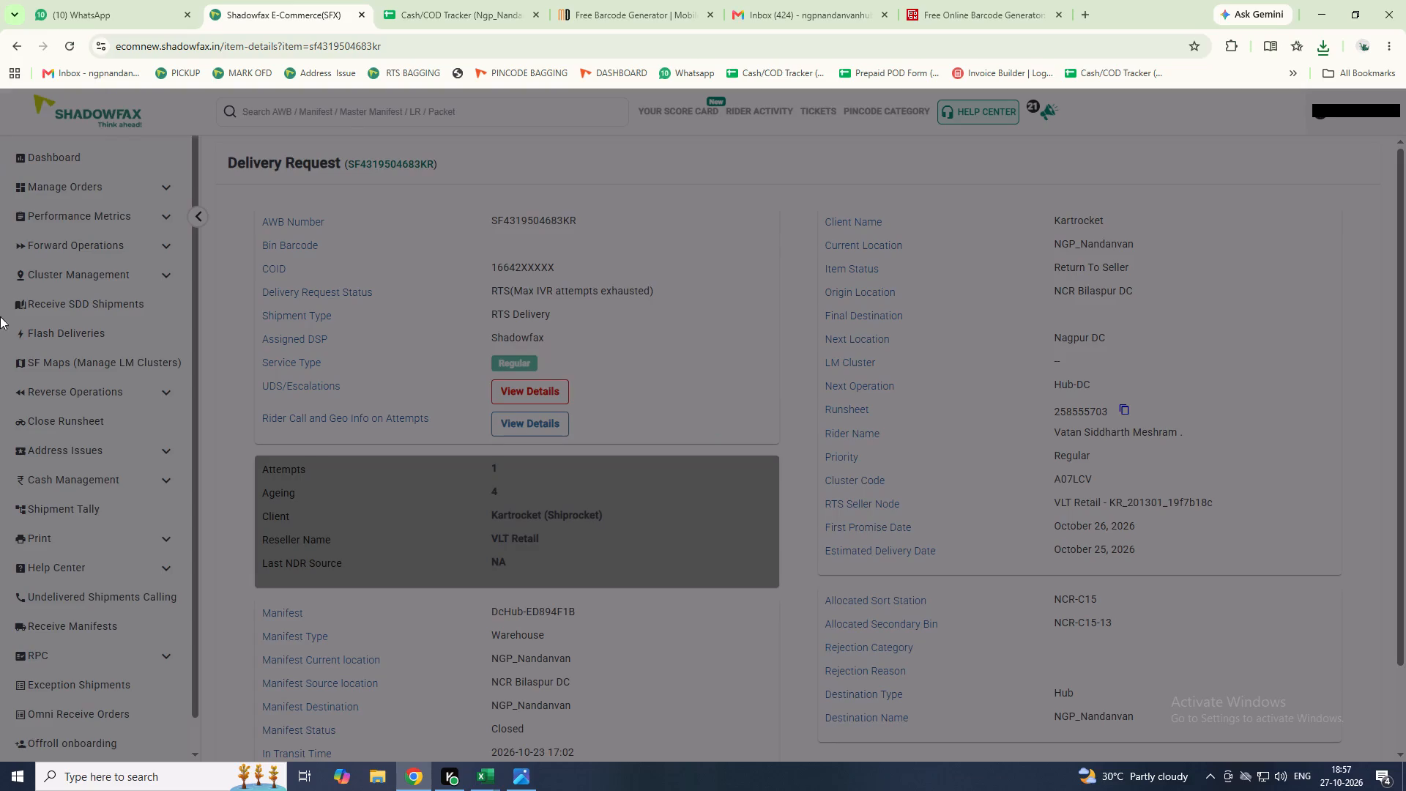
# Return to the Shipment Tally page in the Shadowfax portal.
pyautogui.click(89, 508)
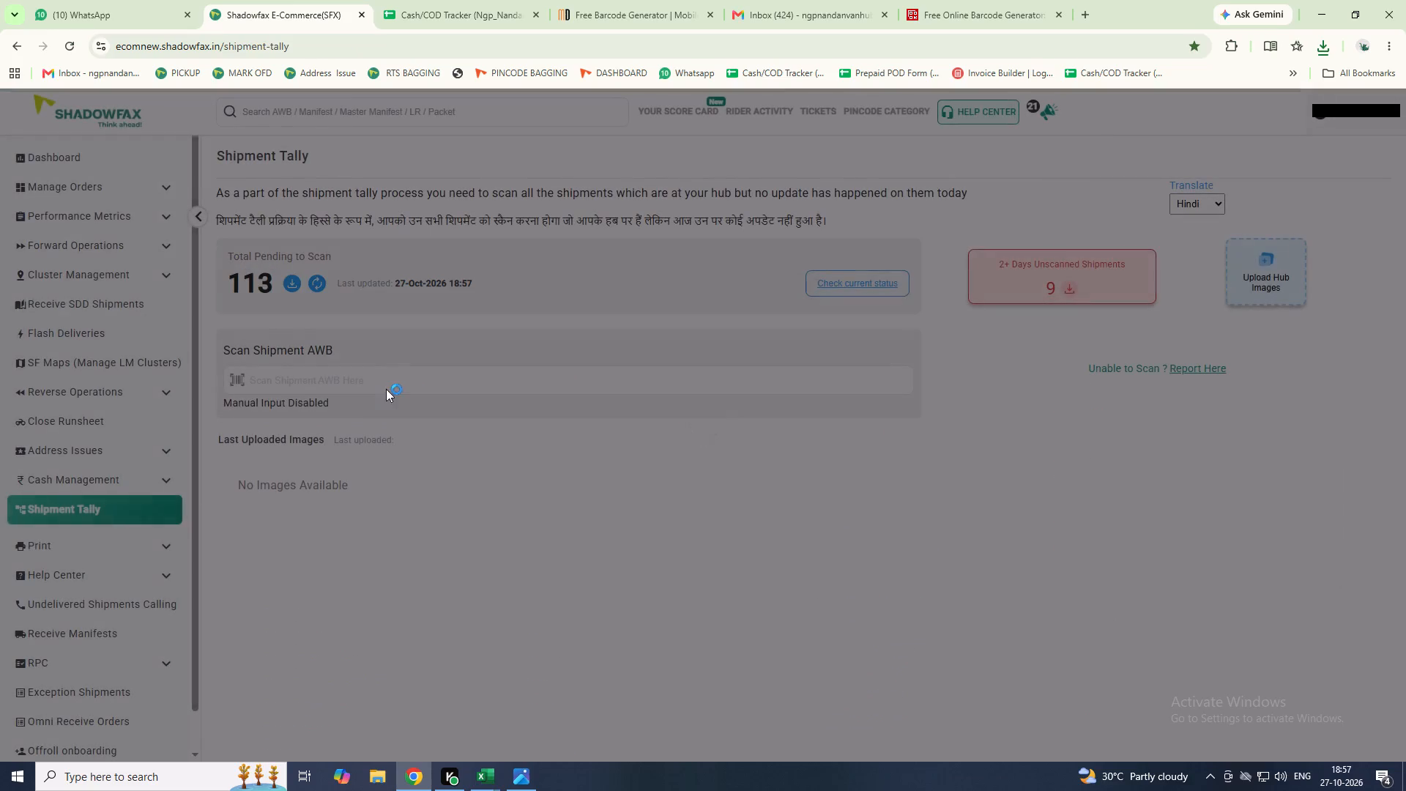
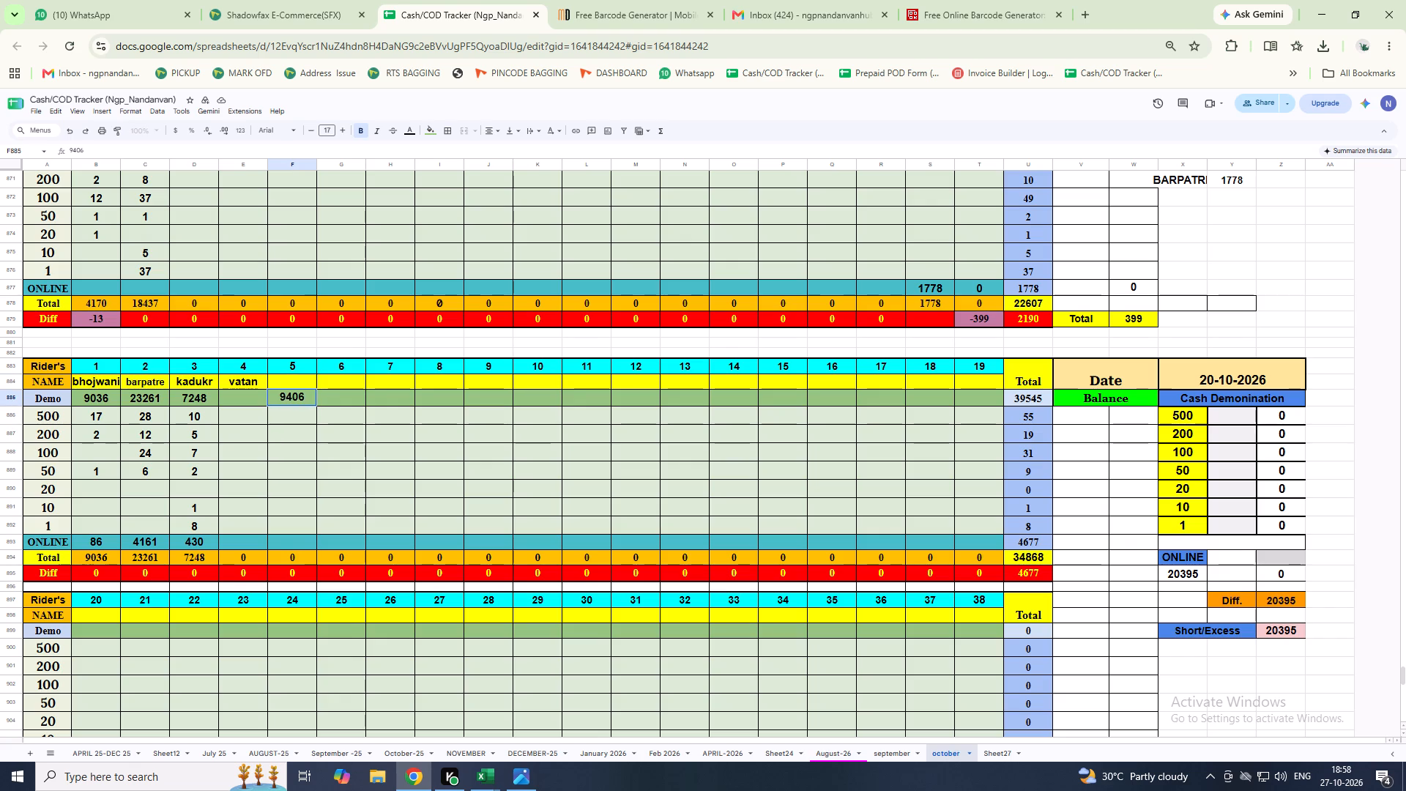
# Enter rider 5's denomination counts in the 20-10-2026 block: 500 as 10, 200 as 14, 100 as 14, 20 as 6, 10 as 2, 1 as 27.
pyautogui.press('Down')
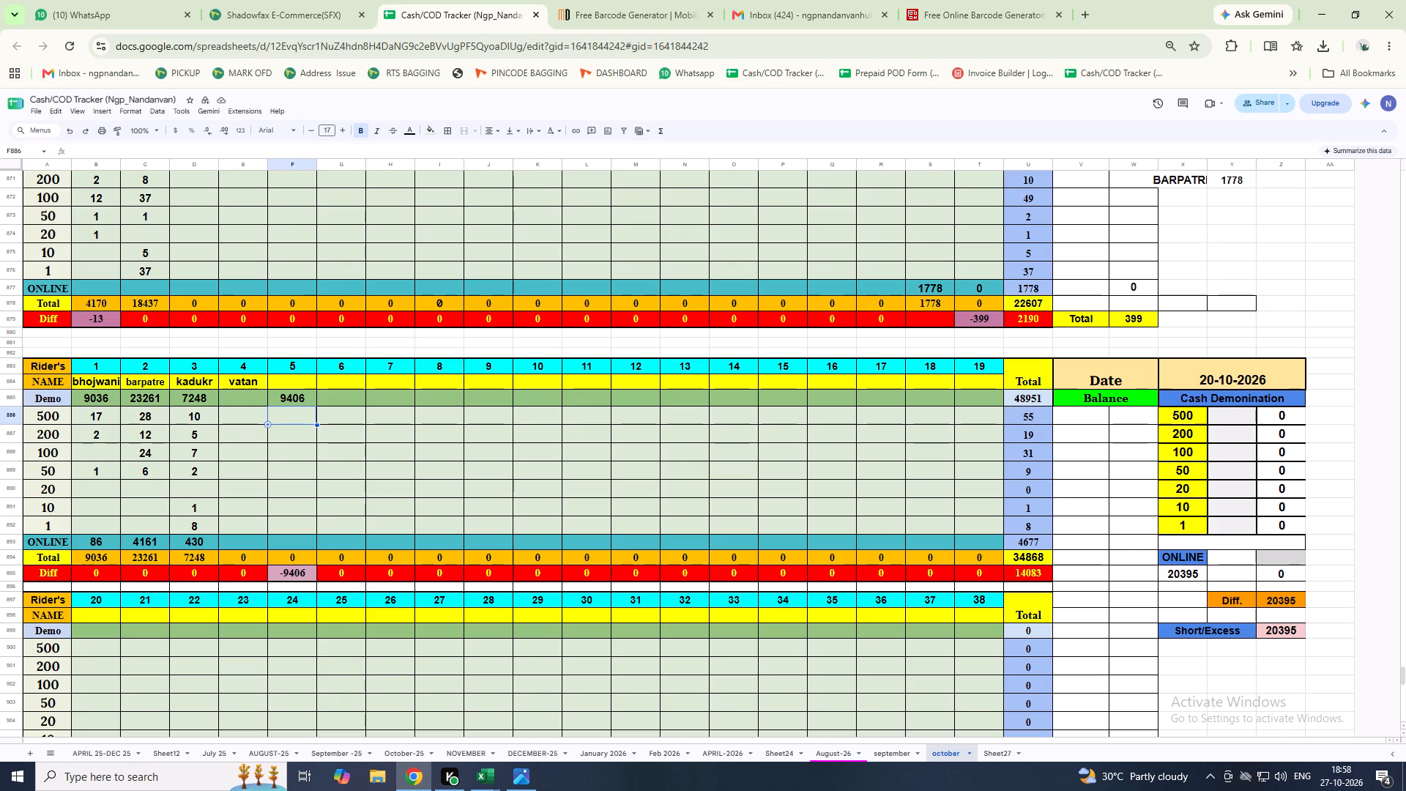
pyautogui.write('10')
pyautogui.press('Down')
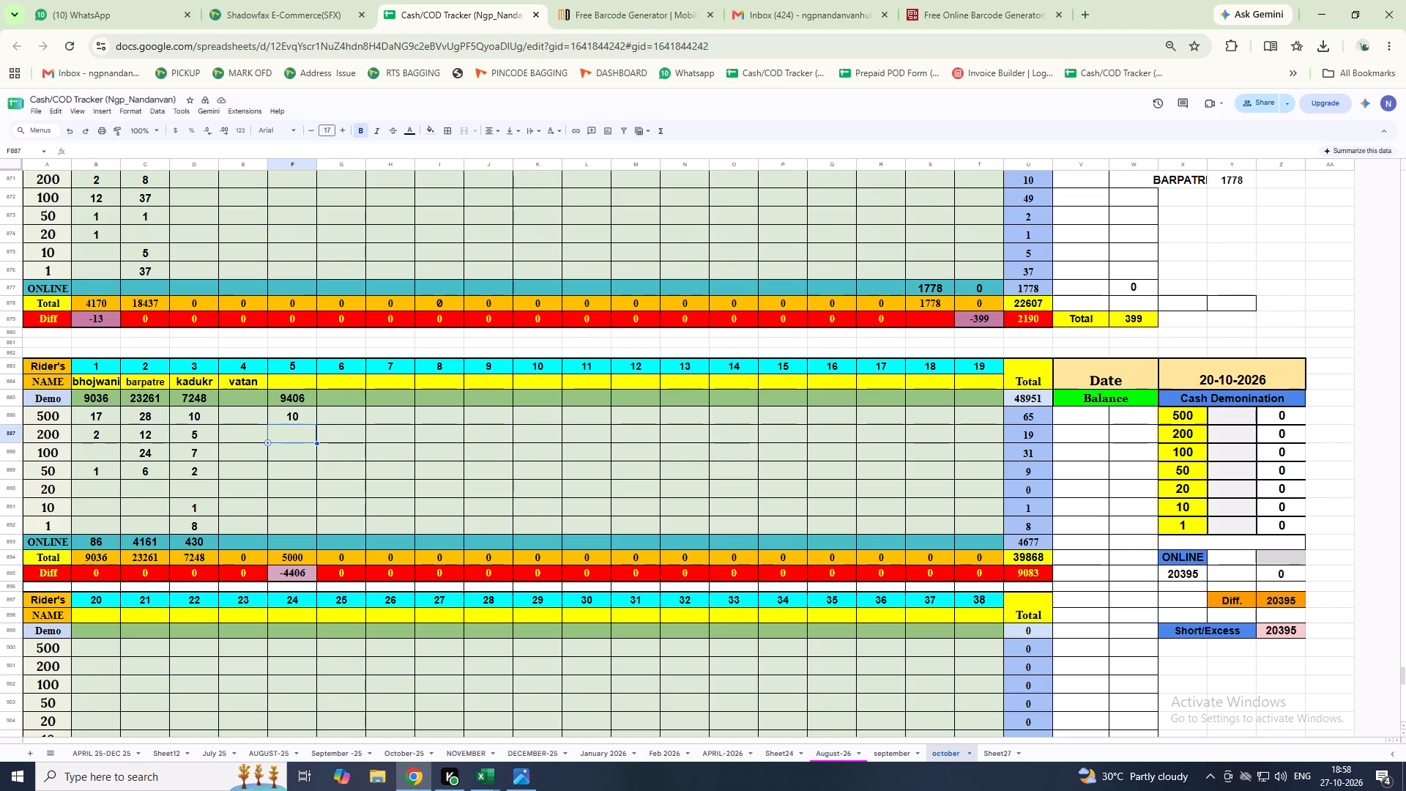
pyautogui.write('14')
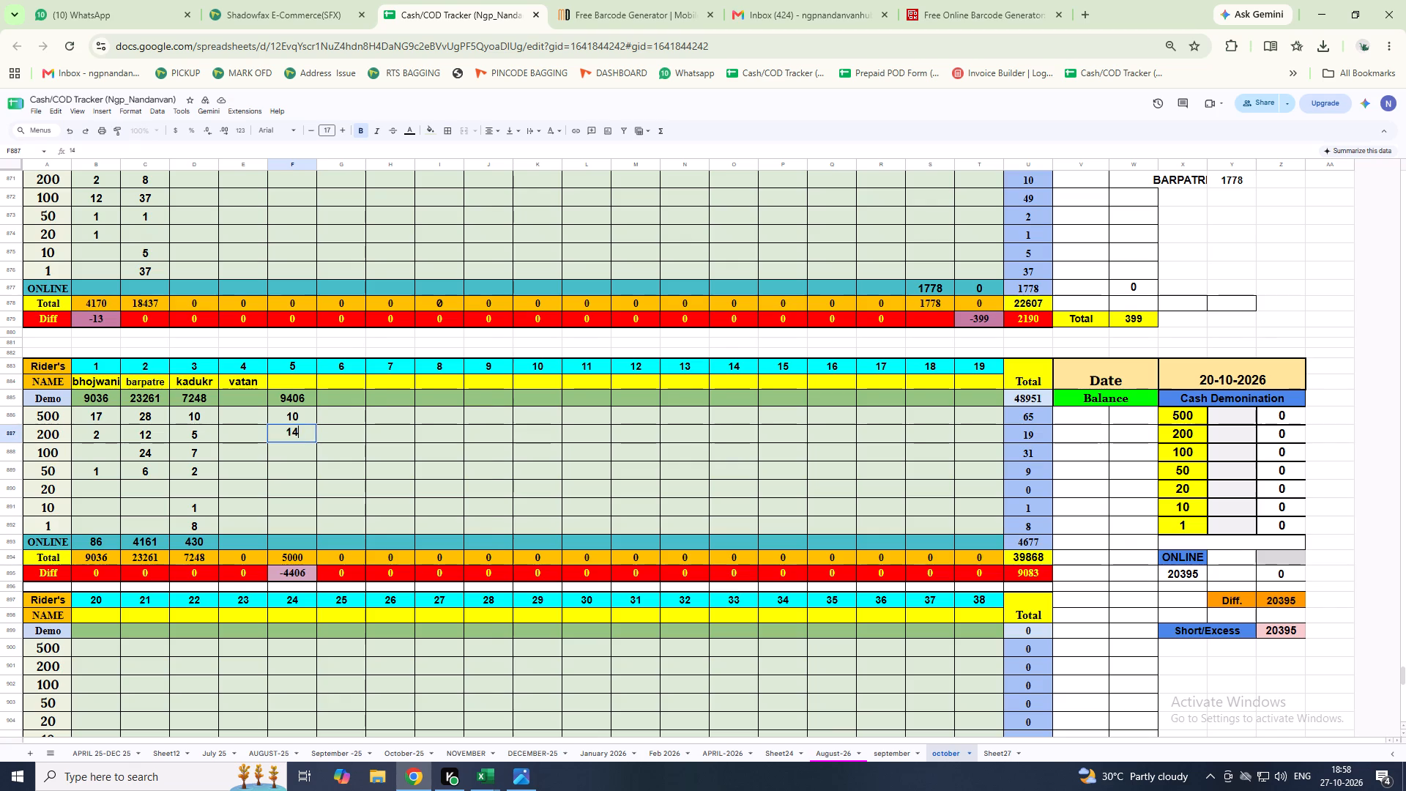
pyautogui.press('Down')
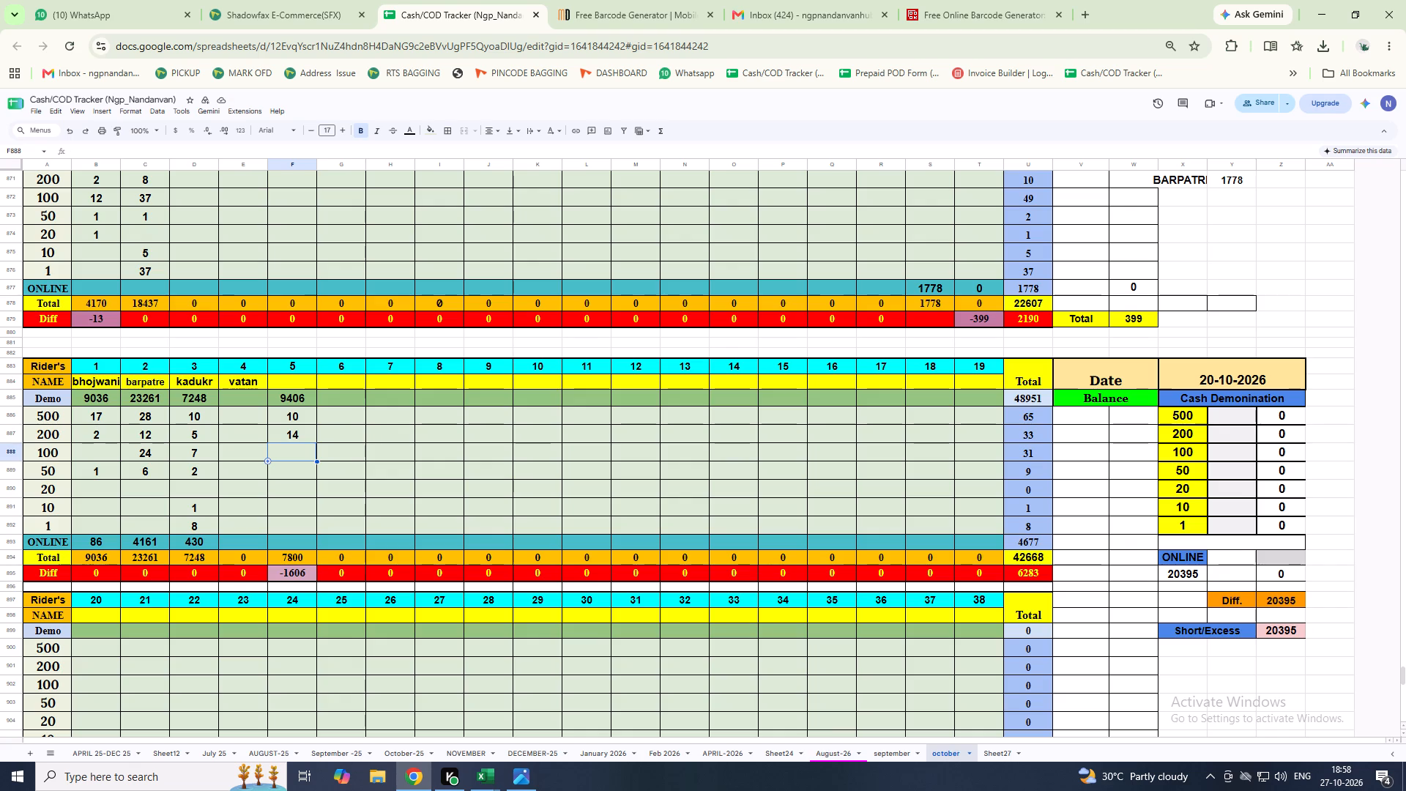
pyautogui.write('14')
pyautogui.press('Down')
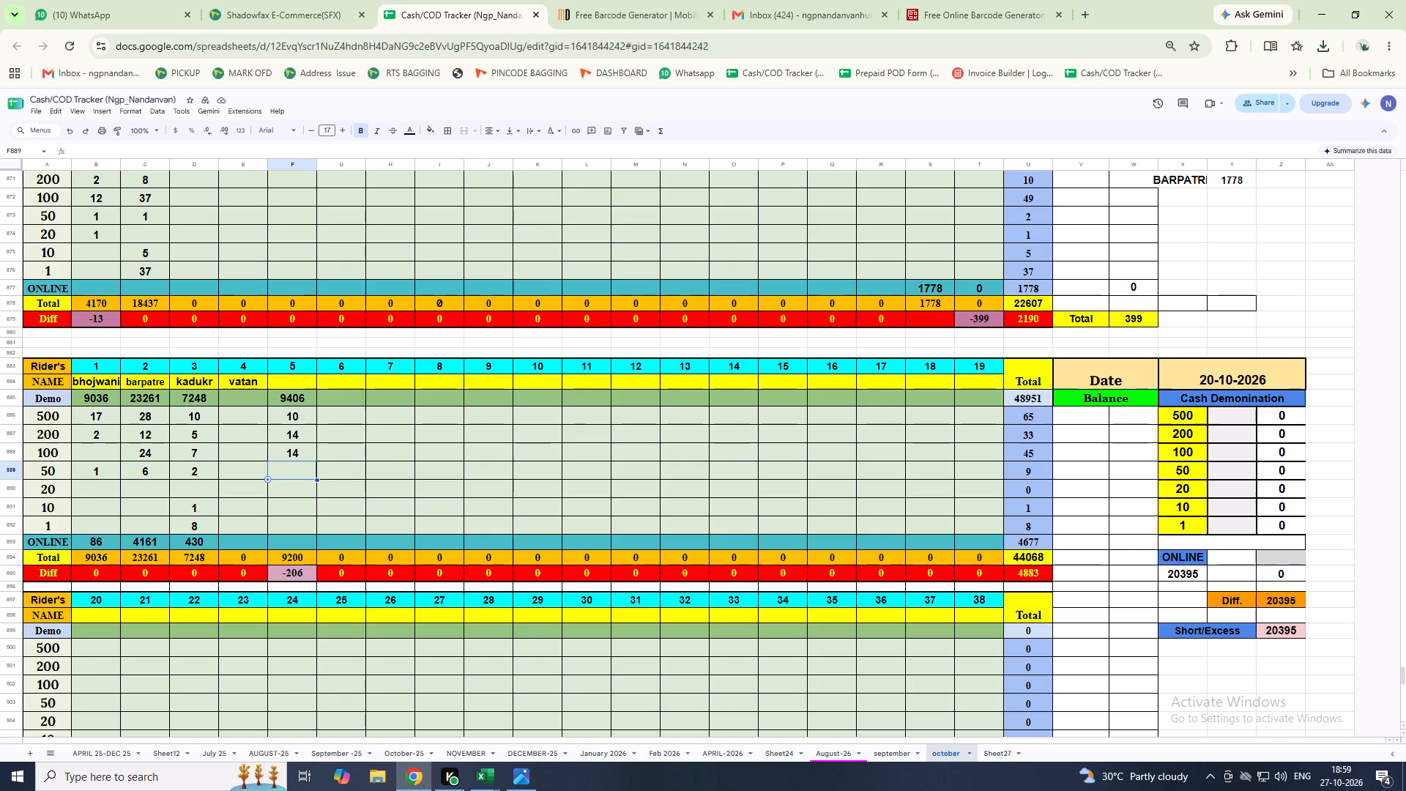
pyautogui.press('Down')
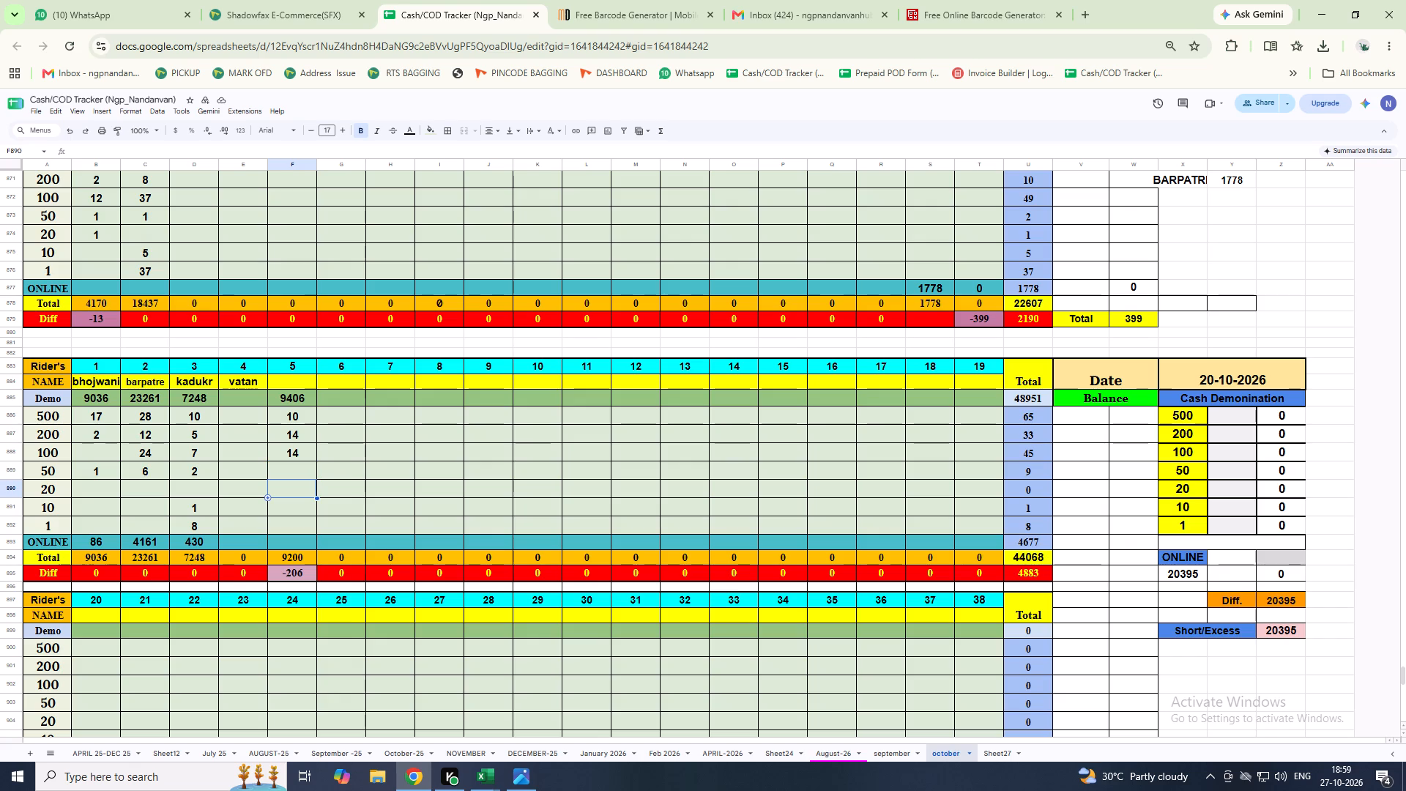
pyautogui.press('6')
pyautogui.press('Down')
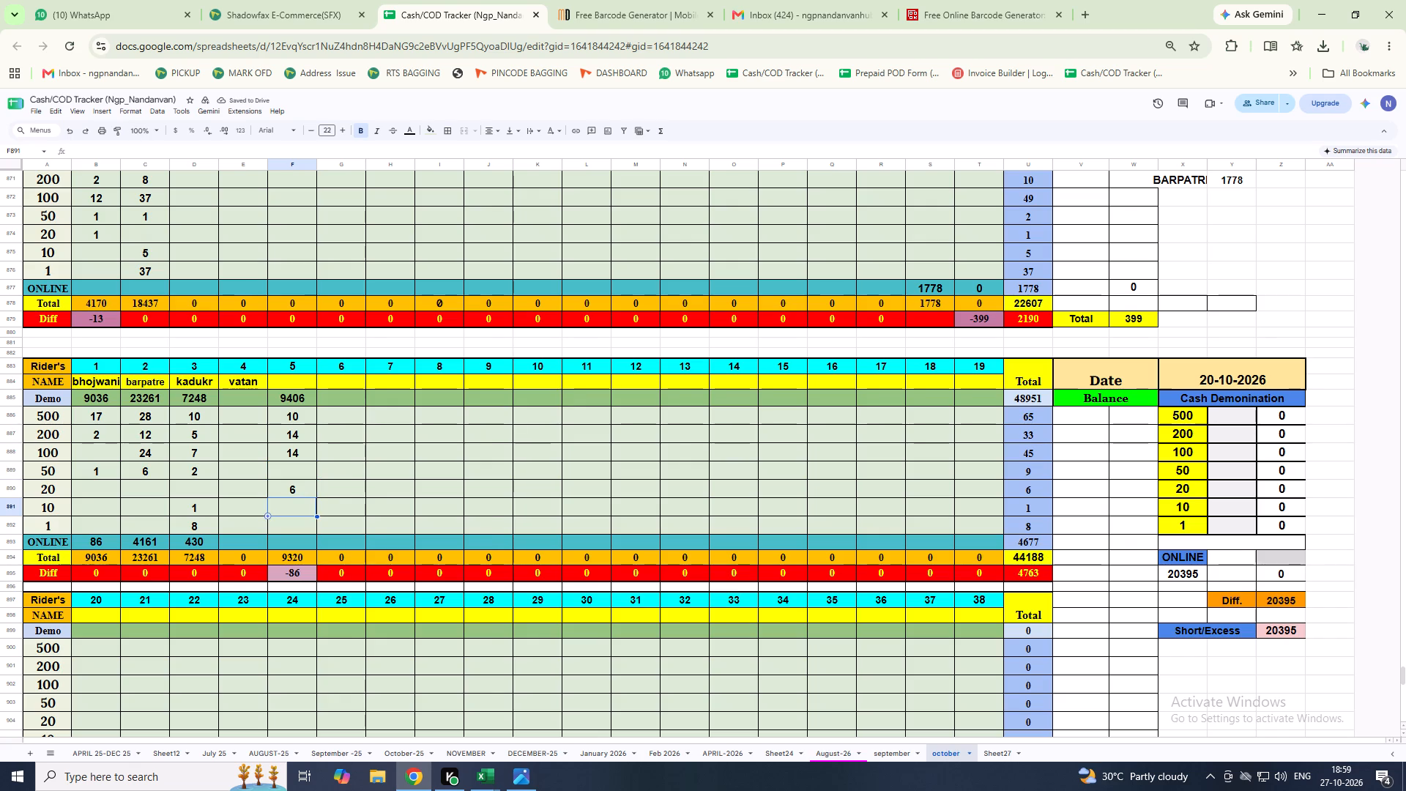
pyautogui.press('2')
pyautogui.press('Down')
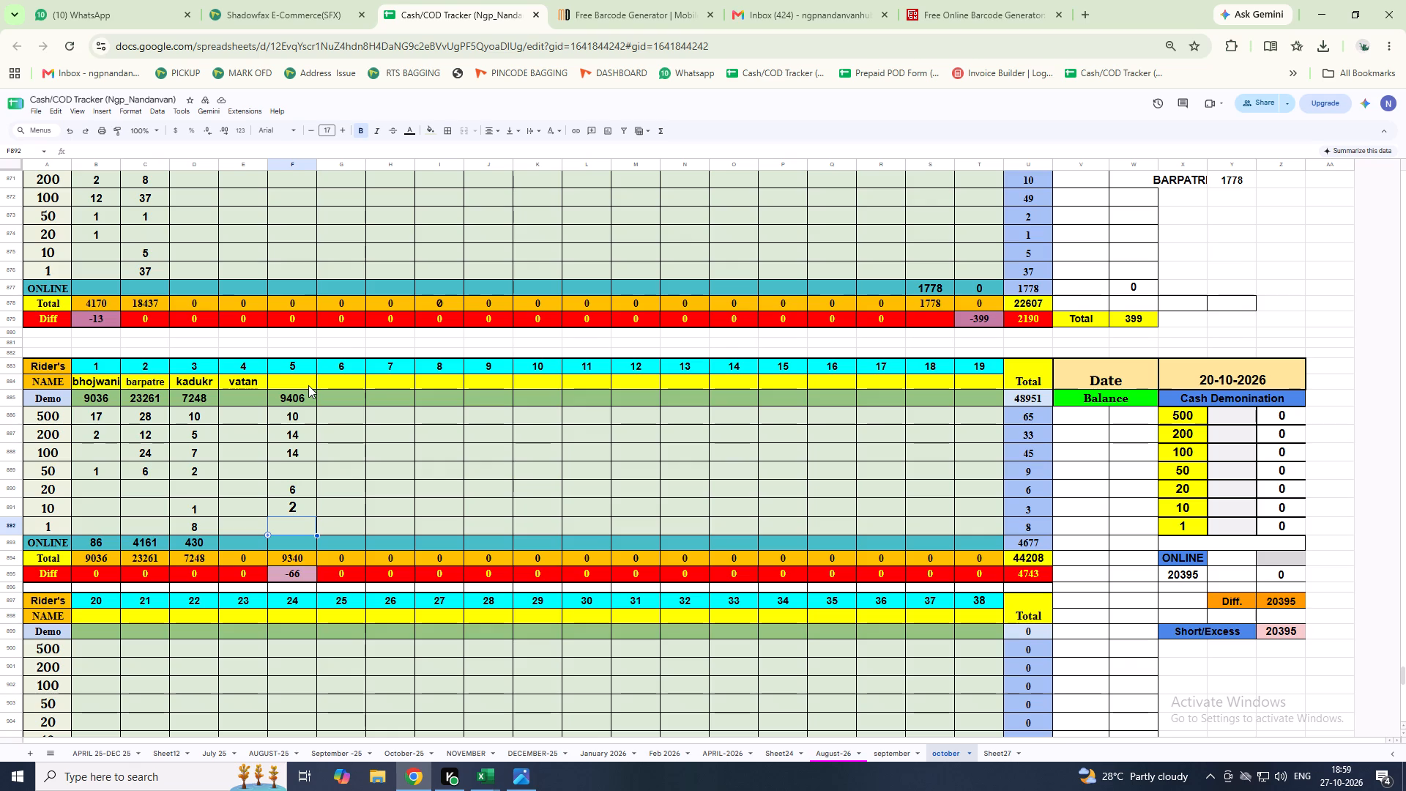
pyautogui.write('27')
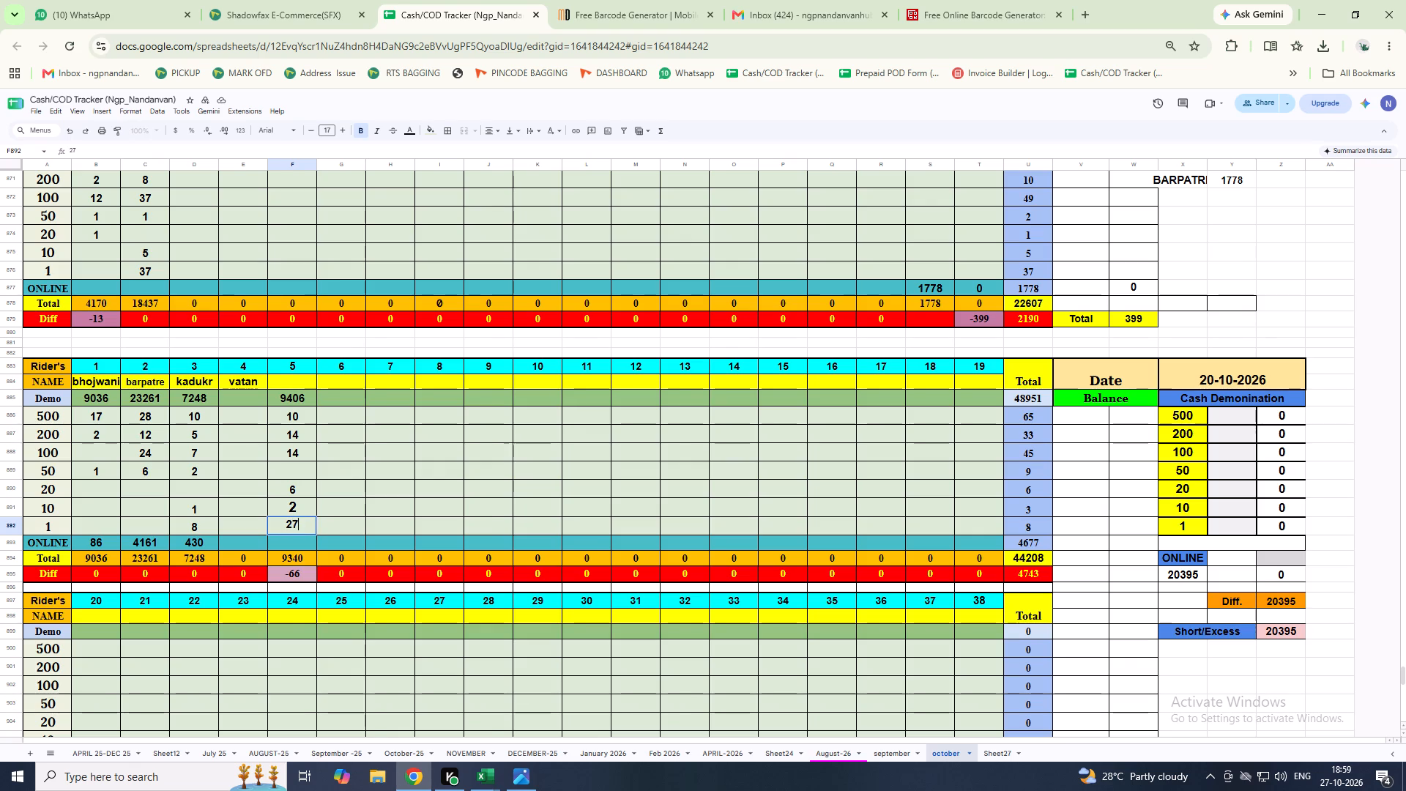
pyautogui.press('Down')
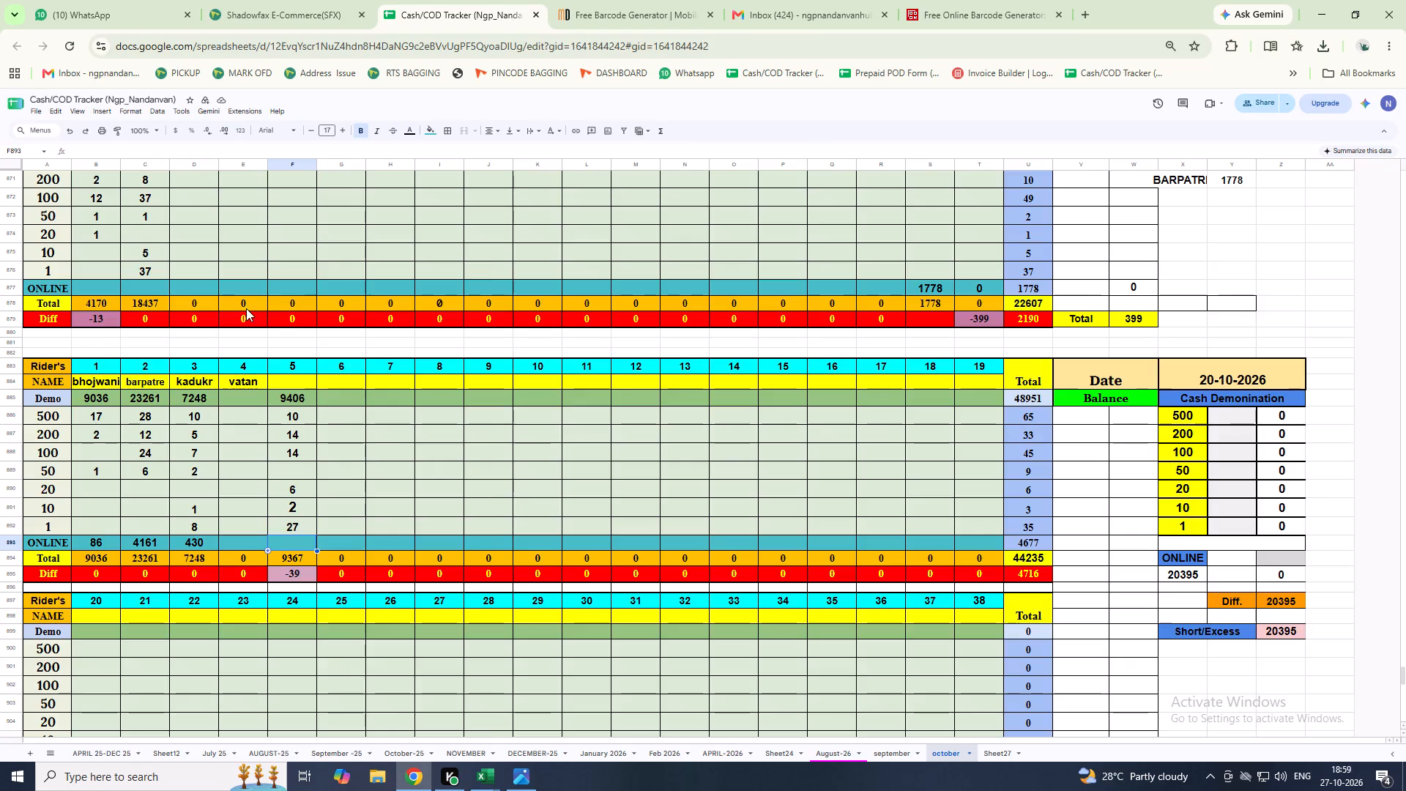
# Switch to the Shadowfax portal and refresh the pending-to-scan total in Shipment Tally.
pyautogui.click(267, 0)
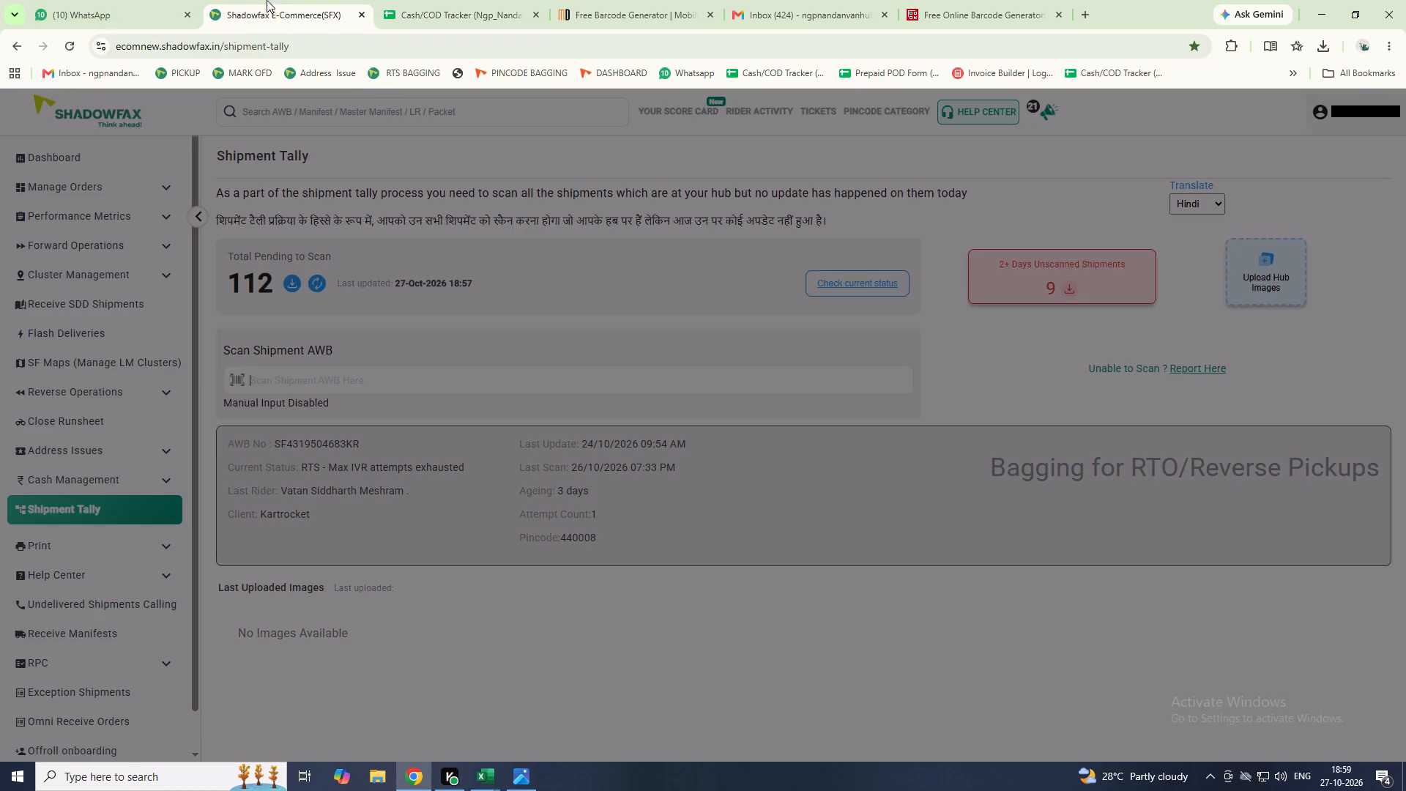
pyautogui.click(443, 4)
pyautogui.click(269, 7)
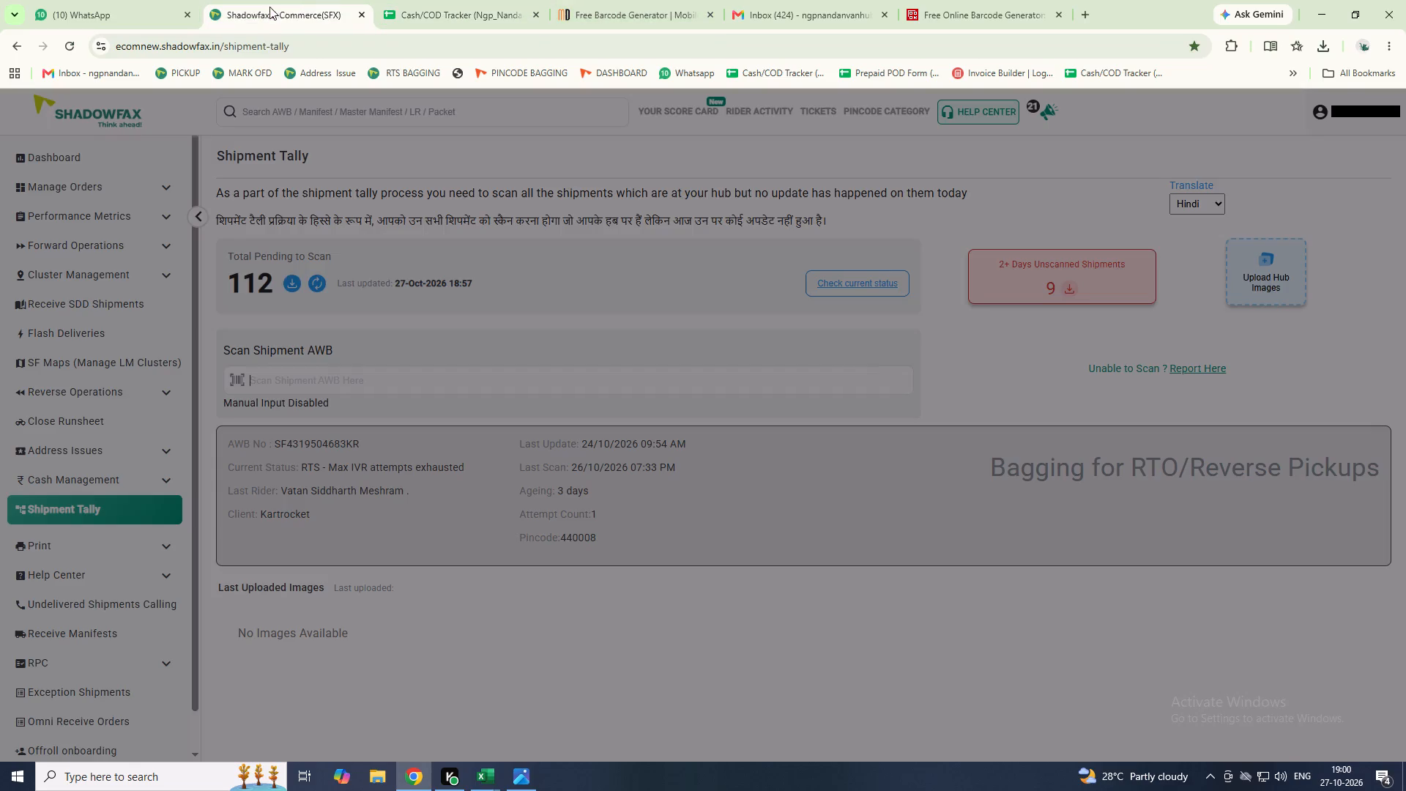
pyautogui.click(322, 280)
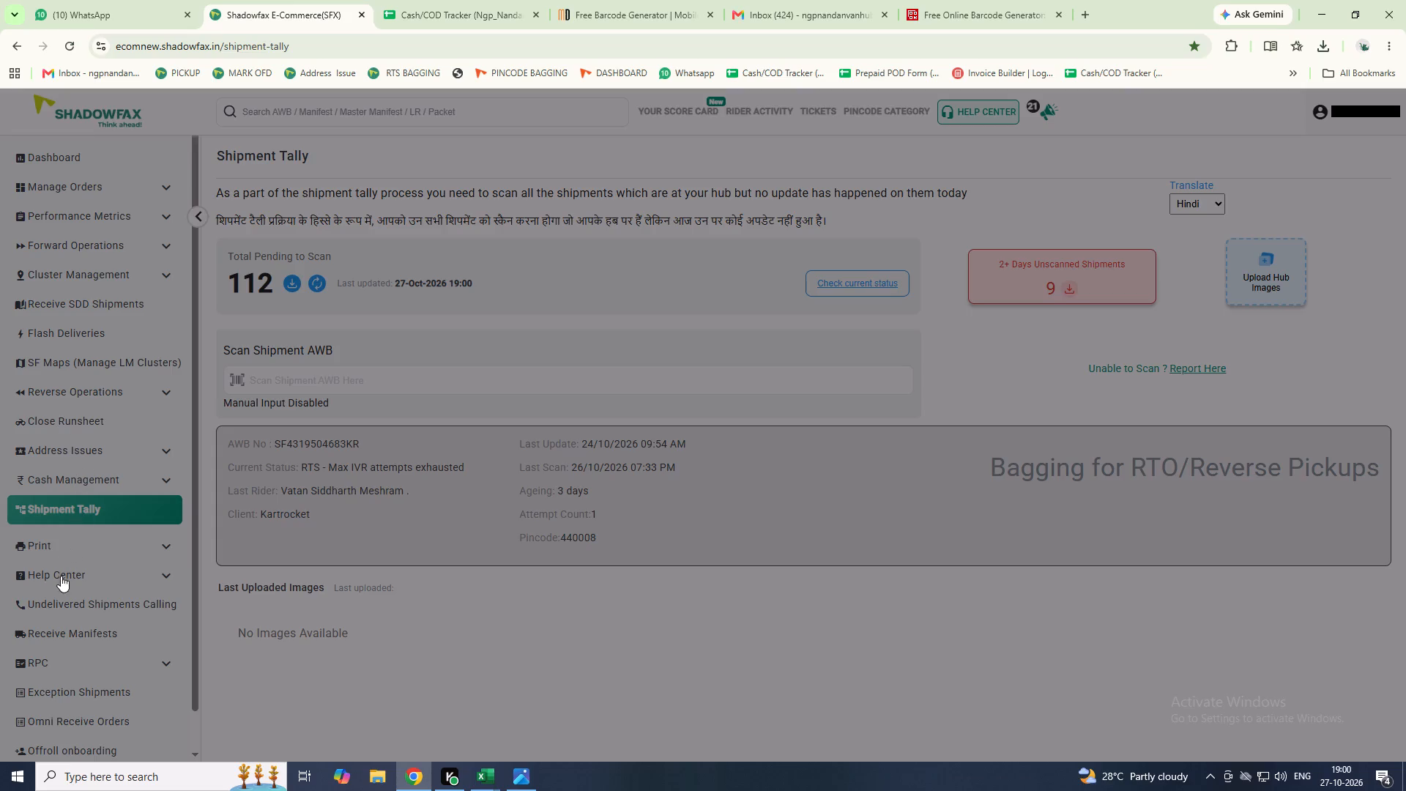
# Open Forward runsheet closure for rider Himanshu and advance through the scan and unscanned-shipment stages to the closure confirmation.
pyautogui.click(79, 417)
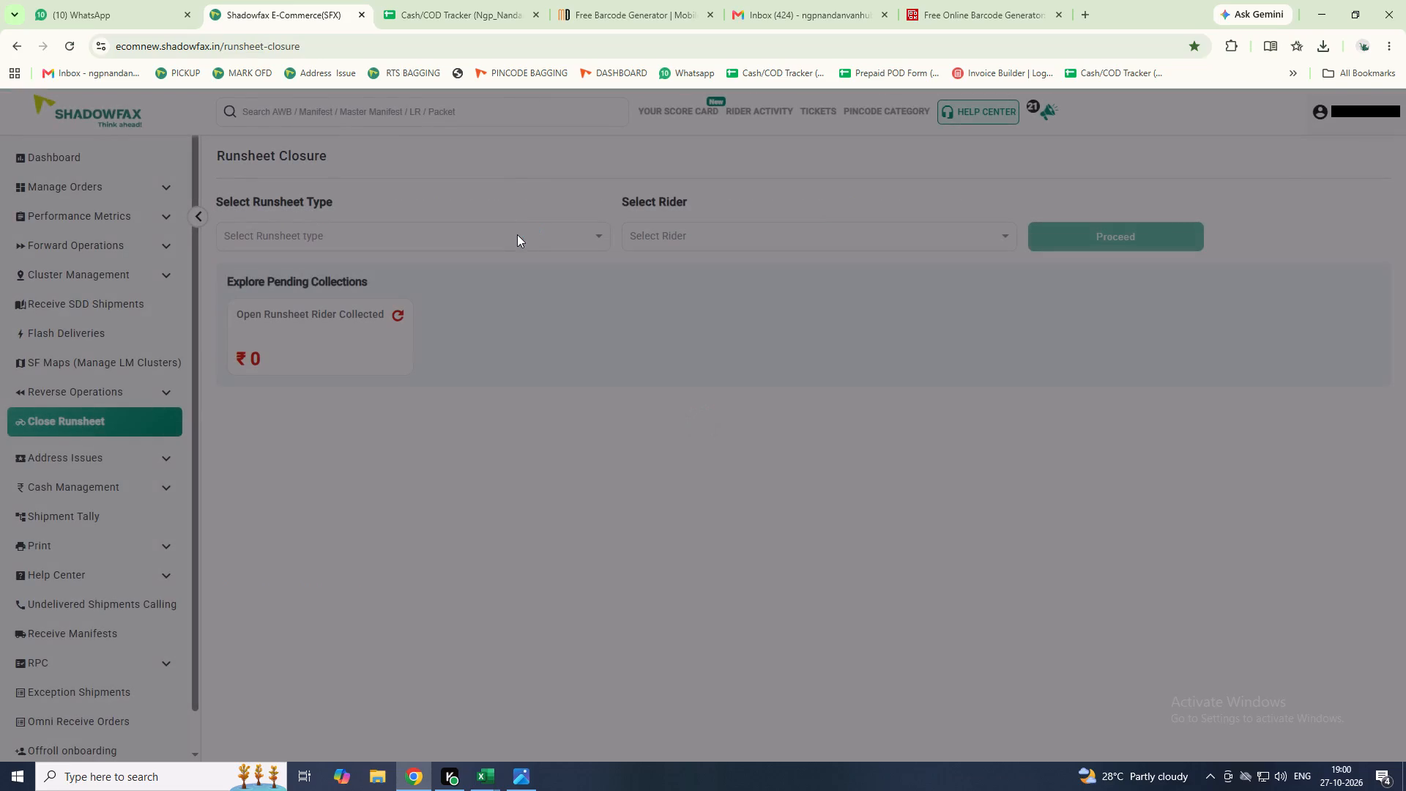
pyautogui.click(517, 234)
pyautogui.click(319, 261)
pyautogui.click(741, 237)
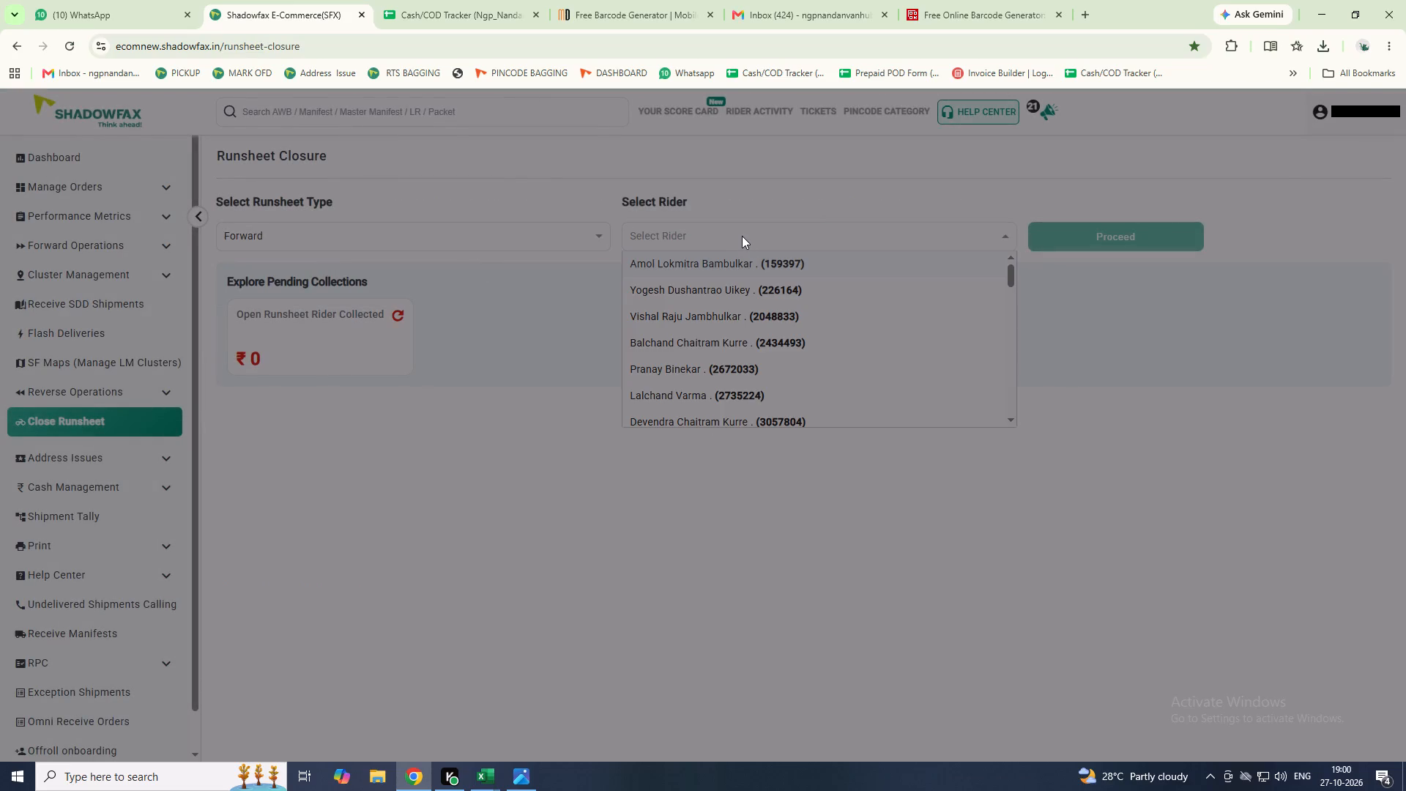
pyautogui.write('himan')
pyautogui.press('Return')
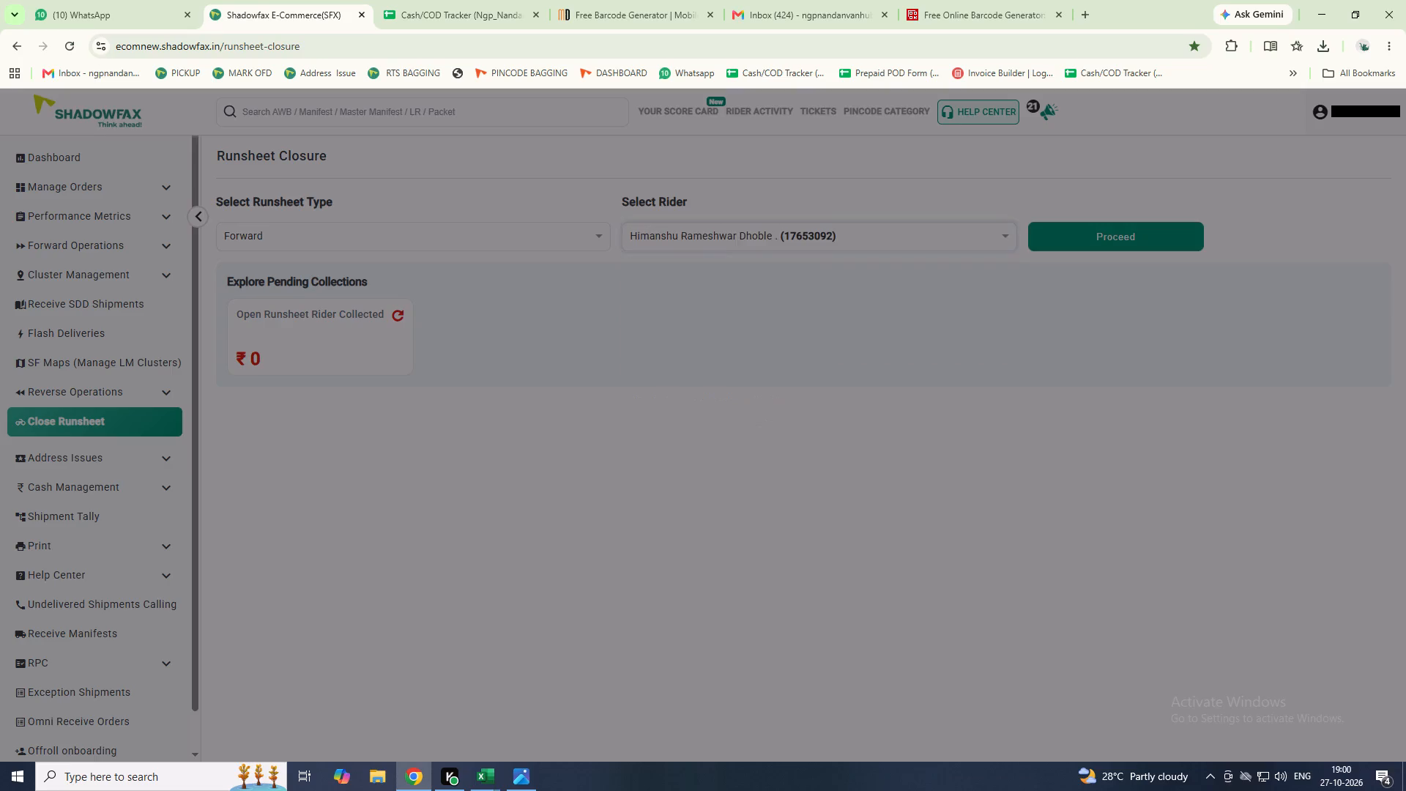
pyautogui.press('Tab')
pyautogui.press('Return')
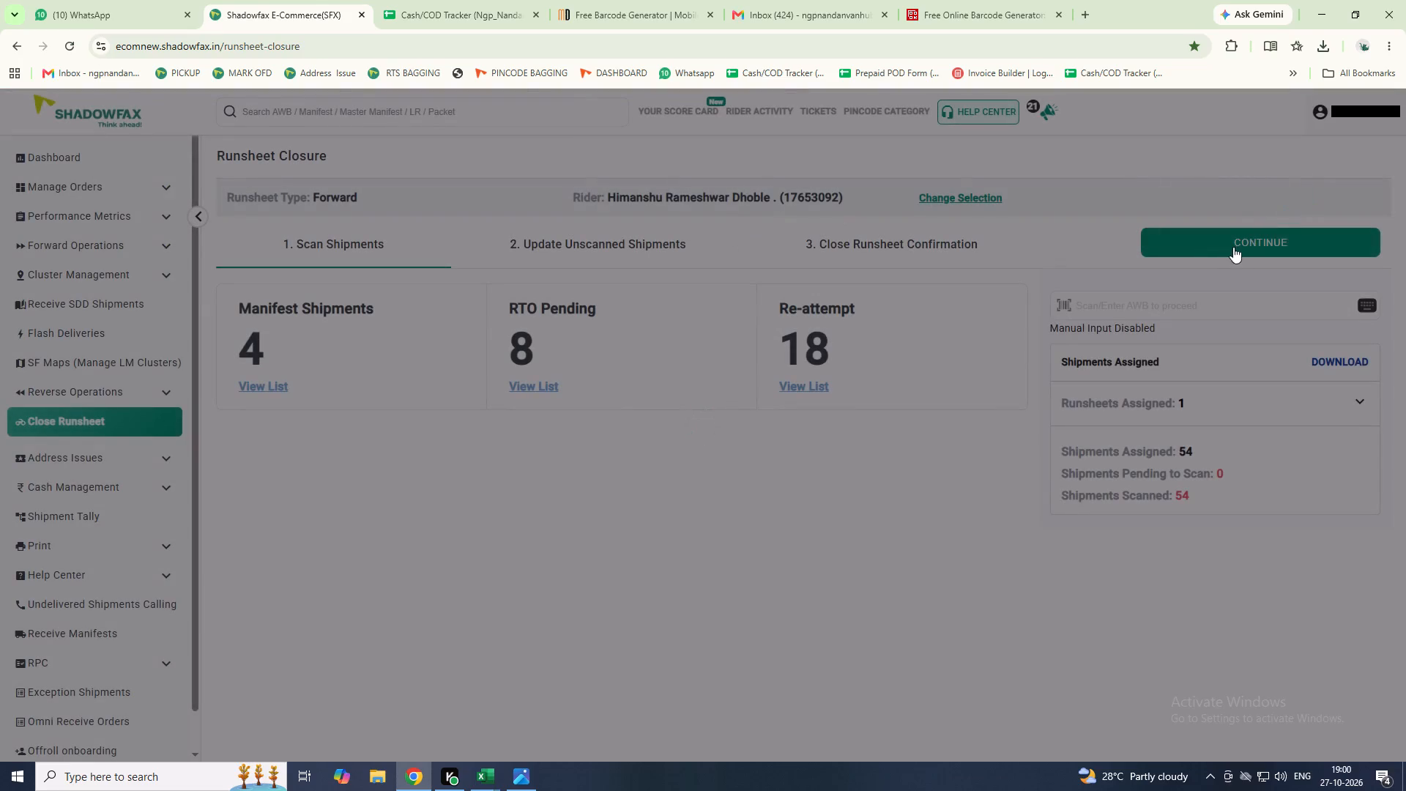
pyautogui.click(1114, 307)
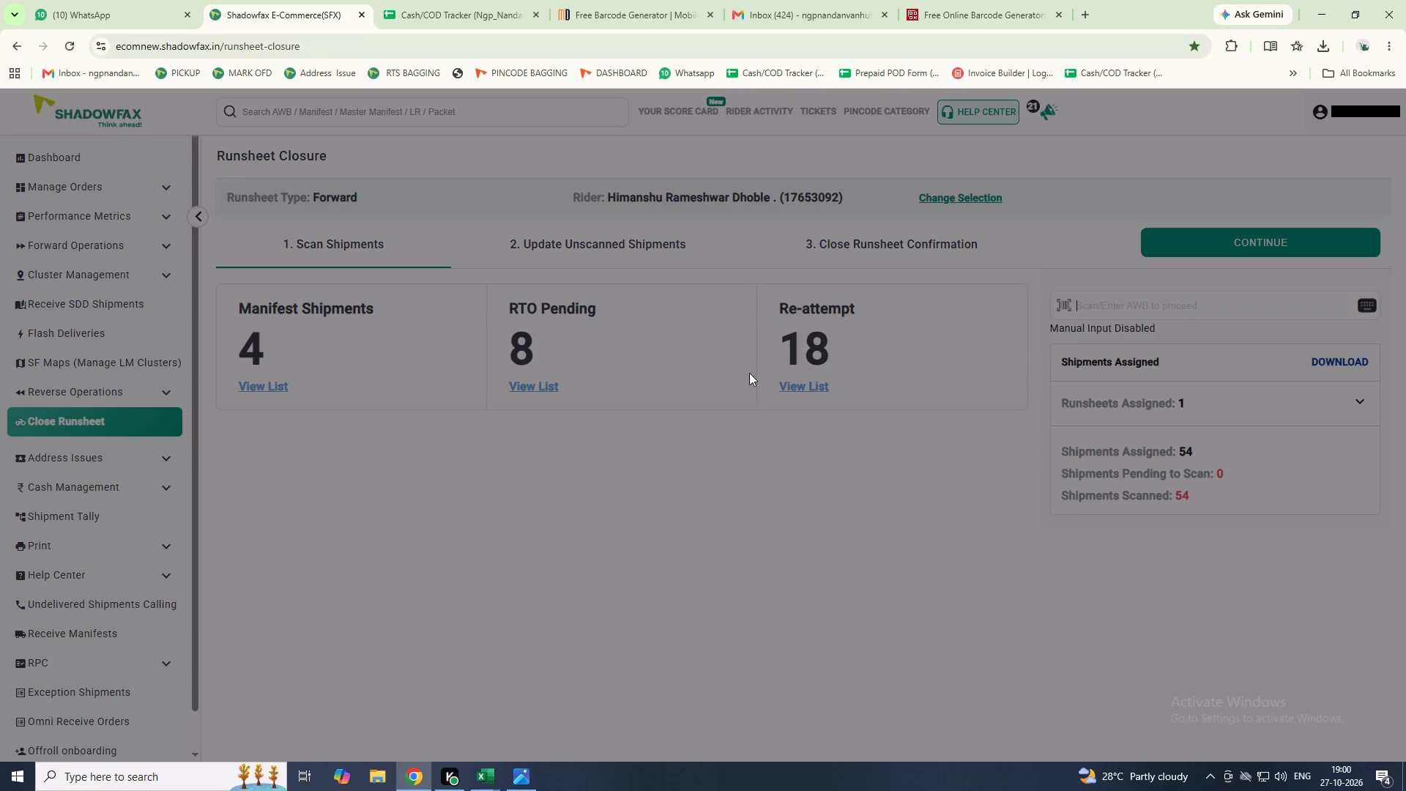
pyautogui.click(1281, 241)
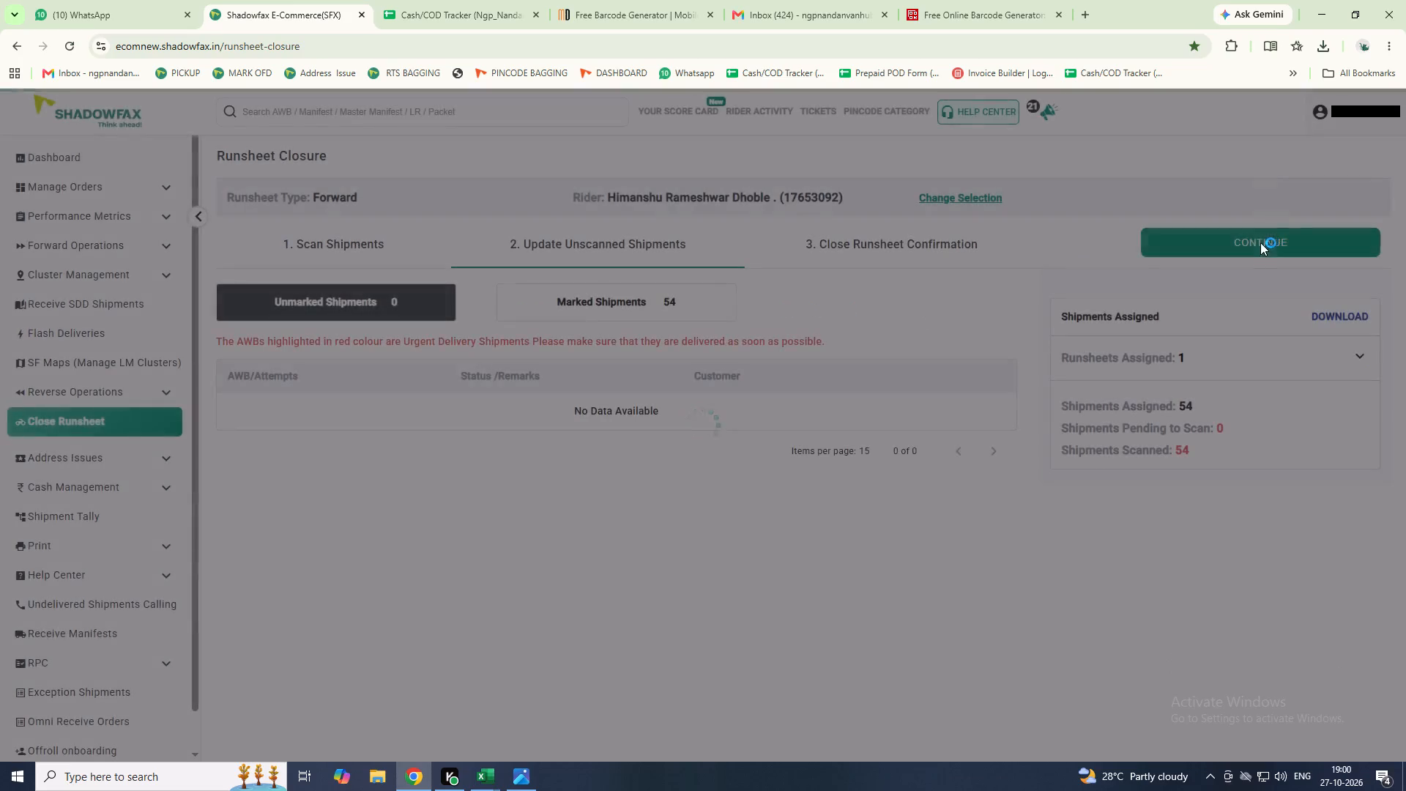
pyautogui.click(1257, 242)
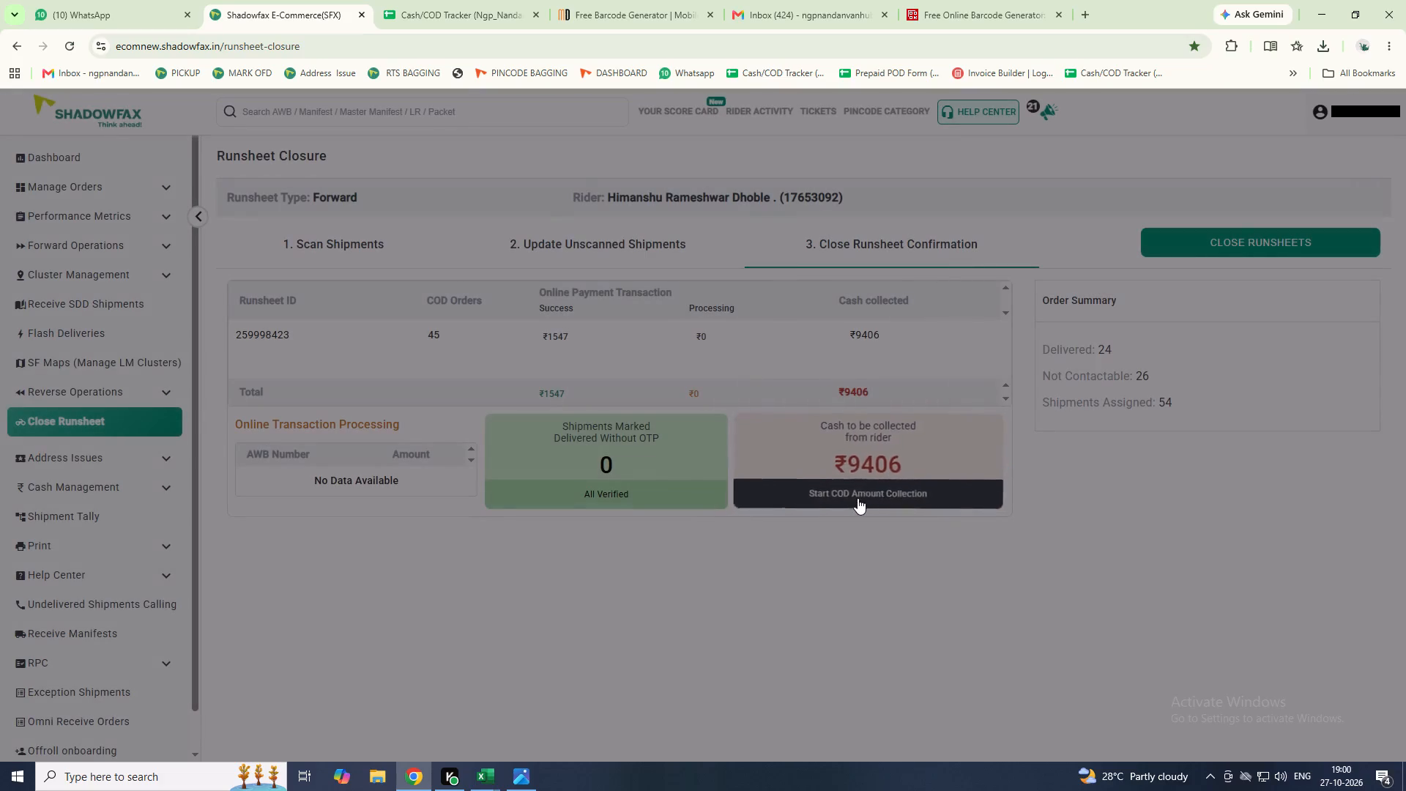
# Collect 39 rupees of Himanshu's COD amount through a generated UPI QR code payment.
pyautogui.click(859, 494)
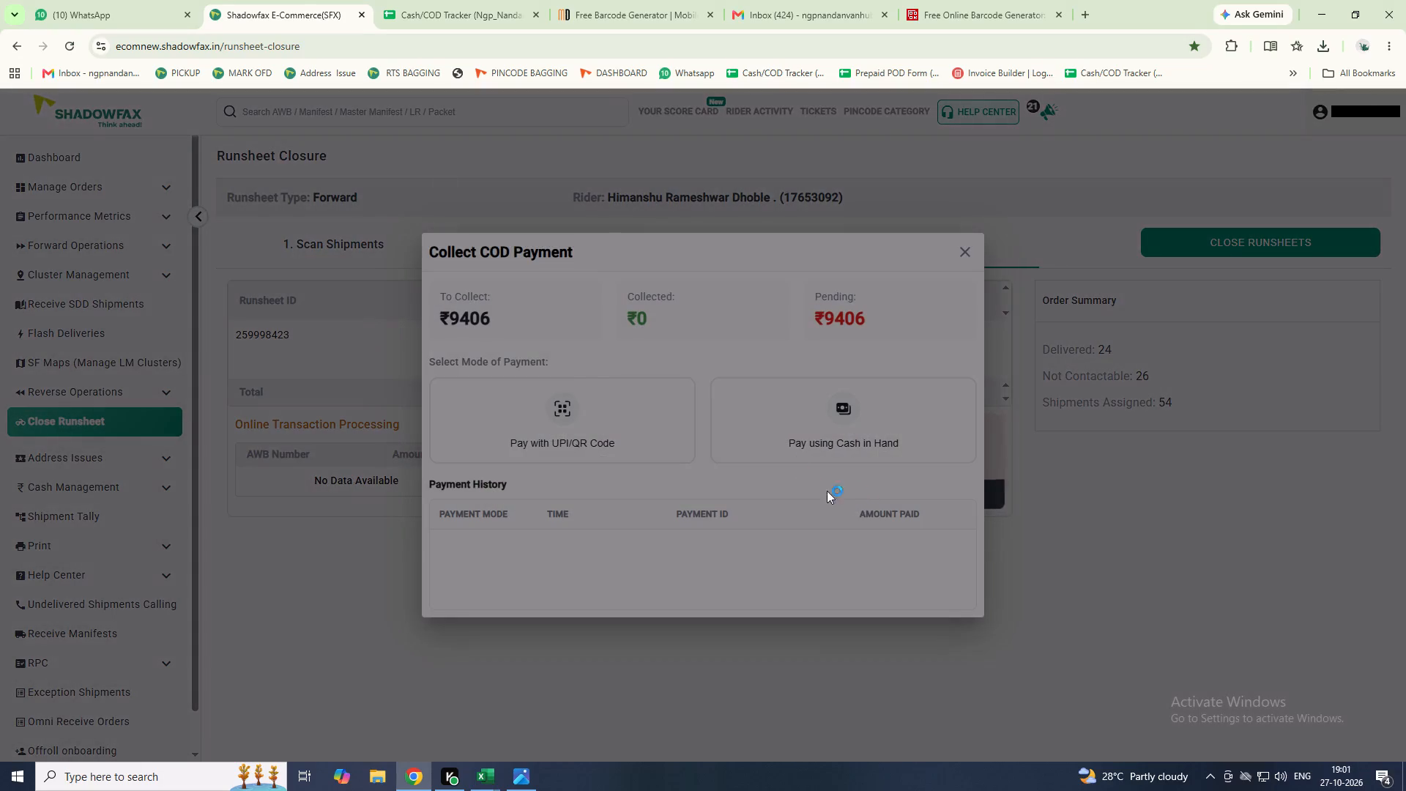
pyautogui.click(589, 416)
pyautogui.click(584, 505)
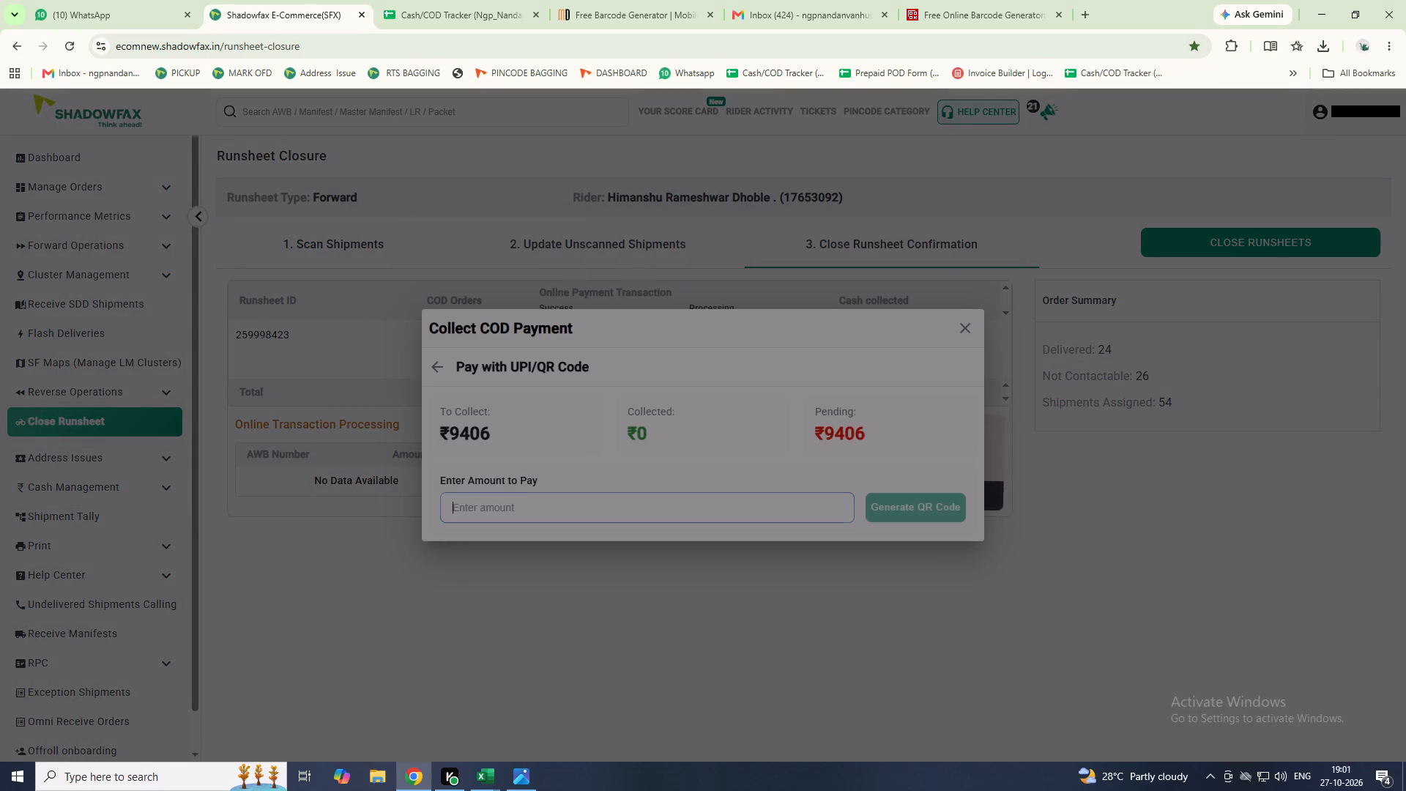
pyautogui.press('3')
pyautogui.press('9')
pyautogui.click(888, 502)
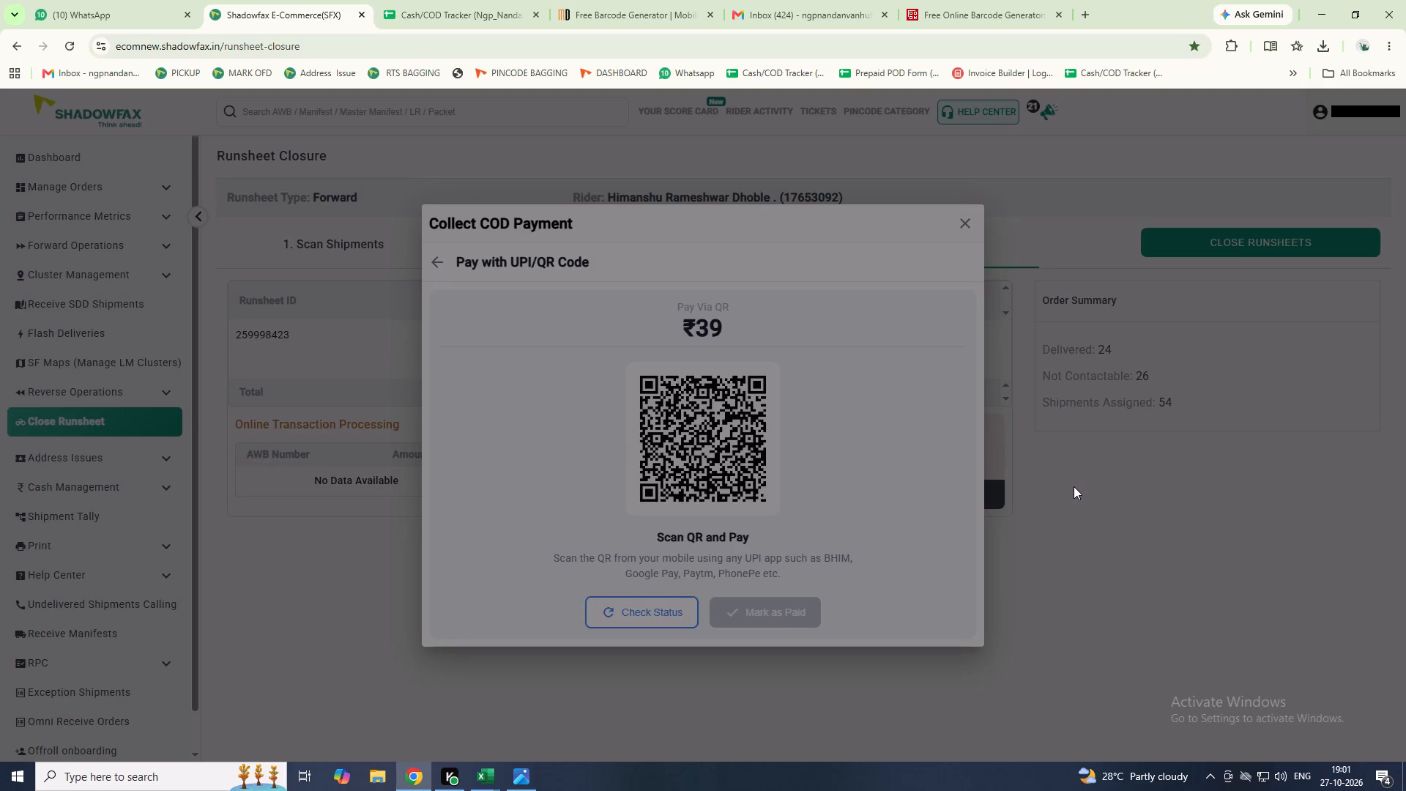
pyautogui.scroll(1, 1081, 471)
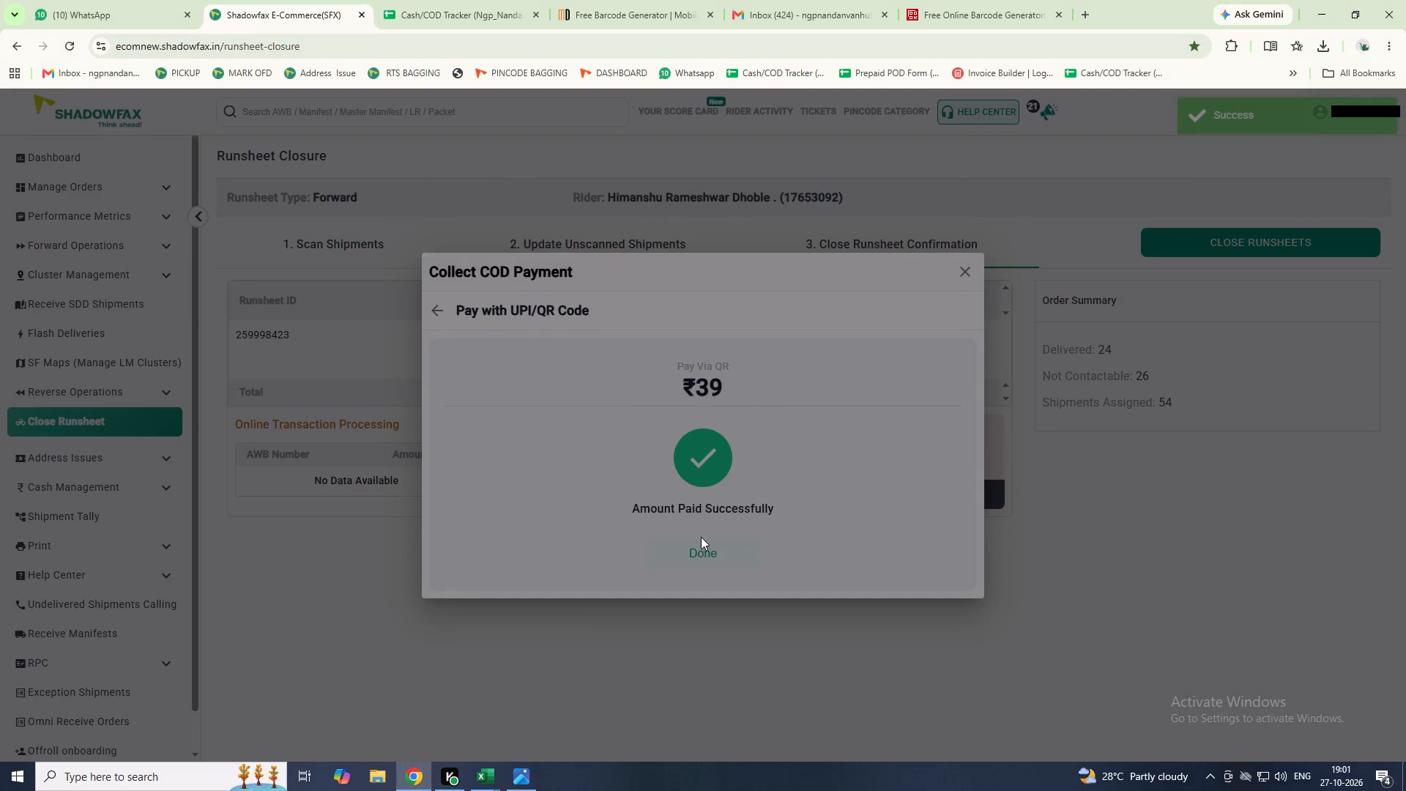
pyautogui.doubleClick(701, 537)
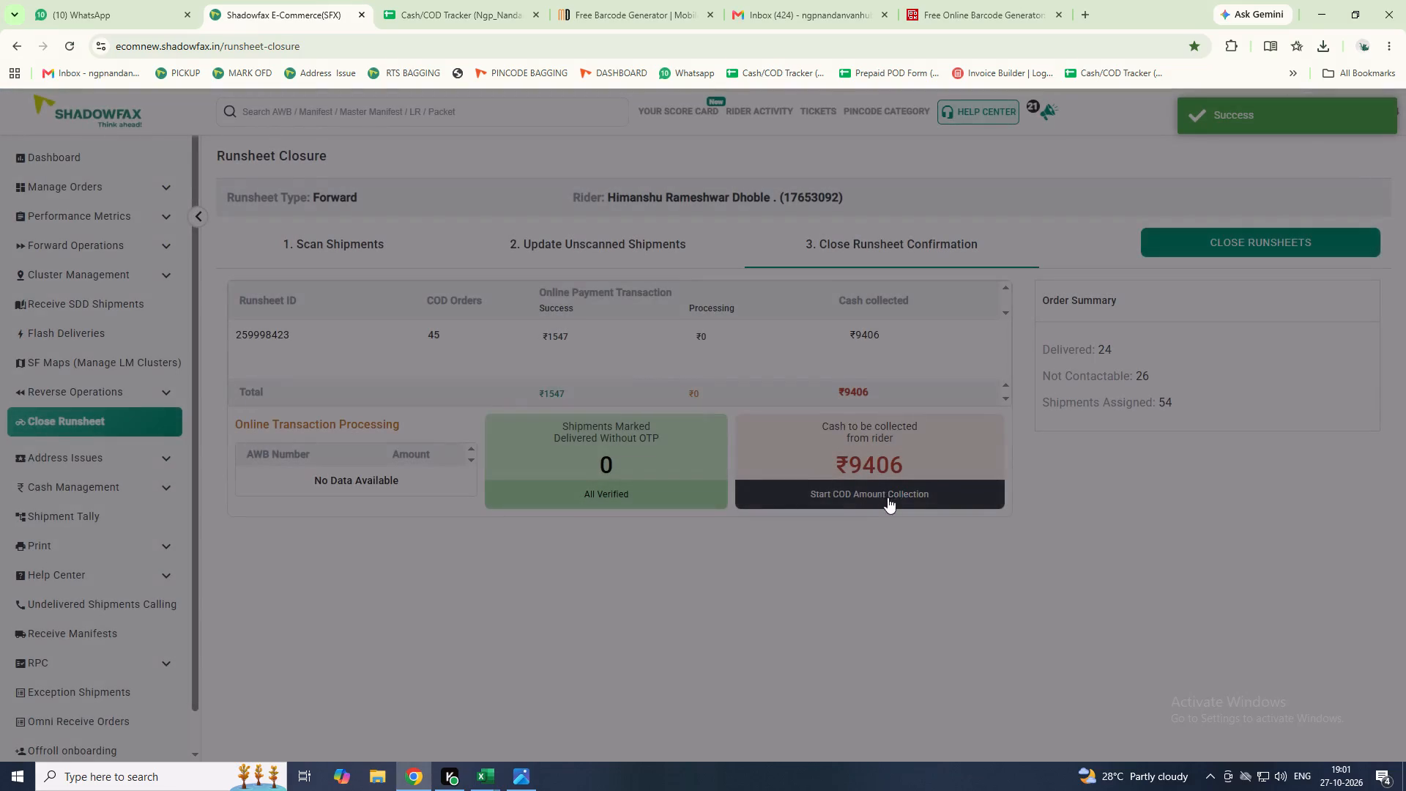
# Record 9367 rupees of Himanshu's COD amount as collected using cash in hand.
pyautogui.click(862, 499)
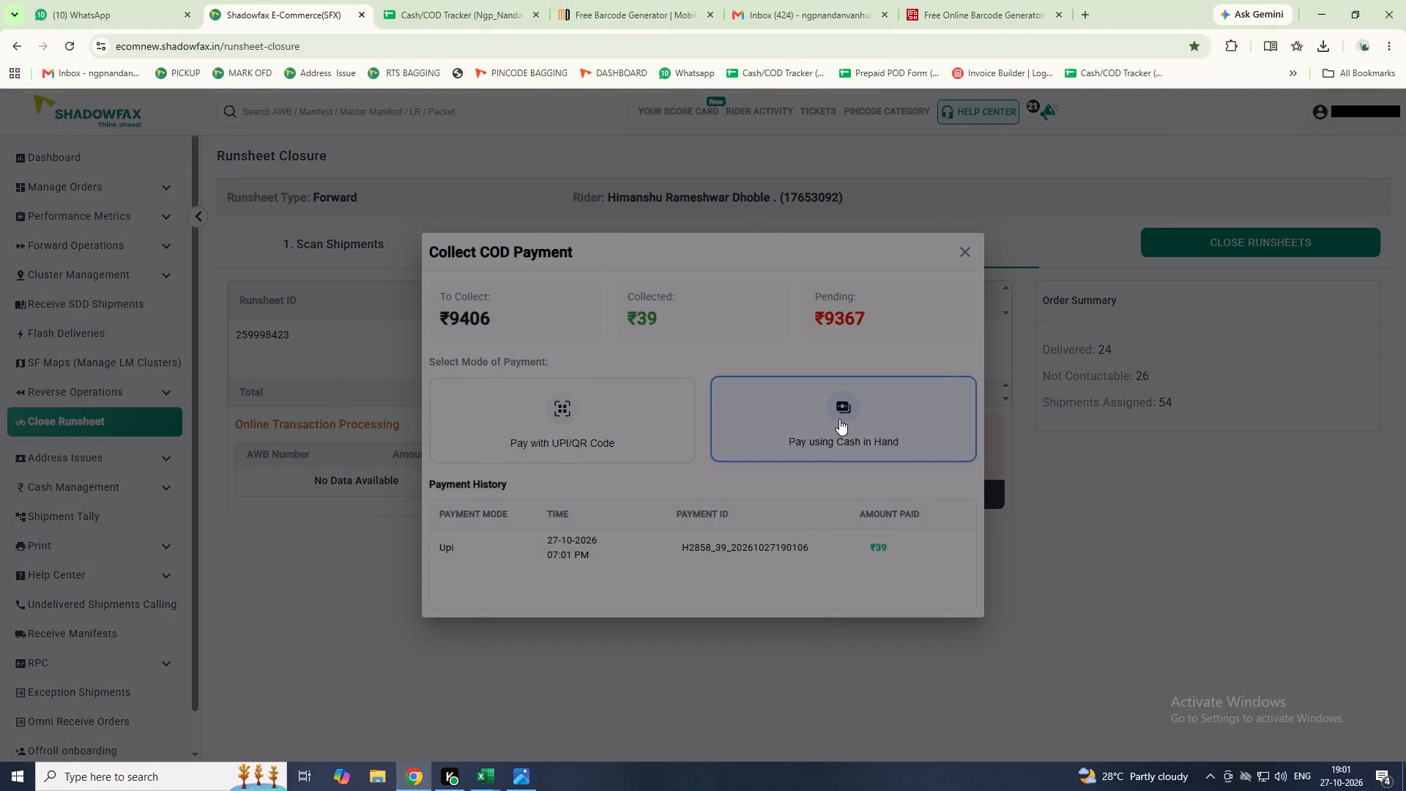
pyautogui.click(838, 415)
pyautogui.click(706, 502)
pyautogui.write('9367')
pyautogui.click(882, 505)
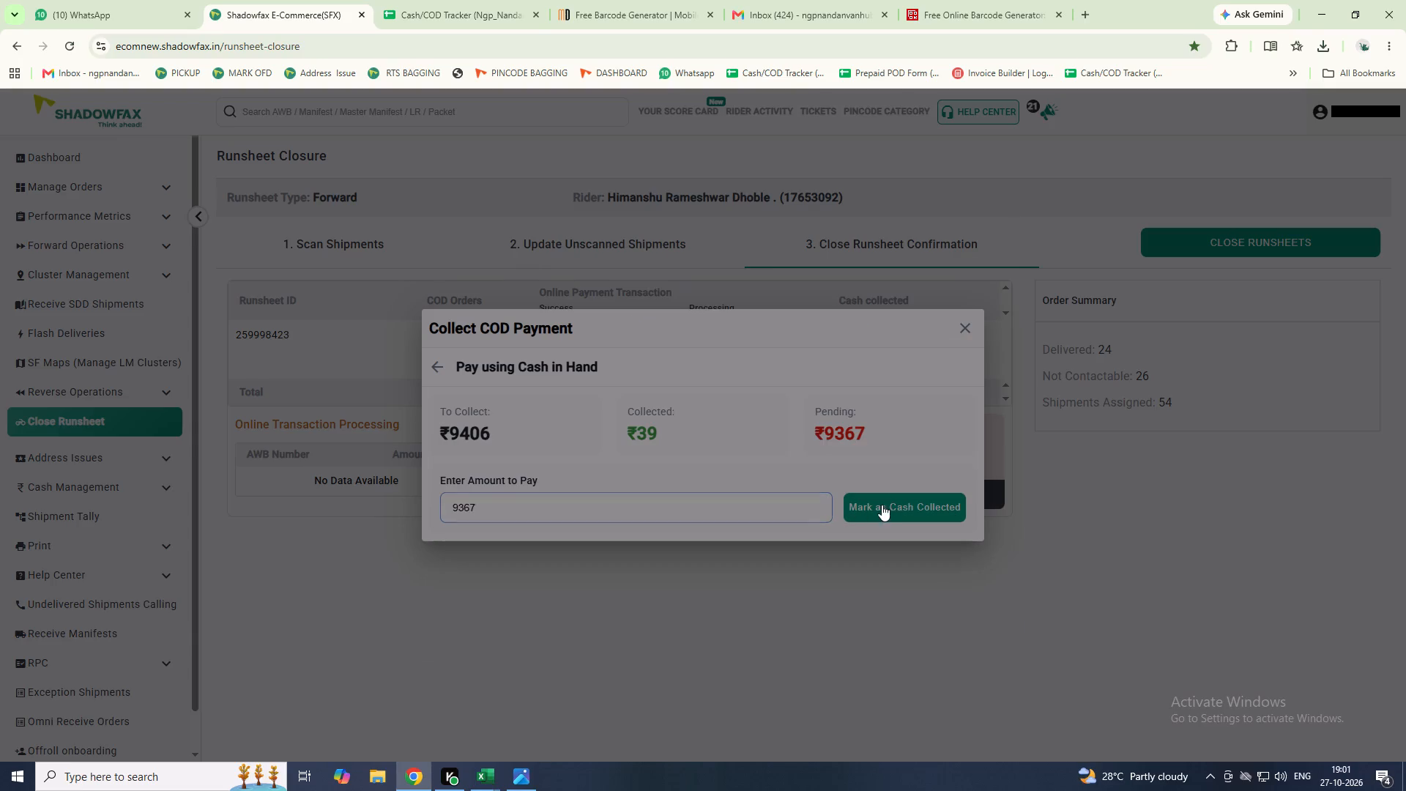
pyautogui.click(962, 250)
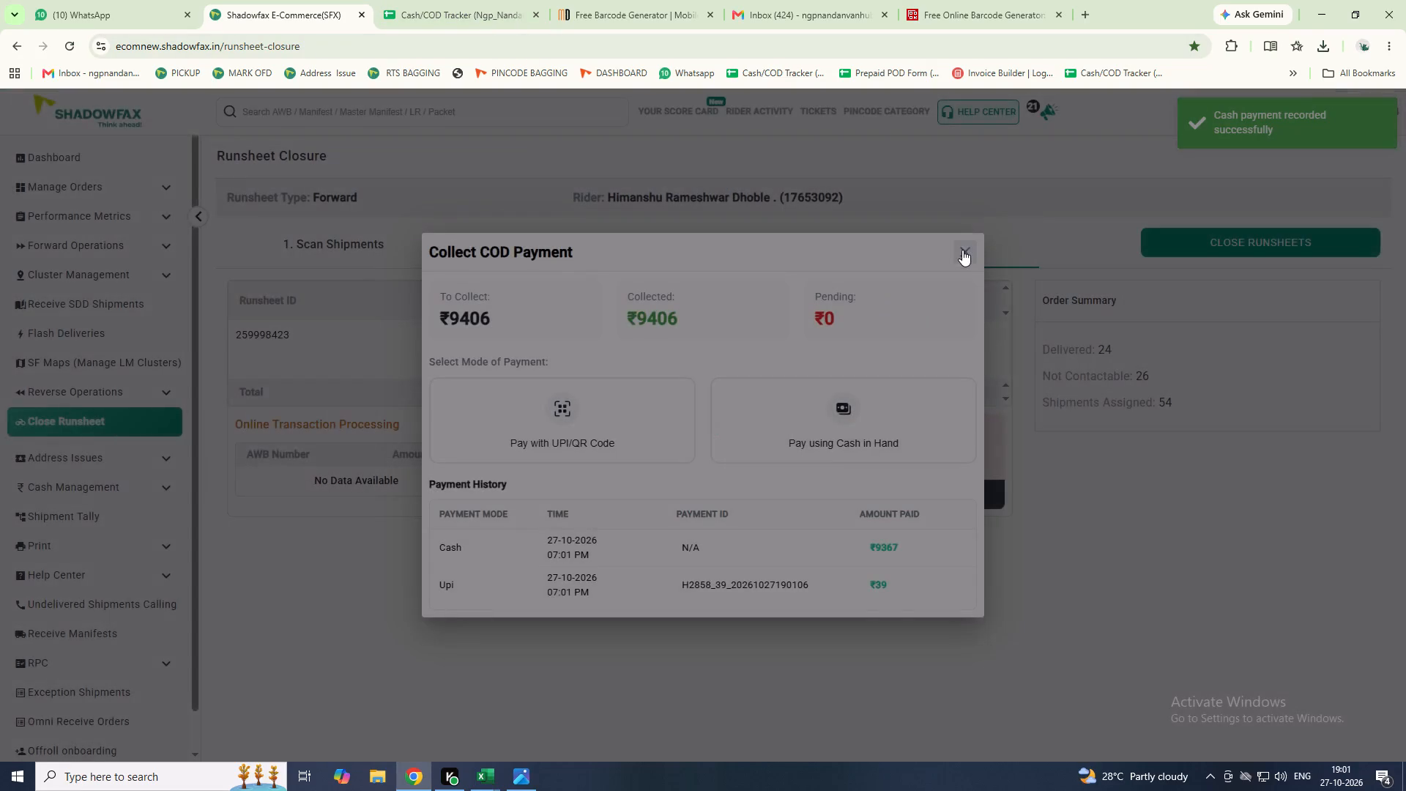
# Mark Himanshu's cash as collected and close his forward runsheet.
pyautogui.click(847, 496)
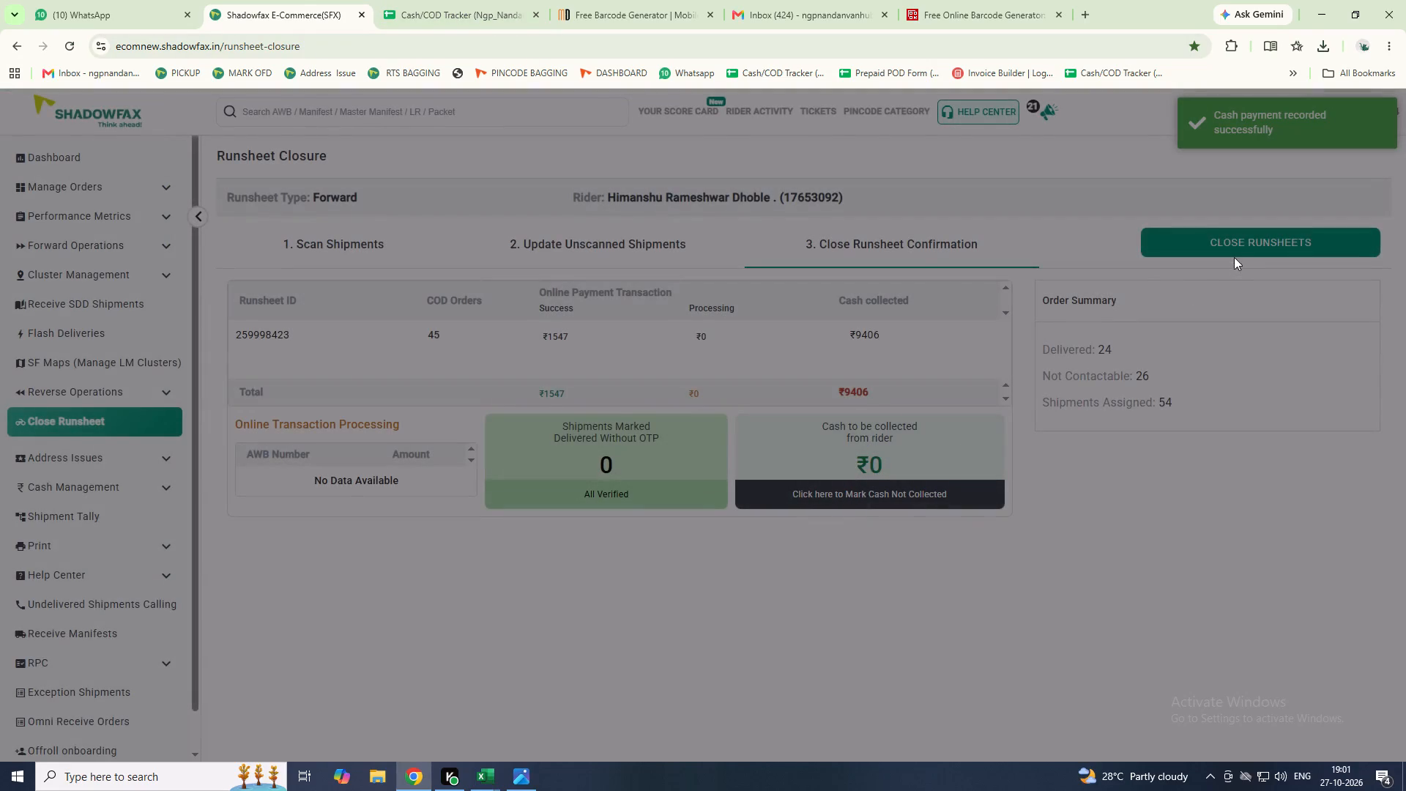
pyautogui.click(1235, 252)
# Open Forward runsheet closure for rider Vatan and continue to the unscanned-shipments update stage.
pyautogui.click(464, 20)
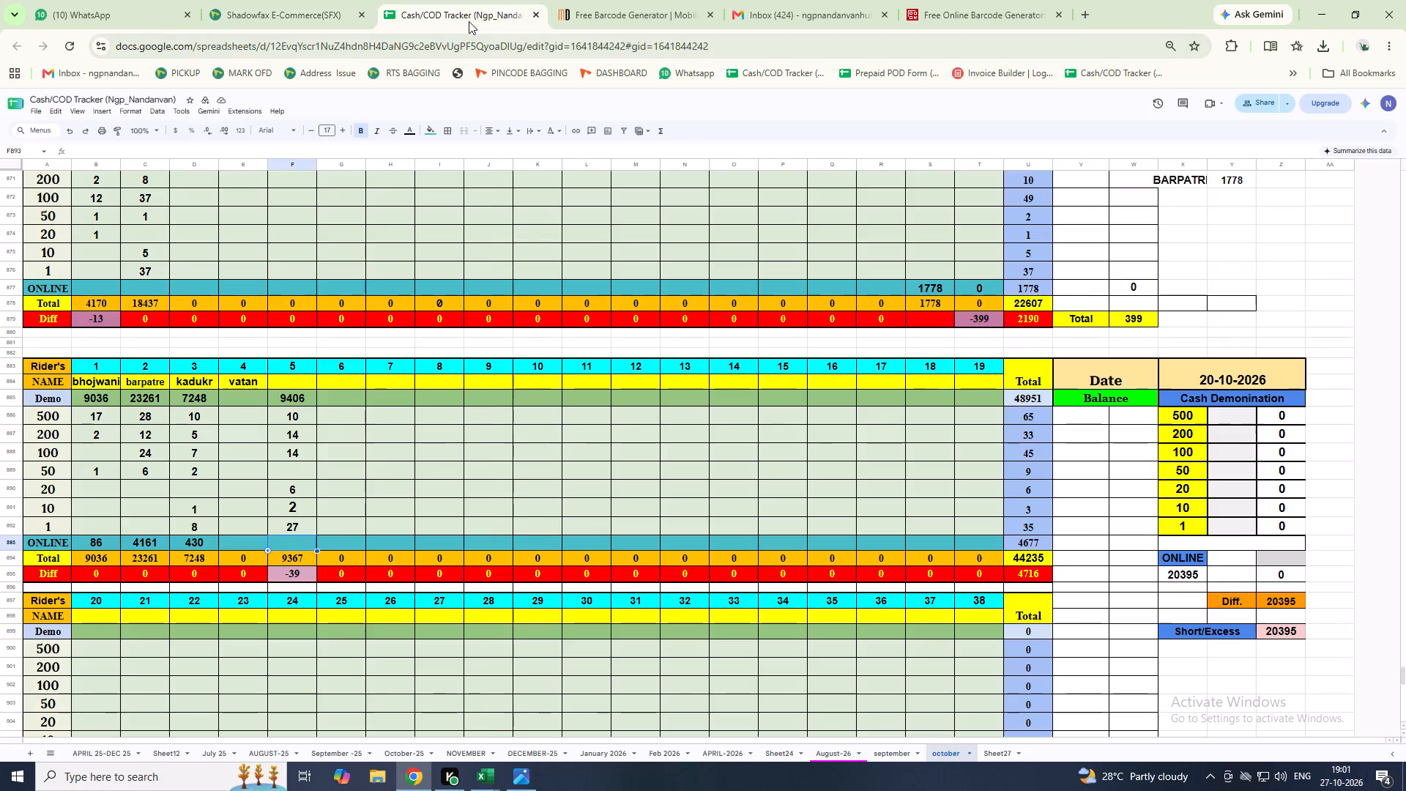
pyautogui.click(275, 5)
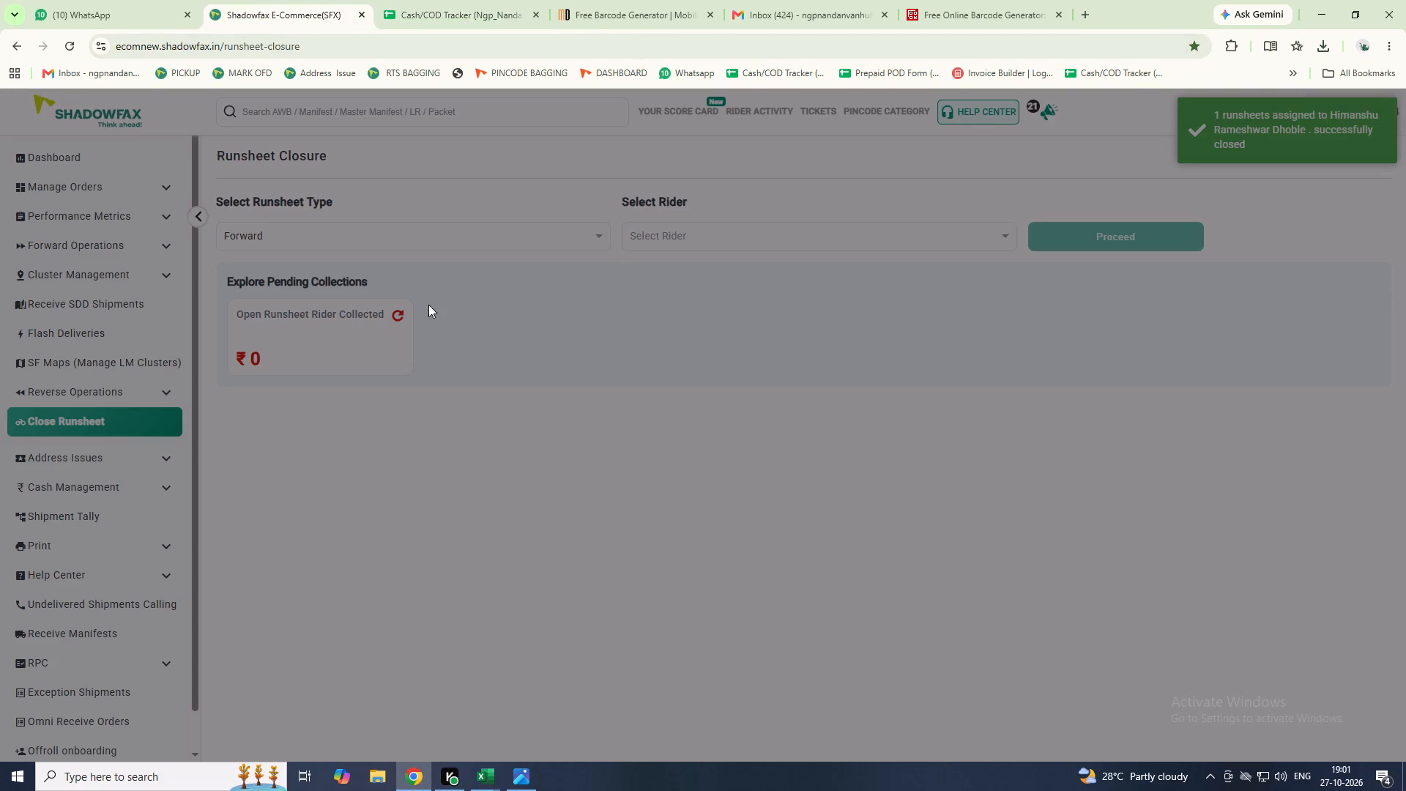
pyautogui.click(663, 239)
pyautogui.write('vatan')
pyautogui.moveTo(688, 261); pyautogui.dragTo(697, 261)
pyautogui.click(1126, 231)
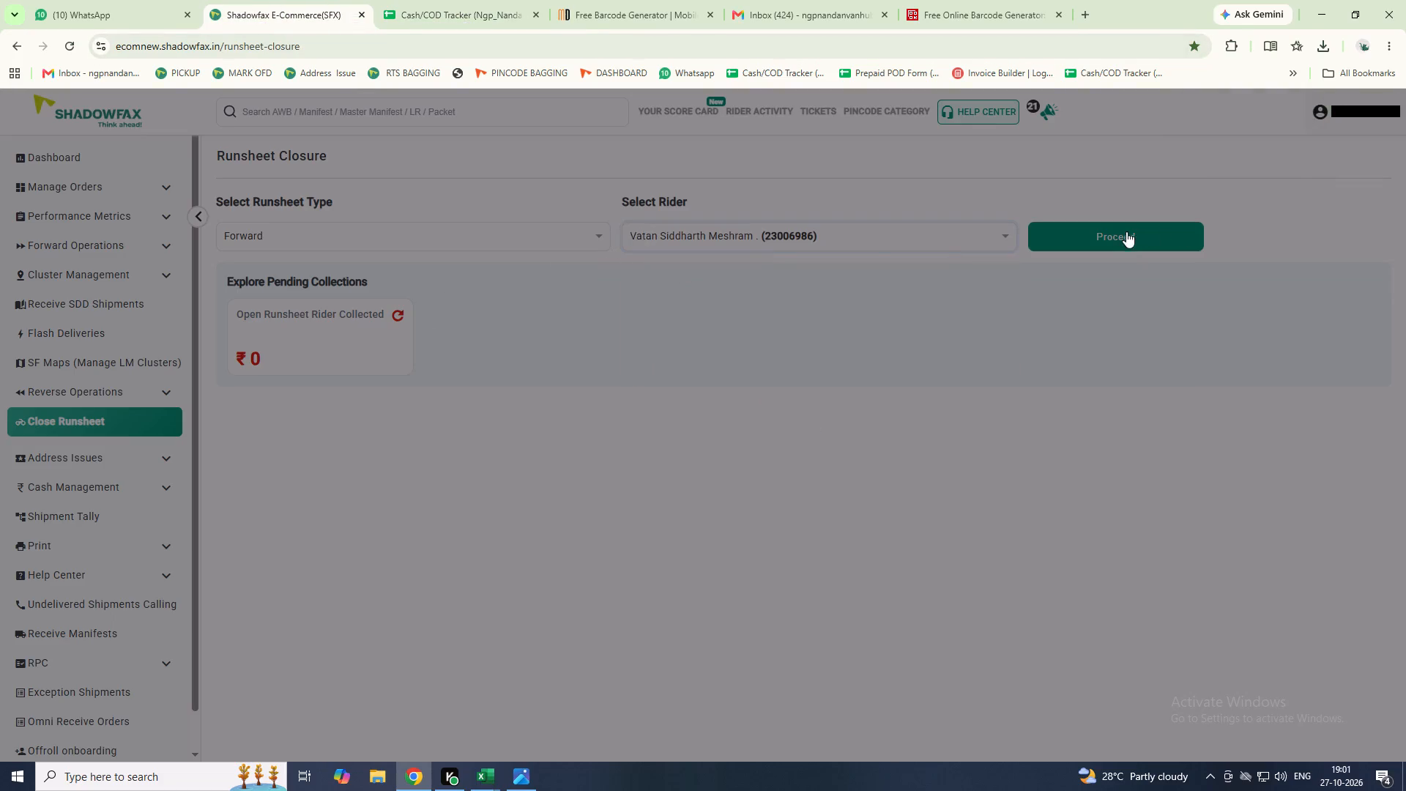
pyautogui.doubleClick(1224, 255)
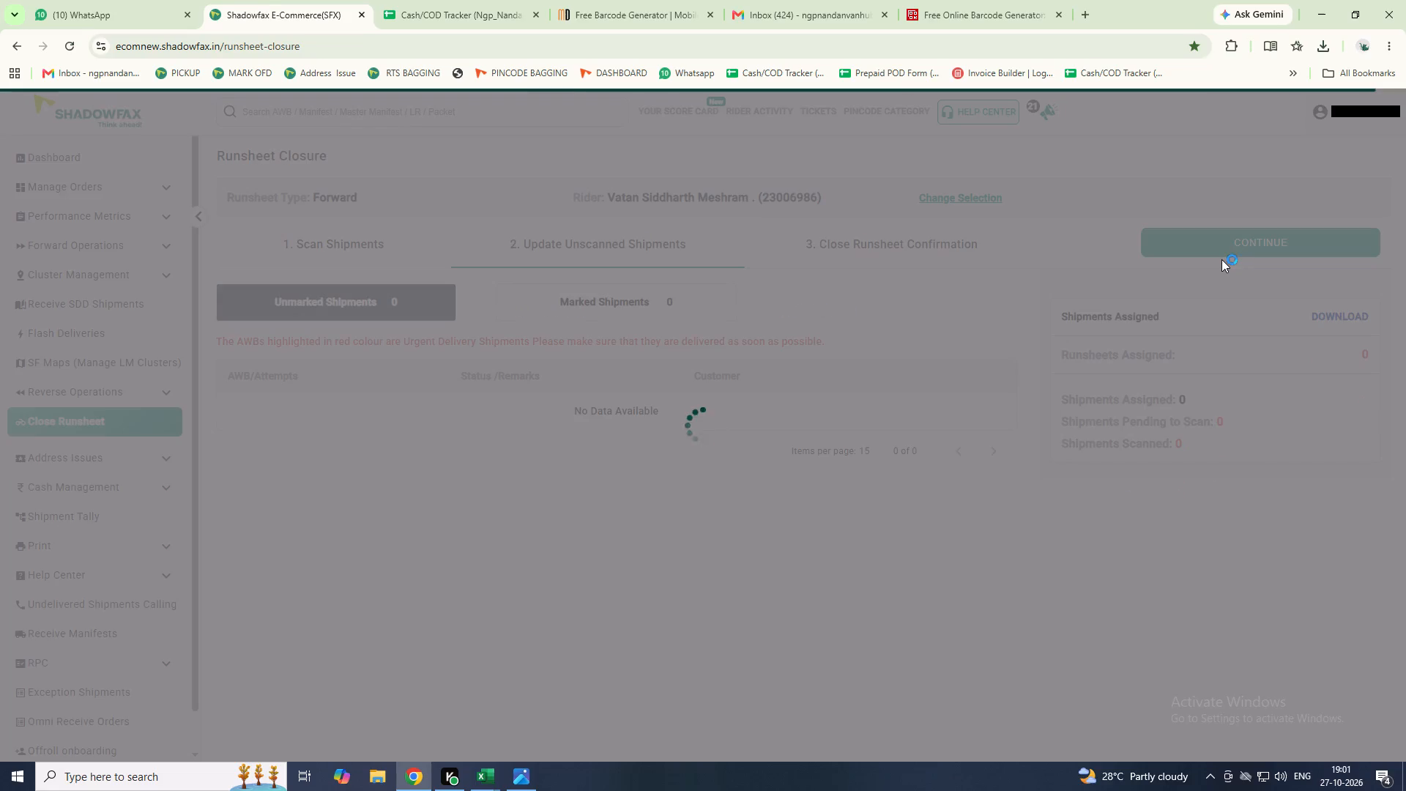
# Record Vatan's cash denominations in the Cash/COD tracker: 15 of 500, 3 of 200, 20 of 100 and 1 of 50.
pyautogui.click(415, 21)
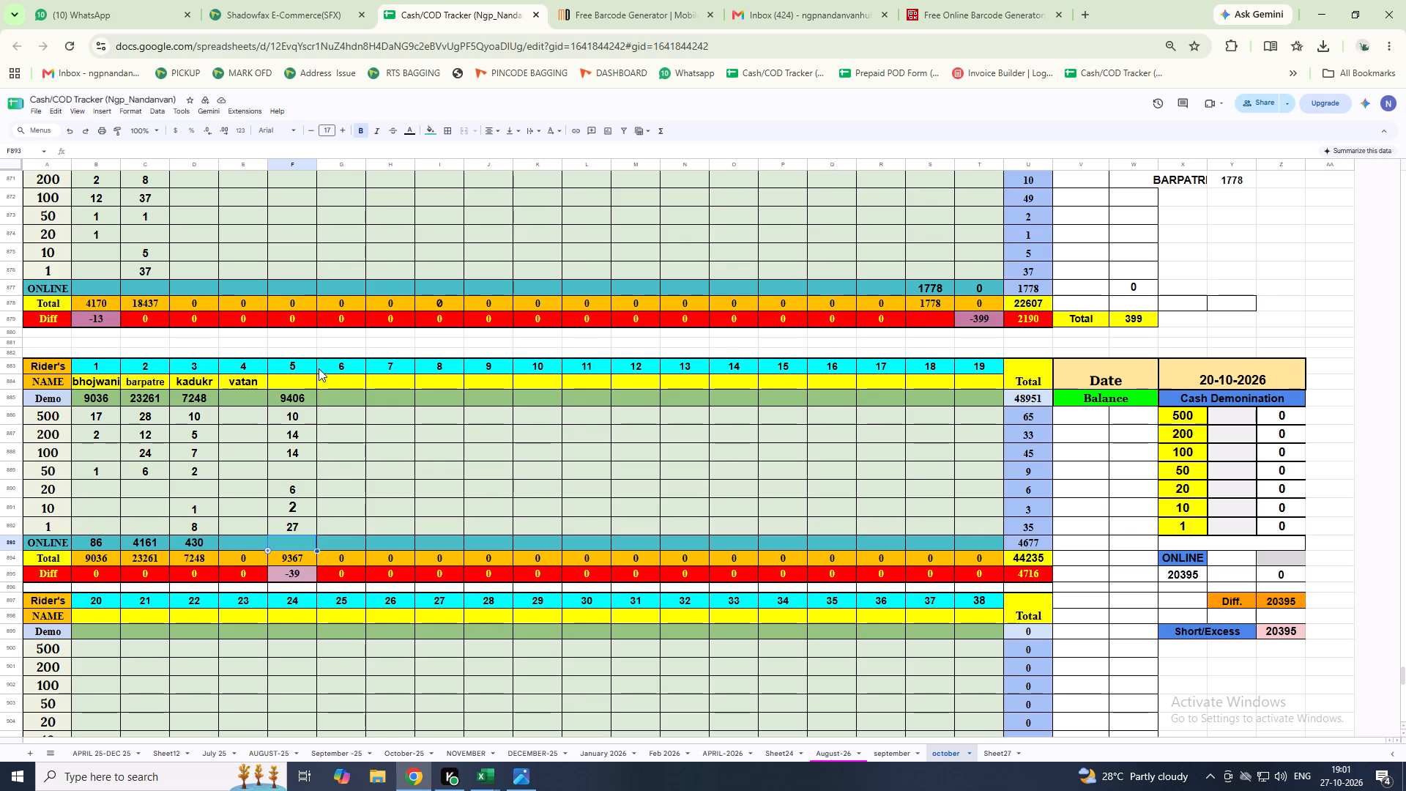
pyautogui.click(259, 416)
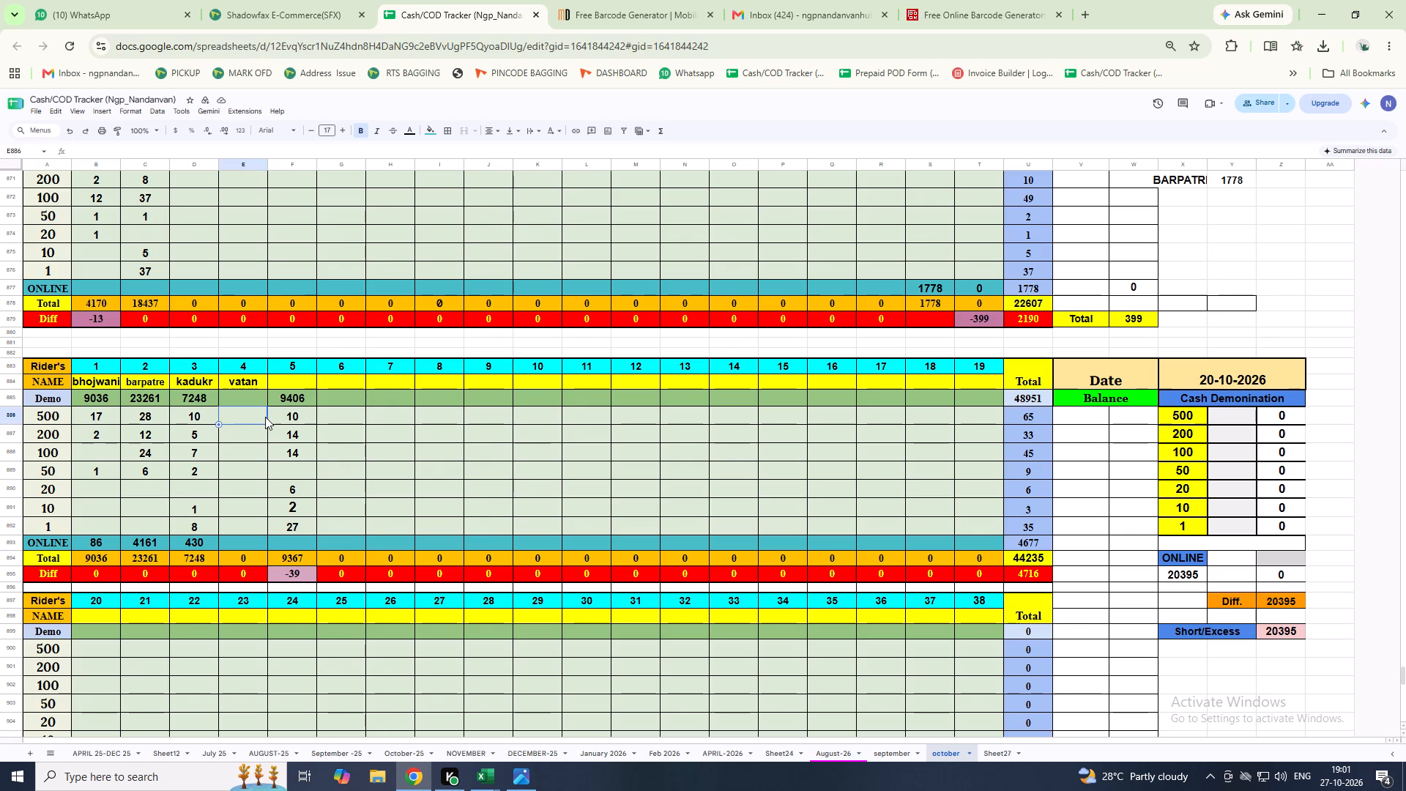
pyautogui.write('15')
pyautogui.press('Down')
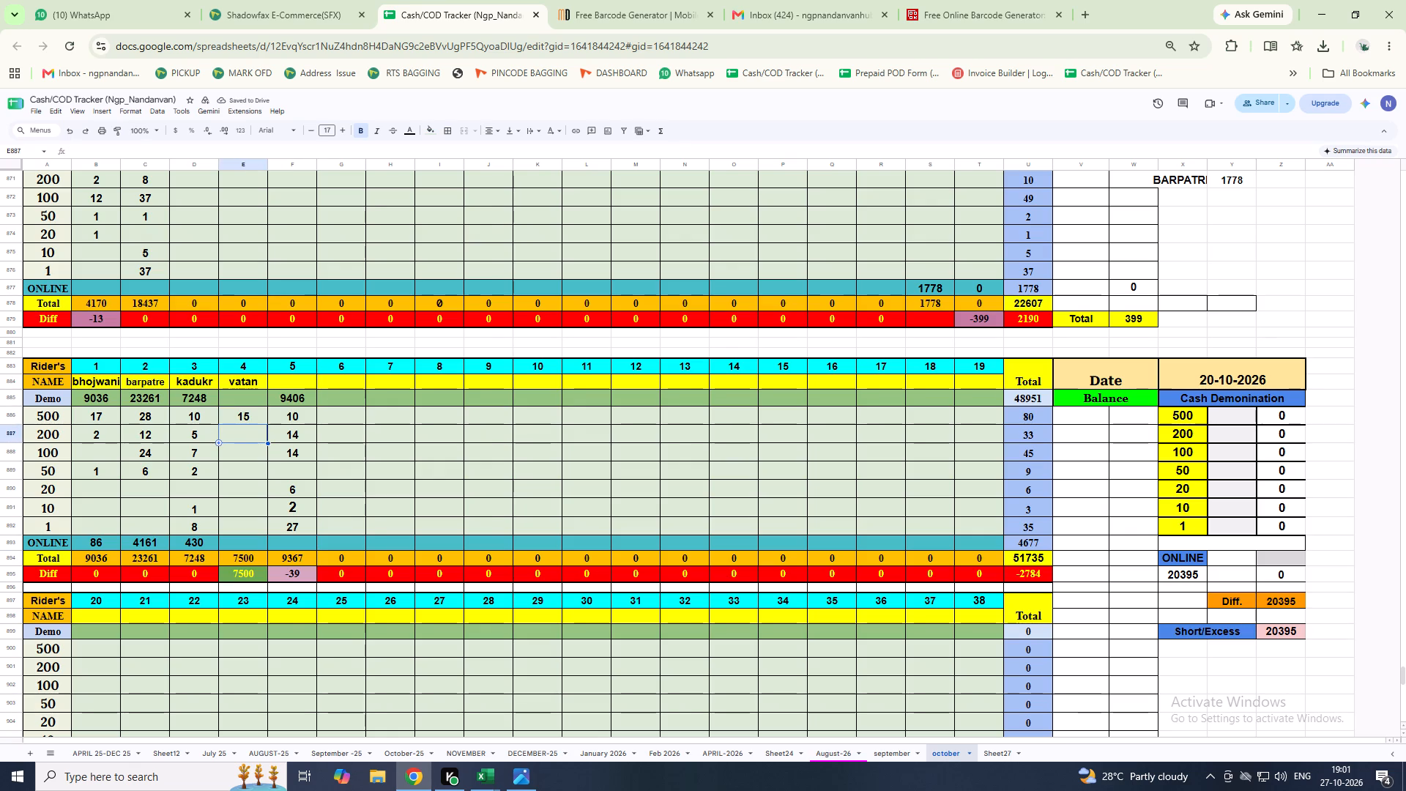
pyautogui.press('3')
pyautogui.press('Down')
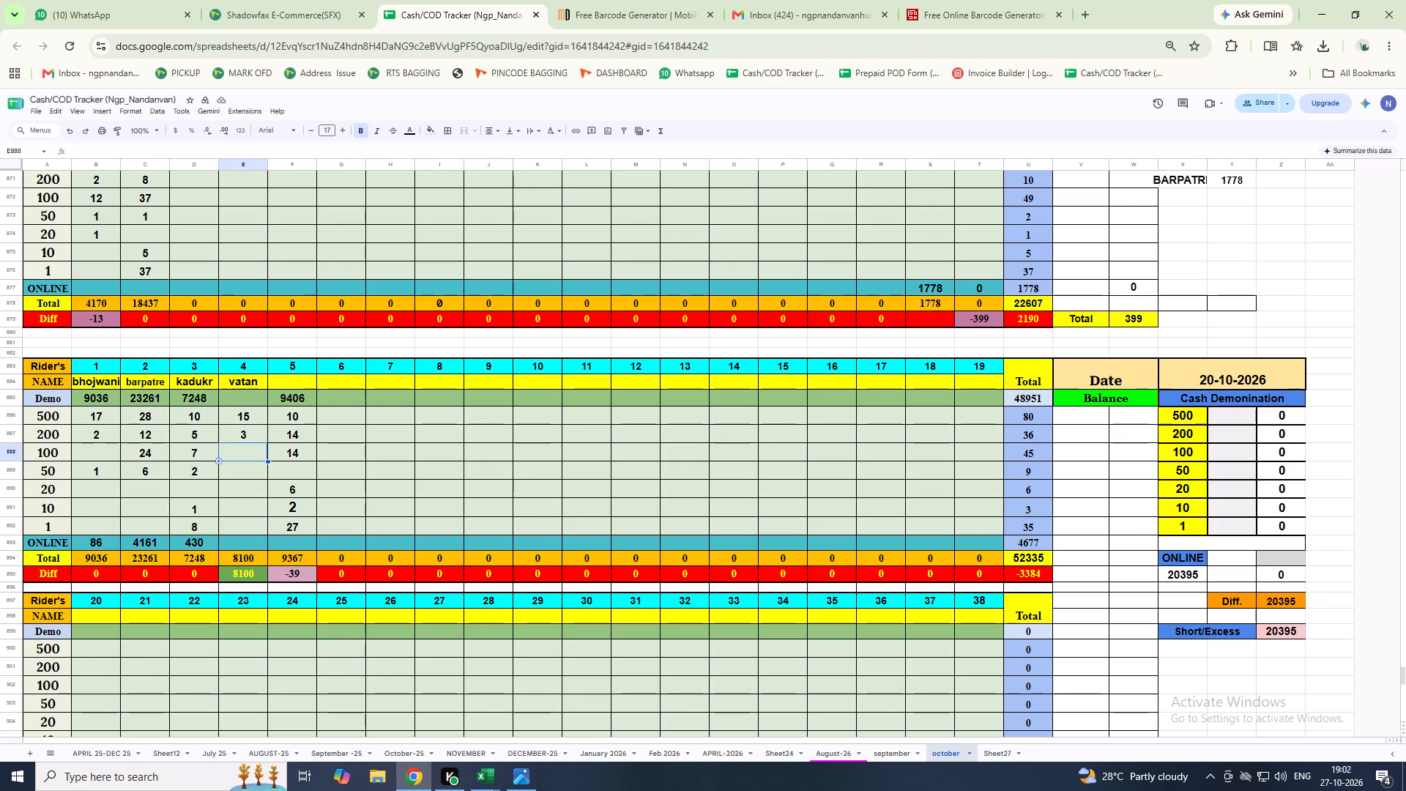
pyautogui.write('20')
pyautogui.press('Down')
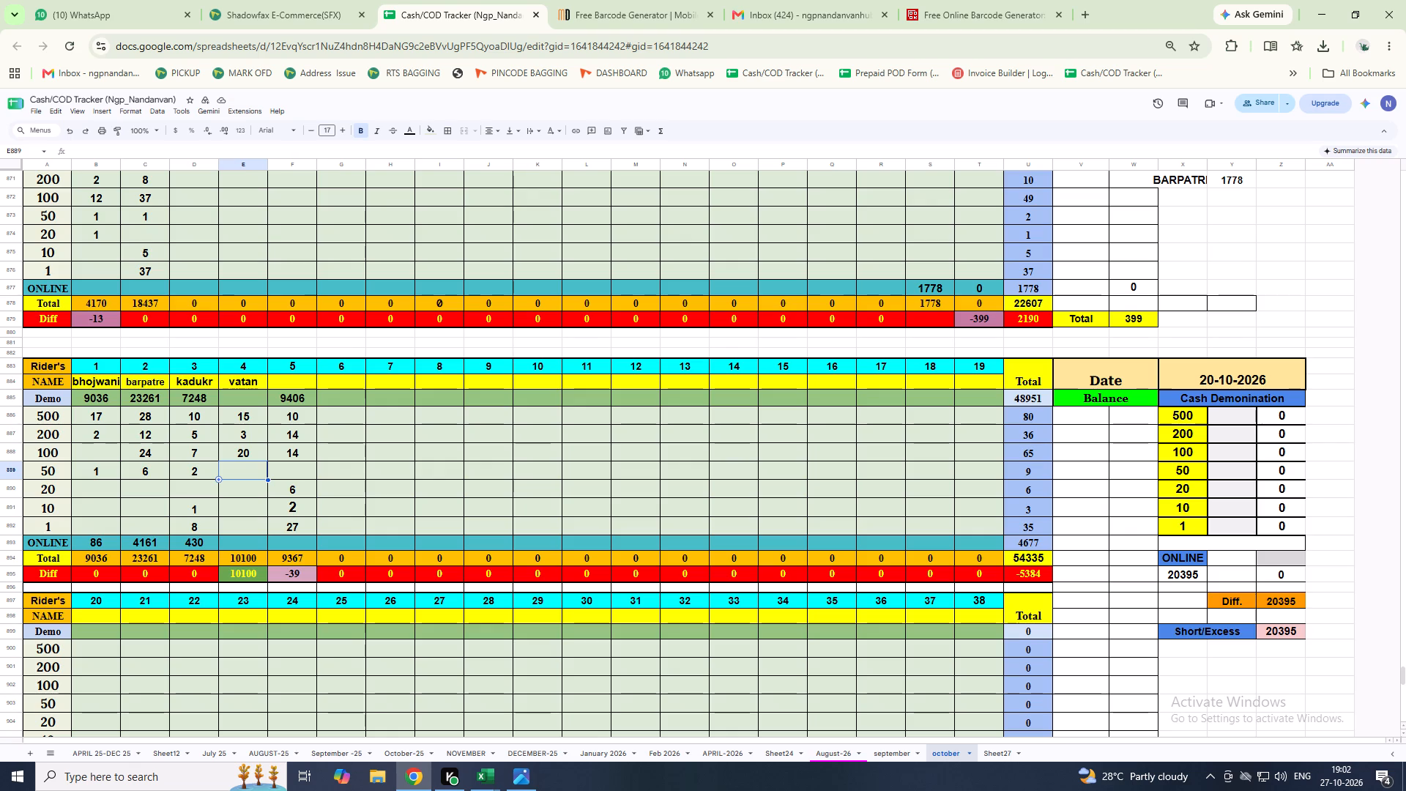
pyautogui.press('1')
pyautogui.press('Down')
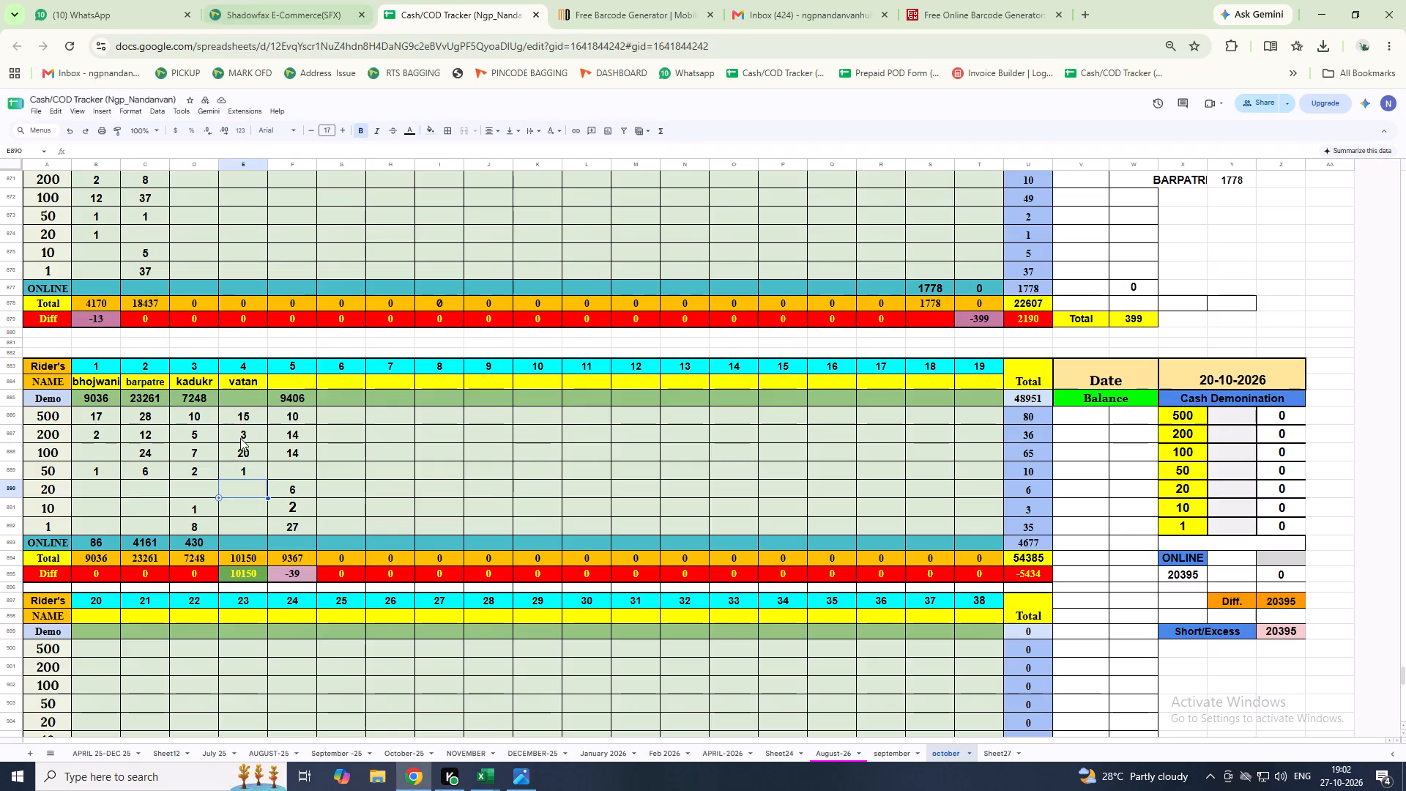
# Enter 39 as the online amount for rider 5 in the 20-10-2026 block of the tracker.
pyautogui.click(301, 546)
pyautogui.write('39')
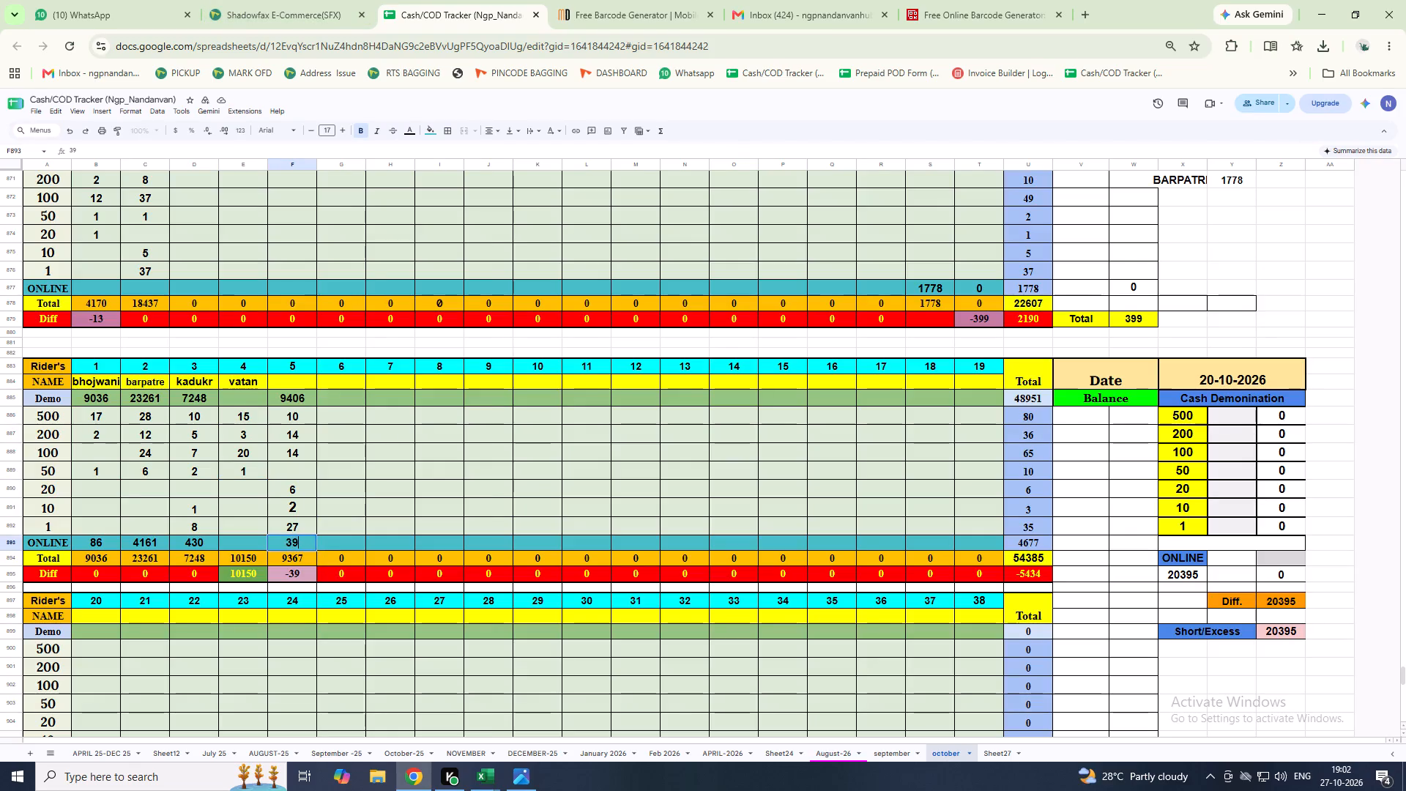
pyautogui.press('Down')
pyautogui.click(278, 13)
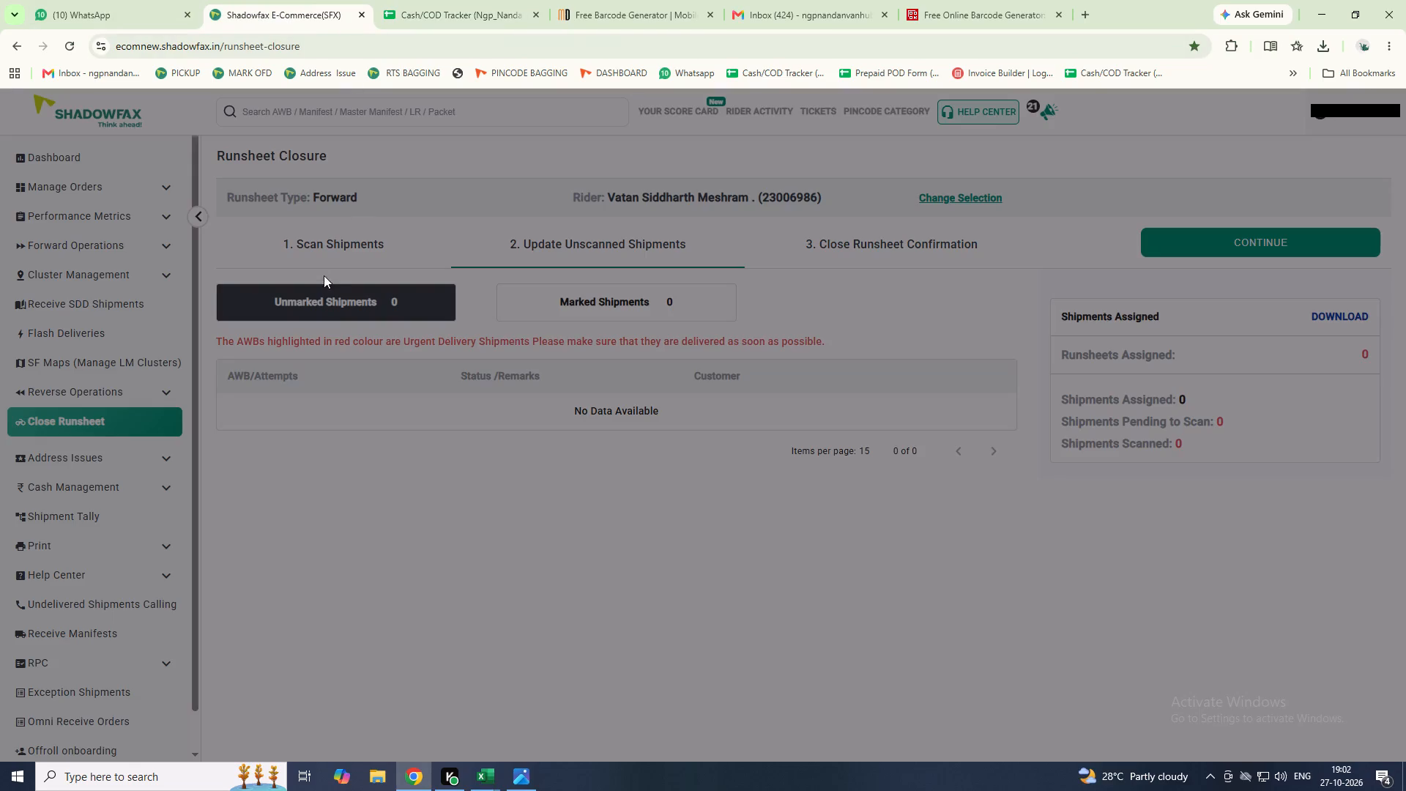
pyautogui.click(126, 510)
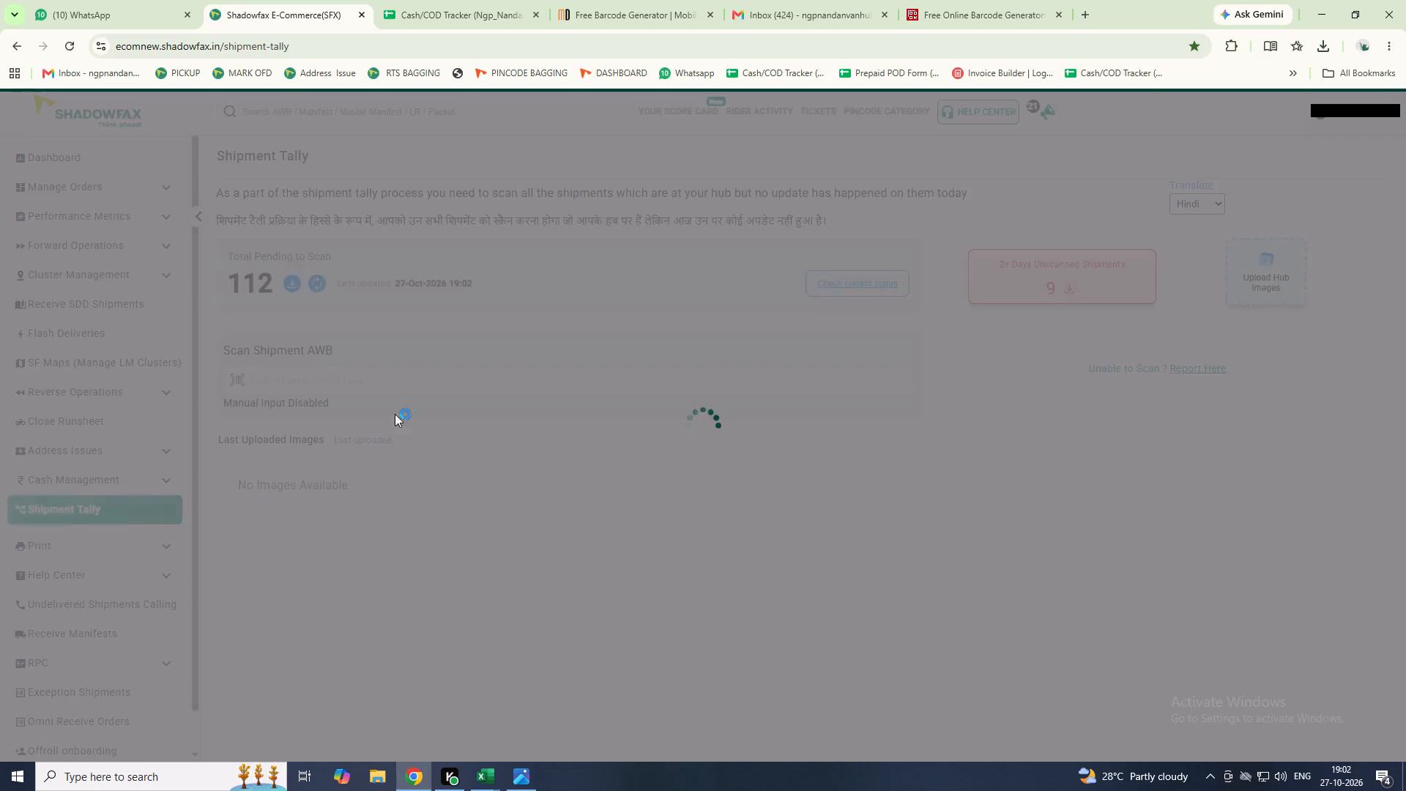
pyautogui.click(407, 381)
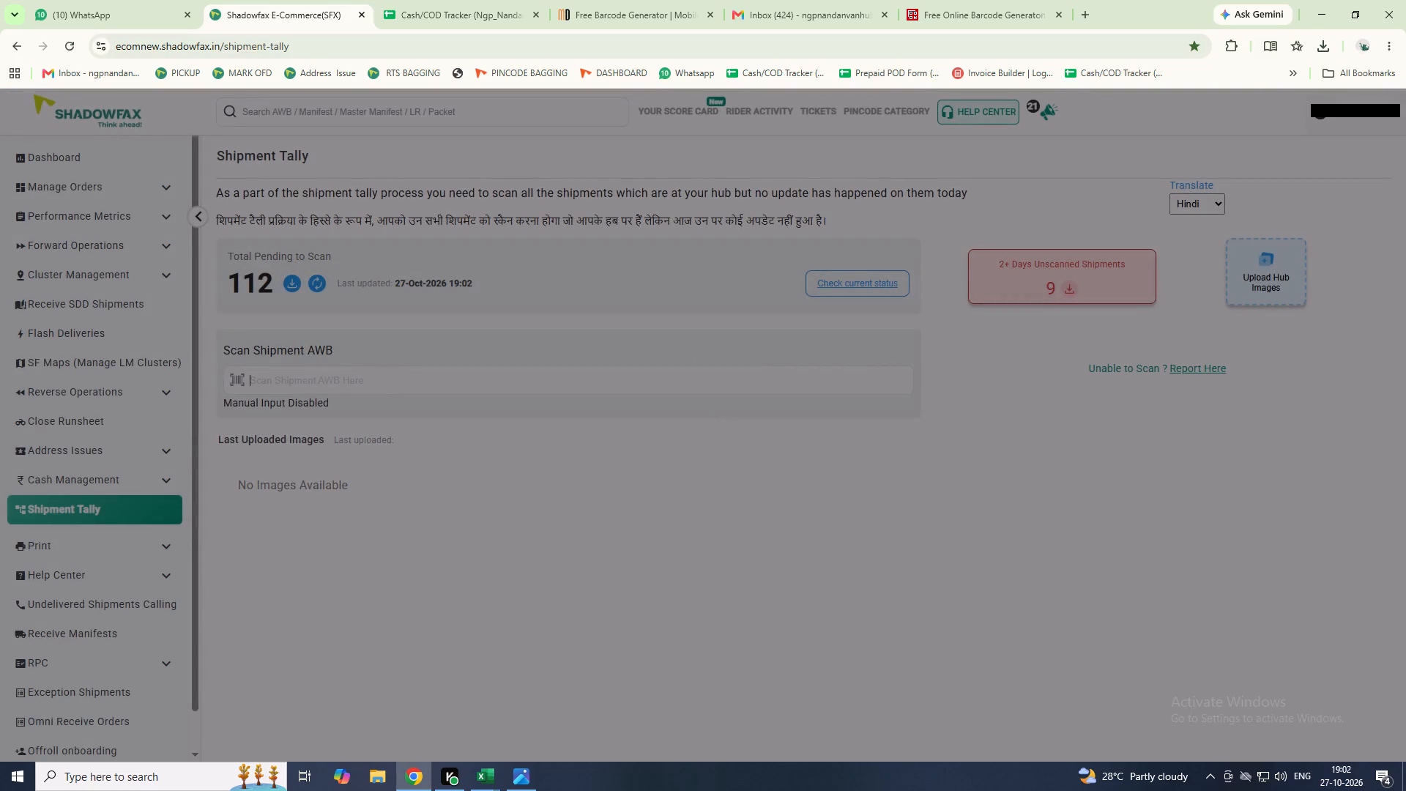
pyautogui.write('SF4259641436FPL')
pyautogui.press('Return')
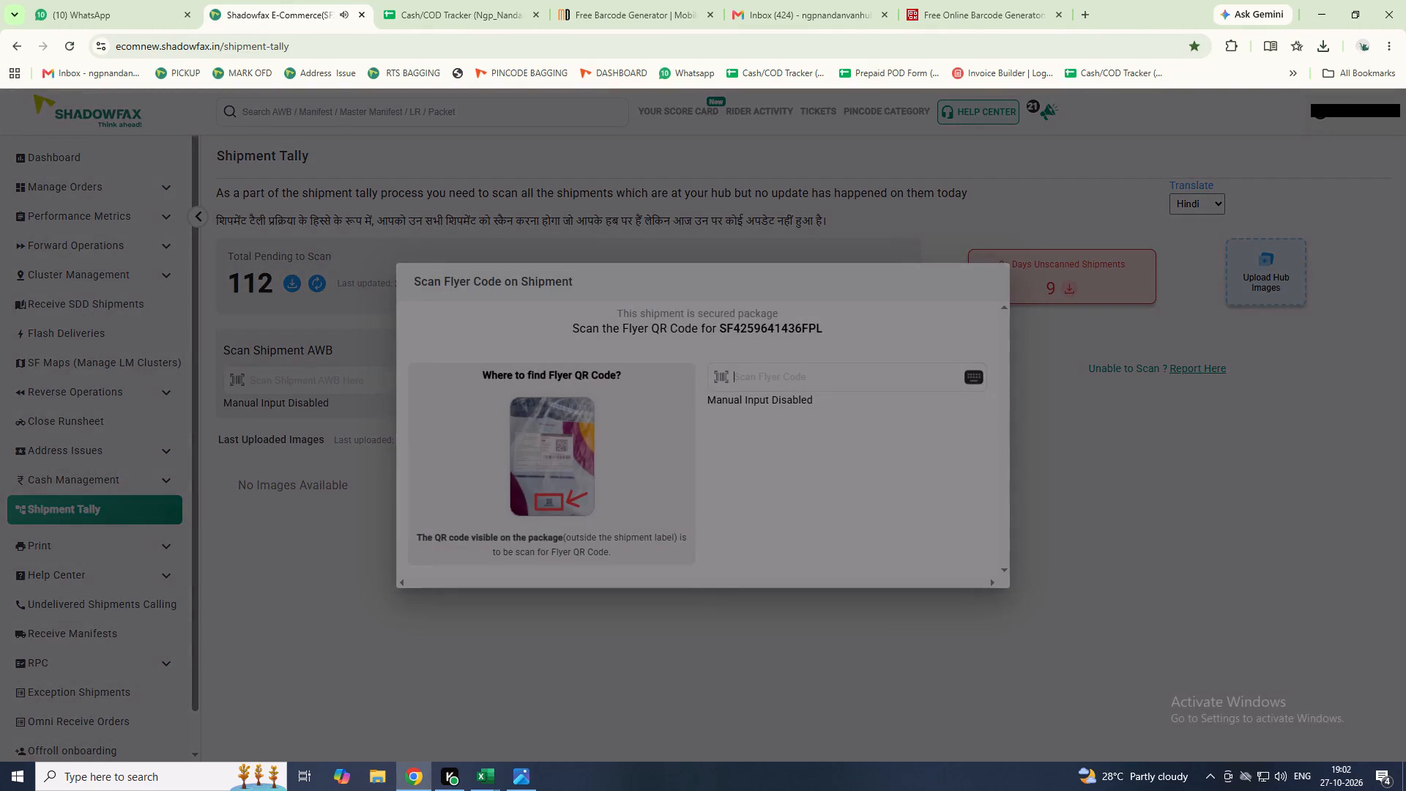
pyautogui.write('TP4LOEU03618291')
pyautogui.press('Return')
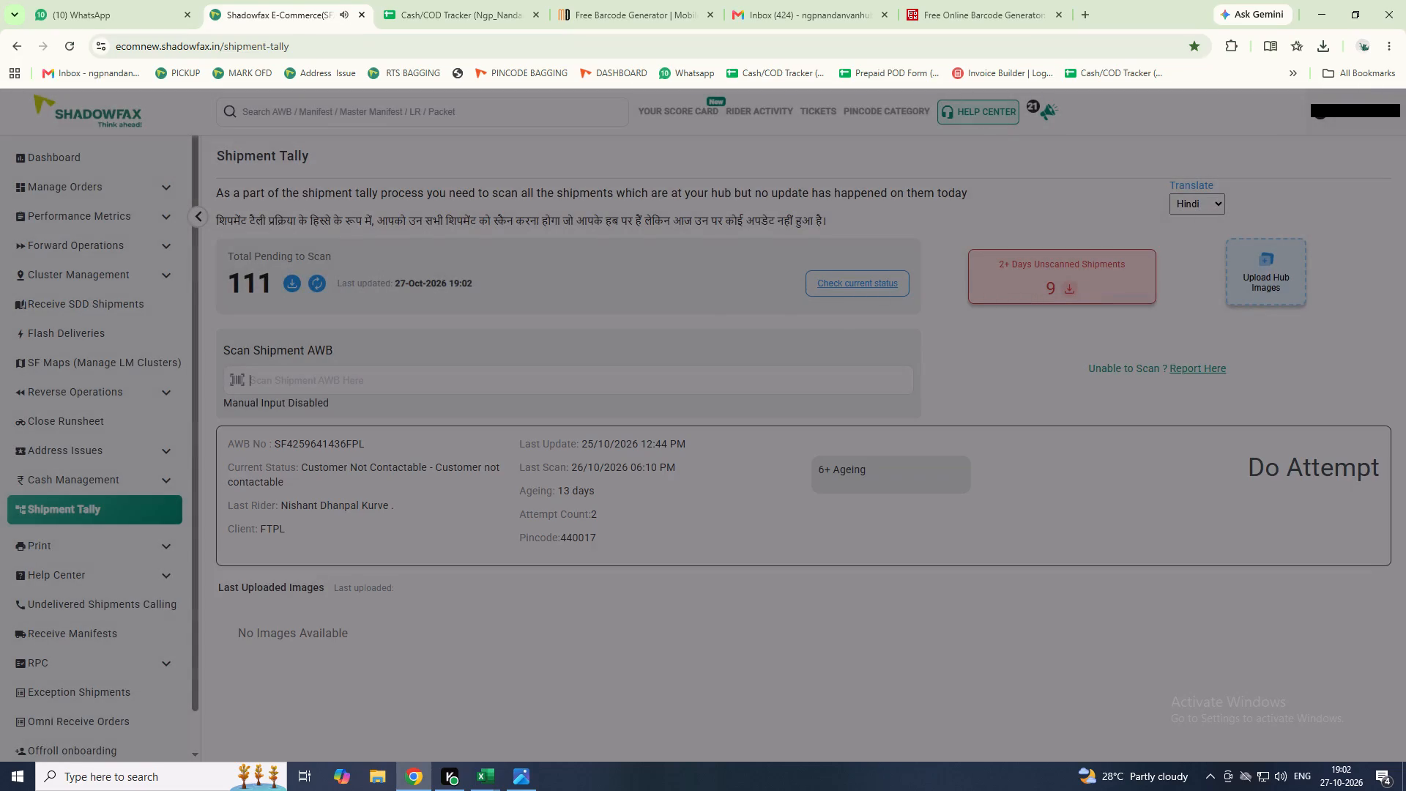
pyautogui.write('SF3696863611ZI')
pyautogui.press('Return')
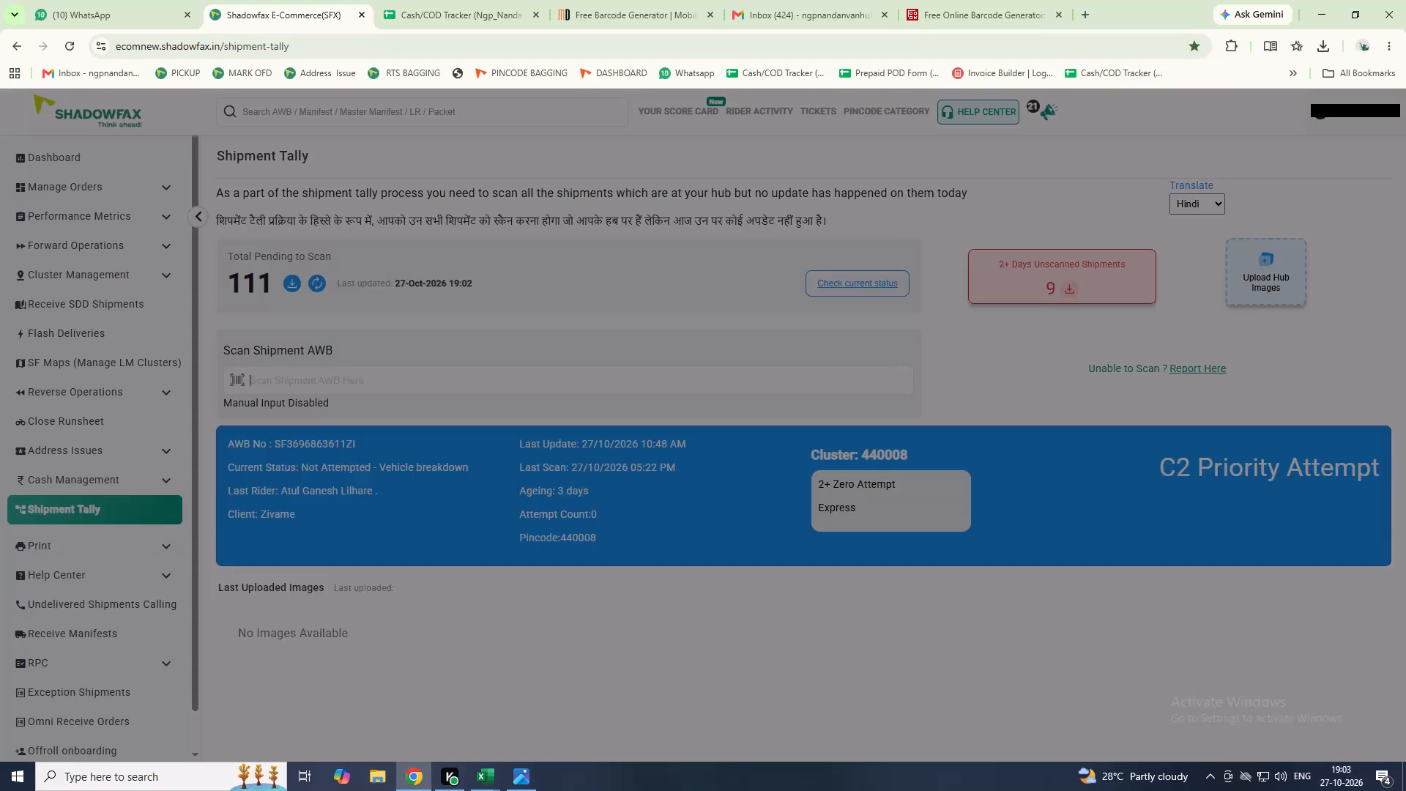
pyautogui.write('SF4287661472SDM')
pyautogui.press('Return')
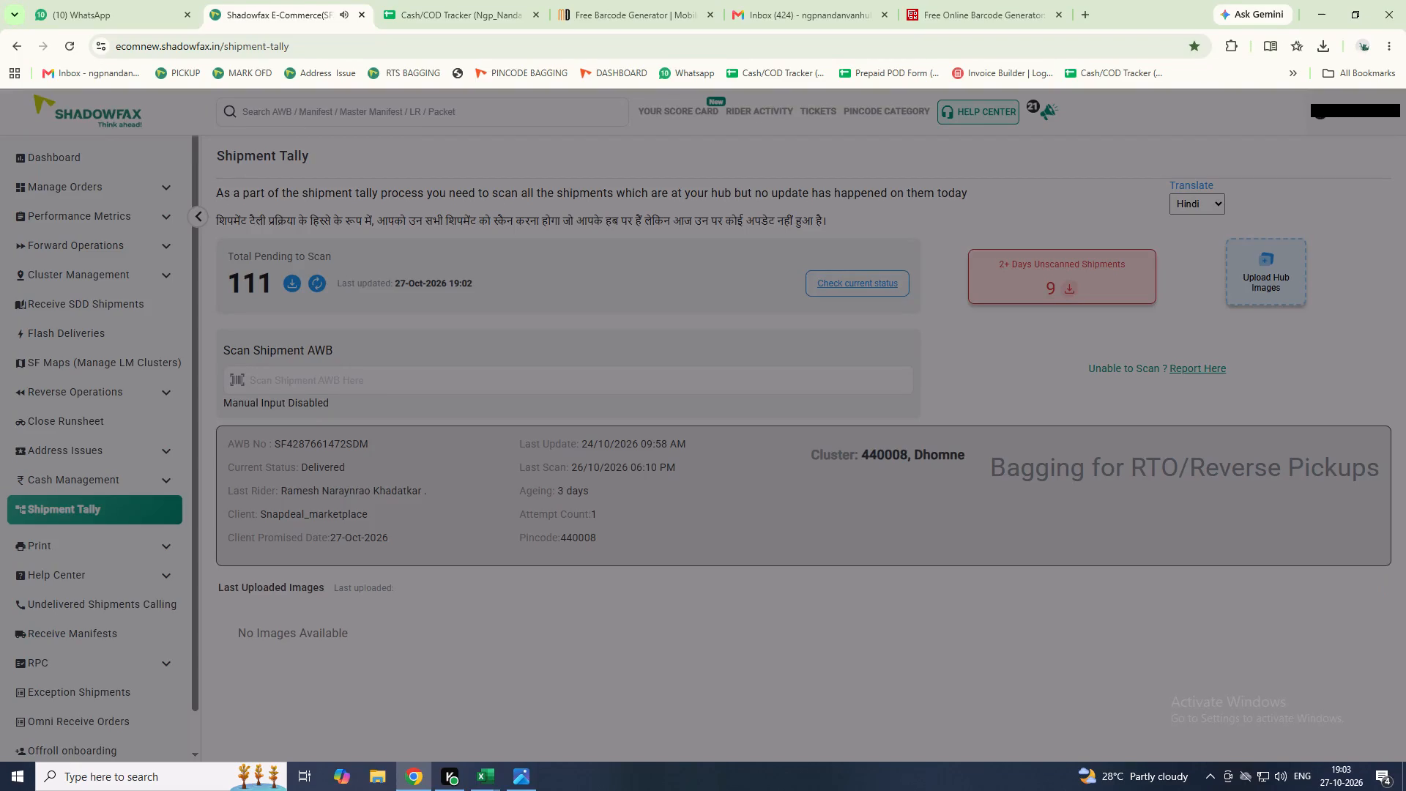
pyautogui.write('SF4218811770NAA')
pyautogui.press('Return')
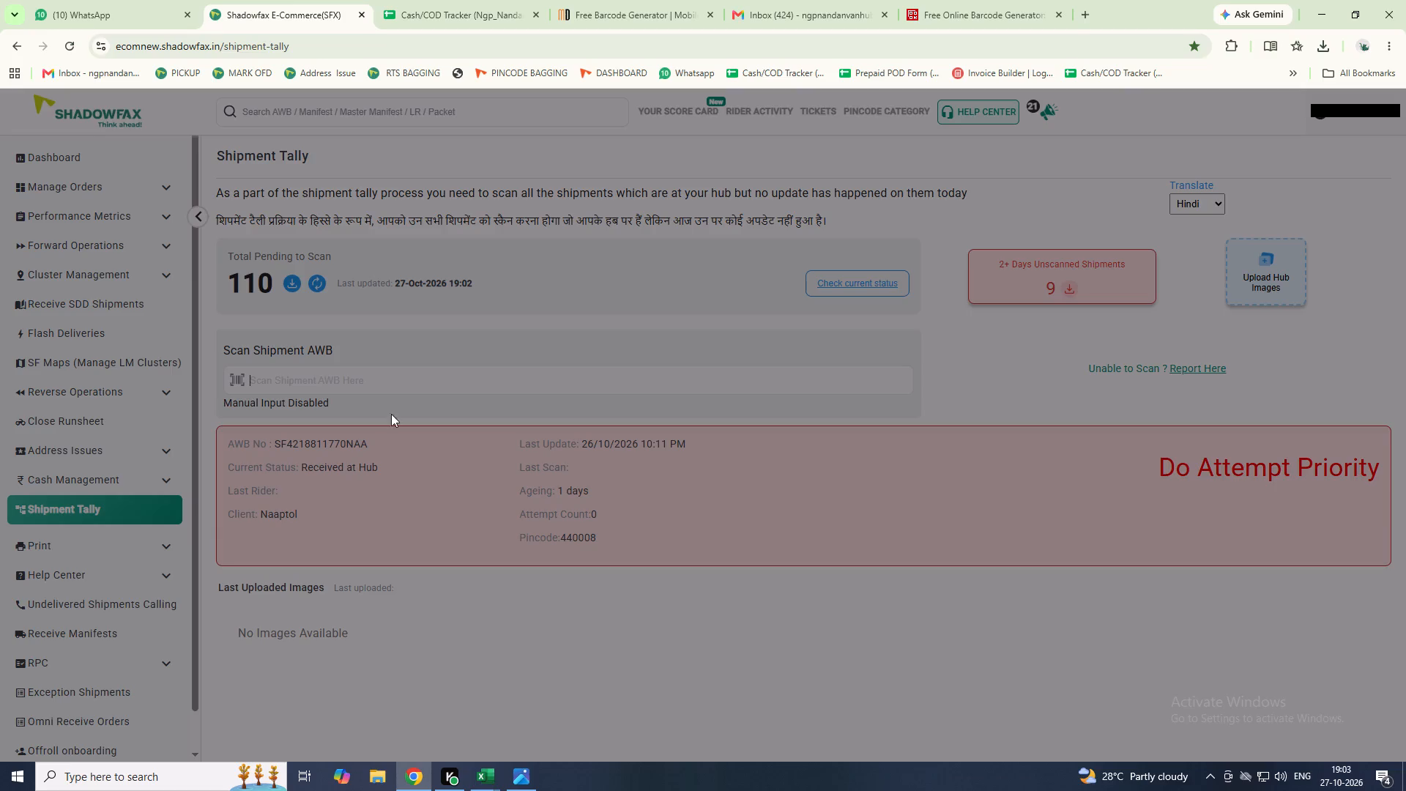
# Refresh and download the pending-to-scan list, open it in Excel, and sort it by Current Status from A to Z with filters on.
pyautogui.doubleClick(313, 281)
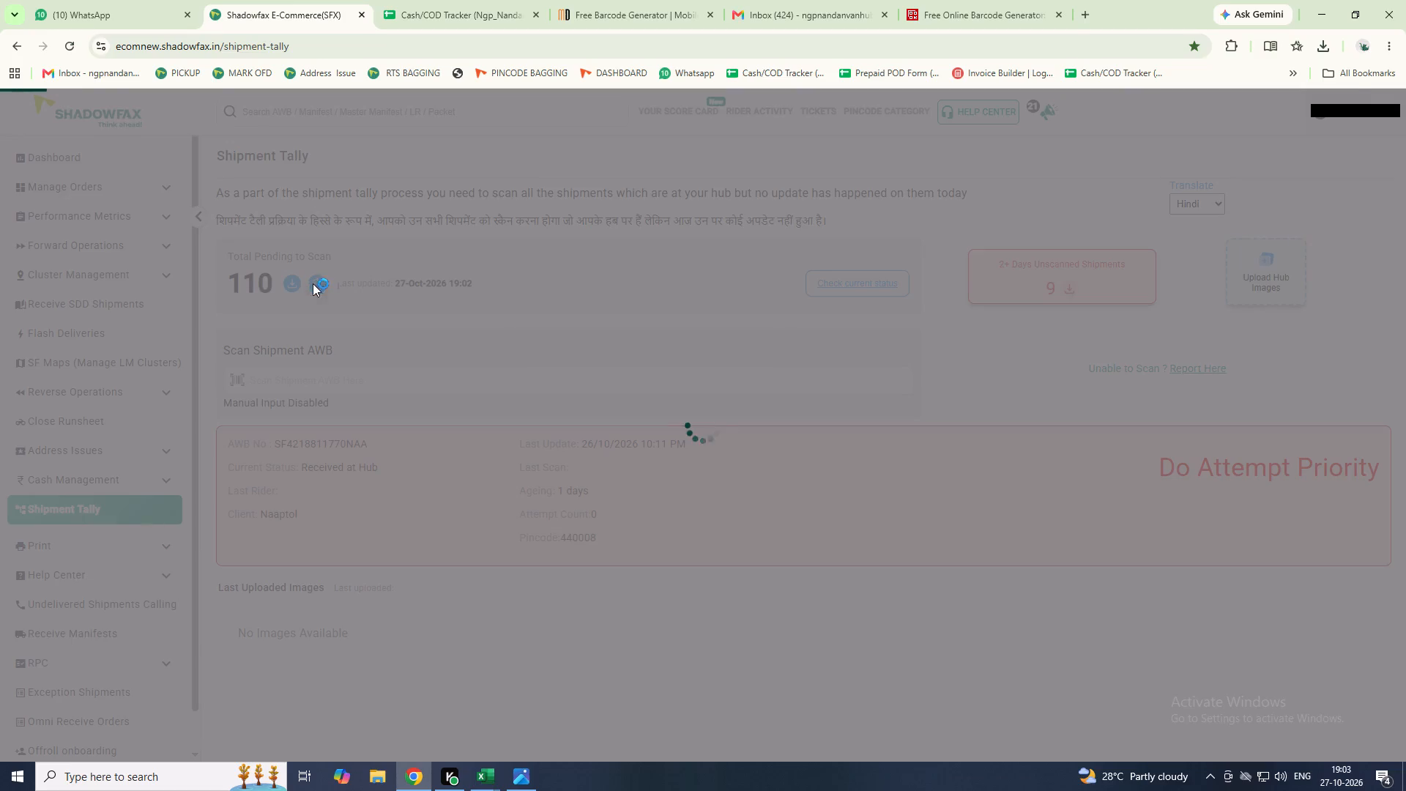
pyautogui.click(294, 283)
pyautogui.click(1196, 97)
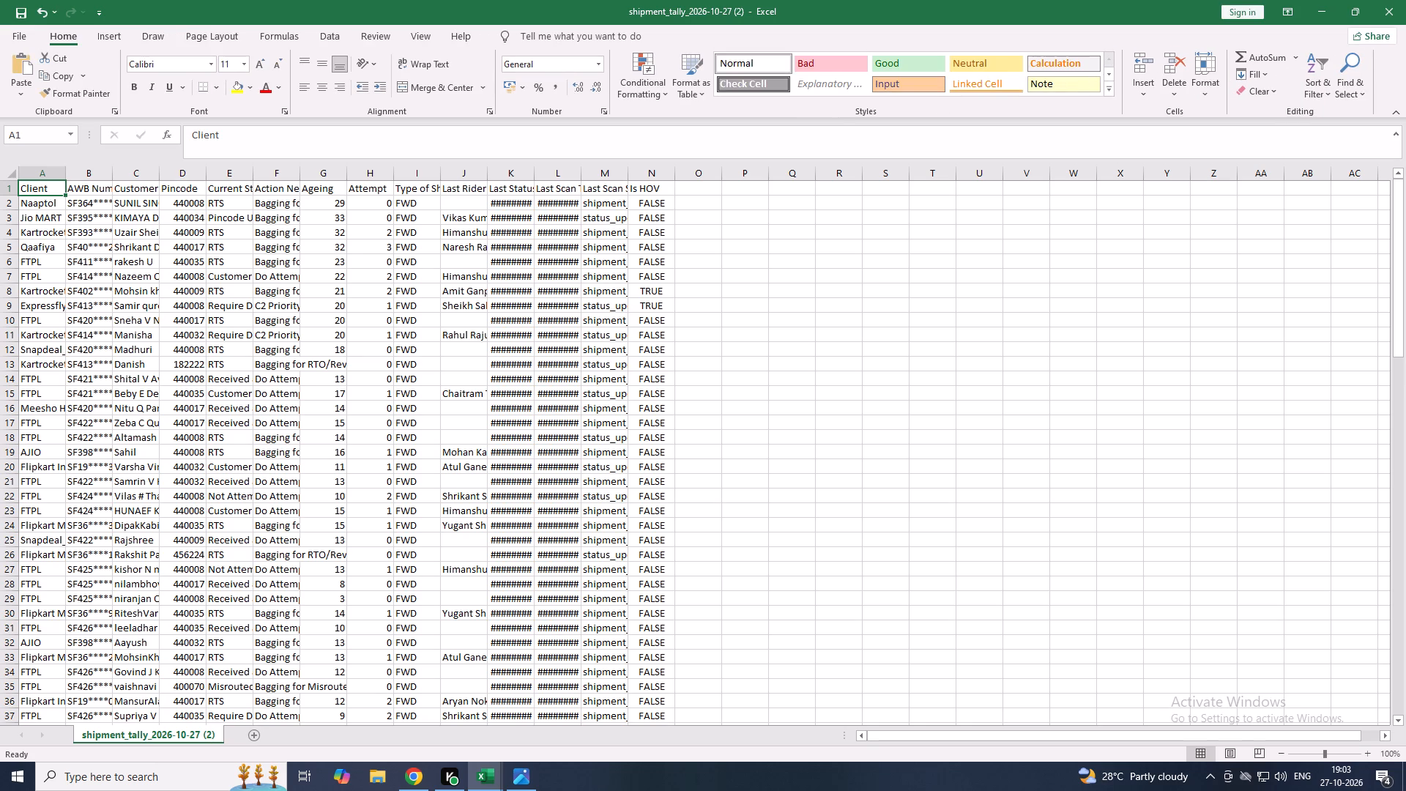
pyautogui.hotkey('ctrl', 'shift', 'l')
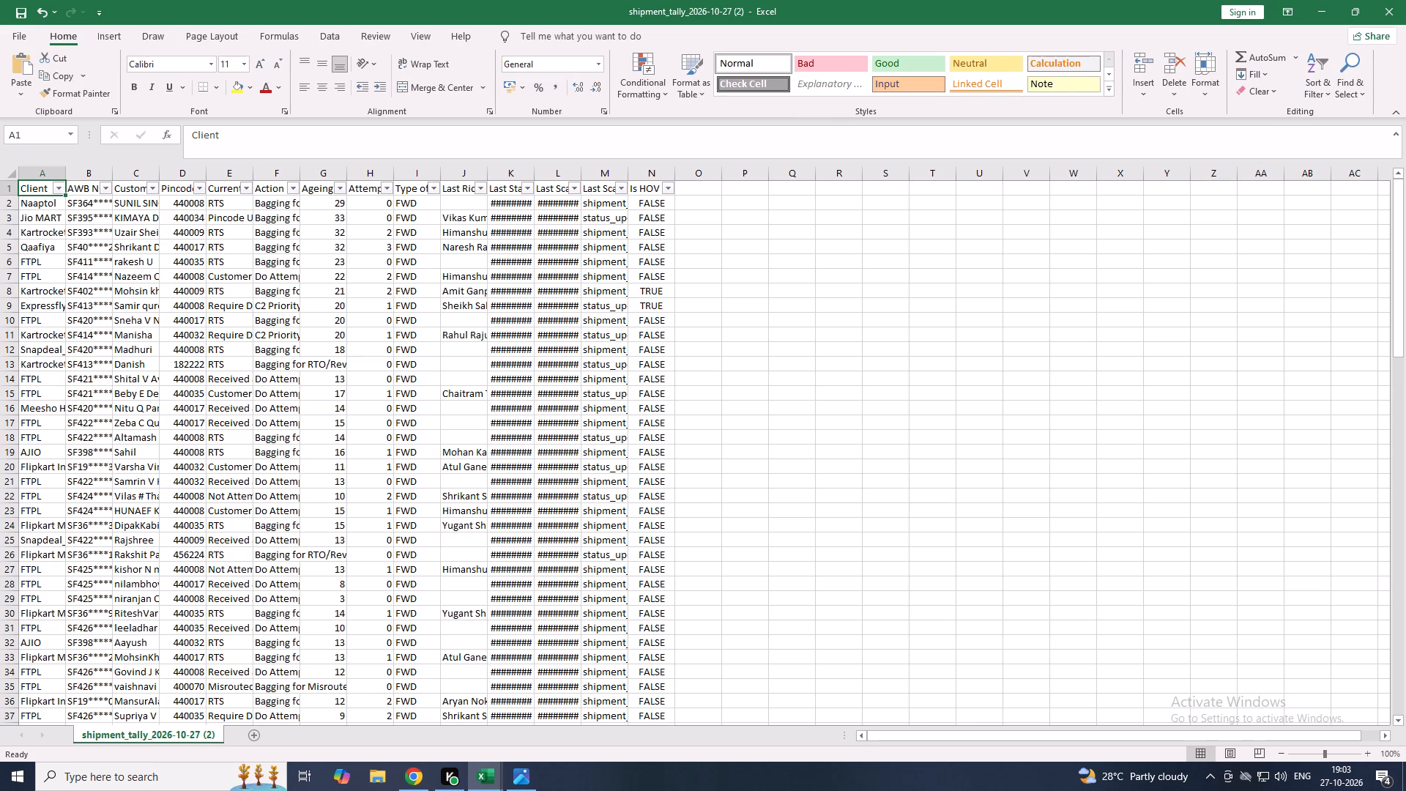
pyautogui.click(247, 187)
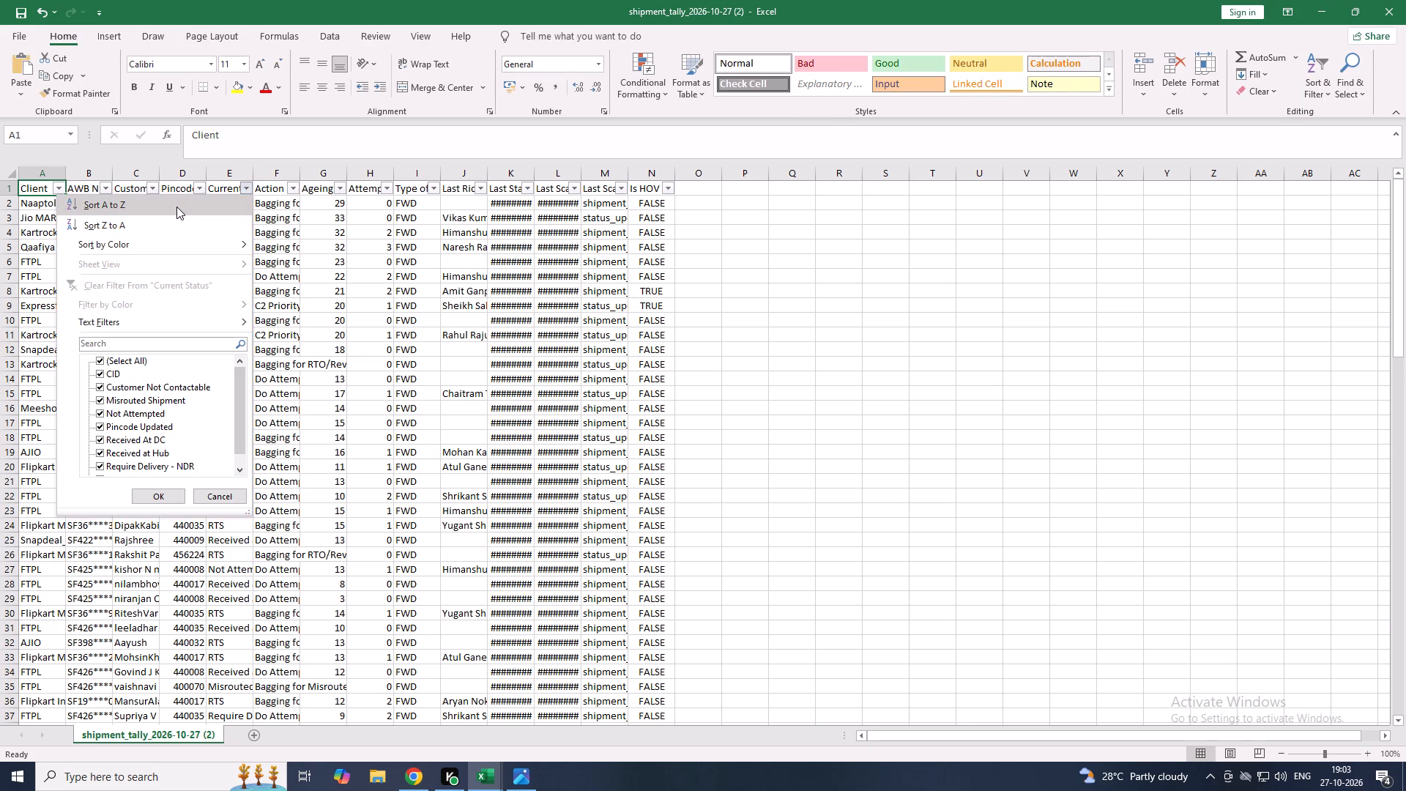
pyautogui.click(176, 206)
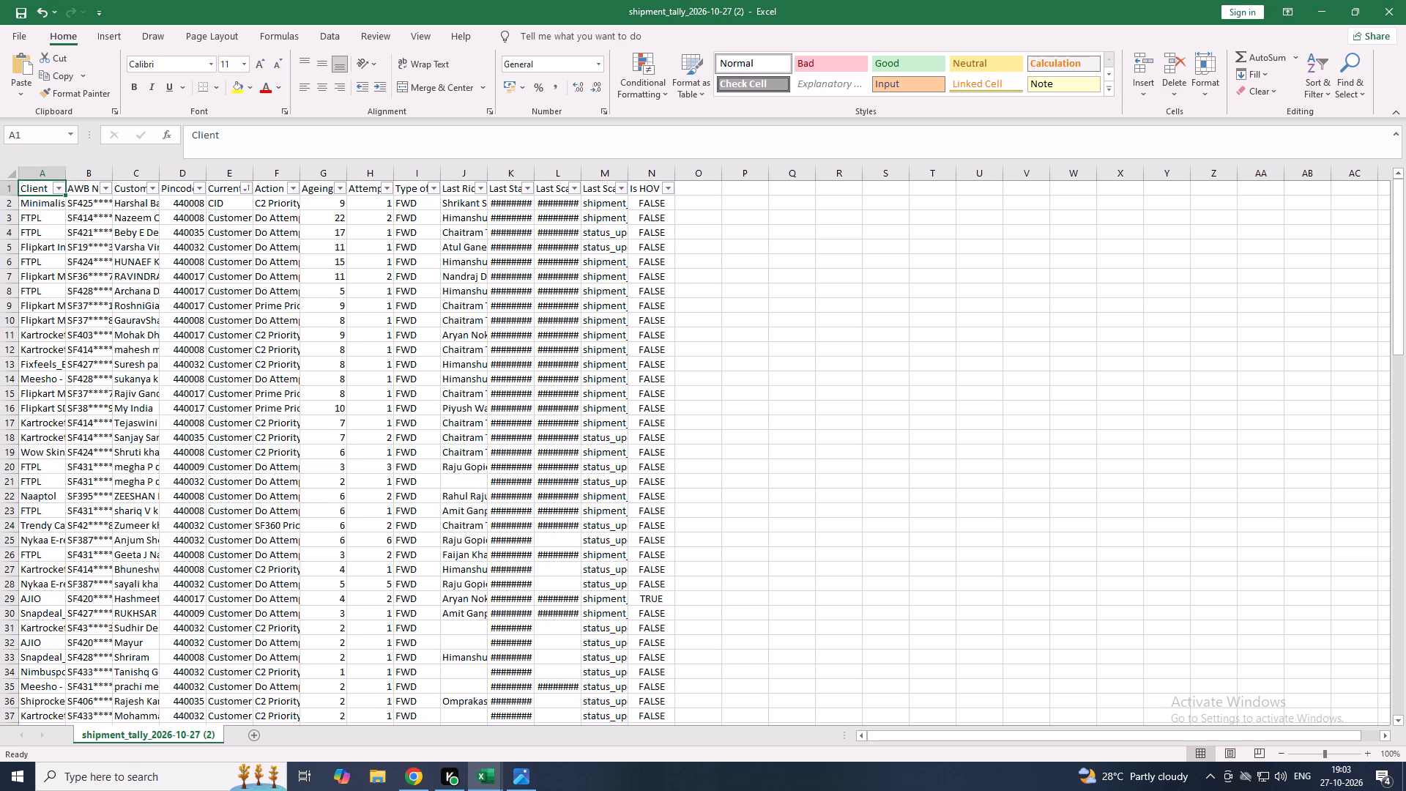
# Close the shipment_tally_2026-10-27 (2) workbook without saving and also close the Rev_open_manifestsdata (17) workbook.
pyautogui.hotkey('alt', 'Tab')
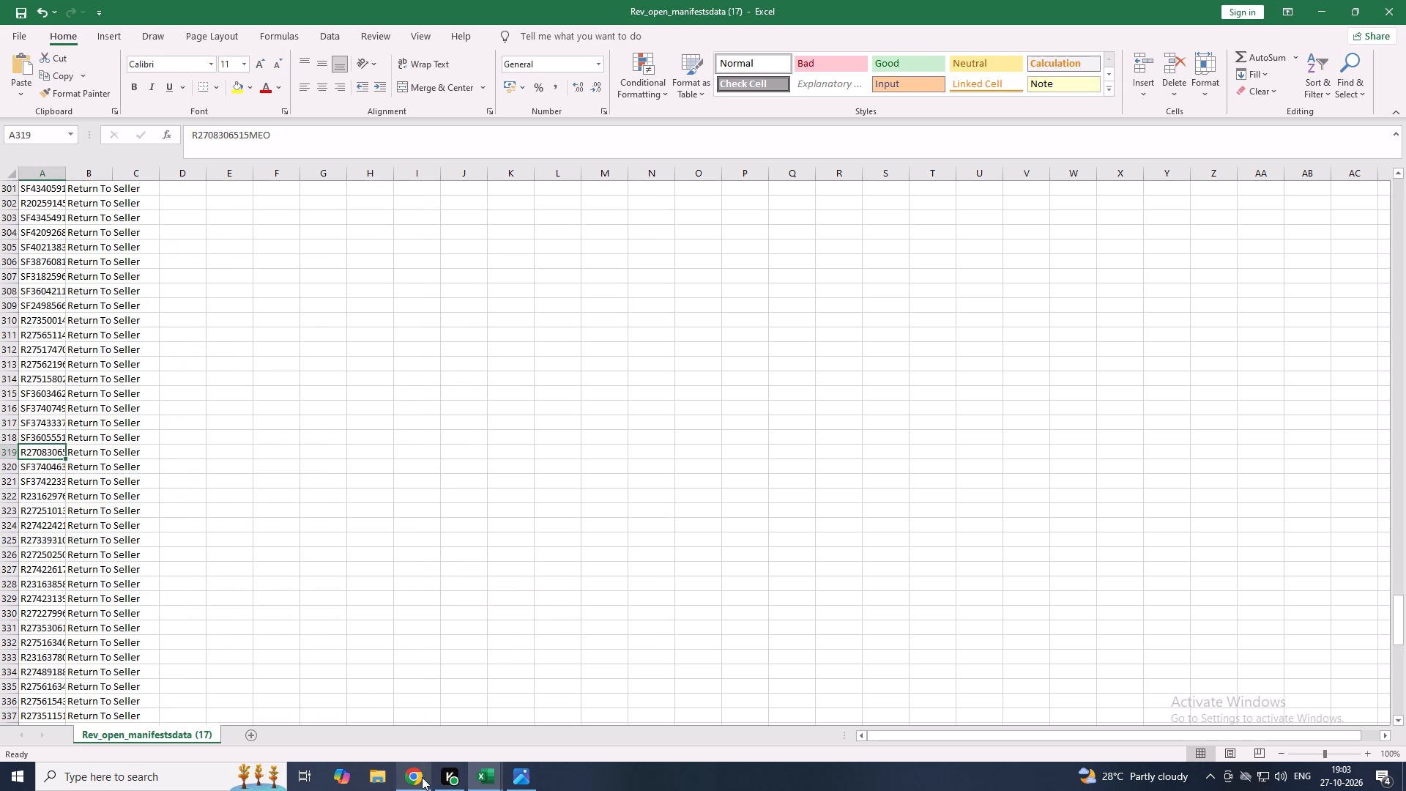
pyautogui.hotkey('alt', 'Tab')
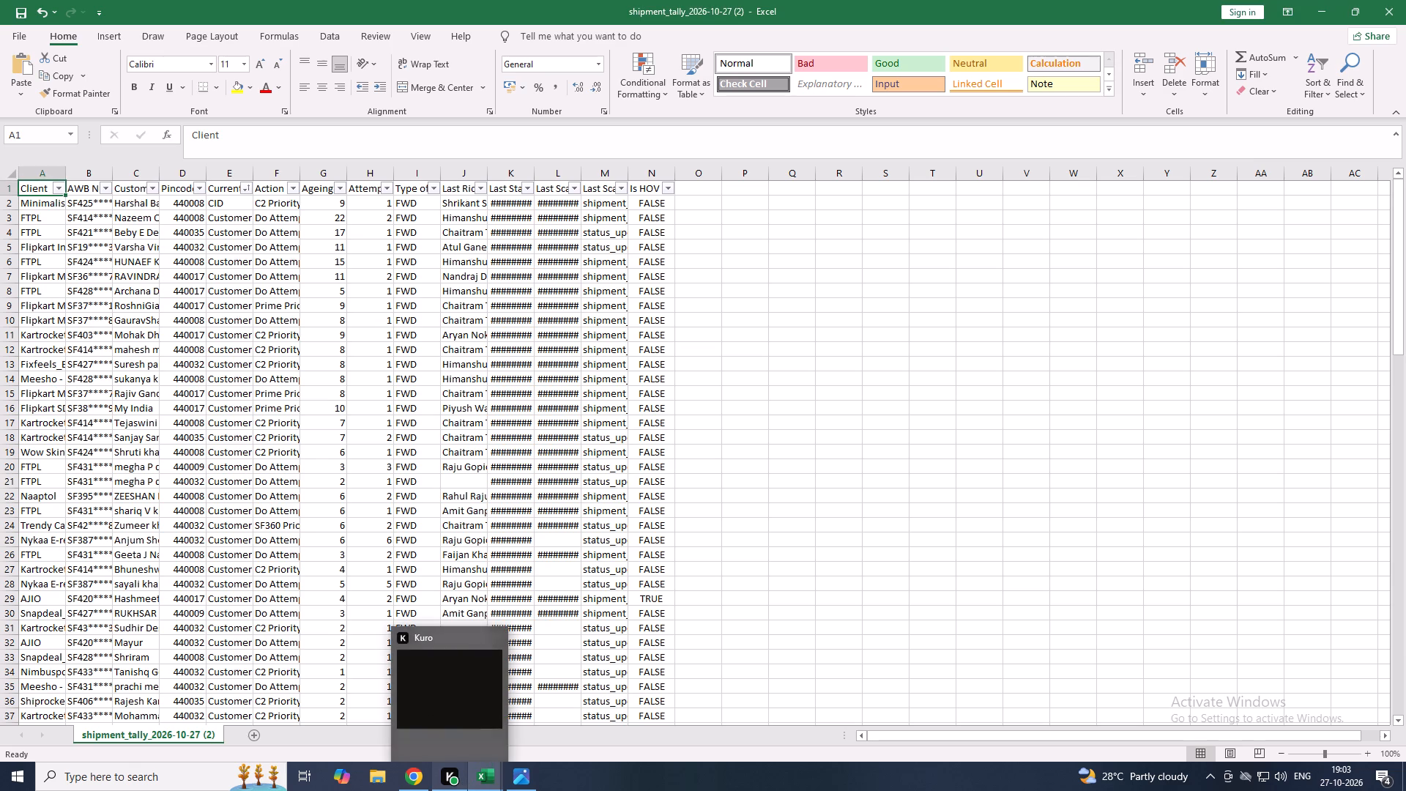
pyautogui.click(1391, 10)
pyautogui.click(691, 403)
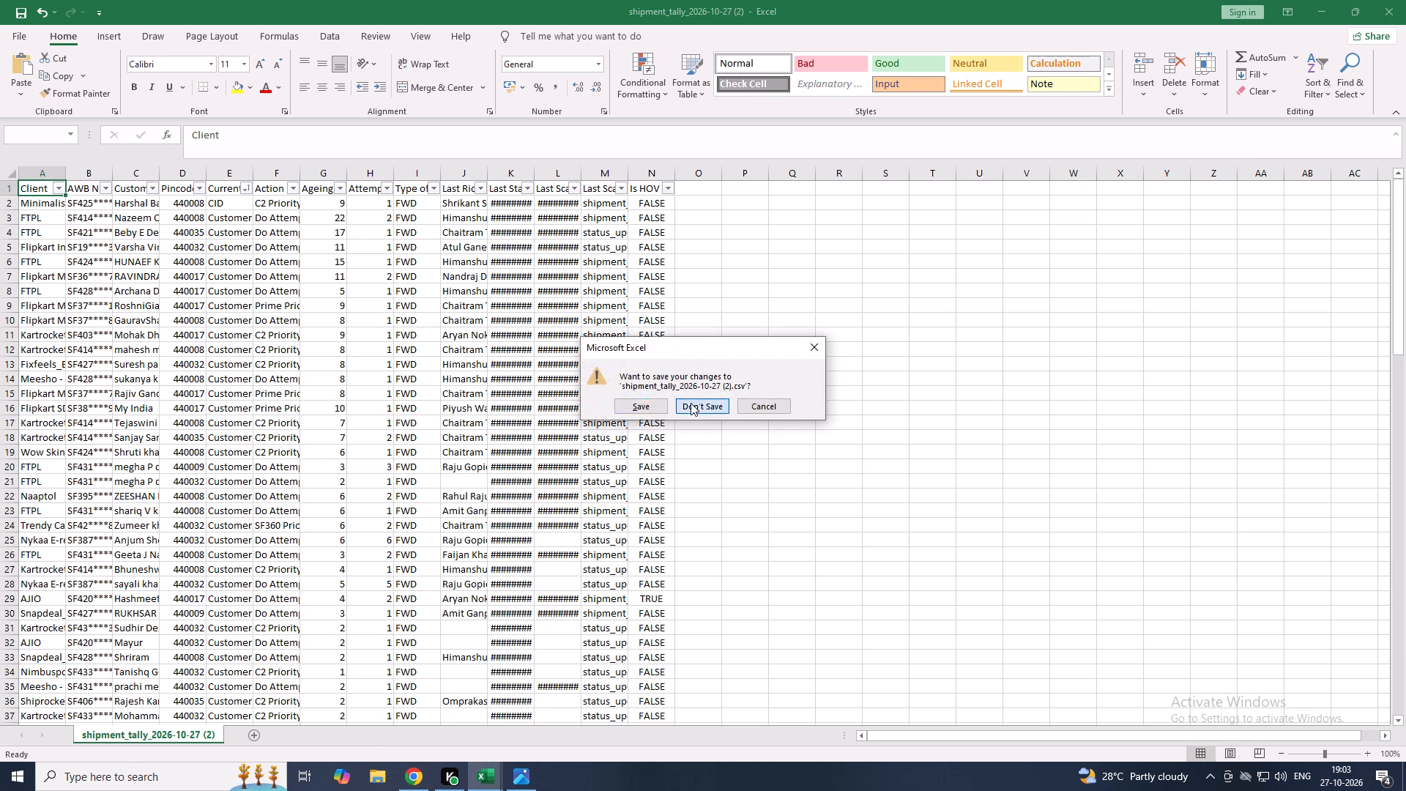
pyautogui.click(1394, 10)
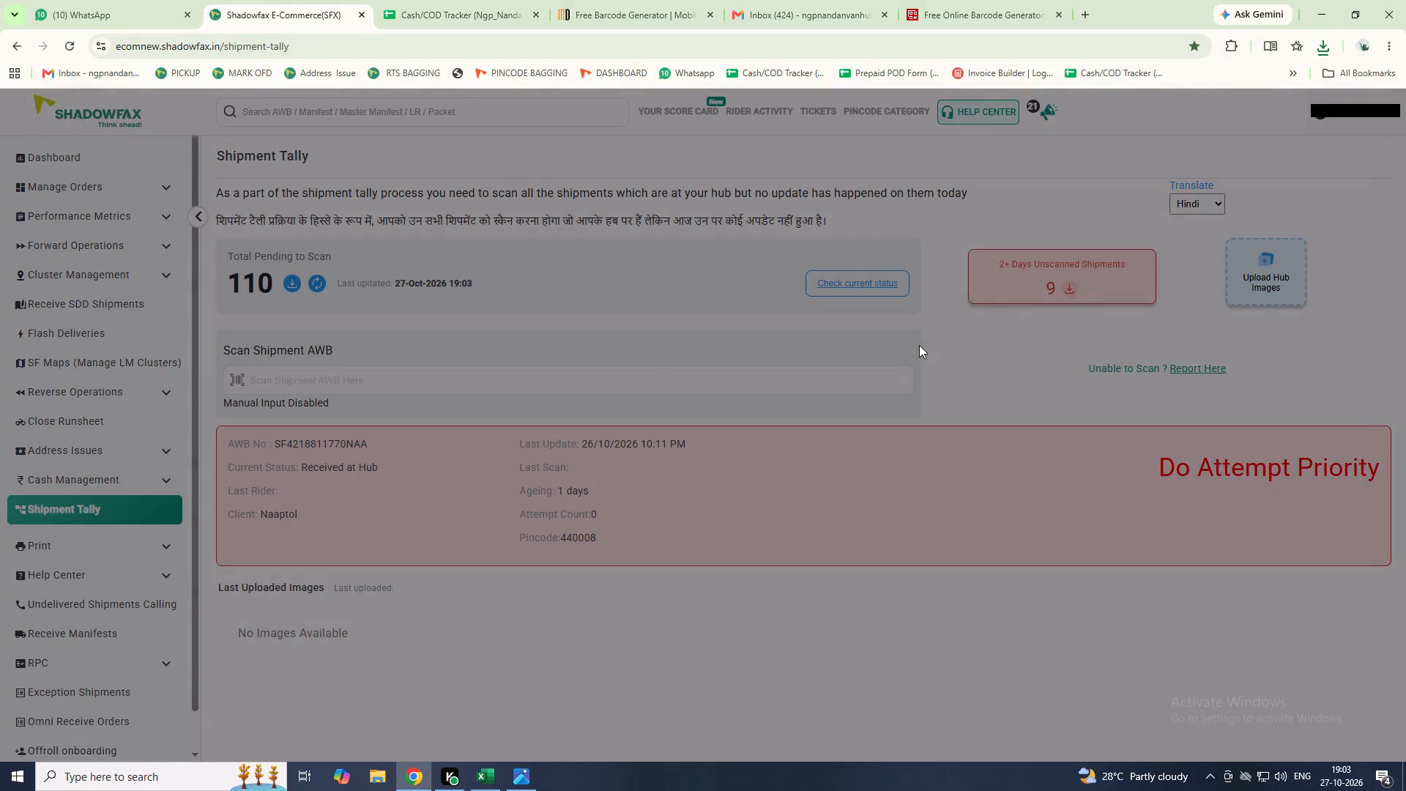
pyautogui.click(635, 382)
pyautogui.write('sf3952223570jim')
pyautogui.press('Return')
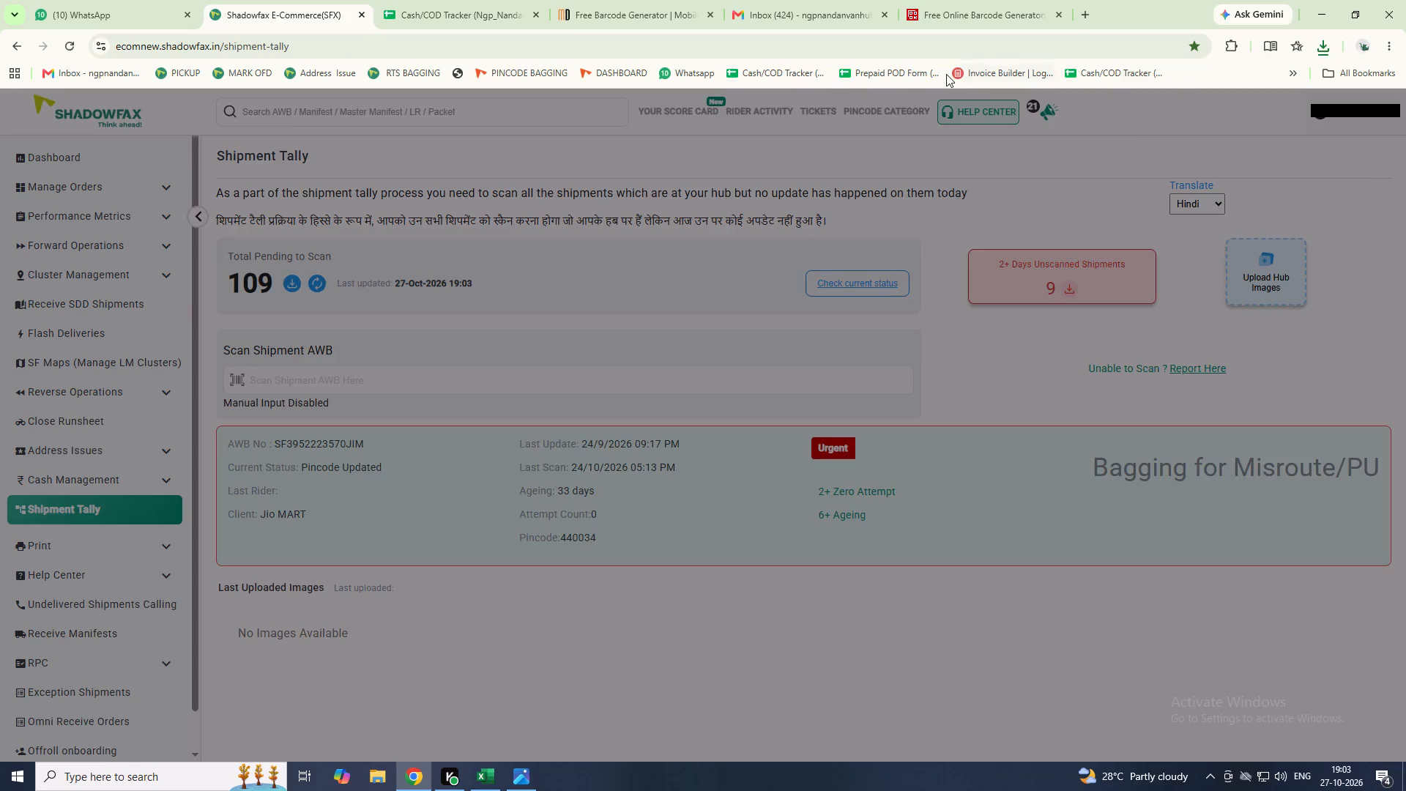
# Look through the shipment list in the earlier shipment_tally_2026-10-27 workbook in Excel and close it without saving.
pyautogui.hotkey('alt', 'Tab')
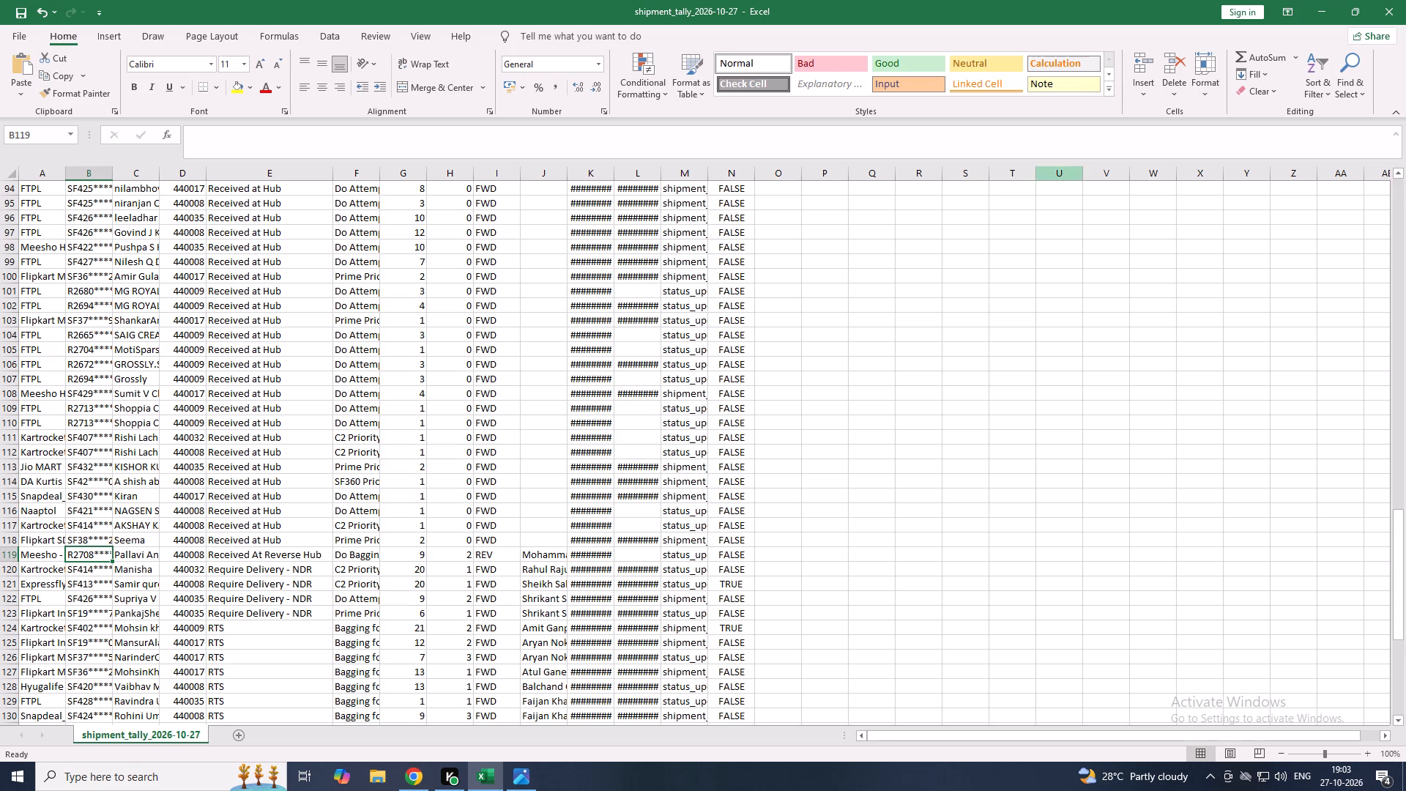
pyautogui.scroll(16, 296, 379)
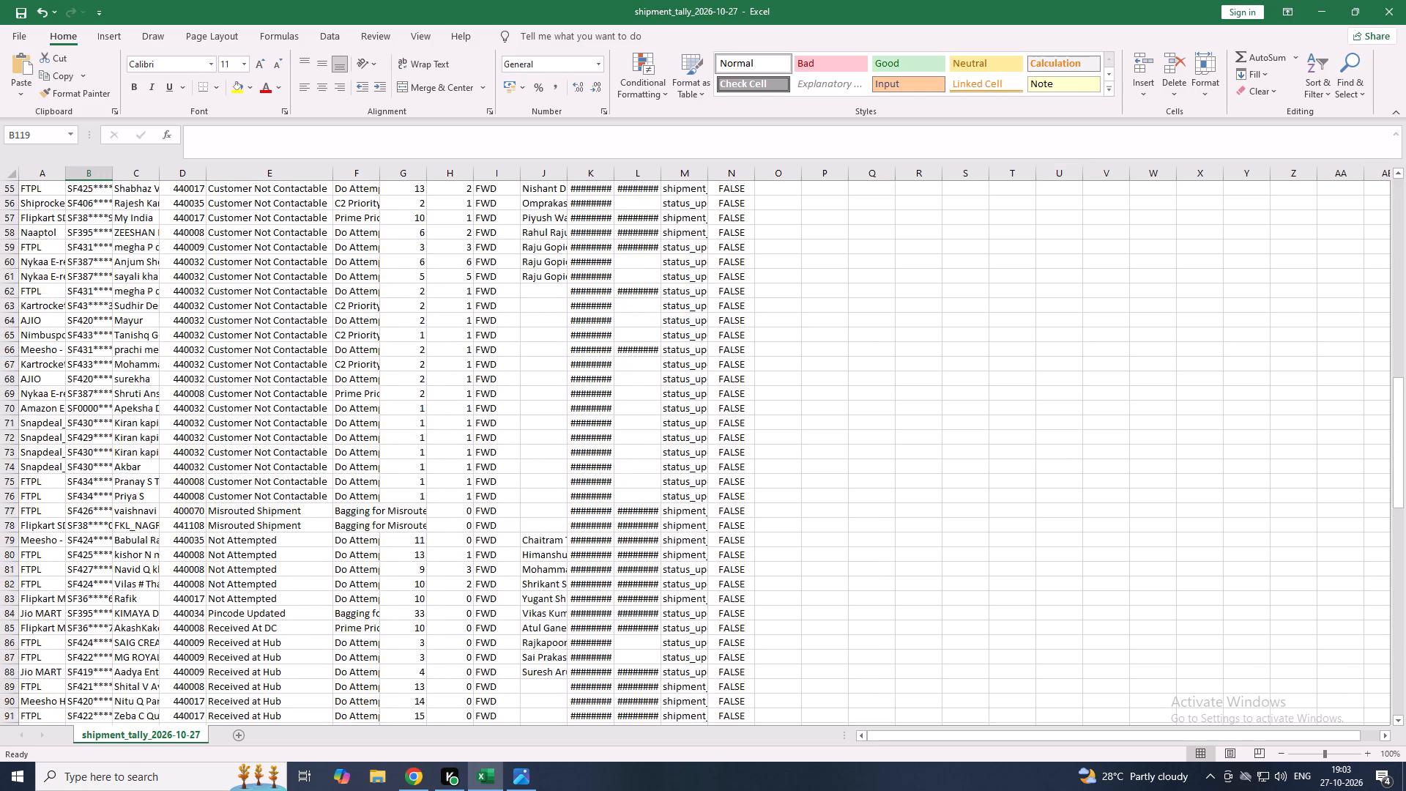
pyautogui.scroll(19, 294, 345)
pyautogui.scroll(-17, 452, 451)
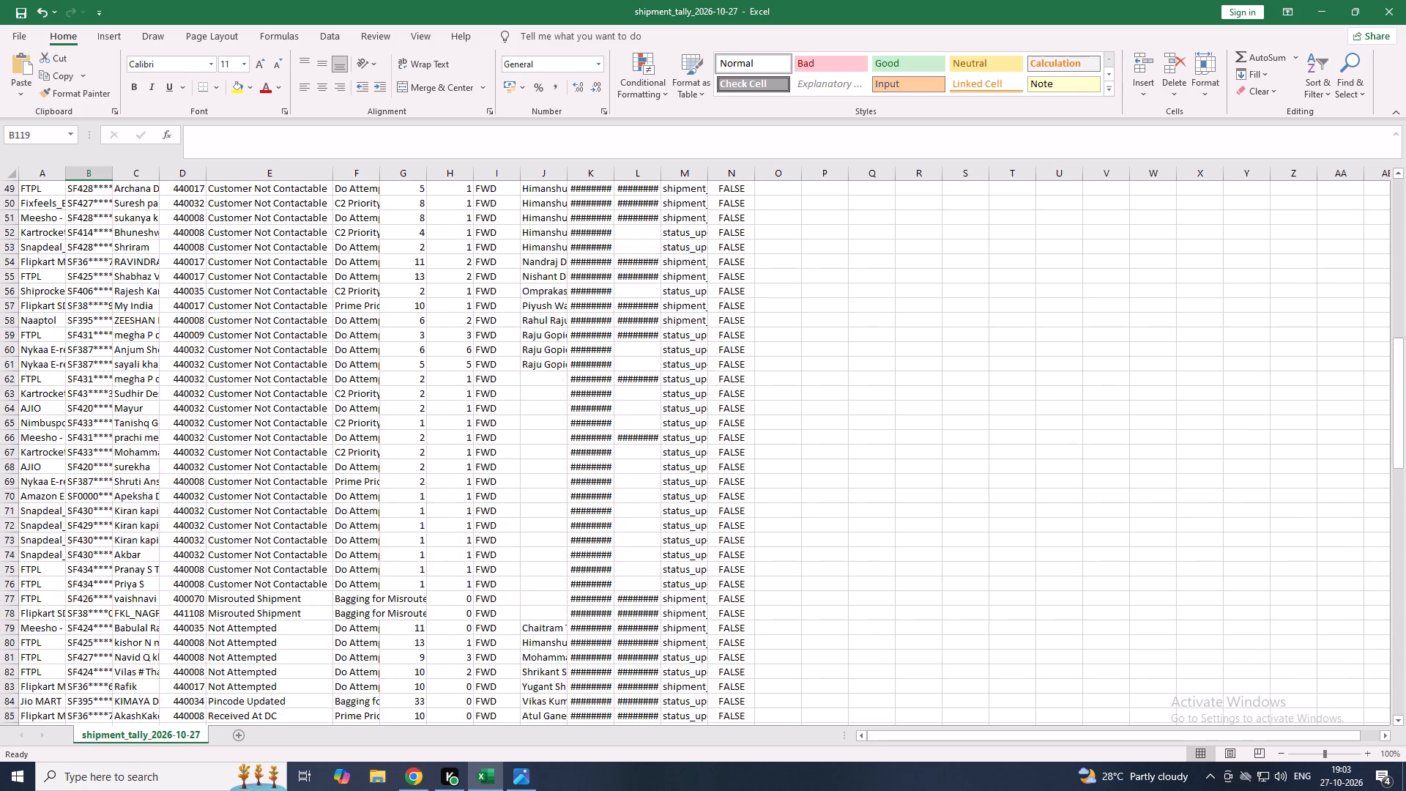
pyautogui.scroll(-20, 462, 428)
pyautogui.scroll(-2, 462, 428)
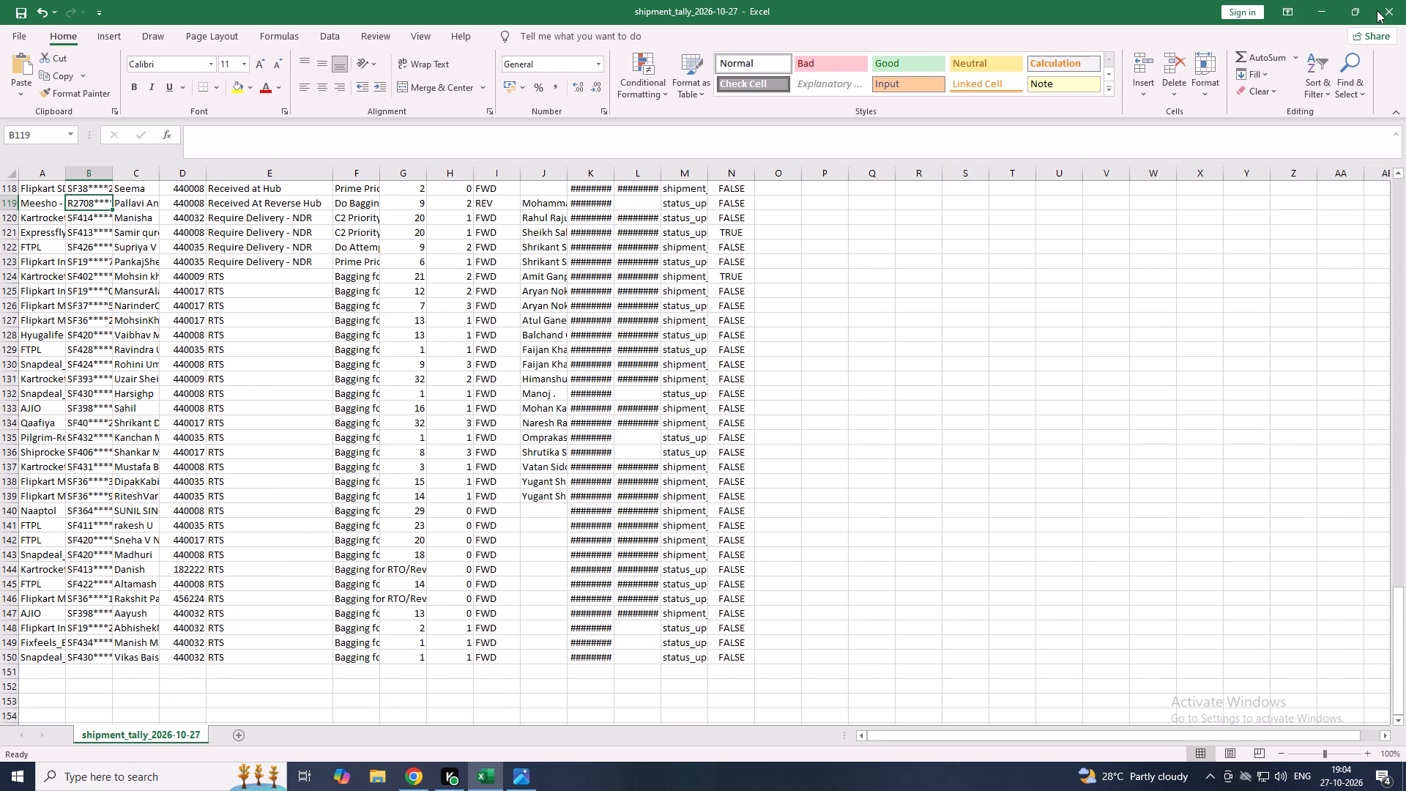
pyautogui.click(1389, 2)
pyautogui.click(707, 414)
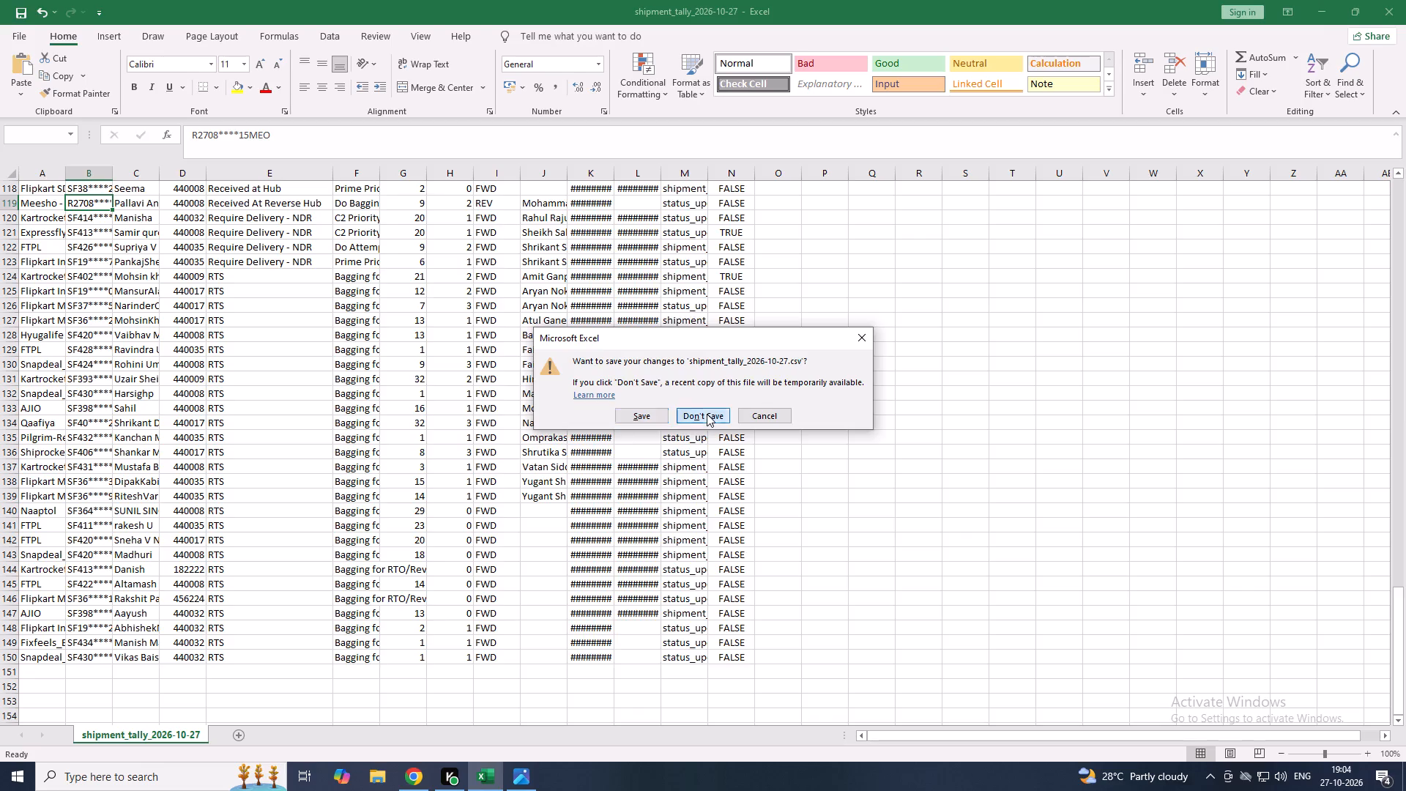
# Refresh the pending-to-scan shipments in Shadowfax, download the updated list and open it in Excel.
pyautogui.doubleClick(315, 282)
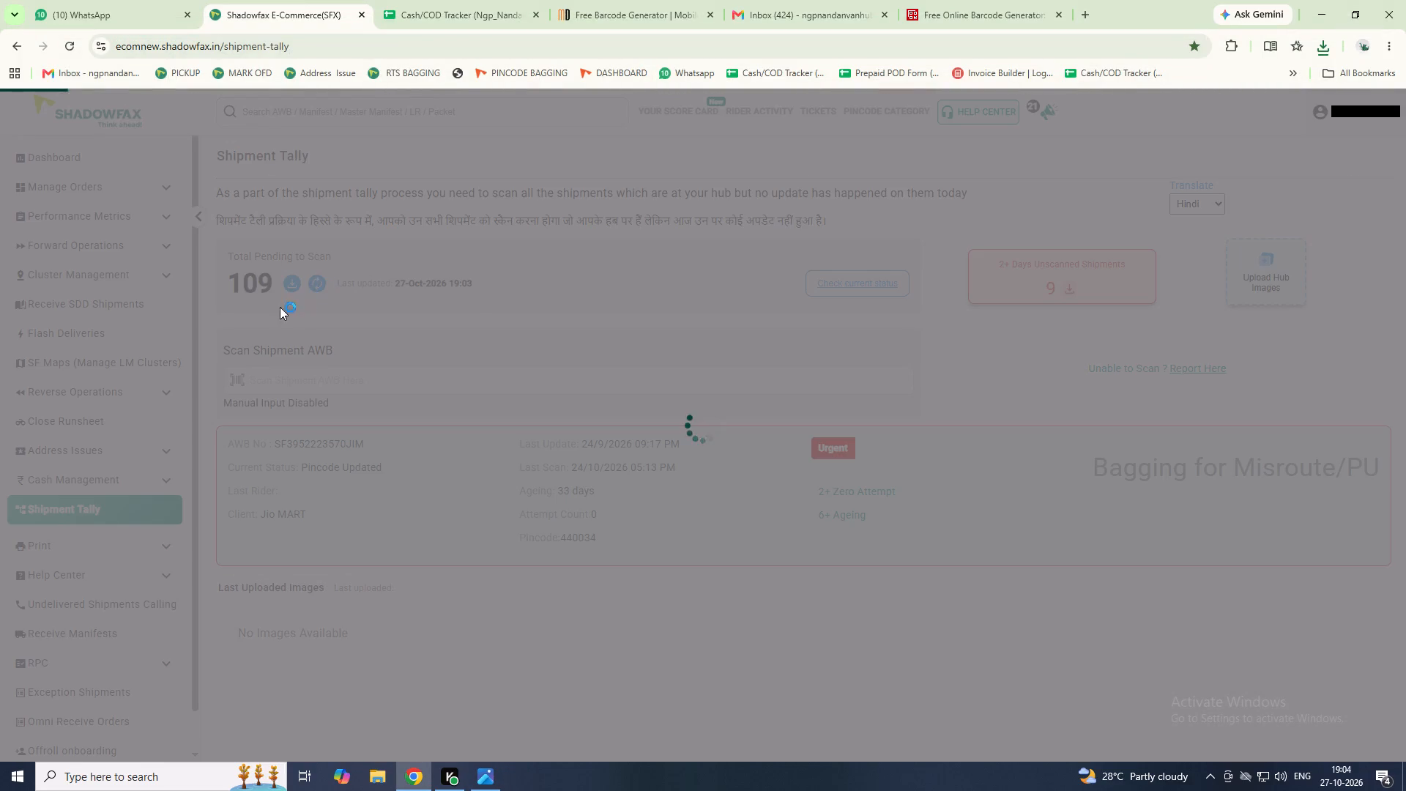
pyautogui.click(291, 284)
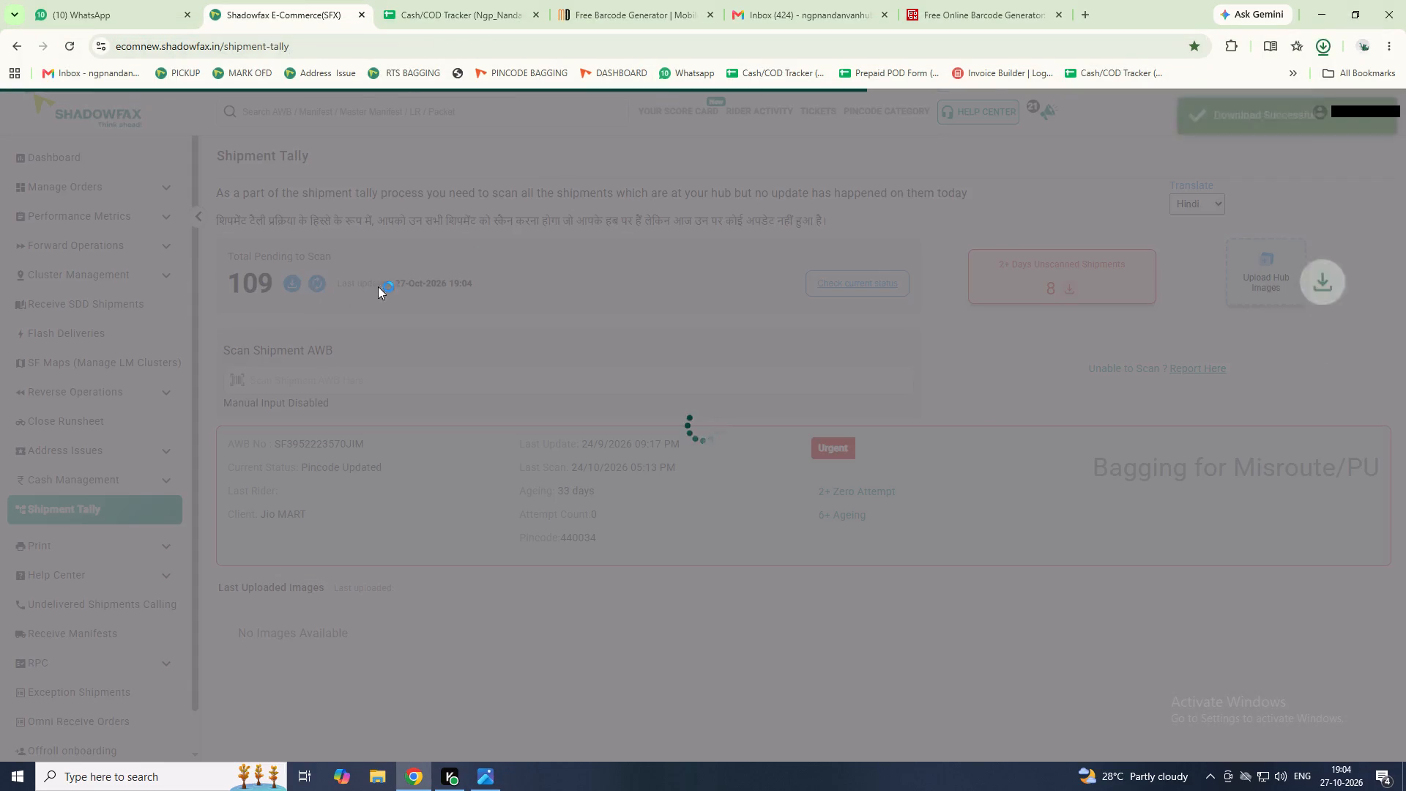
pyautogui.click(1194, 88)
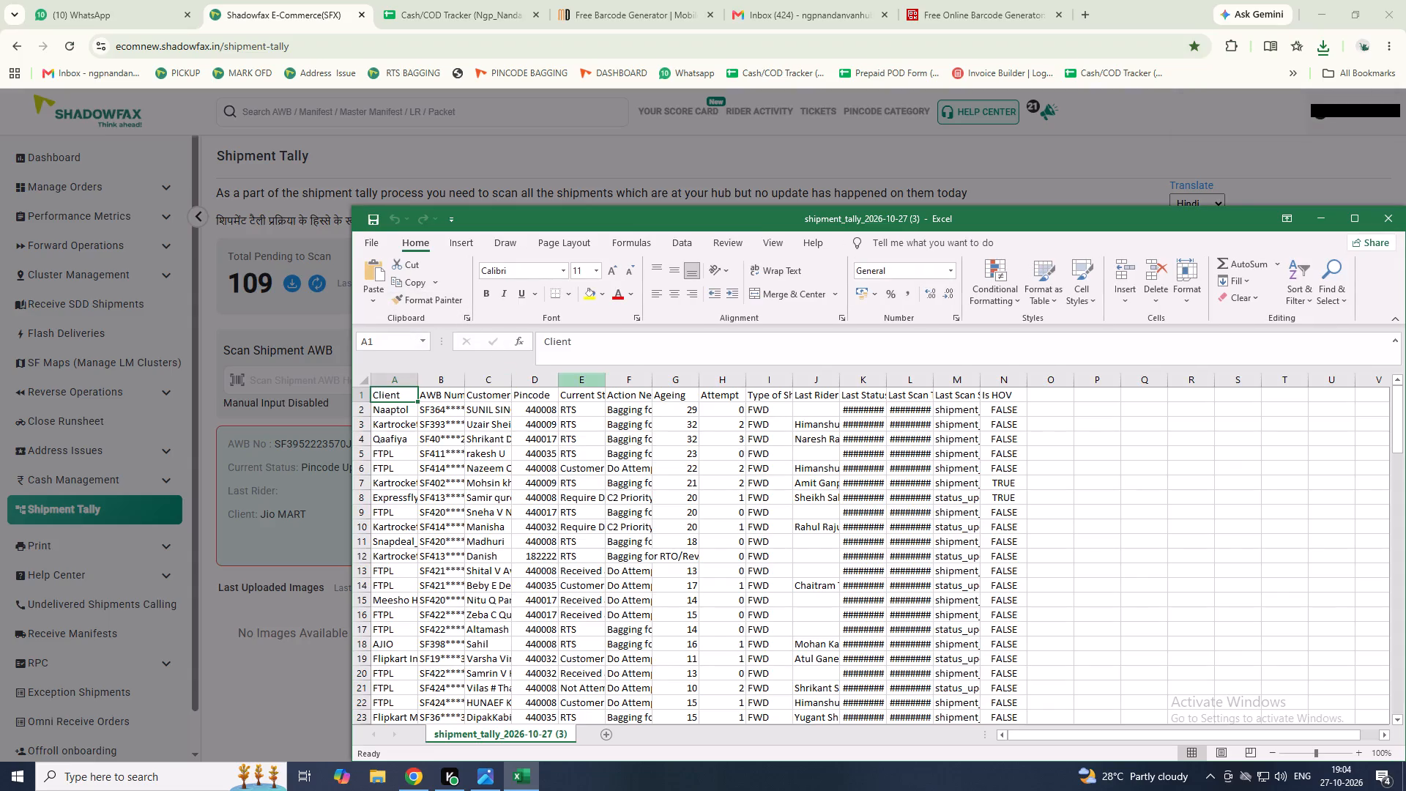
# Add filters to the header row of the shipment list and sort it by current status from A to Z.
pyautogui.hotkey('ctrl', 'shift', 'l')
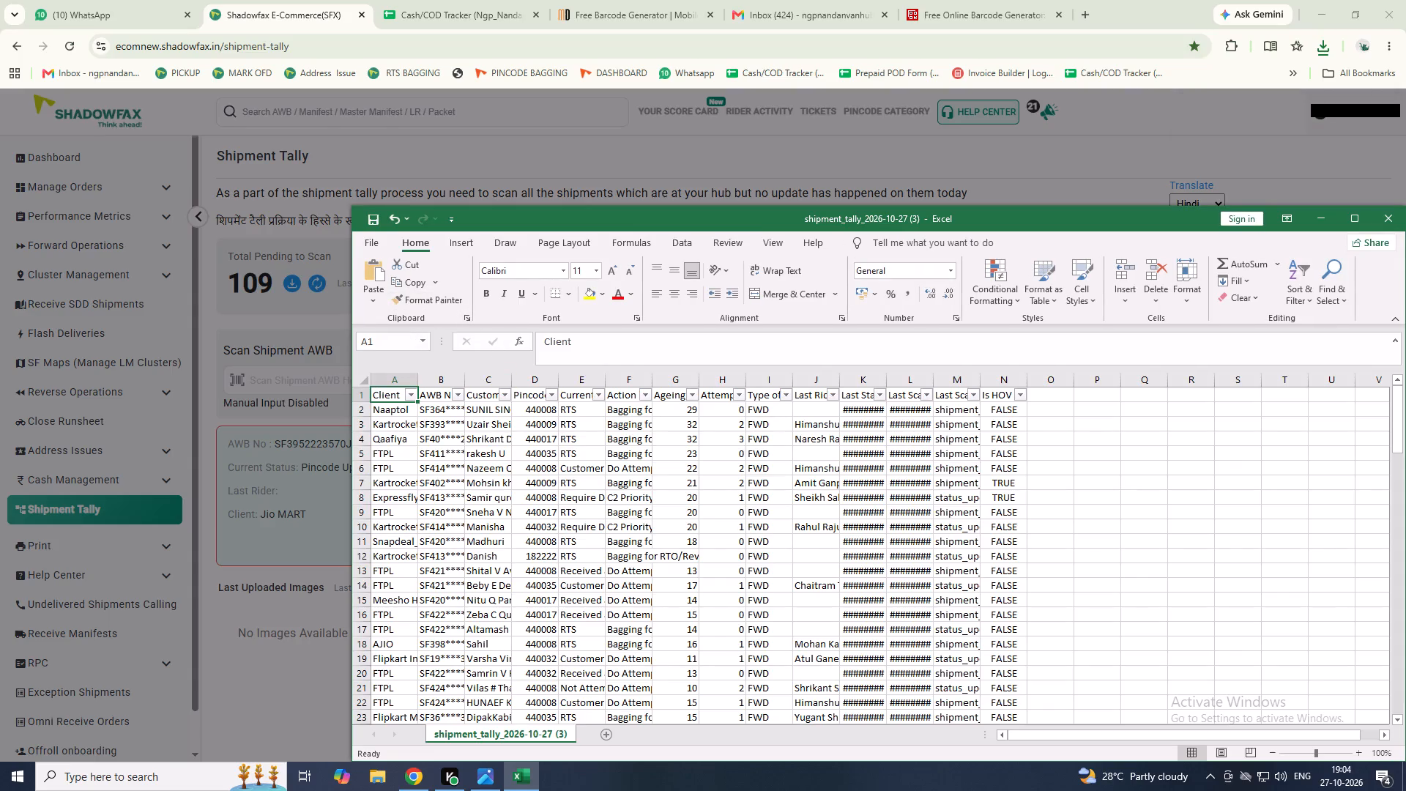
pyautogui.click(1361, 219)
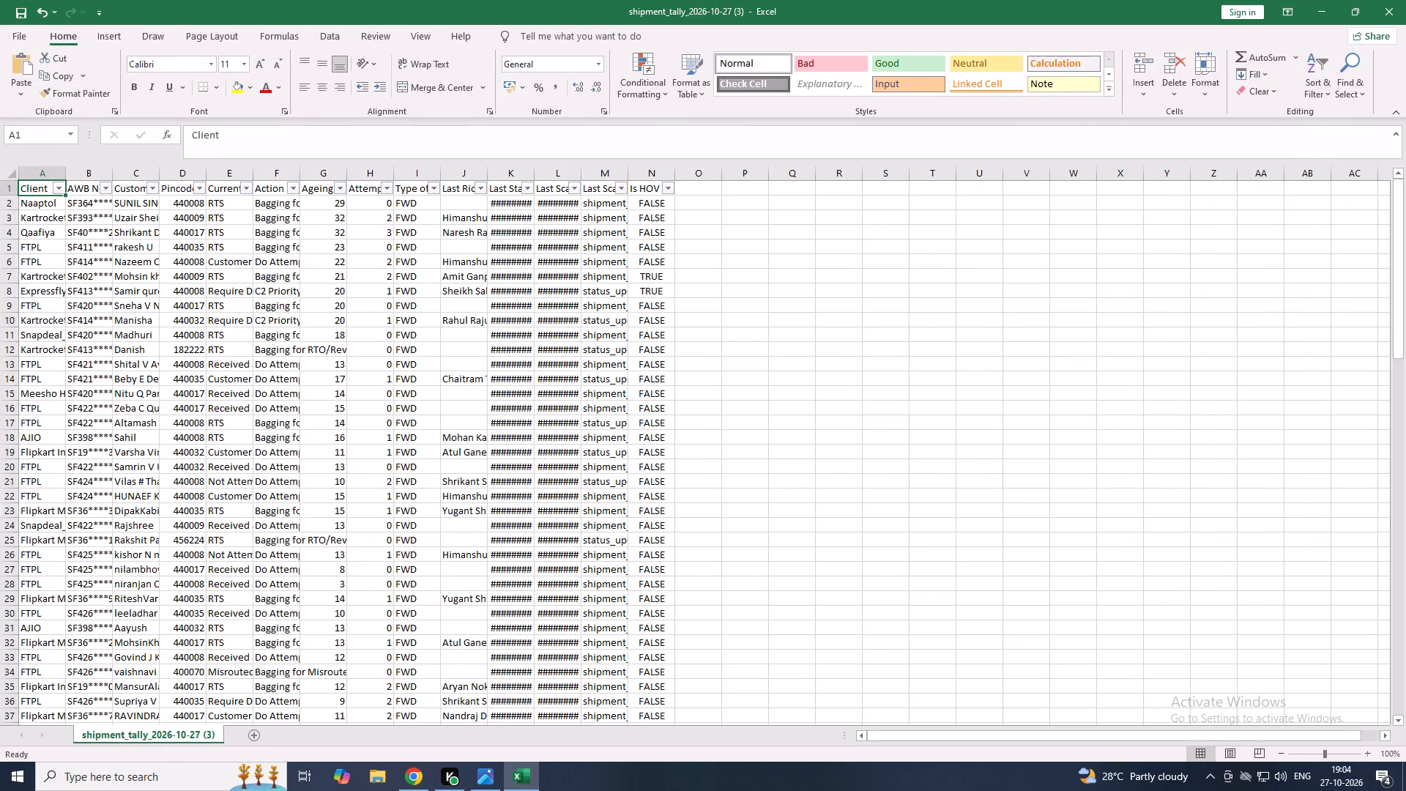
pyautogui.click(248, 191)
pyautogui.click(192, 207)
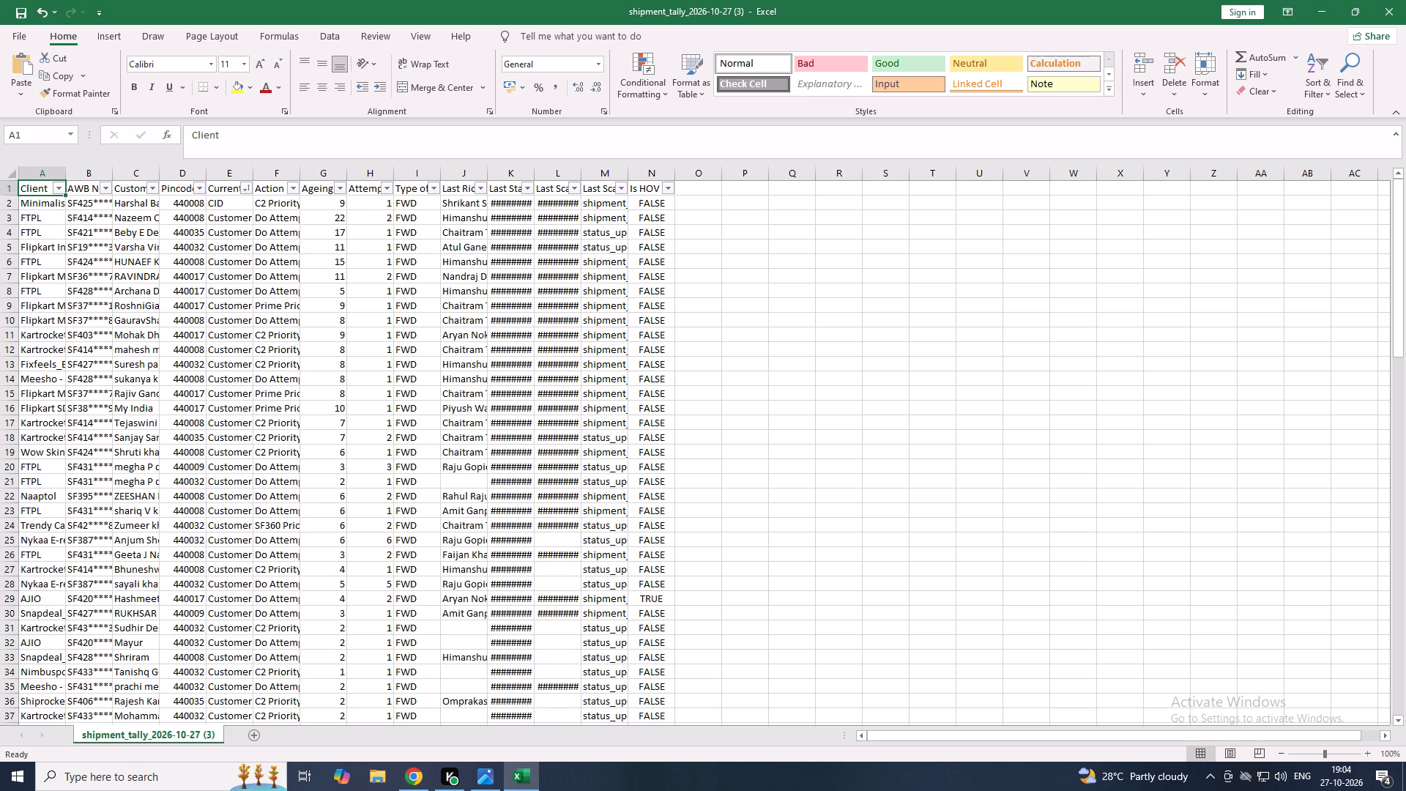
# Select the customer cells of all RTS shipments at the end of the sorted list, rows 87 to 110.
pyautogui.scroll(-20, 420, 356)
pyautogui.scroll(-18, 420, 356)
pyautogui.scroll(12, 423, 336)
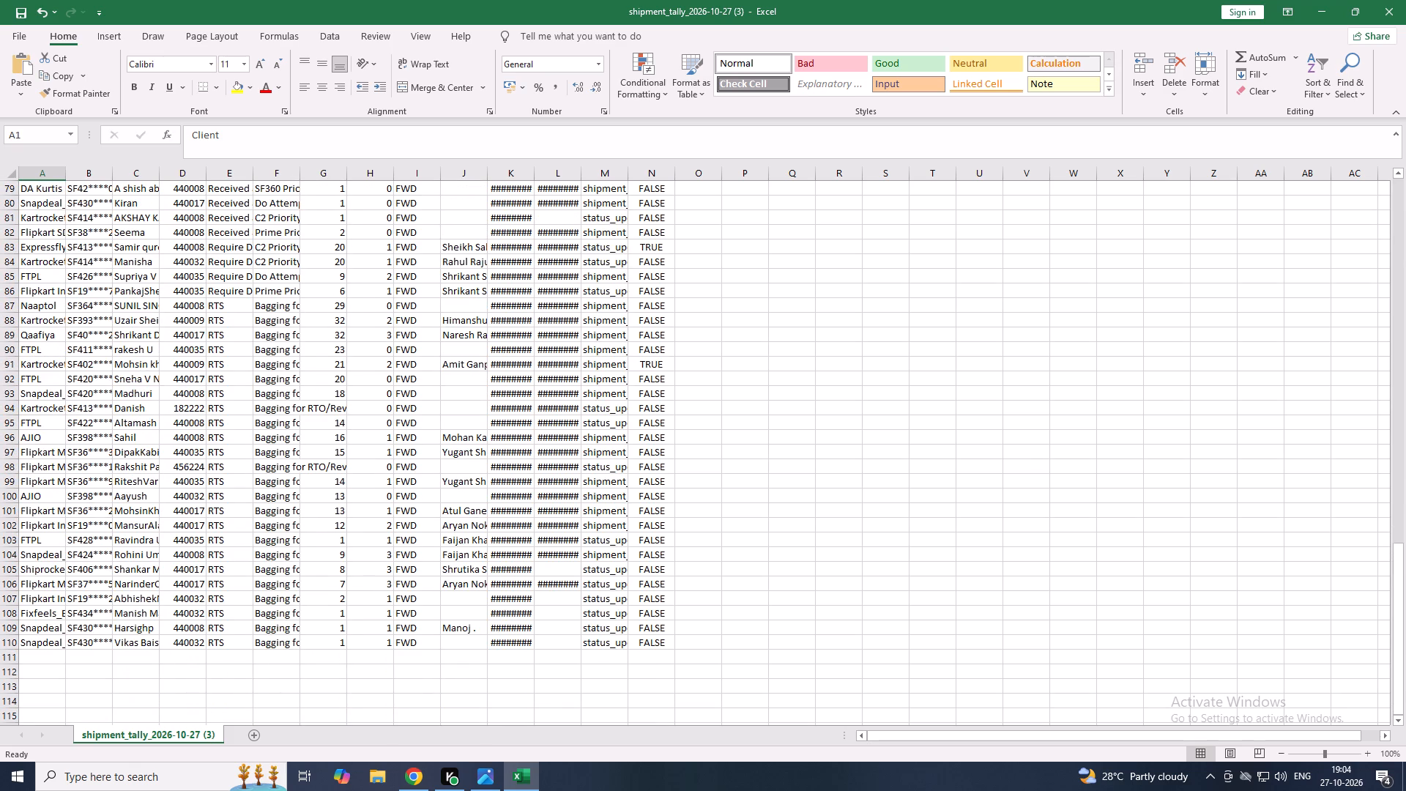
pyautogui.moveTo(137, 308); pyautogui.dragTo(145, 641)
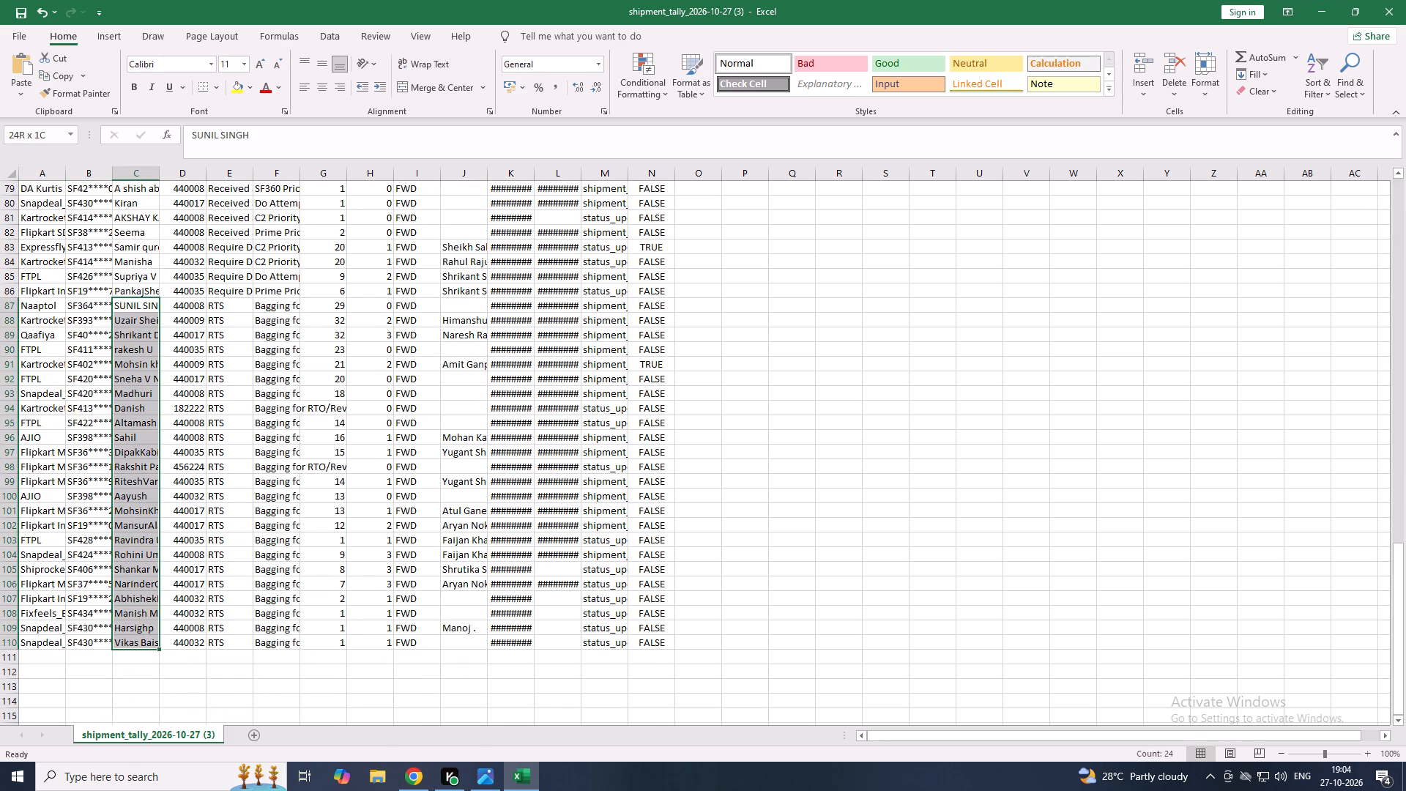
pyautogui.moveTo(145, 641); pyautogui.dragTo(145, 639)
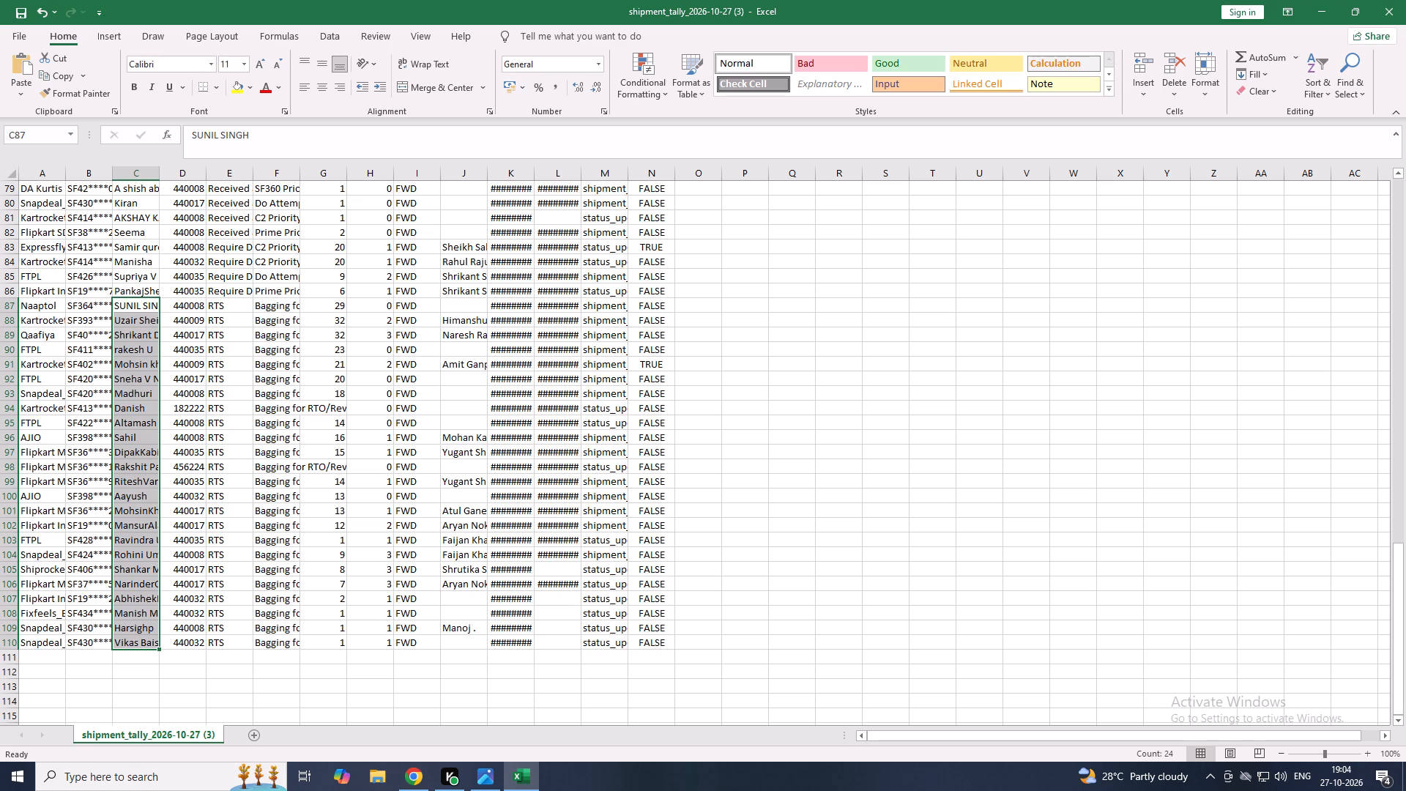
# Sort the shipment list by Last Rider Name from A to Z.
pyautogui.scroll(1, 715, 458)
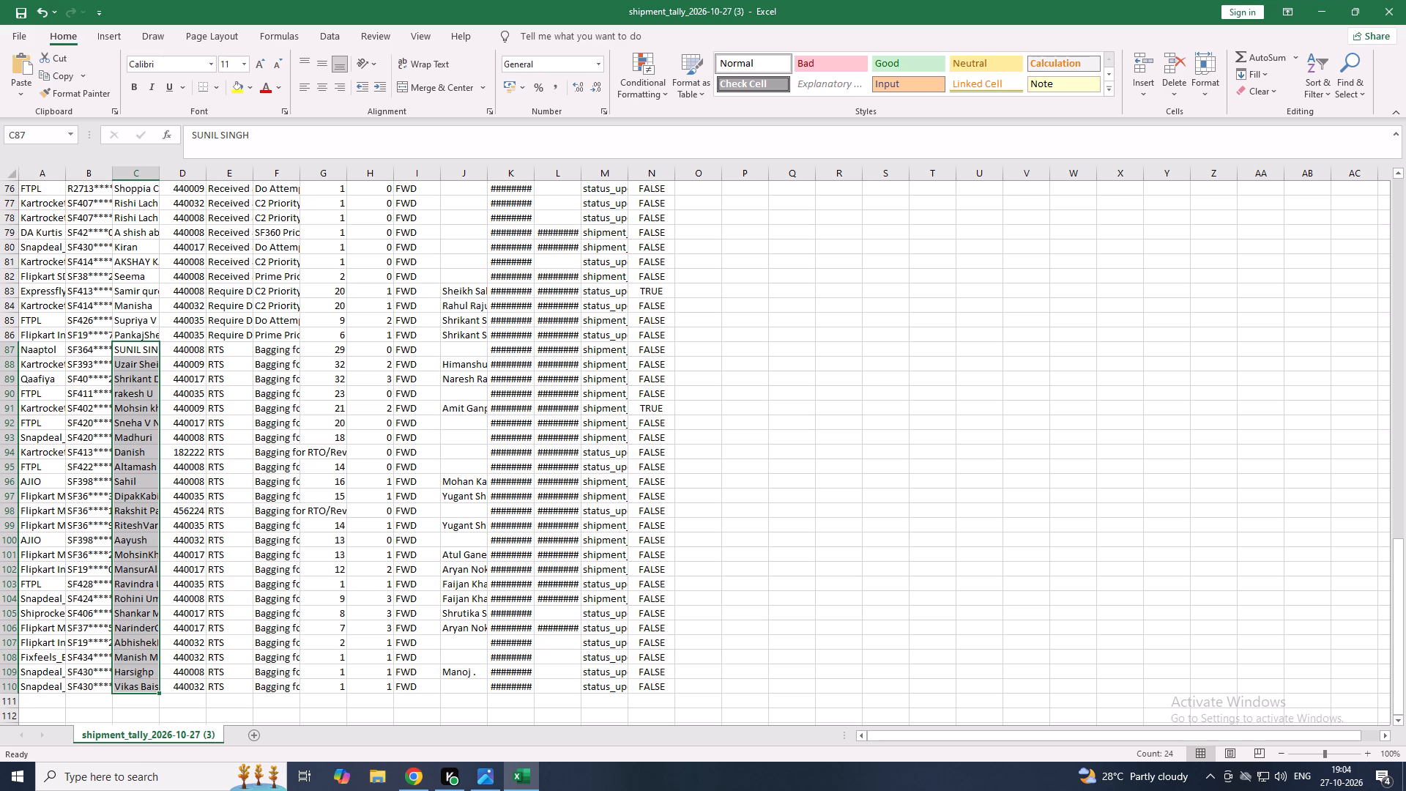
pyautogui.scroll(8, 435, 433)
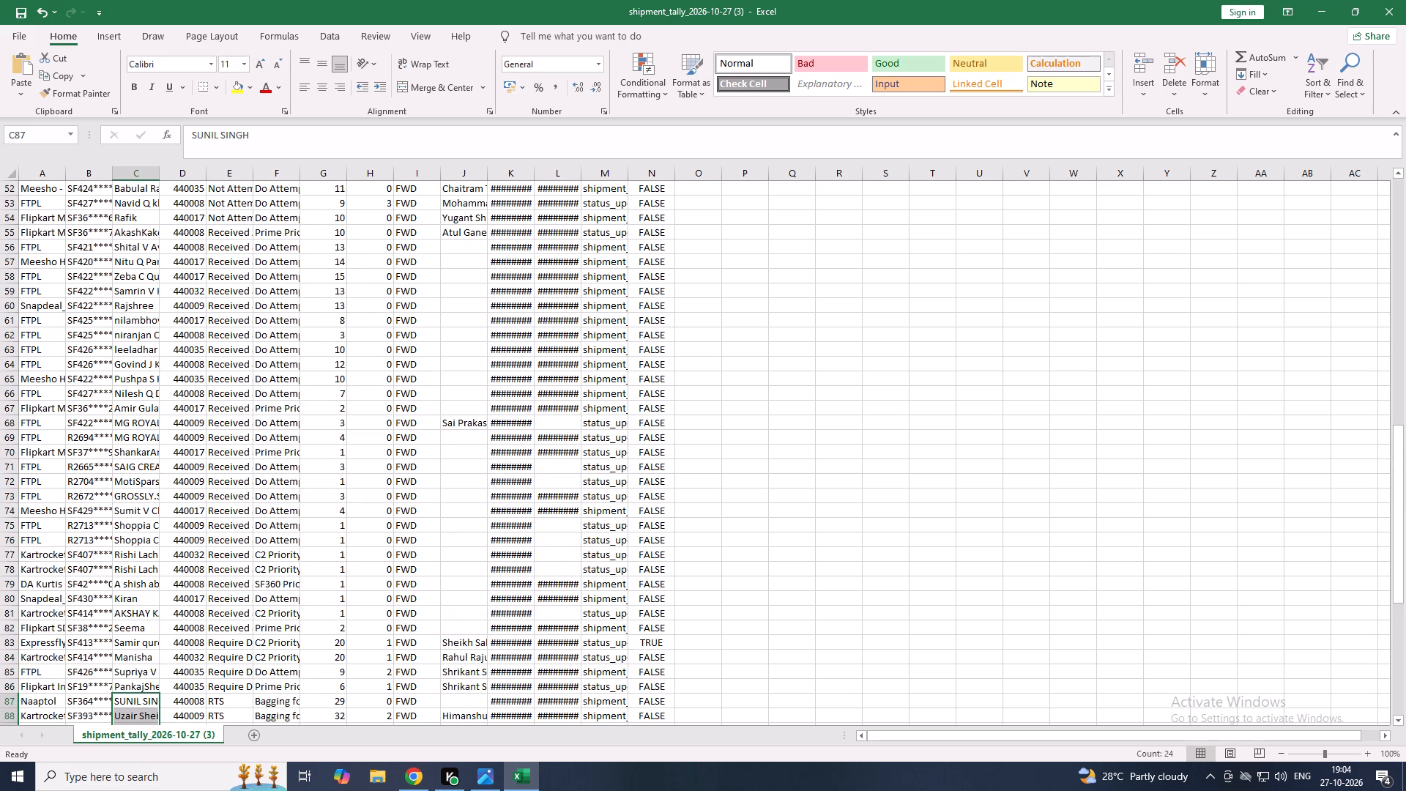
pyautogui.scroll(5, 451, 423)
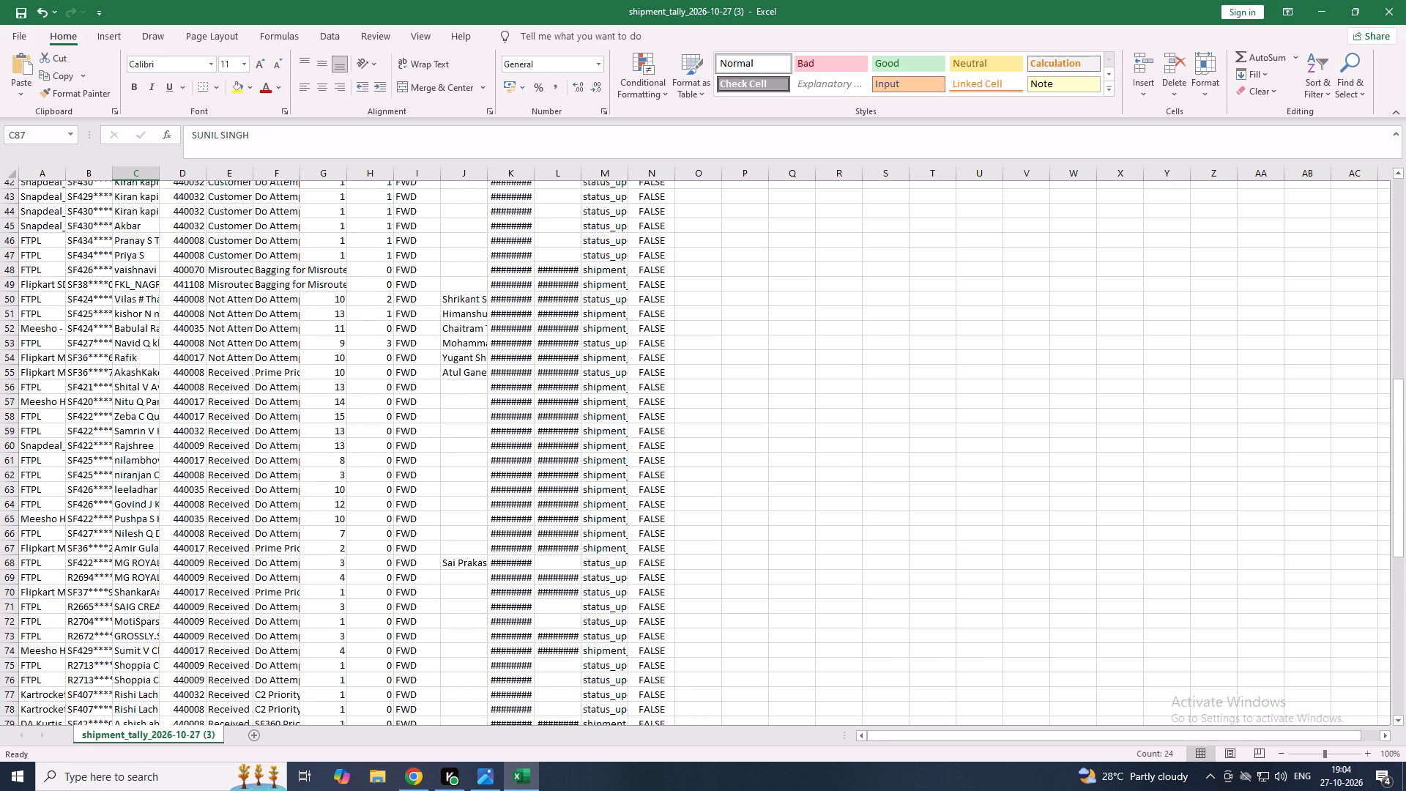
pyautogui.scroll(12, 455, 420)
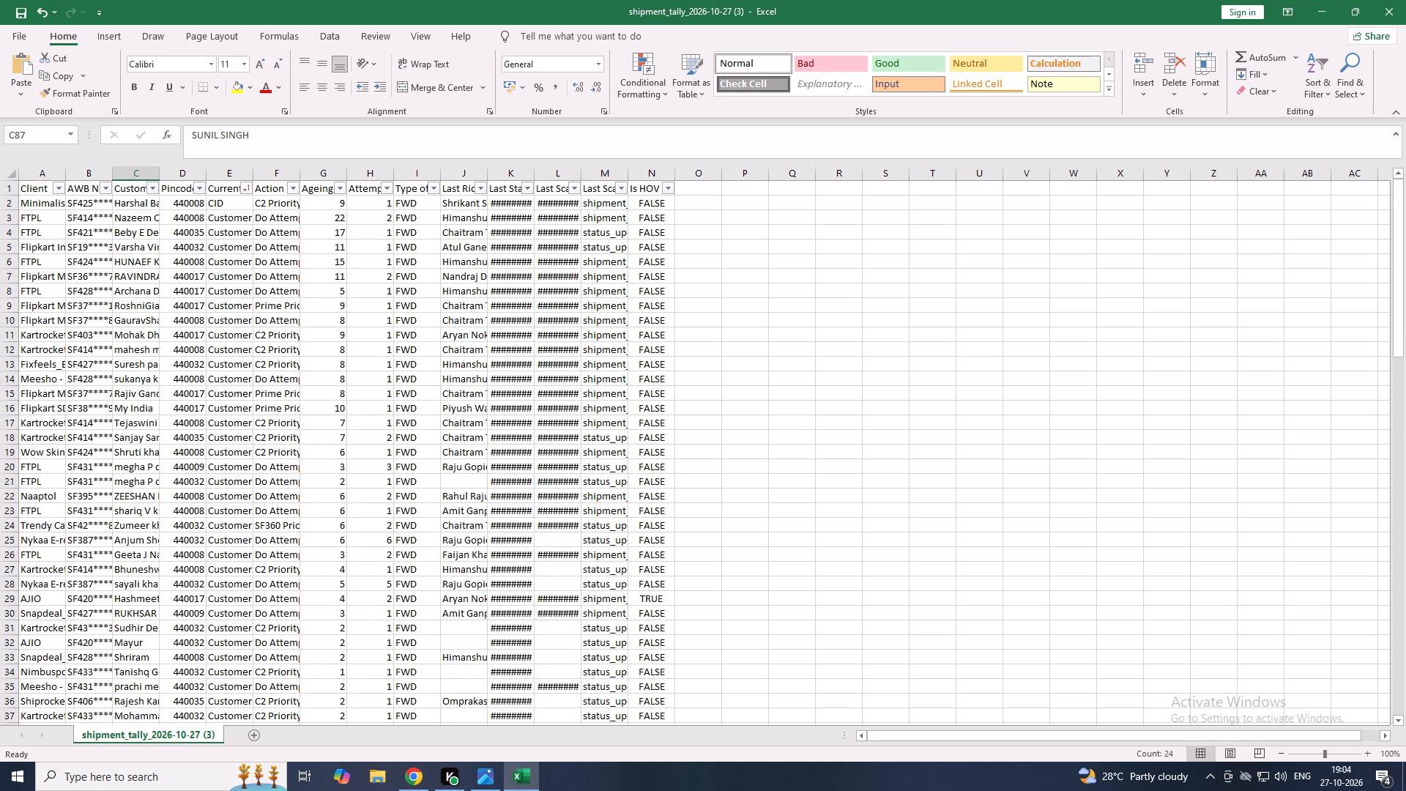
pyautogui.click(483, 188)
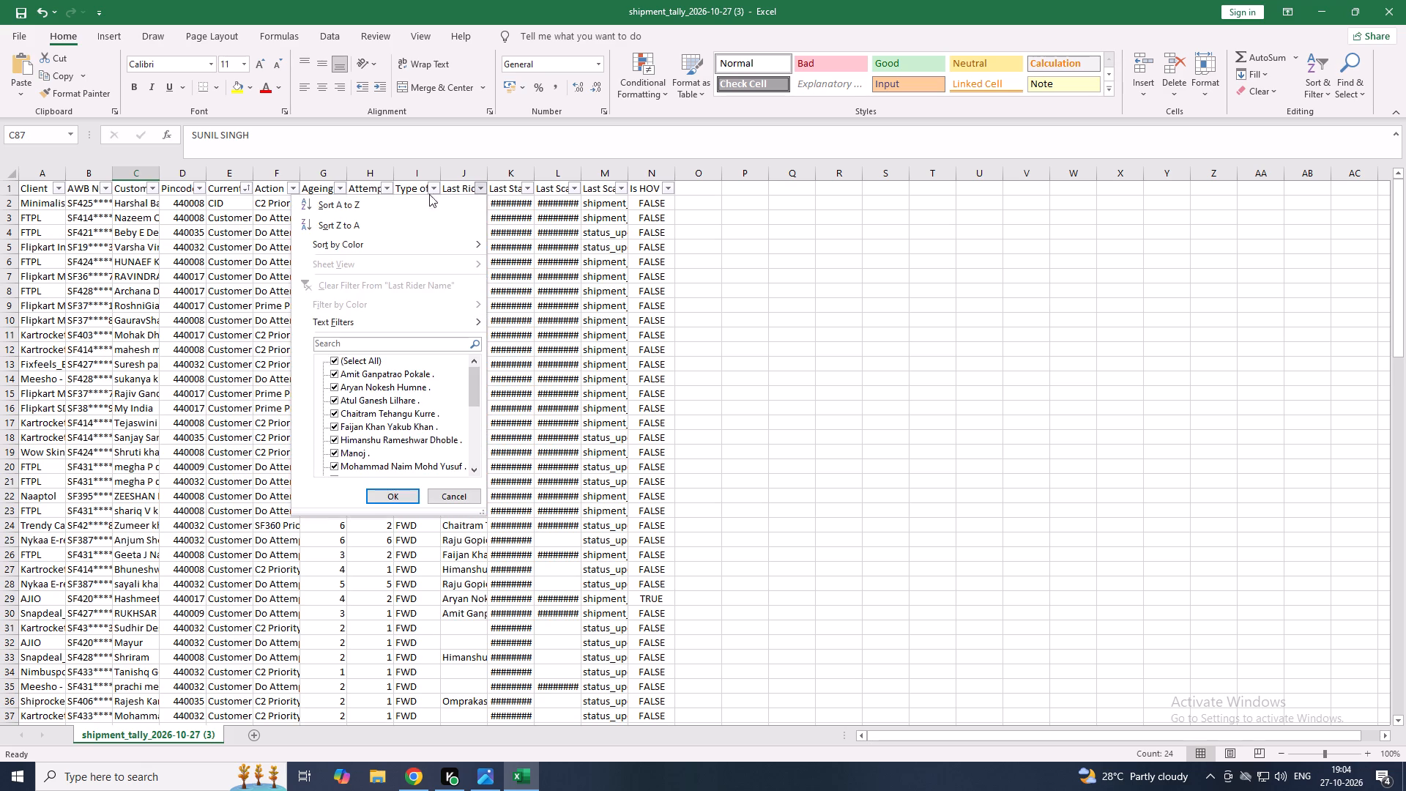
pyautogui.click(404, 202)
# Go through the rider-sorted list, highlighting individual riders' blocks of pending shipments and checking the rows without a rider.
pyautogui.moveTo(461, 206); pyautogui.dragTo(464, 229)
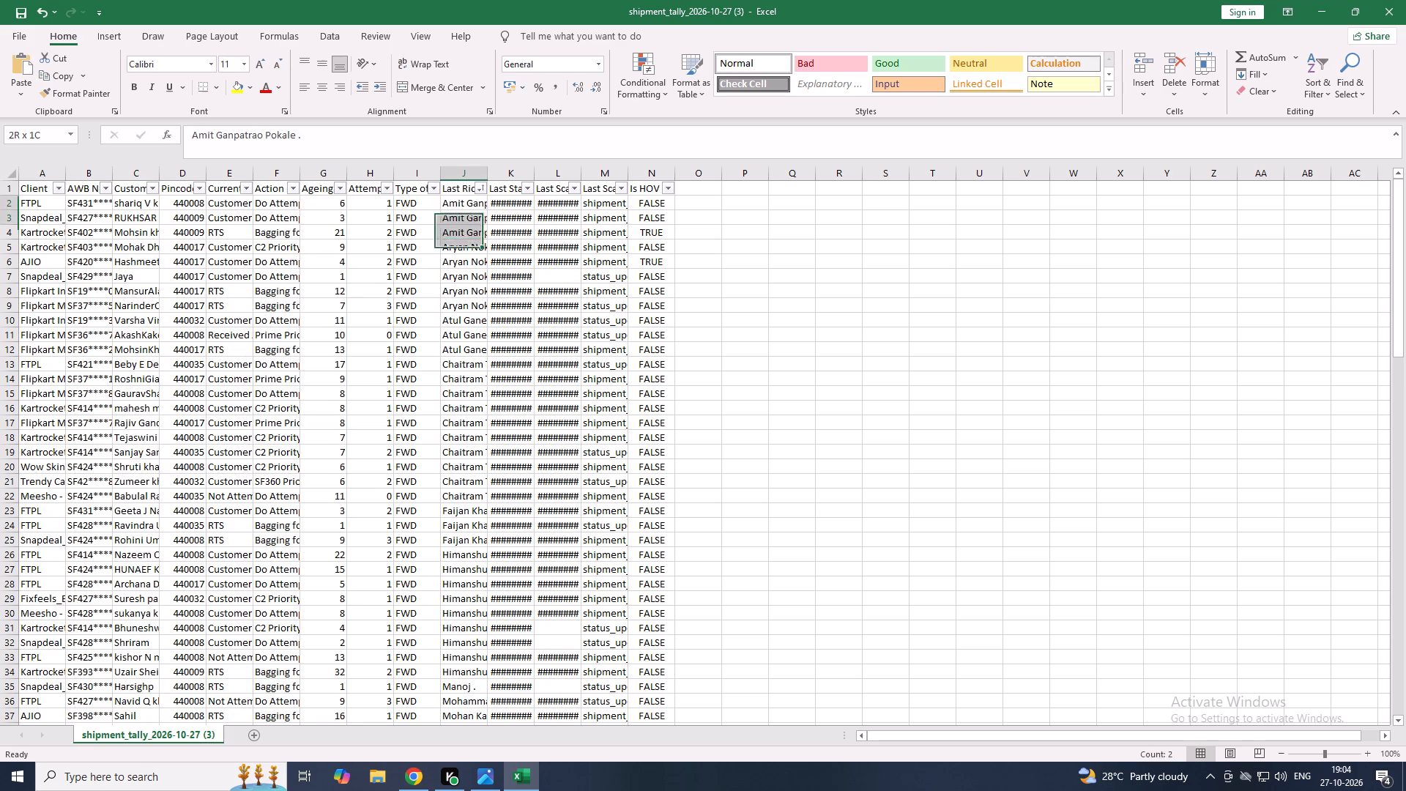
pyautogui.moveTo(464, 229); pyautogui.dragTo(464, 239)
pyautogui.click(622, 228)
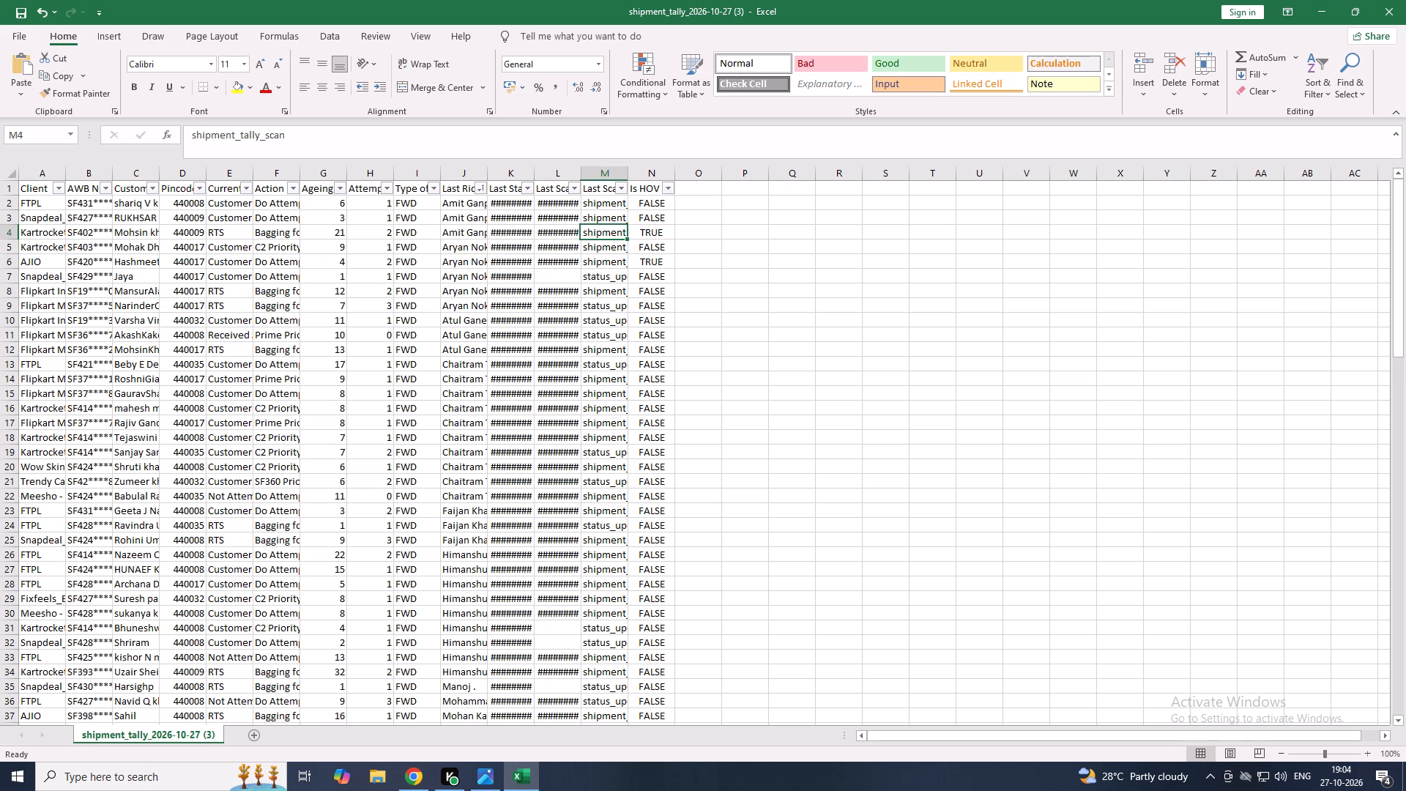
pyautogui.moveTo(458, 262); pyautogui.dragTo(469, 305)
pyautogui.scroll(-2, 601, 267)
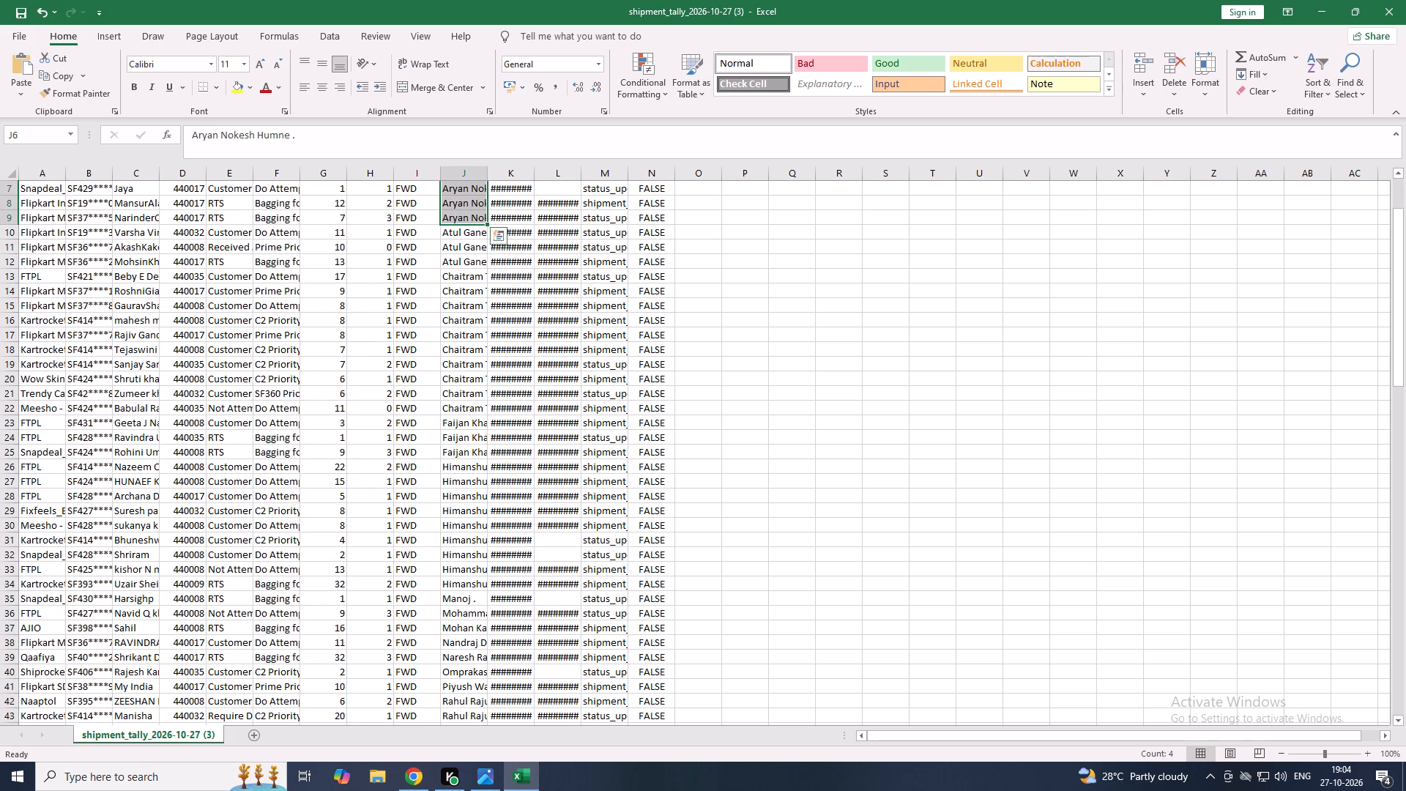
pyautogui.moveTo(461, 233); pyautogui.dragTo(461, 250)
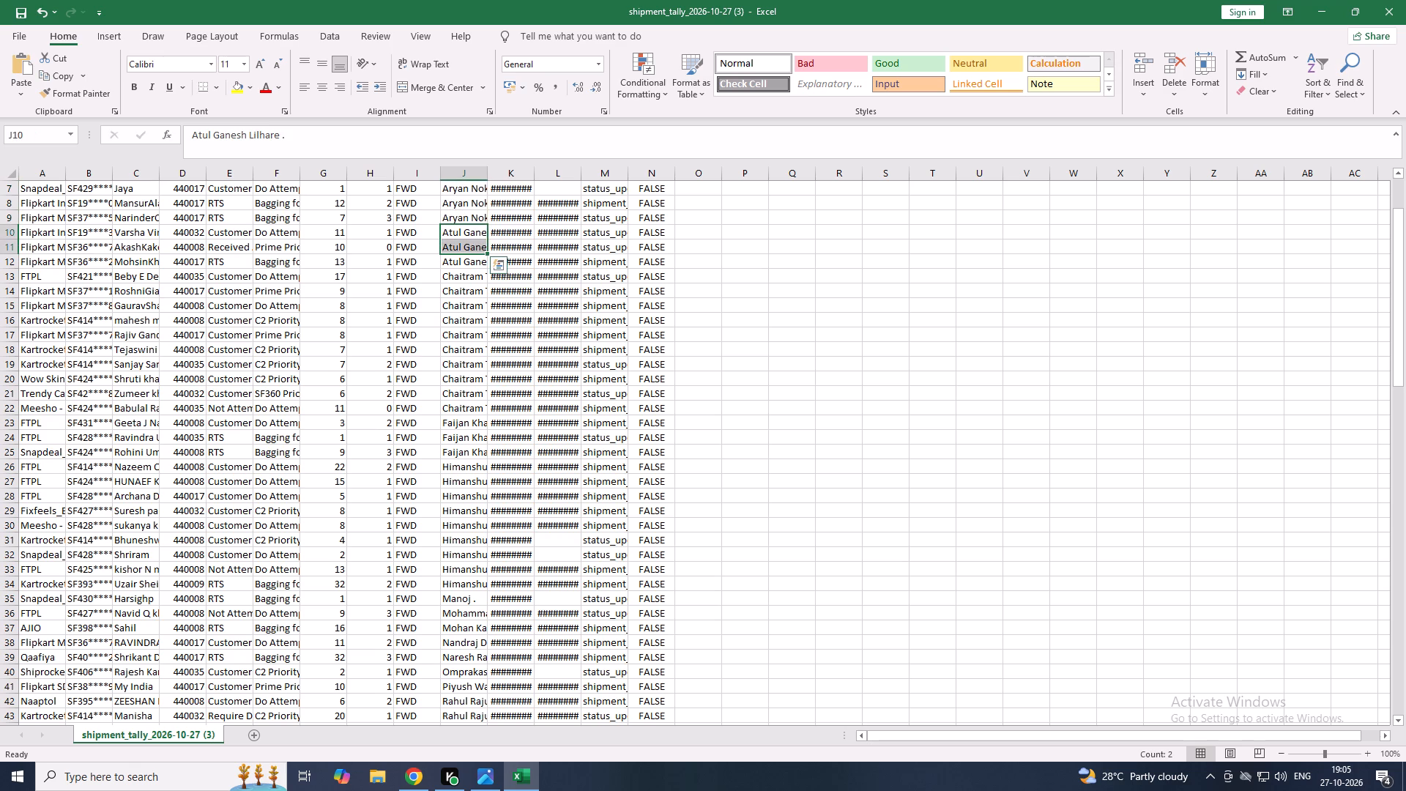
pyautogui.click(472, 267)
pyautogui.moveTo(469, 233); pyautogui.dragTo(471, 249)
pyautogui.moveTo(471, 249); pyautogui.dragTo(475, 256)
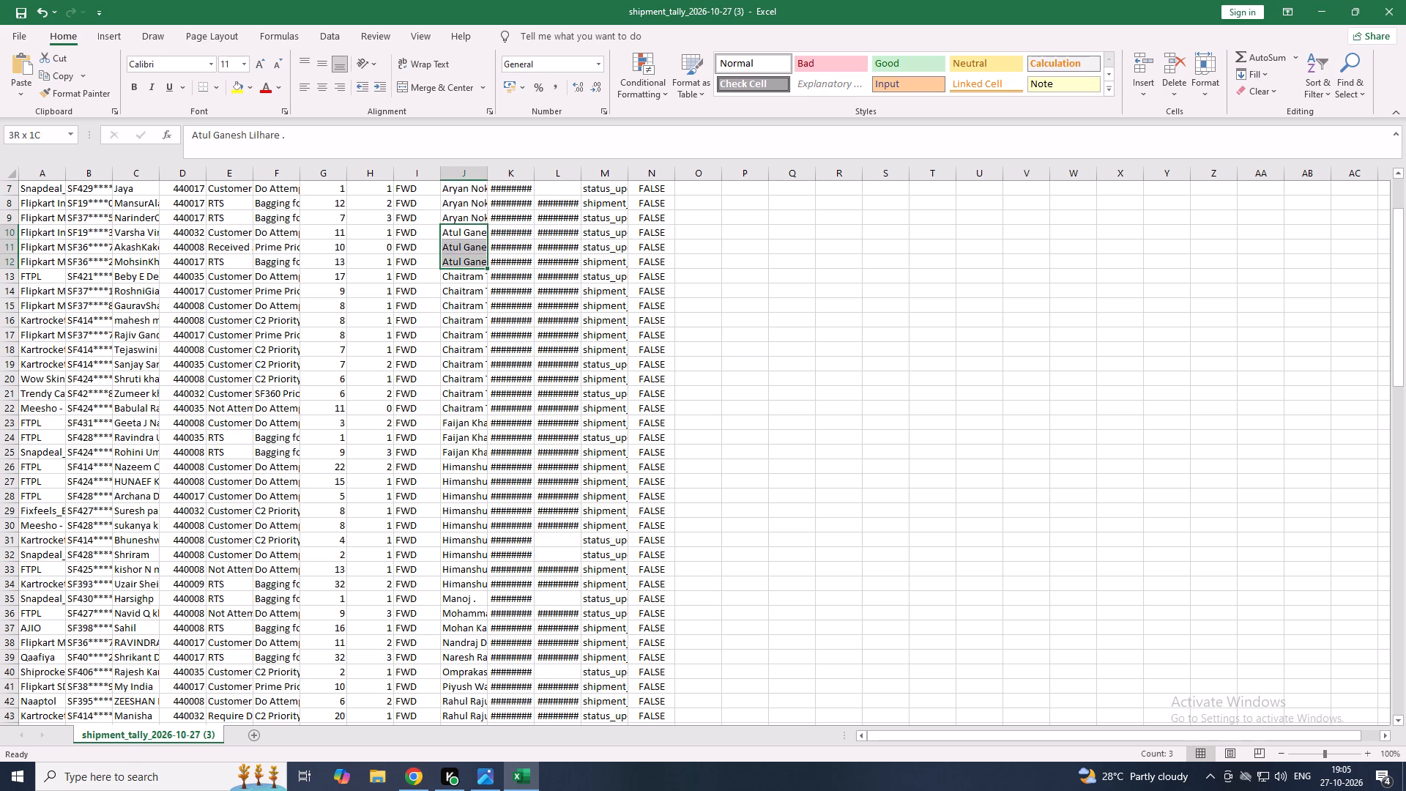
pyautogui.moveTo(464, 274); pyautogui.dragTo(461, 409)
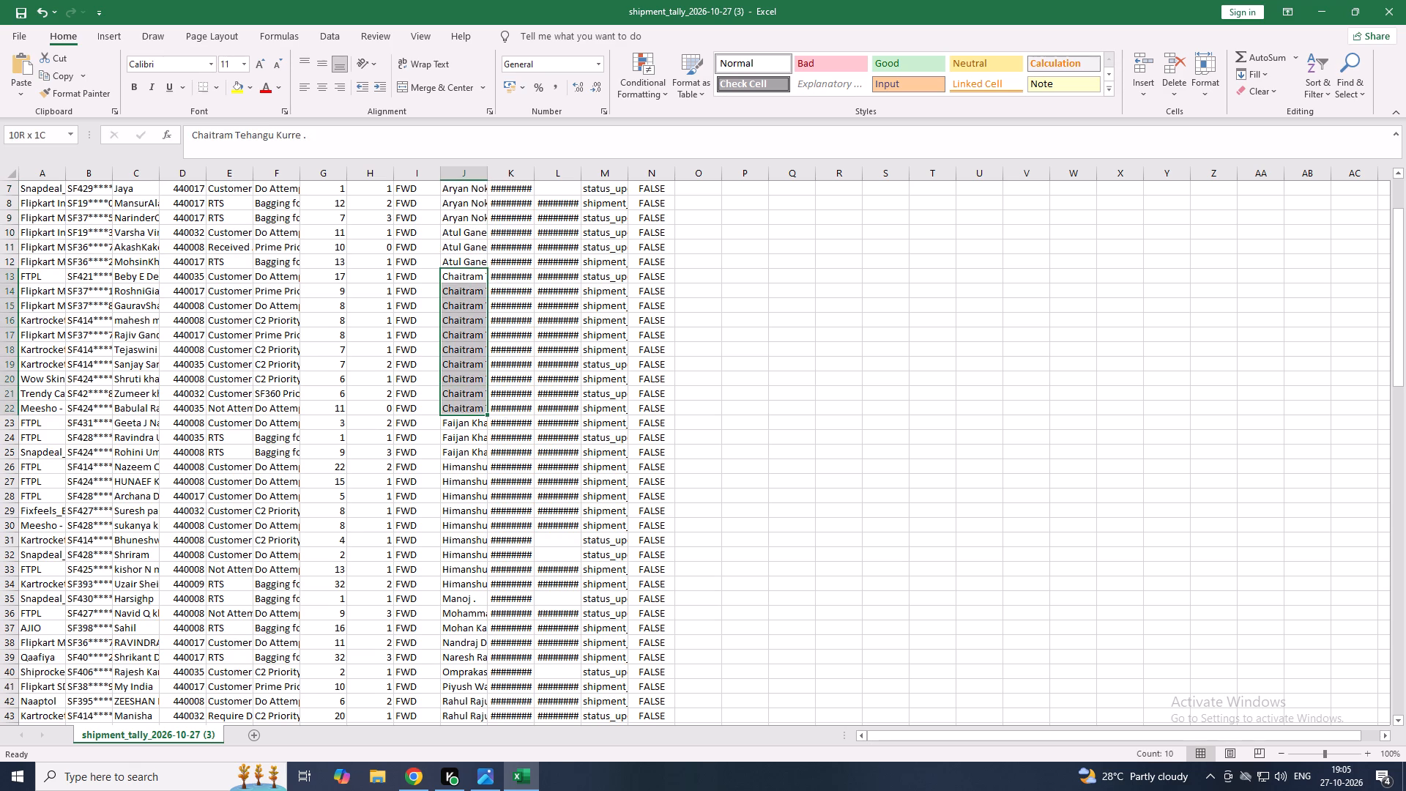
pyautogui.scroll(-2, 765, 407)
pyautogui.moveTo(452, 336); pyautogui.dragTo(456, 355)
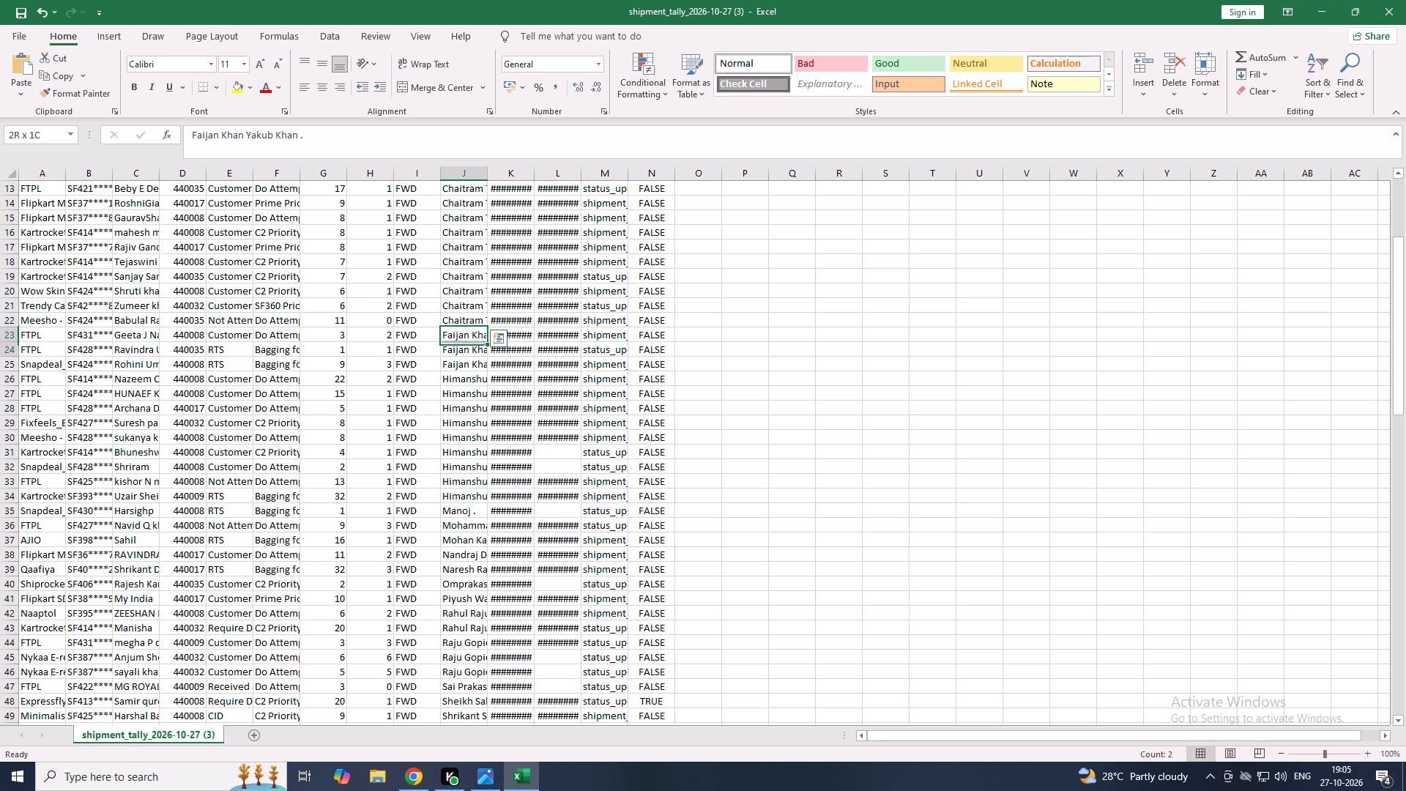
pyautogui.moveTo(456, 355); pyautogui.dragTo(458, 374)
pyautogui.moveTo(468, 396); pyautogui.dragTo(468, 466)
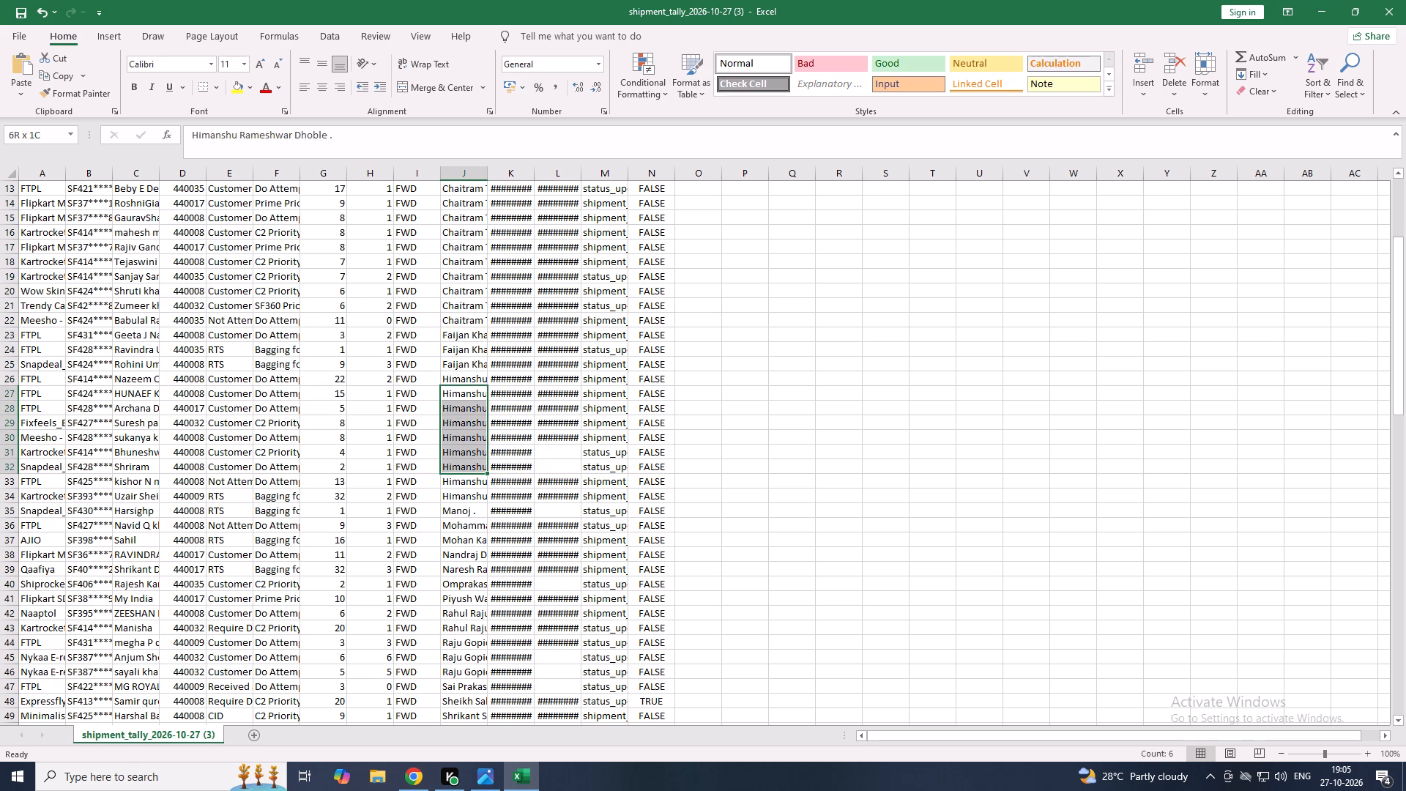
pyautogui.scroll(-3, 617, 396)
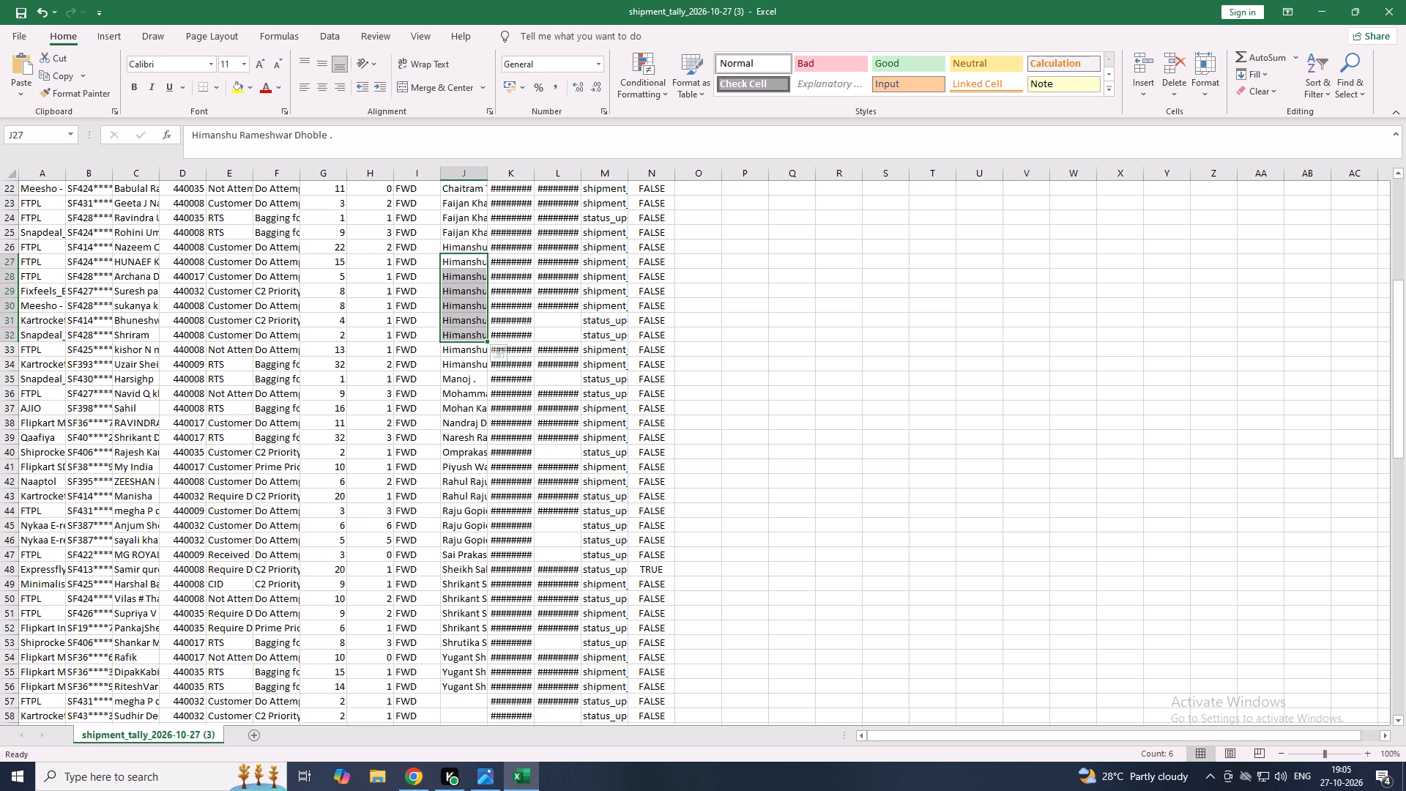
pyautogui.scroll(-2, 656, 393)
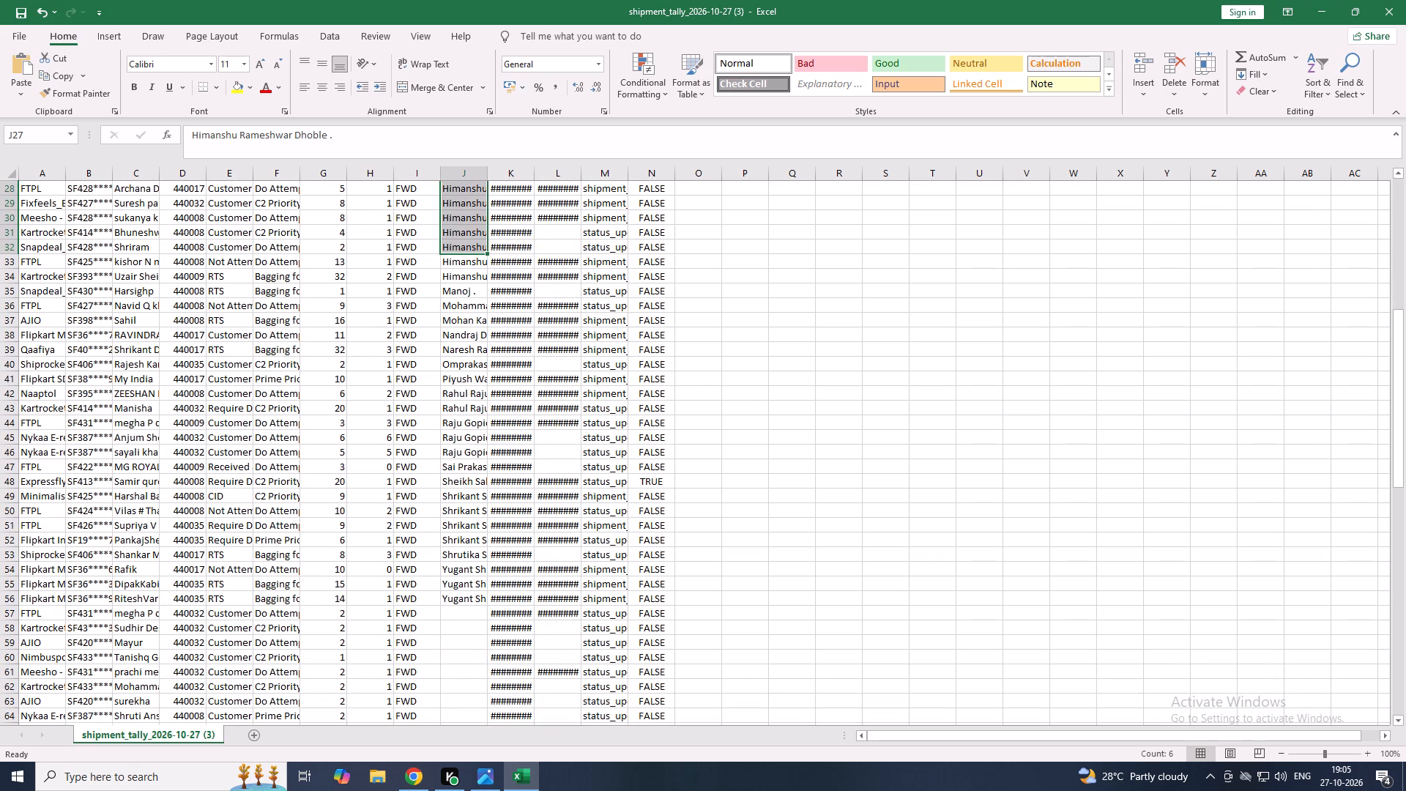
pyautogui.scroll(-11, 758, 369)
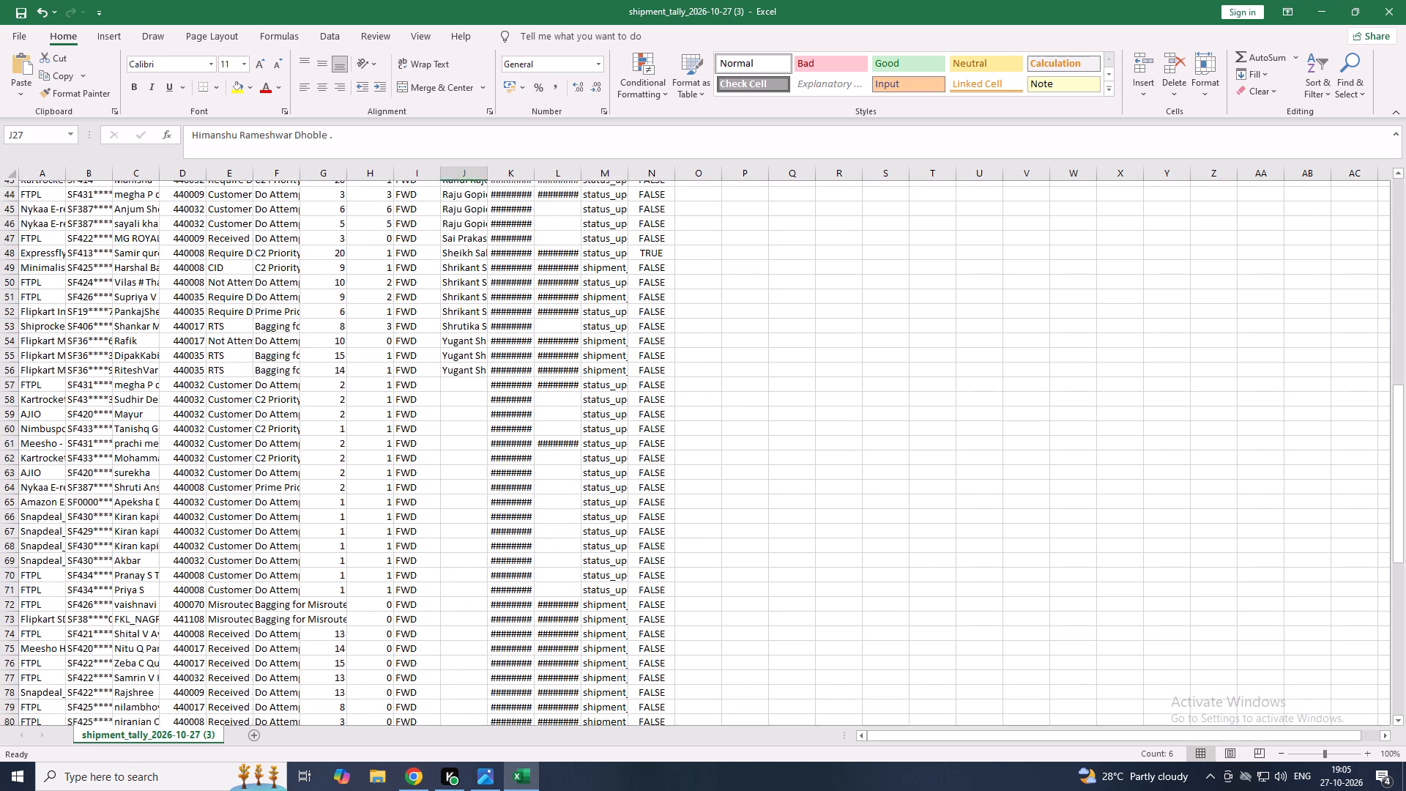
pyautogui.scroll(-8, 707, 378)
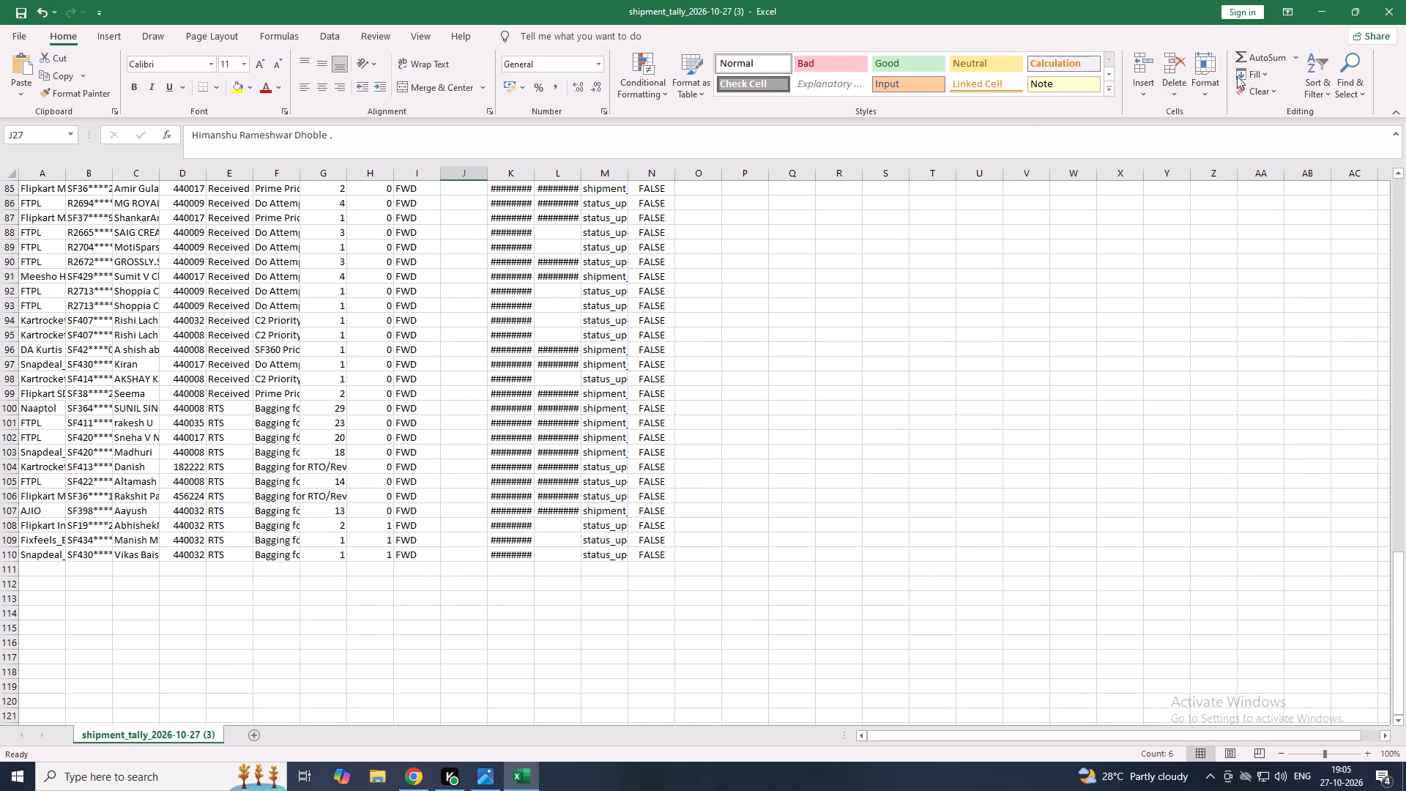
# Close the shipment_tally_2026-10-27 (3) workbook without saving and return to the shipment AWB scan field in Shadowfax.
pyautogui.click(1388, 15)
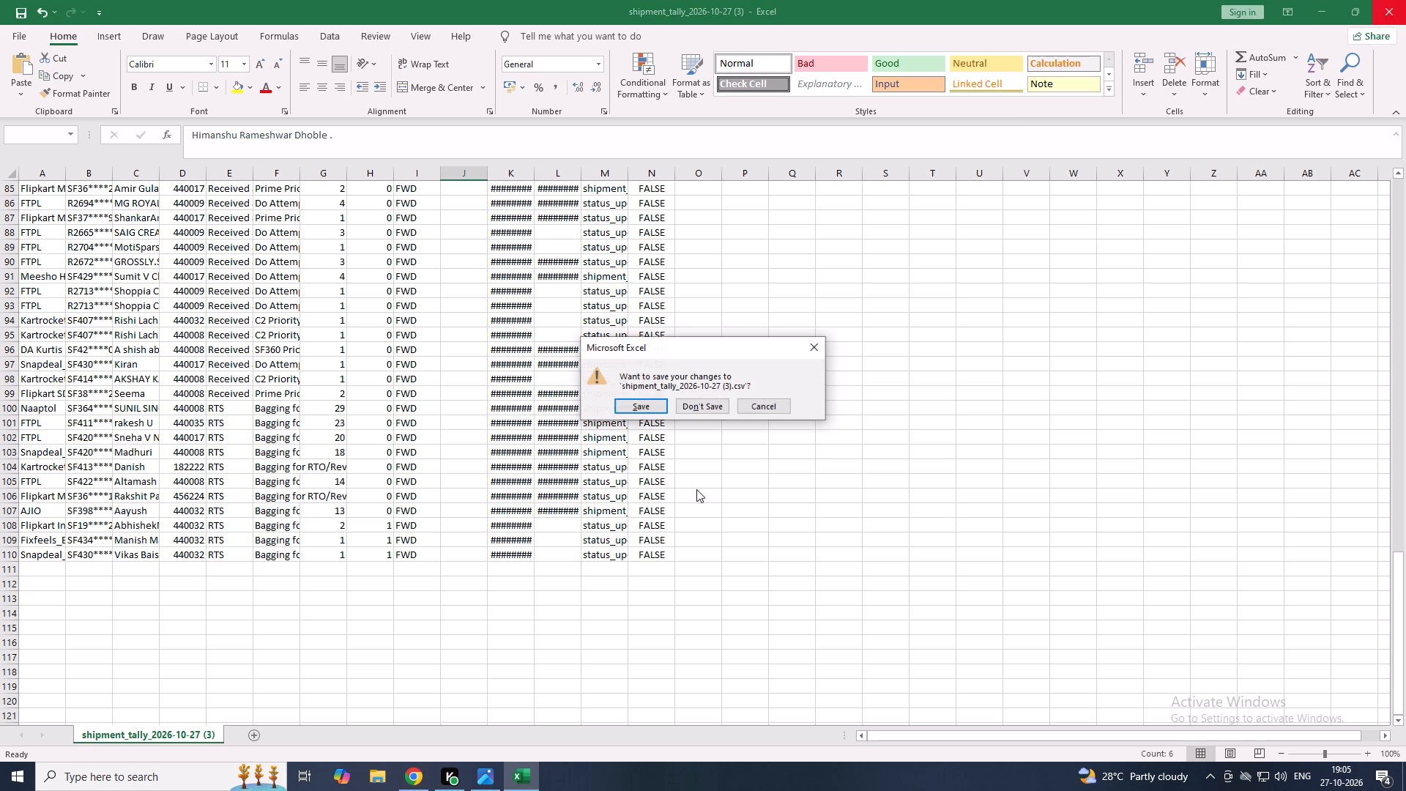
pyautogui.click(708, 398)
pyautogui.click(335, 371)
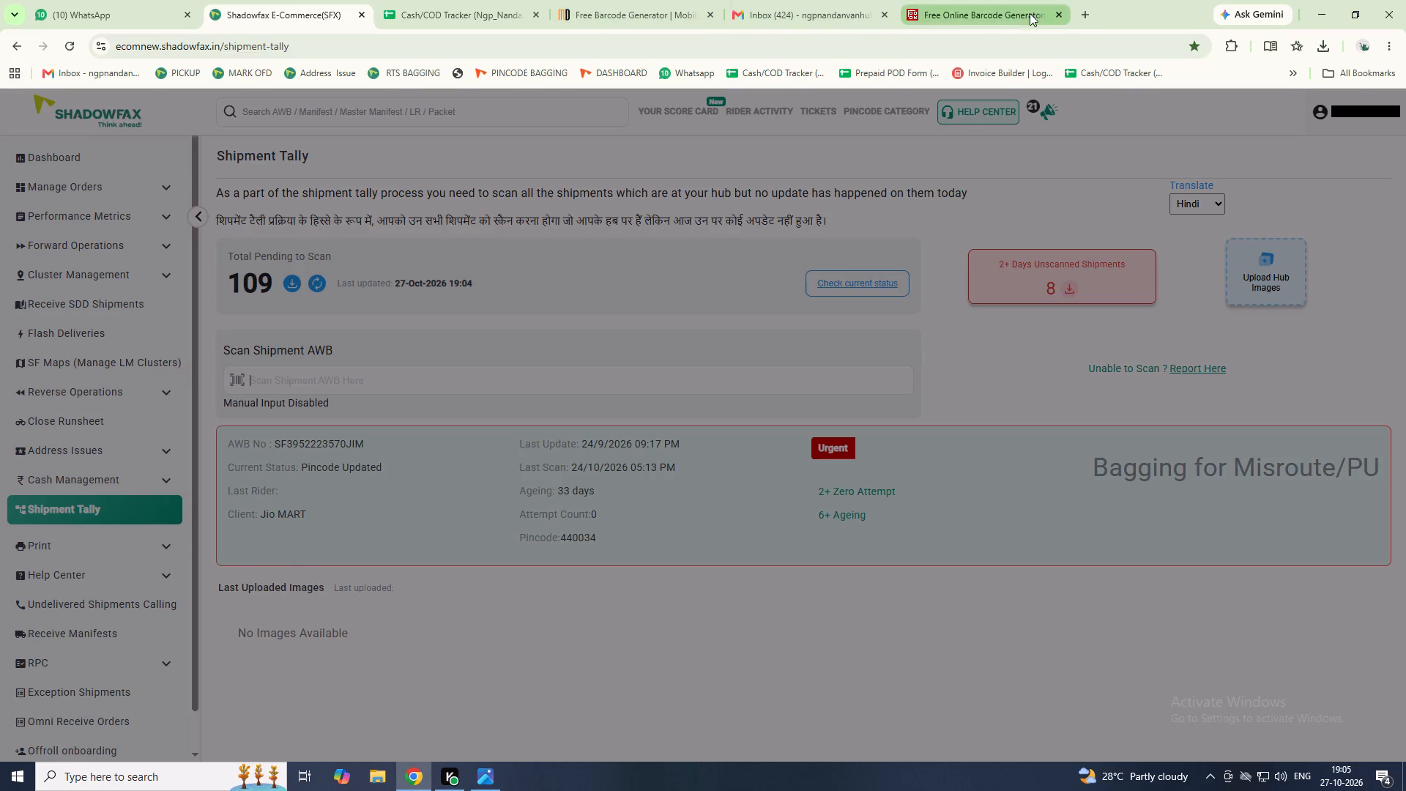
pyautogui.click(1010, 12)
pyautogui.moveTo(633, 234); pyautogui.dragTo(525, 233)
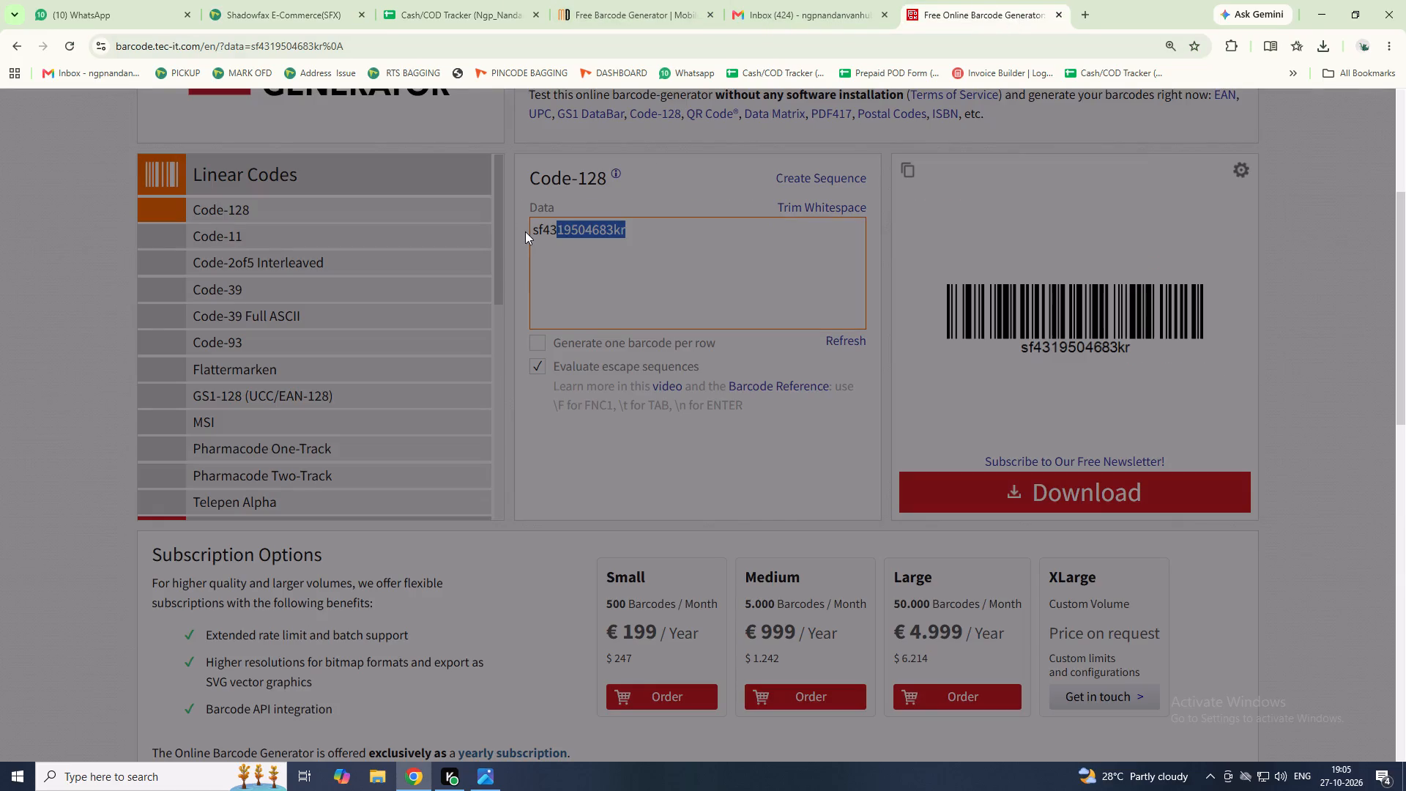
pyautogui.press('BackSpace')
pyautogui.press('r')
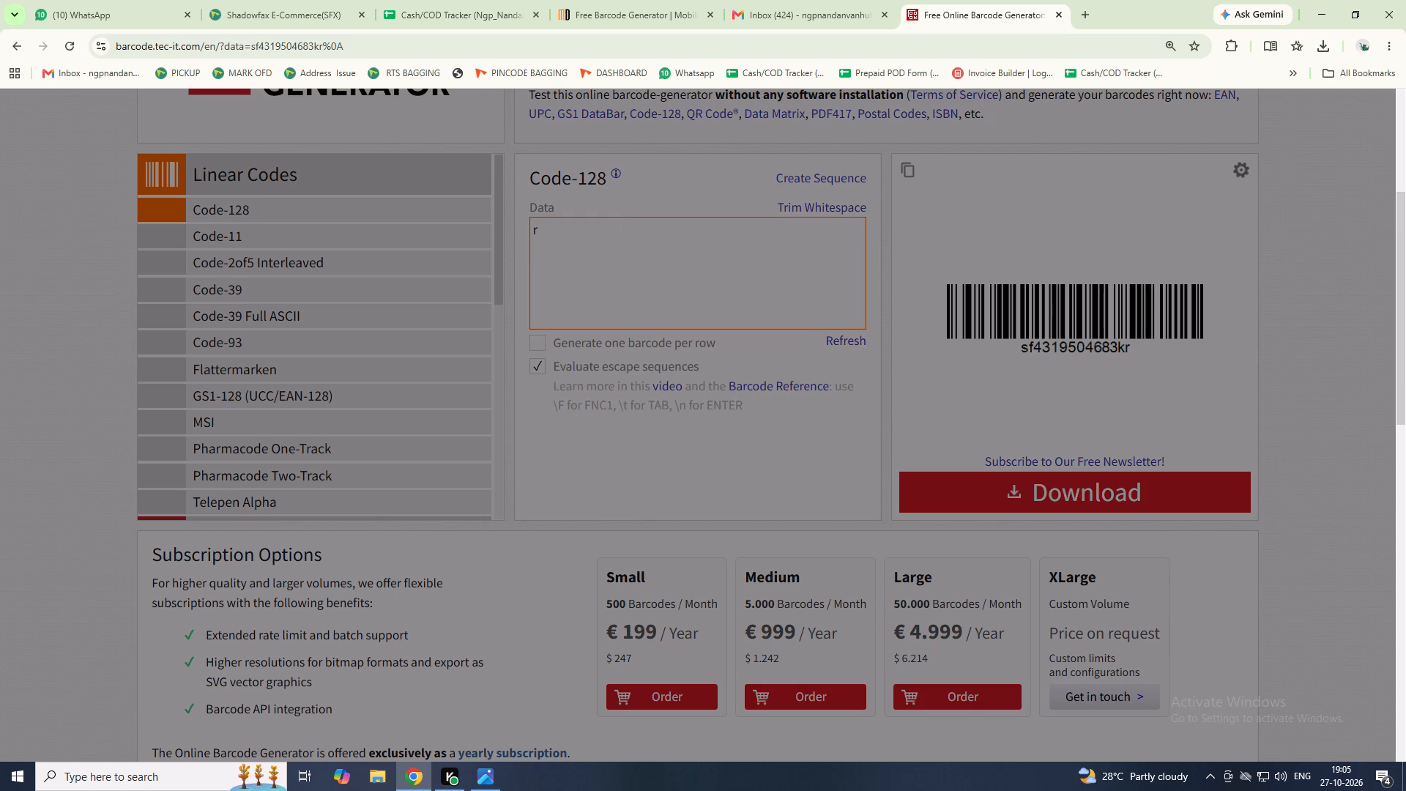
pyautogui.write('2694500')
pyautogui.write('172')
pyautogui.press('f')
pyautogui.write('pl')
pyautogui.click(838, 343)
pyautogui.click(844, 340)
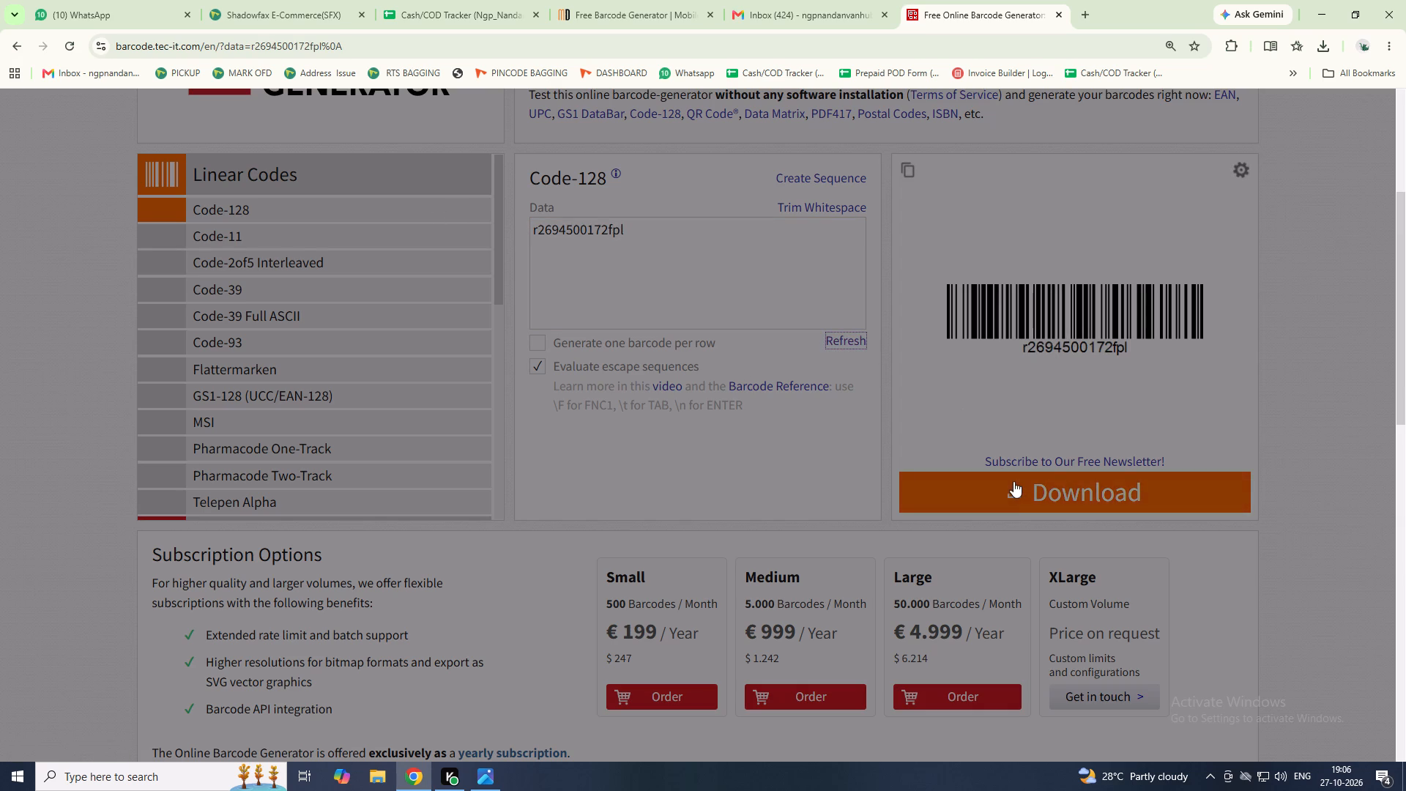
pyautogui.click(1013, 481)
pyautogui.click(1194, 93)
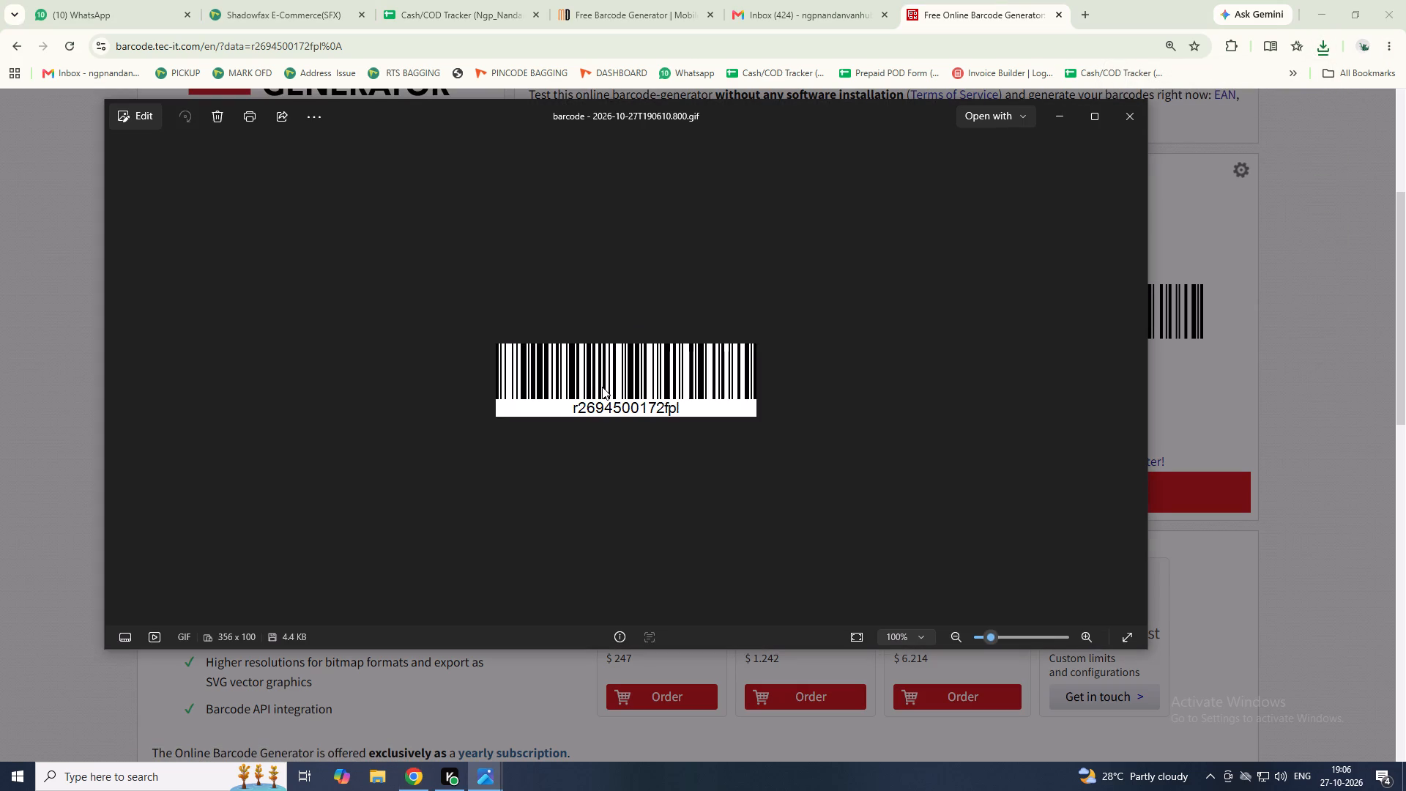
pyautogui.hotkey('ctrl', 'p')
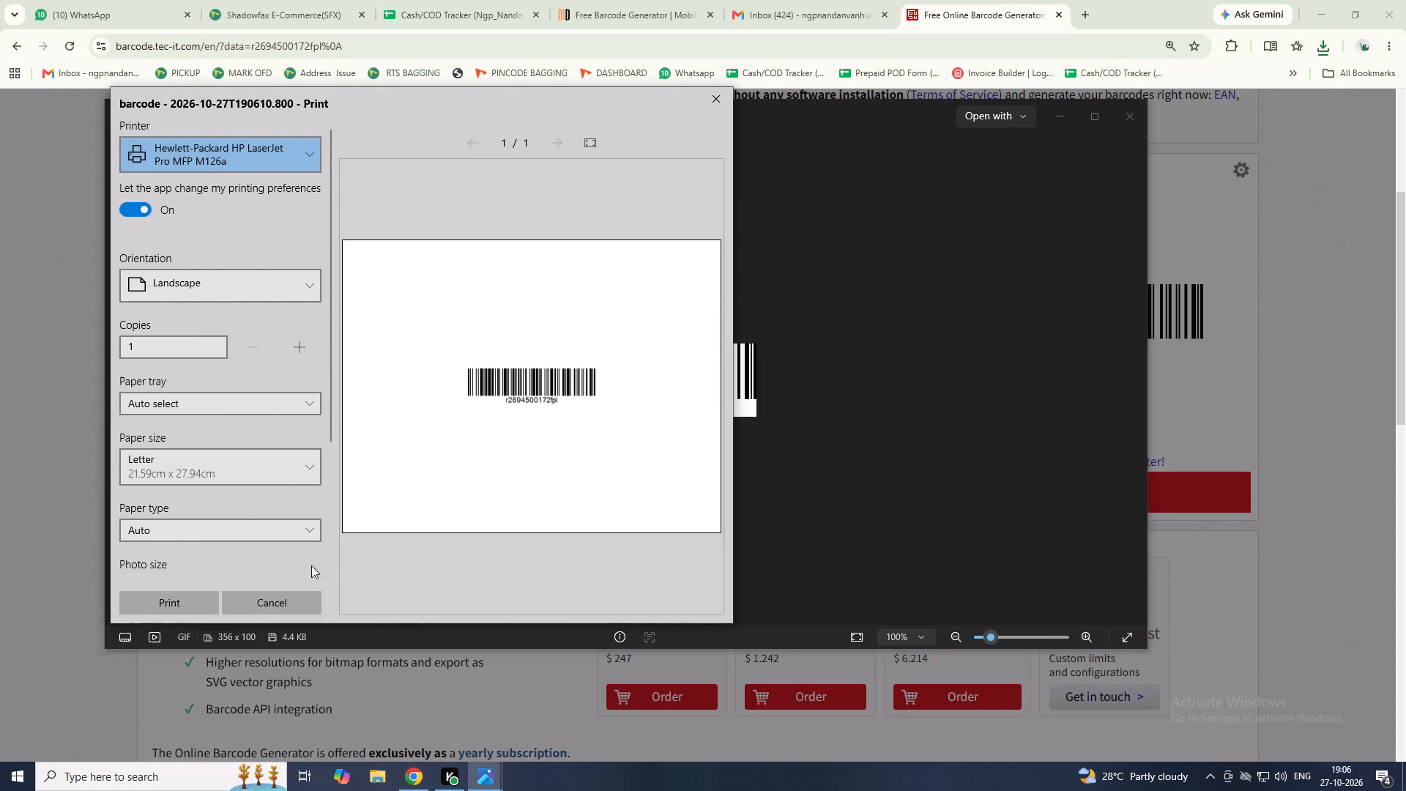
pyautogui.click(184, 604)
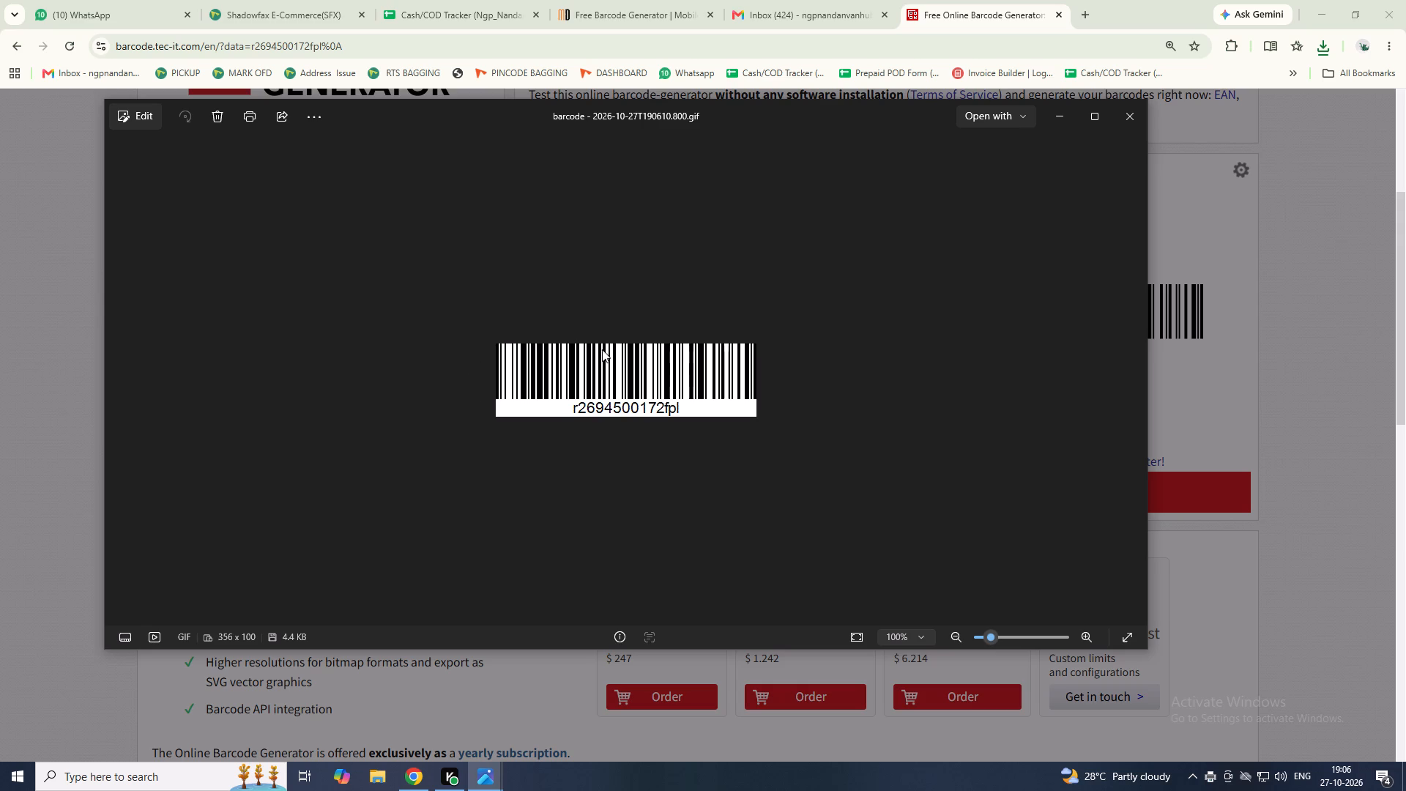
pyautogui.hotkey('ctrl', 'p')
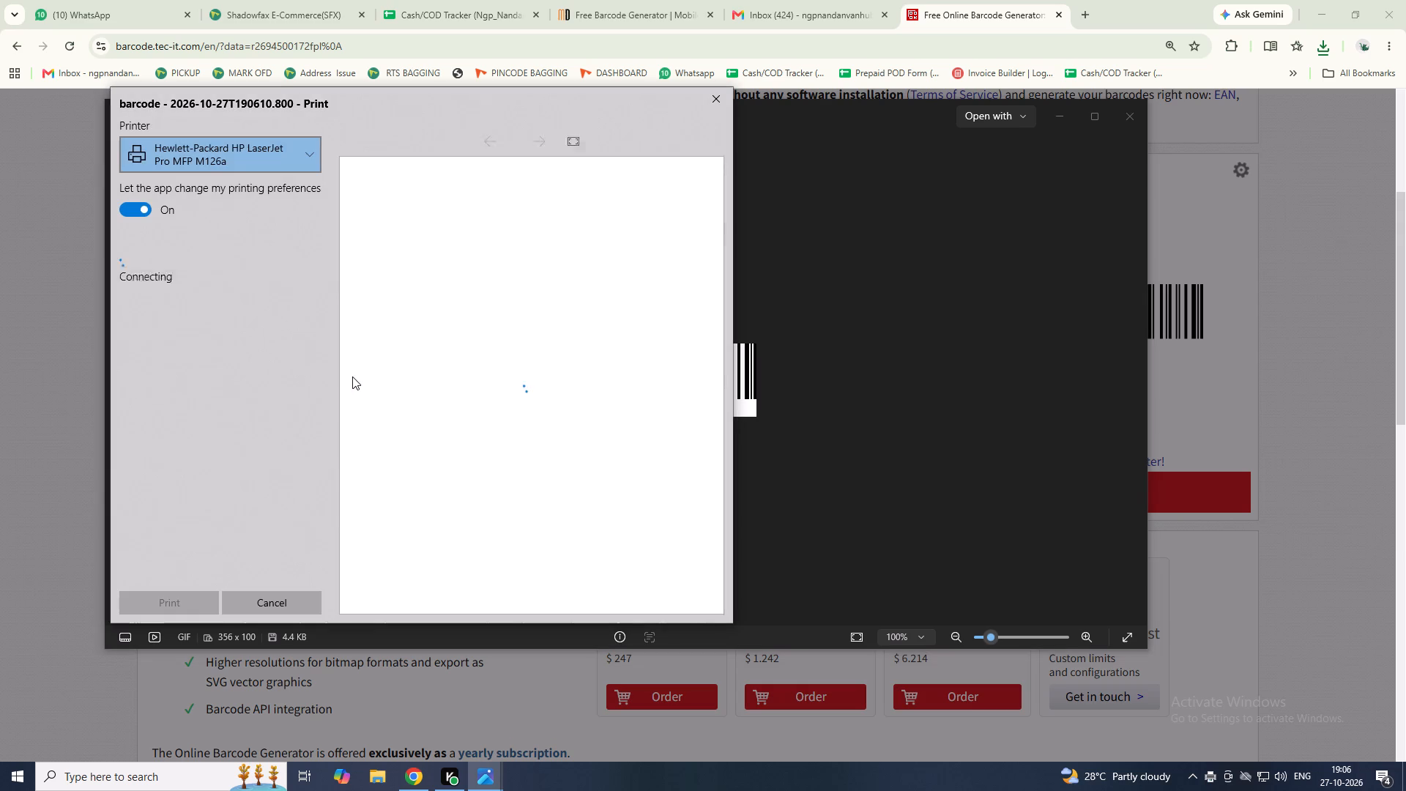
pyautogui.click(273, 148)
pyautogui.click(236, 187)
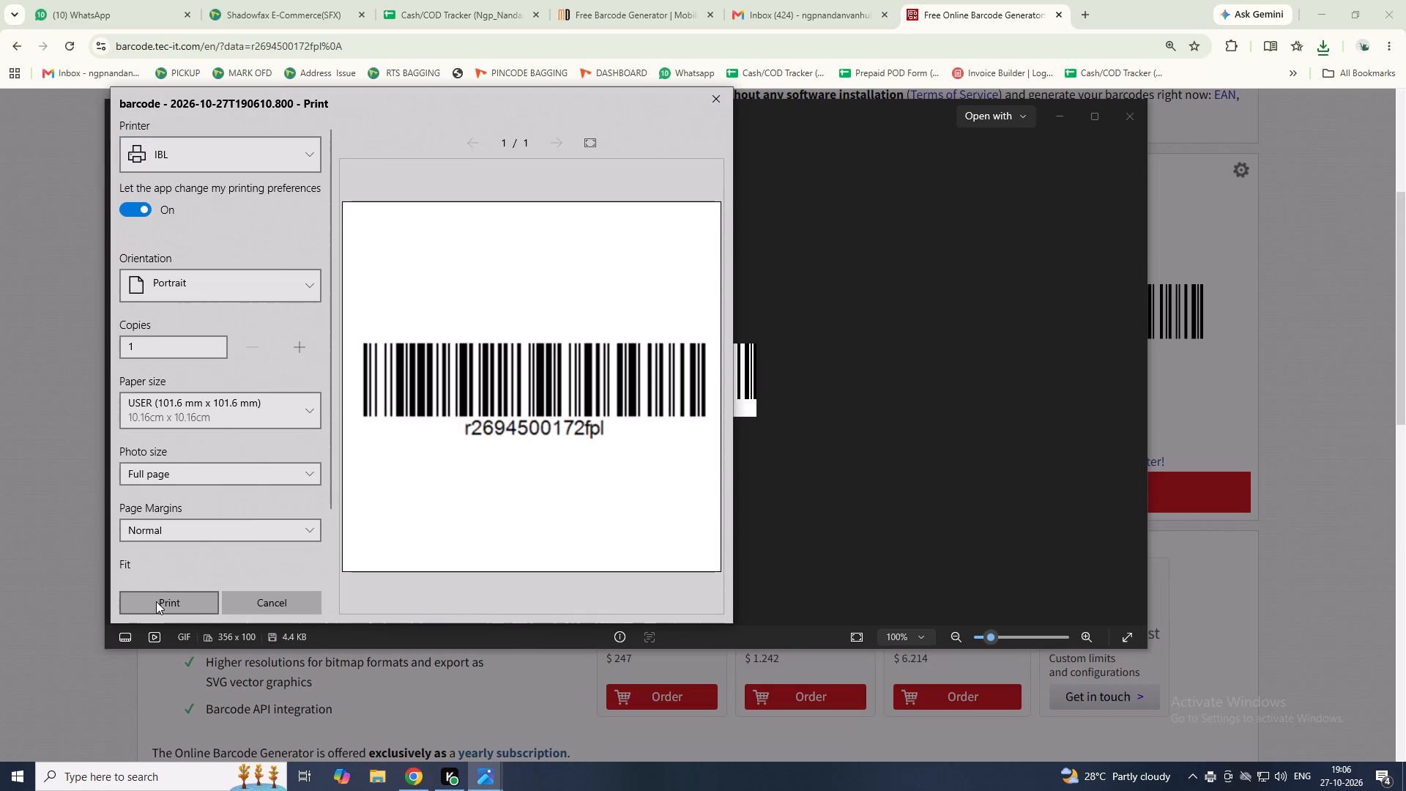
pyautogui.click(156, 601)
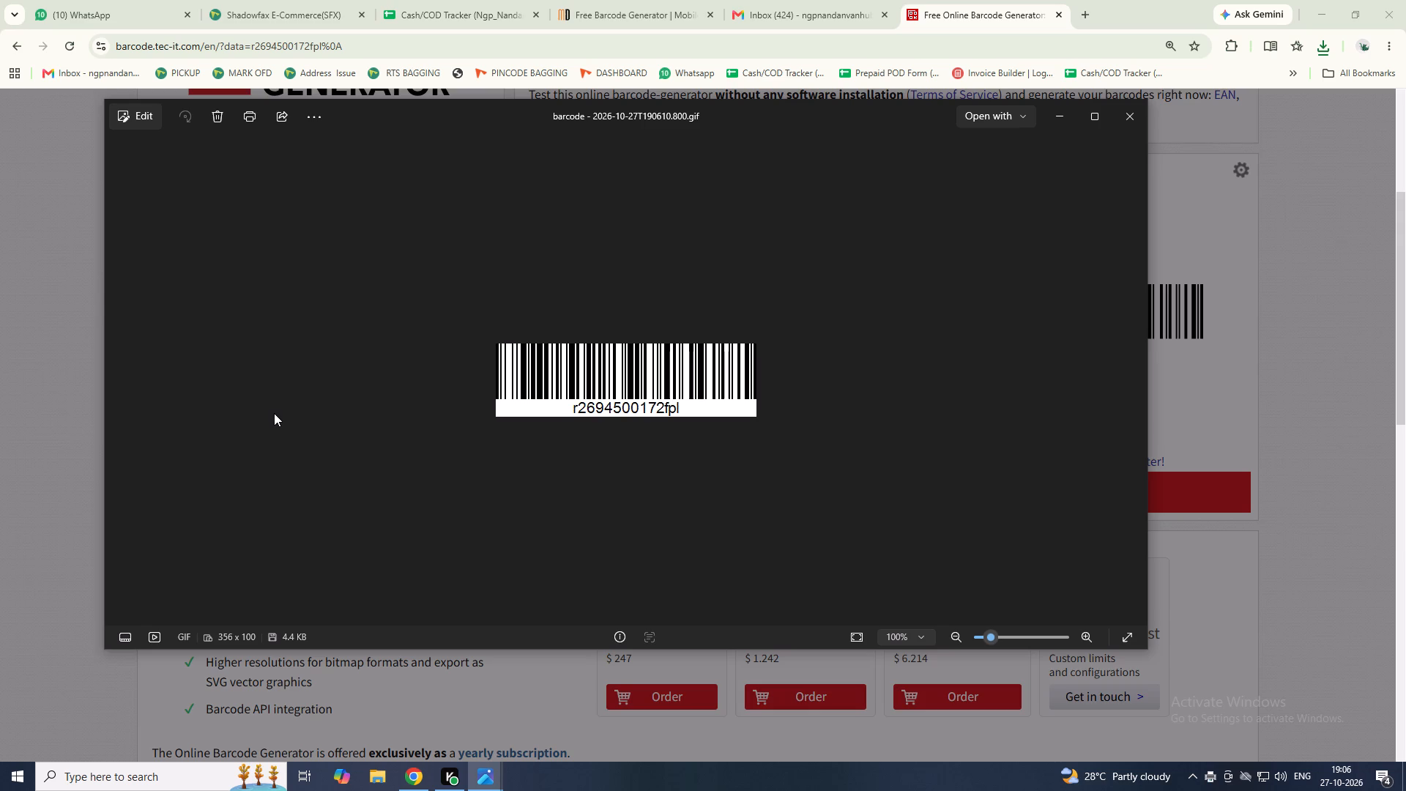
pyautogui.hotkey('ctrl', 'p')
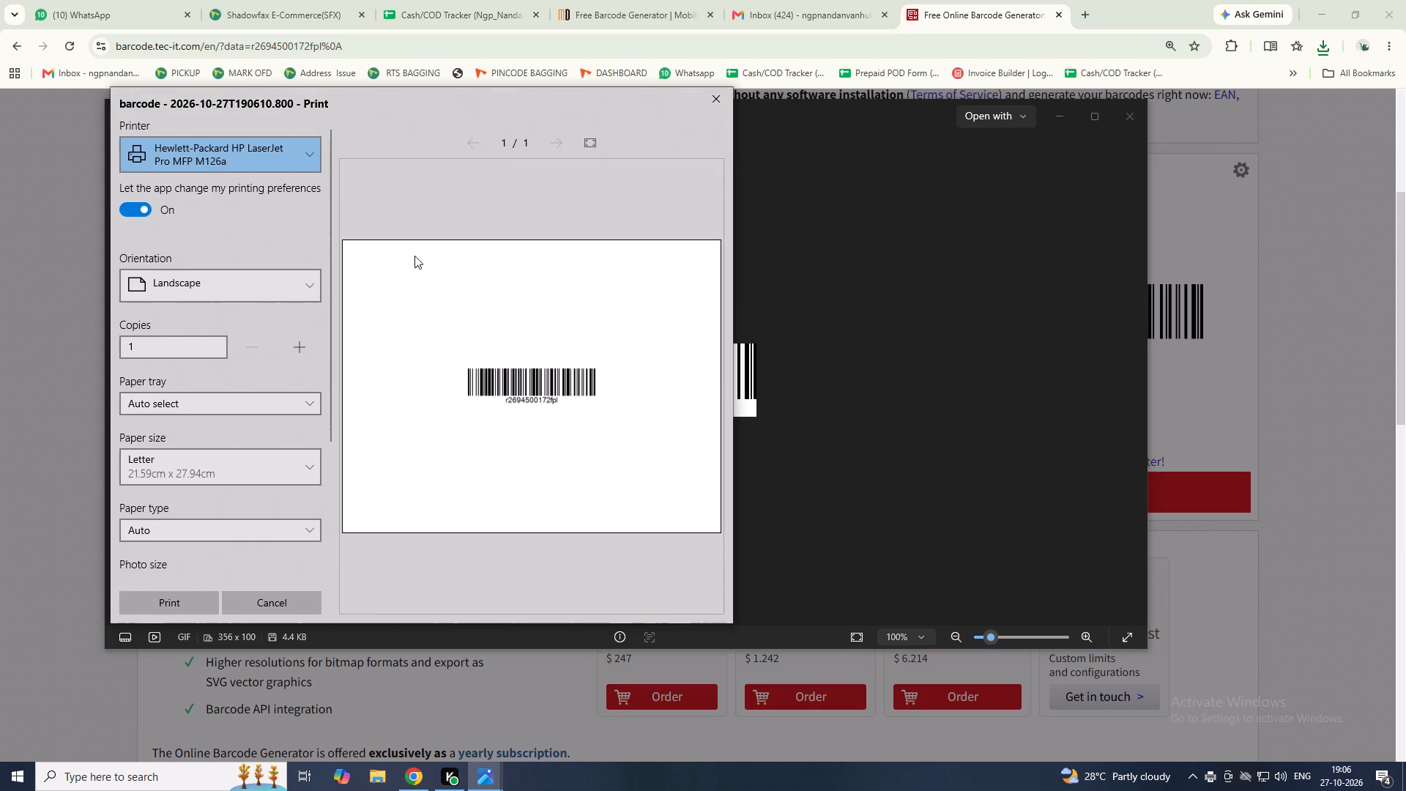
pyautogui.click(261, 147)
pyautogui.click(226, 182)
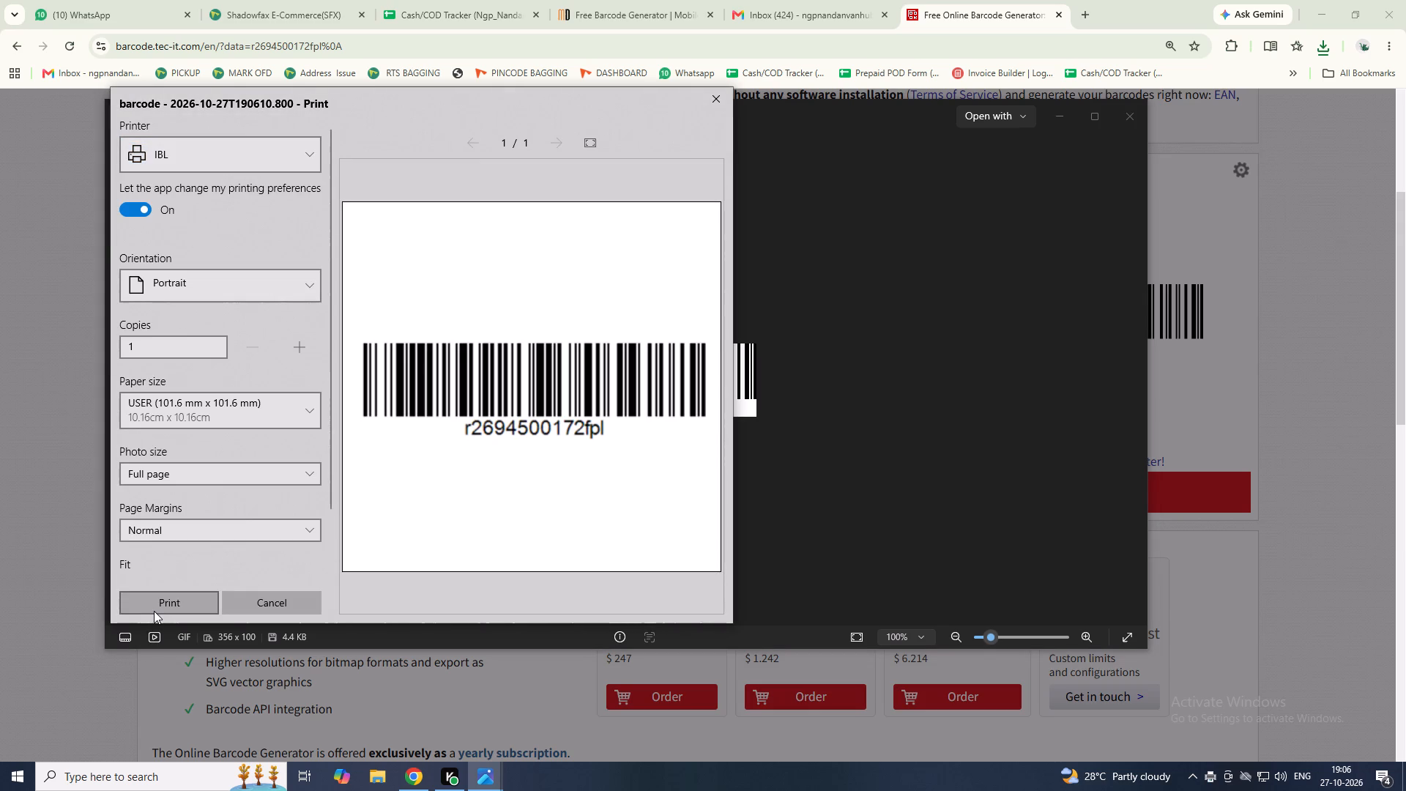
pyautogui.click(155, 608)
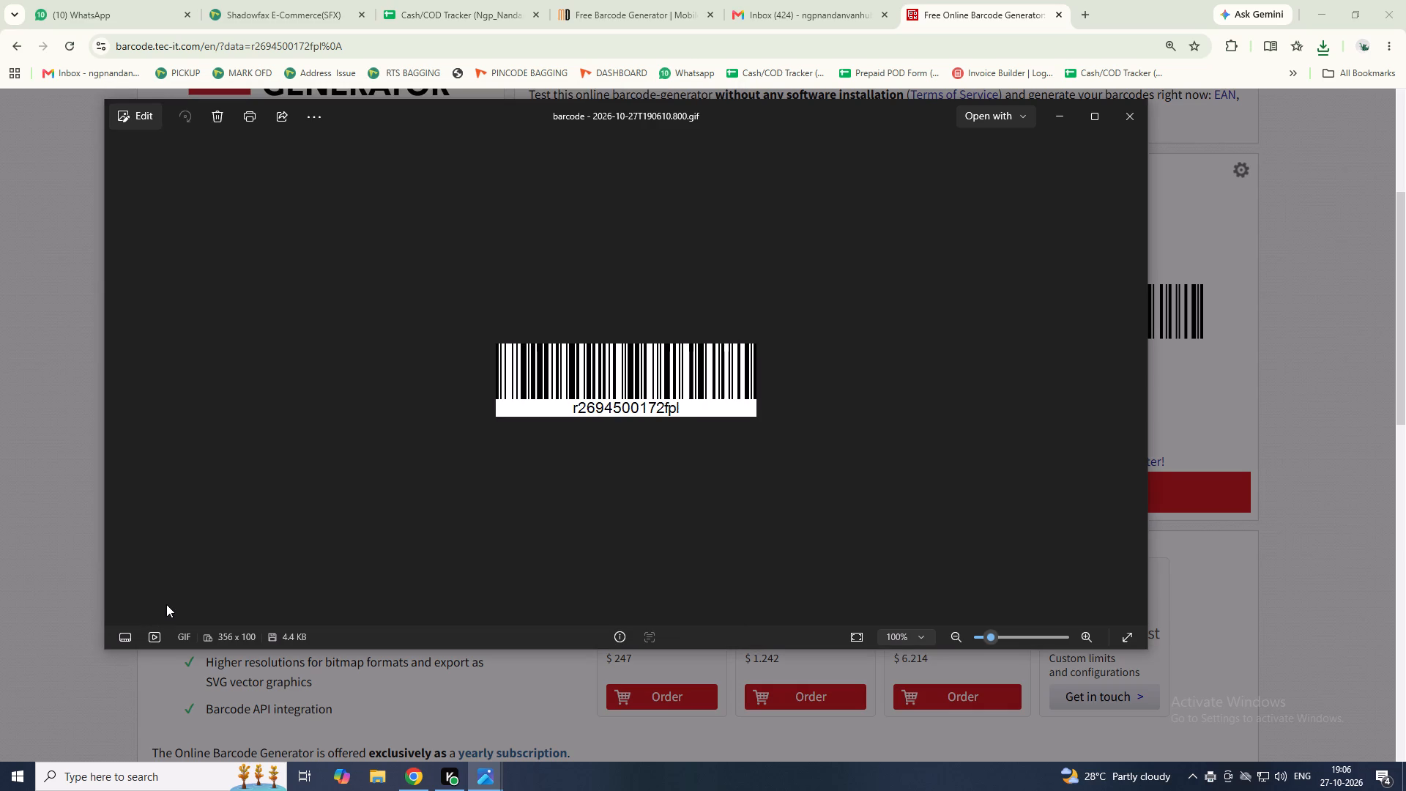
pyautogui.scroll(1, 91, 554)
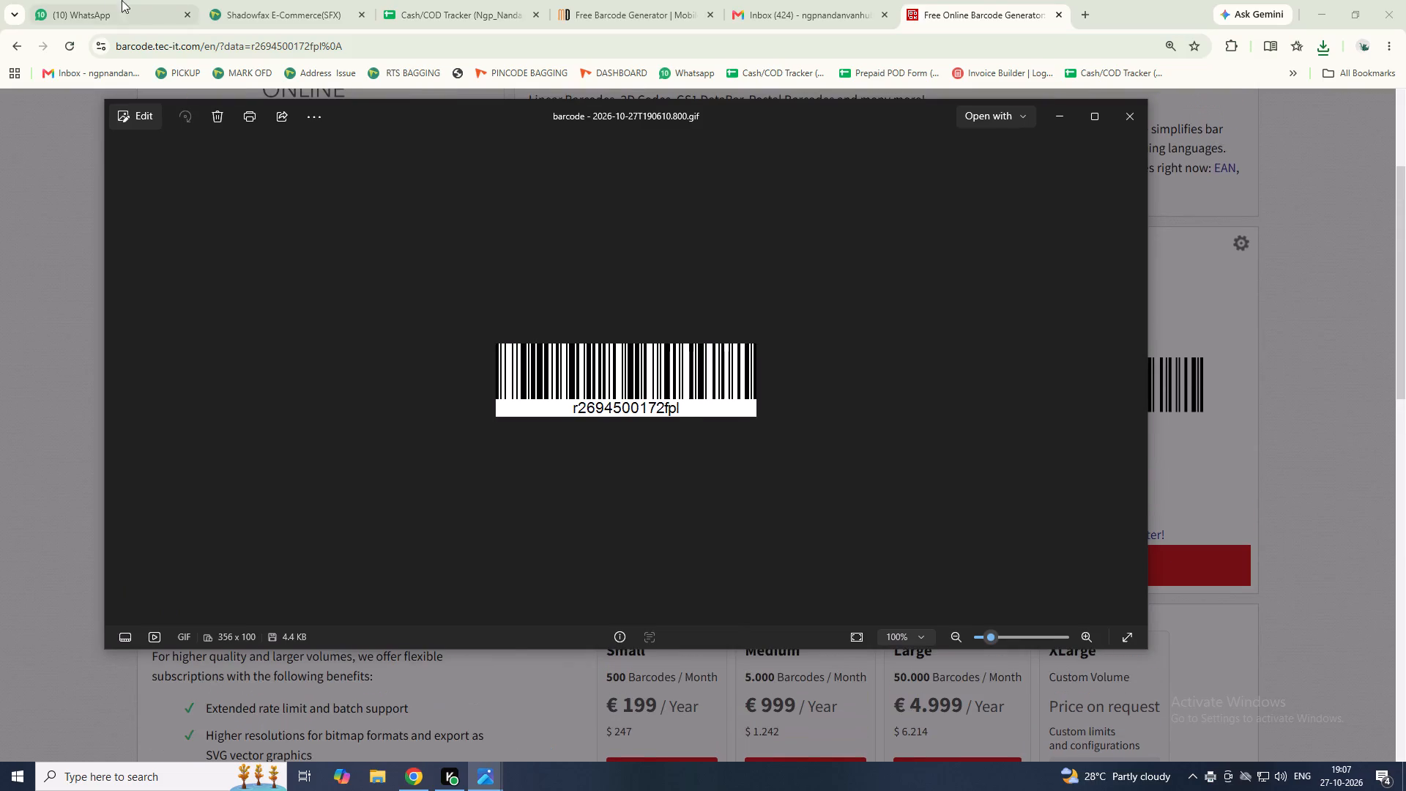
pyautogui.click(288, 10)
pyautogui.click(314, 390)
pyautogui.click(319, 376)
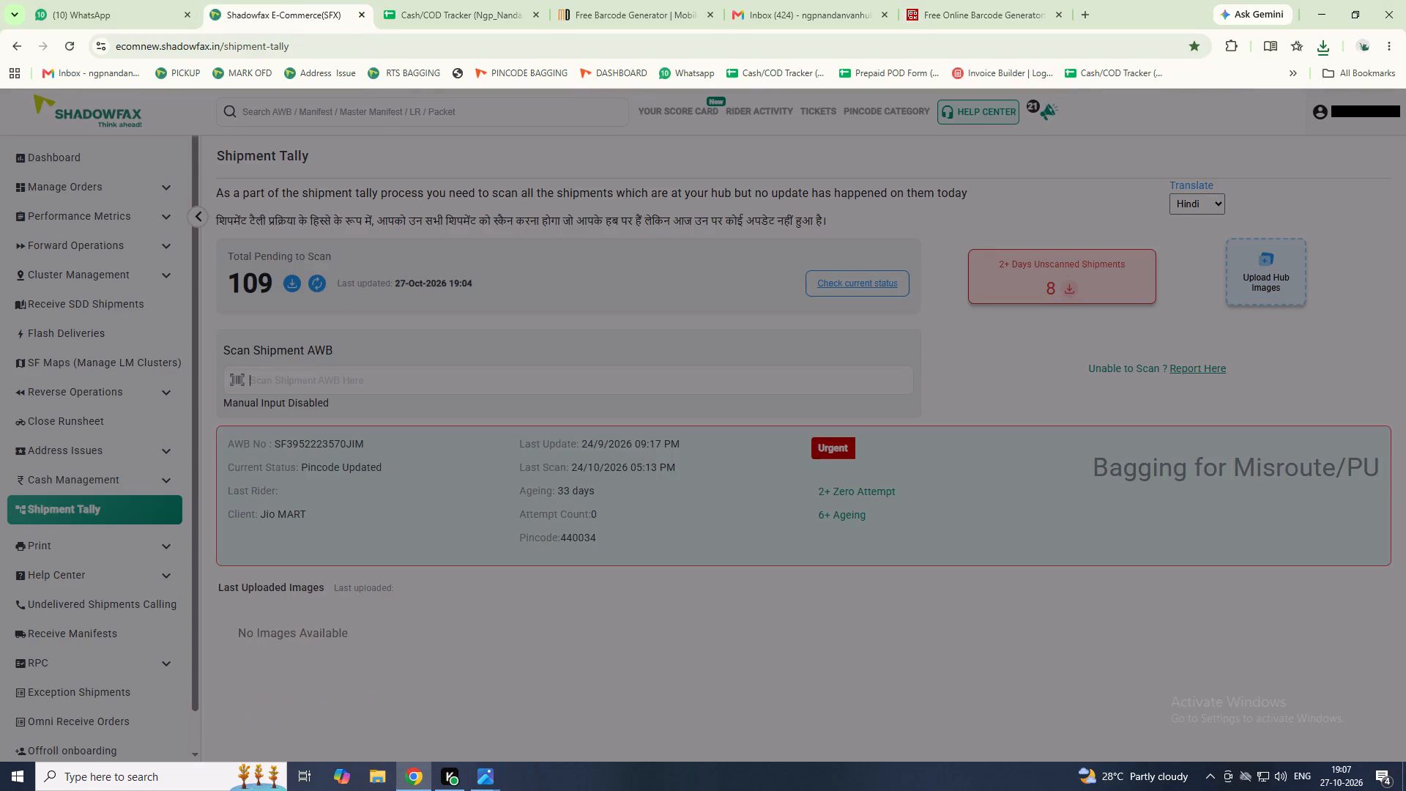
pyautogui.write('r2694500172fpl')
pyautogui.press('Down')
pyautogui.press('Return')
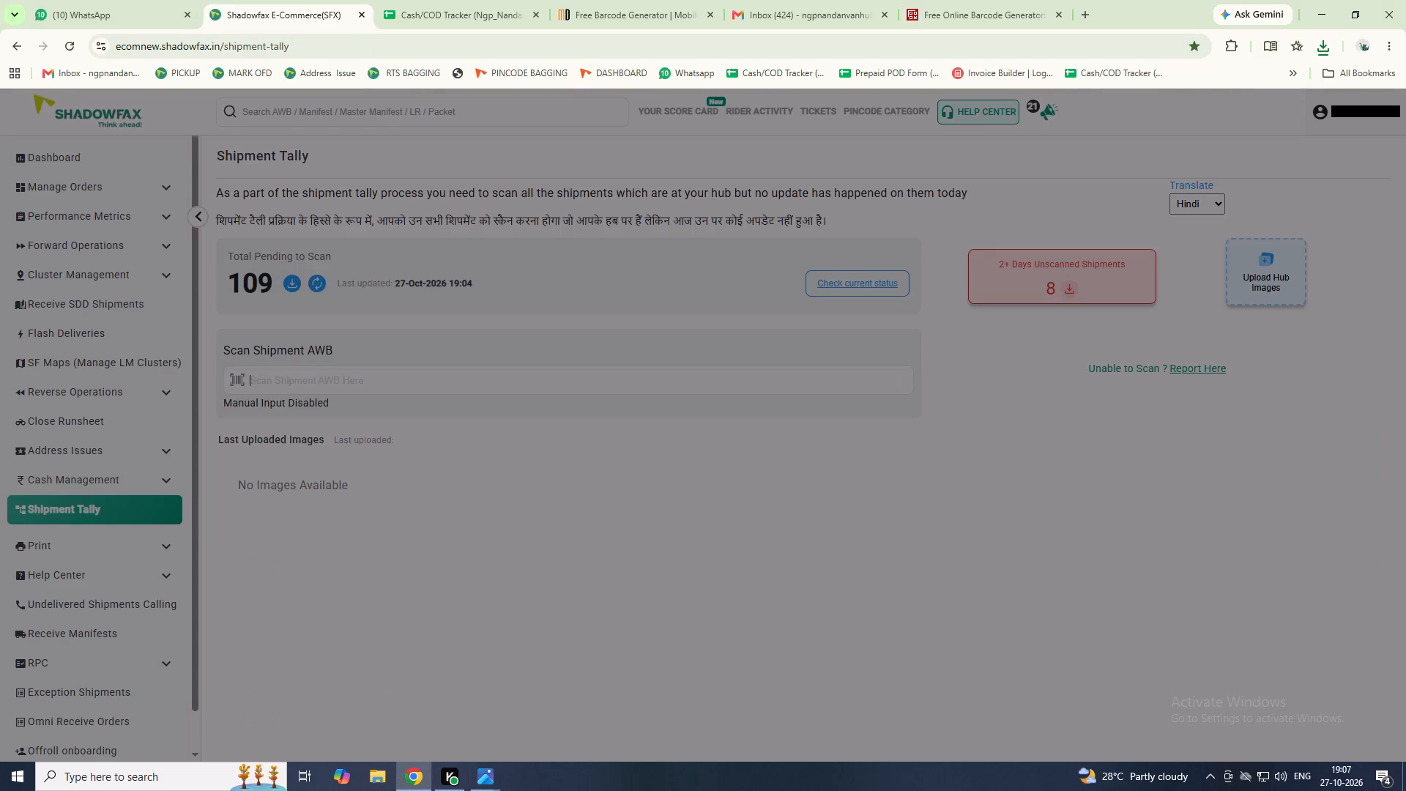
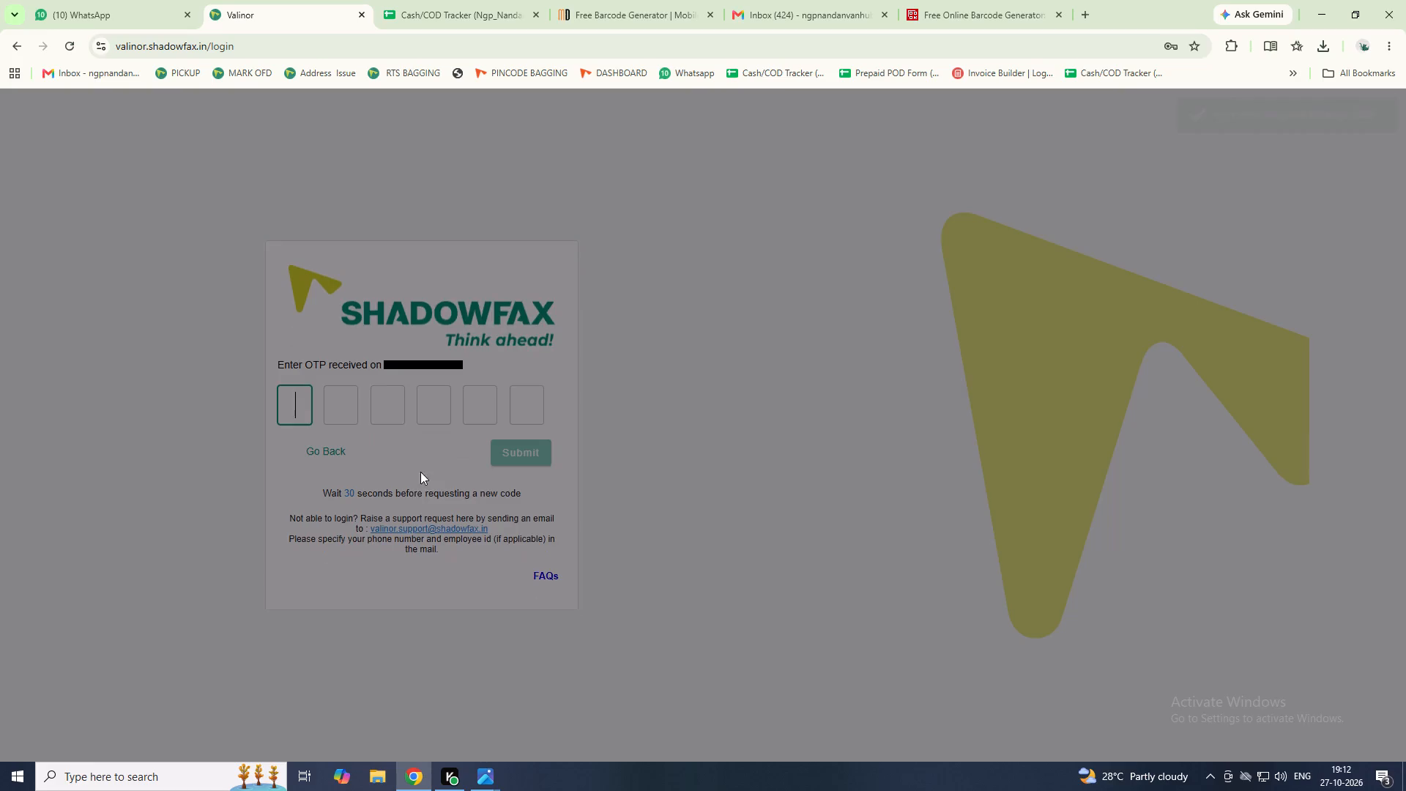
# Place the cursor in the first digit box of the one-time code on the Shadowfax login form.
pyautogui.click(294, 407)
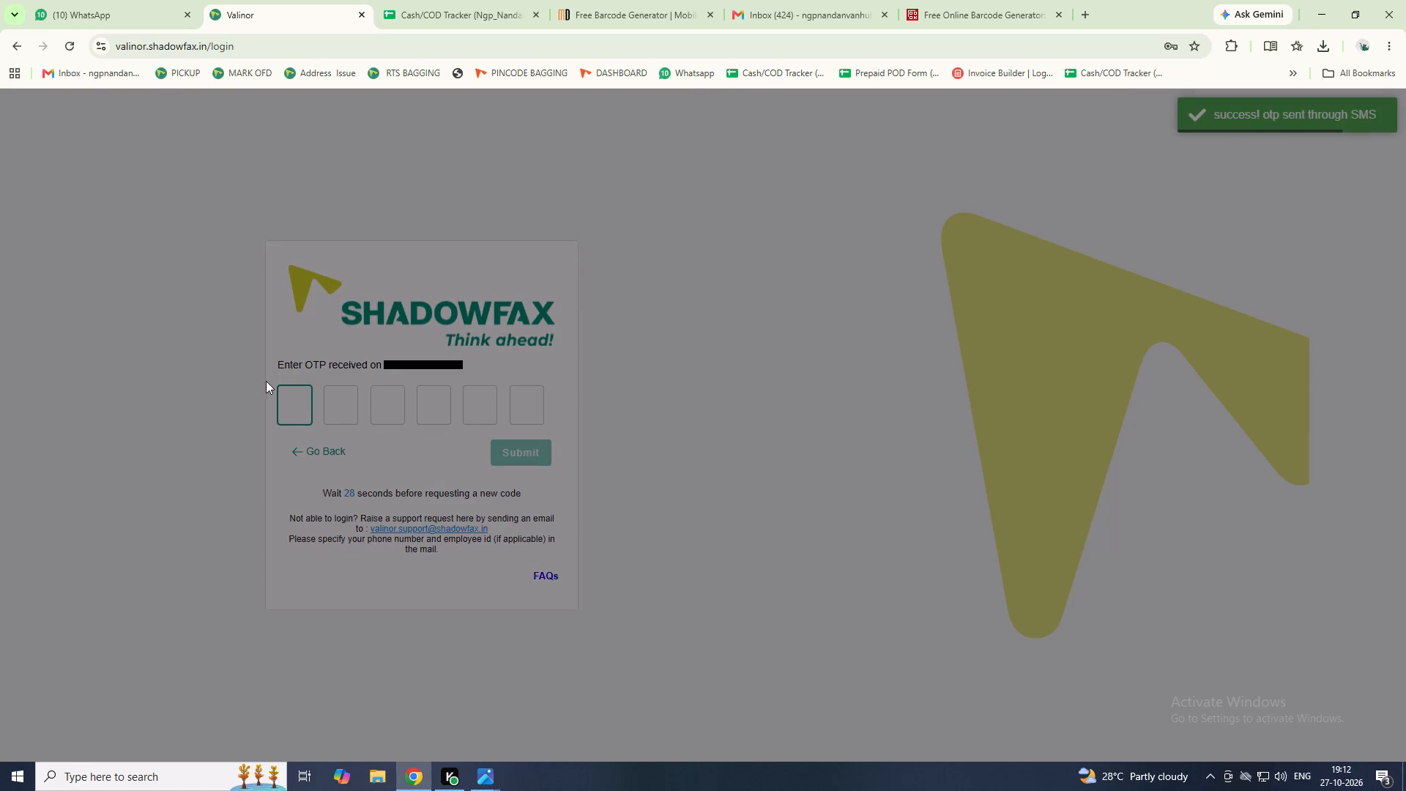
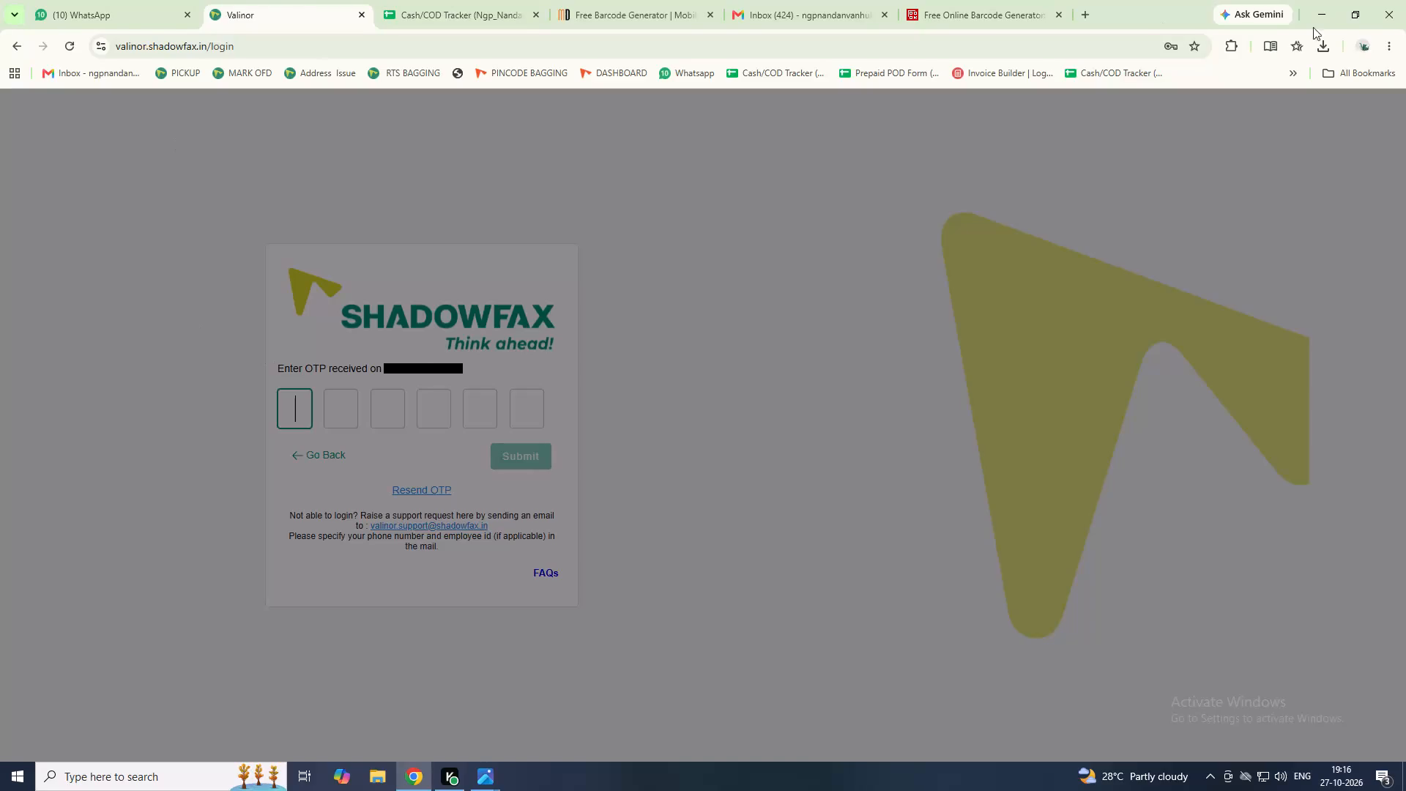
pyautogui.click(957, 10)
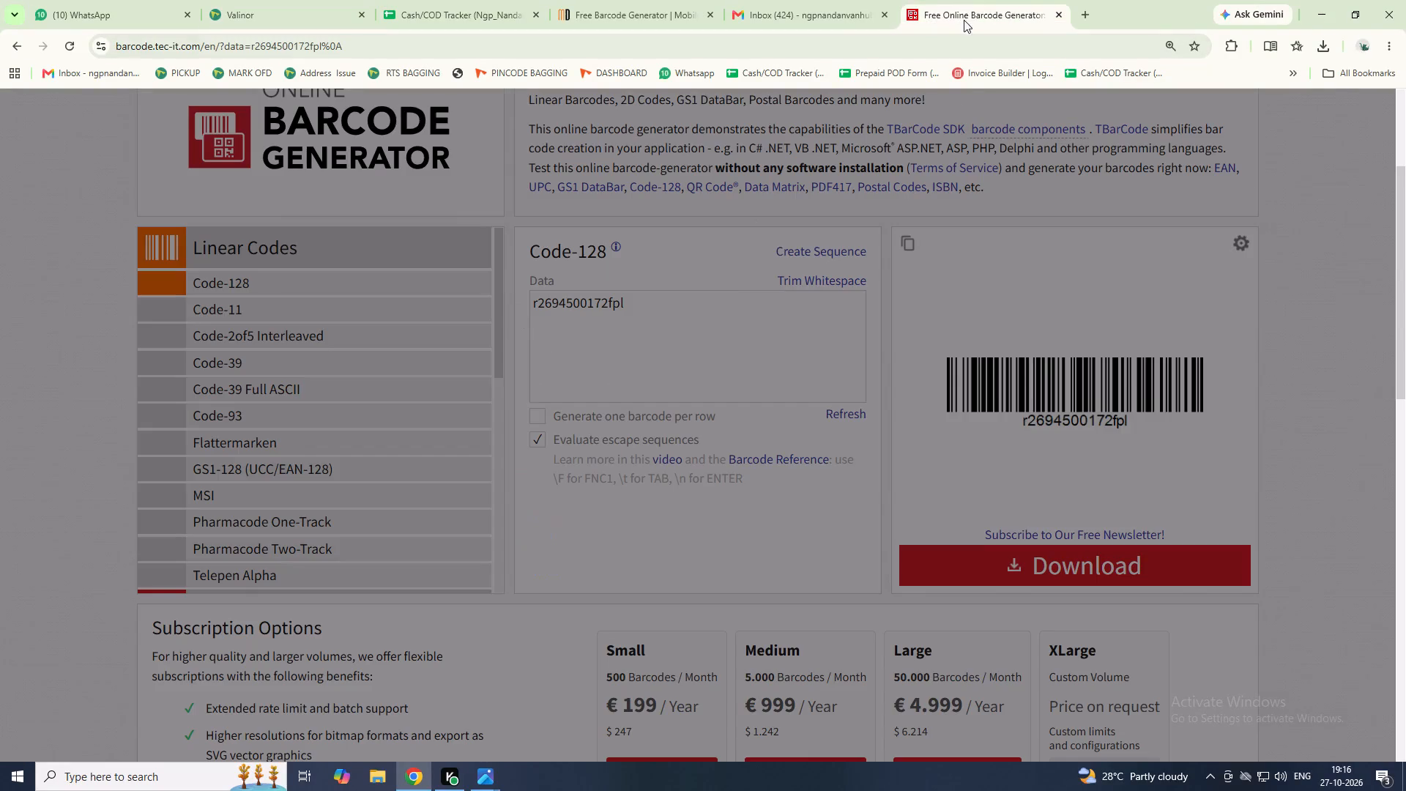
pyautogui.moveTo(666, 306); pyautogui.dragTo(507, 319)
pyautogui.click(535, 304)
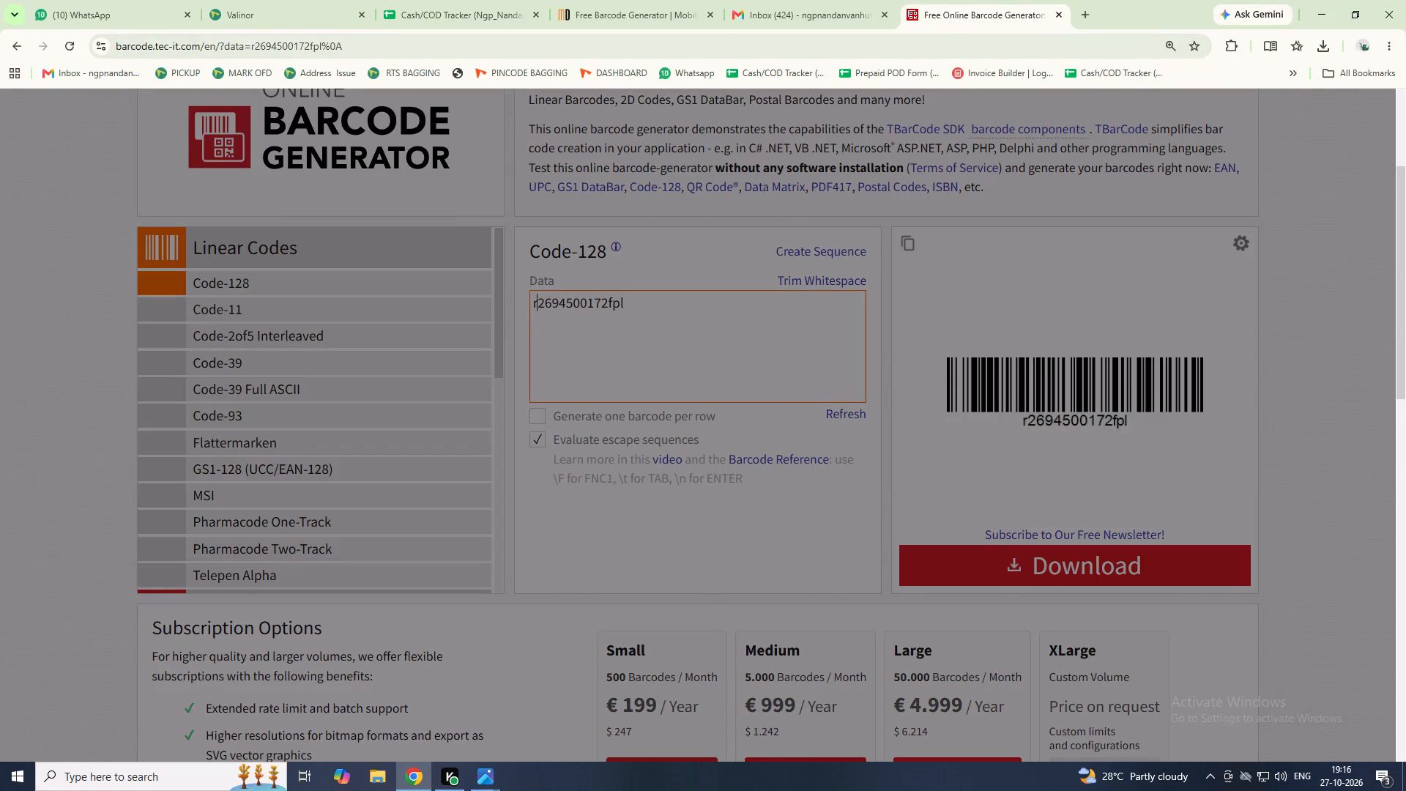
pyautogui.moveTo(532, 304); pyautogui.dragTo(661, 309)
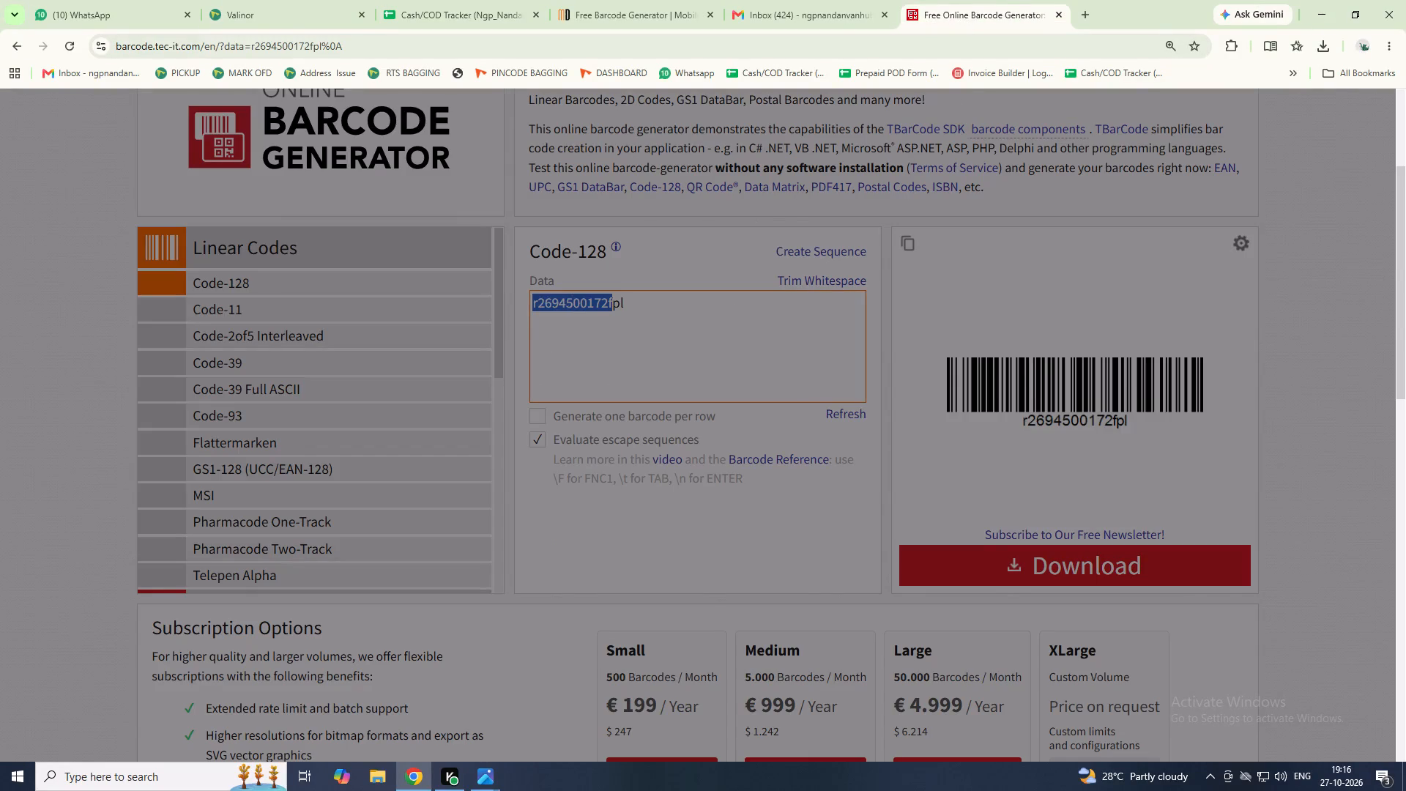
pyautogui.press('BackSpace')
pyautogui.press('BackSpace')
pyautogui.press('BackSpace')
pyautogui.press('BackSpace')
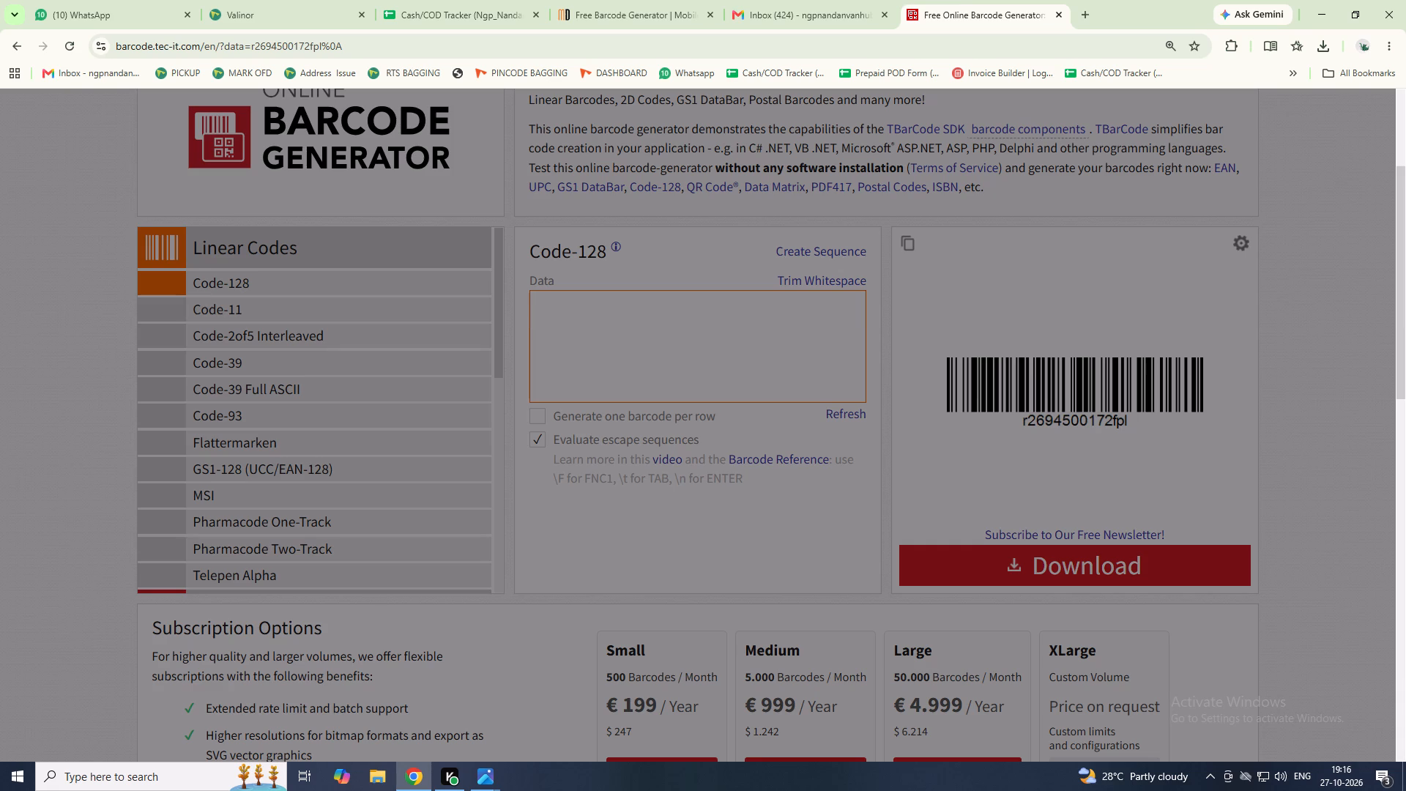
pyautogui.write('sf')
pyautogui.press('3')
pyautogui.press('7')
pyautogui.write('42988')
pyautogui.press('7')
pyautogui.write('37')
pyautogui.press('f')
pyautogui.click(848, 410)
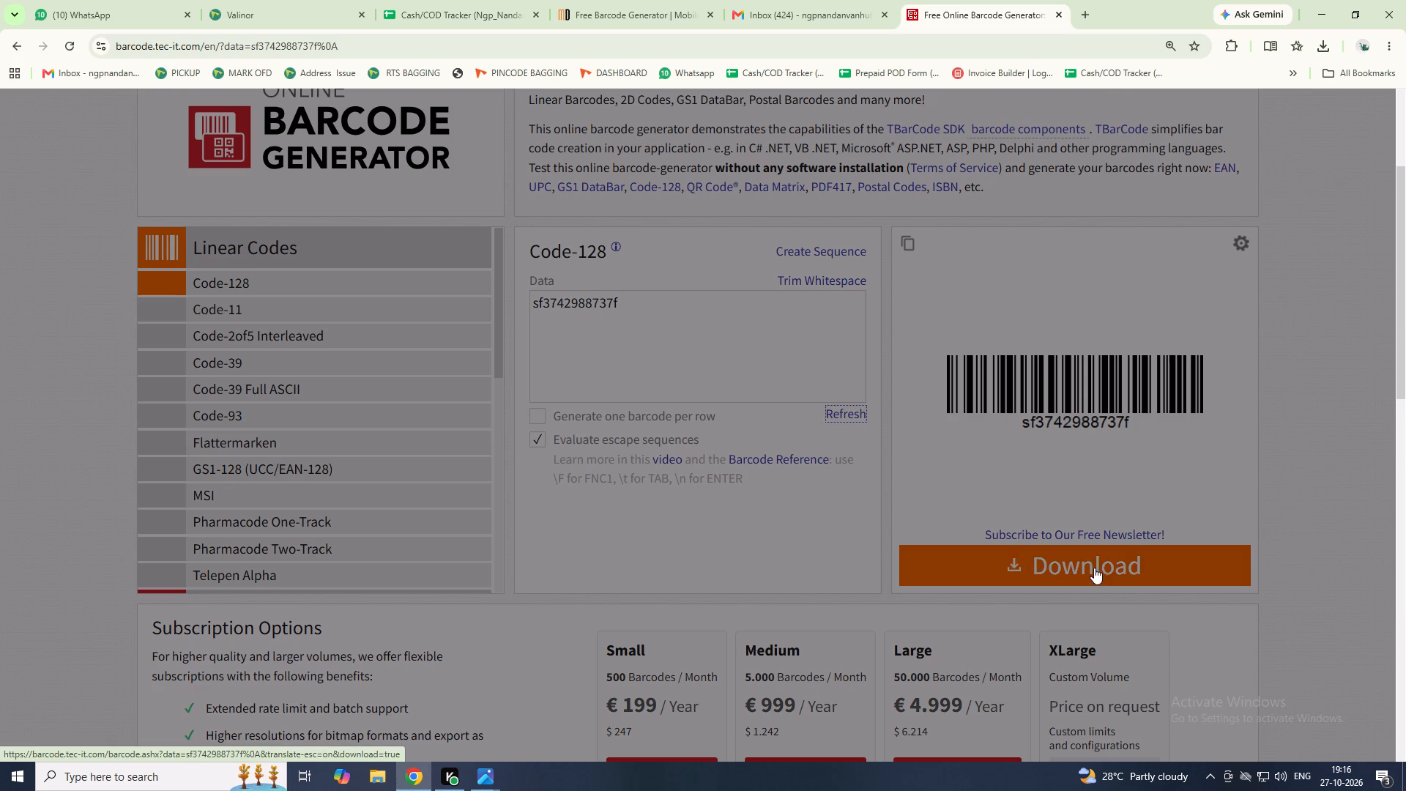
pyautogui.click(1062, 570)
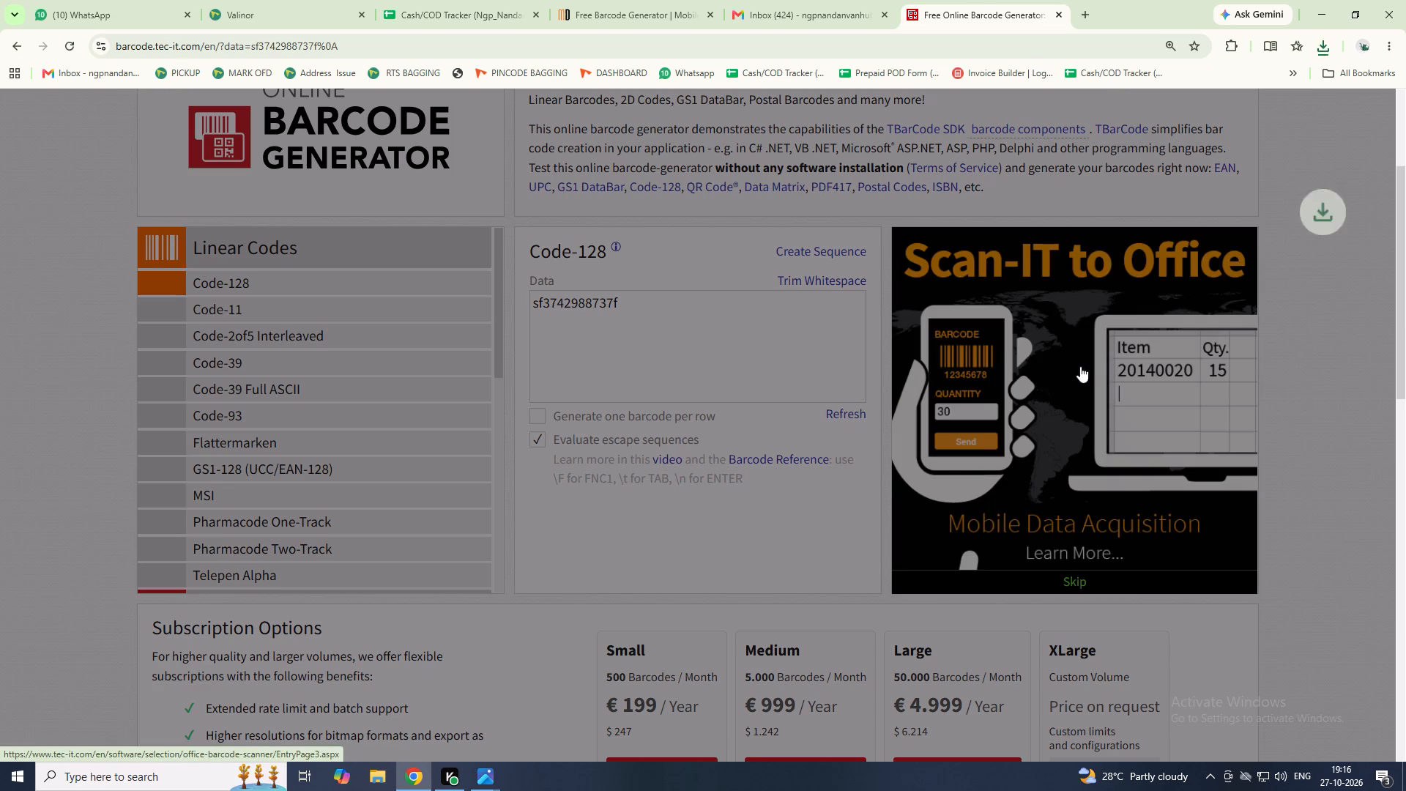
pyautogui.click(1171, 87)
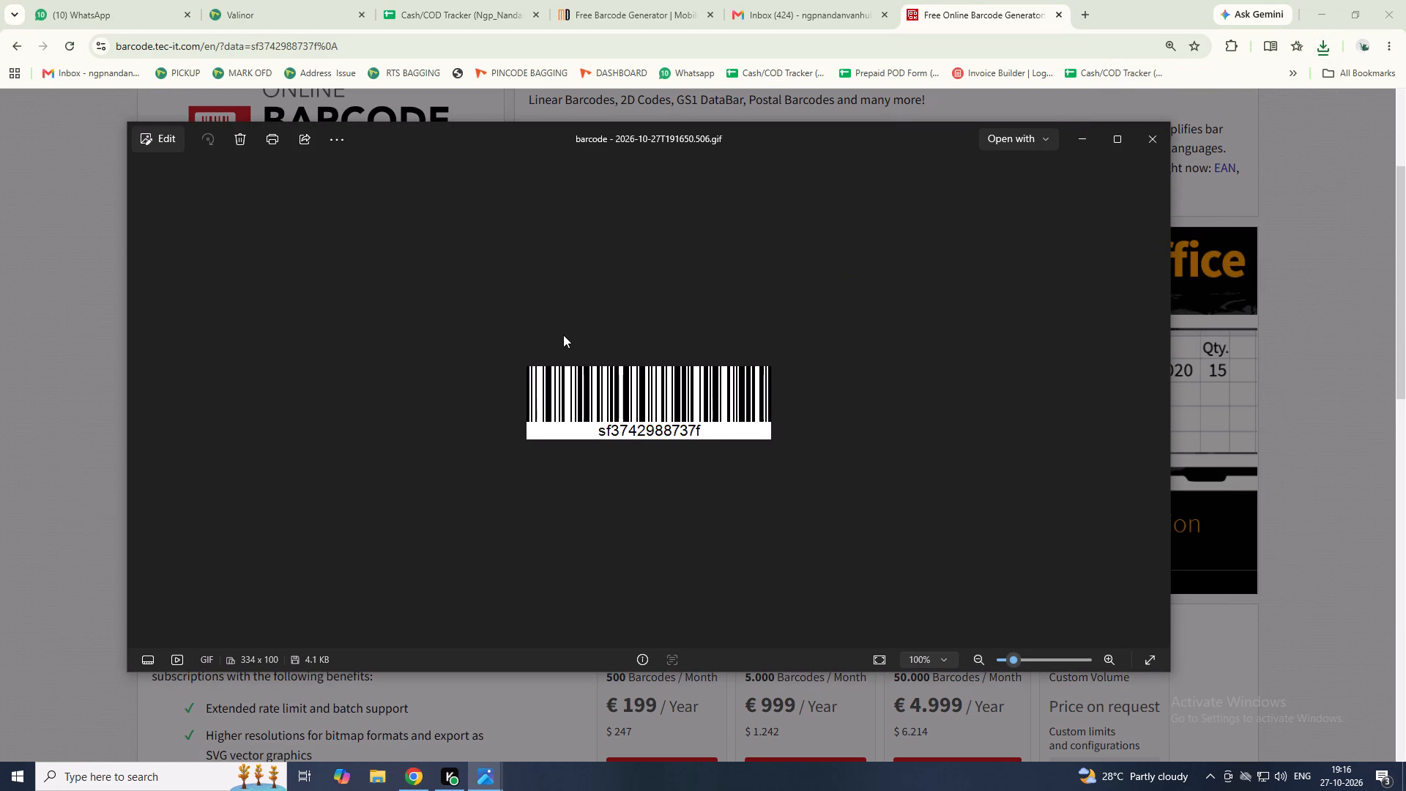
# Print one copy of the barcode image on the IBL printer.
pyautogui.hotkey('ctrl', 'p')
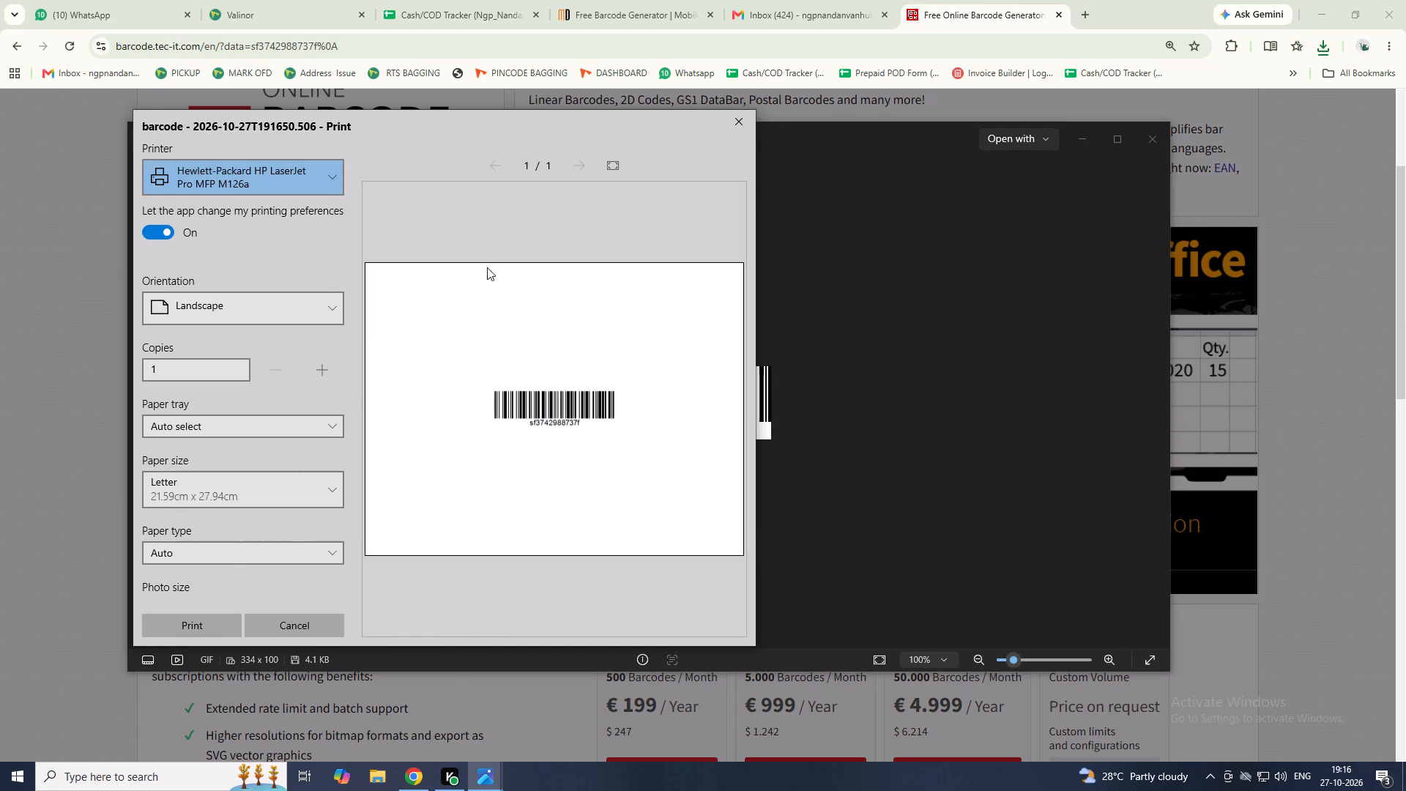
pyautogui.click(294, 177)
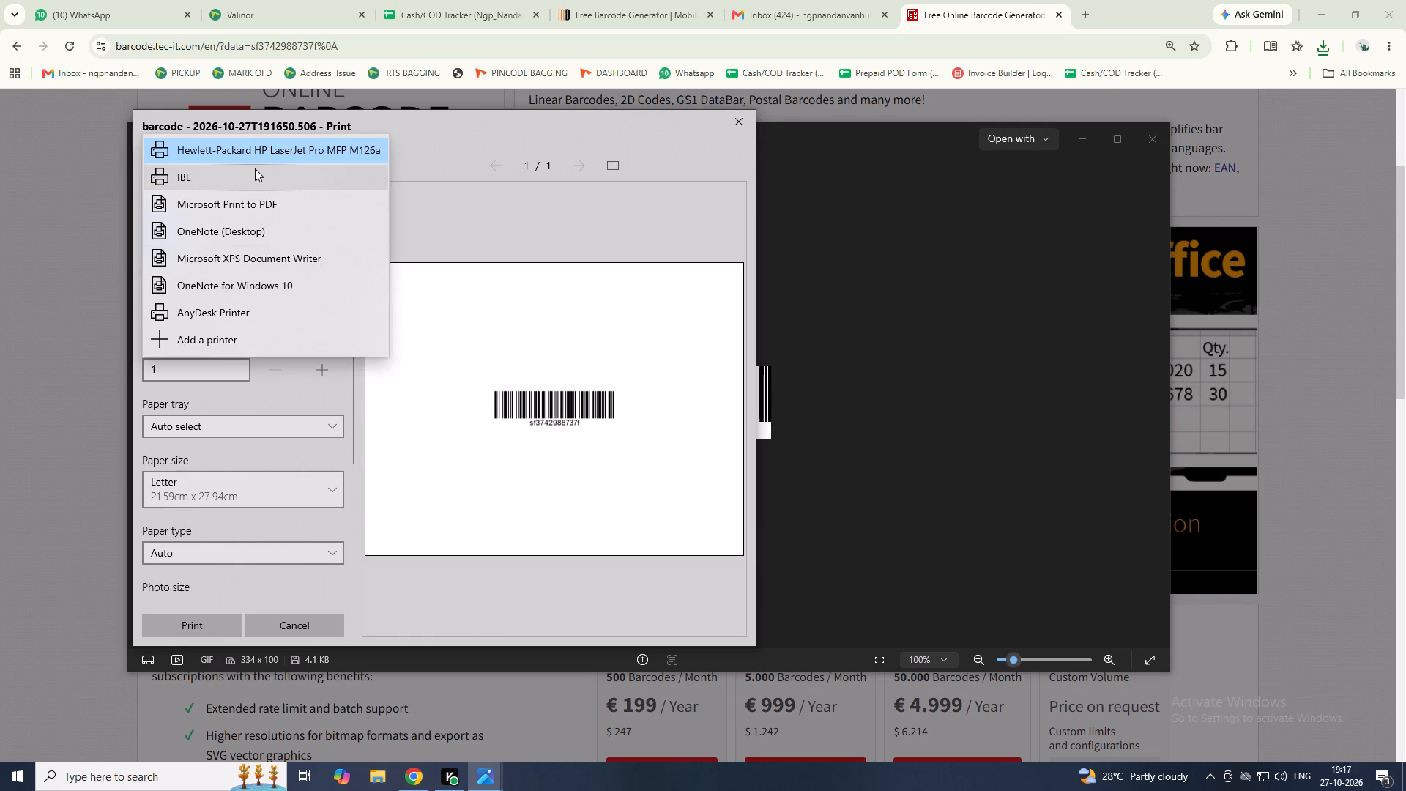
pyautogui.click(252, 171)
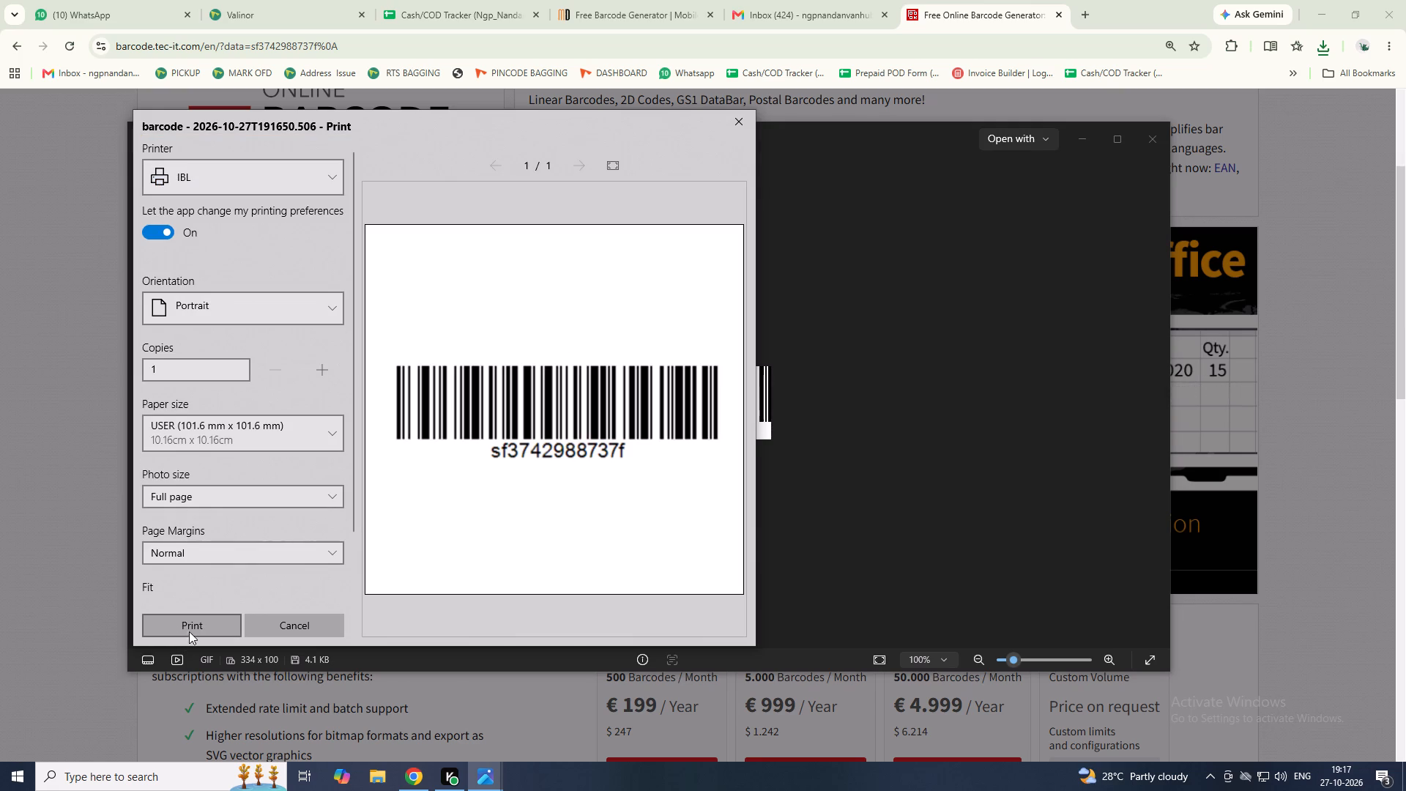
pyautogui.click(190, 631)
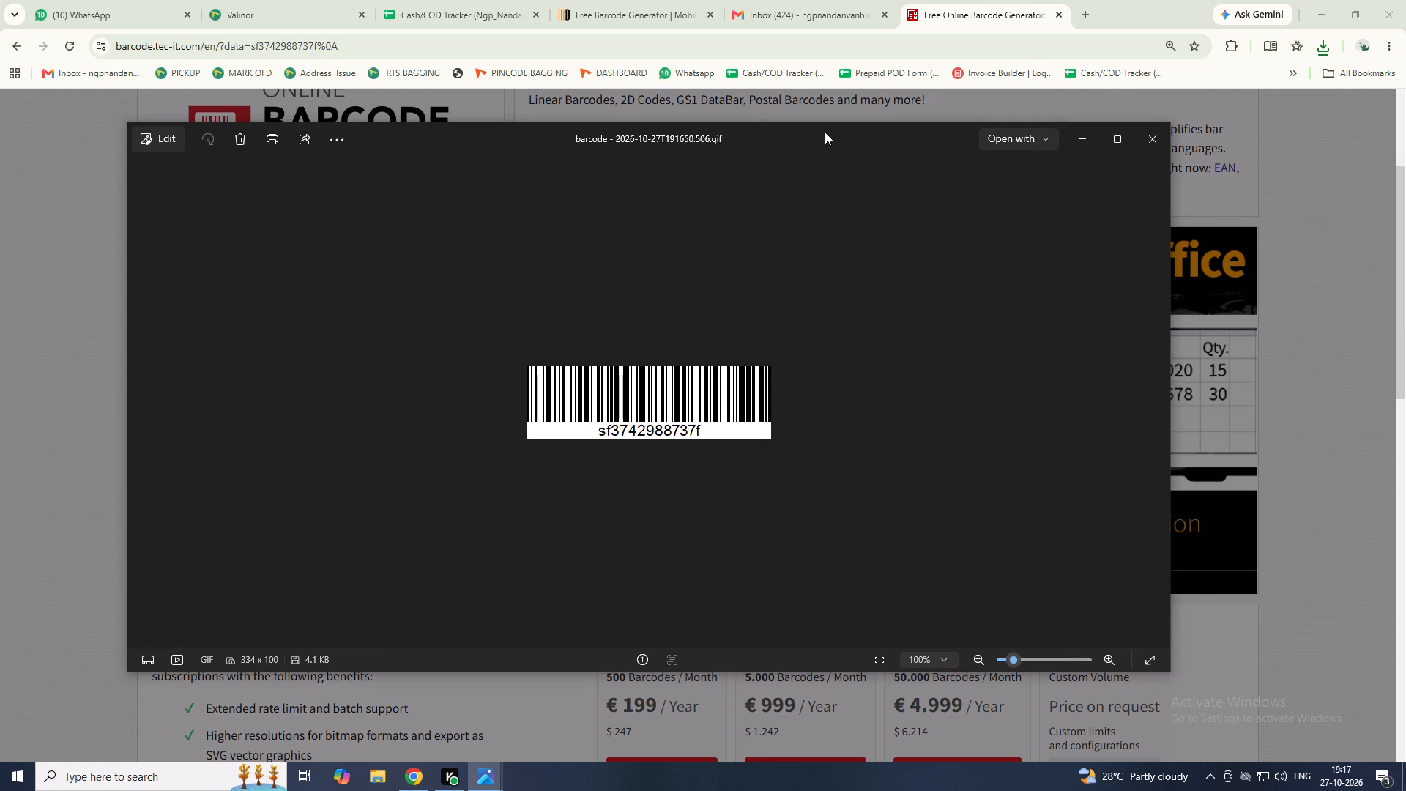
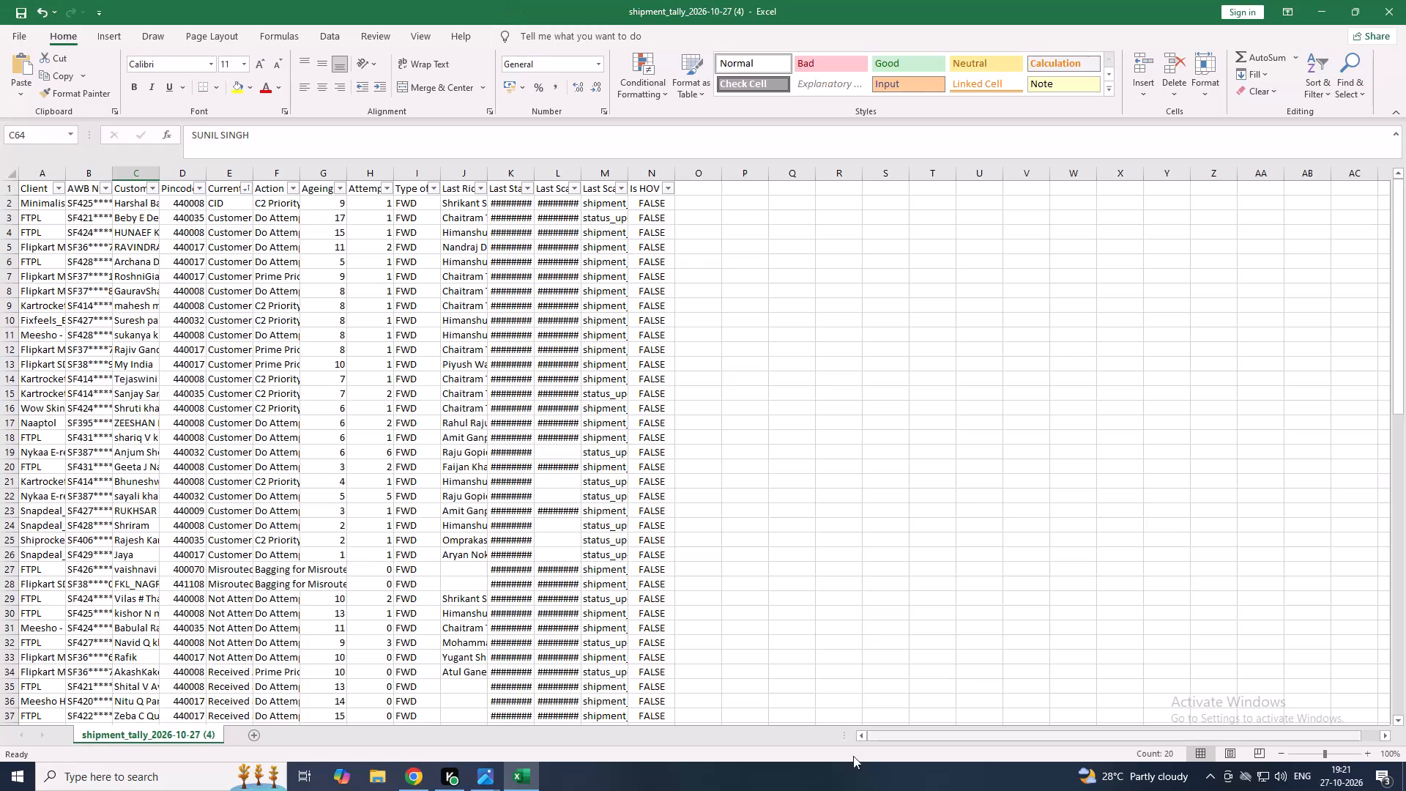
pyautogui.click(420, 774)
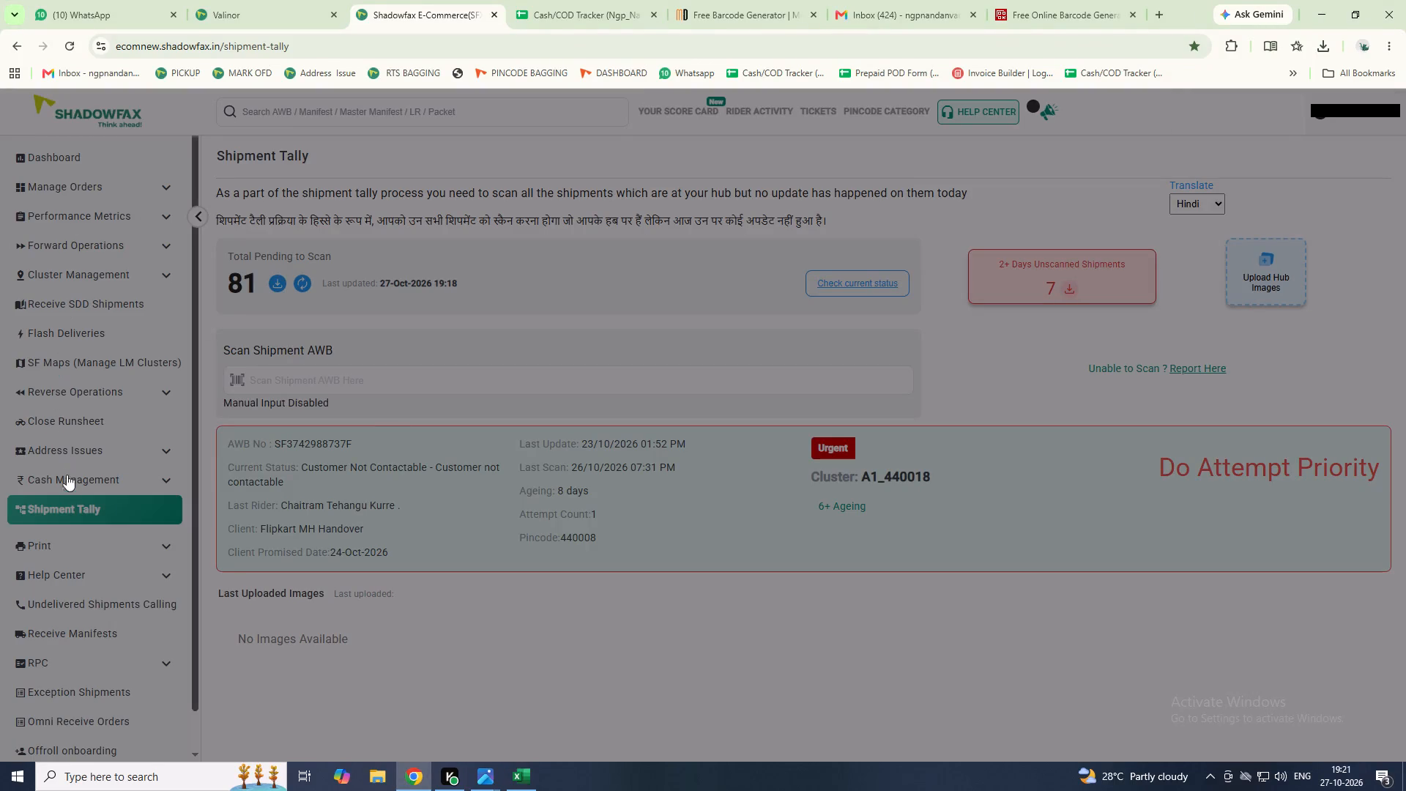
pyautogui.click(59, 414)
pyautogui.click(63, 422)
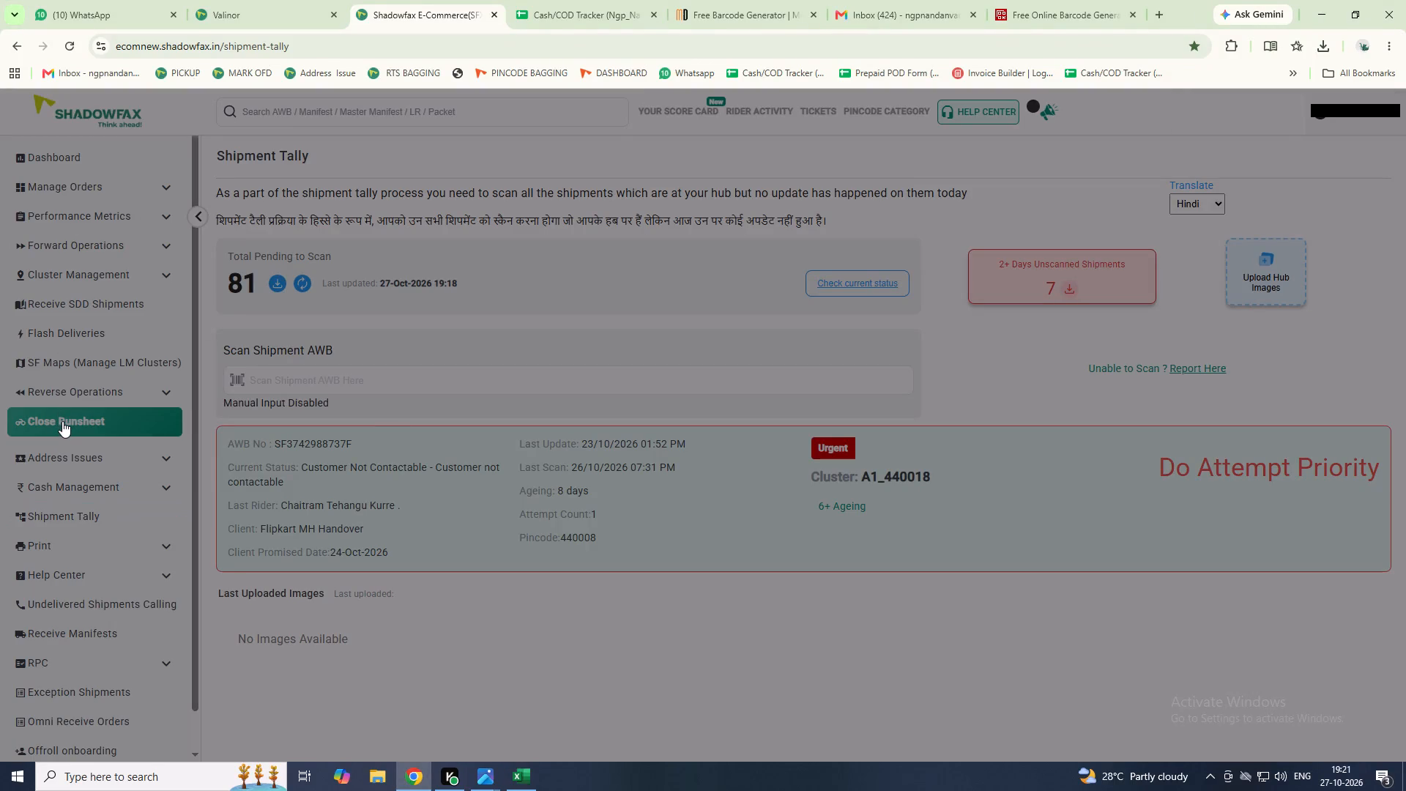
pyautogui.tripleClick(62, 421)
pyautogui.click(293, 239)
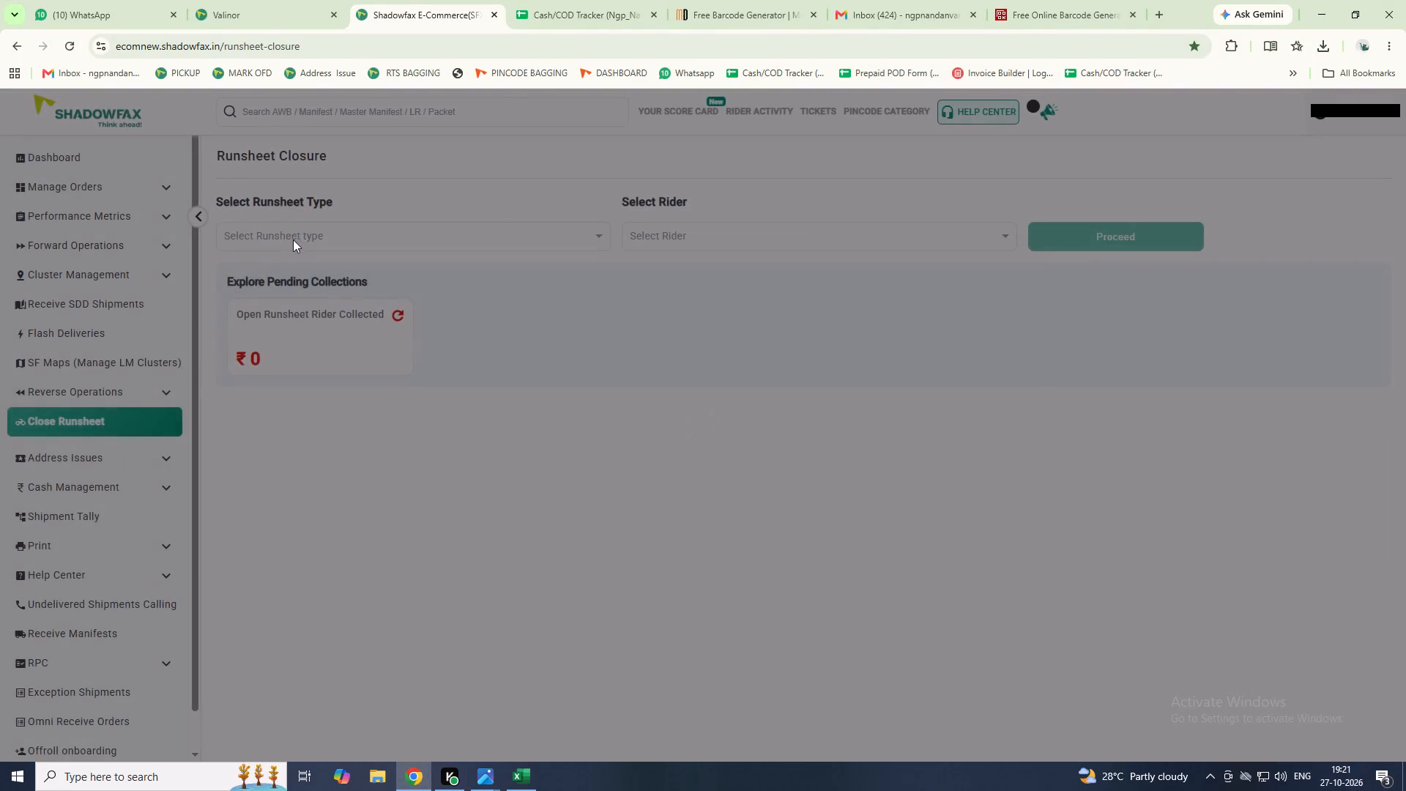
pyautogui.moveTo(269, 265); pyautogui.dragTo(278, 261)
pyautogui.click(660, 223)
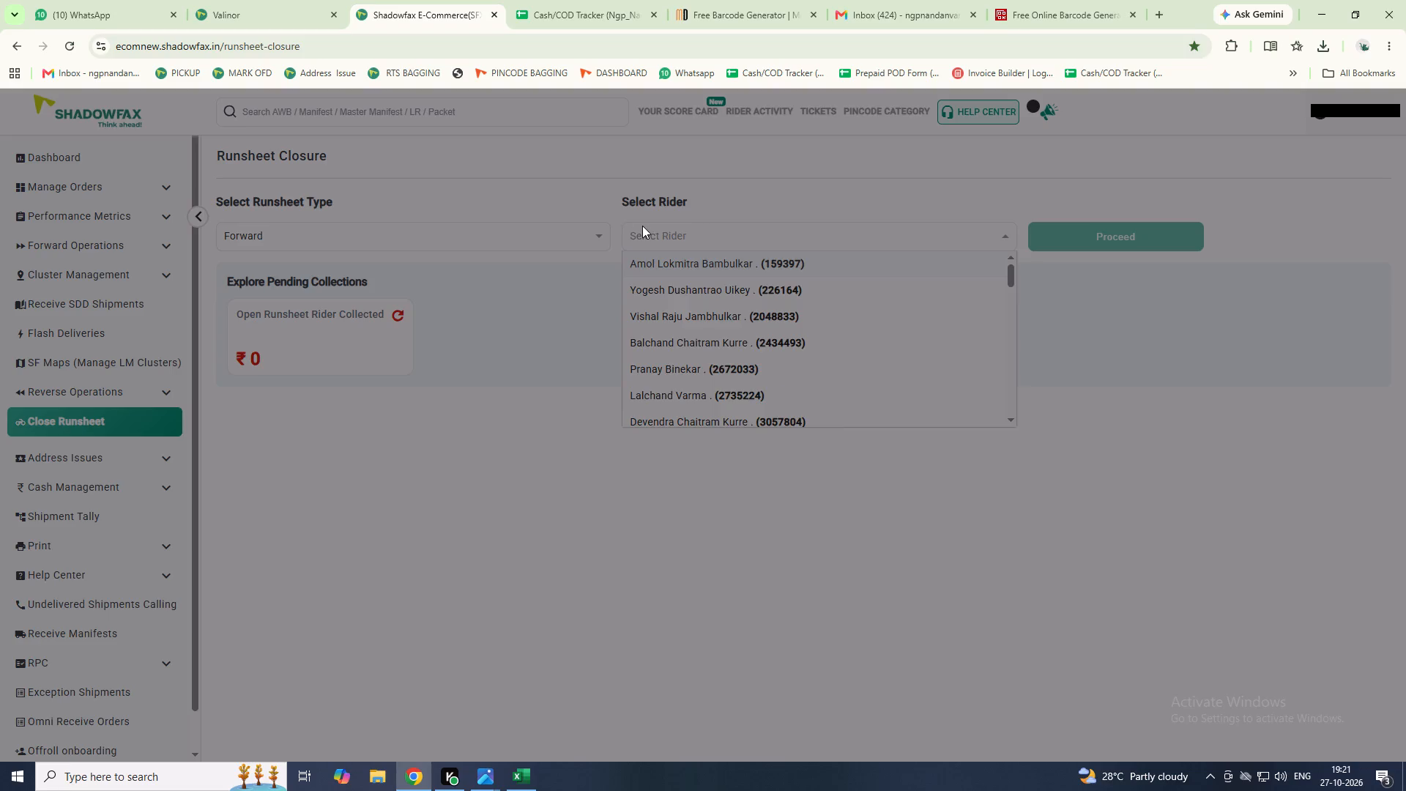
pyautogui.write('khad')
pyautogui.moveTo(675, 262); pyautogui.dragTo(682, 261)
pyautogui.click(1041, 250)
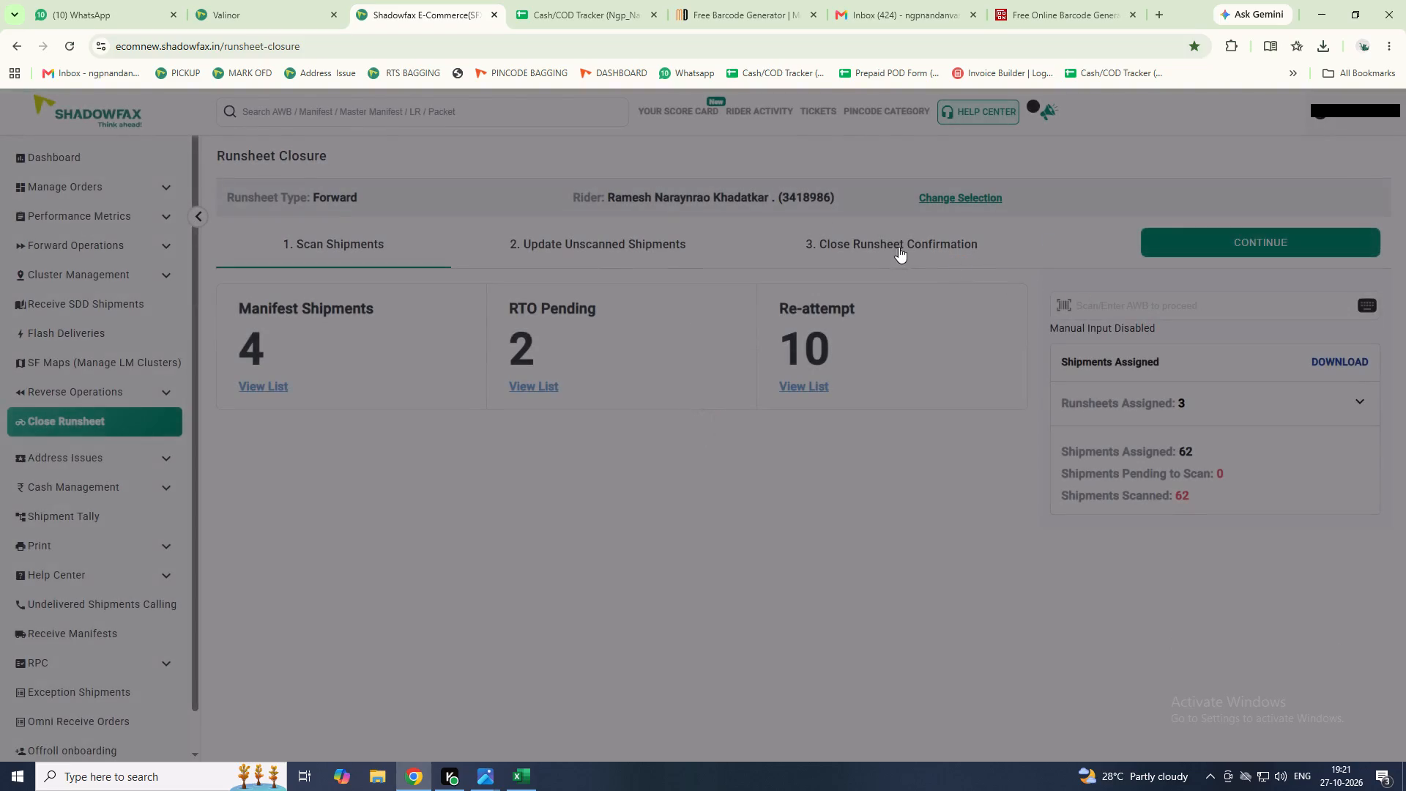
pyautogui.click(900, 246)
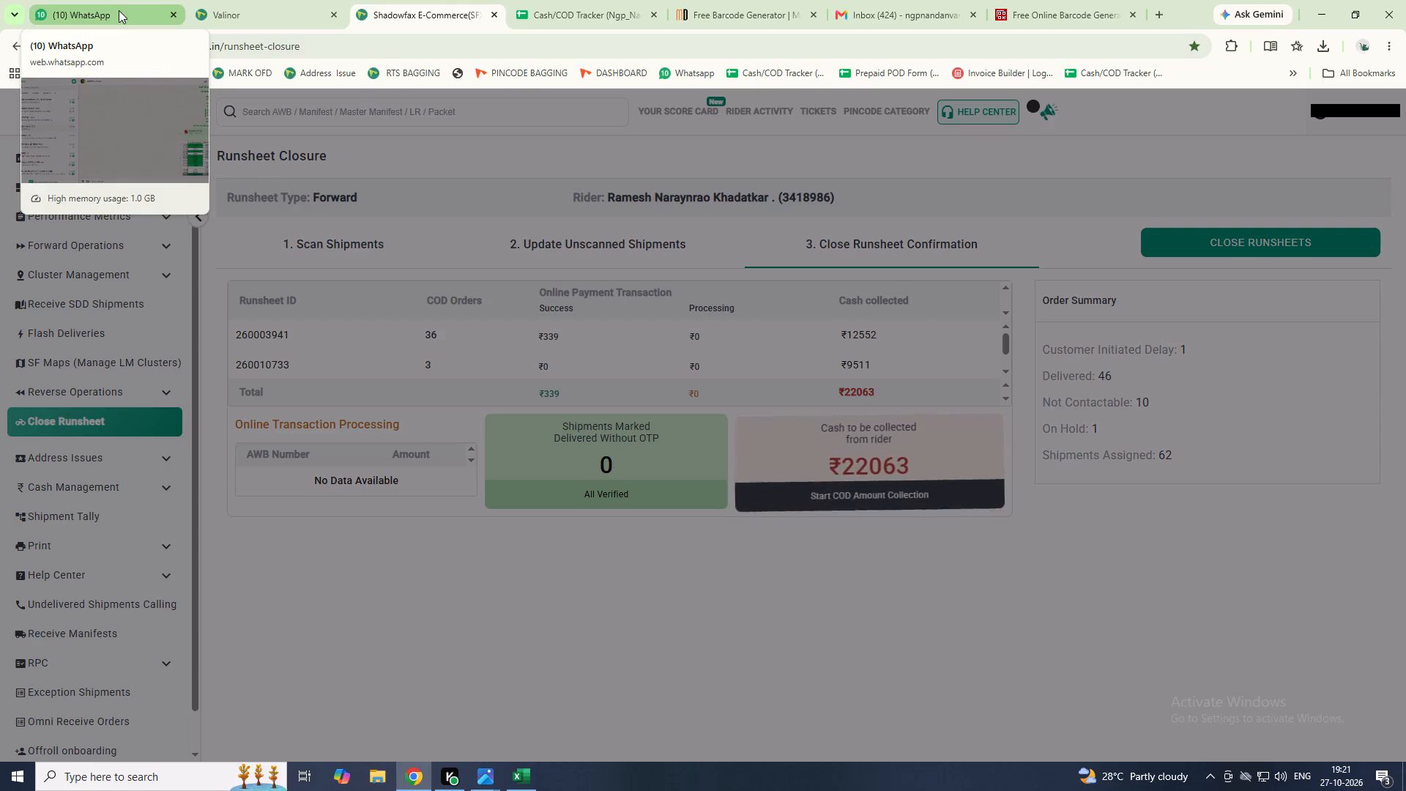
# In the Cash/COD Tracker's october sheet, enter demo amount 22063 and name khadtkr in the rider 6 column of the 20-10-2026 block.
pyautogui.click(574, 12)
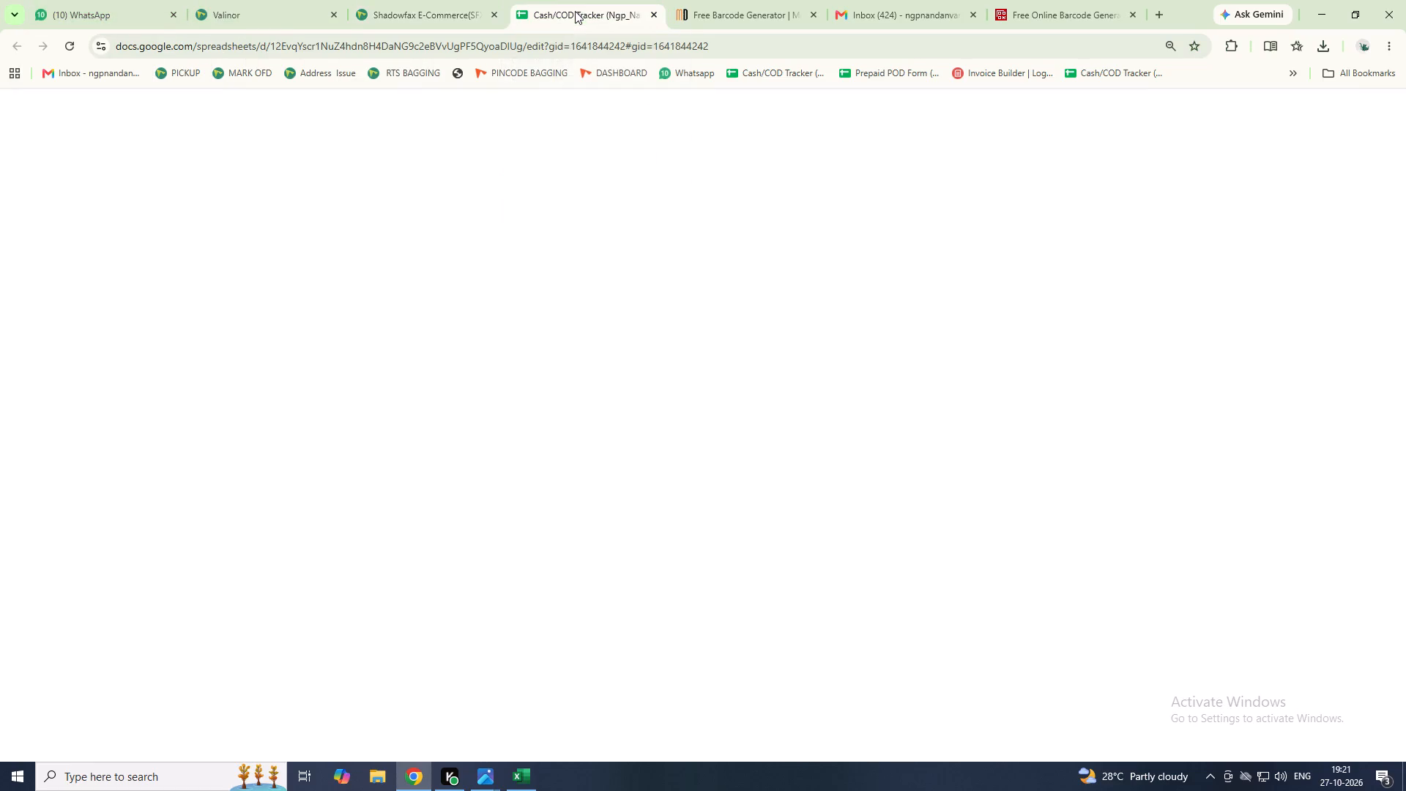
pyautogui.click(339, 398)
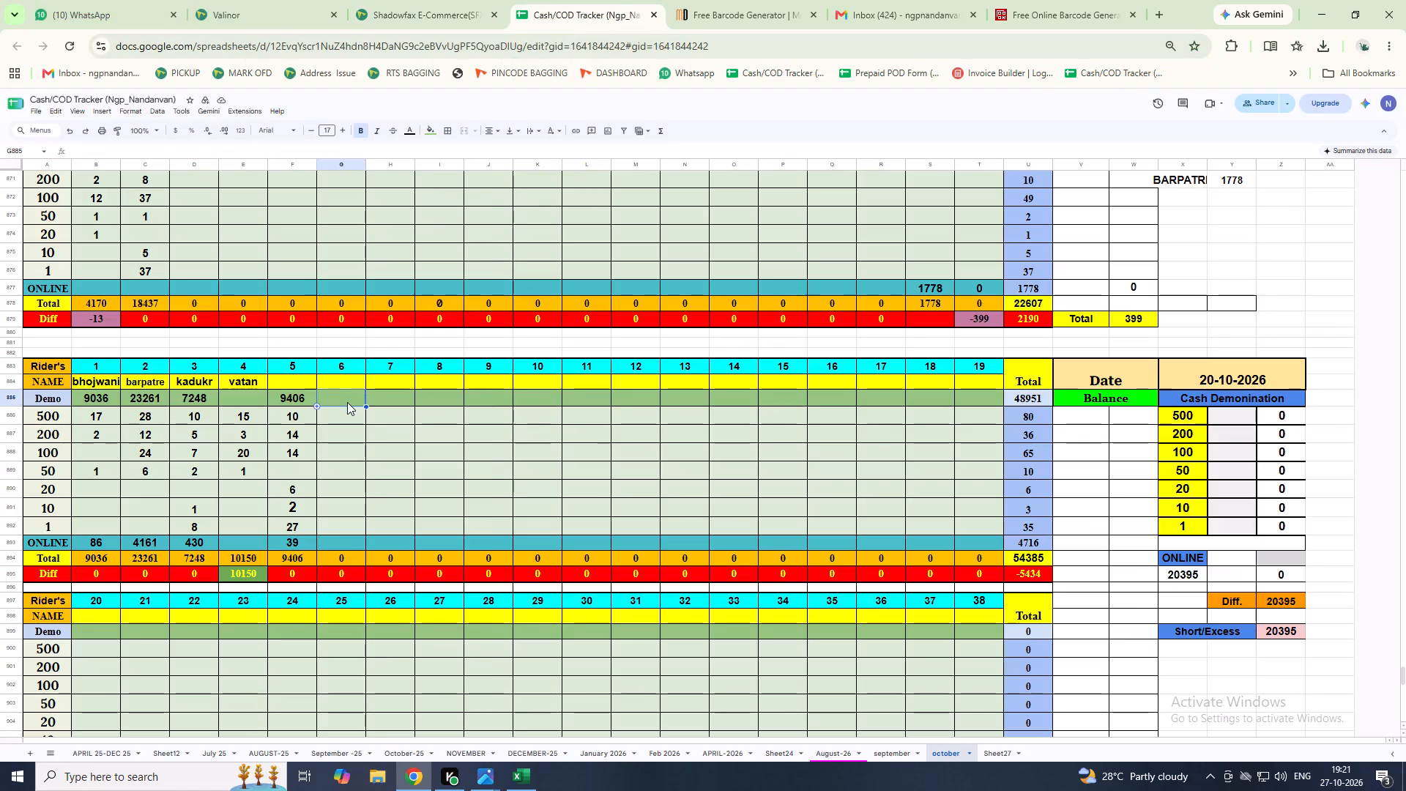
pyautogui.write('2206')
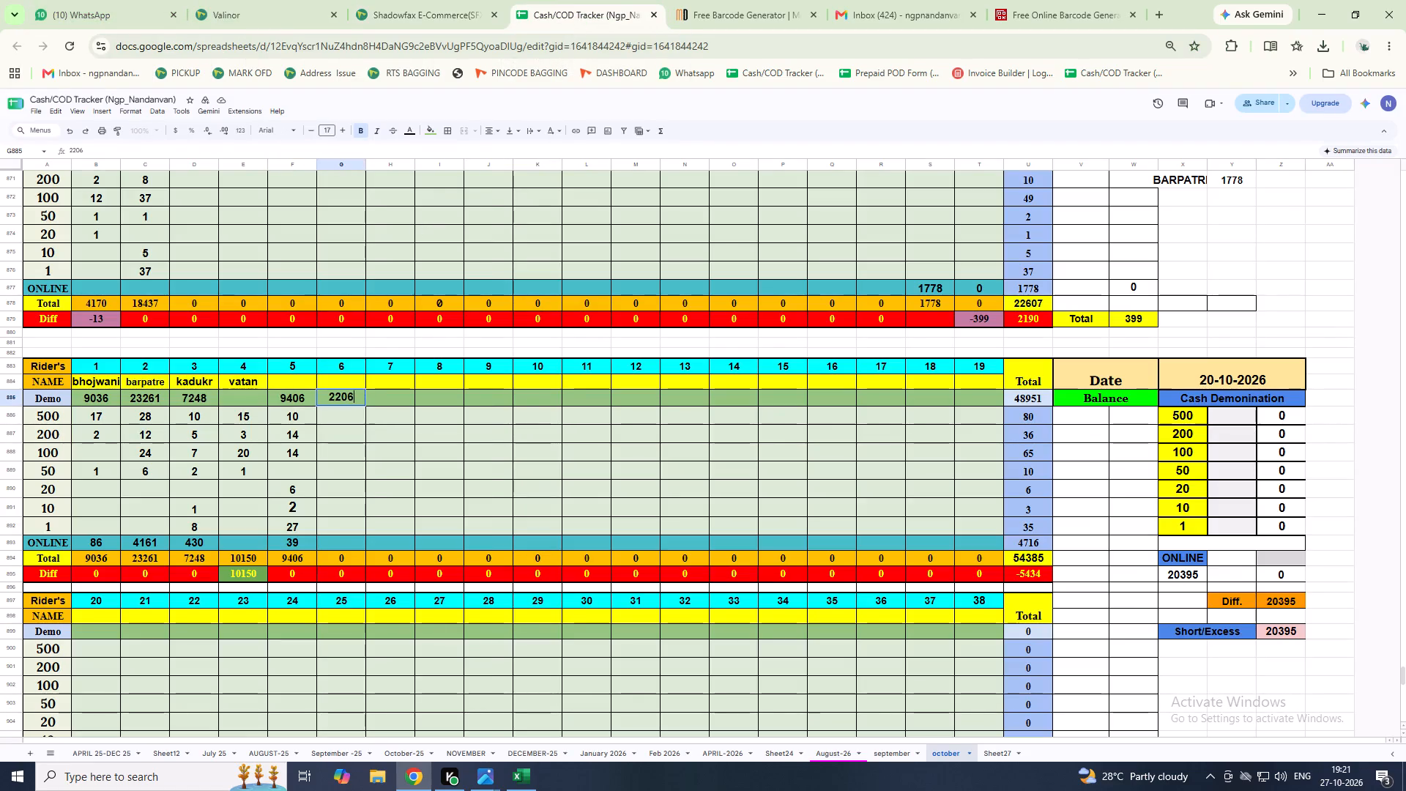
pyautogui.press('3')
pyautogui.press('Up')
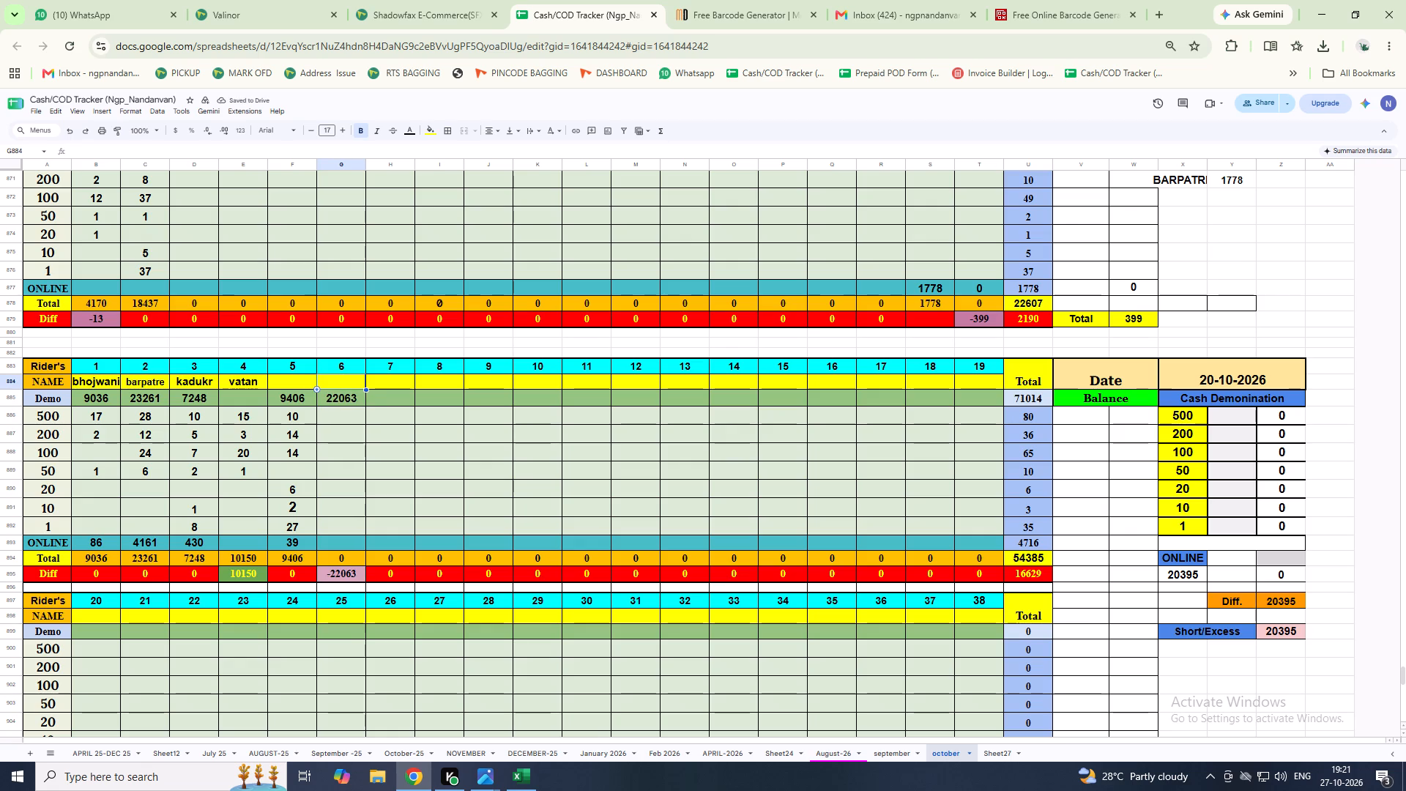
pyautogui.write('khadtkr')
pyautogui.press('Return')
pyautogui.press('Return')
pyautogui.press('Return')
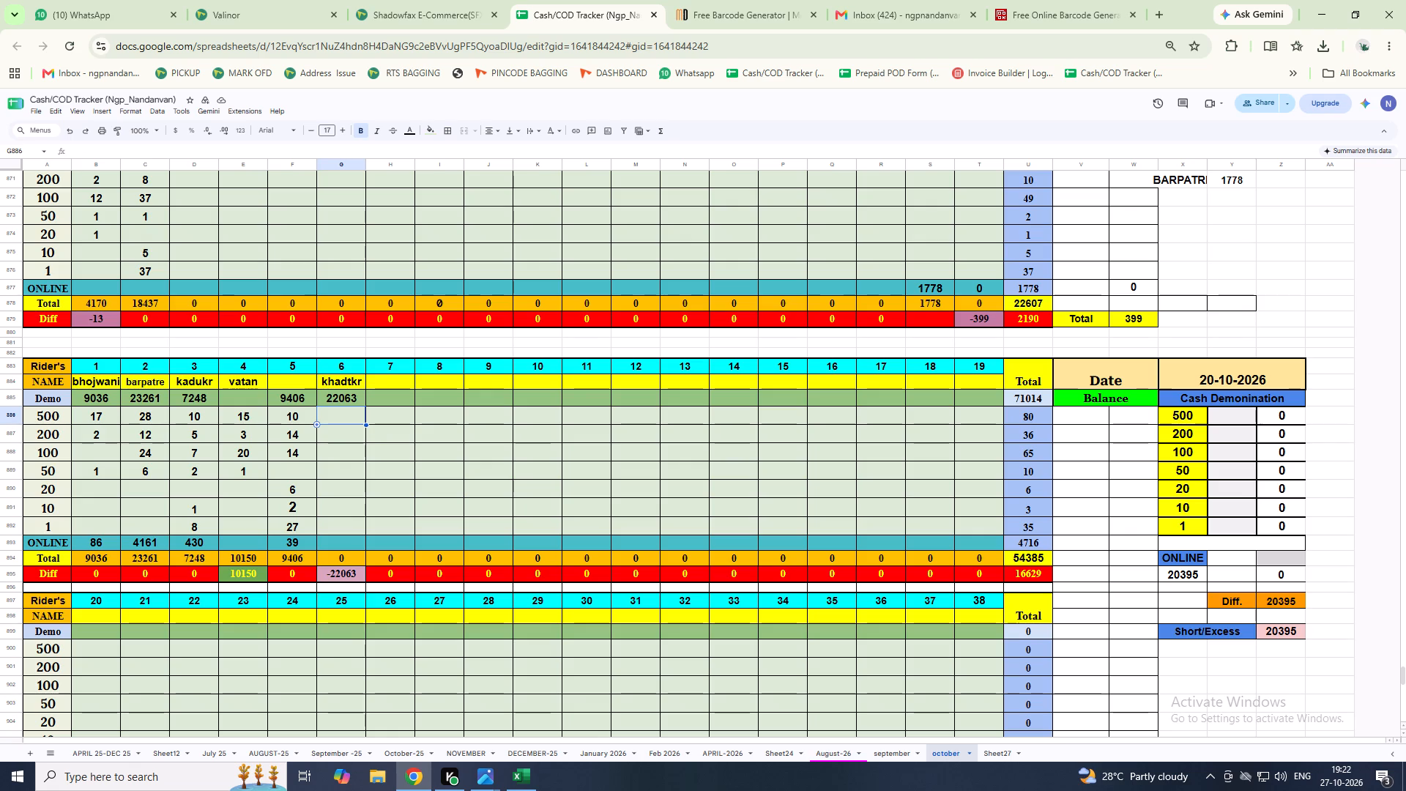
pyautogui.write('22')
pyautogui.press('Return')
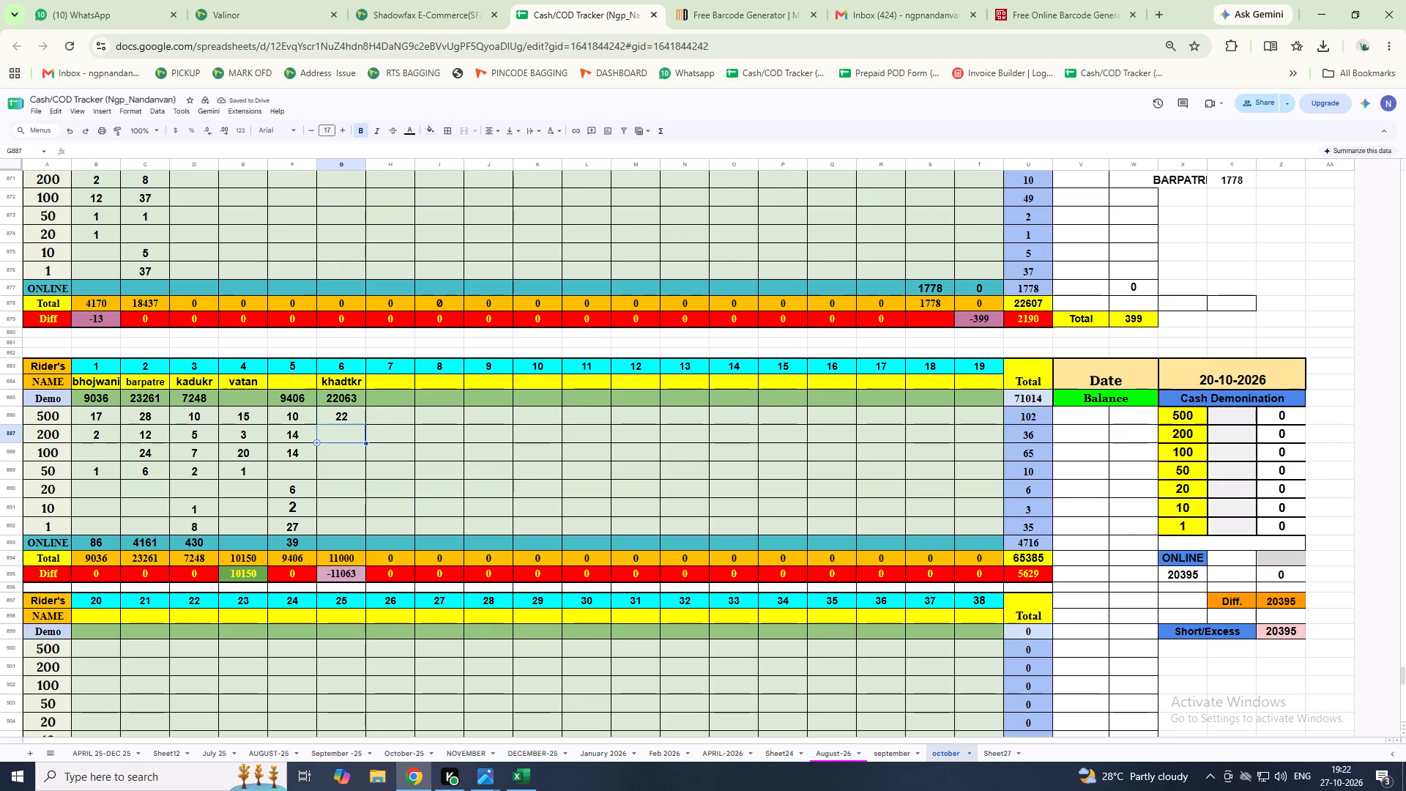
pyautogui.write('10')
pyautogui.press('Return')
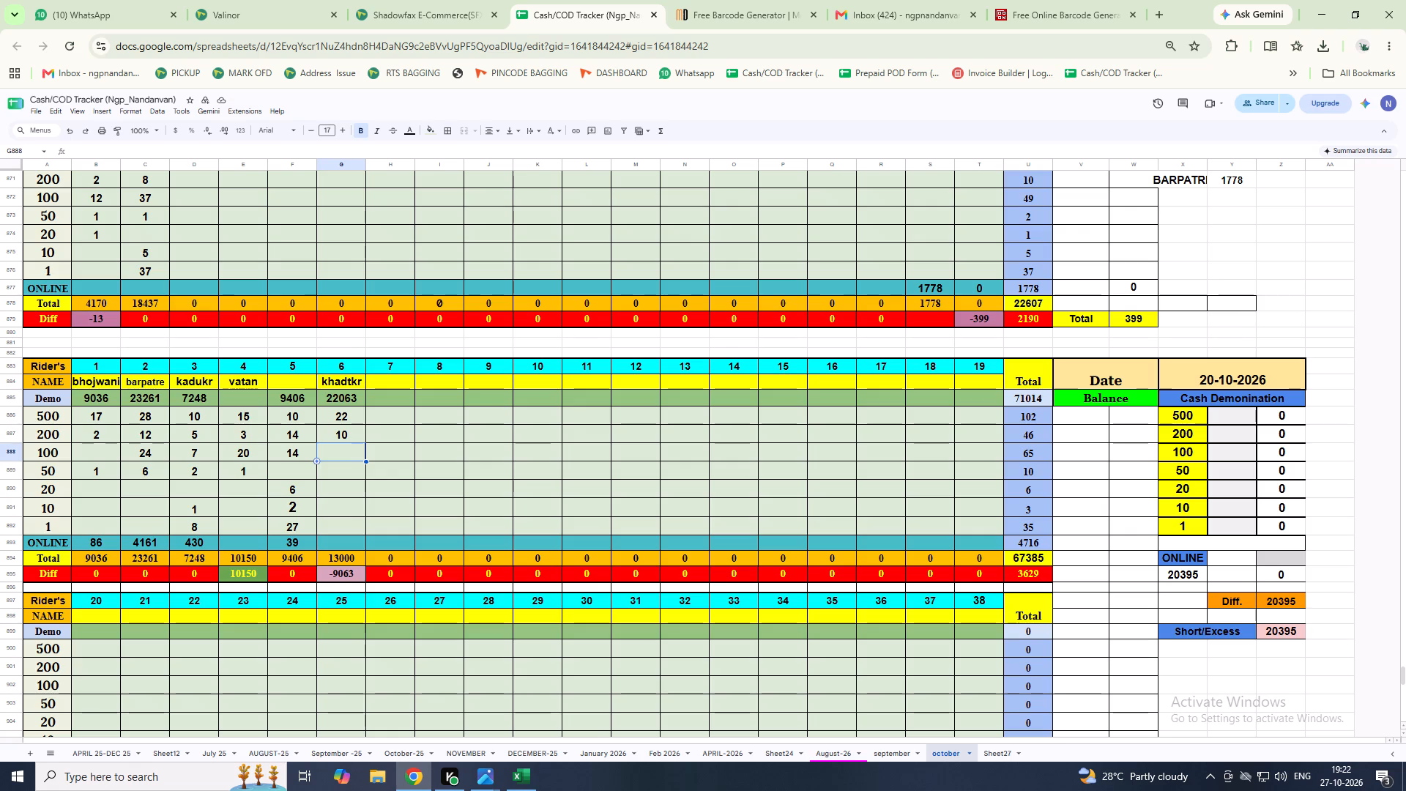
pyautogui.write('24')
pyautogui.press('Return')
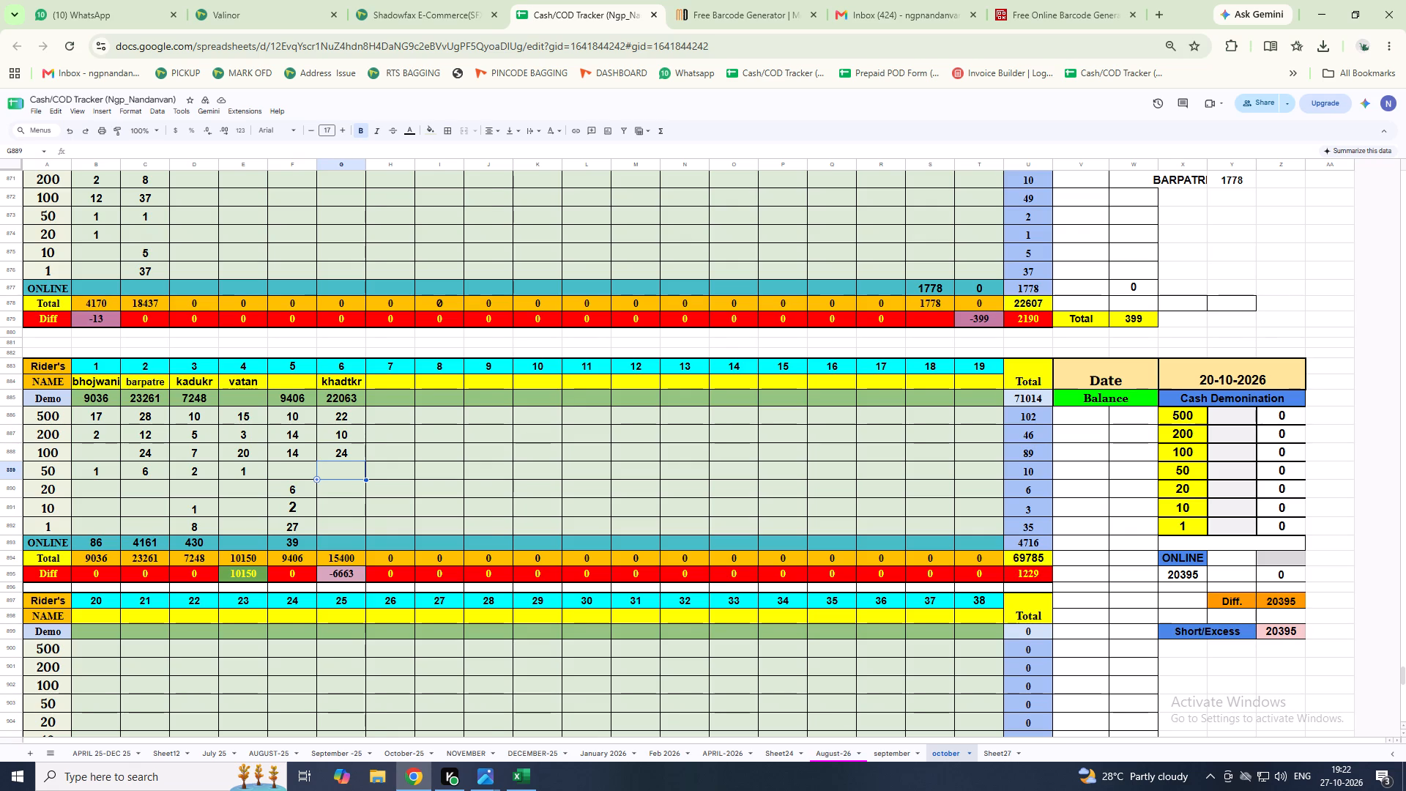
pyautogui.press('8')
pyautogui.press('Return')
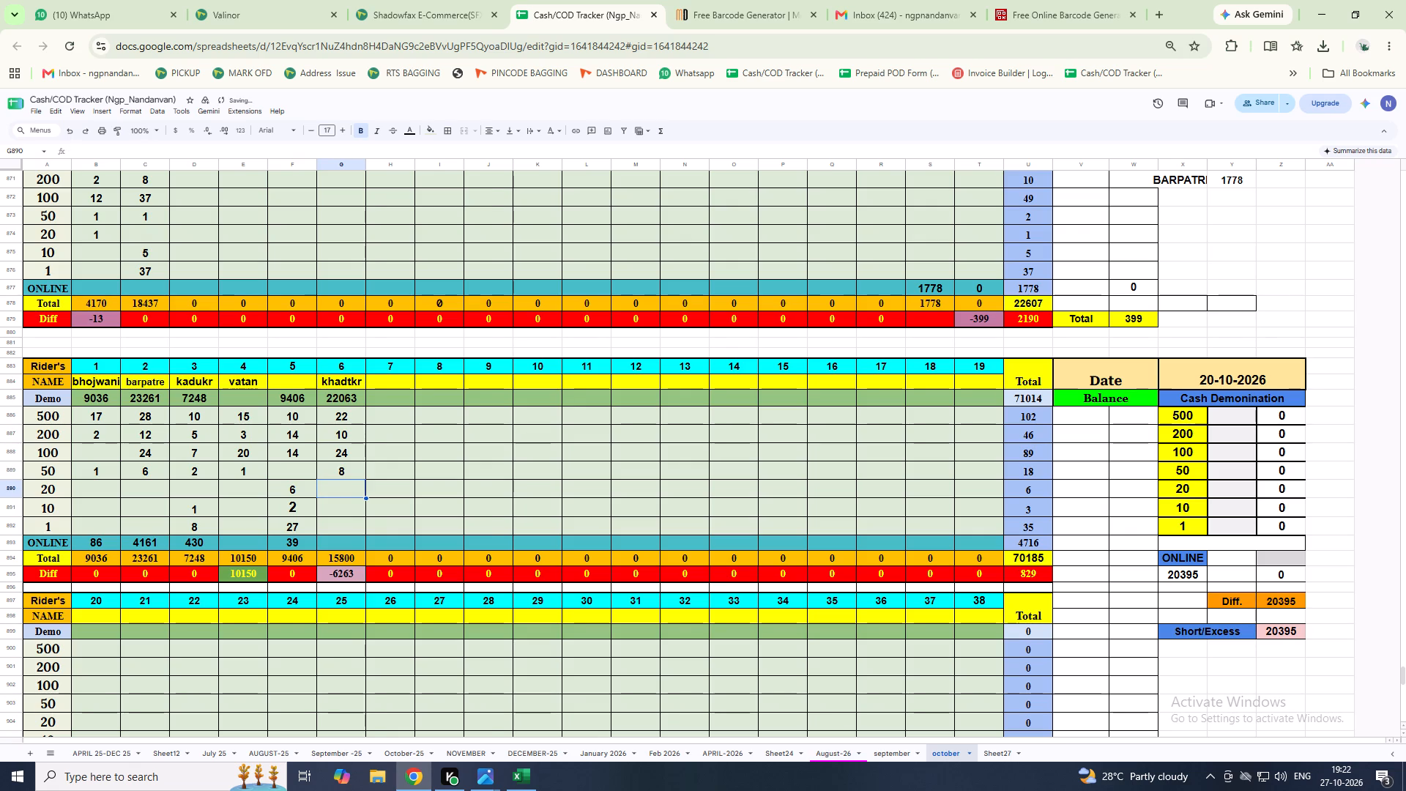
pyautogui.press('1')
pyautogui.press('Return')
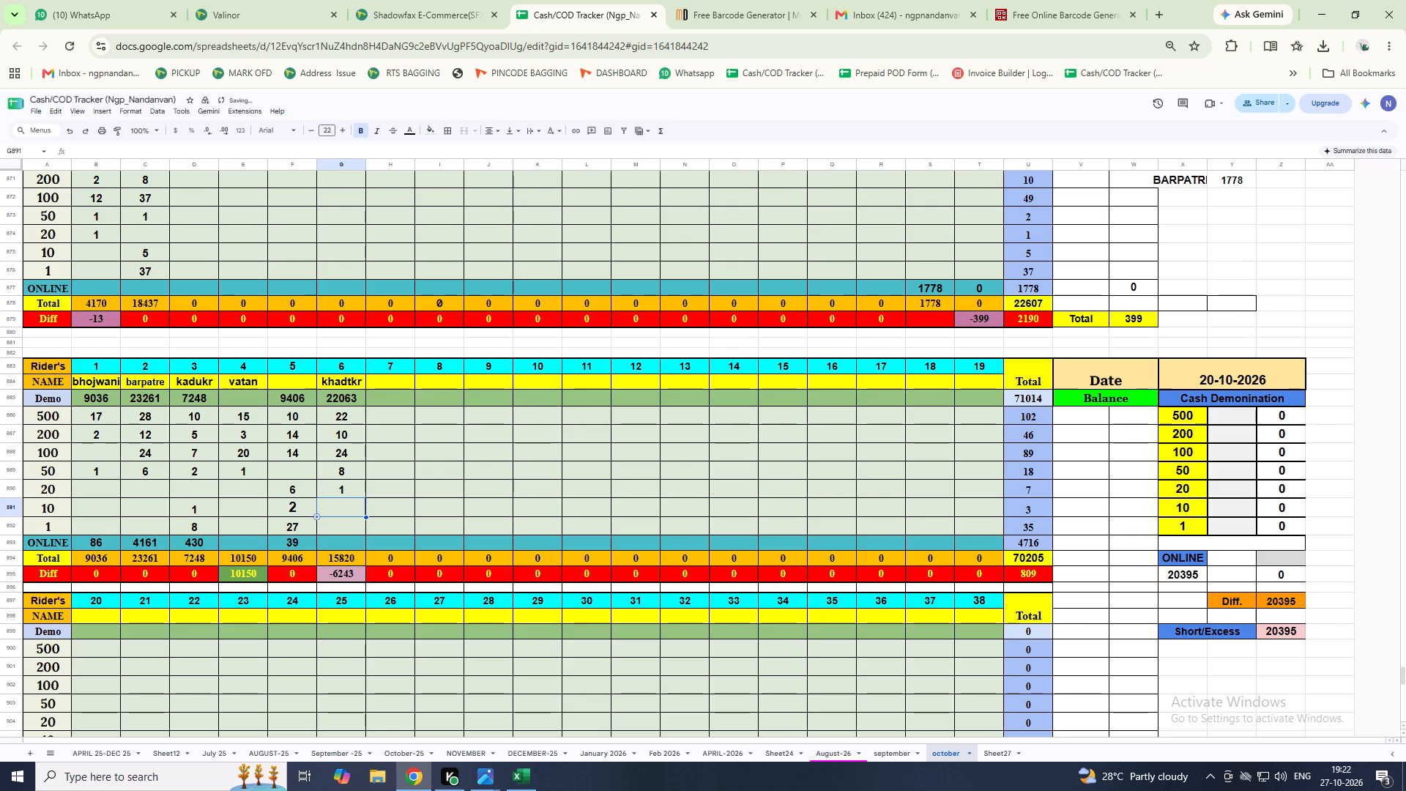
pyautogui.press('2')
pyautogui.press('Return')
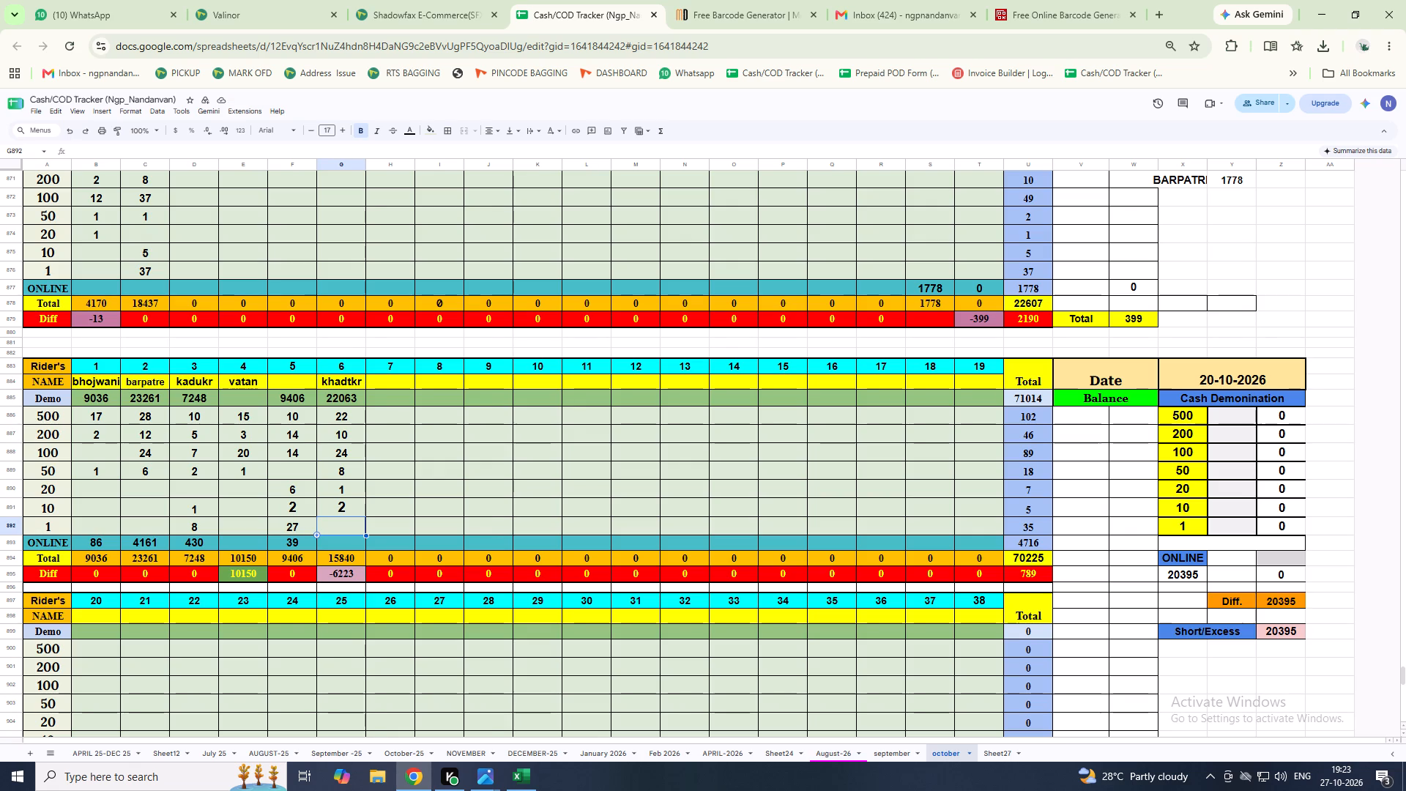
pyautogui.write('41')
pyautogui.press('Return')
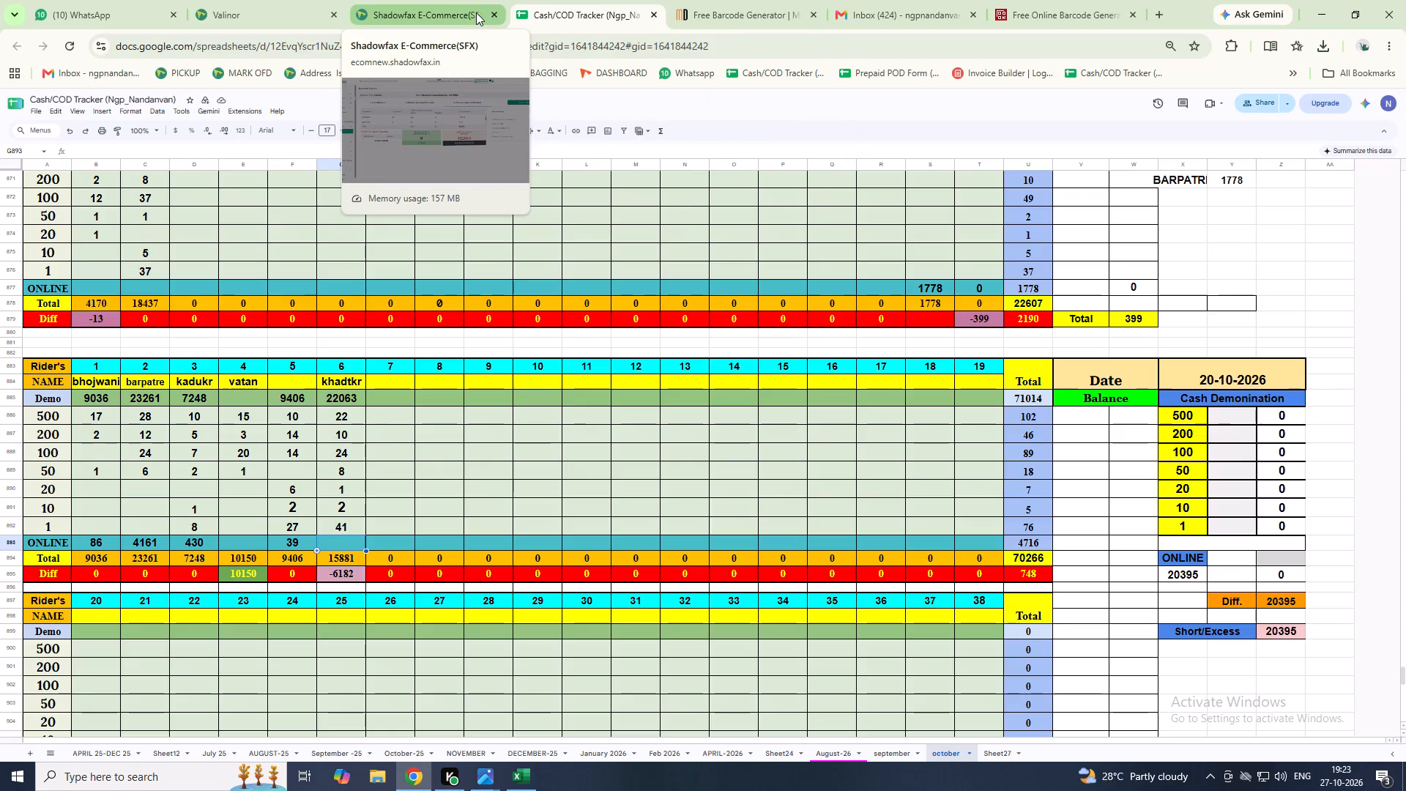
# Start the rider's COD collection in Shadowfax and generate a UPI/QR code payment for ₹6179.
pyautogui.click(476, 12)
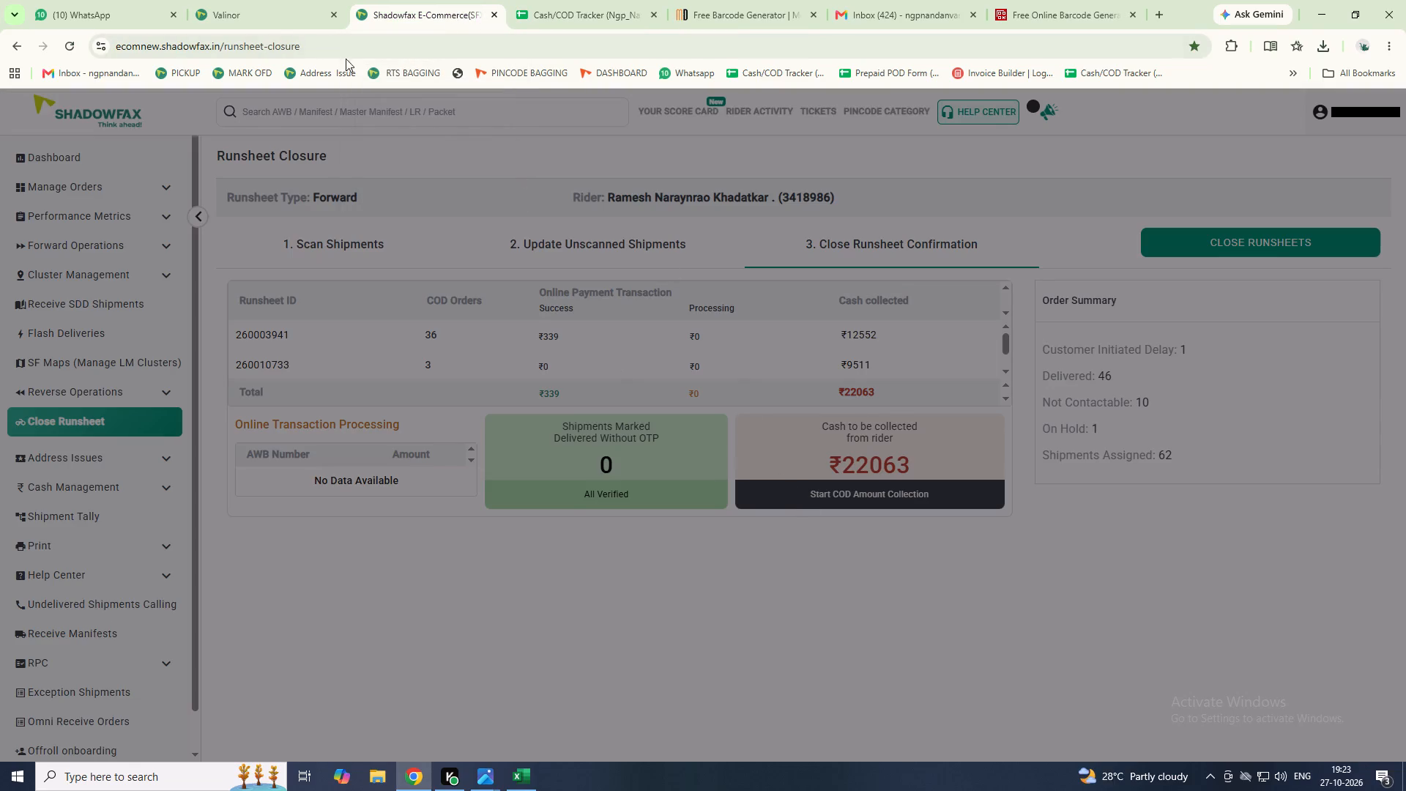
pyautogui.click(603, 4)
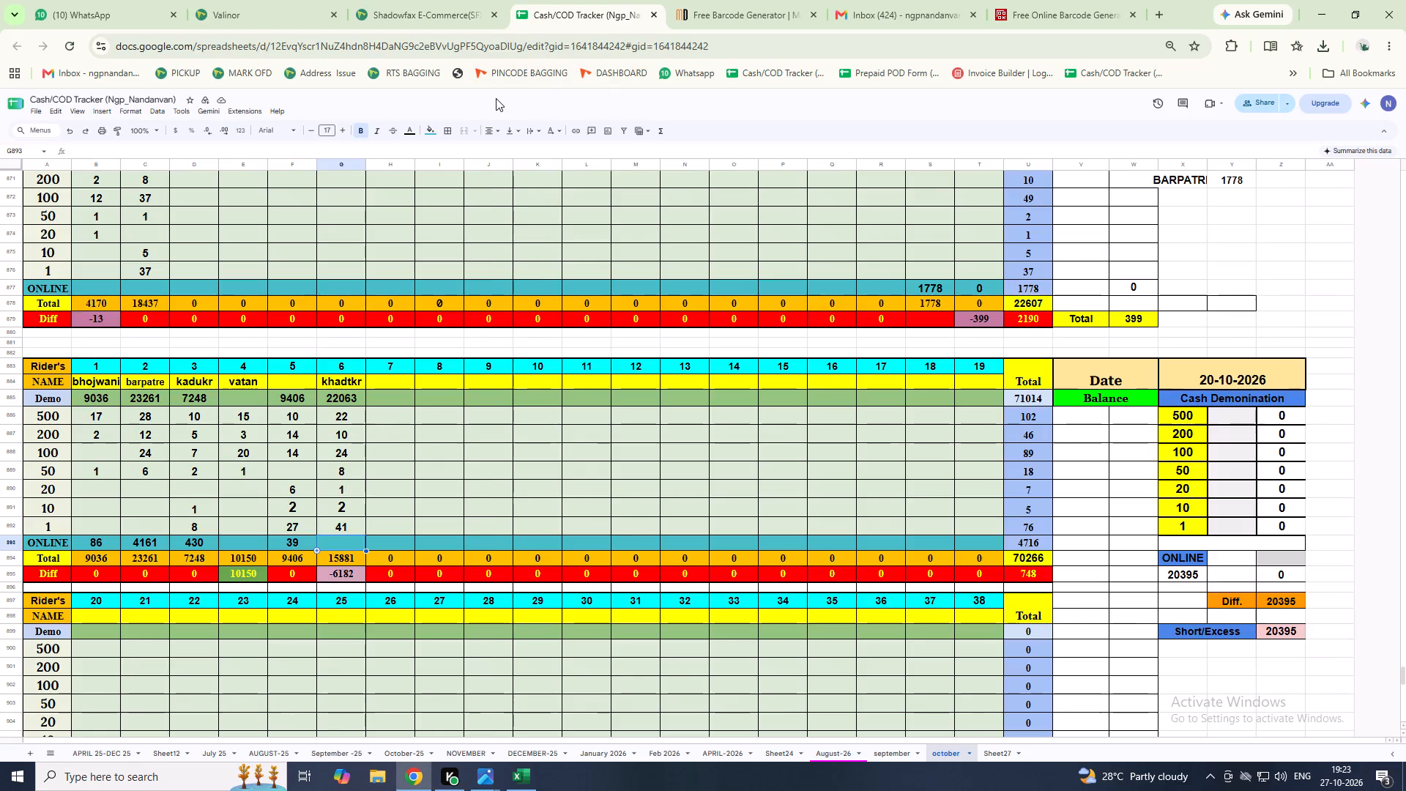
pyautogui.click(436, 13)
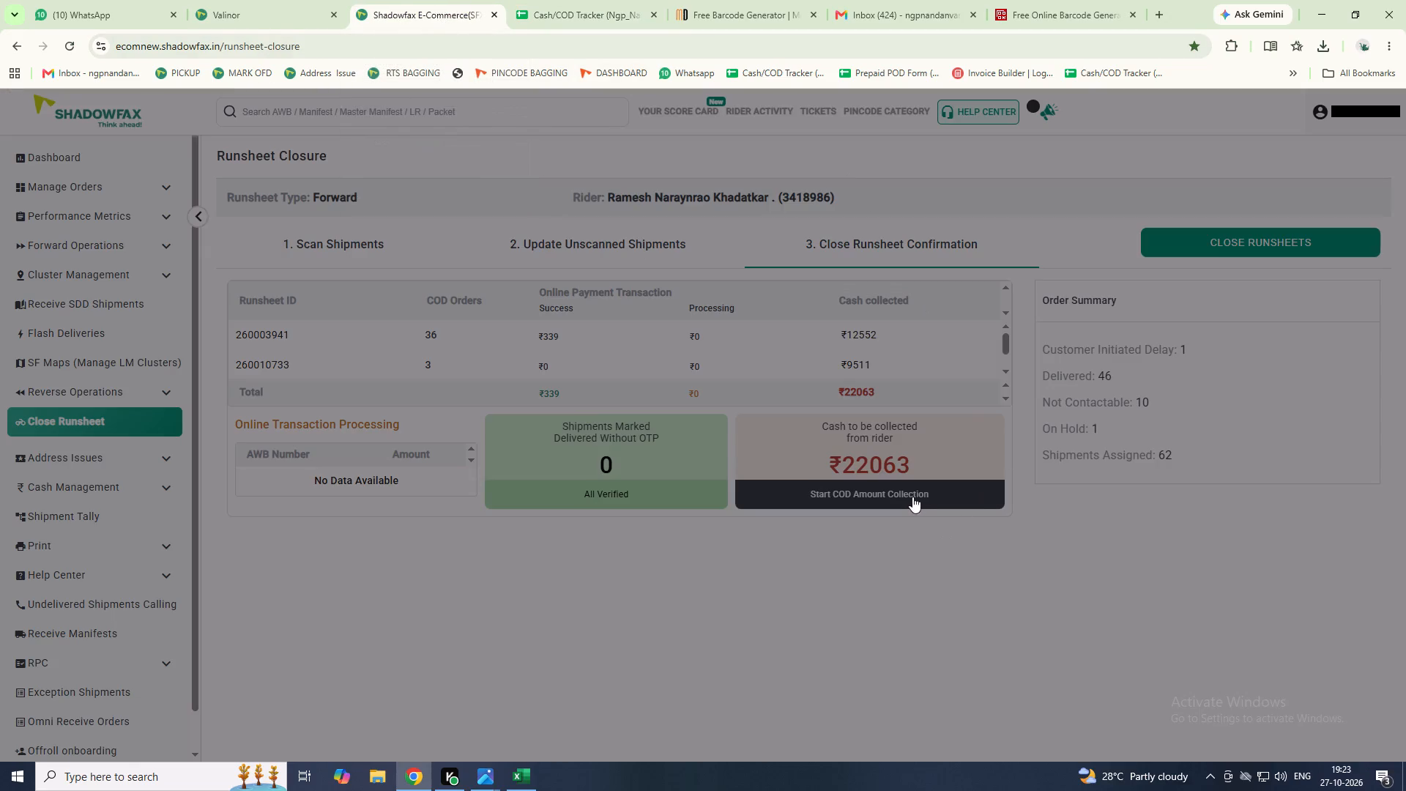
pyautogui.click(909, 494)
pyautogui.doubleClick(621, 442)
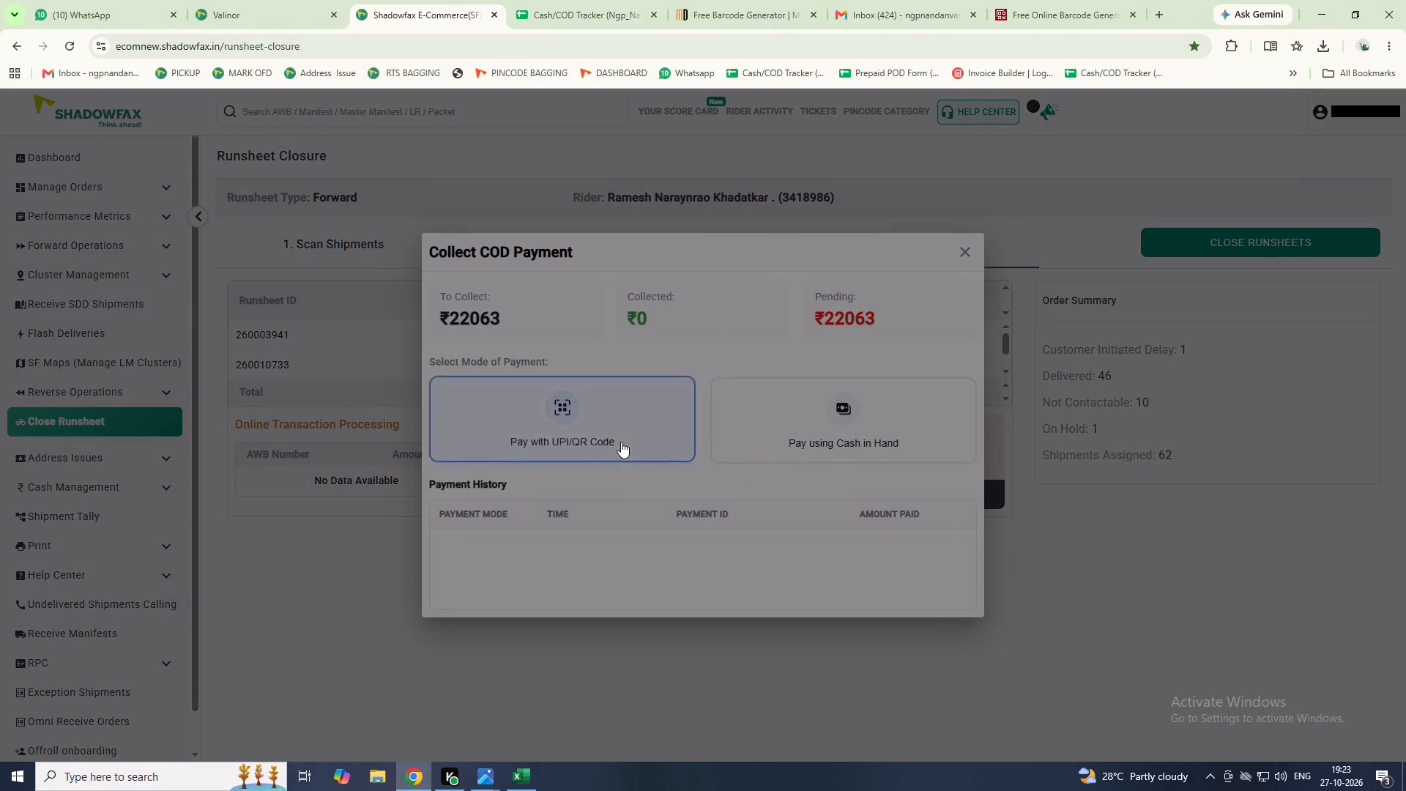
pyautogui.click(614, 507)
pyautogui.press('6')
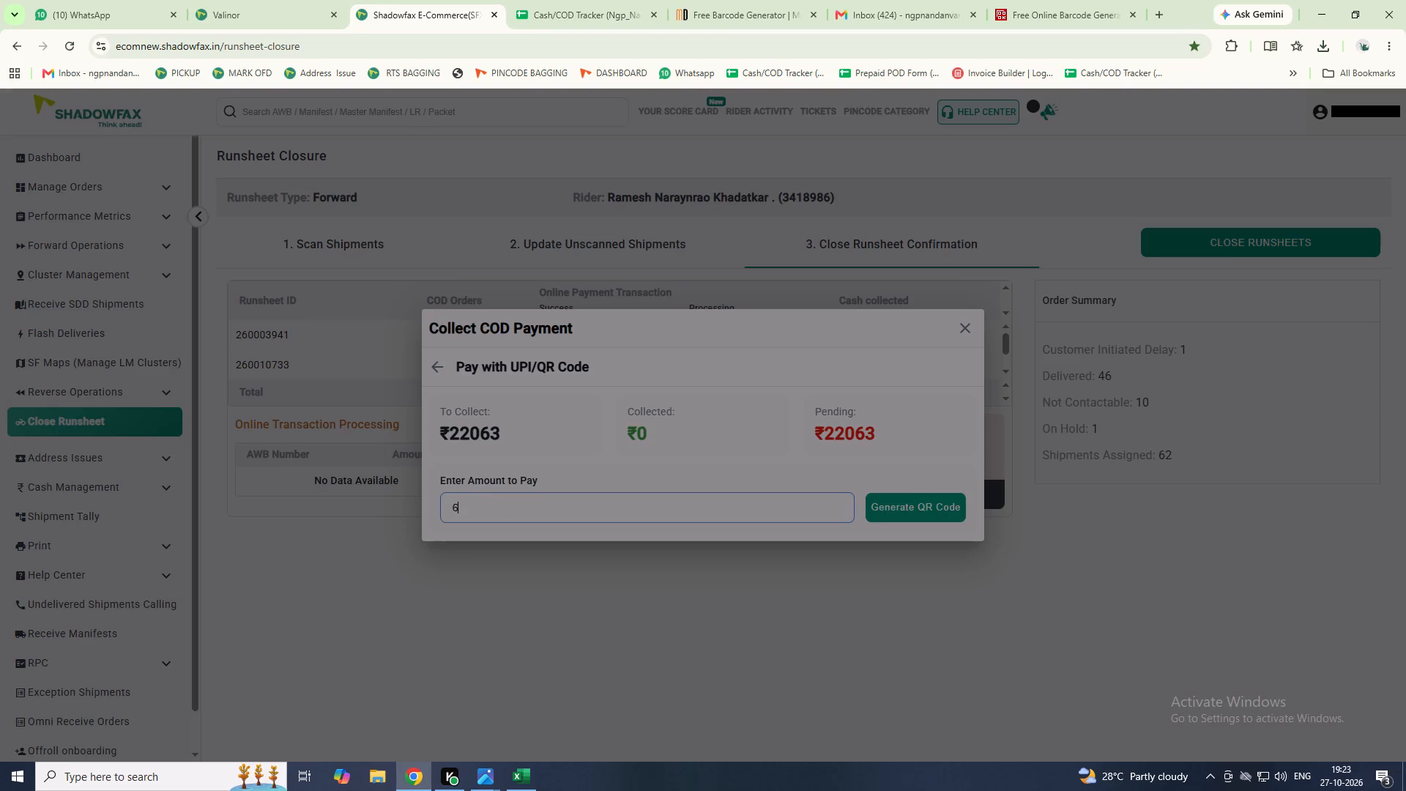
pyautogui.write('179')
pyautogui.click(903, 501)
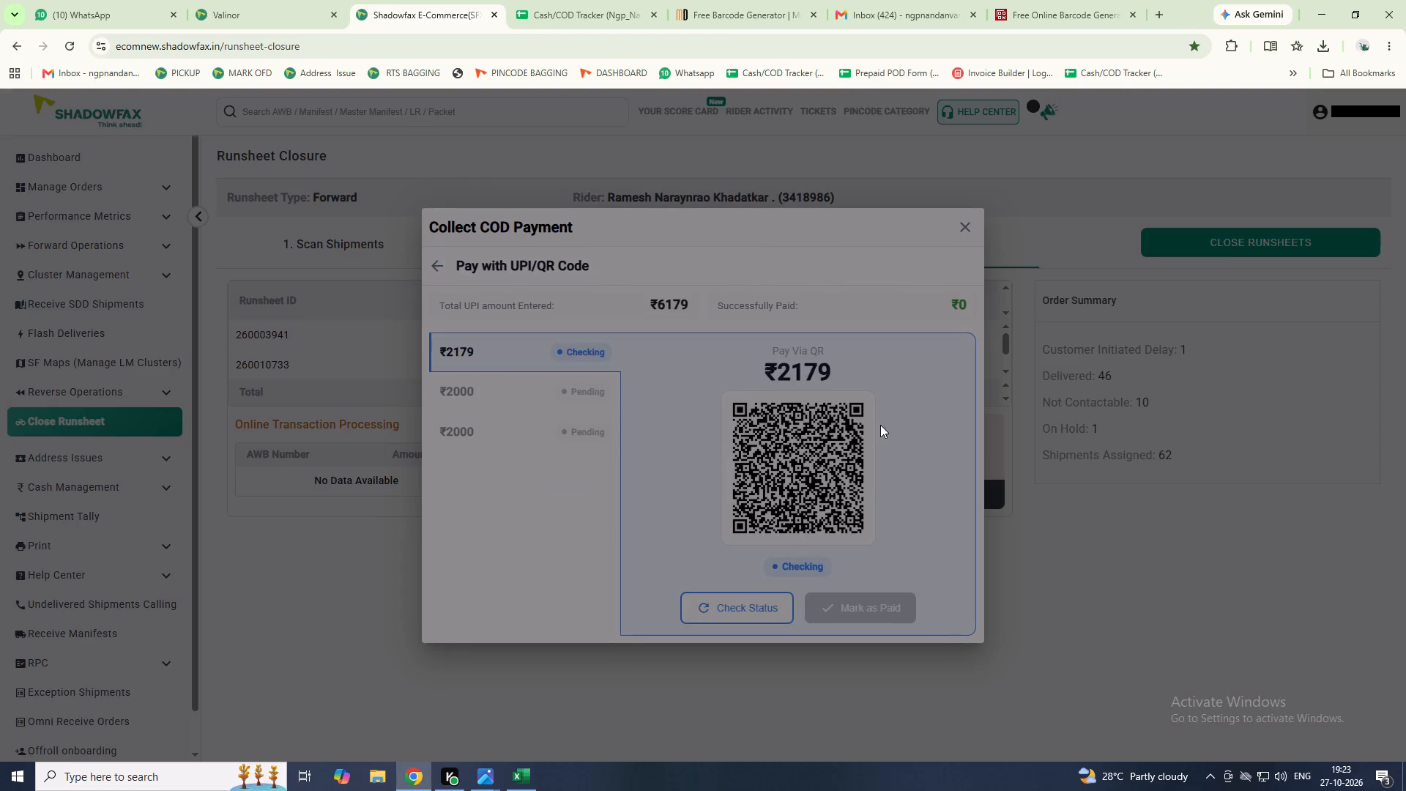
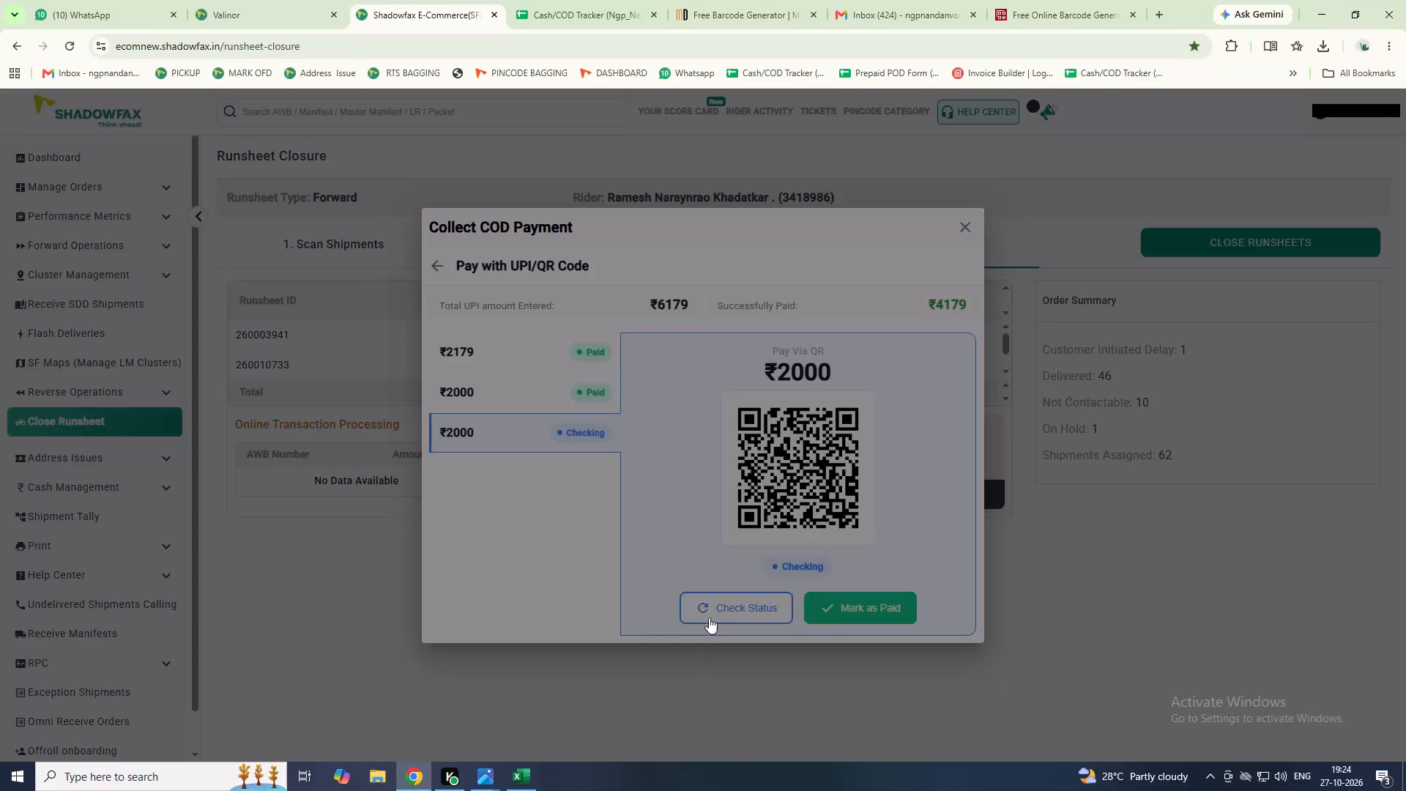
# Check the payment status of the last ₹2000 QR code in the rider's UPI collection.
pyautogui.click(710, 611)
pyautogui.doubleClick(710, 610)
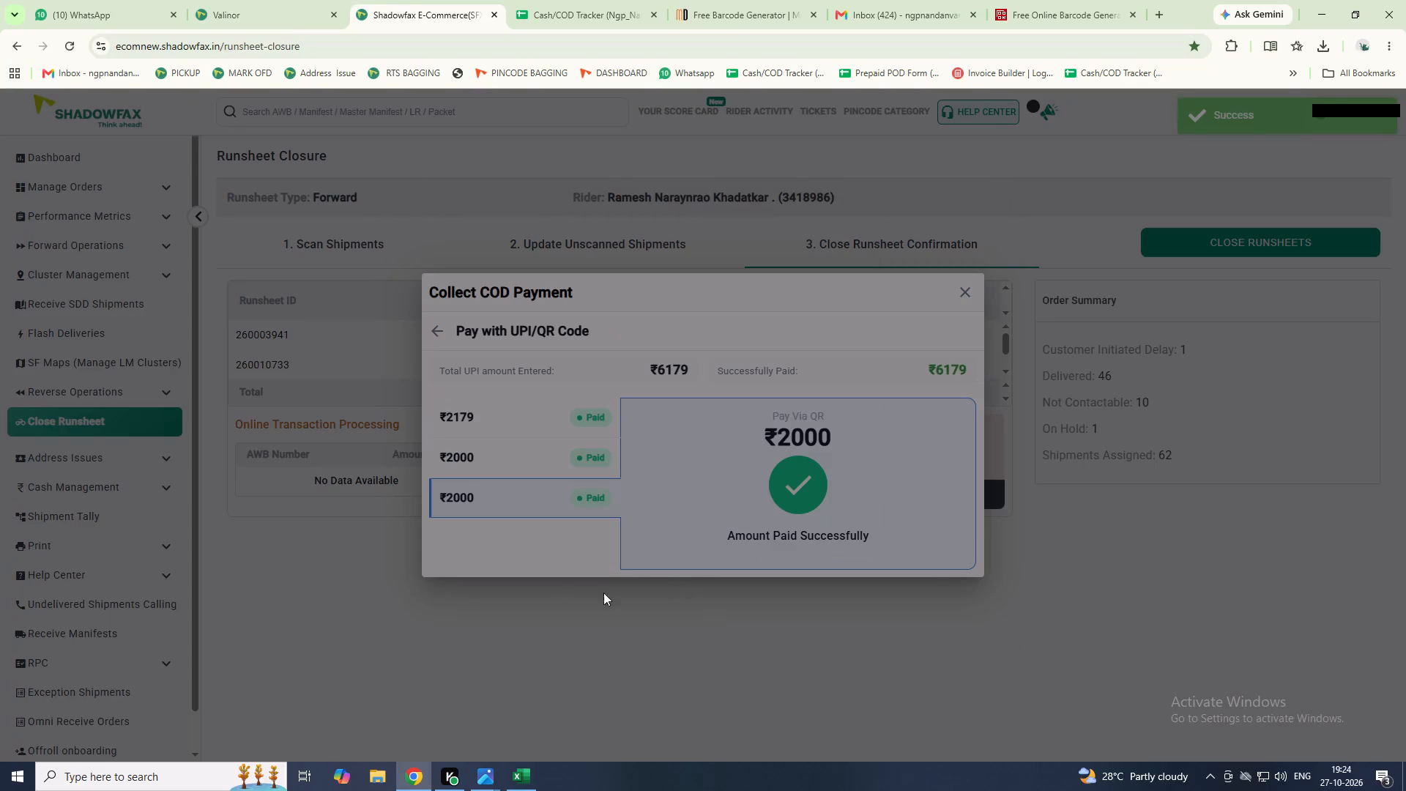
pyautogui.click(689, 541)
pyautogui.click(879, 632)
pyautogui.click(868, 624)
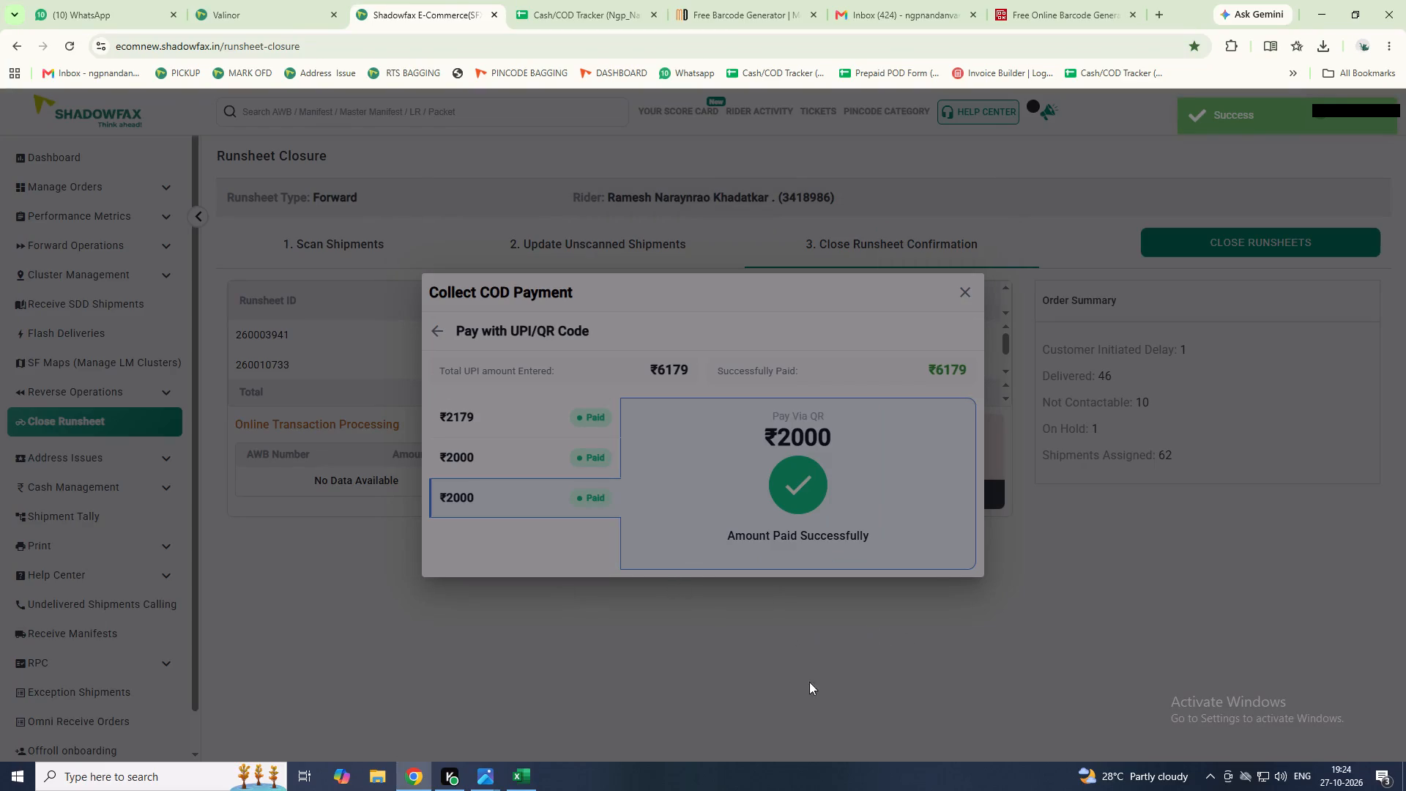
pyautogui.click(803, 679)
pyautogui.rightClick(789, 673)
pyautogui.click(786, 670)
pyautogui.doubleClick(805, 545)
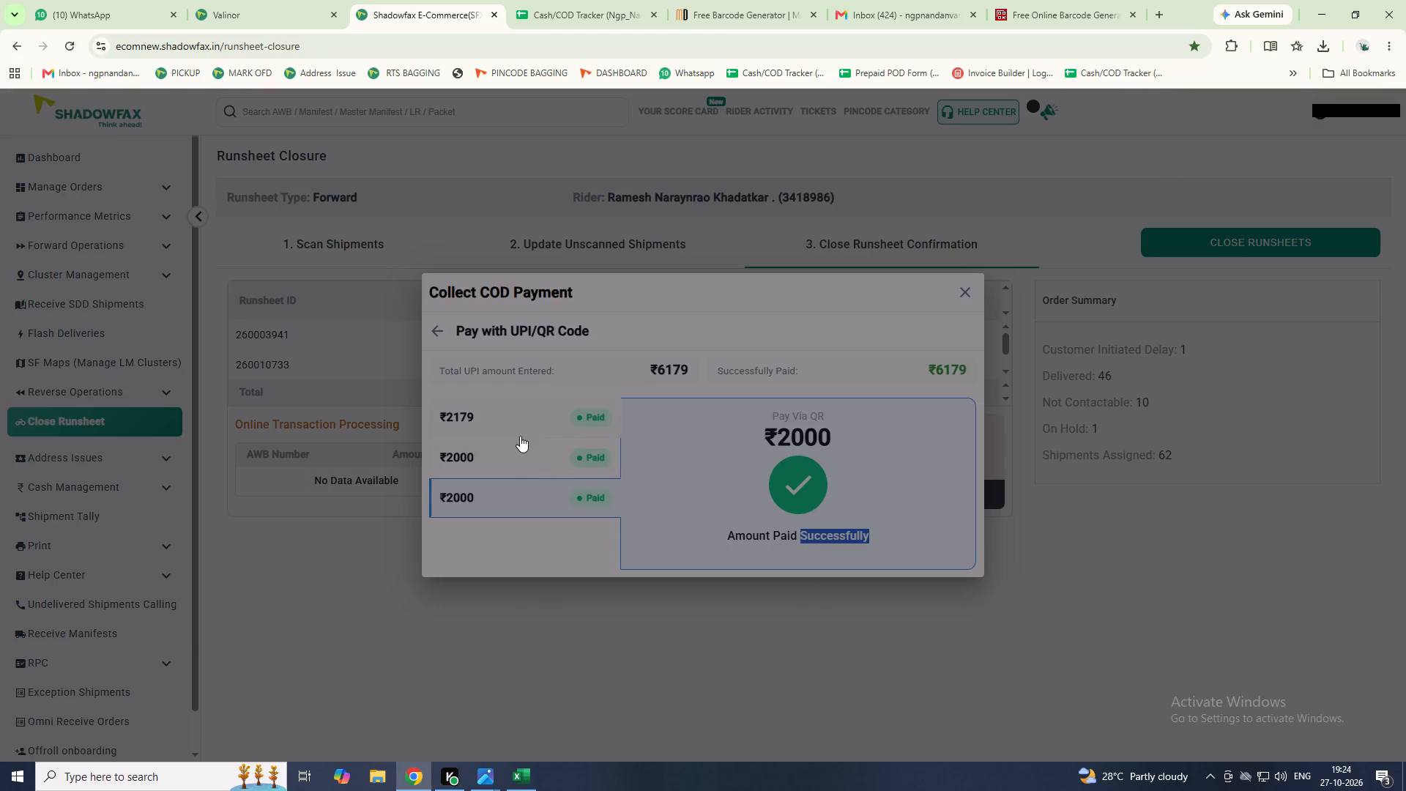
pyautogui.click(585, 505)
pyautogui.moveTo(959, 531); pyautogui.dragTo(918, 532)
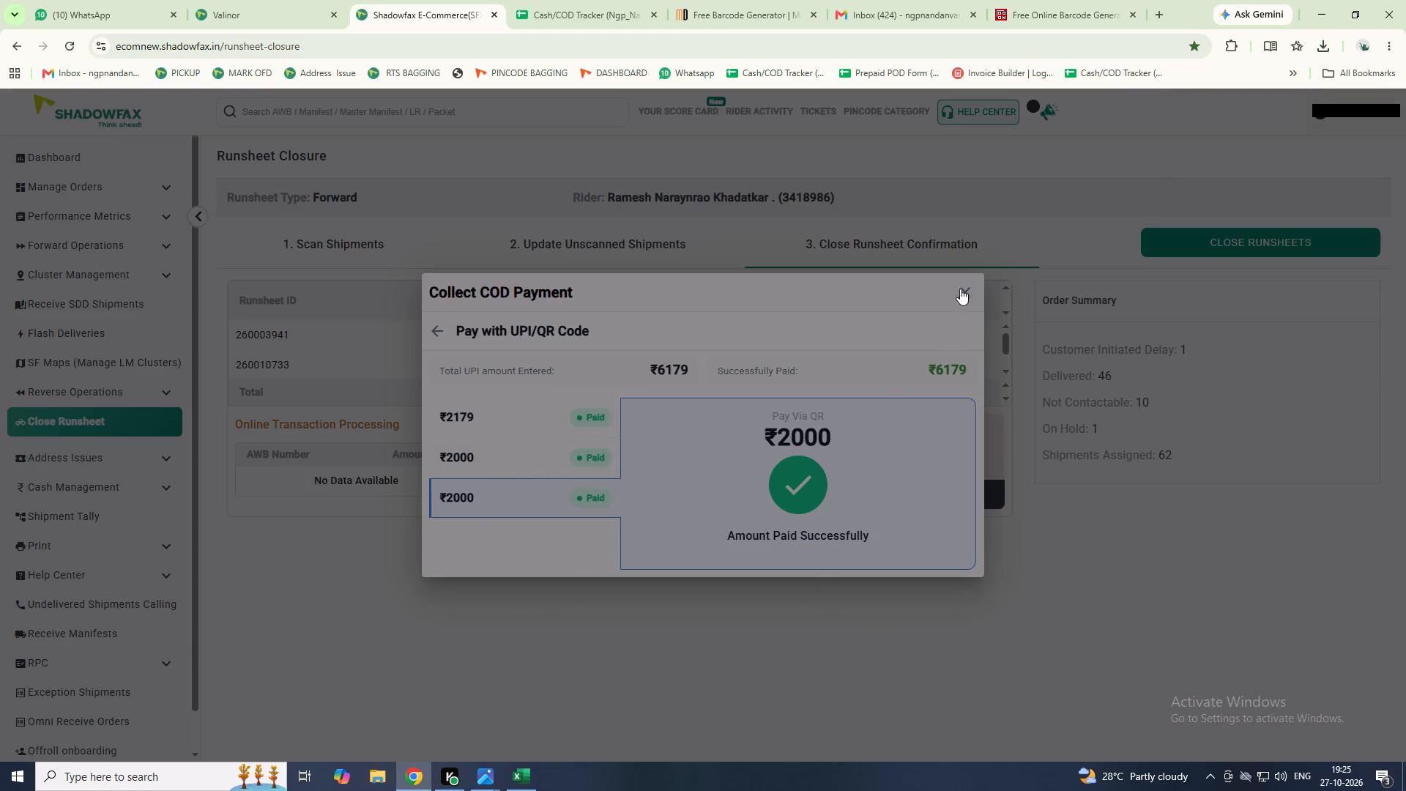
# Leave the UPI payment, reopen the COD collection and record ₹15884 as collected using Cash in Hand.
pyautogui.click(962, 286)
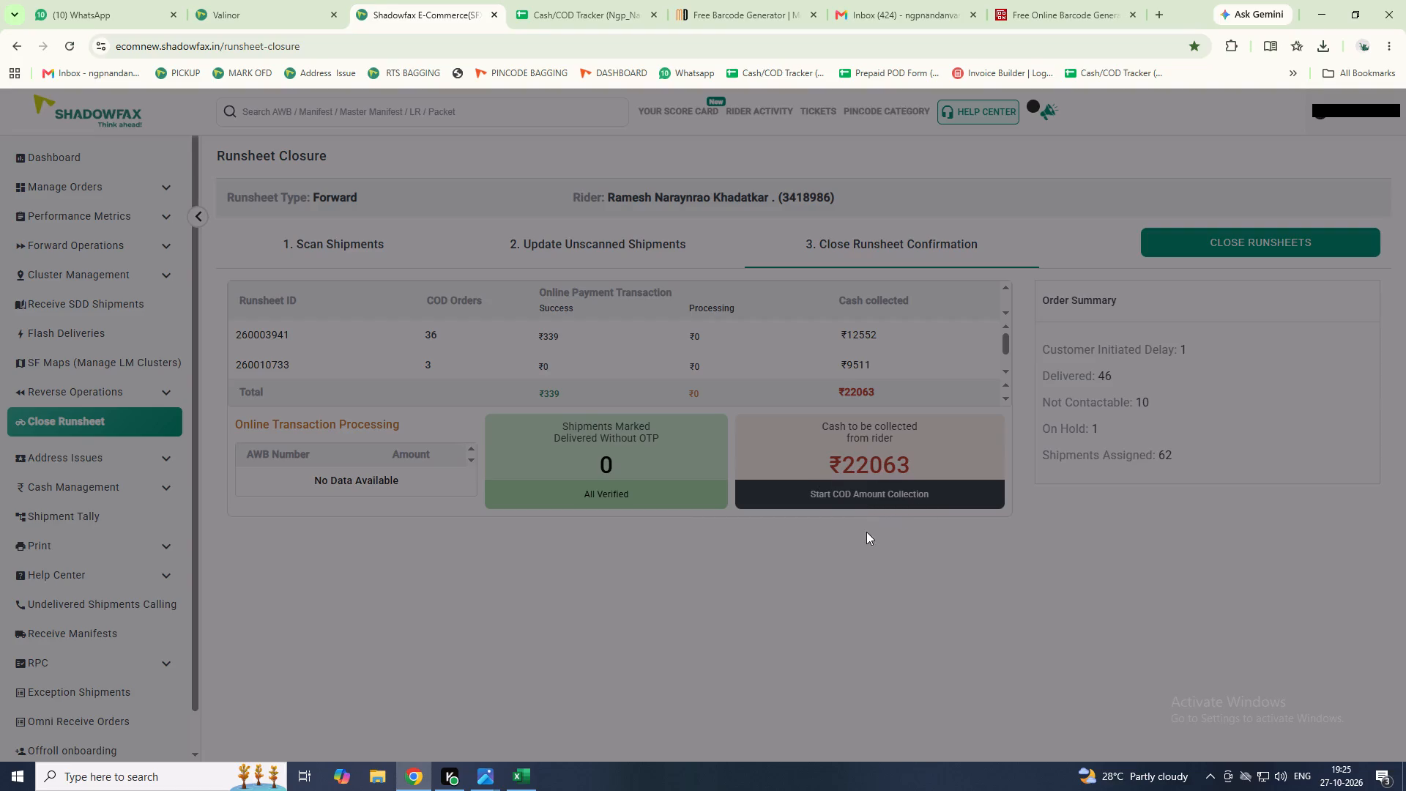
pyautogui.click(826, 498)
pyautogui.click(775, 445)
pyautogui.click(775, 445)
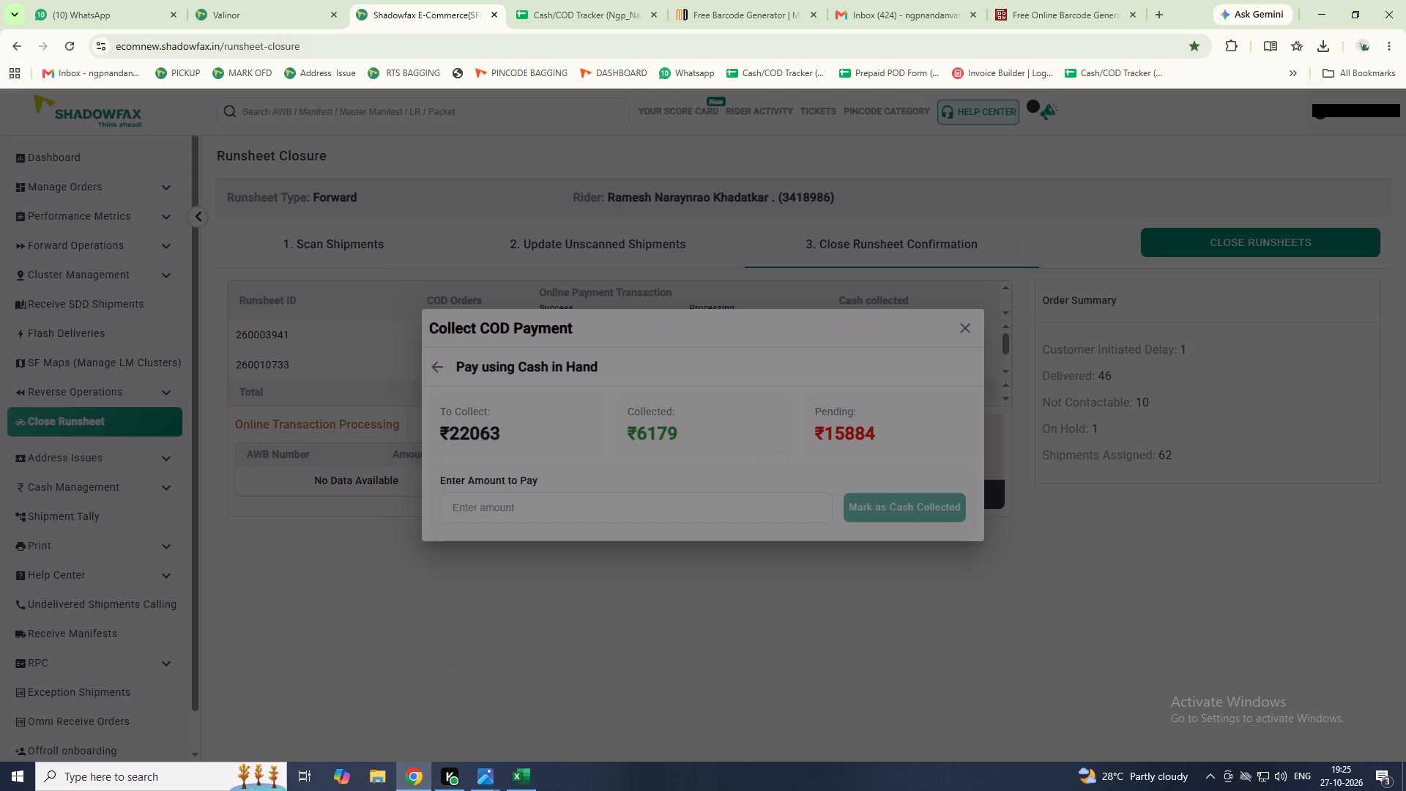
pyautogui.click(752, 495)
pyautogui.write('15884')
pyautogui.click(893, 509)
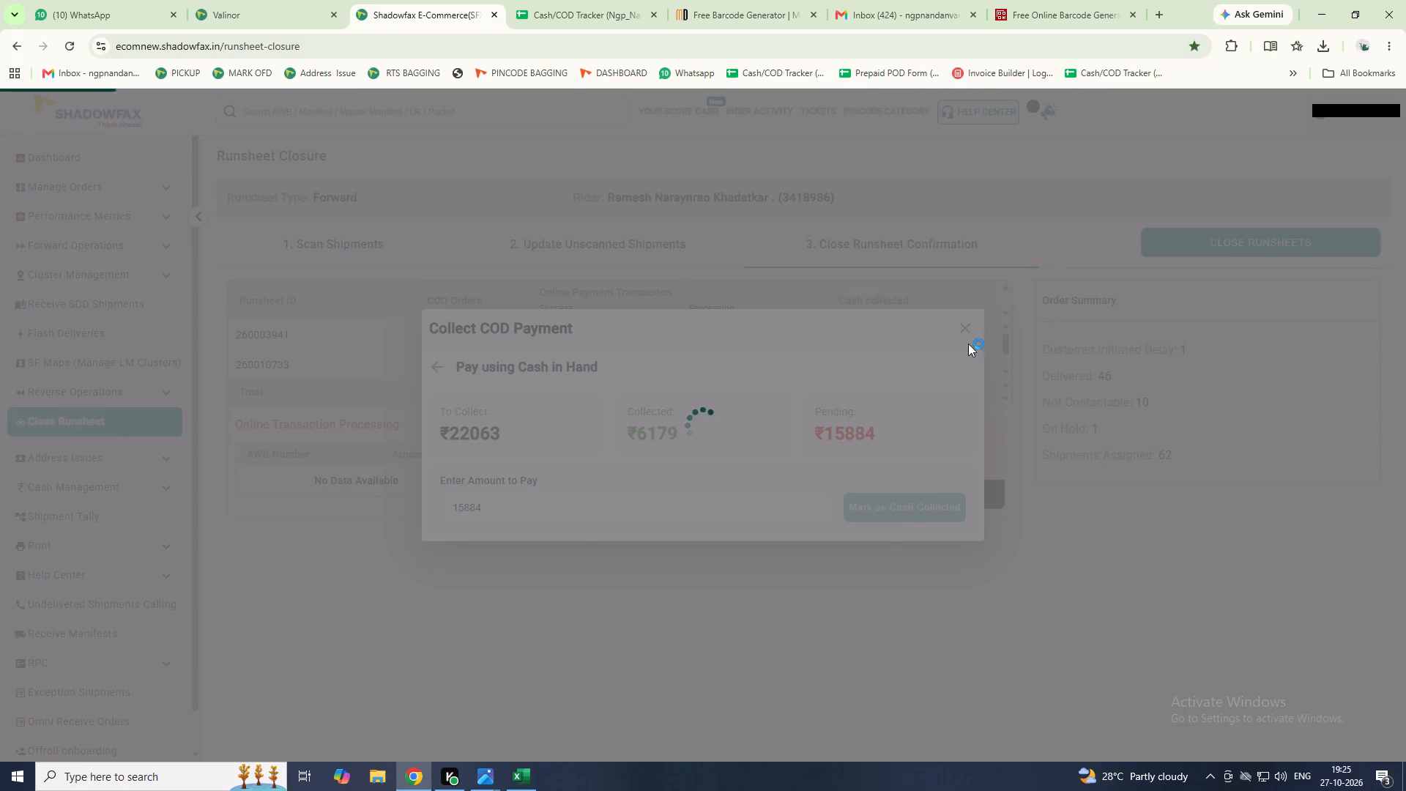
pyautogui.click(966, 254)
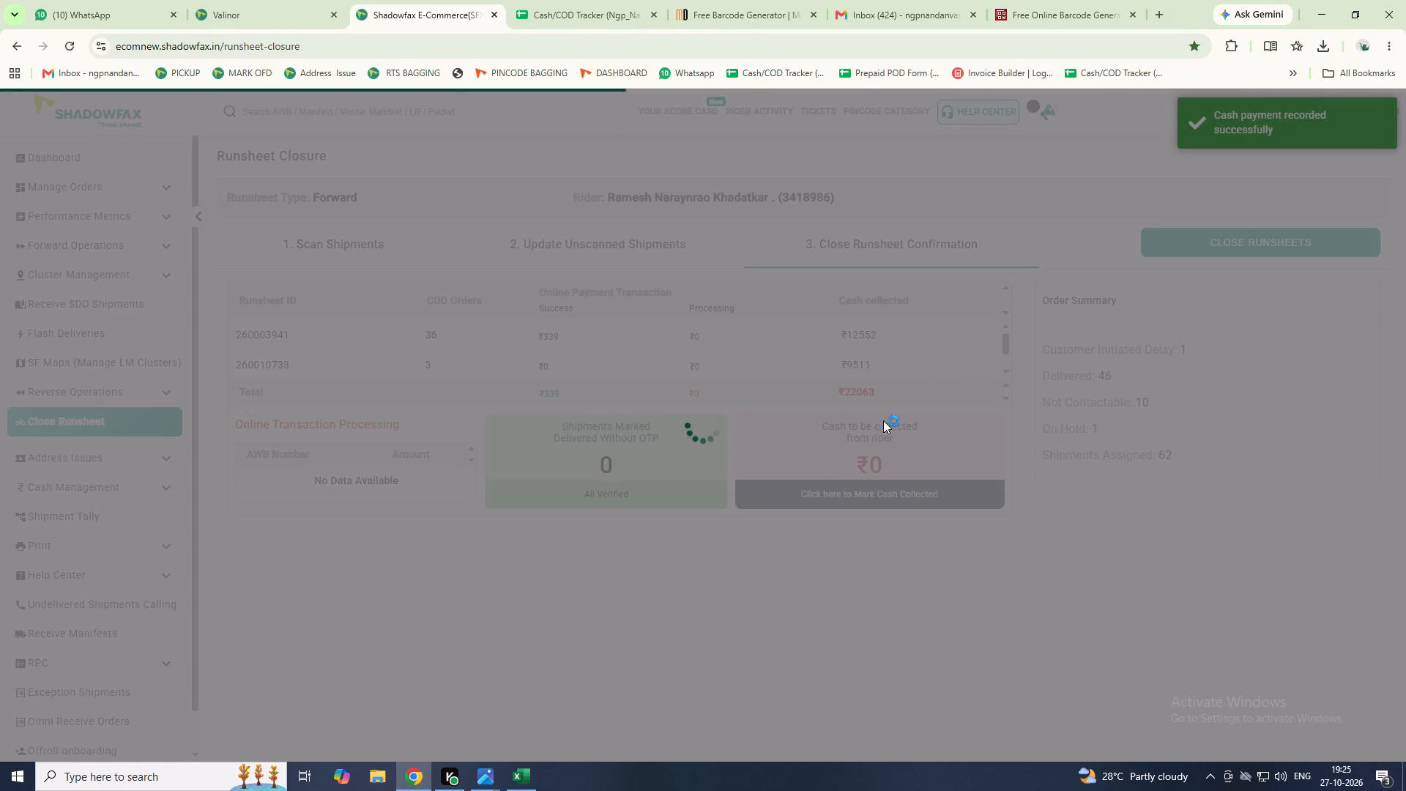
# Mark the cash as collected and close rider Khadatkar's Forward runsheets.
pyautogui.doubleClick(926, 497)
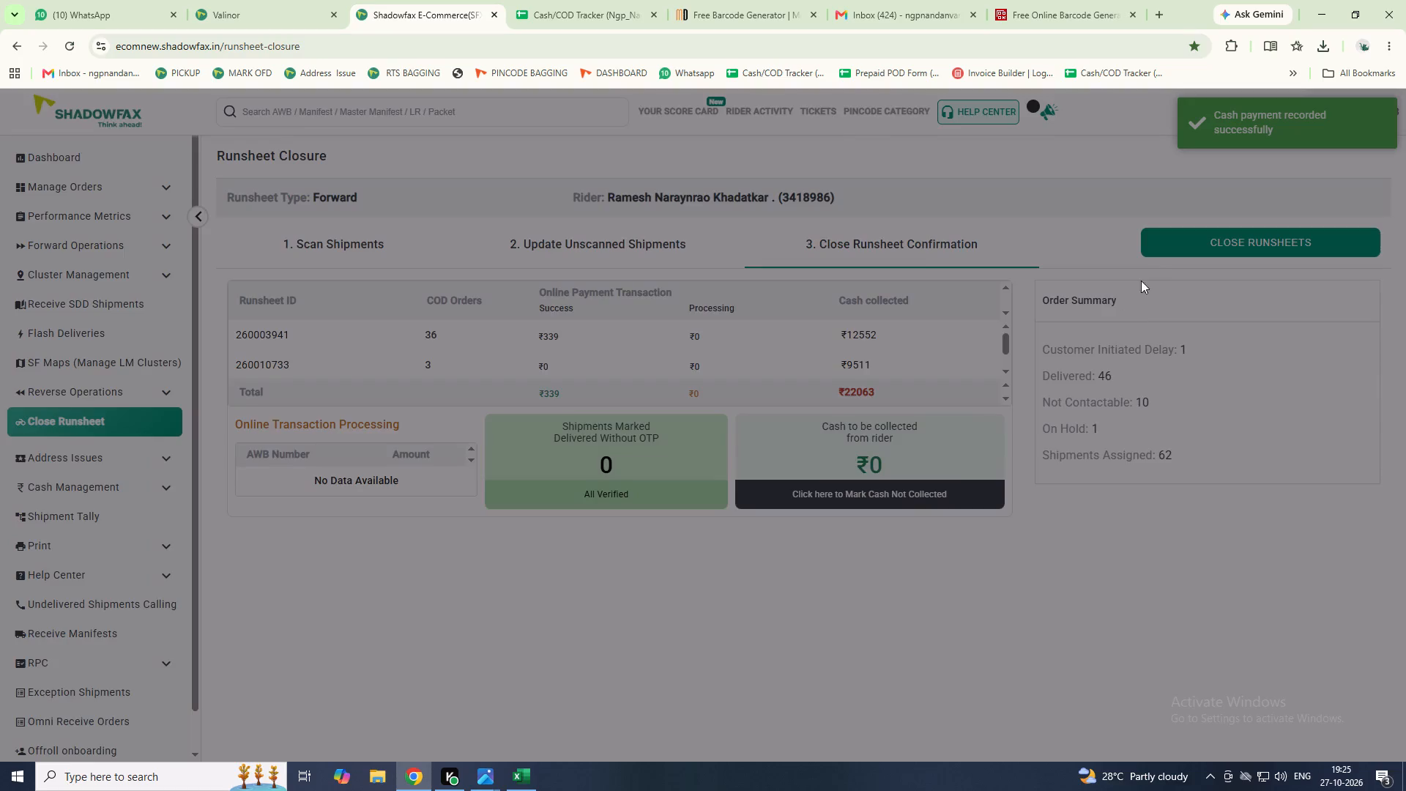
pyautogui.click(1154, 242)
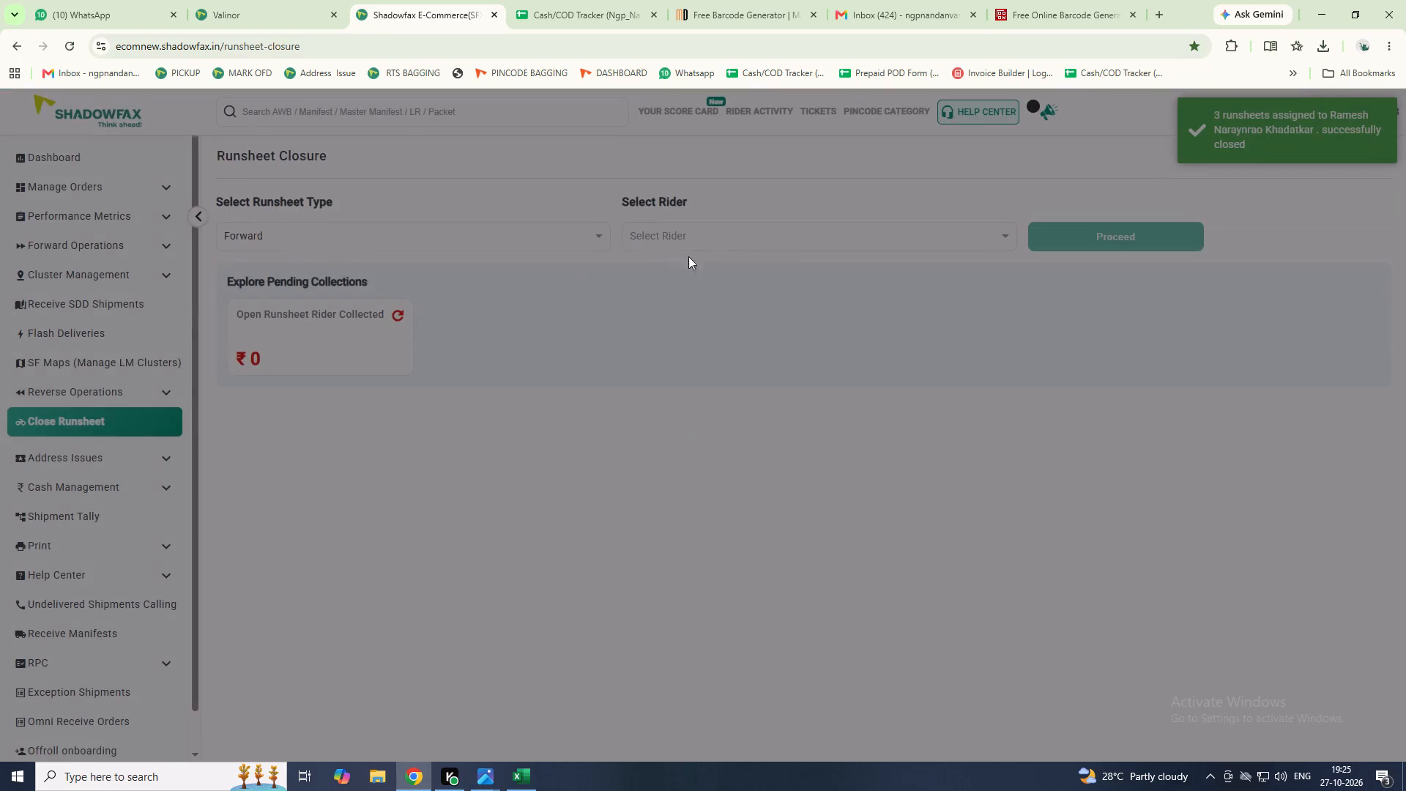
# Switch to the Cash/COD Tracker and make it the first of the open browser pages, ahead of WhatsApp.
pyautogui.moveTo(568, 15); pyautogui.dragTo(532, 12)
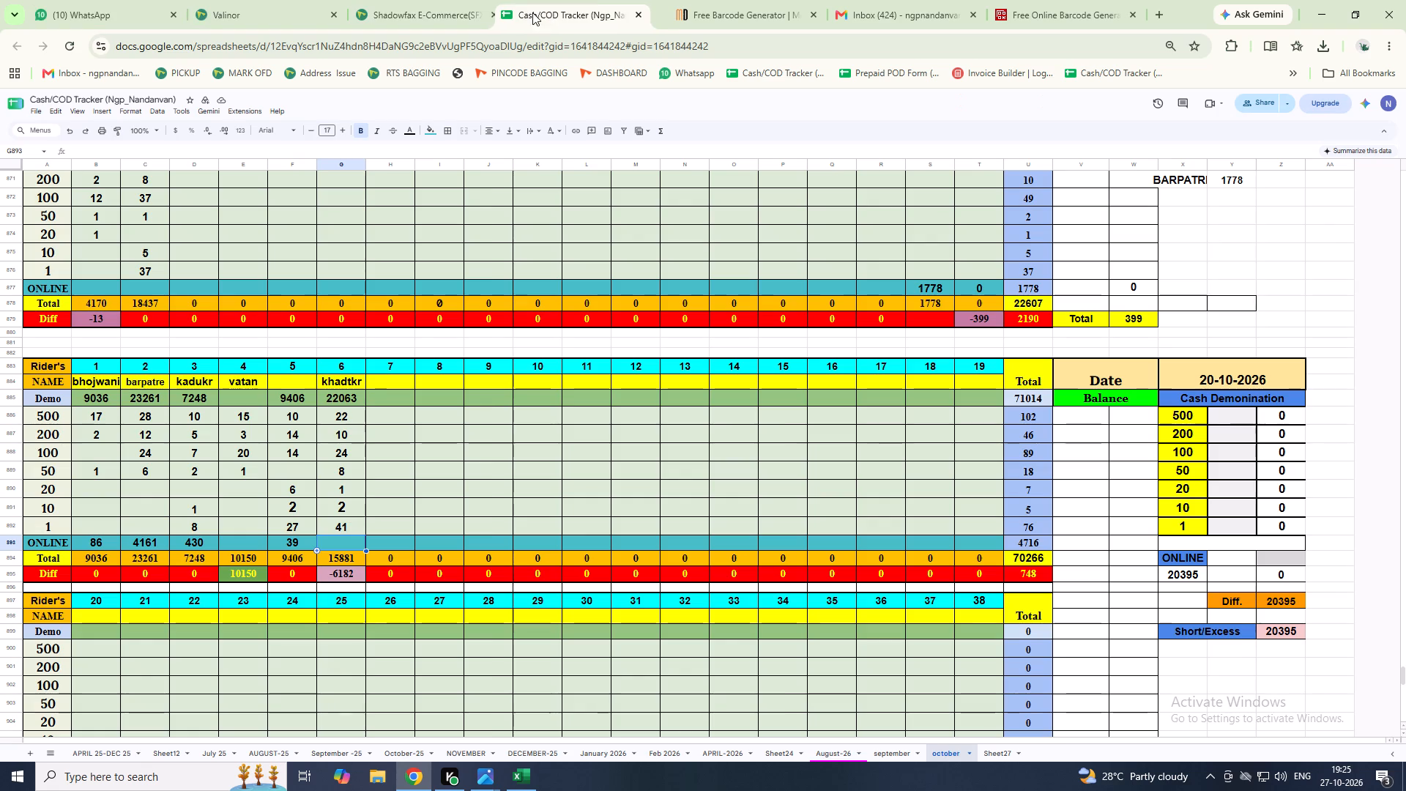
pyautogui.moveTo(532, 12); pyautogui.dragTo(48, 0)
pyautogui.click(111, 12)
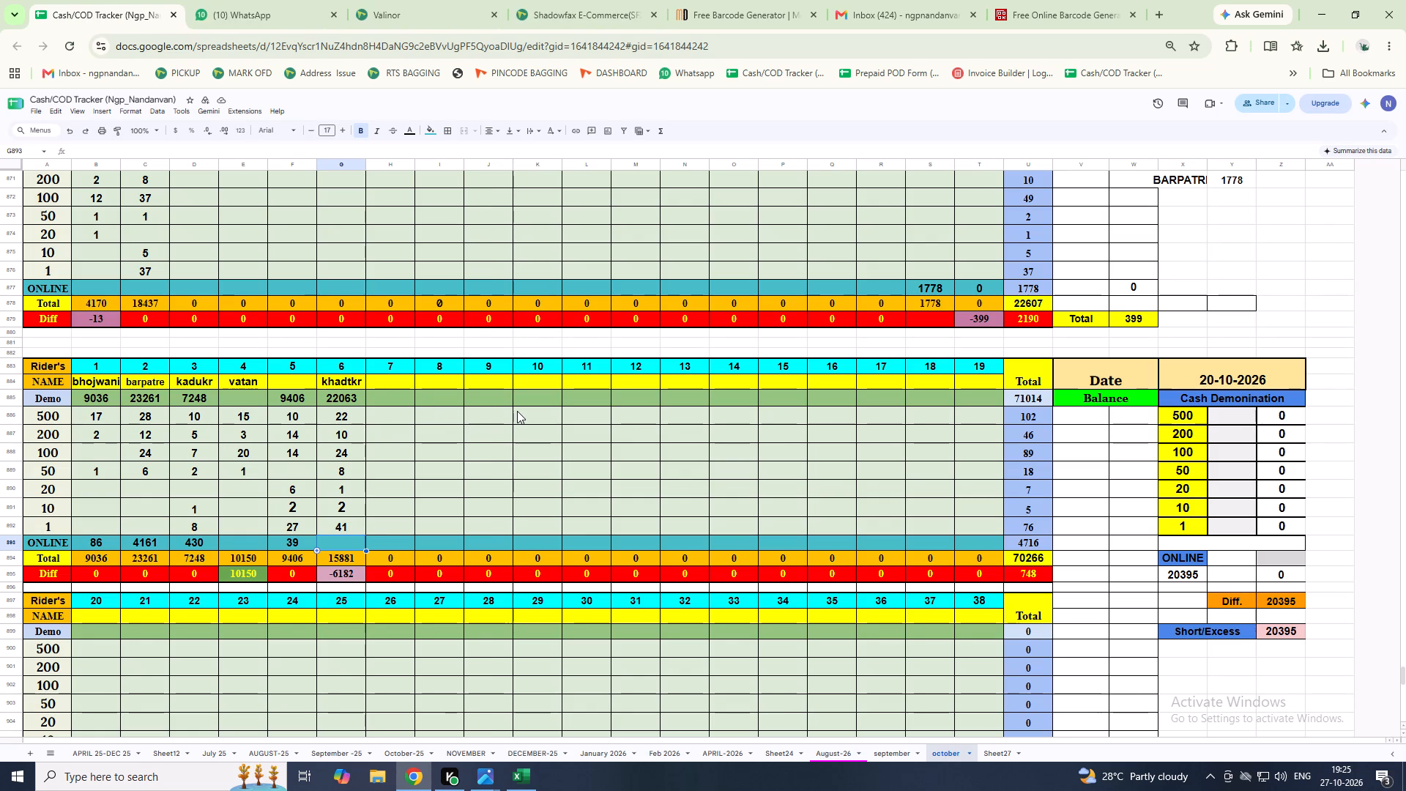
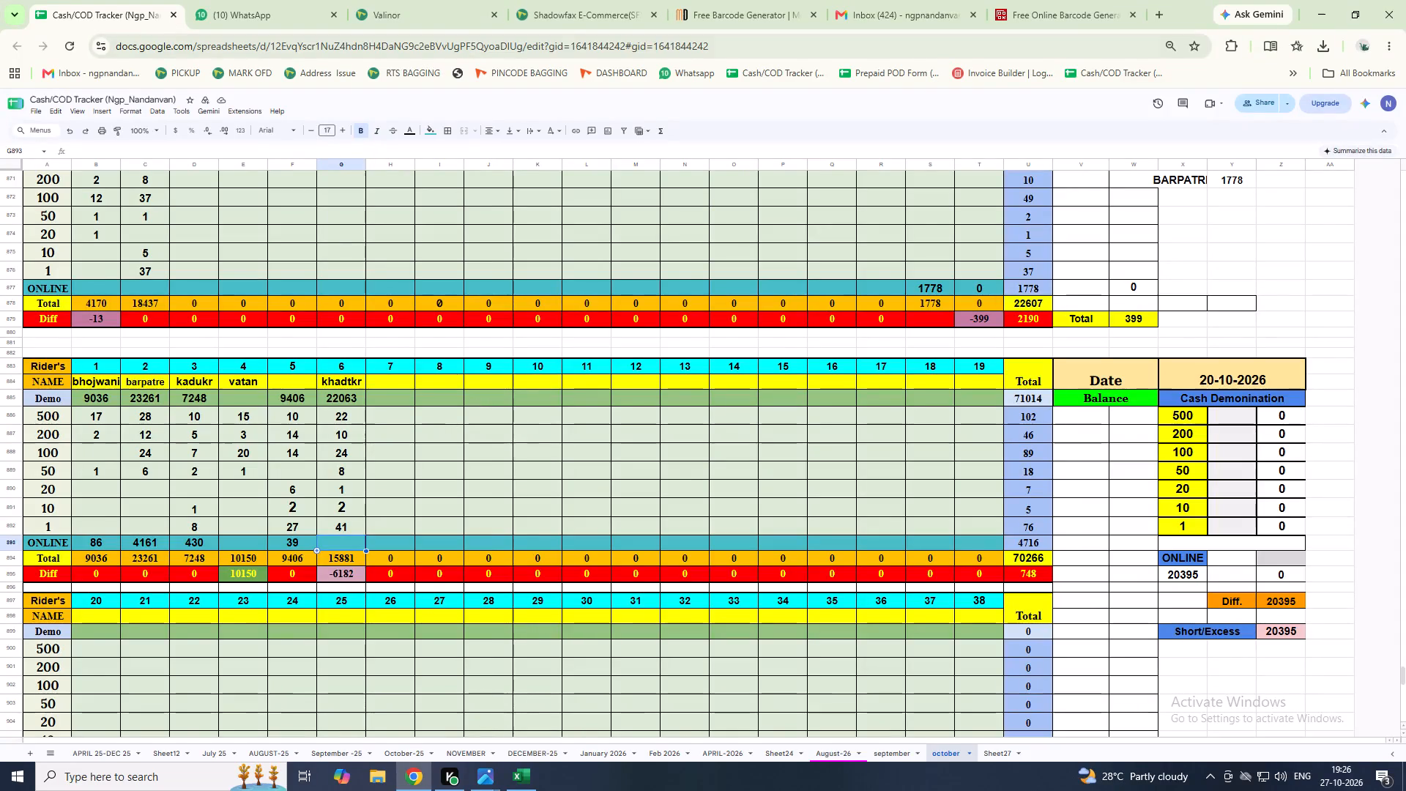
# Switch to Shadowfax and open the UPI Deposit form of the Daily Cash Deposit page under Cash Management.
pyautogui.click(568, 18)
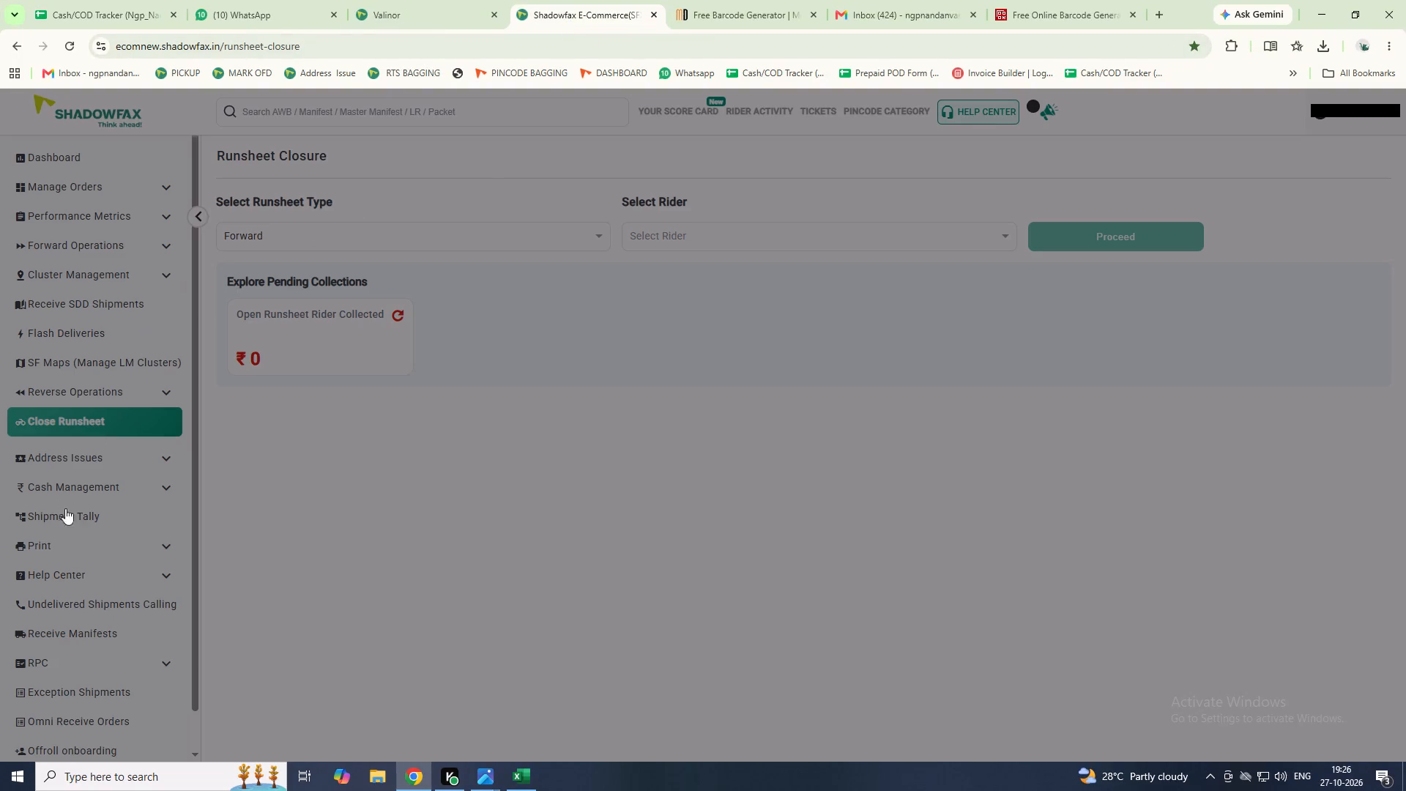
pyautogui.click(102, 485)
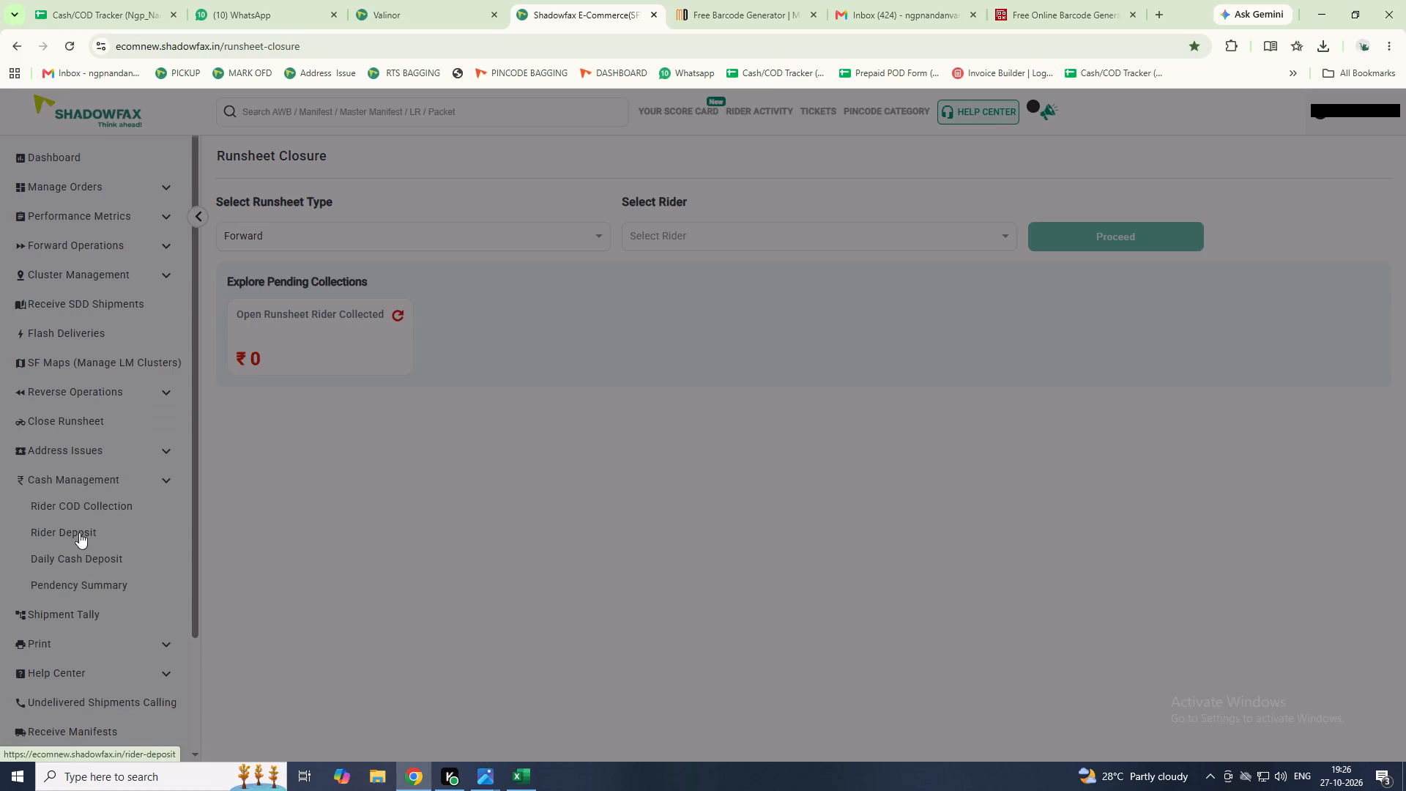
pyautogui.click(68, 553)
pyautogui.click(69, 552)
pyautogui.click(68, 556)
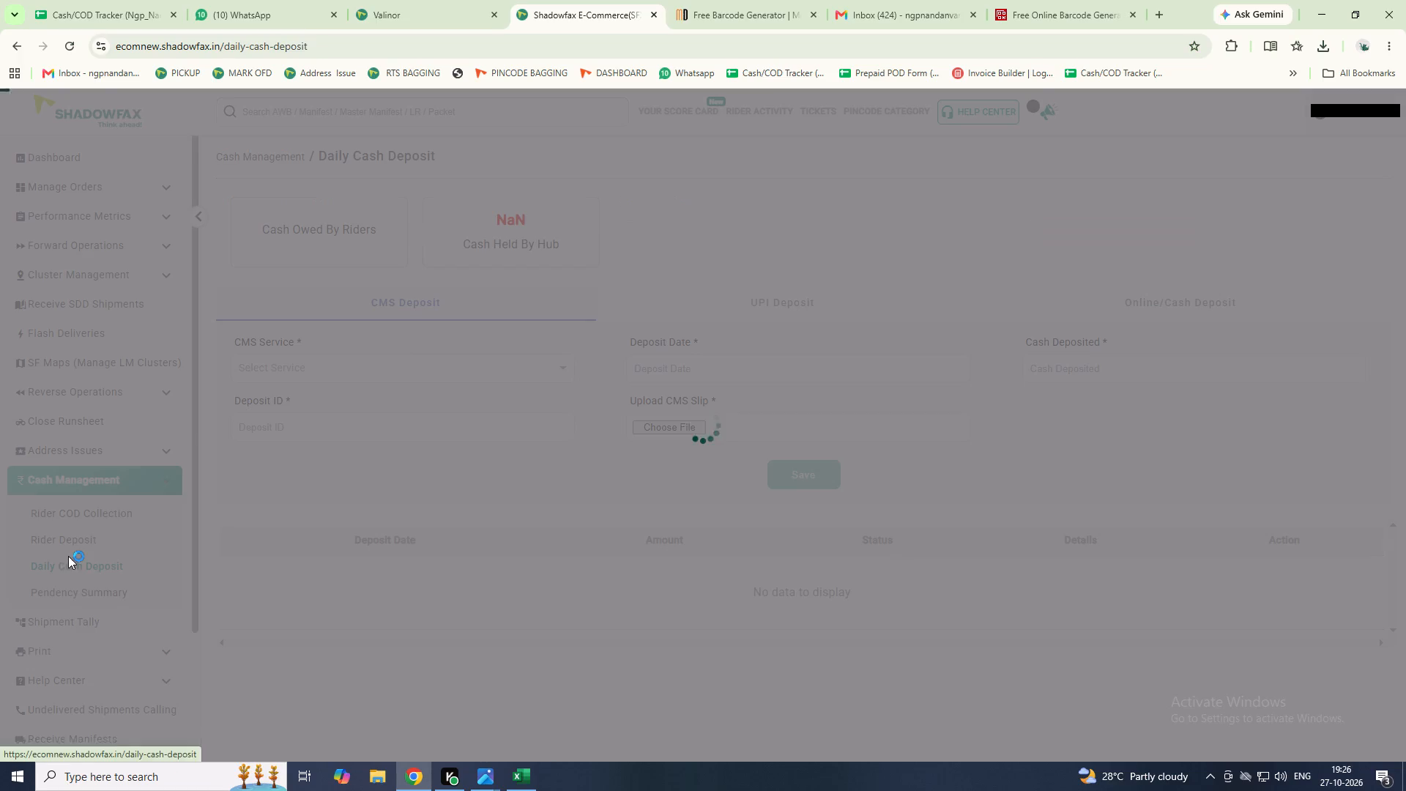
pyautogui.click(68, 556)
pyautogui.click(774, 299)
pyautogui.doubleClick(773, 305)
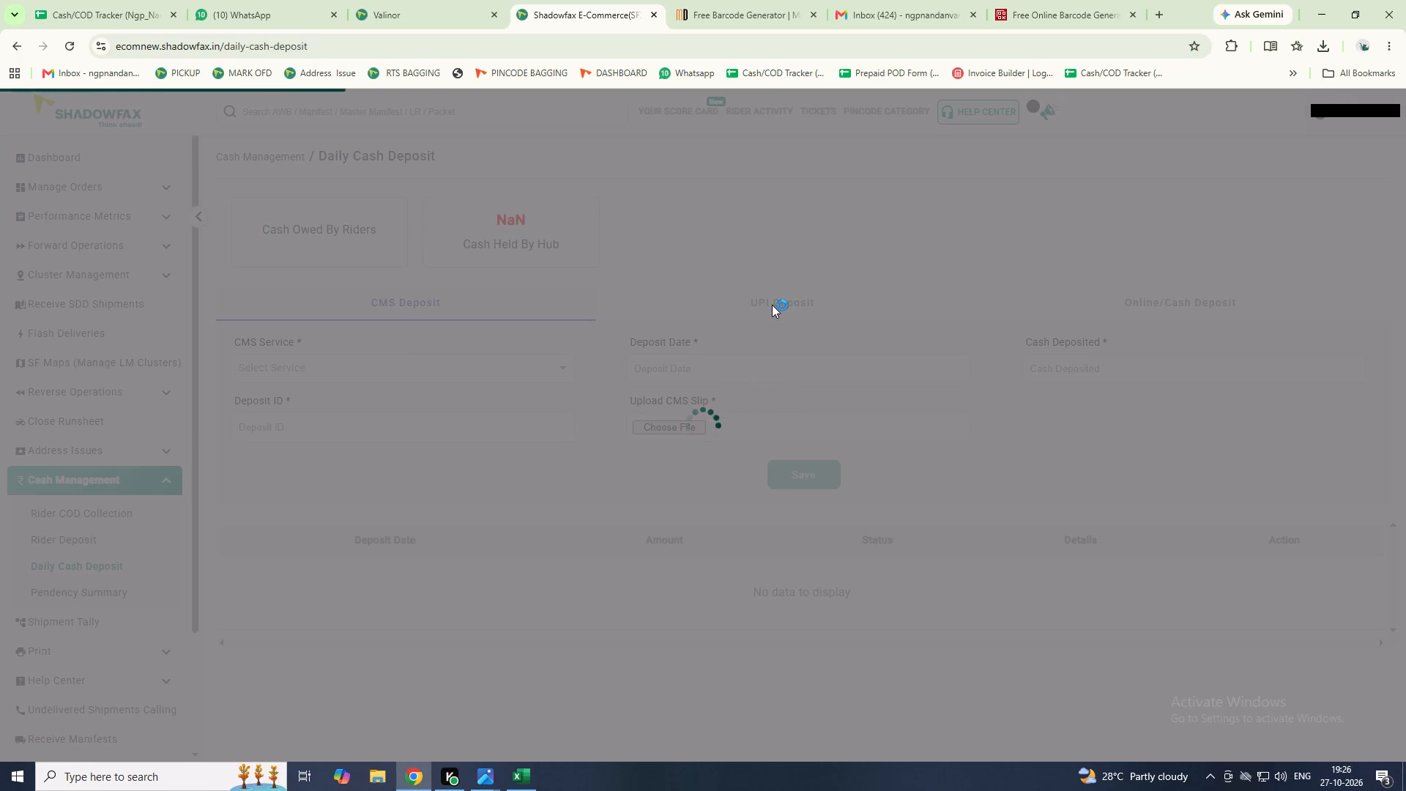
pyautogui.click(767, 308)
pyautogui.click(767, 308)
pyautogui.click(767, 308)
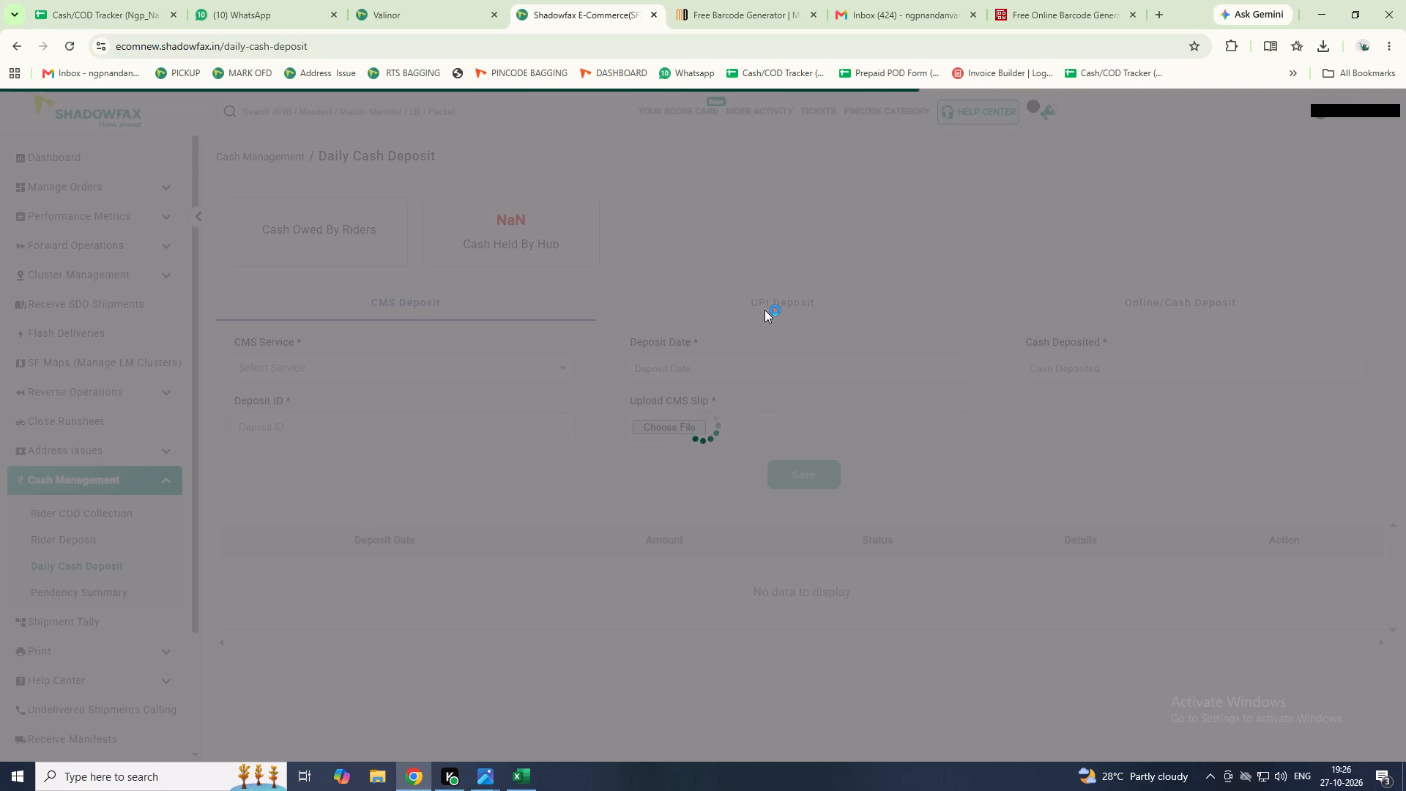
pyautogui.click(765, 310)
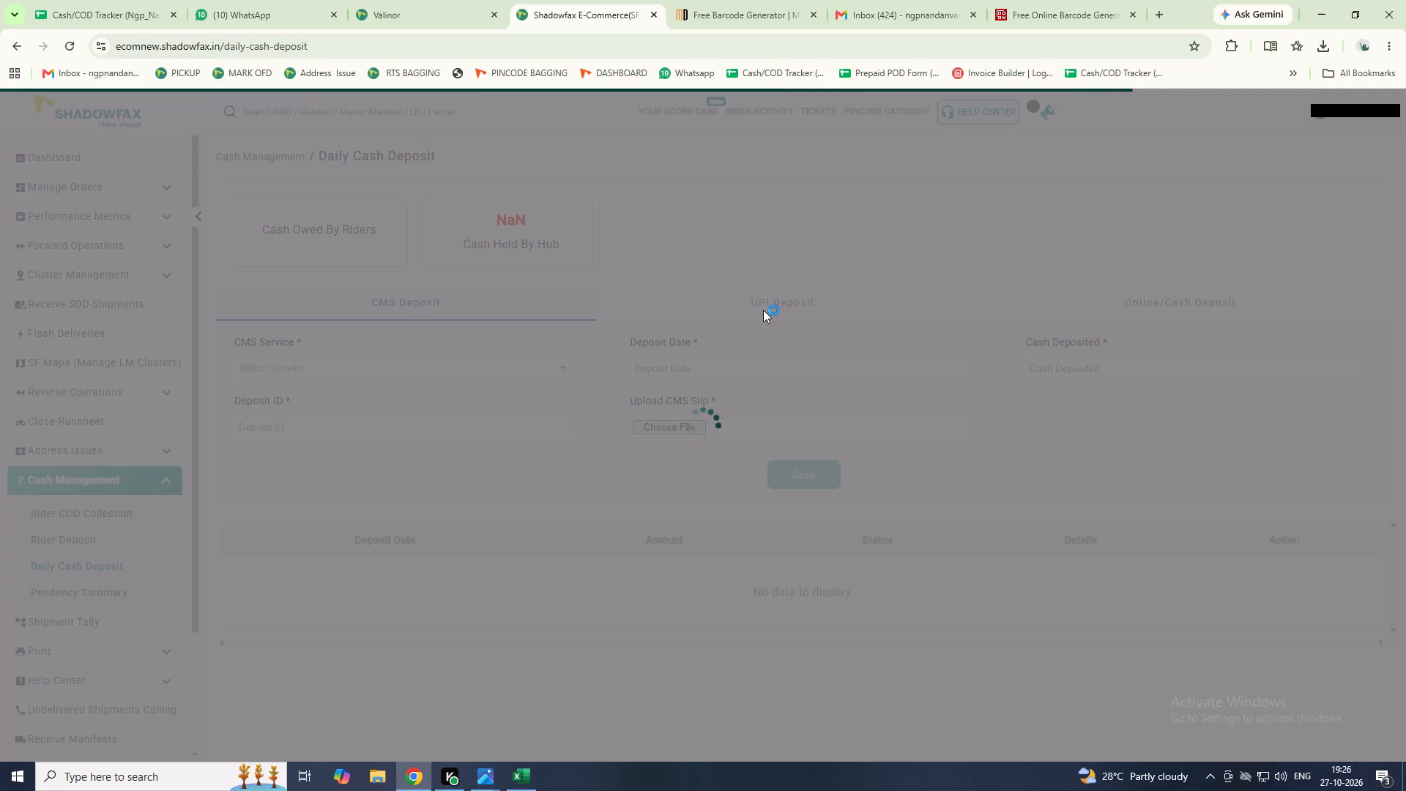
pyautogui.click(763, 310)
pyautogui.doubleClick(758, 310)
pyautogui.doubleClick(774, 297)
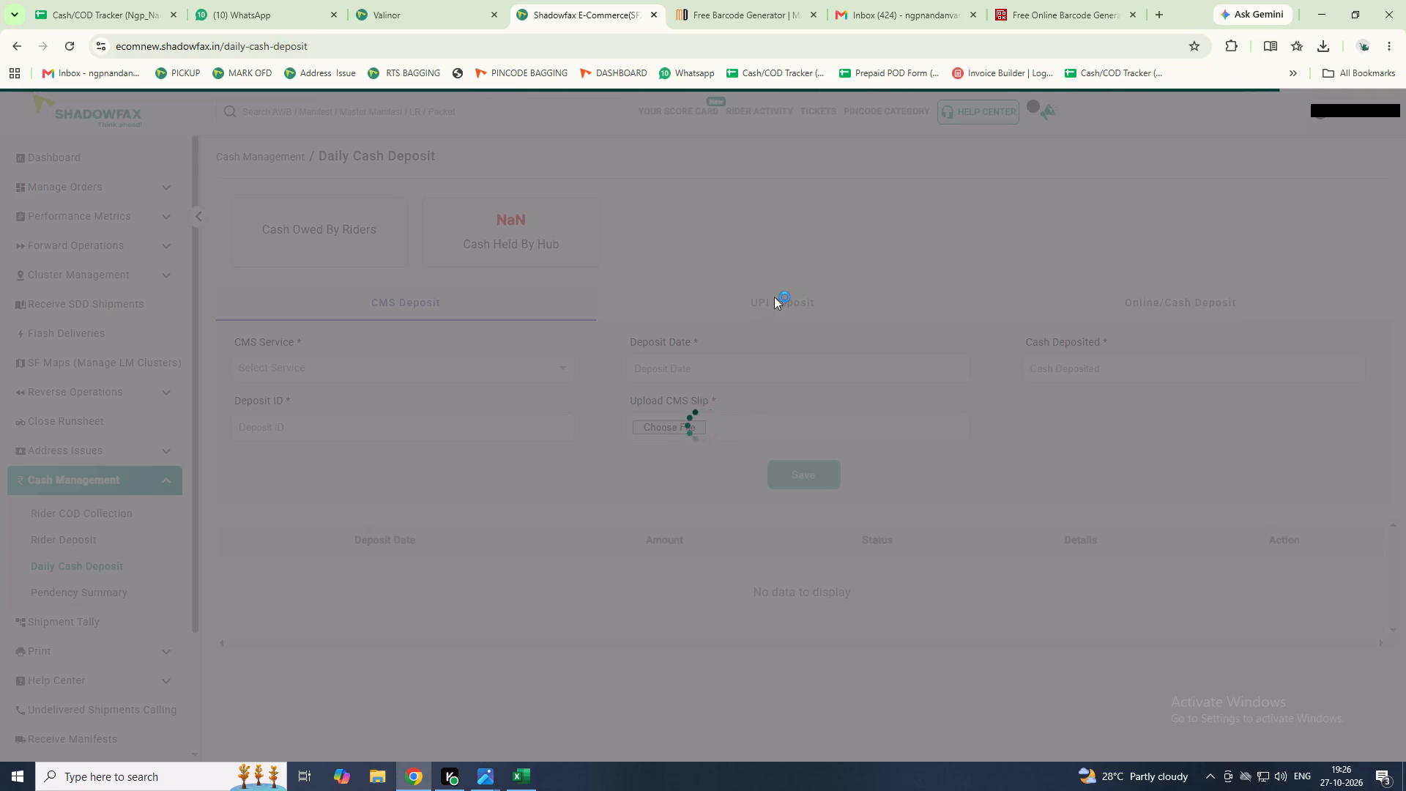
pyautogui.tripleClick(776, 303)
pyautogui.tripleClick(777, 304)
pyautogui.tripleClick(777, 304)
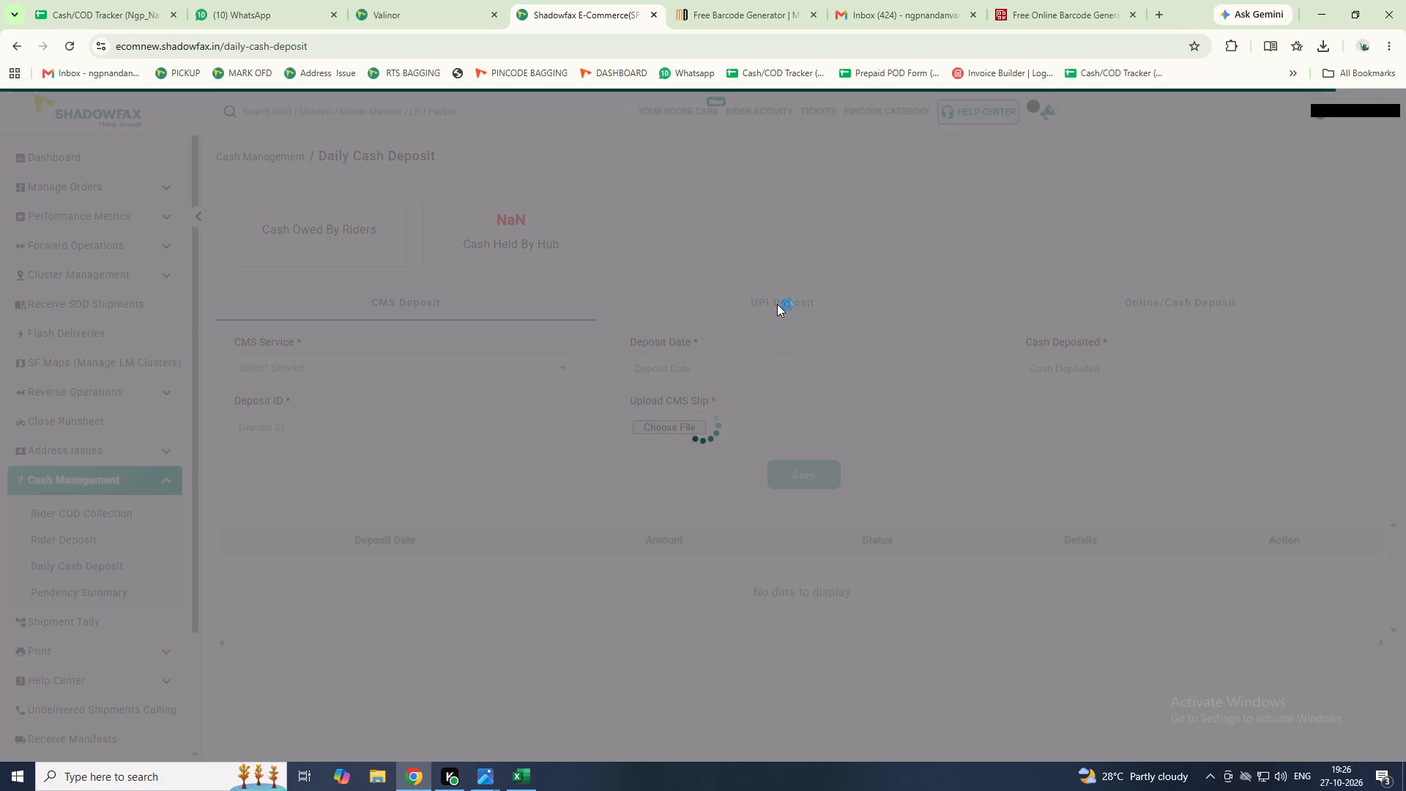
pyautogui.tripleClick(776, 304)
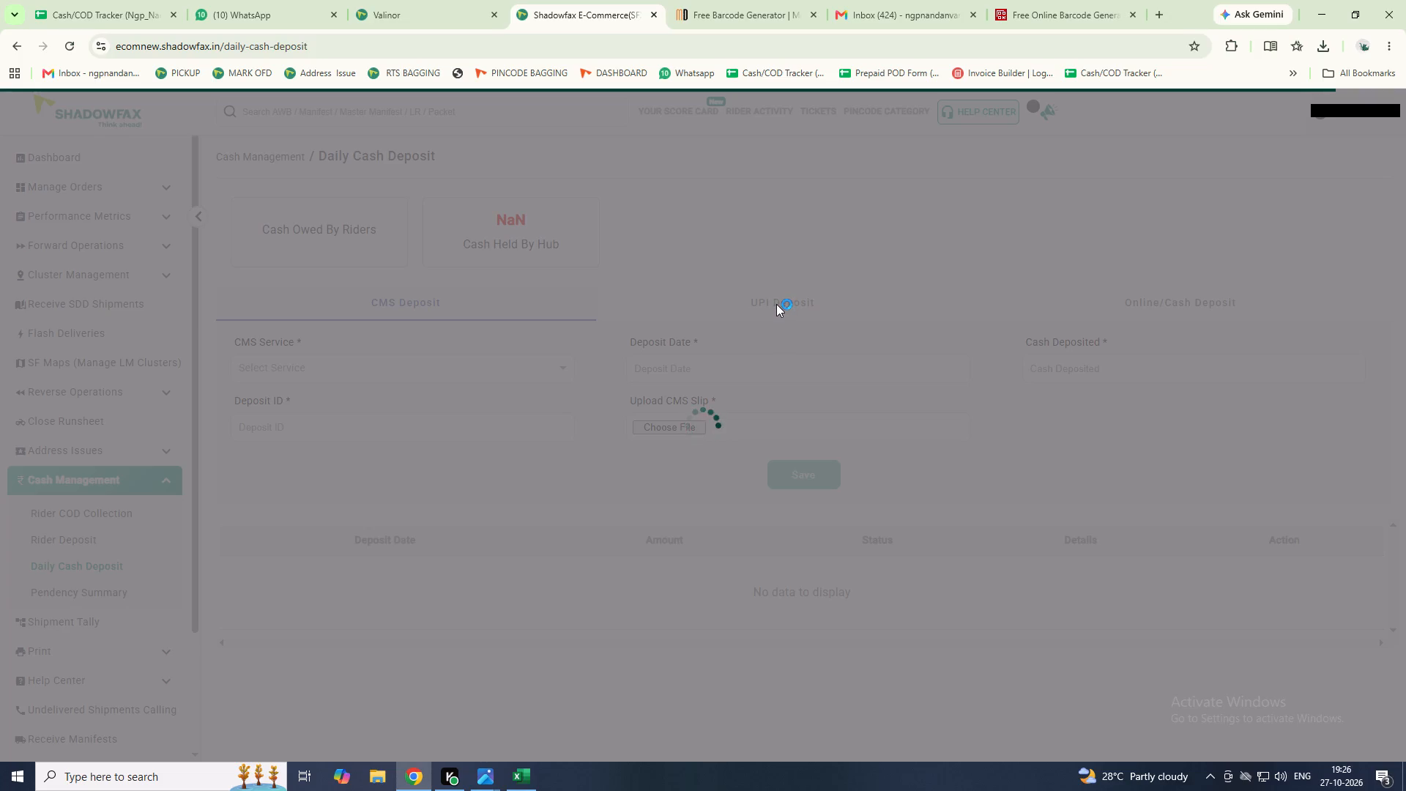
pyautogui.click(776, 304)
pyautogui.tripleClick(776, 304)
pyautogui.tripleClick(776, 304)
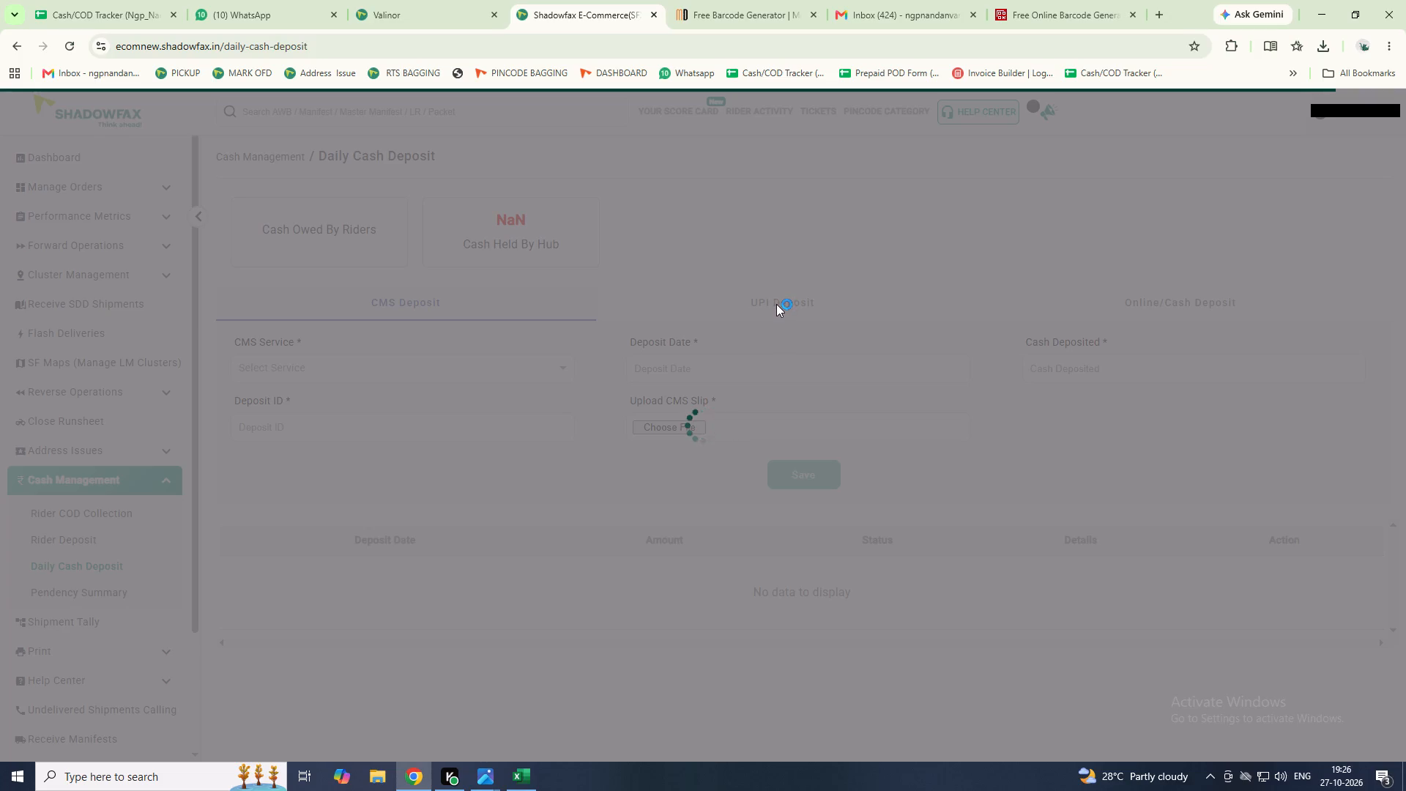
pyautogui.tripleClick(776, 304)
pyautogui.click(775, 303)
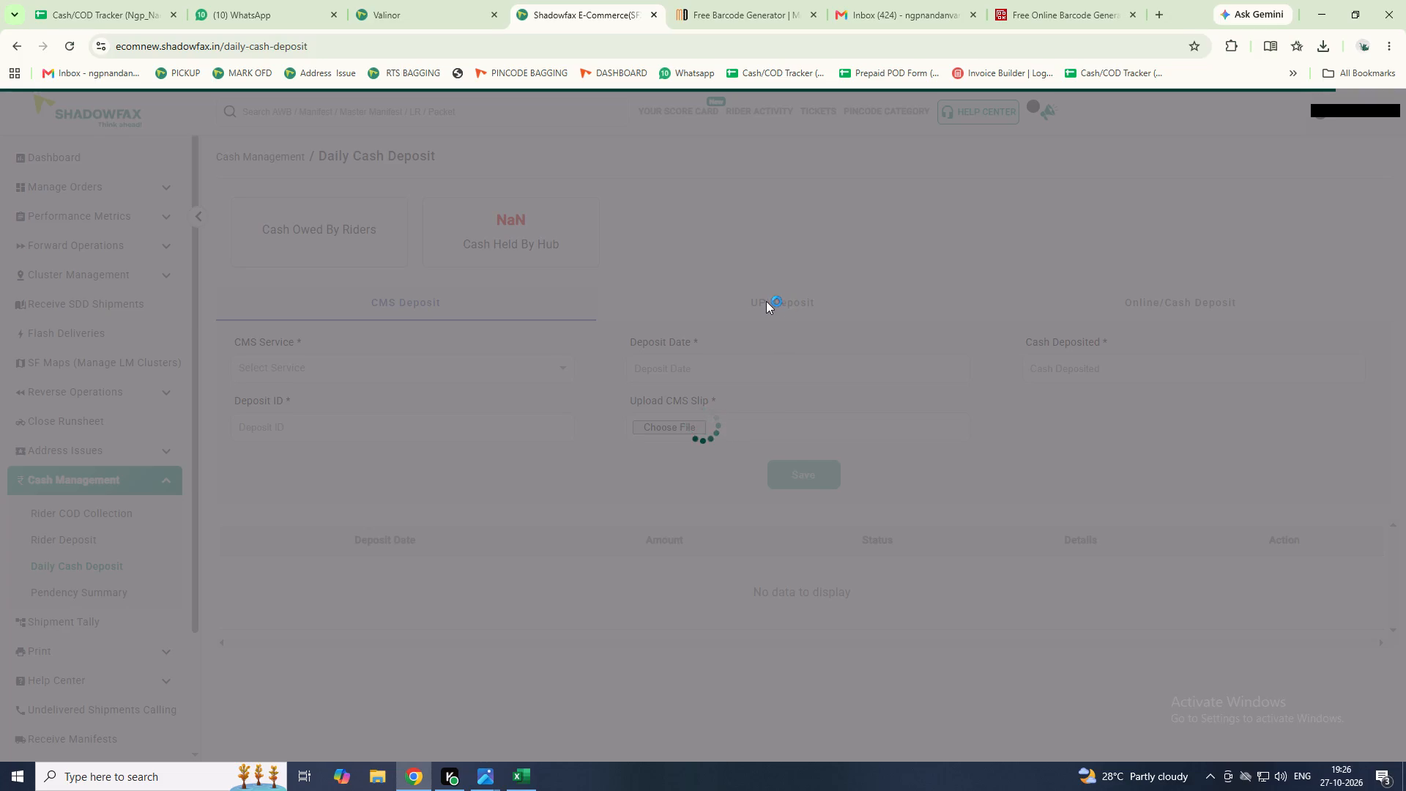
pyautogui.click(765, 301)
pyautogui.click(761, 330)
pyautogui.click(761, 330)
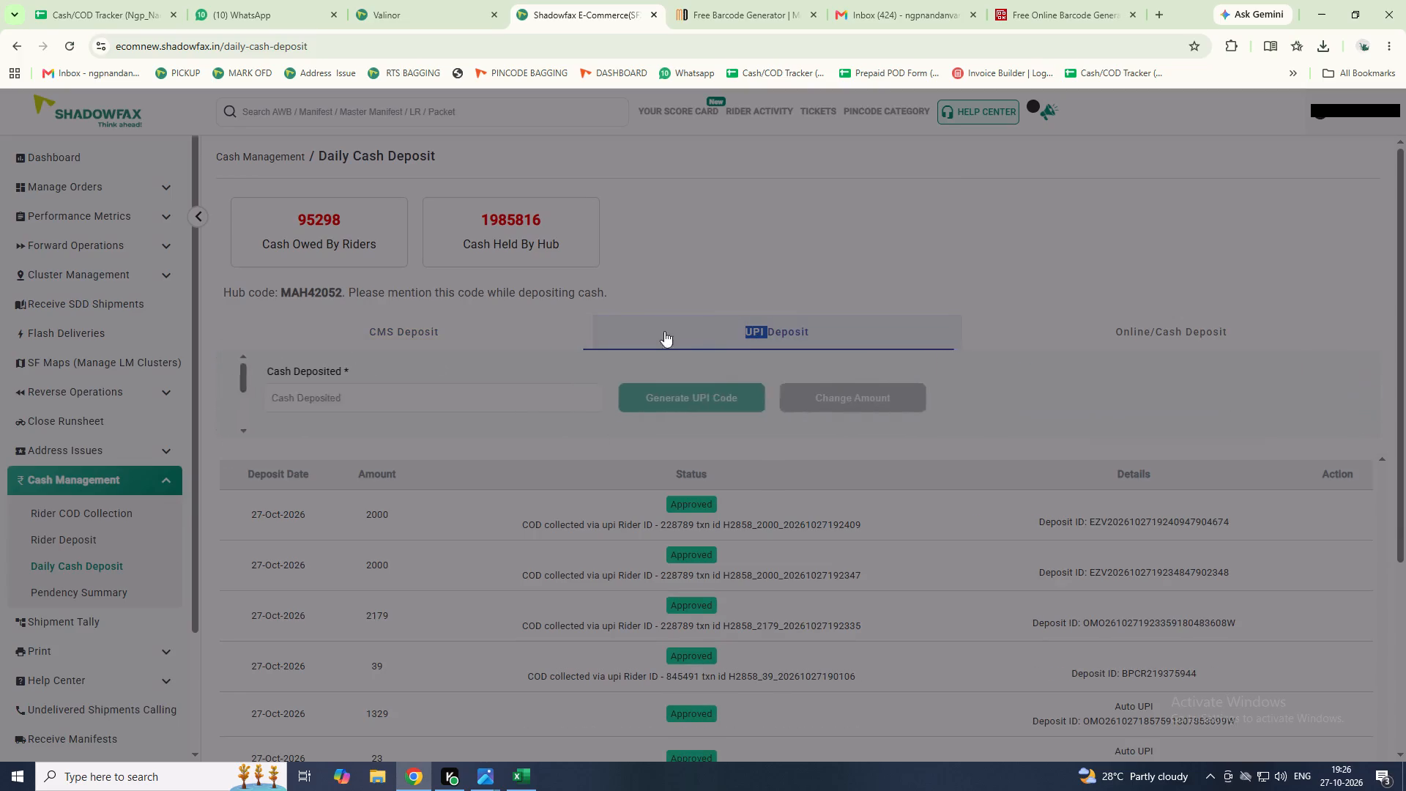
# Enter 30000 as the cash deposited and generate the UPI code for the hub's deposit.
pyautogui.click(527, 400)
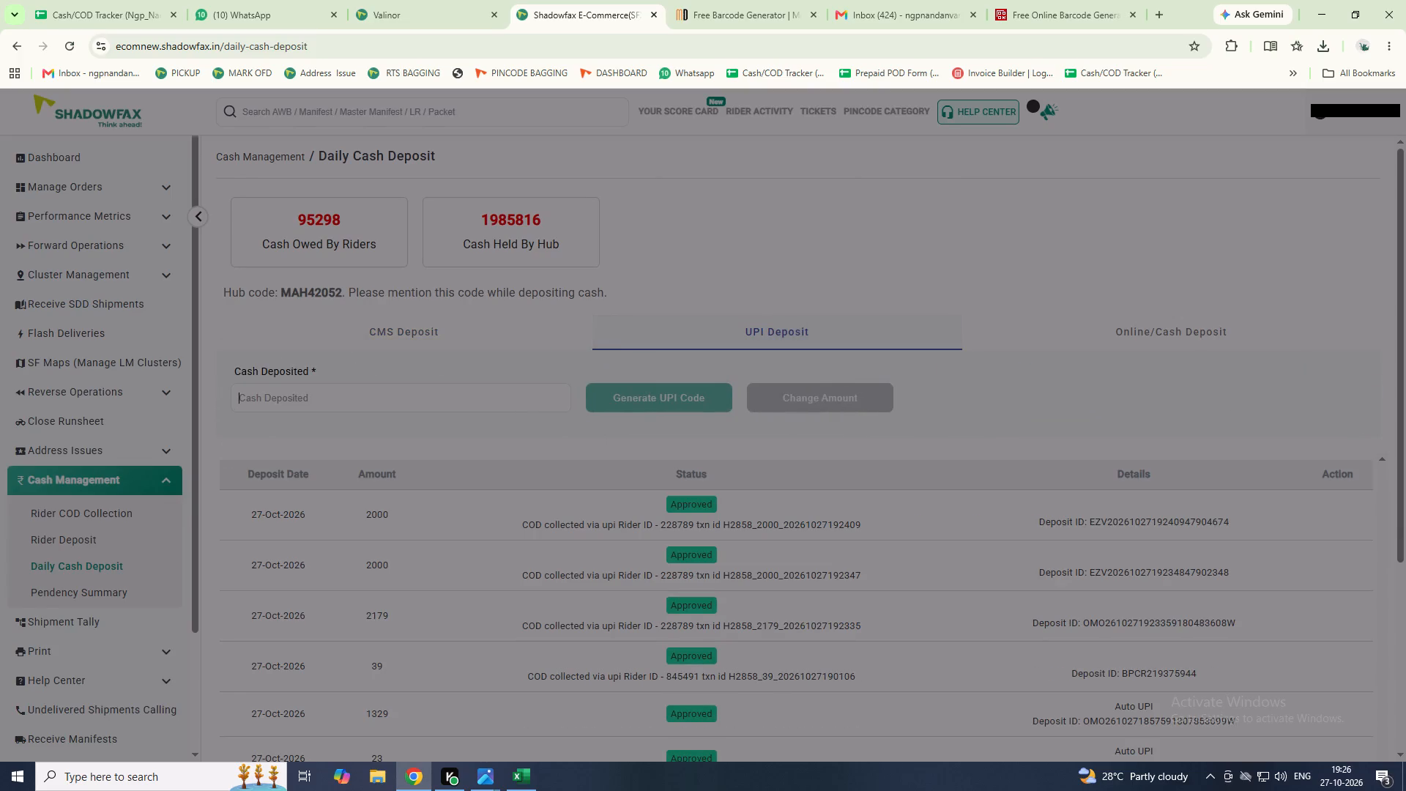
pyautogui.write('30000')
pyautogui.press('Return')
pyautogui.click(622, 399)
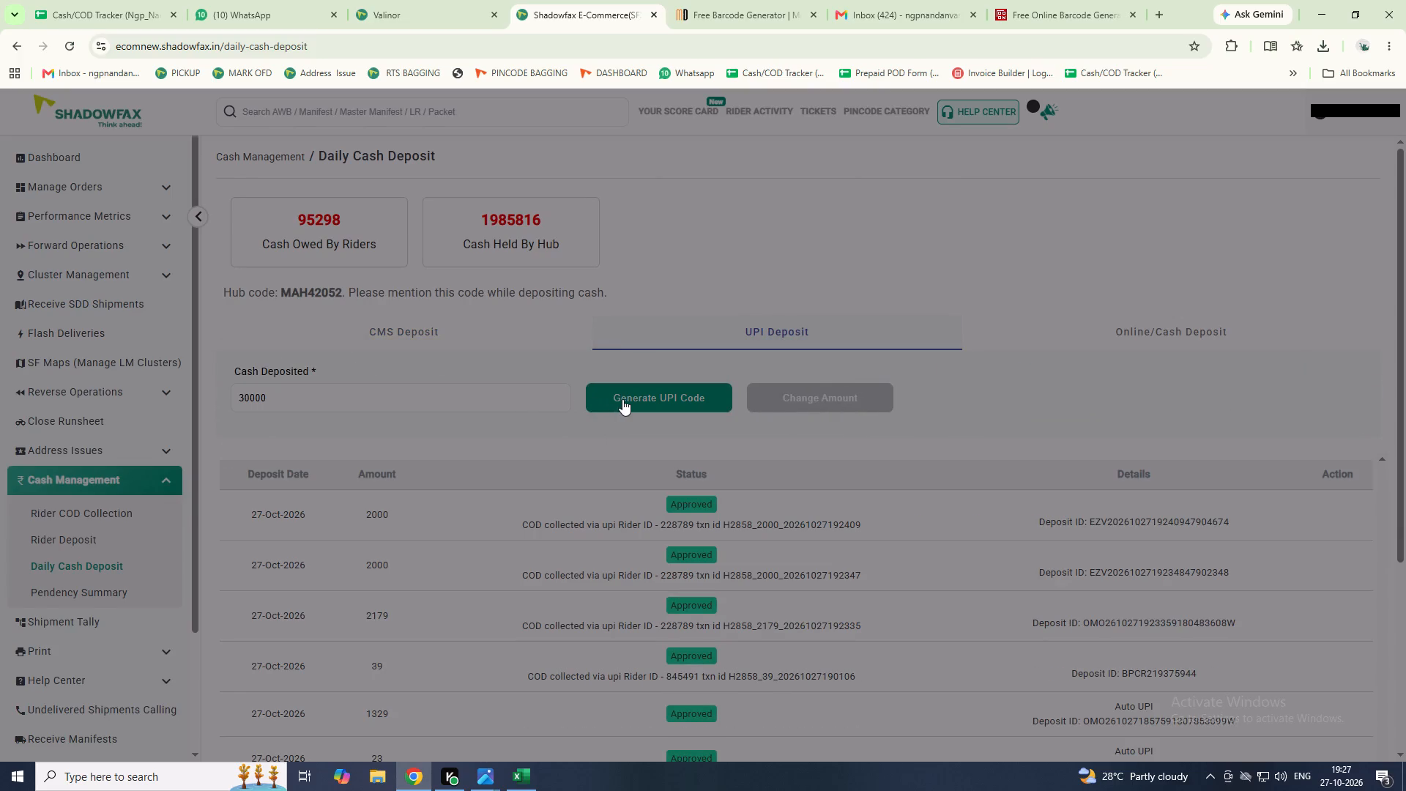
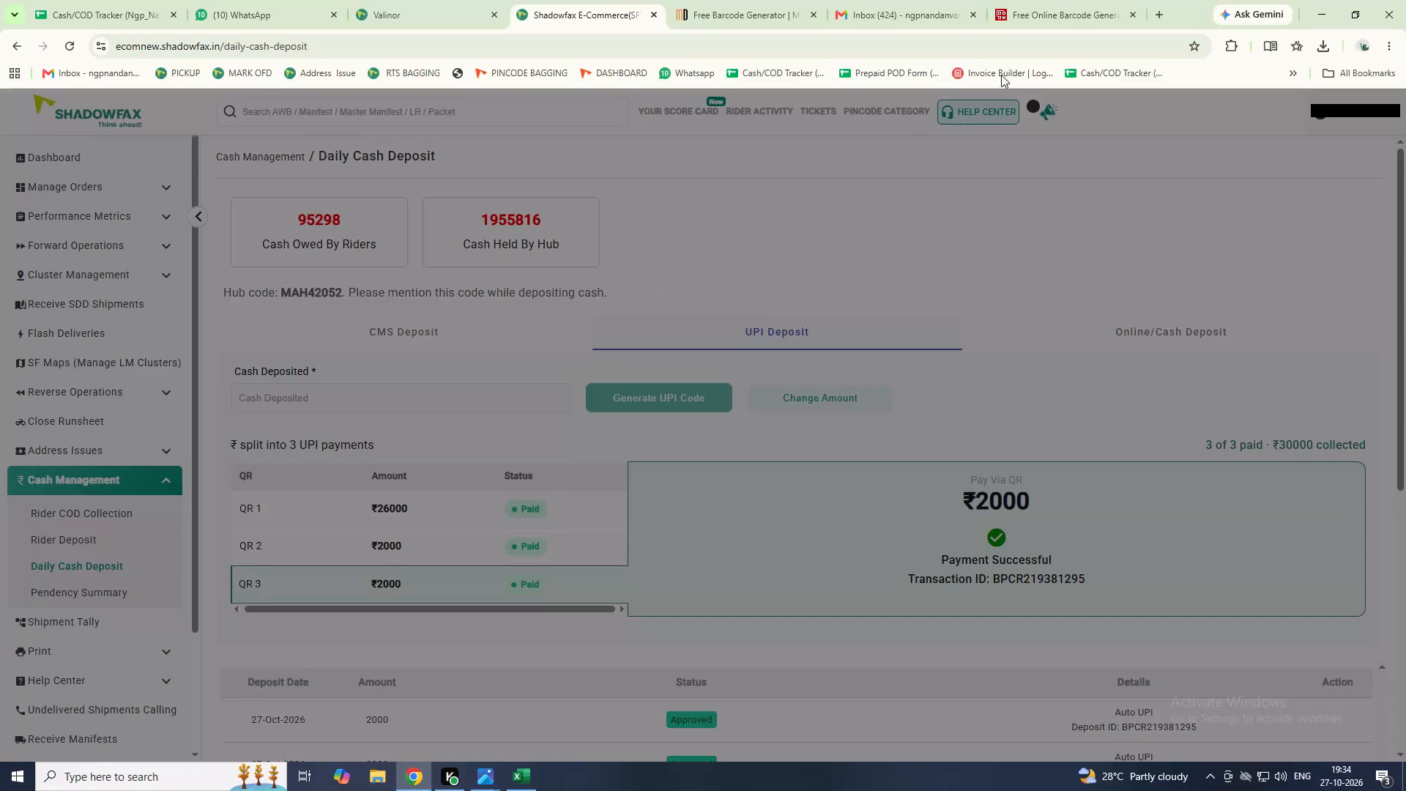
# Switch to the TEC-IT online barcode generator page with the Code-128 form.
pyautogui.click(1050, 8)
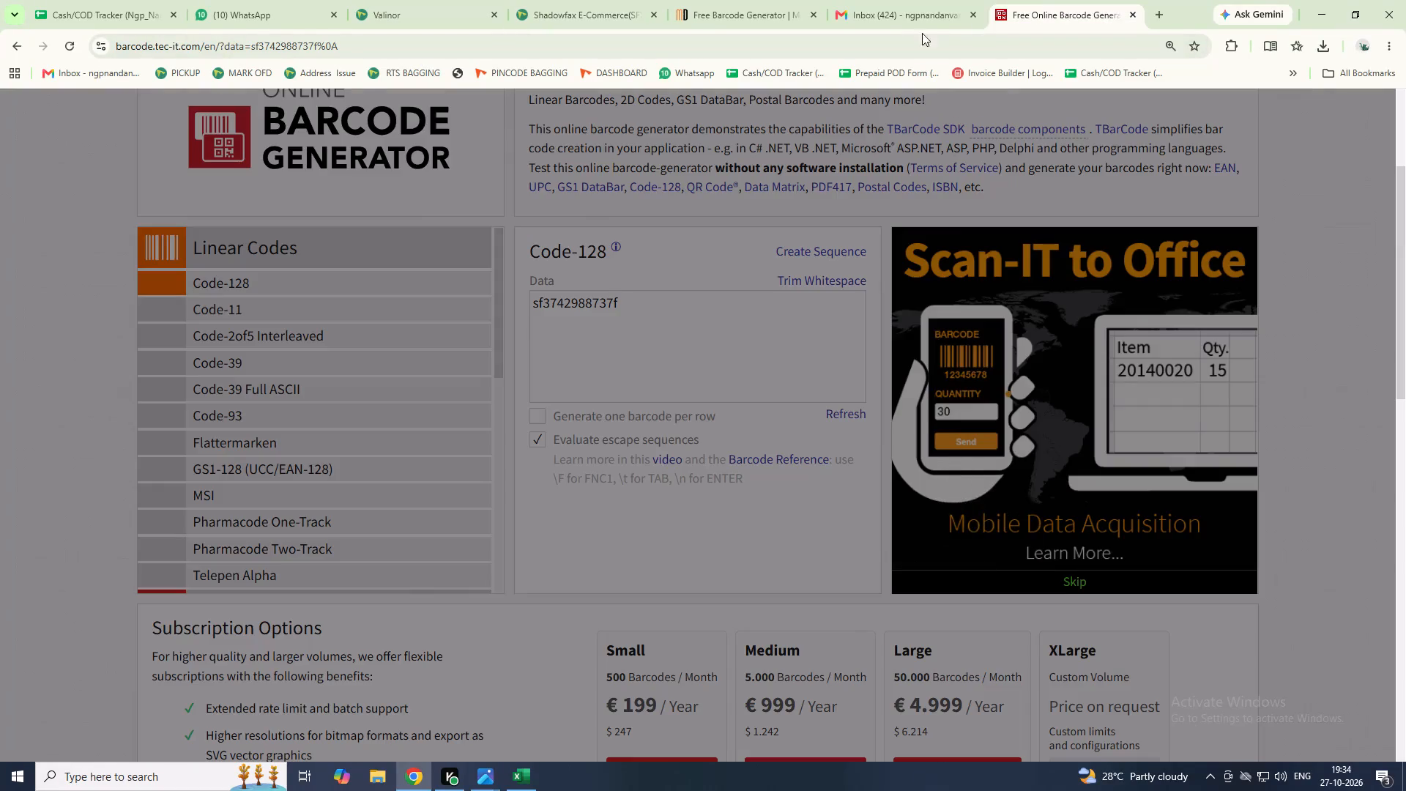
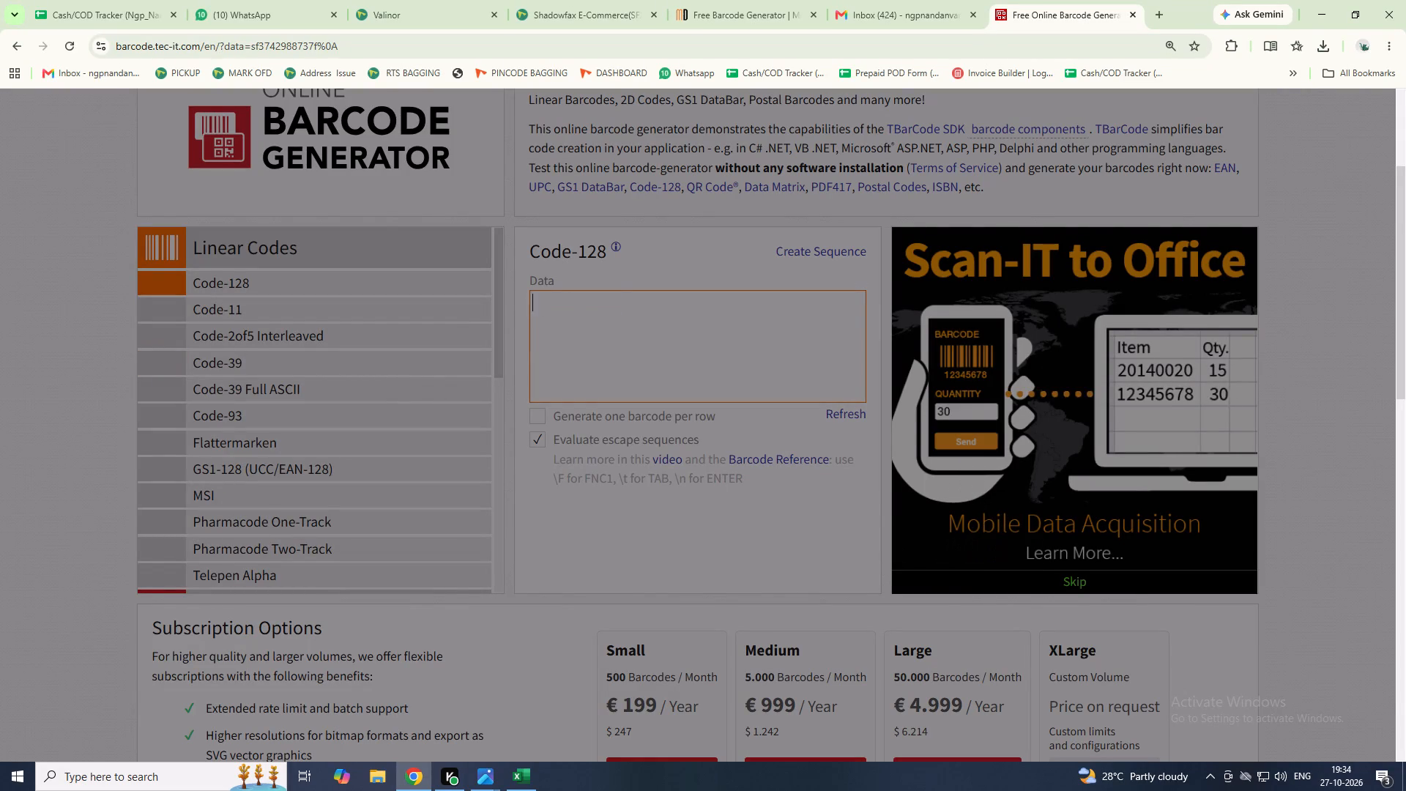
pyautogui.press('BackSpace')
pyautogui.press('BackSpace')
pyautogui.press('BackSpace')
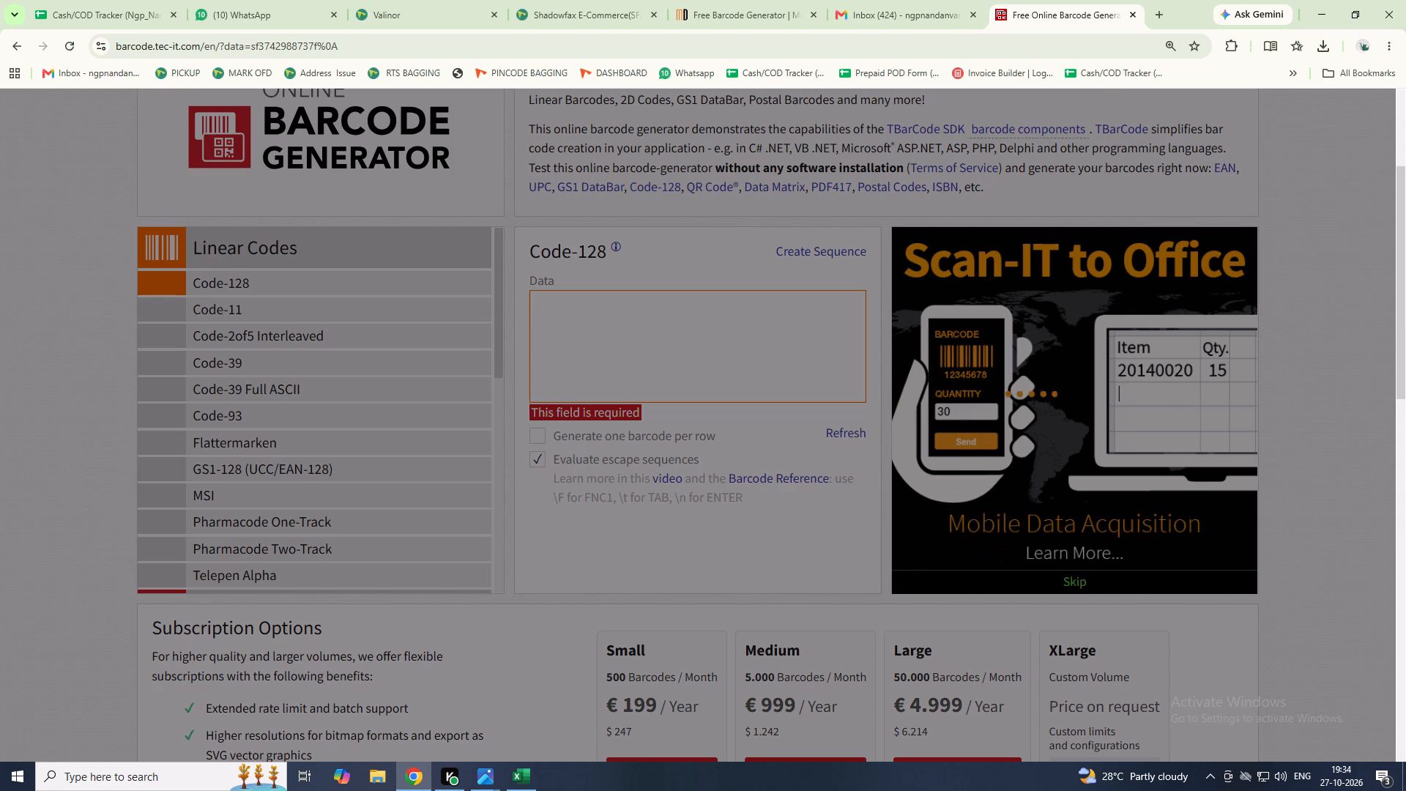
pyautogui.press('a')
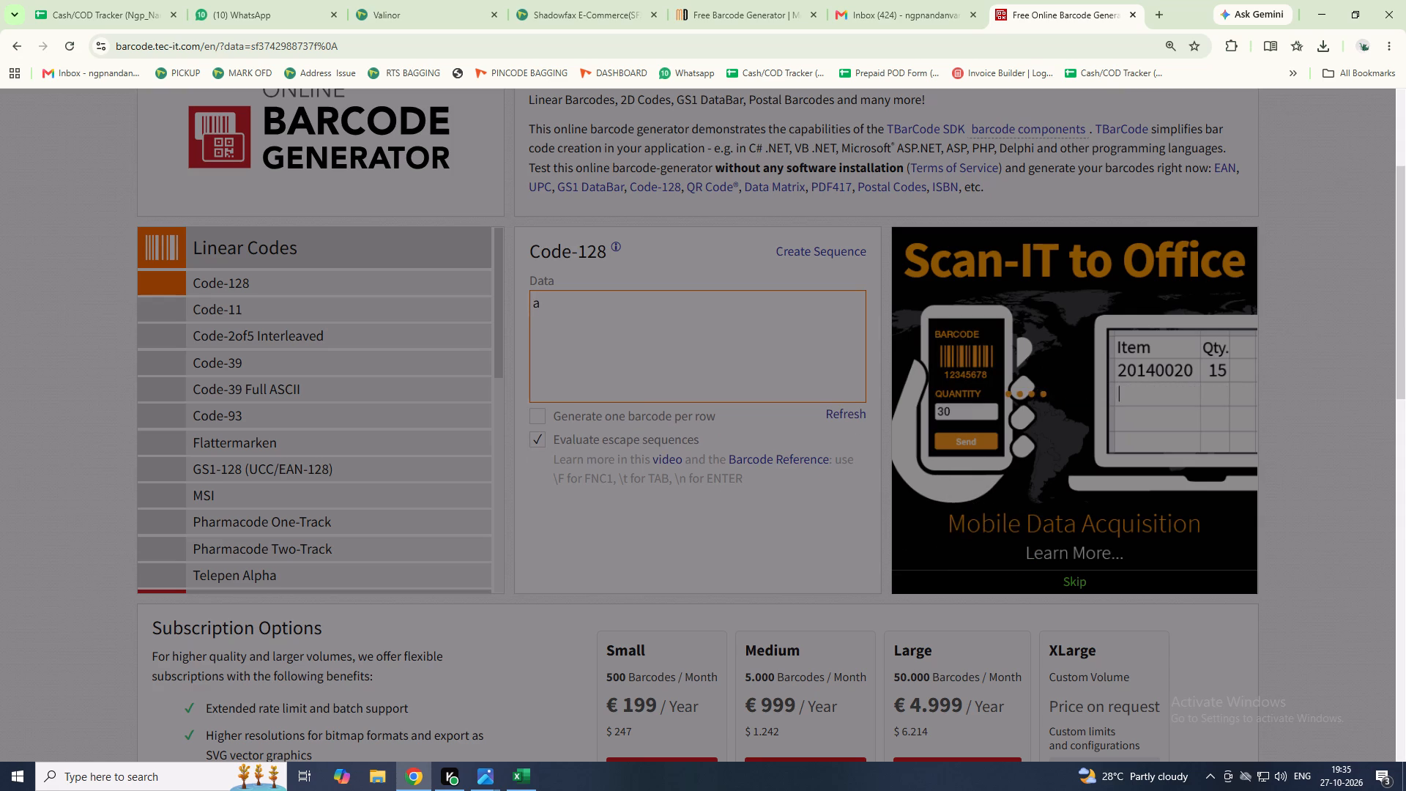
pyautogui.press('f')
pyautogui.press('BackSpace')
pyautogui.press('BackSpace')
pyautogui.press('BackSpace')
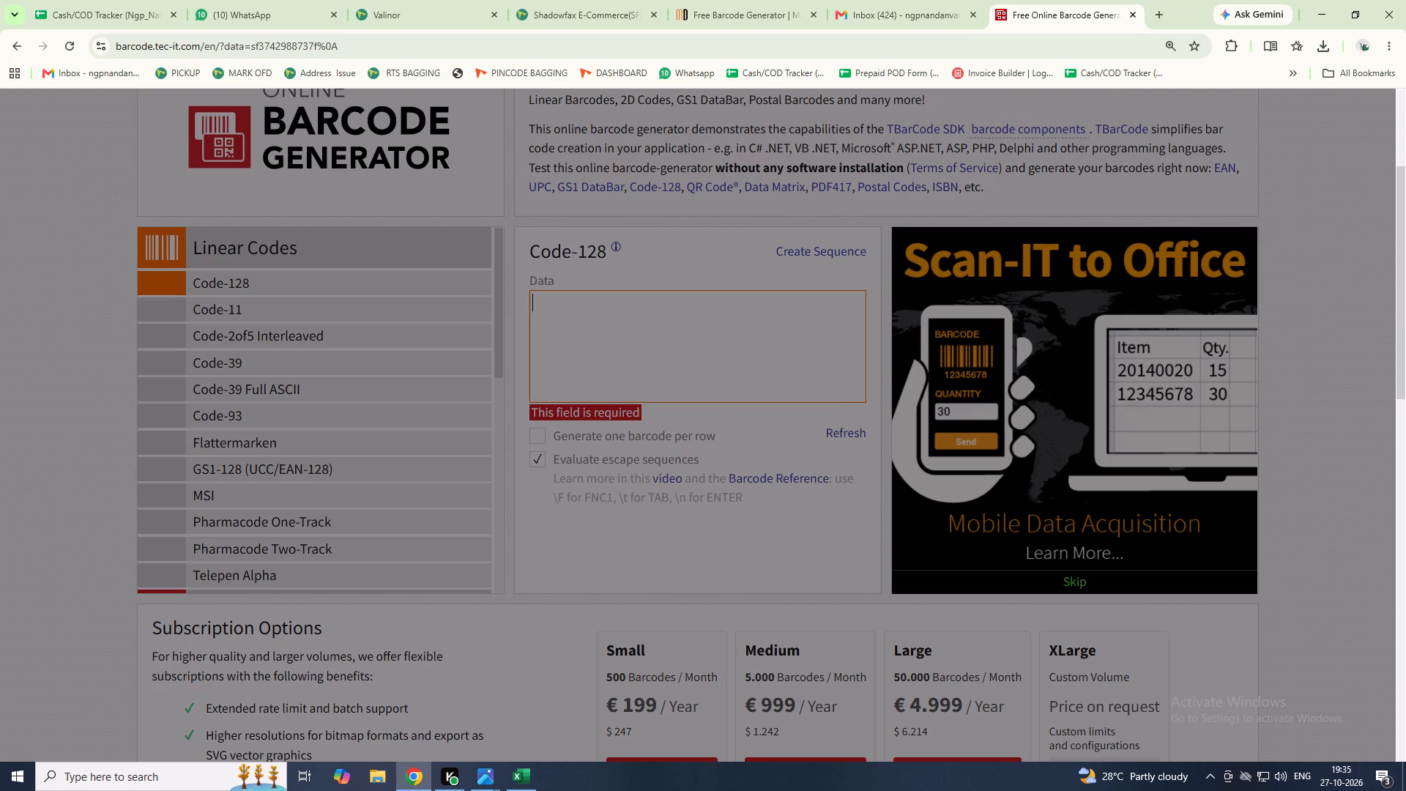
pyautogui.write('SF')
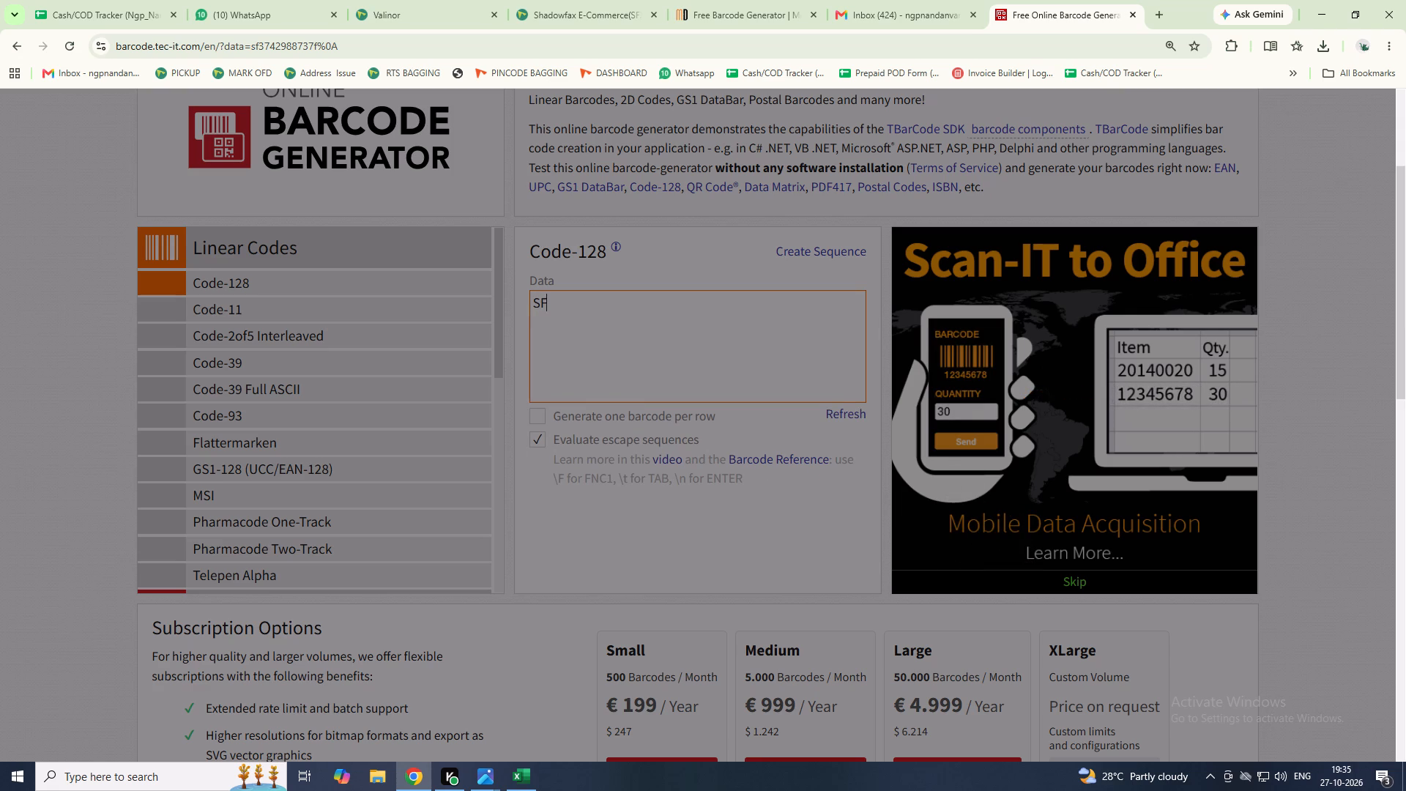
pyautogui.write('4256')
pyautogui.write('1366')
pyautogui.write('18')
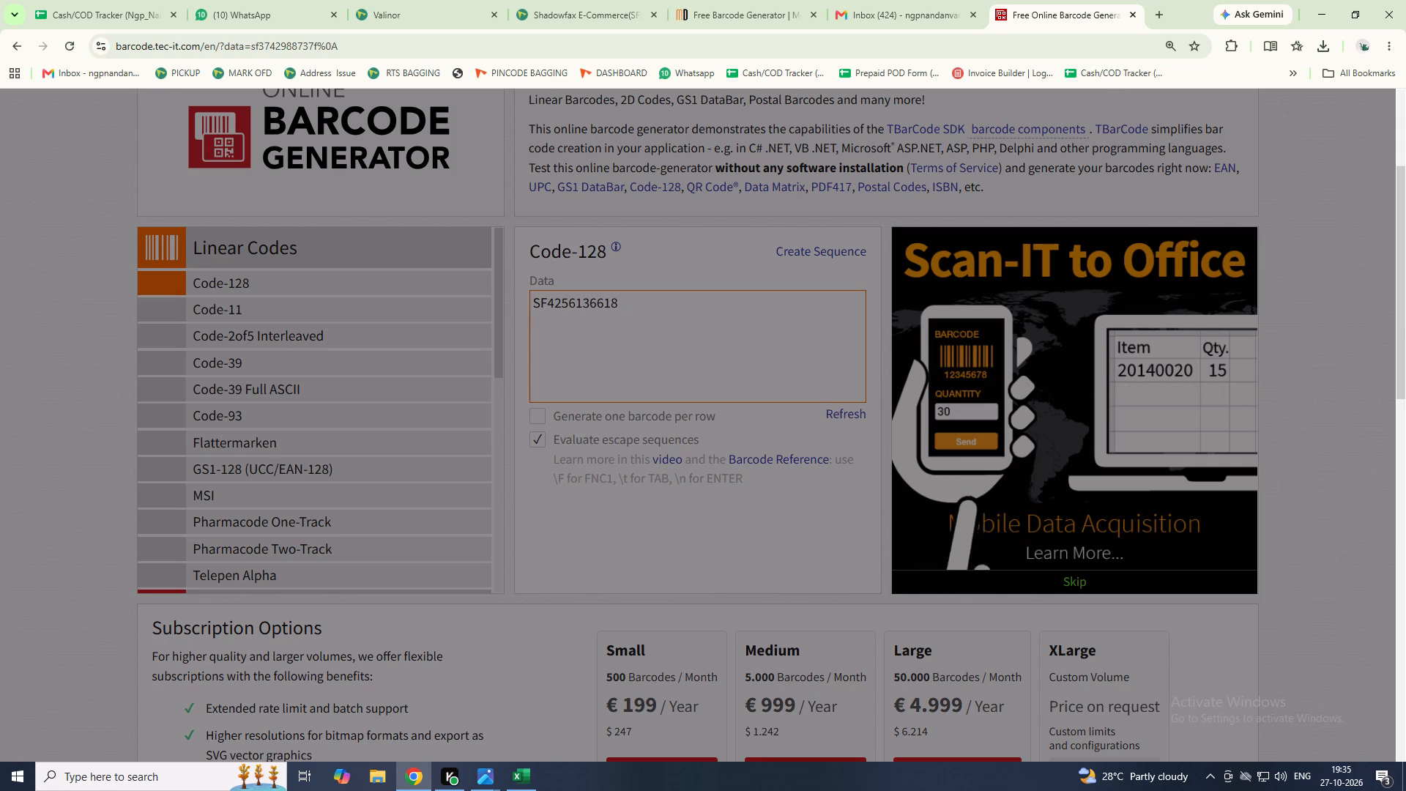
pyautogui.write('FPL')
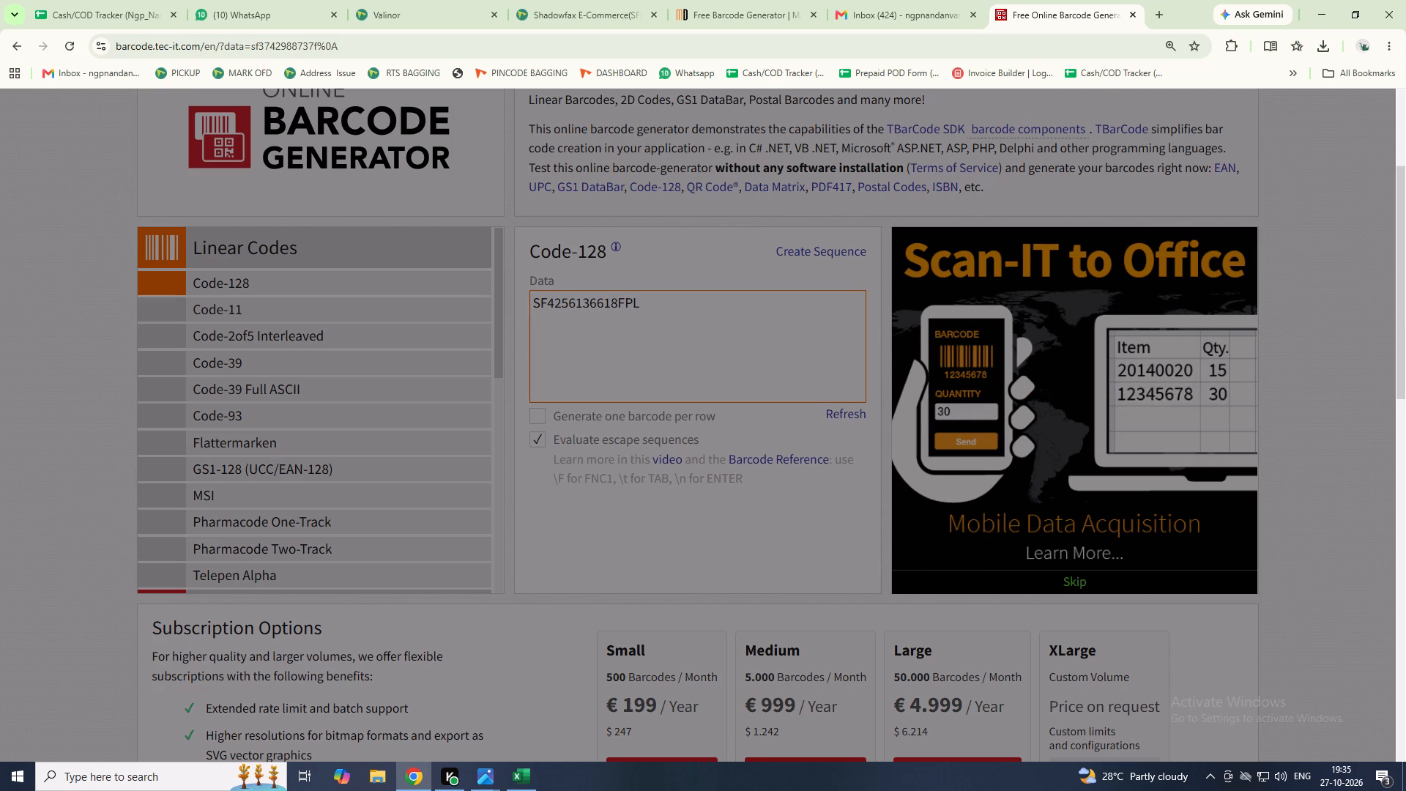
pyautogui.click(540, 414)
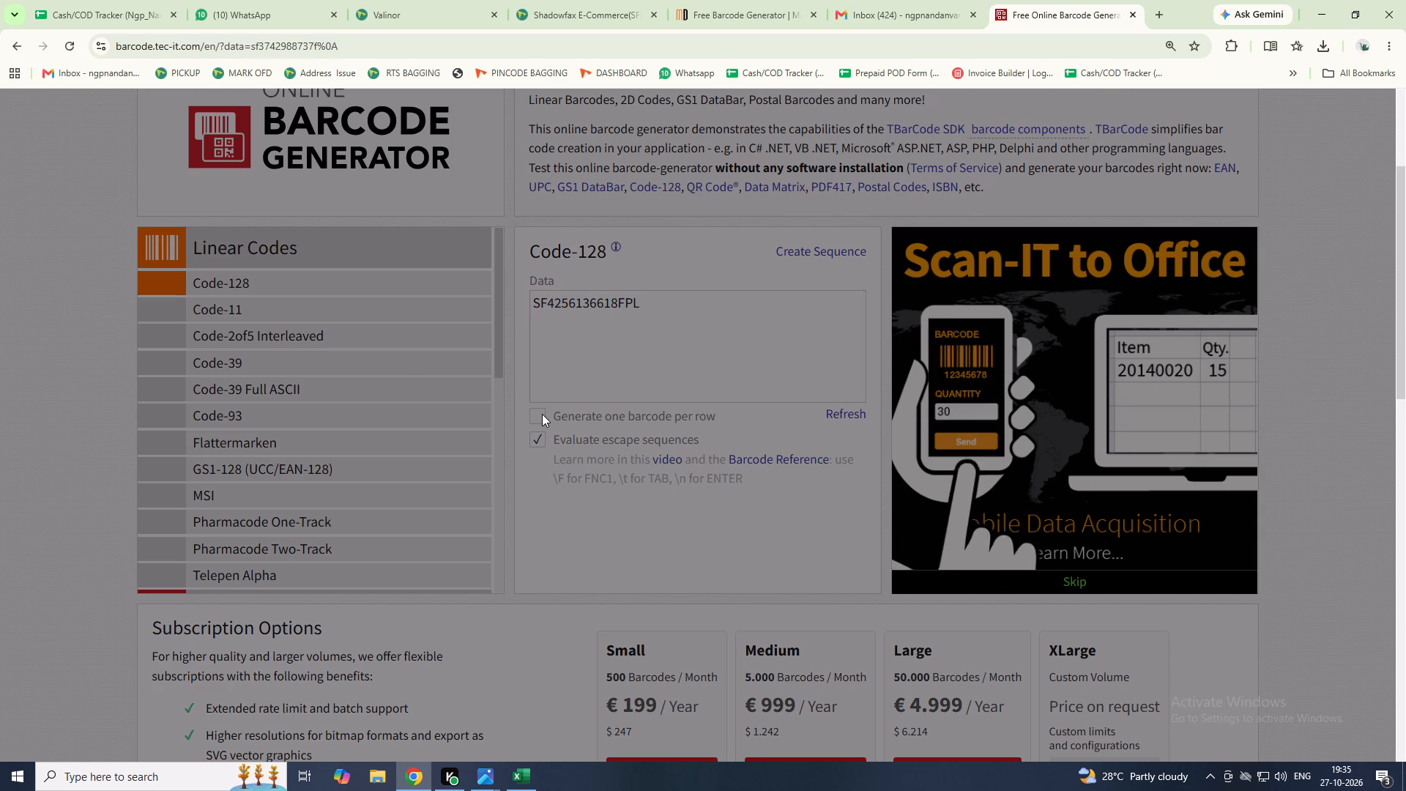
pyautogui.click(535, 414)
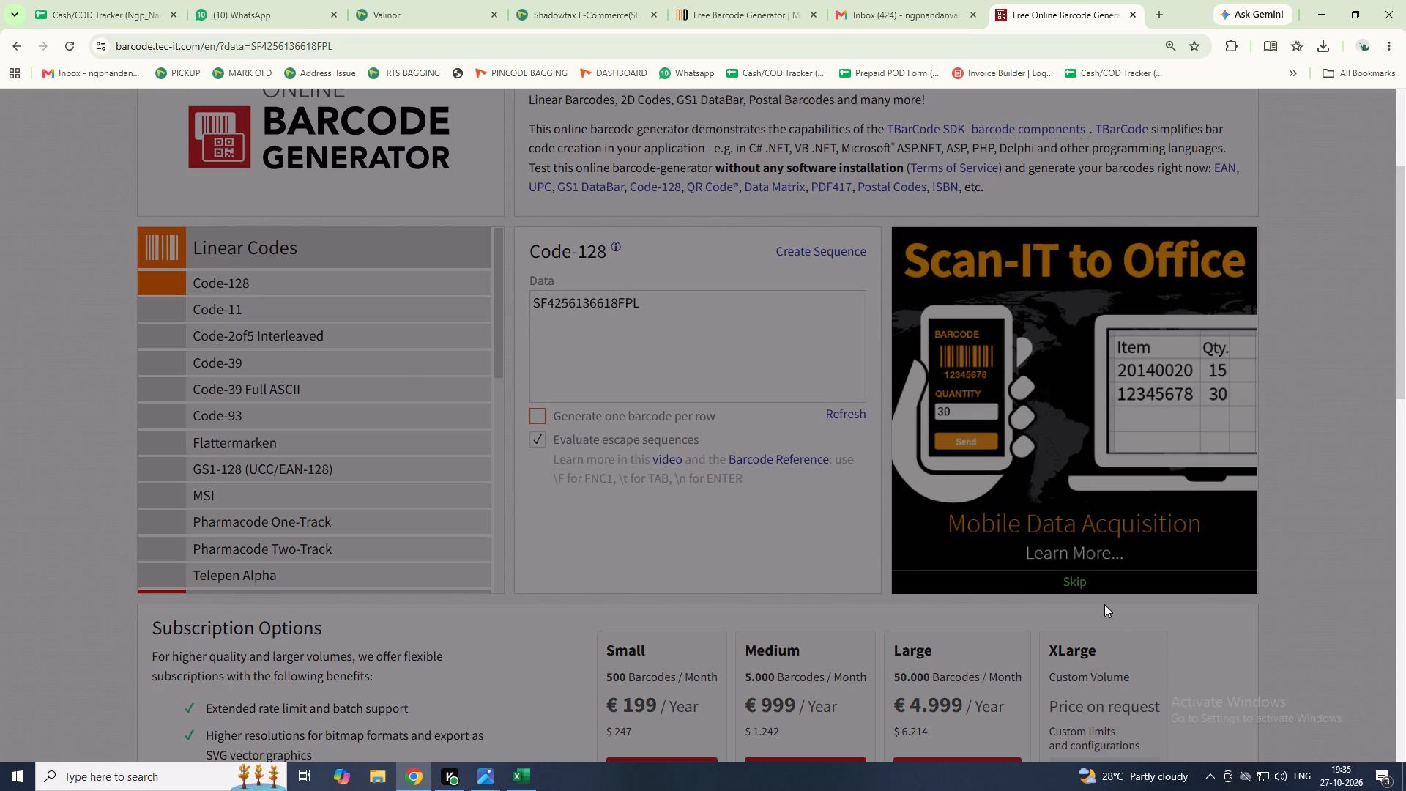
pyautogui.click(1096, 587)
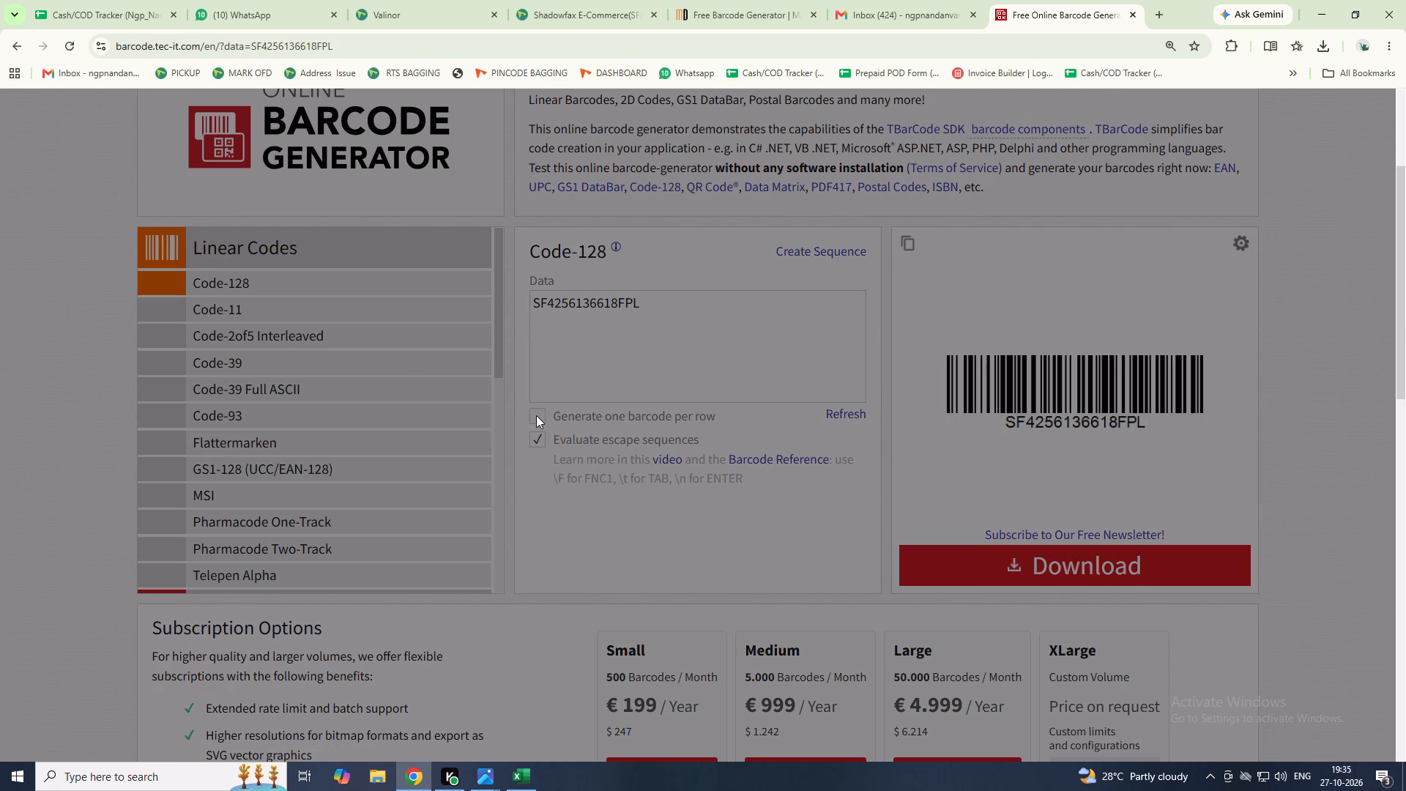
pyautogui.click(536, 415)
pyautogui.click(1038, 574)
pyautogui.click(1167, 99)
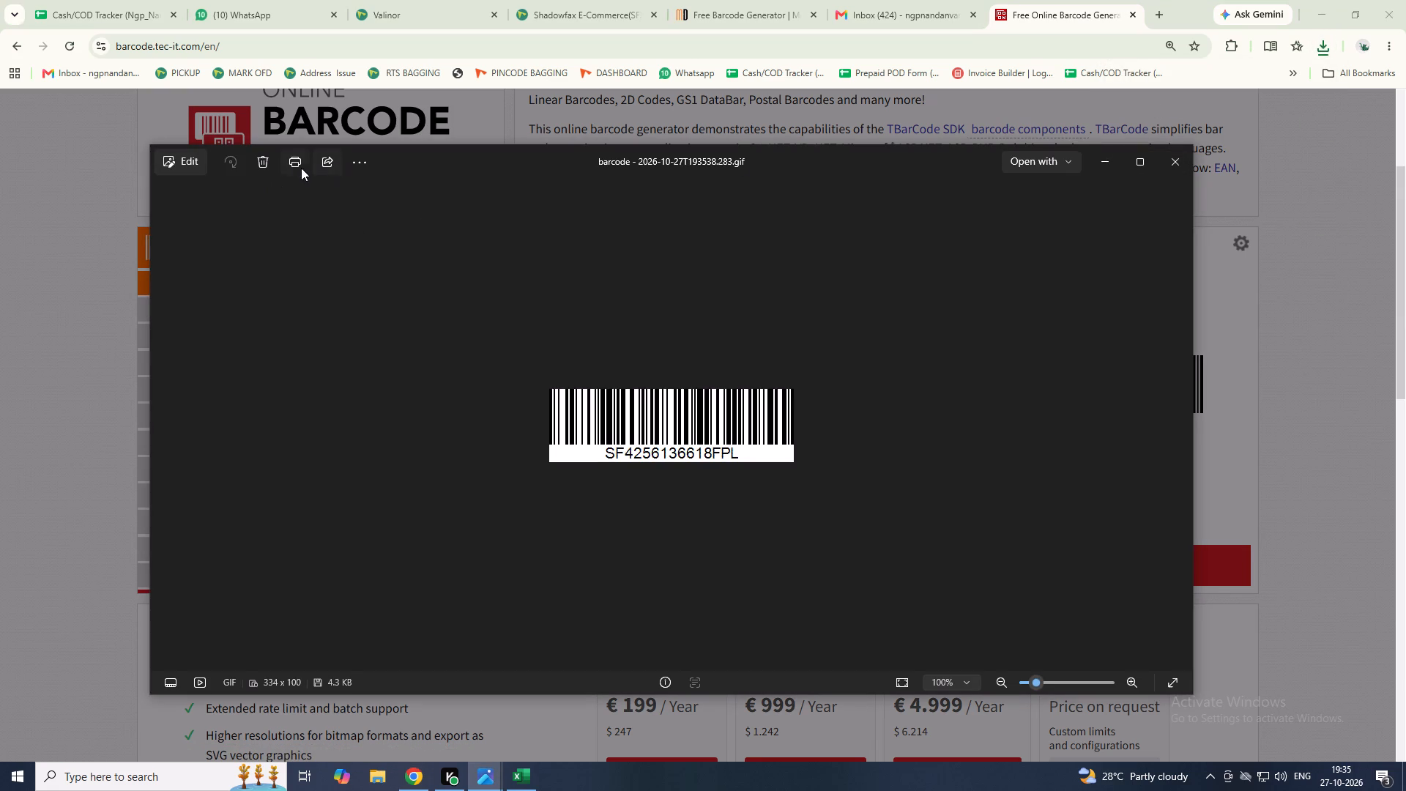
pyautogui.click(293, 166)
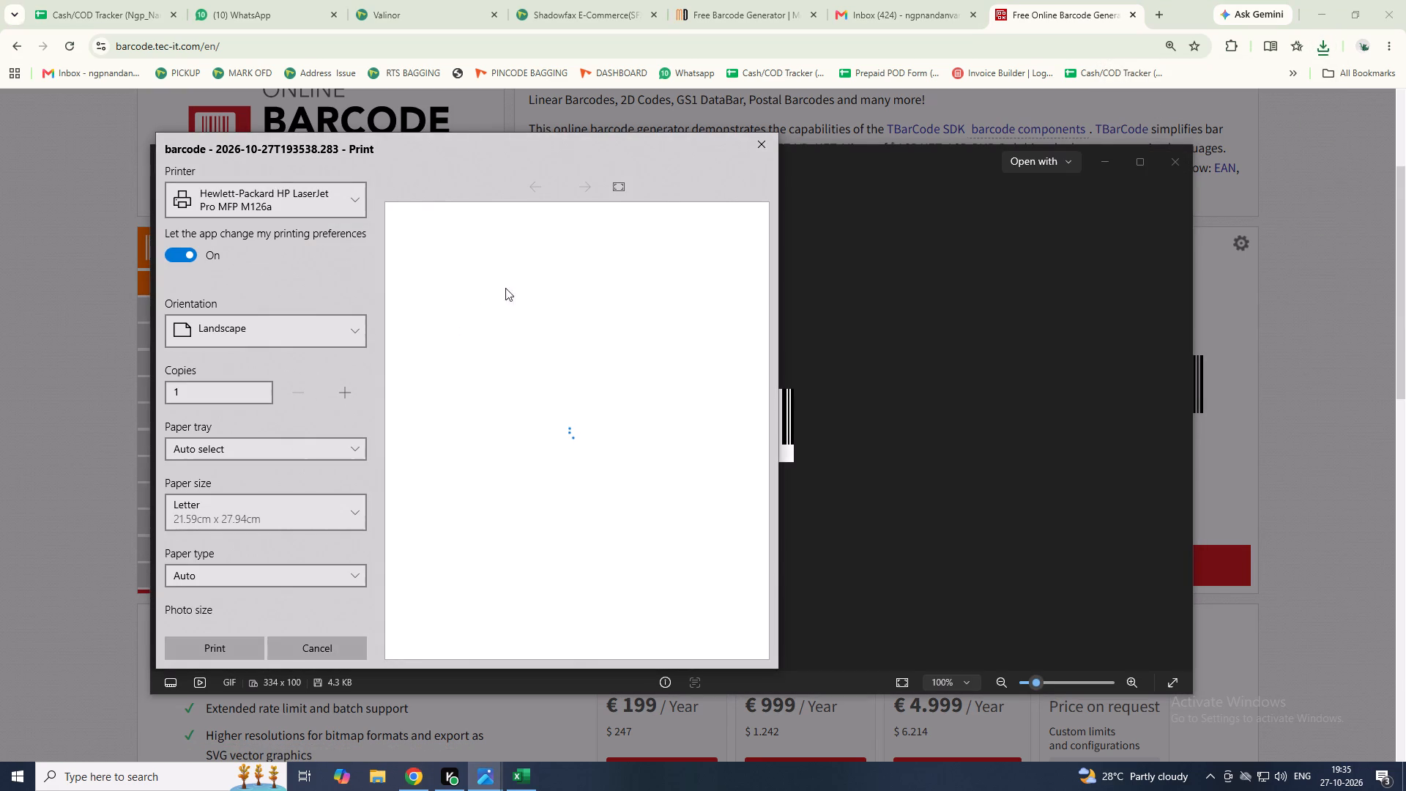
pyautogui.click(288, 172)
pyautogui.click(295, 186)
pyautogui.click(297, 198)
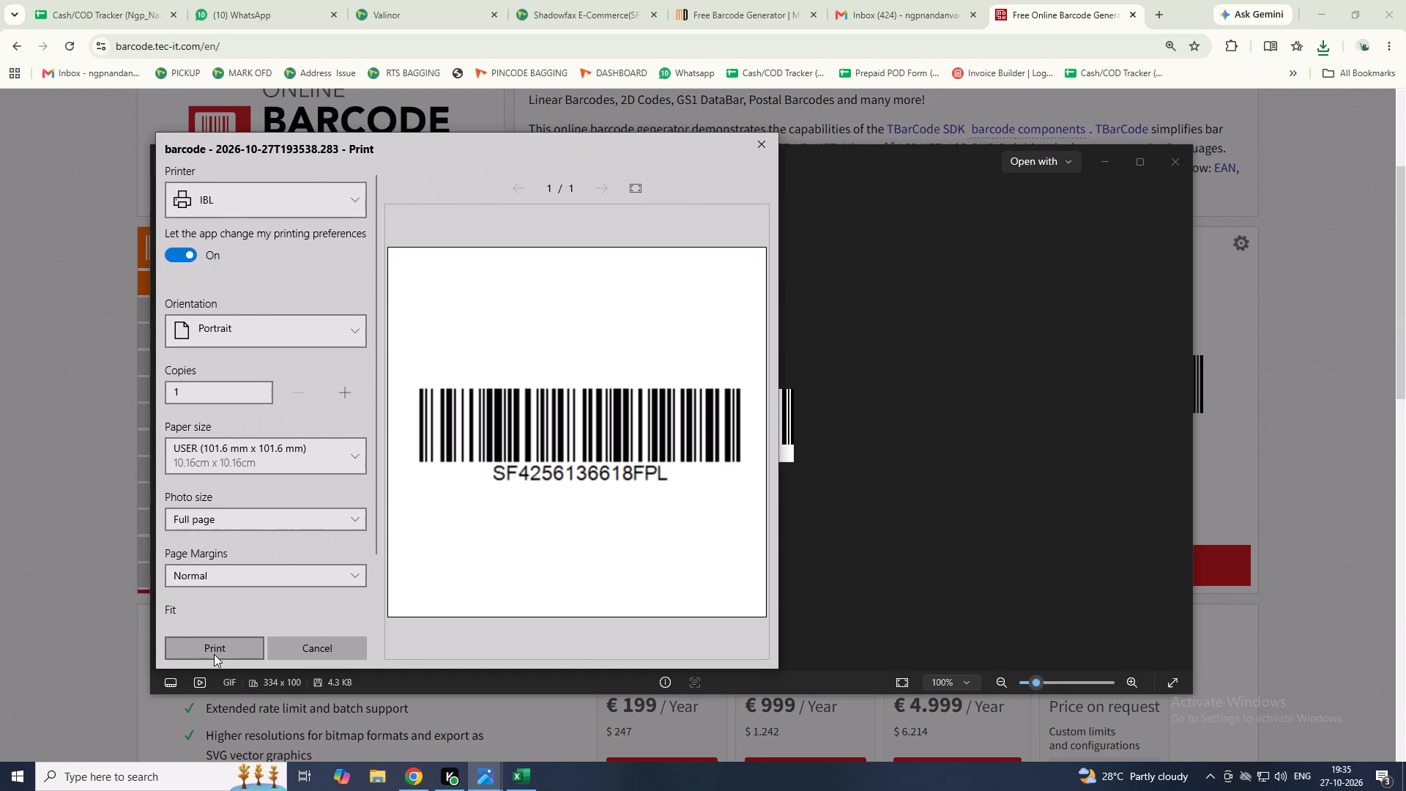
pyautogui.click(214, 653)
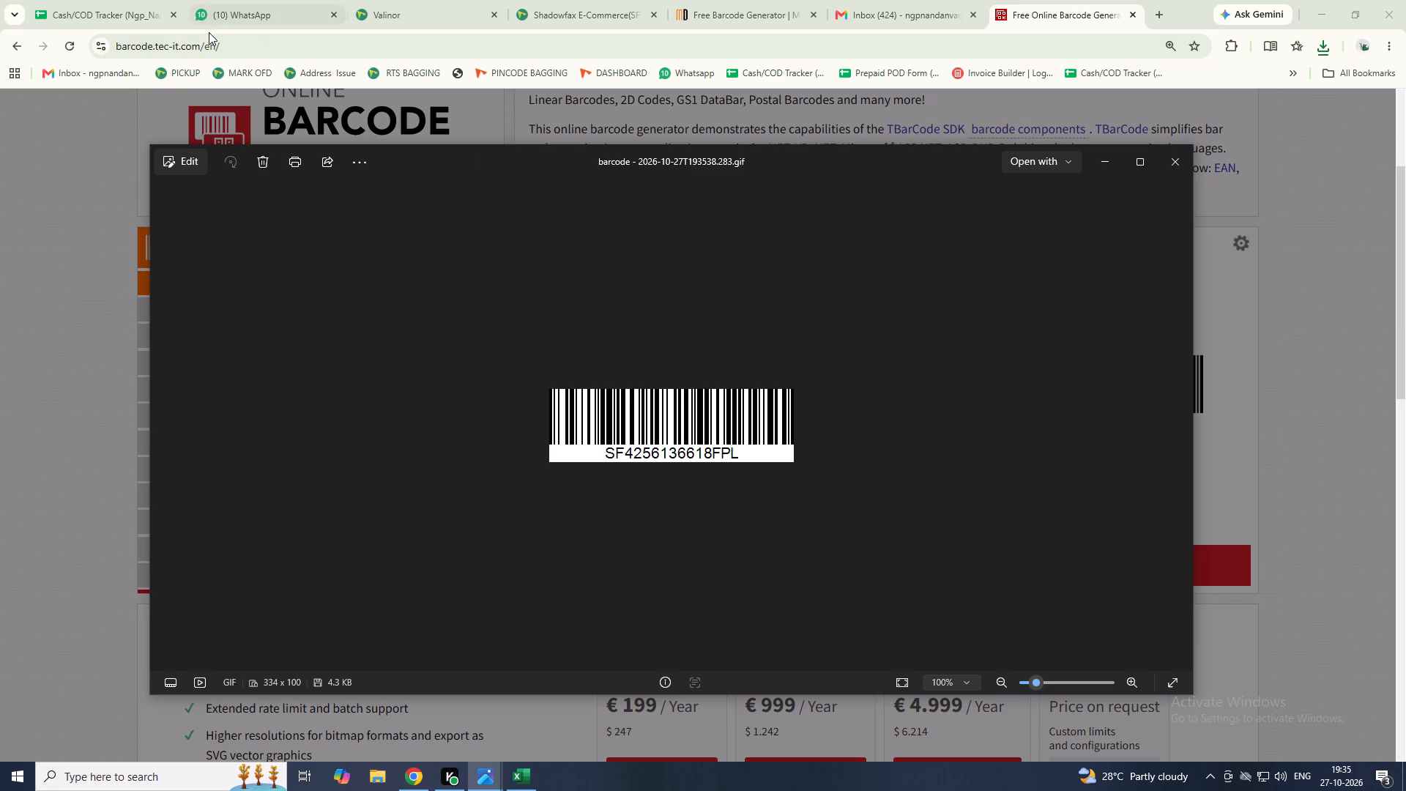
# Switch to the Cash/COD Tracker spreadsheet.
pyautogui.click(144, 12)
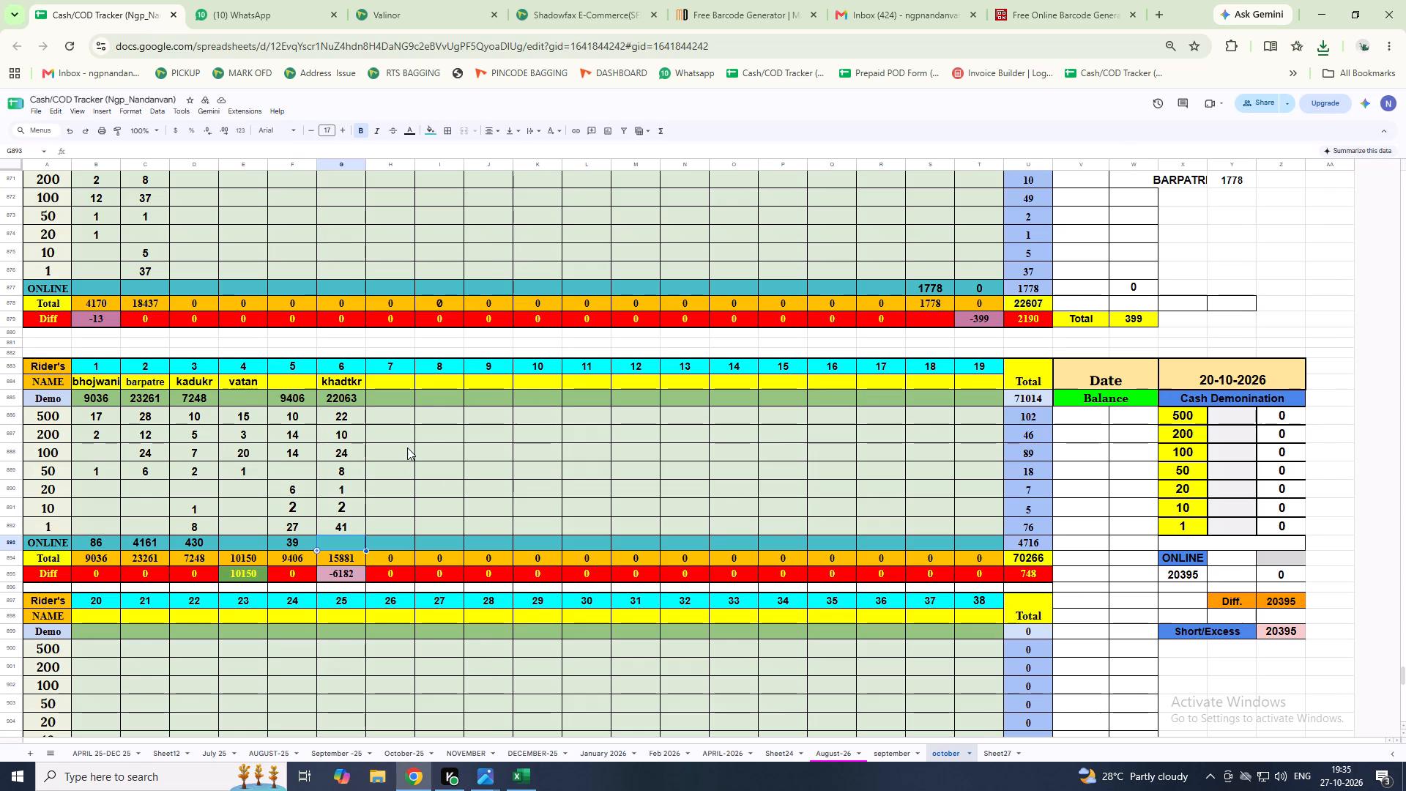
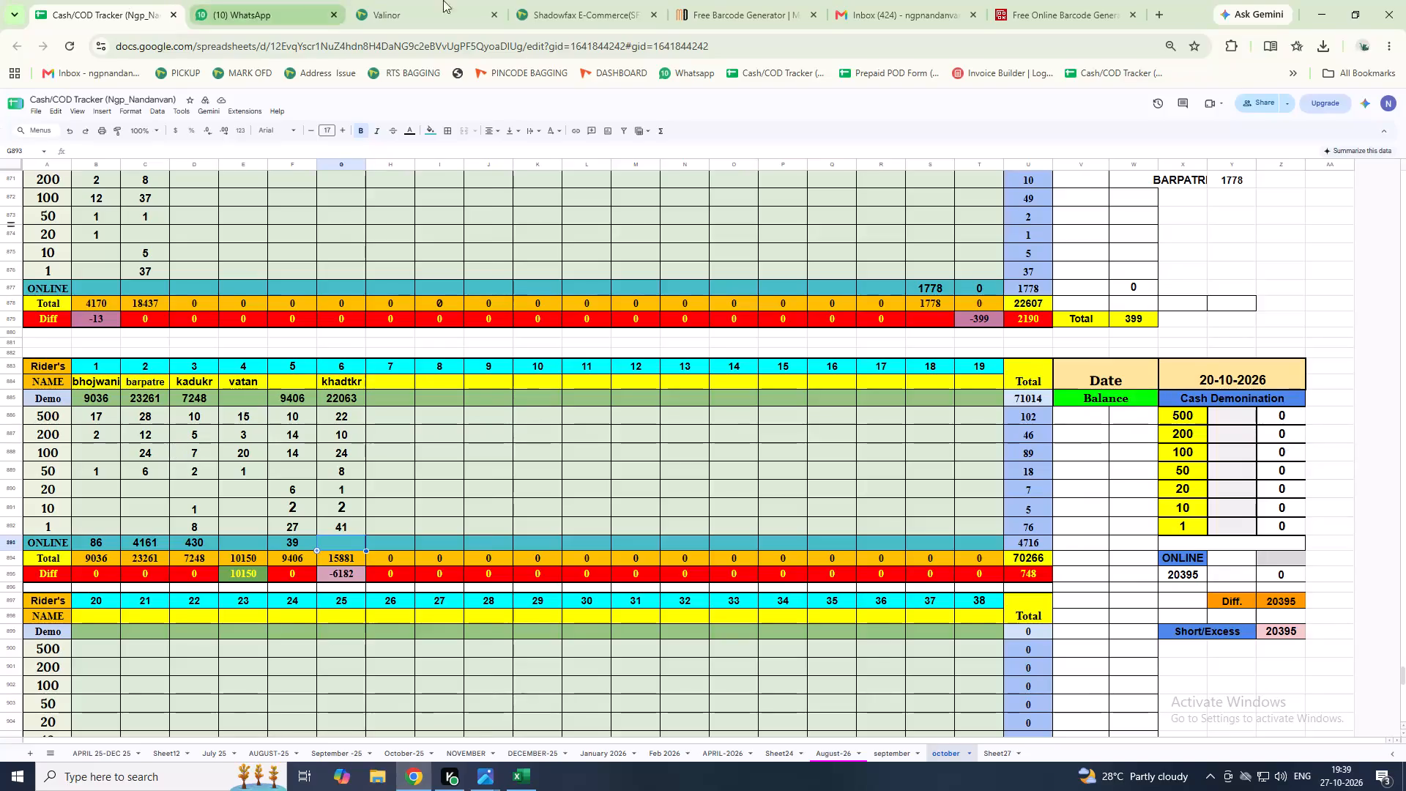
# Switch to Shadowfax's Daily Cash Deposit page and reset the completed UPI deposit with Change Amount.
pyautogui.click(592, 14)
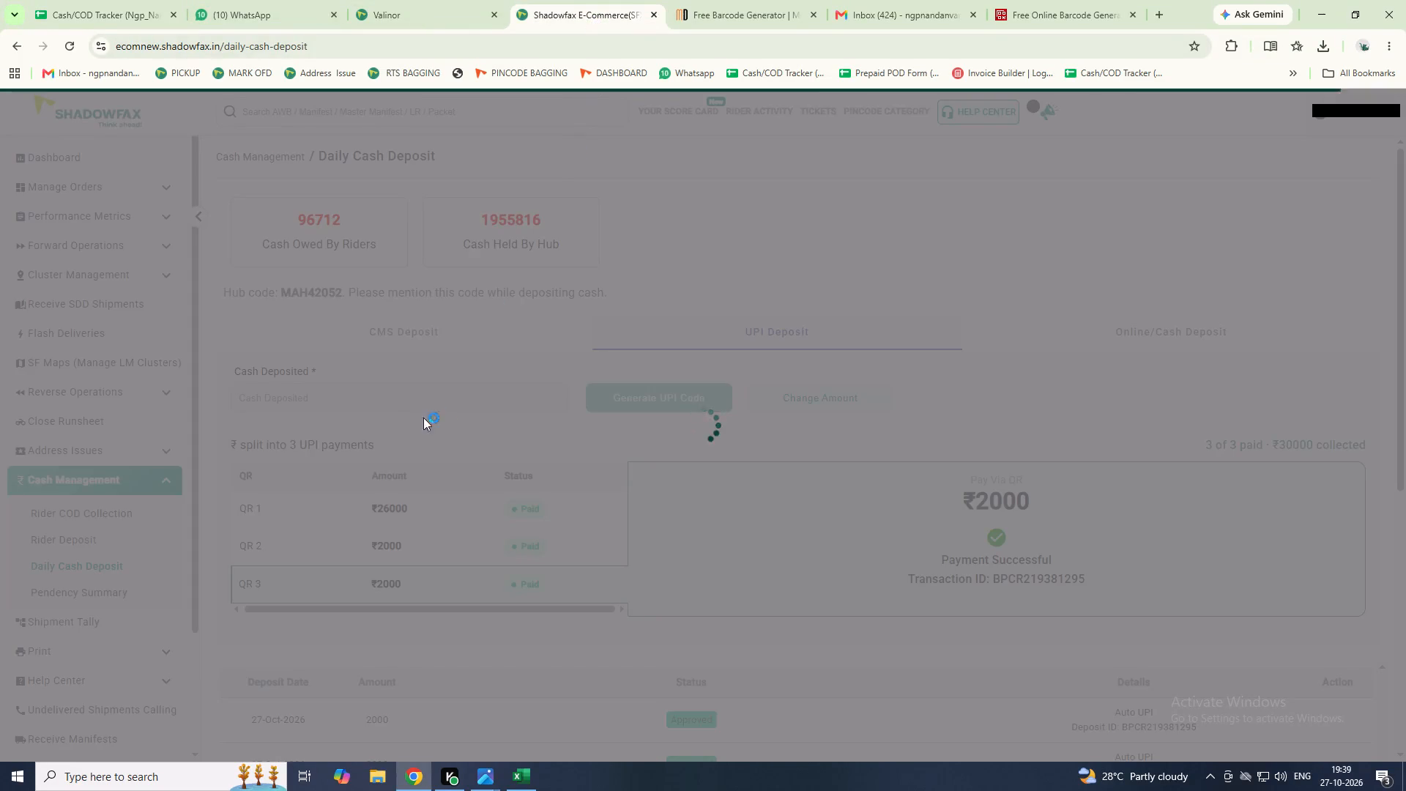
pyautogui.click(391, 405)
pyautogui.click(389, 405)
pyautogui.click(394, 408)
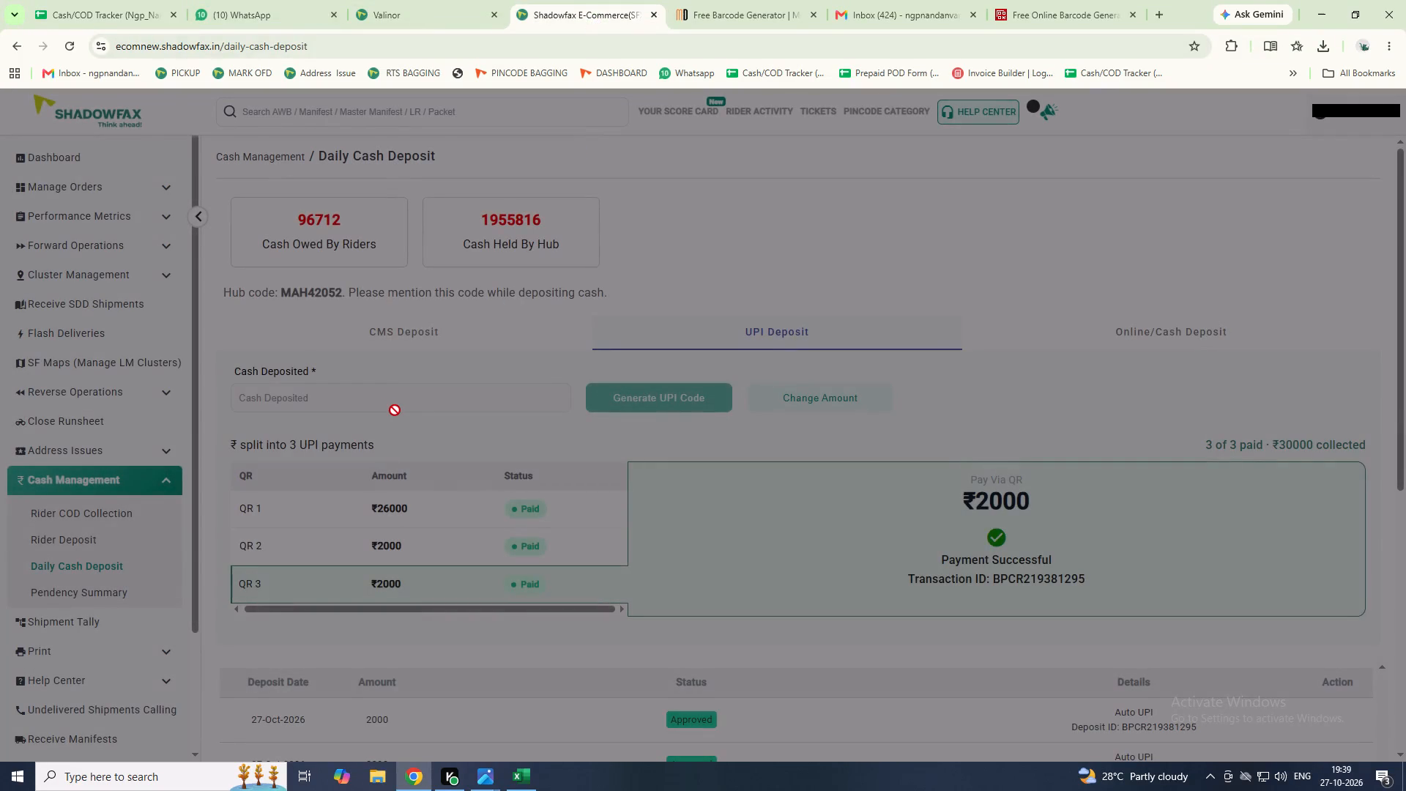
pyautogui.moveTo(398, 409); pyautogui.dragTo(415, 415)
pyautogui.click(537, 398)
pyautogui.click(786, 330)
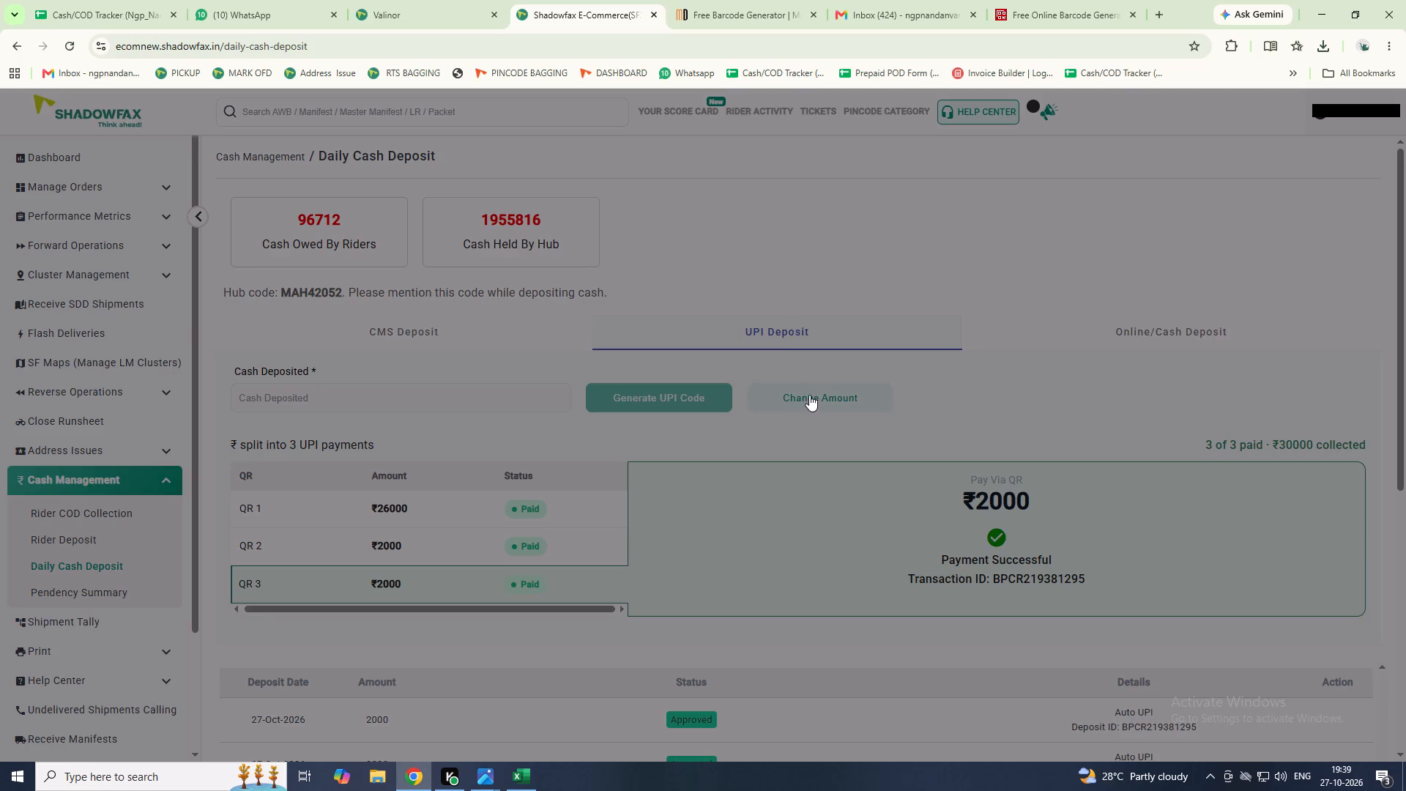
pyautogui.click(805, 403)
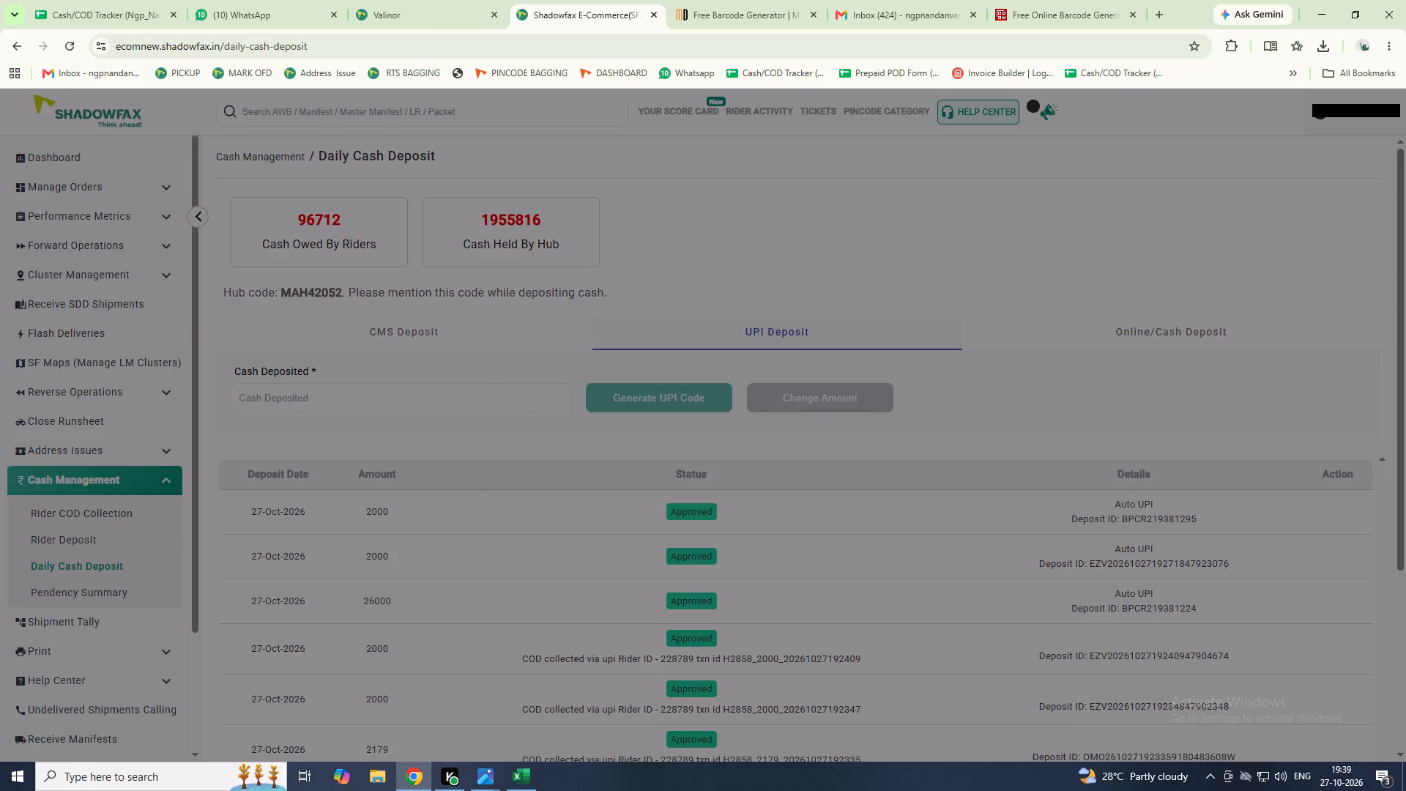
# Reload the Daily Cash Deposit page and generate UPI payment codes for a cash deposit of 30000.
pyautogui.click(67, 43)
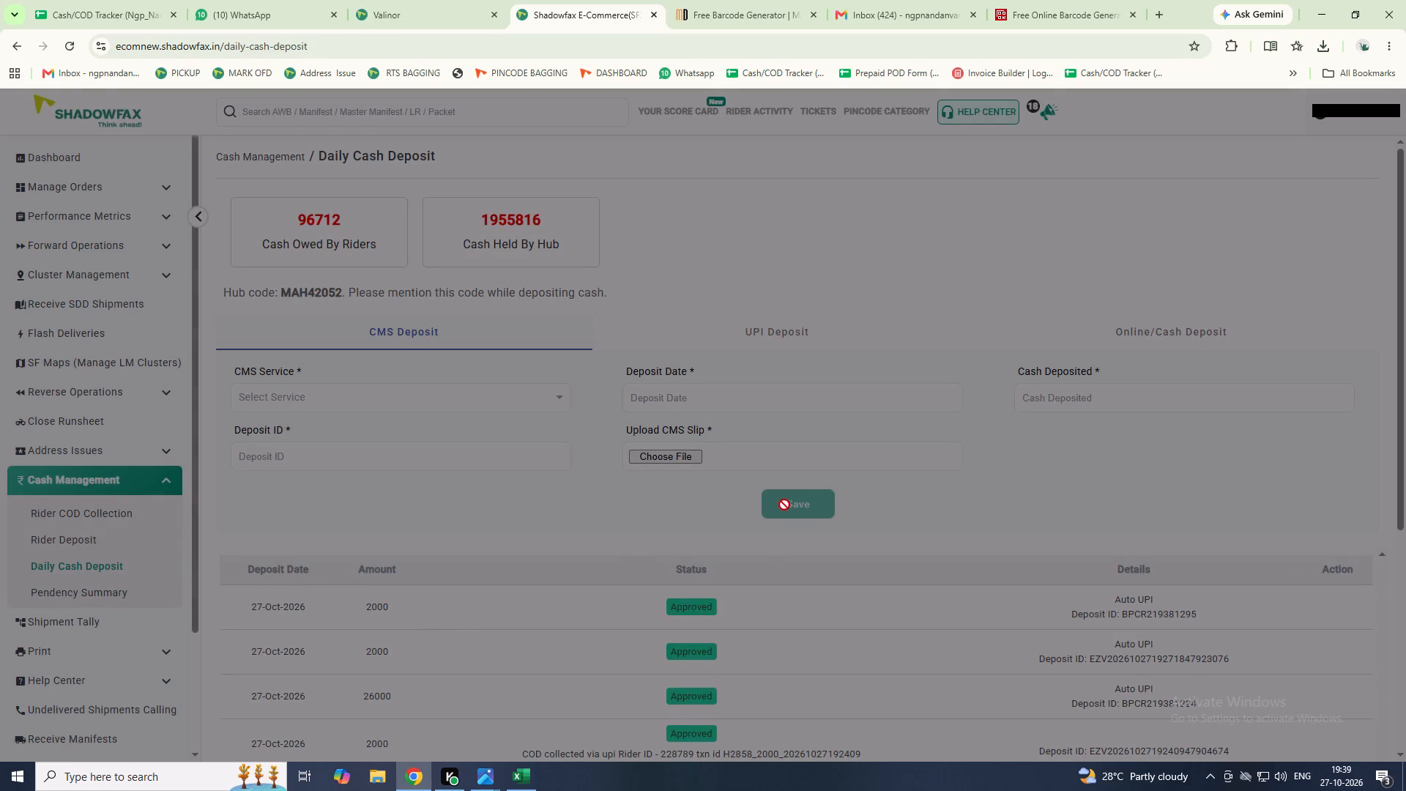
pyautogui.moveTo(768, 340); pyautogui.dragTo(765, 346)
pyautogui.click(501, 400)
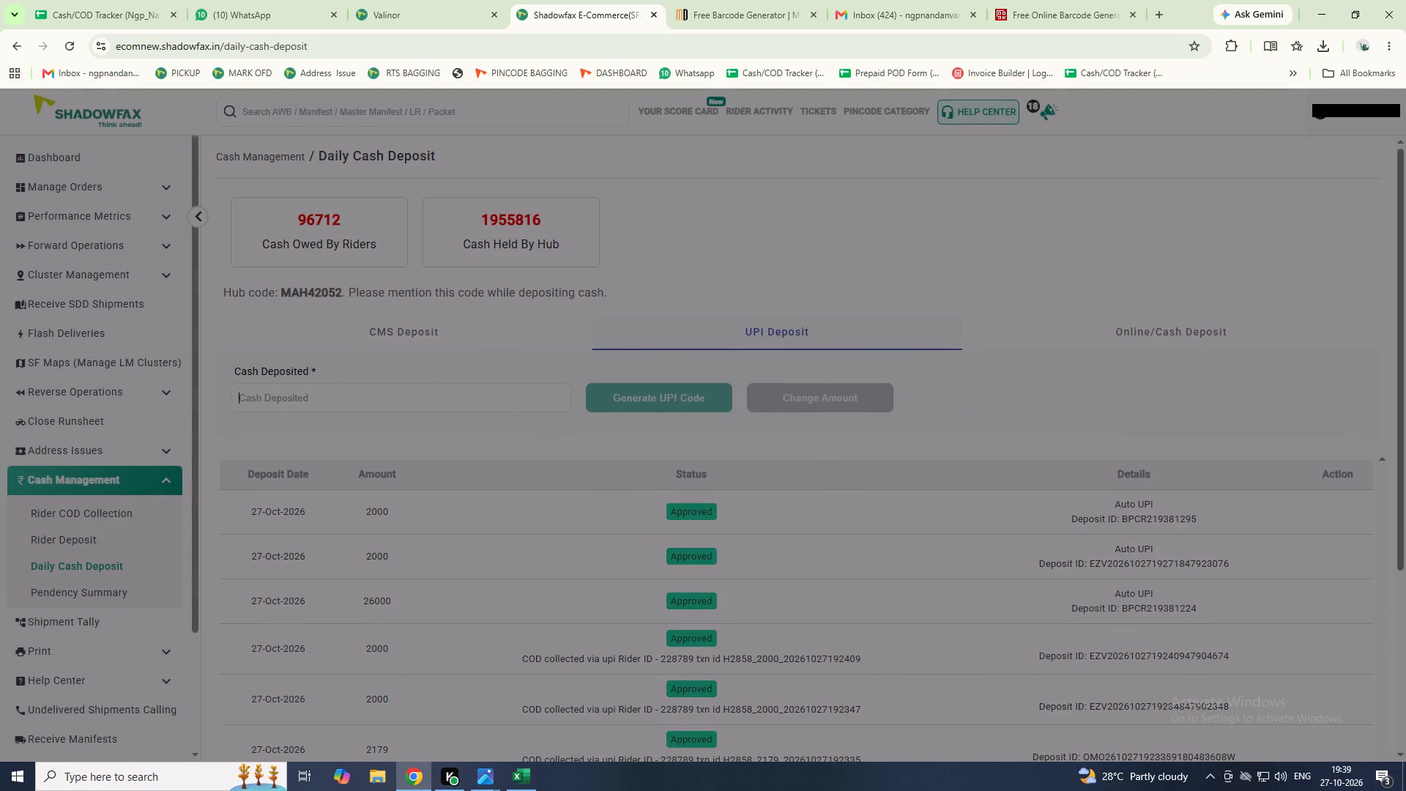
pyautogui.write('30000')
pyautogui.click(603, 386)
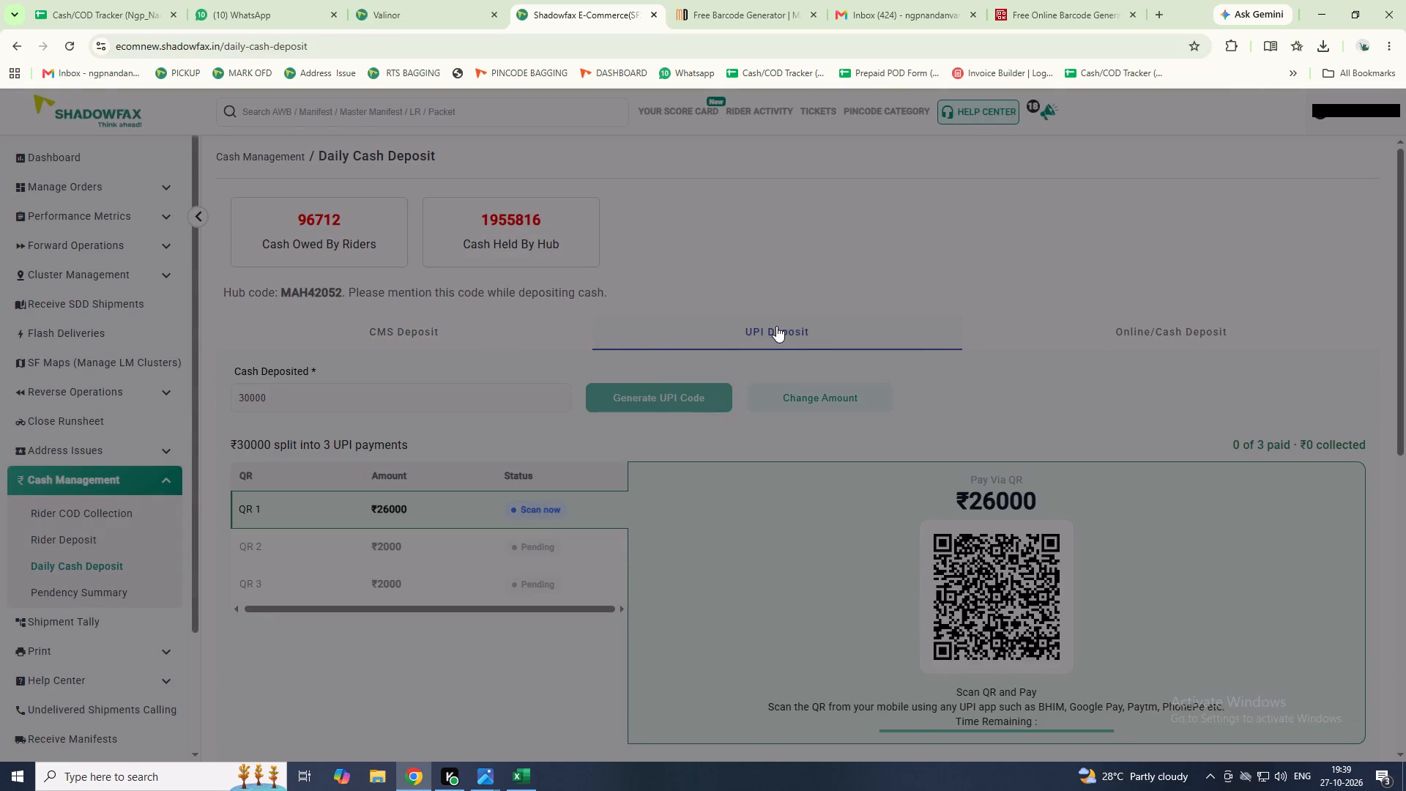
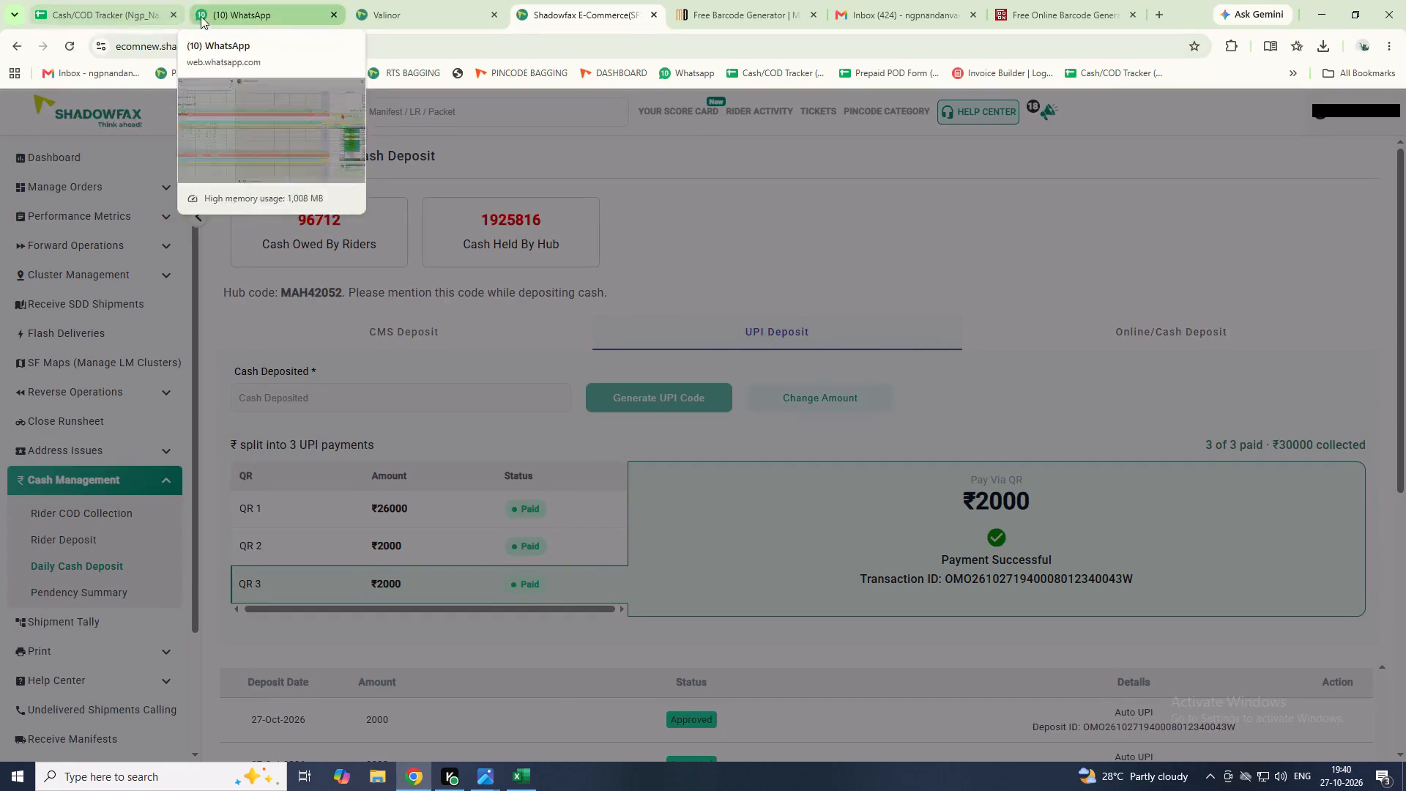
# Switch to the Cash/COD Tracker and enter PRAMOD as the name of rider 7 in the 20-10-2026 block.
pyautogui.click(126, 20)
pyautogui.click(378, 382)
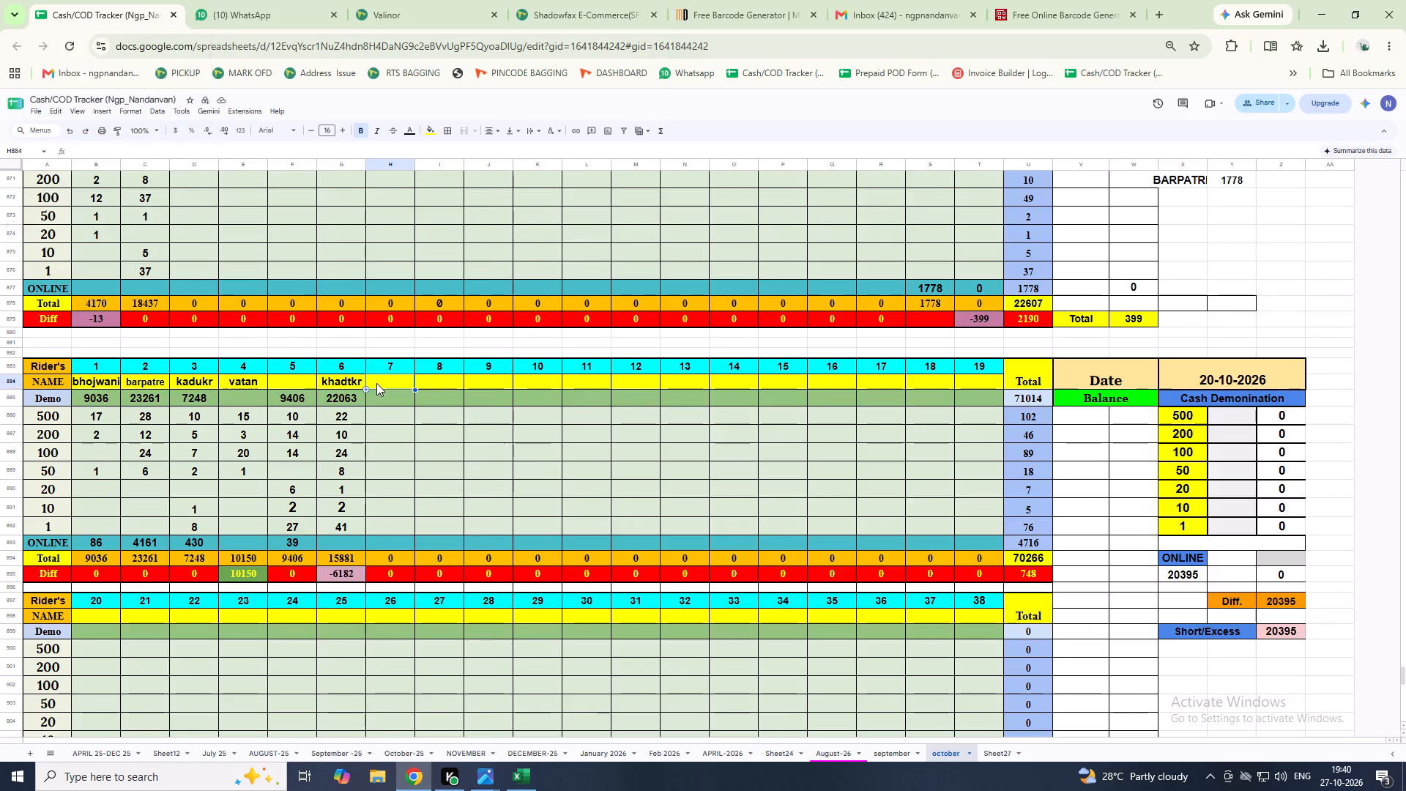
pyautogui.write('PRAMOD')
pyautogui.press('Return')
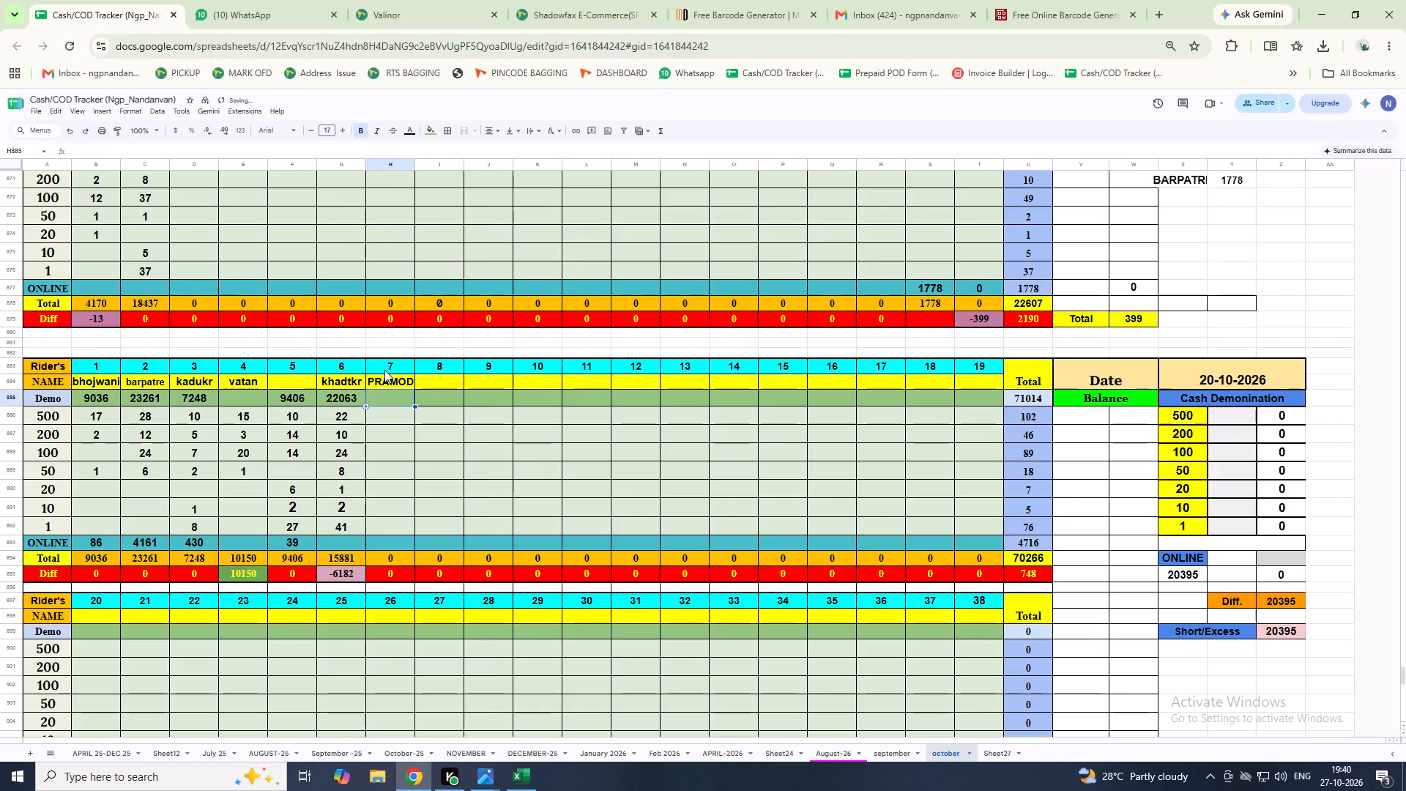
# Check Shadowfax's Rider COD Collection history, and enter LAXMI as the name of rider 8 in the Cash/COD Tracker.
pyautogui.click(555, 11)
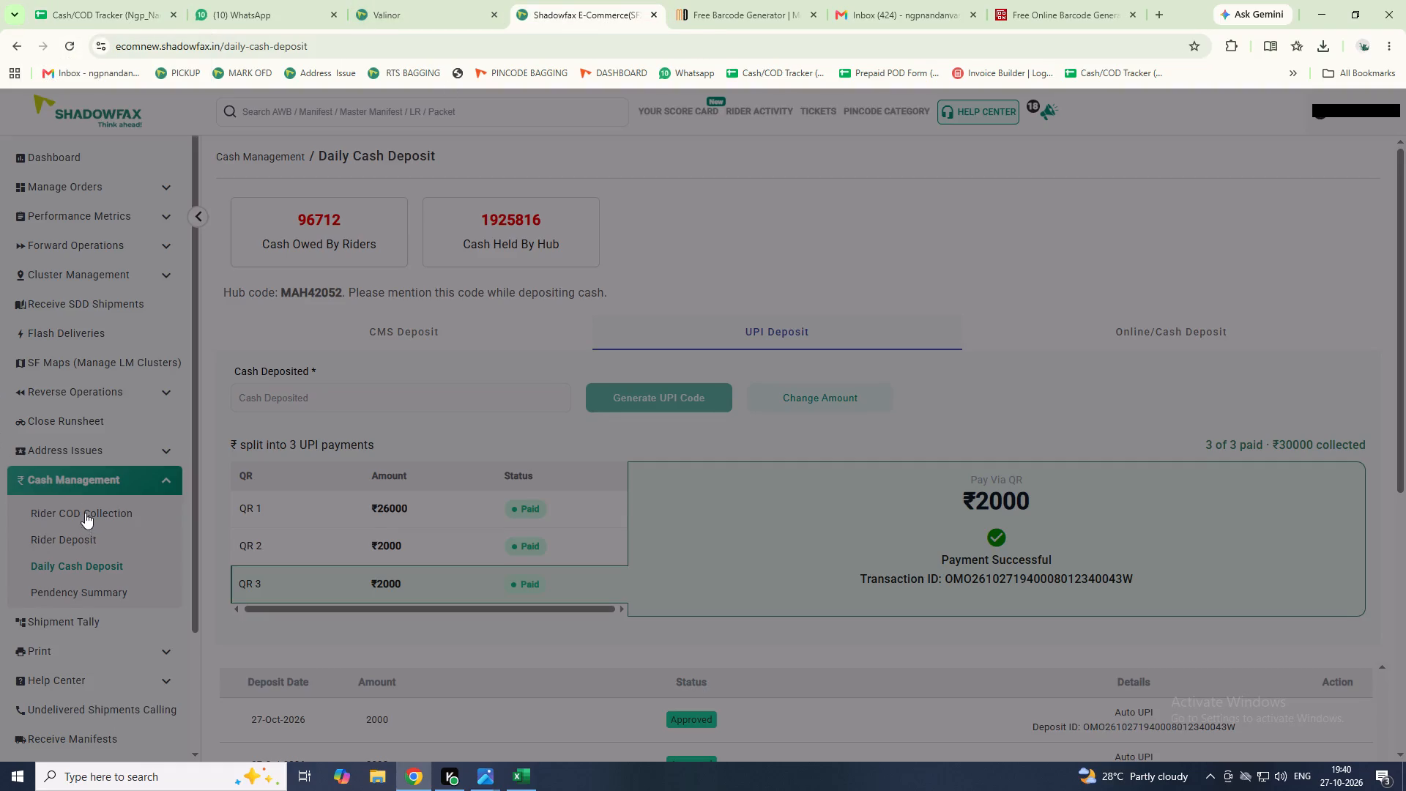
pyautogui.click(85, 513)
pyautogui.scroll(-18, 708, 458)
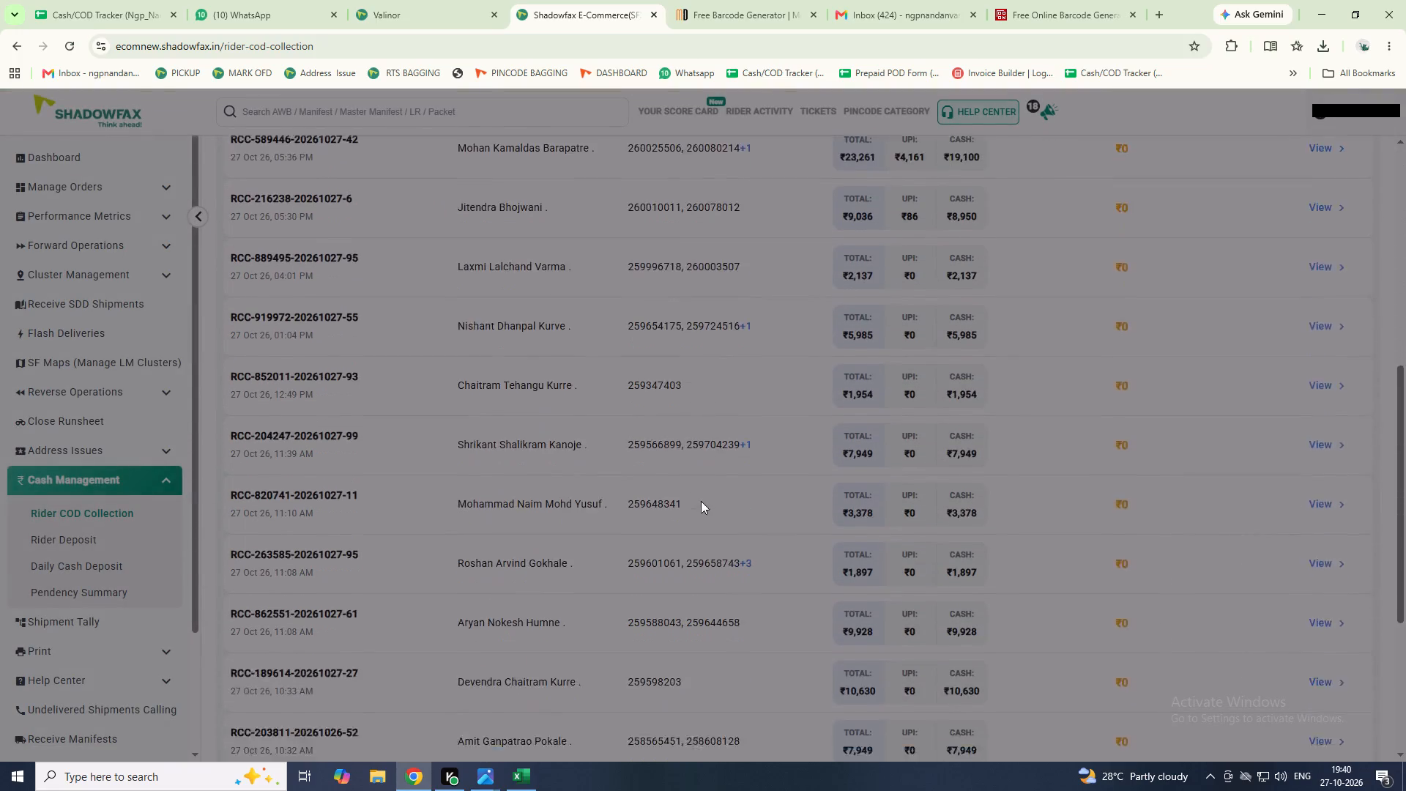
pyautogui.scroll(-7, 701, 501)
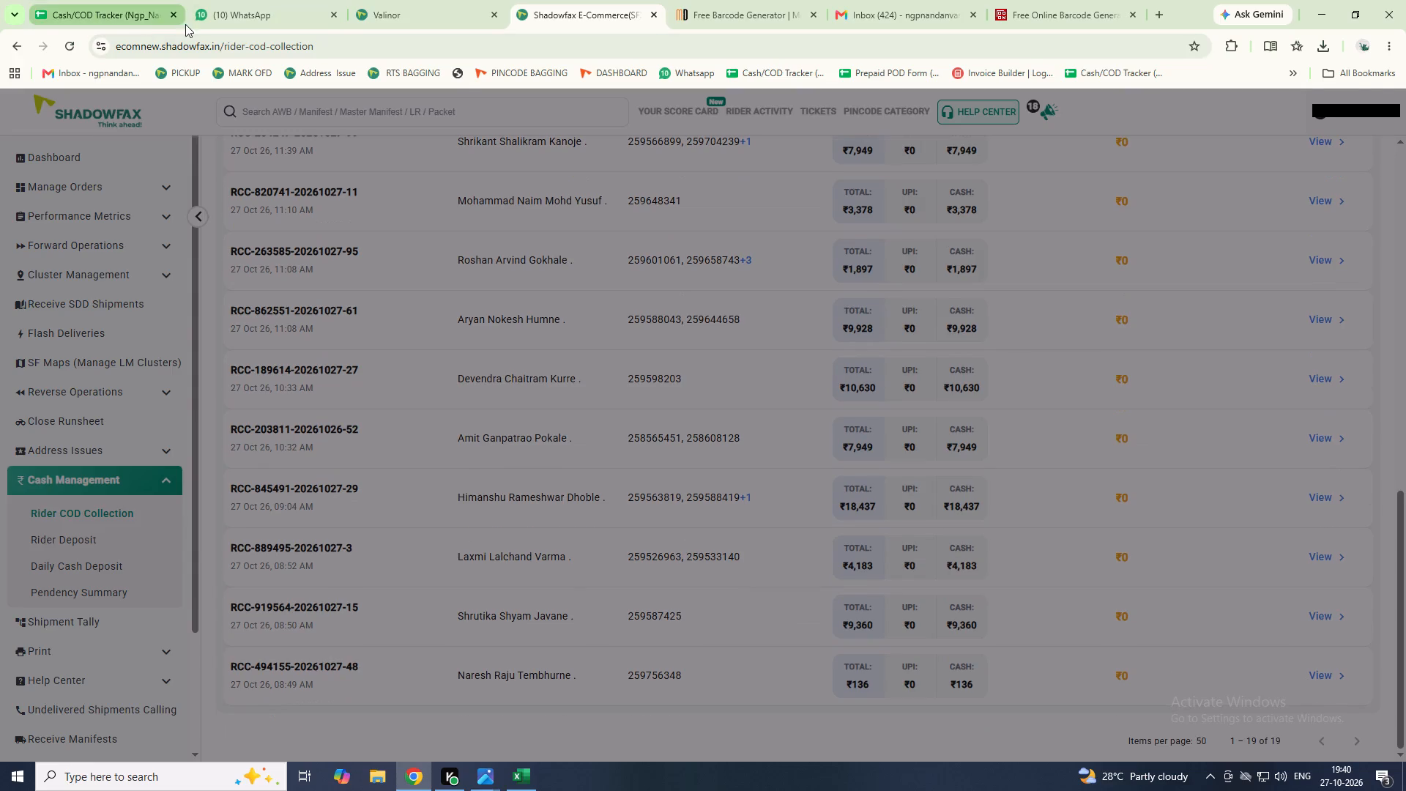
pyautogui.click(124, 13)
pyautogui.click(429, 387)
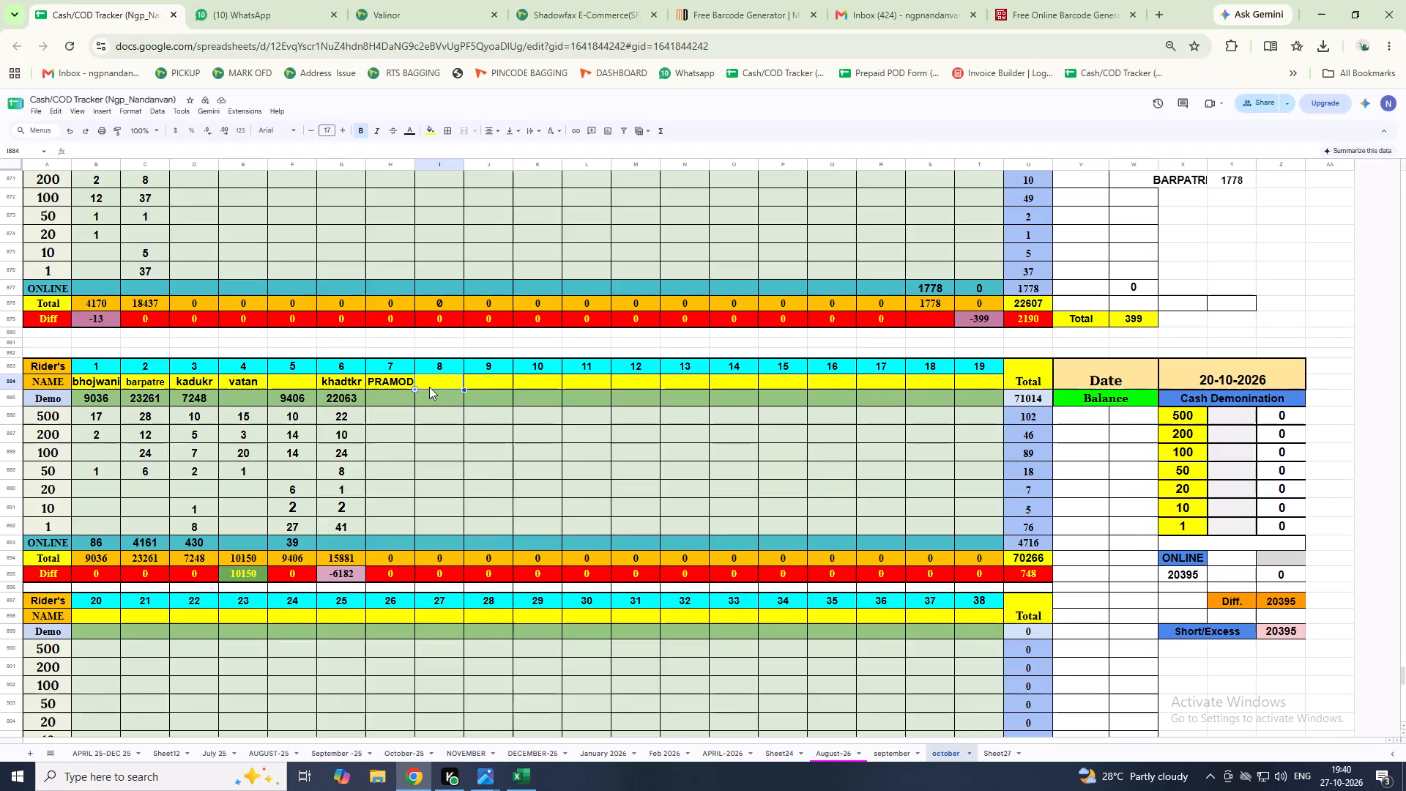
pyautogui.write('LAXMI')
pyautogui.press('Return')
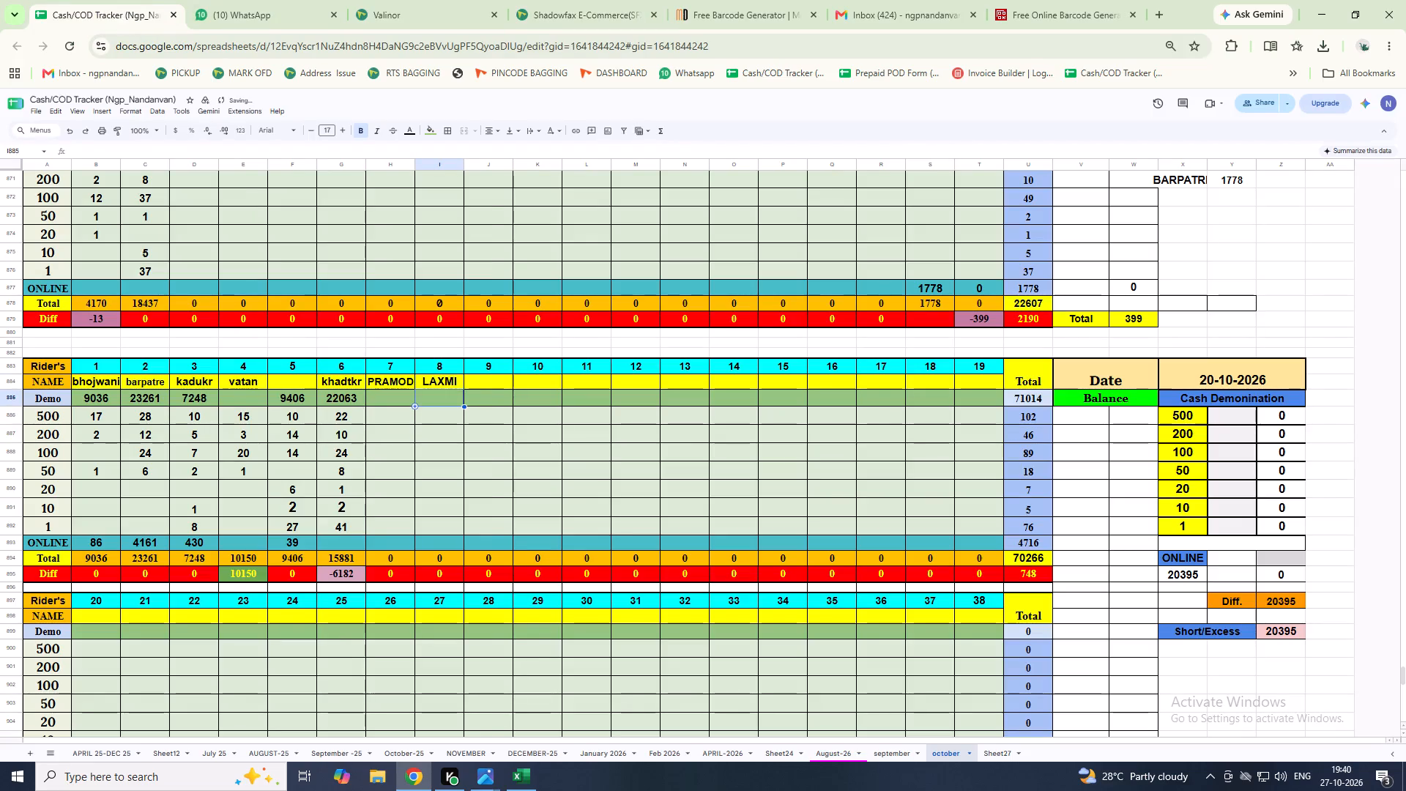
# Record LAXMI's cash notes in the tracker as 3 of 500, 5 of 100 and 2 of 20.
pyautogui.press('Return')
pyautogui.press('Return')
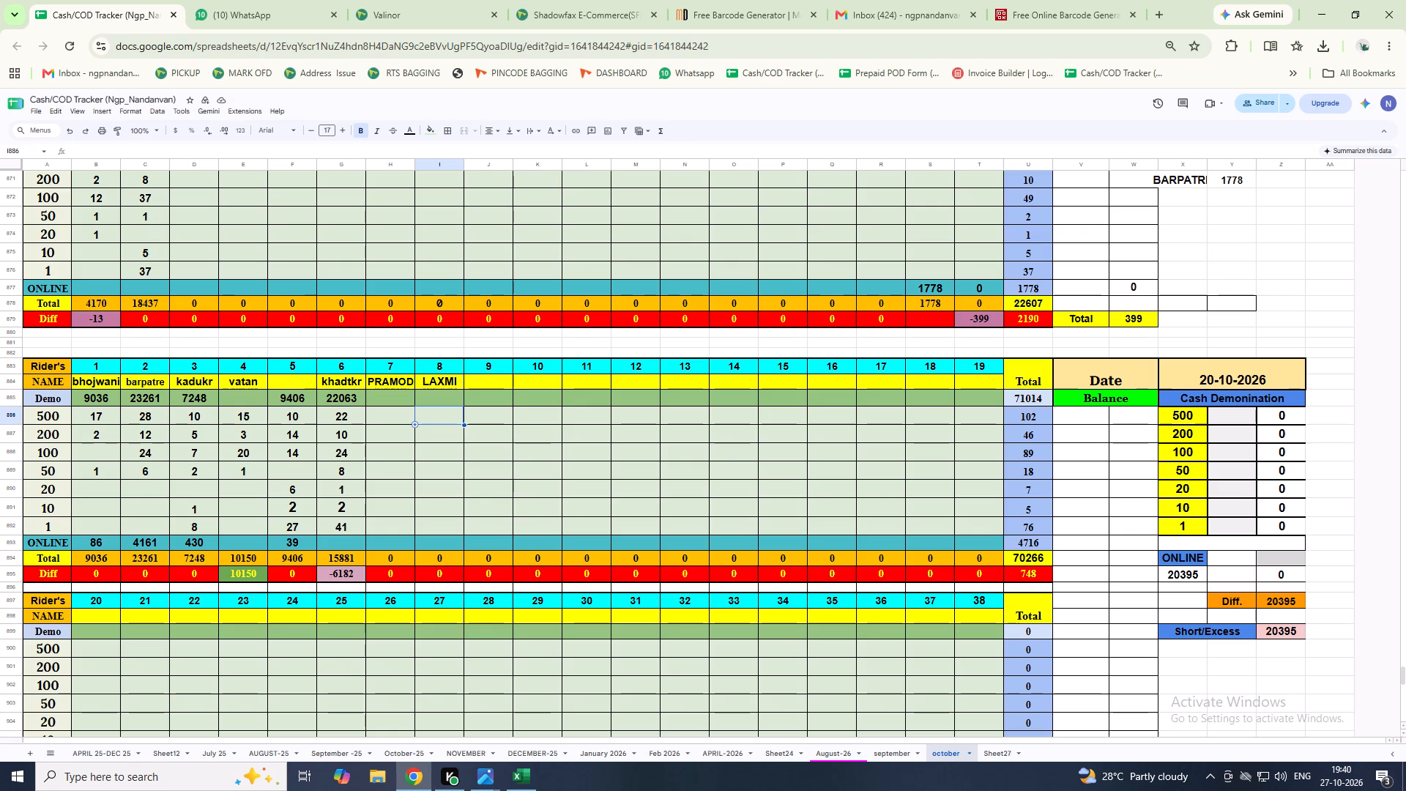
pyautogui.press('3')
pyautogui.press('Return')
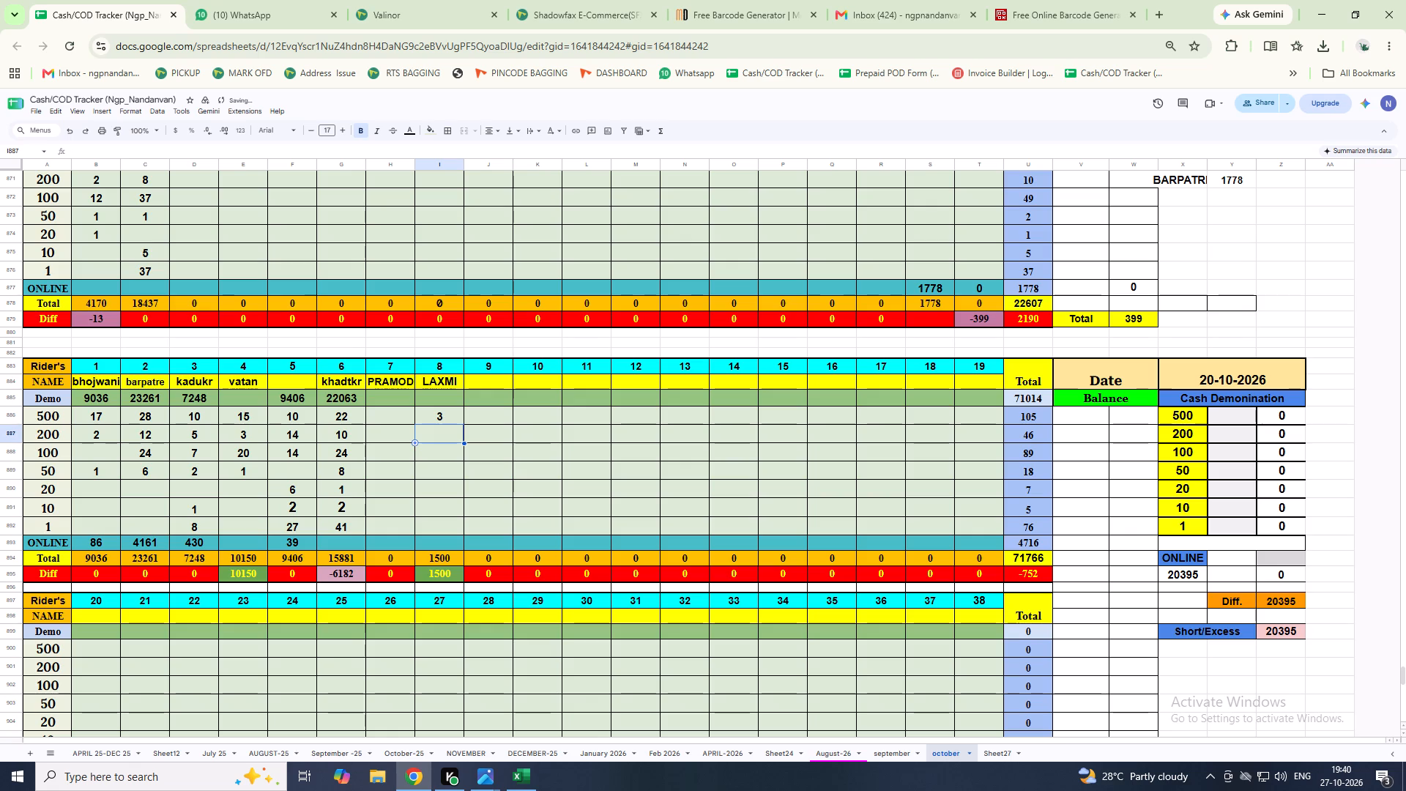
pyautogui.press('Return')
pyautogui.press('Return')
pyautogui.press('5')
pyautogui.press('Return')
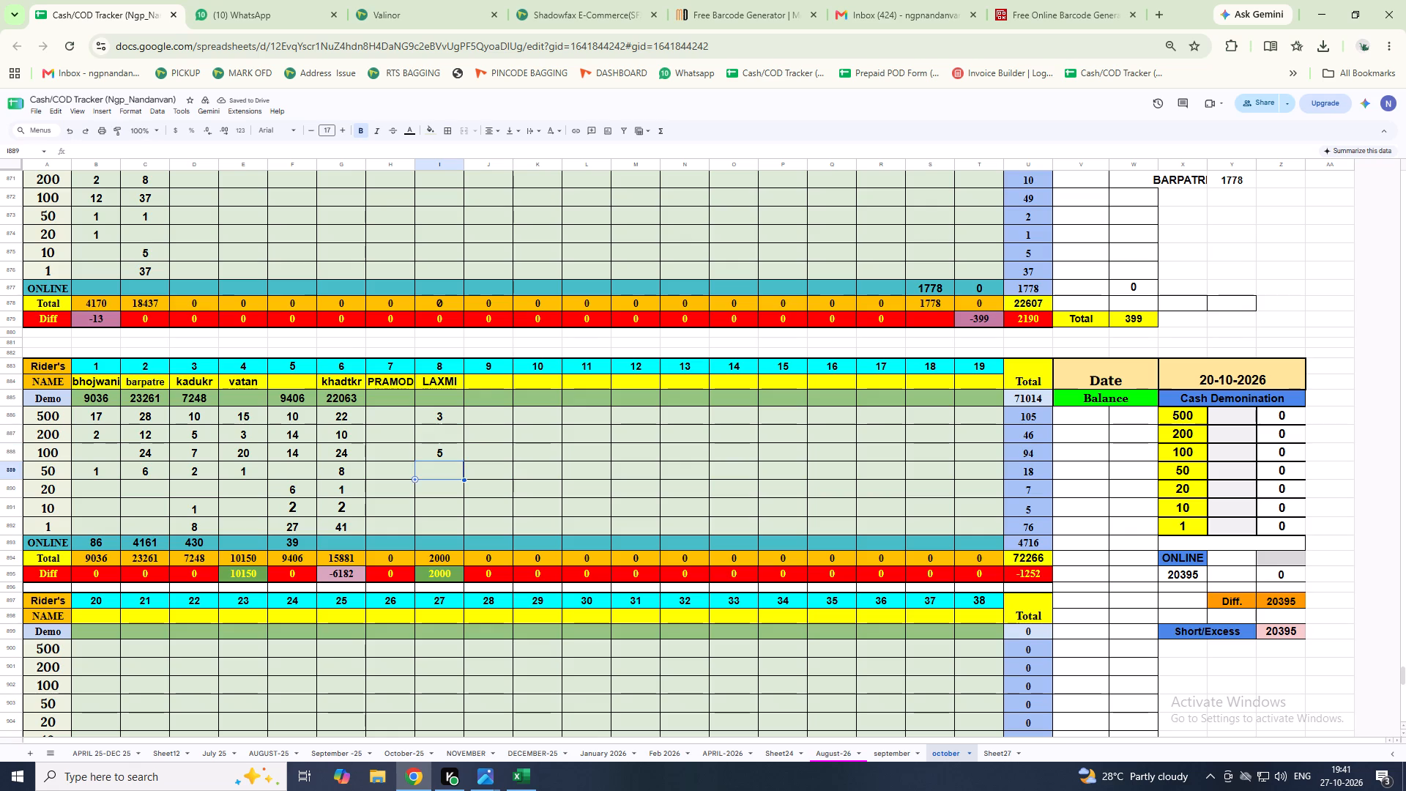
pyautogui.press('Return')
pyautogui.press('Return')
pyautogui.press('2')
pyautogui.press('Return')
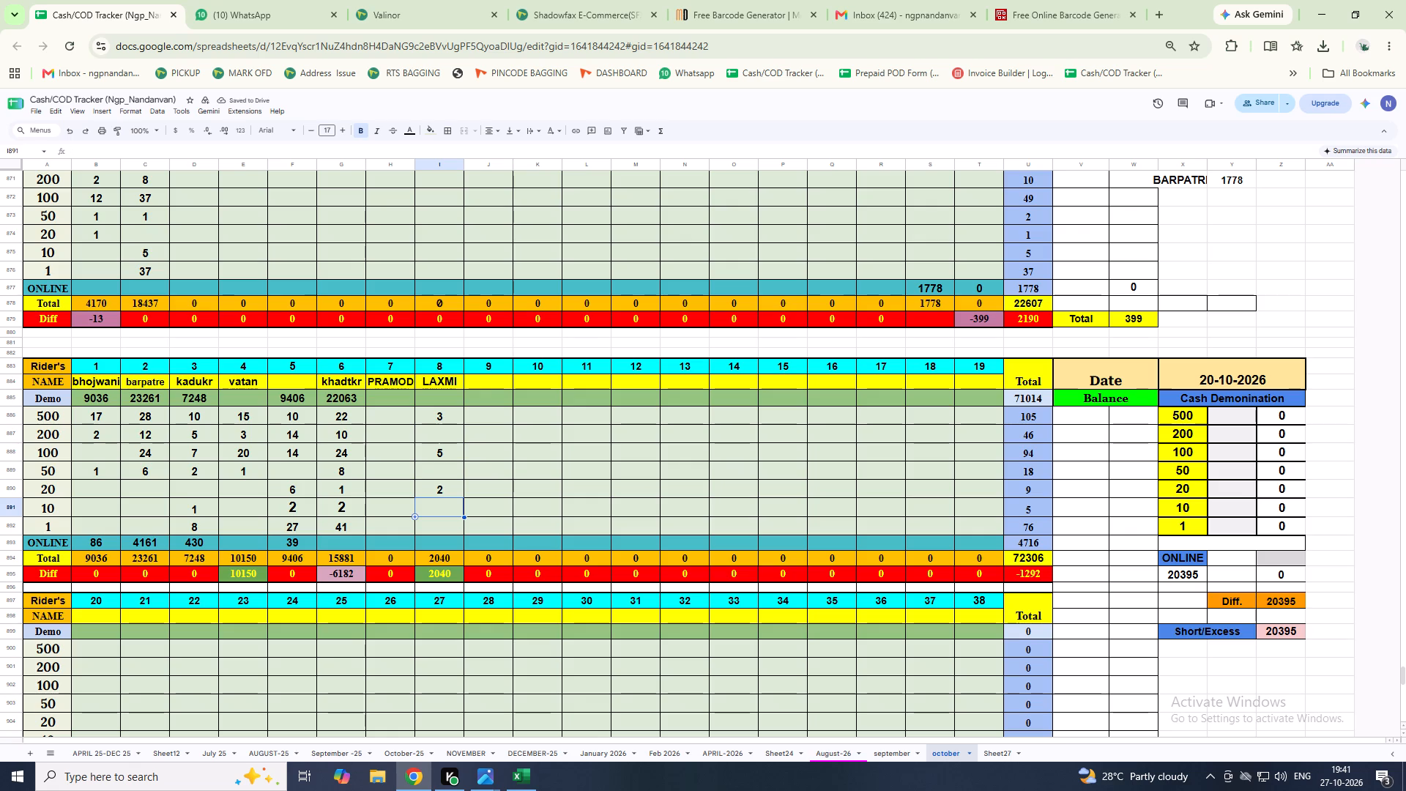
# Record 2 notes of 500 in PRAMOD's column.
pyautogui.click(390, 420)
pyautogui.press('2')
pyautogui.press('Return')
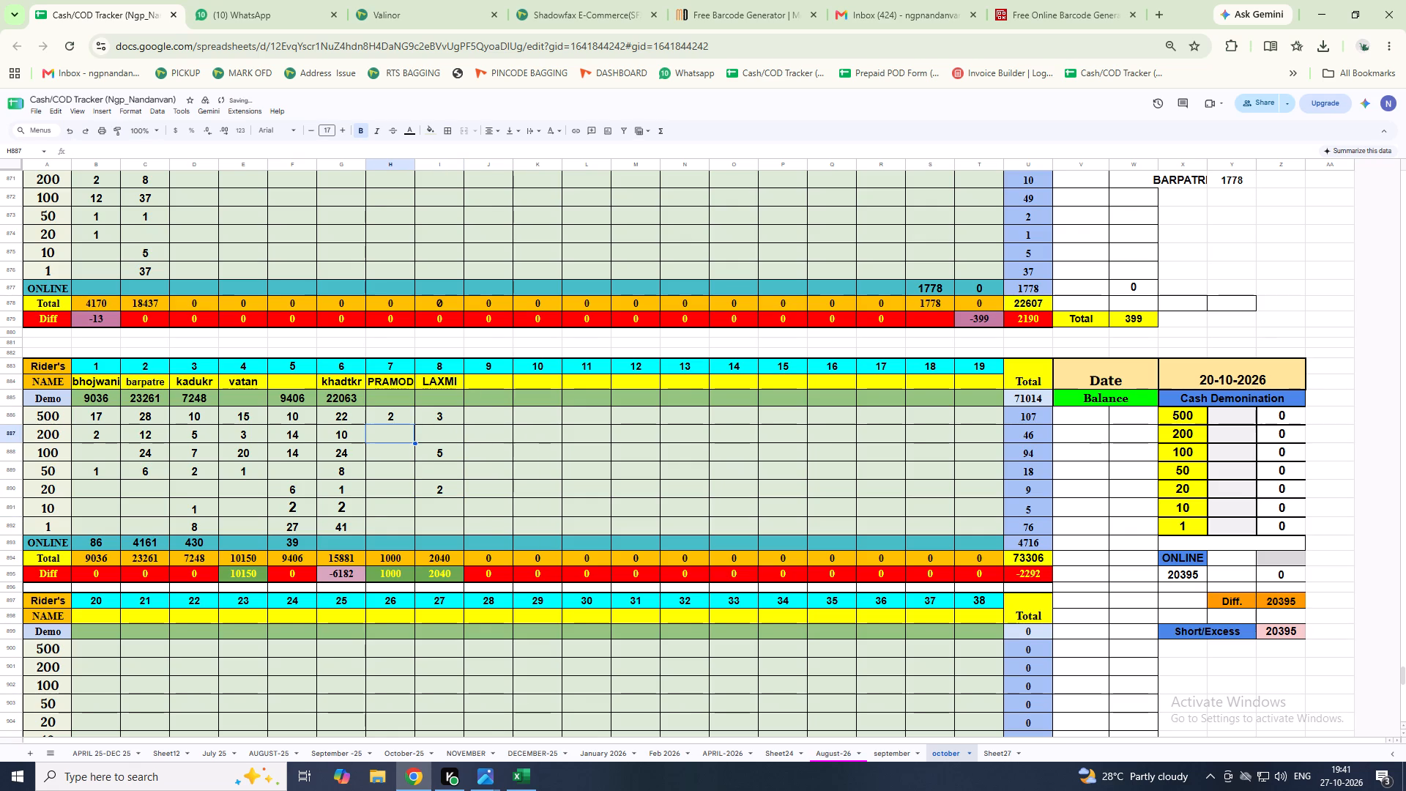
# Look up LAXMI's collected total in Shadowfax's Rider COD Collection and enter 4183 in her Demo cell in the tracker.
pyautogui.click(541, 10)
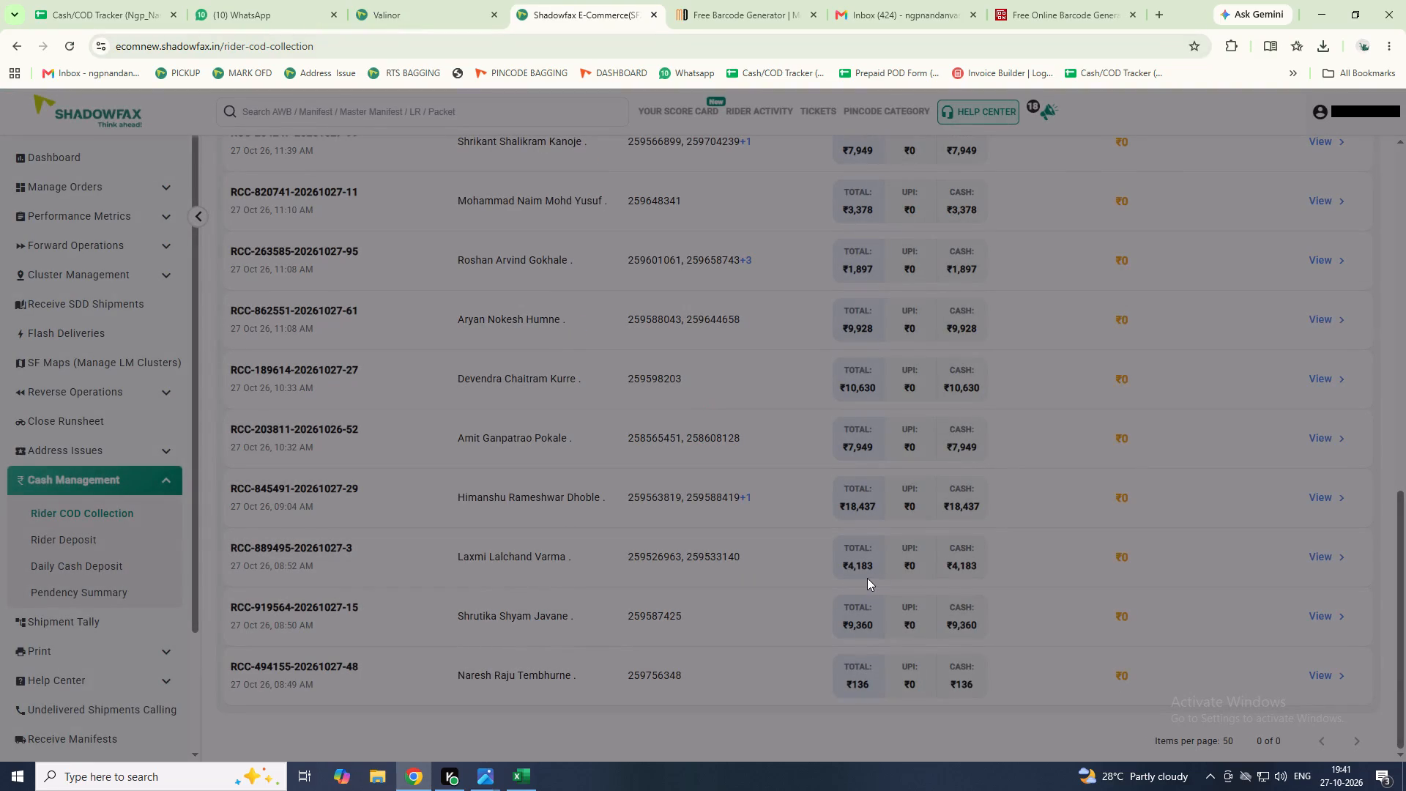
pyautogui.click(37, 0)
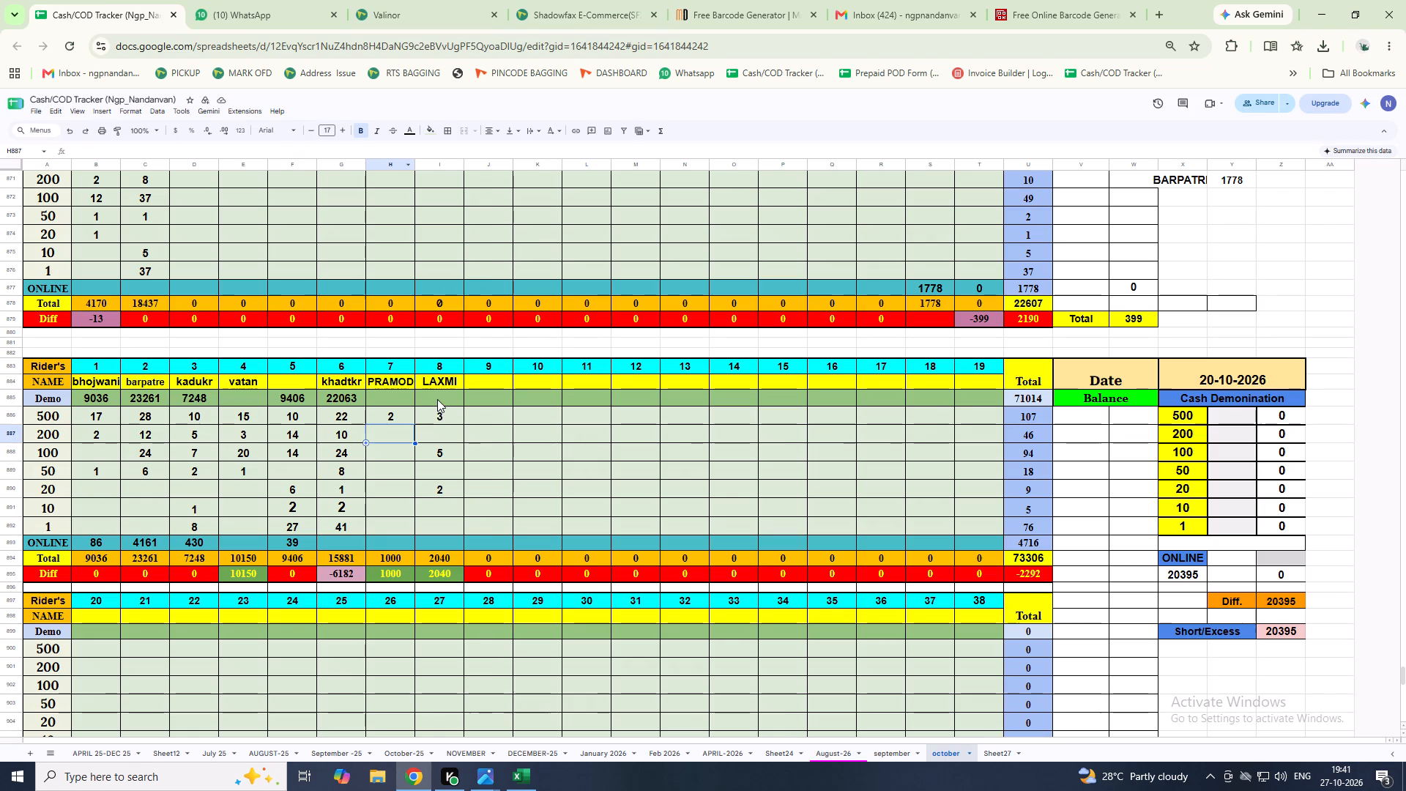
pyautogui.click(437, 399)
pyautogui.write('4183')
pyautogui.press('Return')
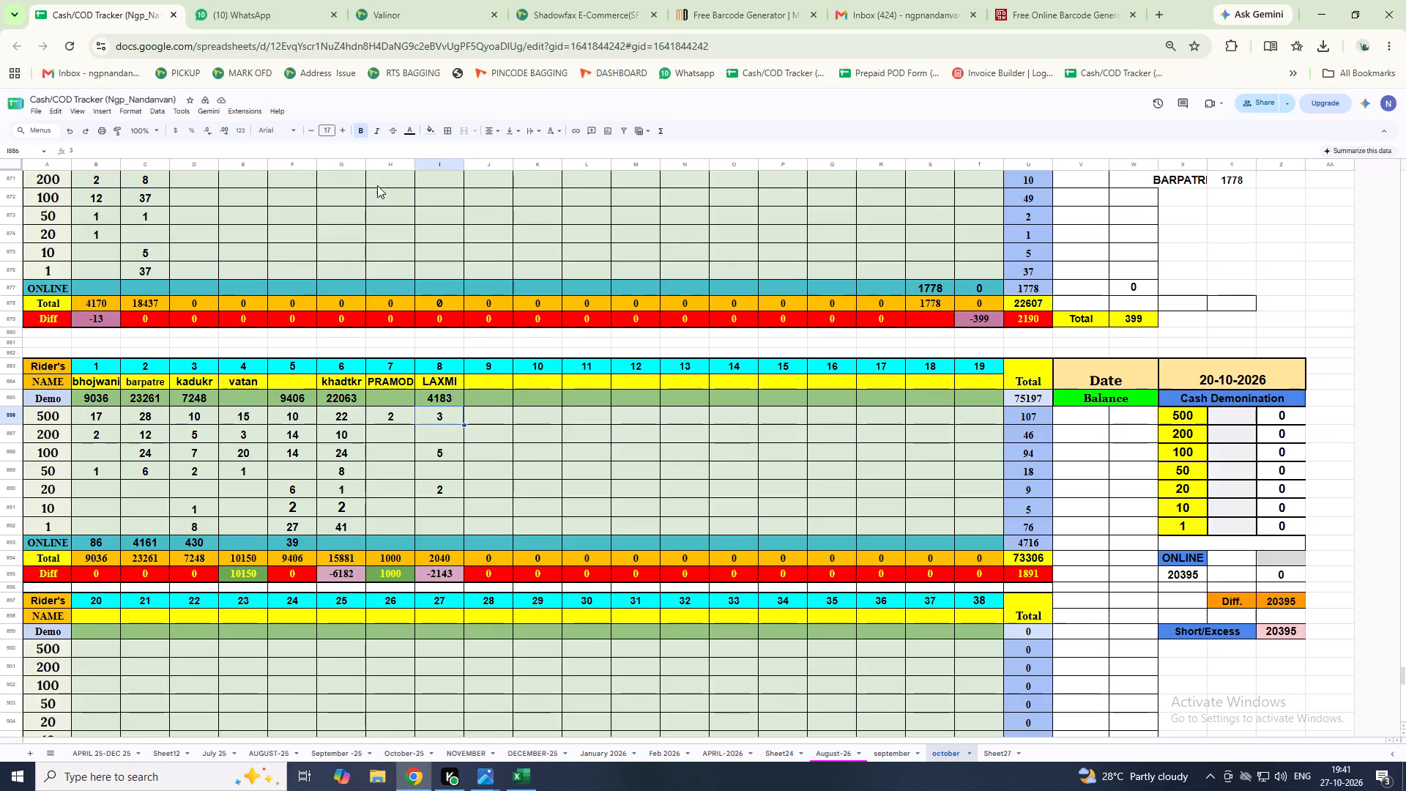
# Review the riders' collected amounts in Shadowfax's COD Collection History and compare them with the Cash/COD Tracker.
pyautogui.moveTo(584, 7); pyautogui.dragTo(583, 15)
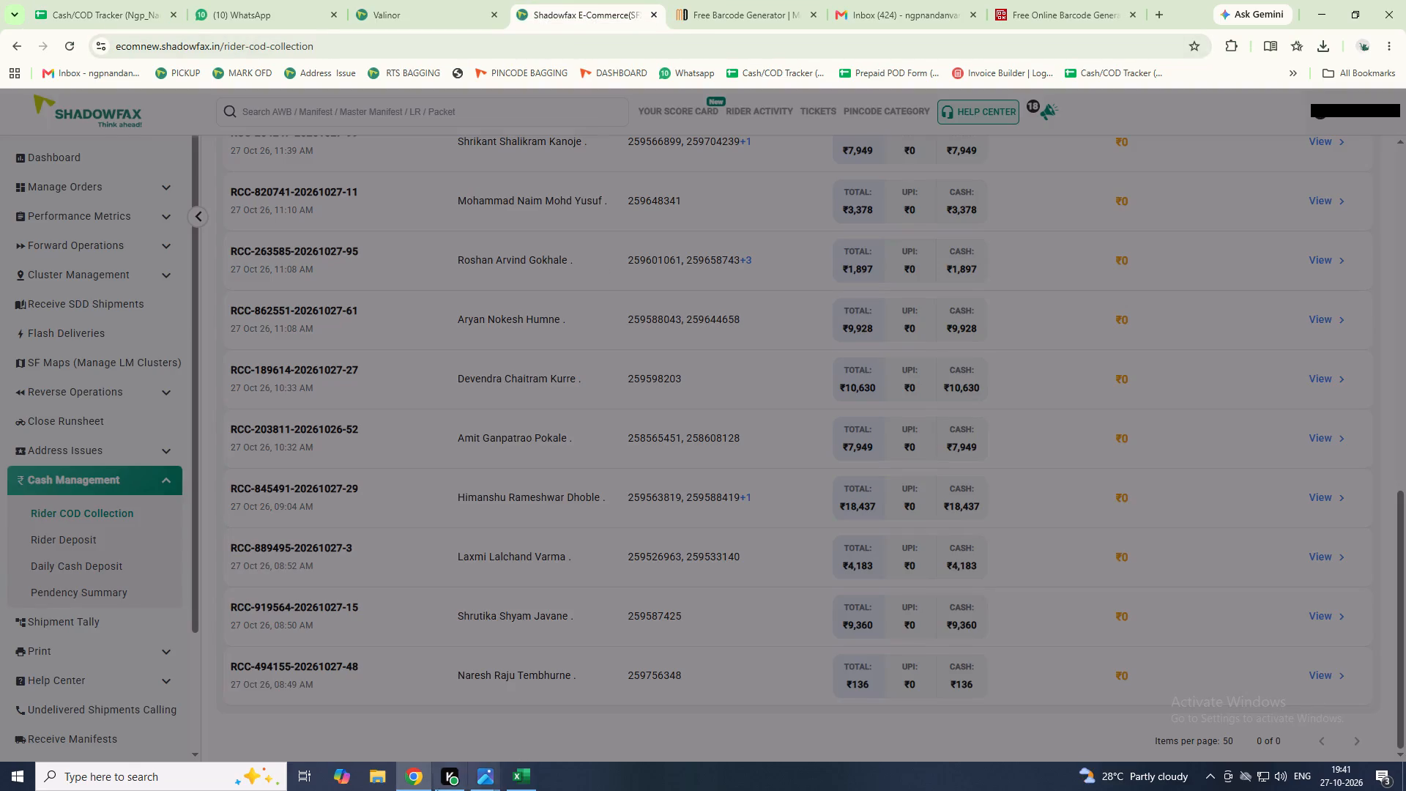
pyautogui.scroll(1, 530, 417)
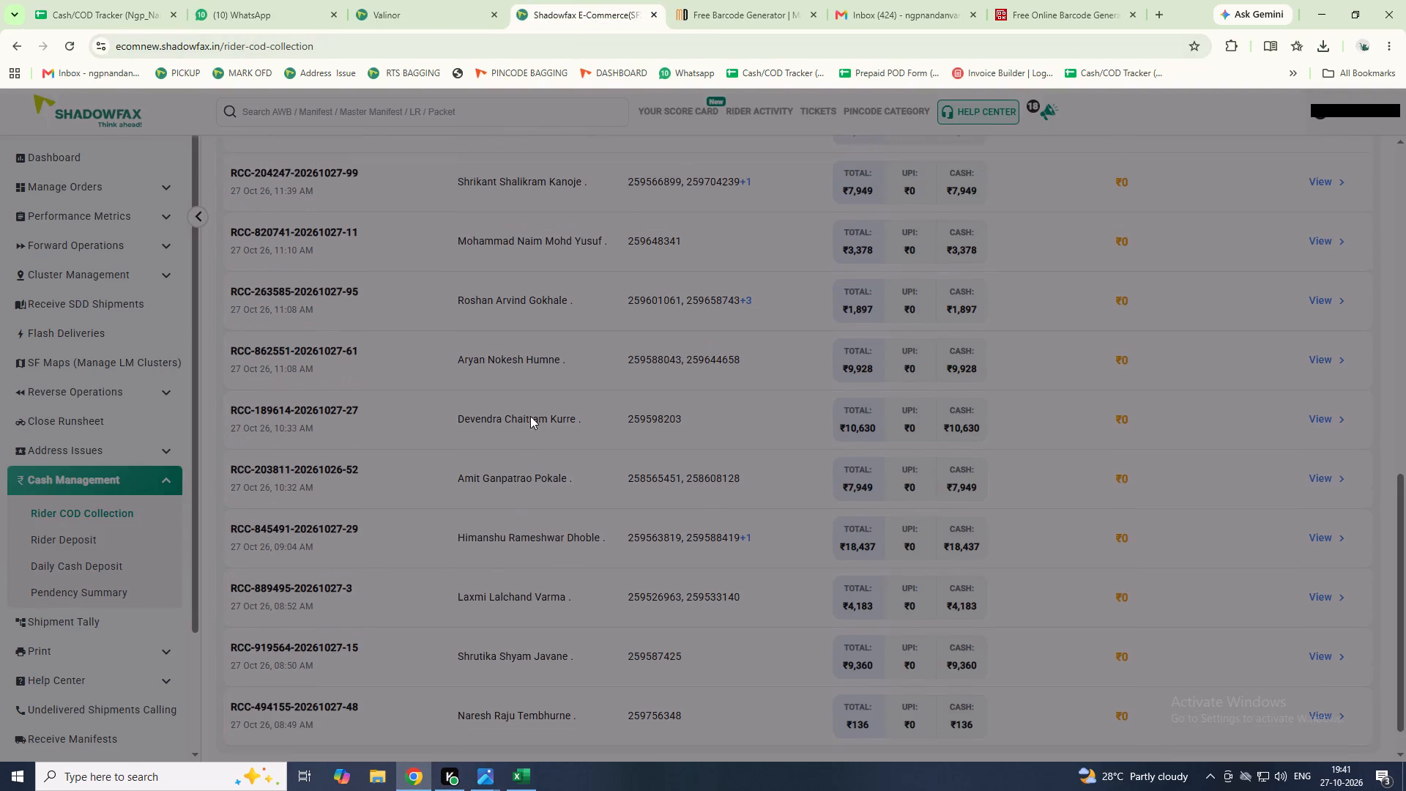
pyautogui.scroll(2, 530, 416)
pyautogui.scroll(2, 509, 477)
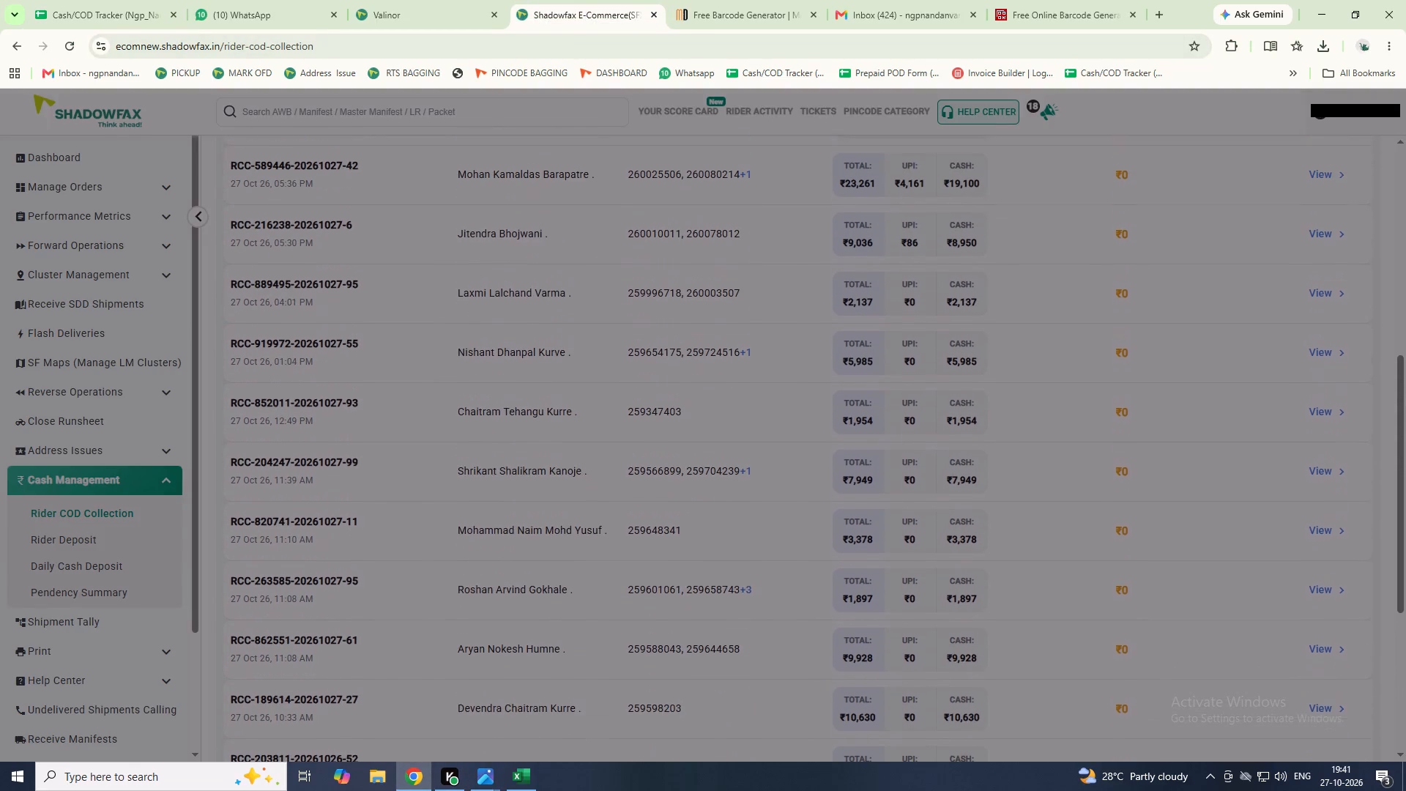
pyautogui.scroll(1, 507, 477)
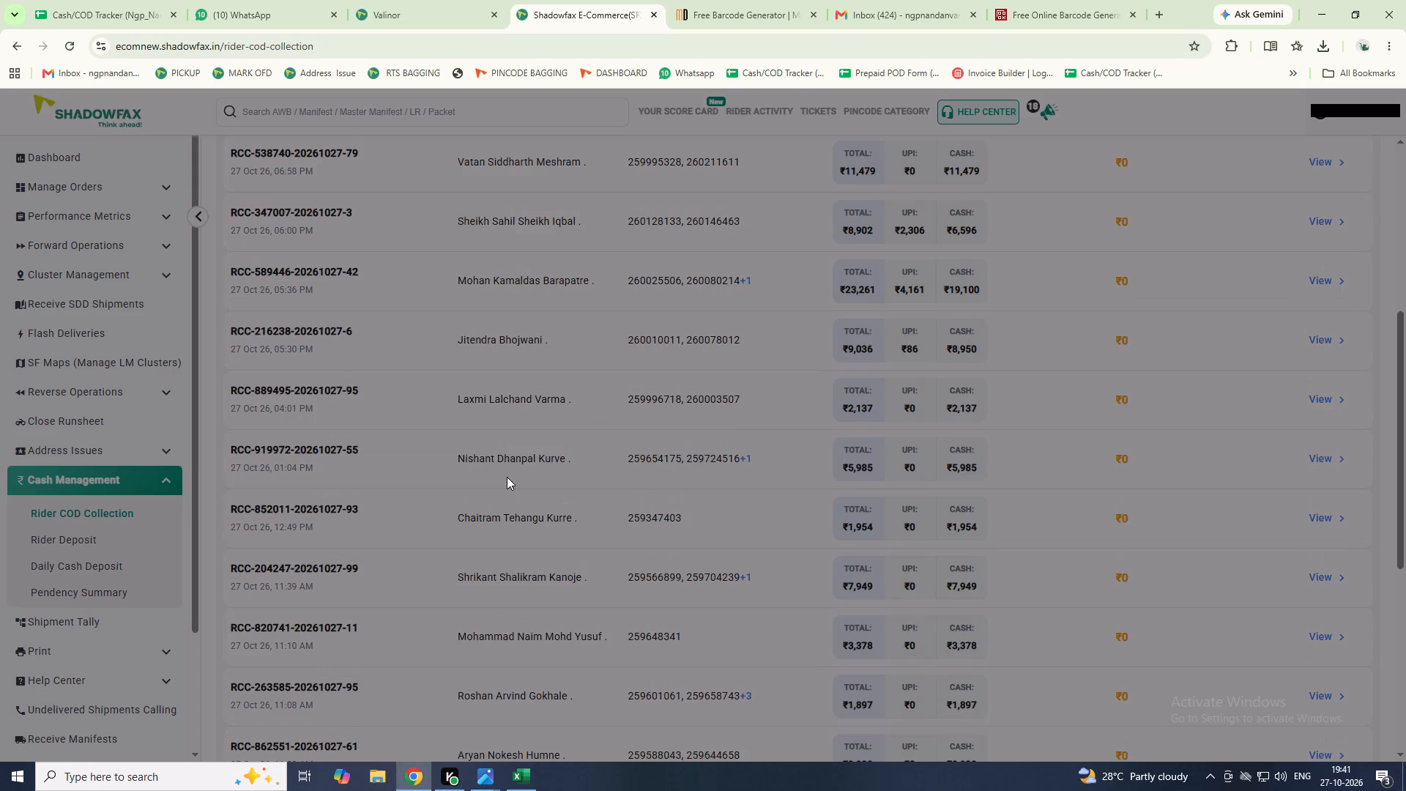
pyautogui.scroll(3, 507, 477)
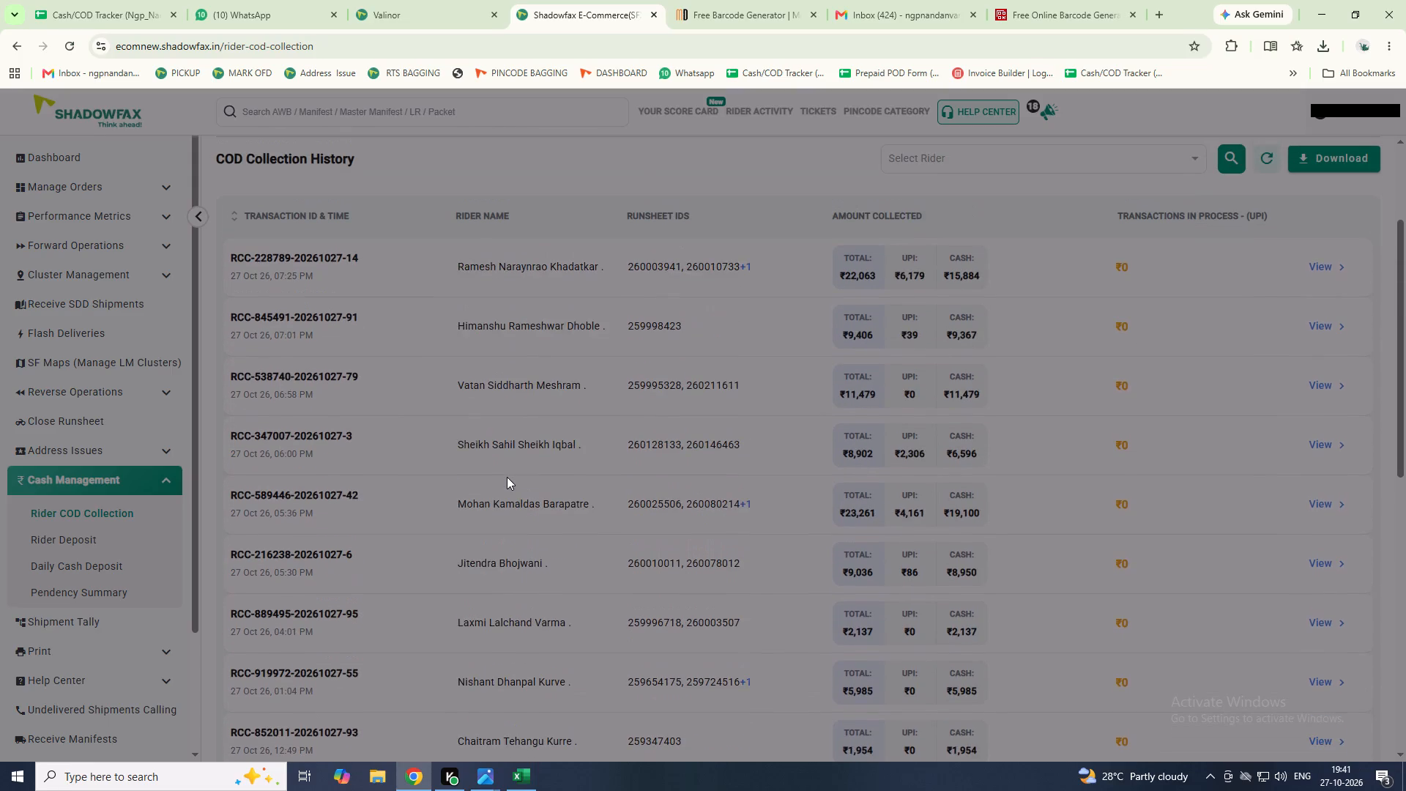
pyautogui.click(133, 21)
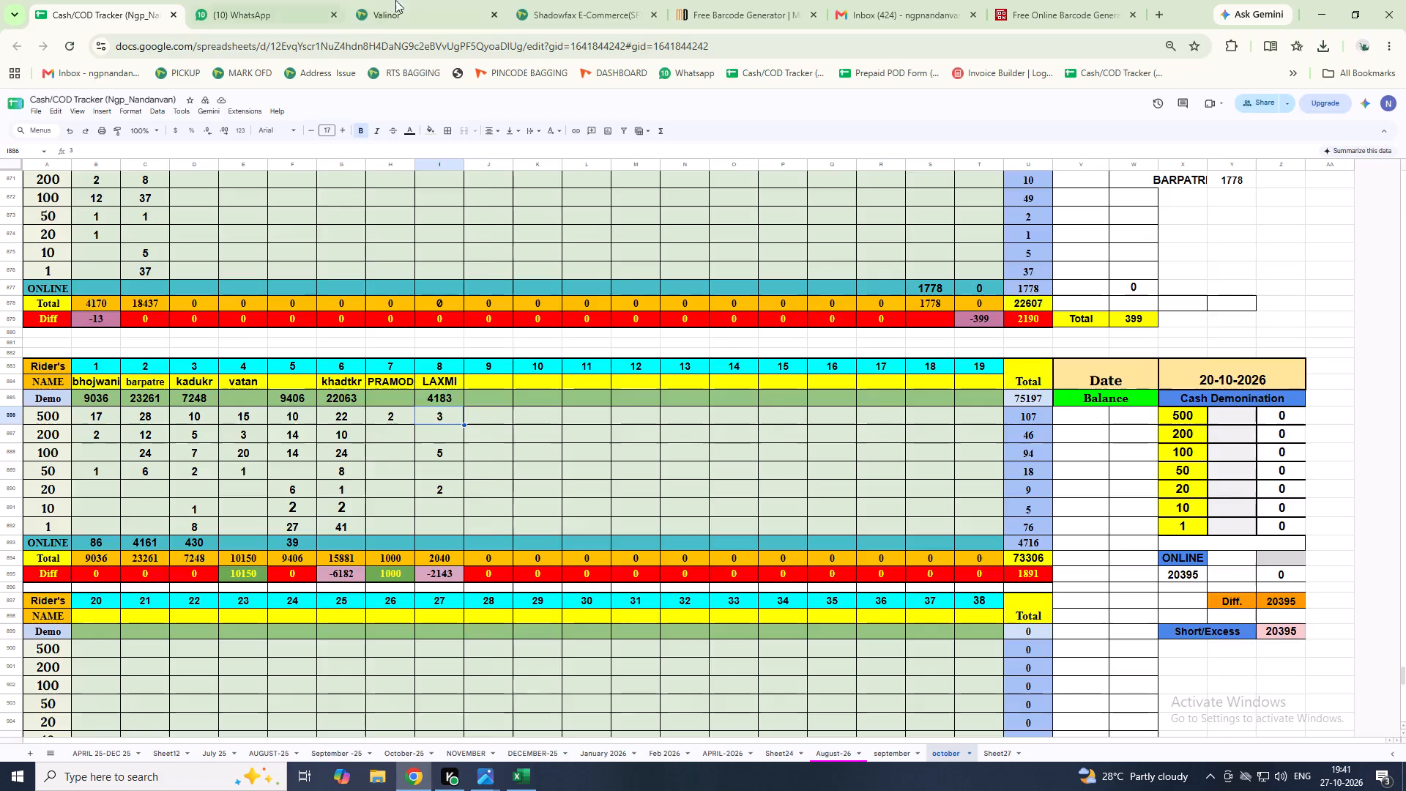
# Review the deposit history on Shadowfax's Daily Cash Deposit page, including its second page, against the riders' online amounts in the tracker.
pyautogui.click(620, 2)
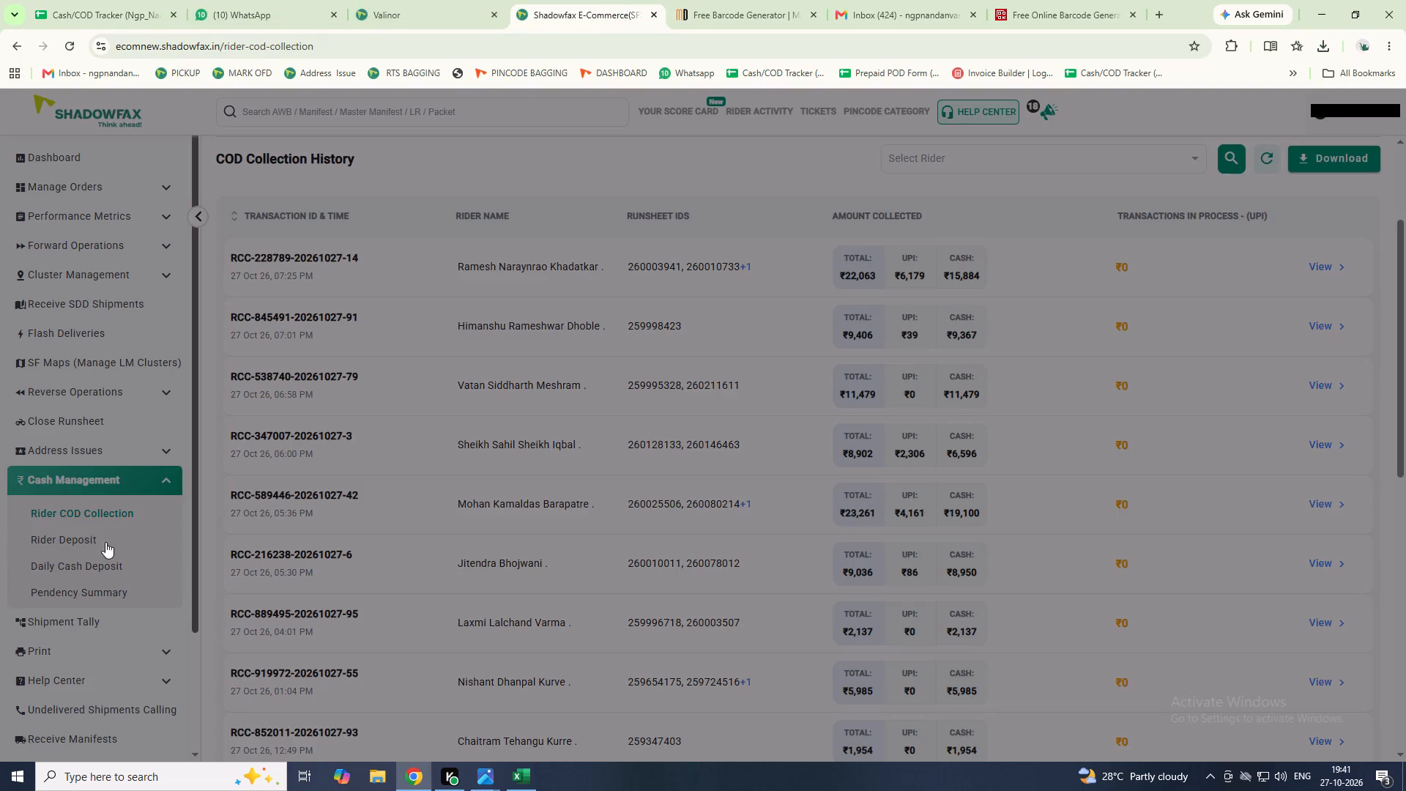
pyautogui.click(95, 557)
pyautogui.click(92, 564)
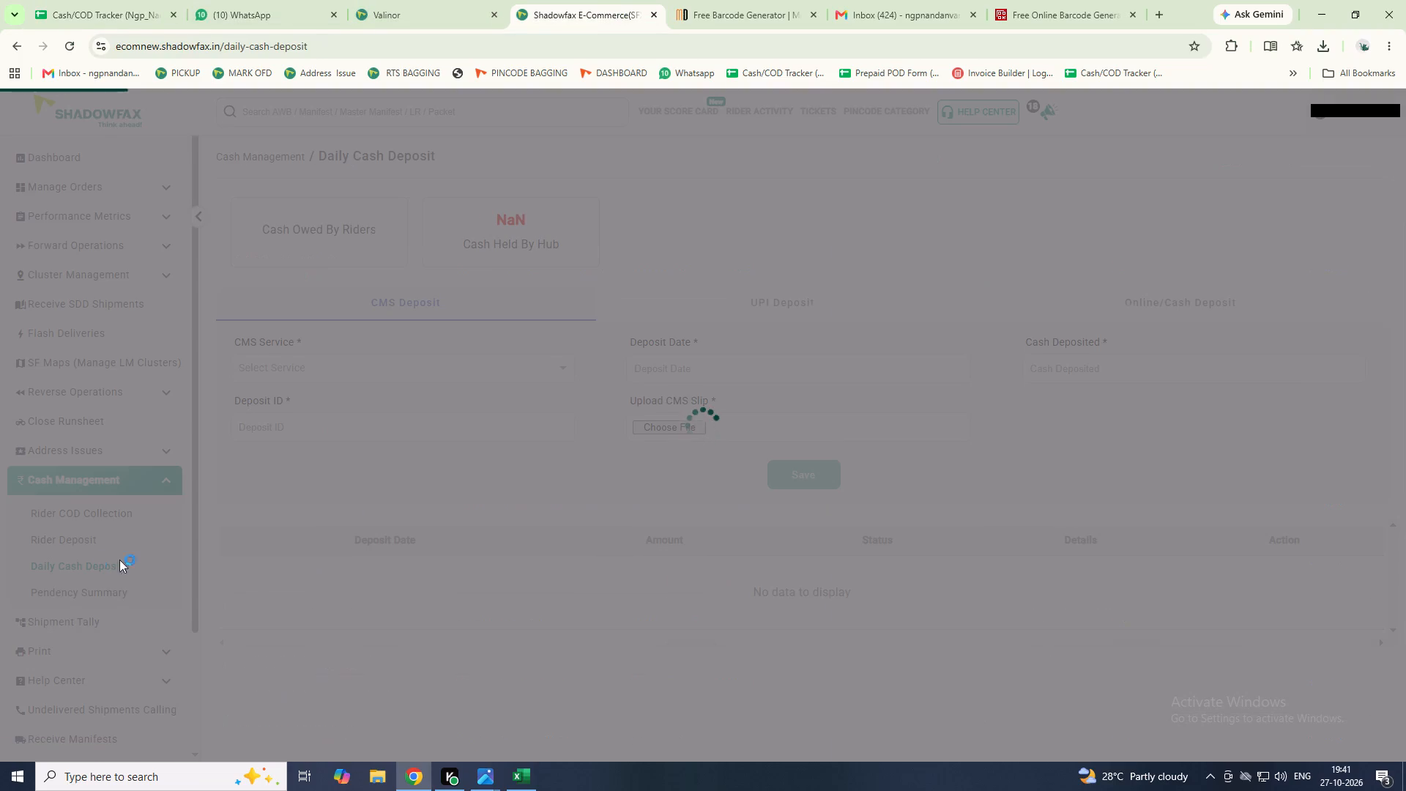
pyautogui.click(765, 330)
pyautogui.scroll(-2, 422, 565)
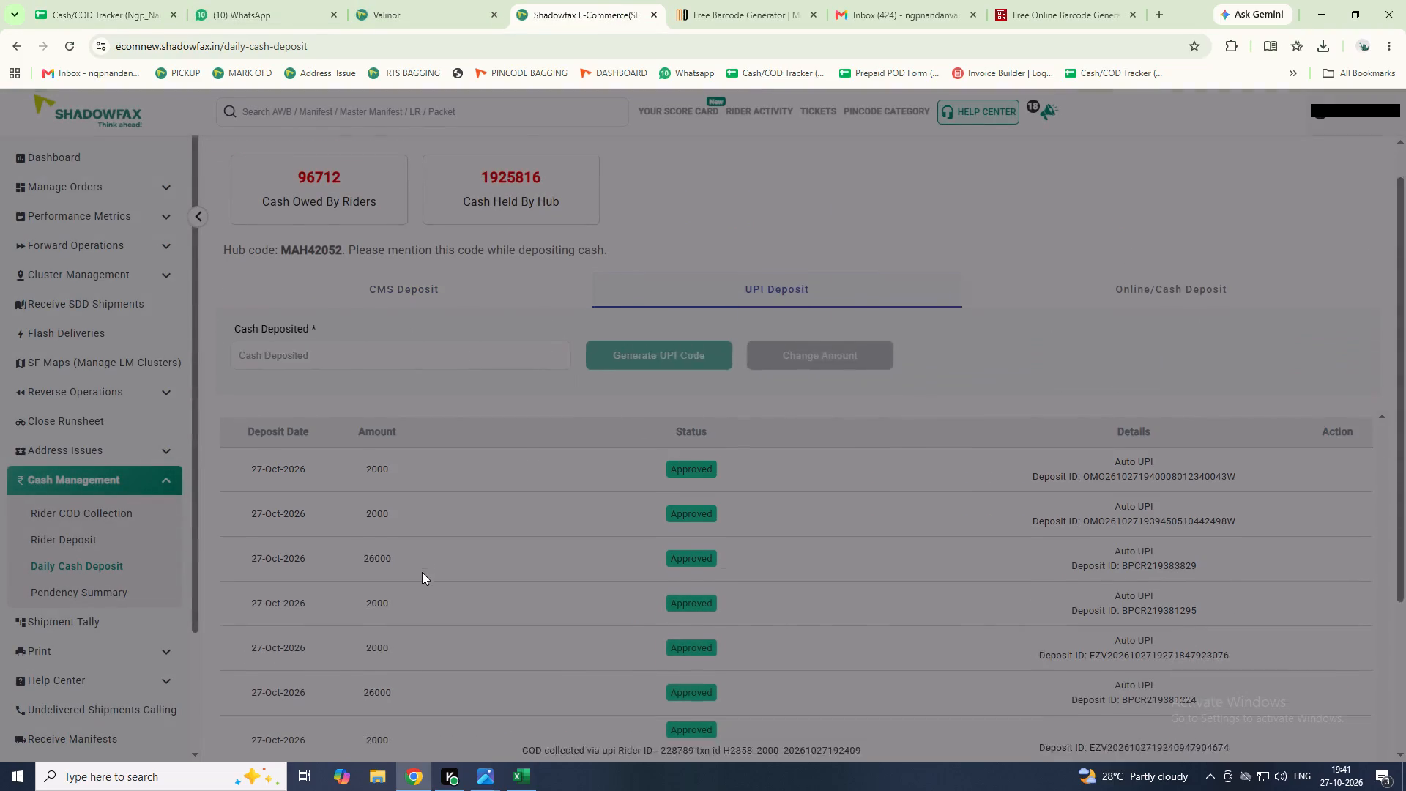
pyautogui.scroll(-2, 422, 572)
pyautogui.scroll(-5, 417, 478)
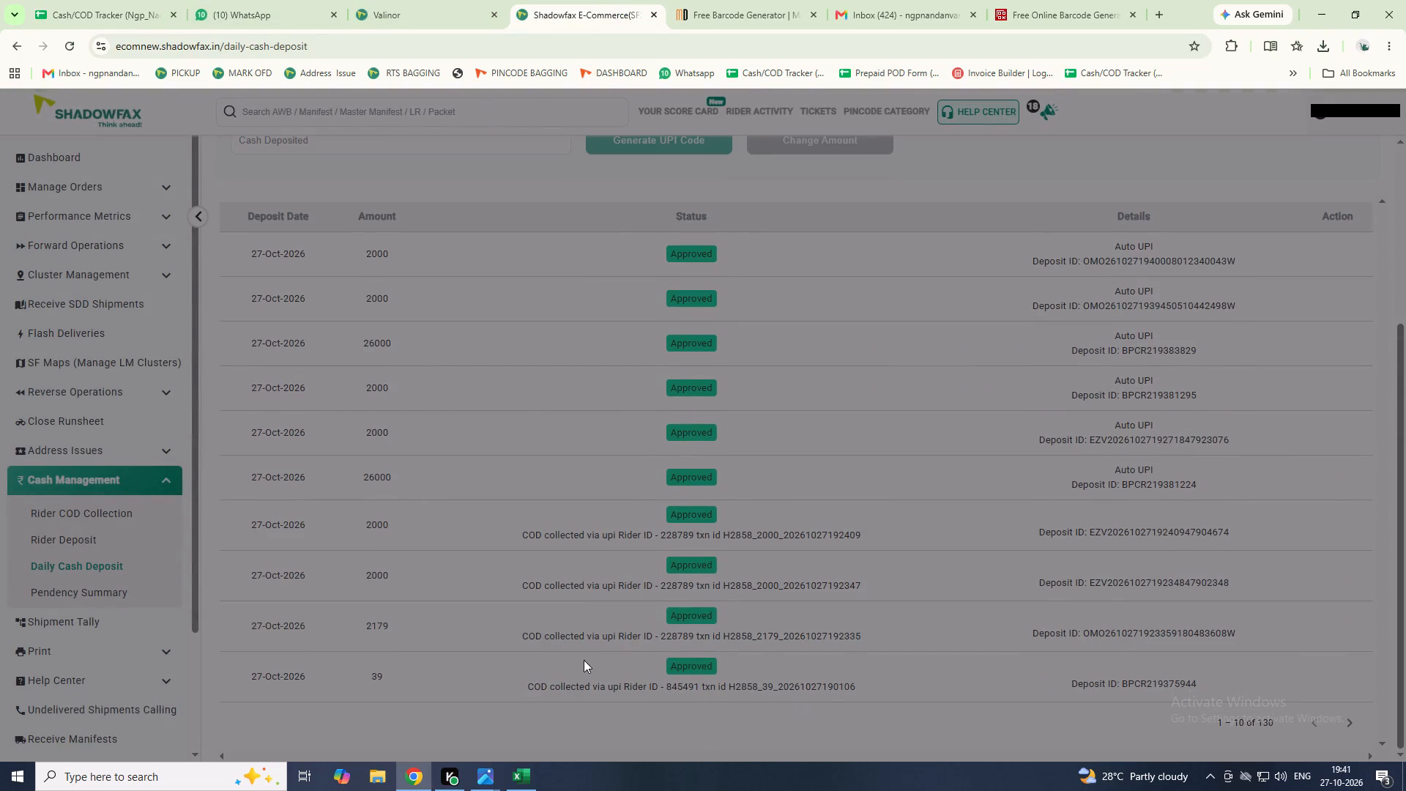
pyautogui.click(145, 13)
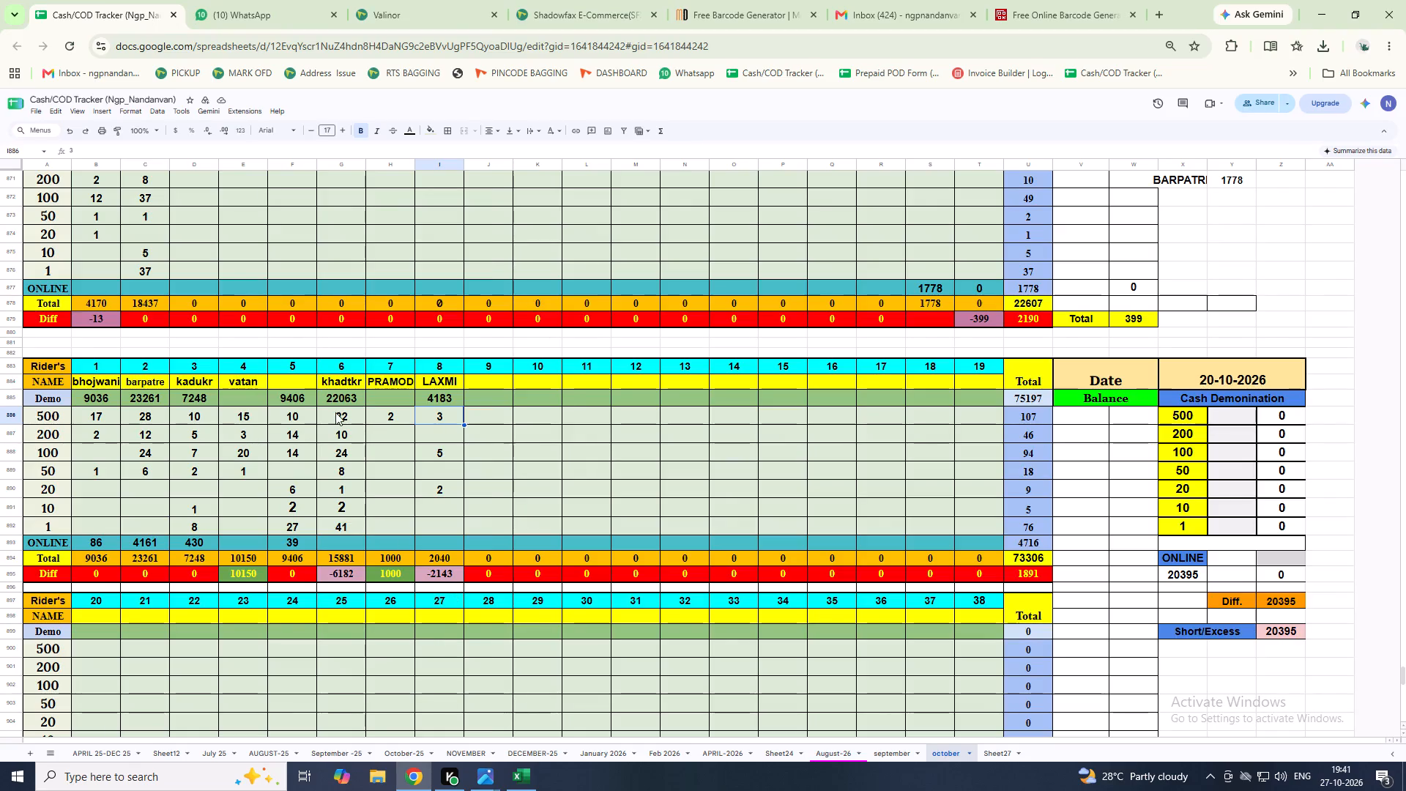
pyautogui.click(548, 17)
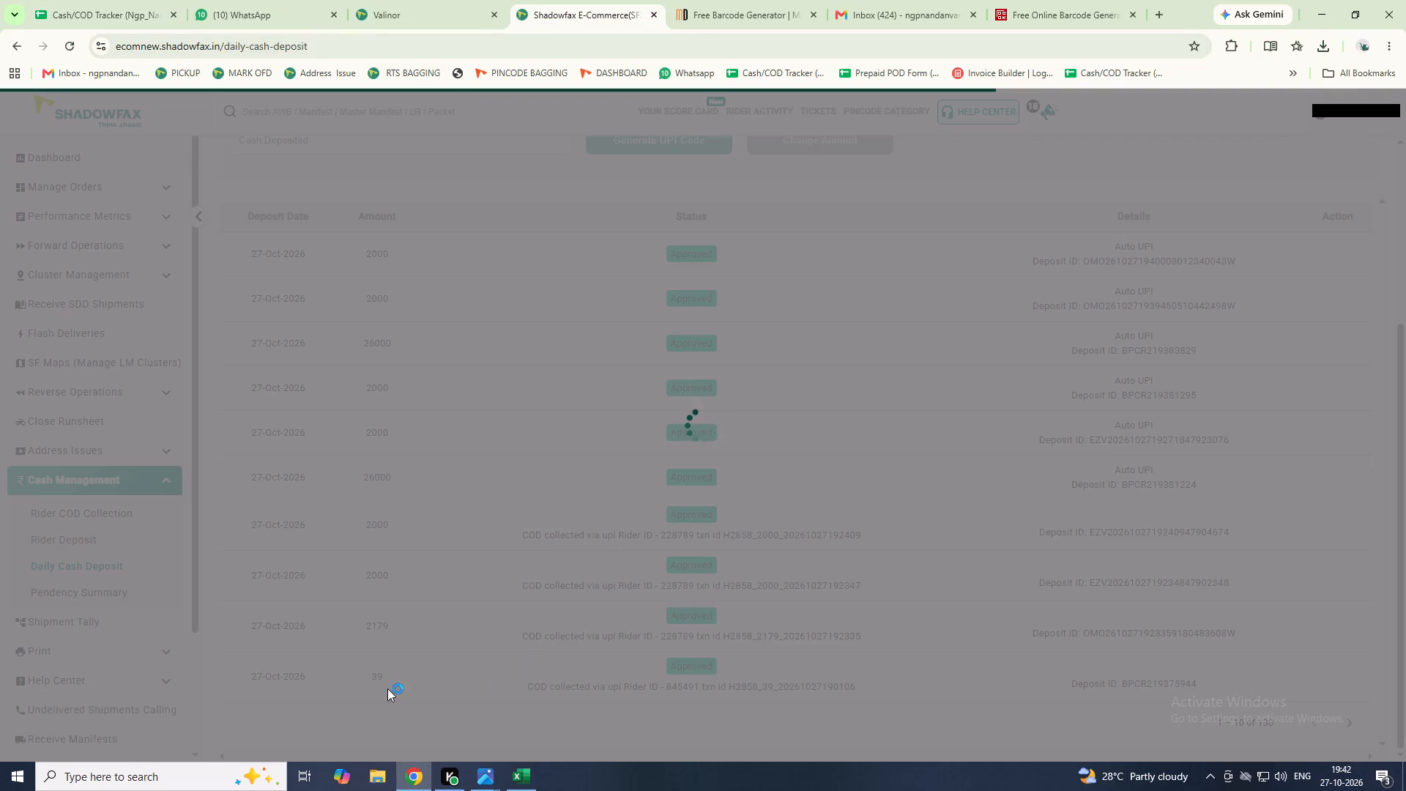
pyautogui.click(105, 4)
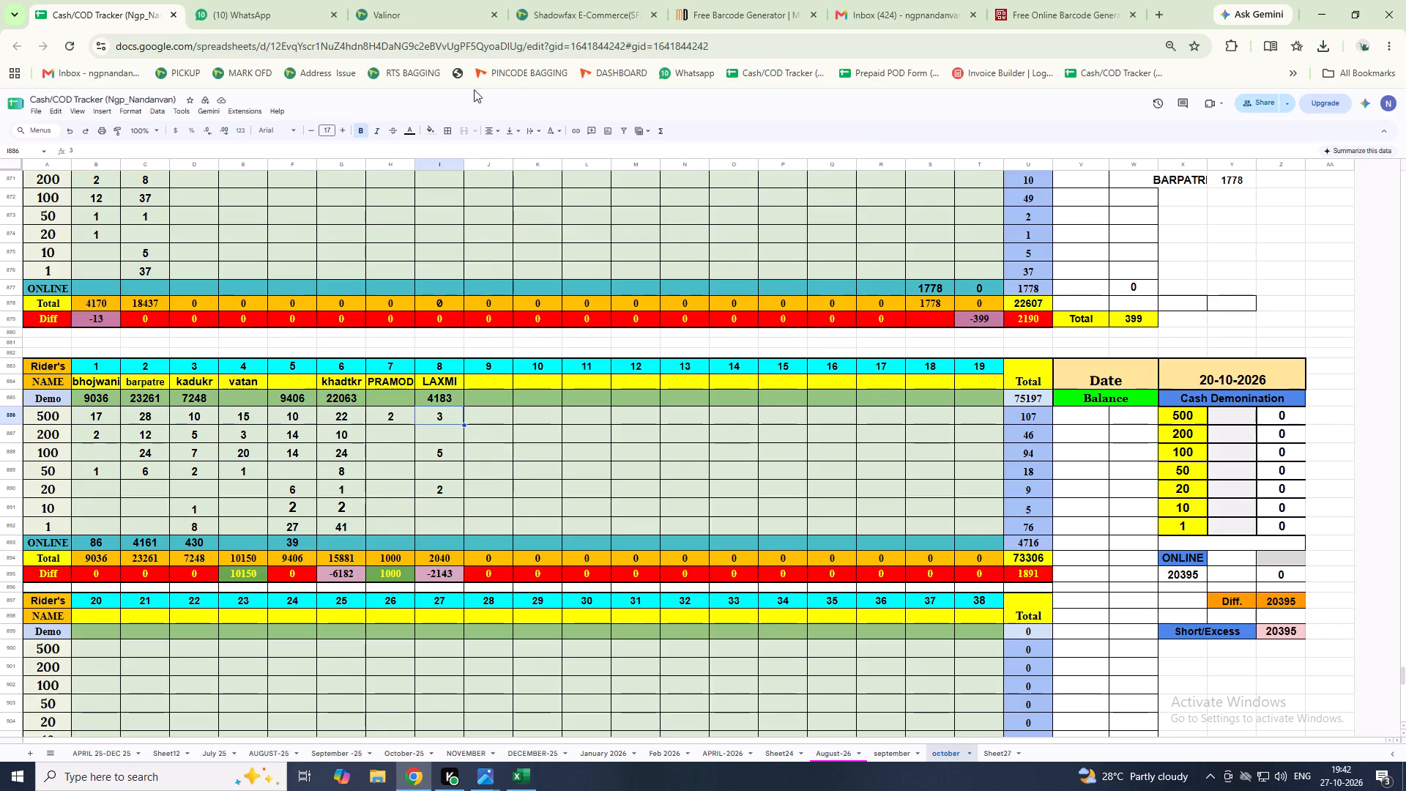
pyautogui.click(574, 14)
pyautogui.scroll(-4, 342, 756)
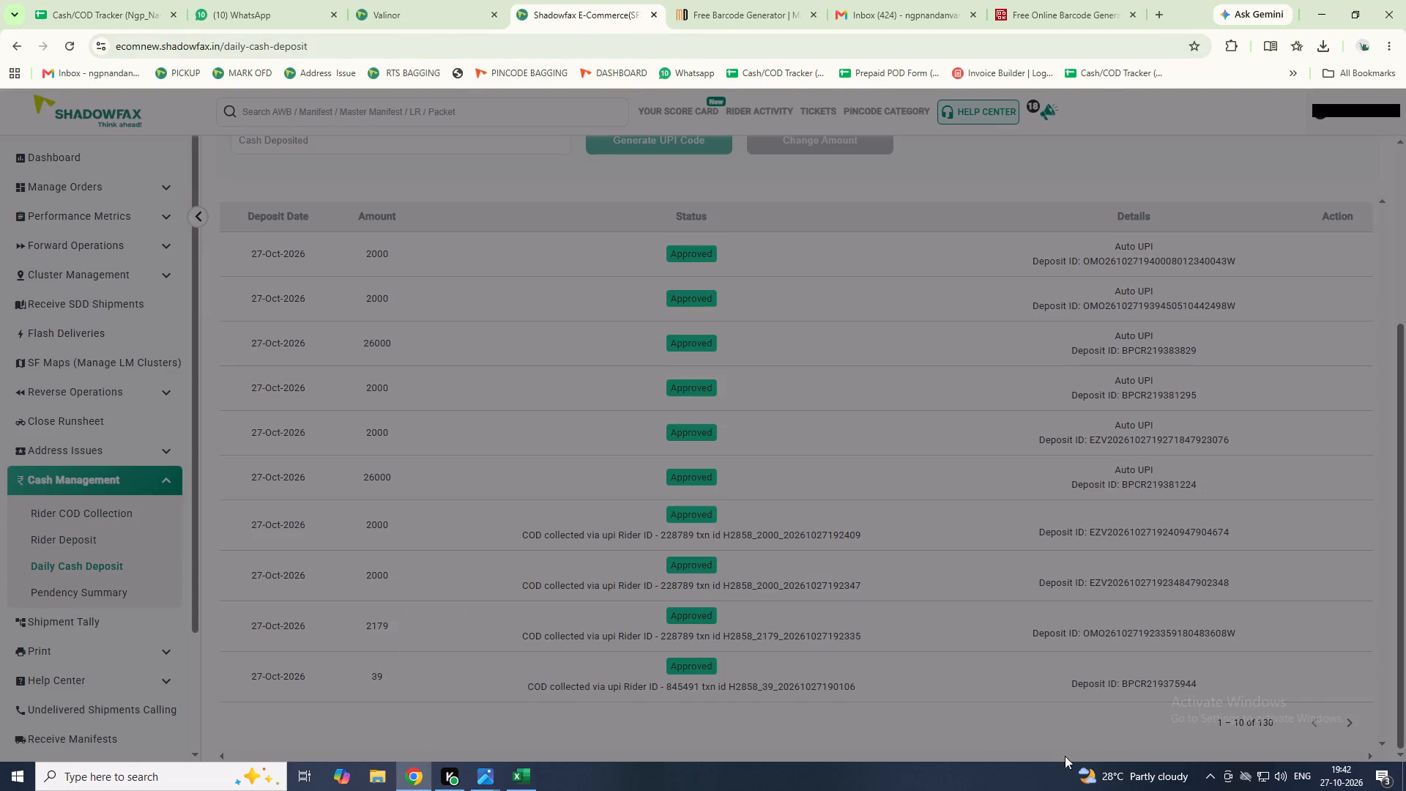
pyautogui.click(1350, 721)
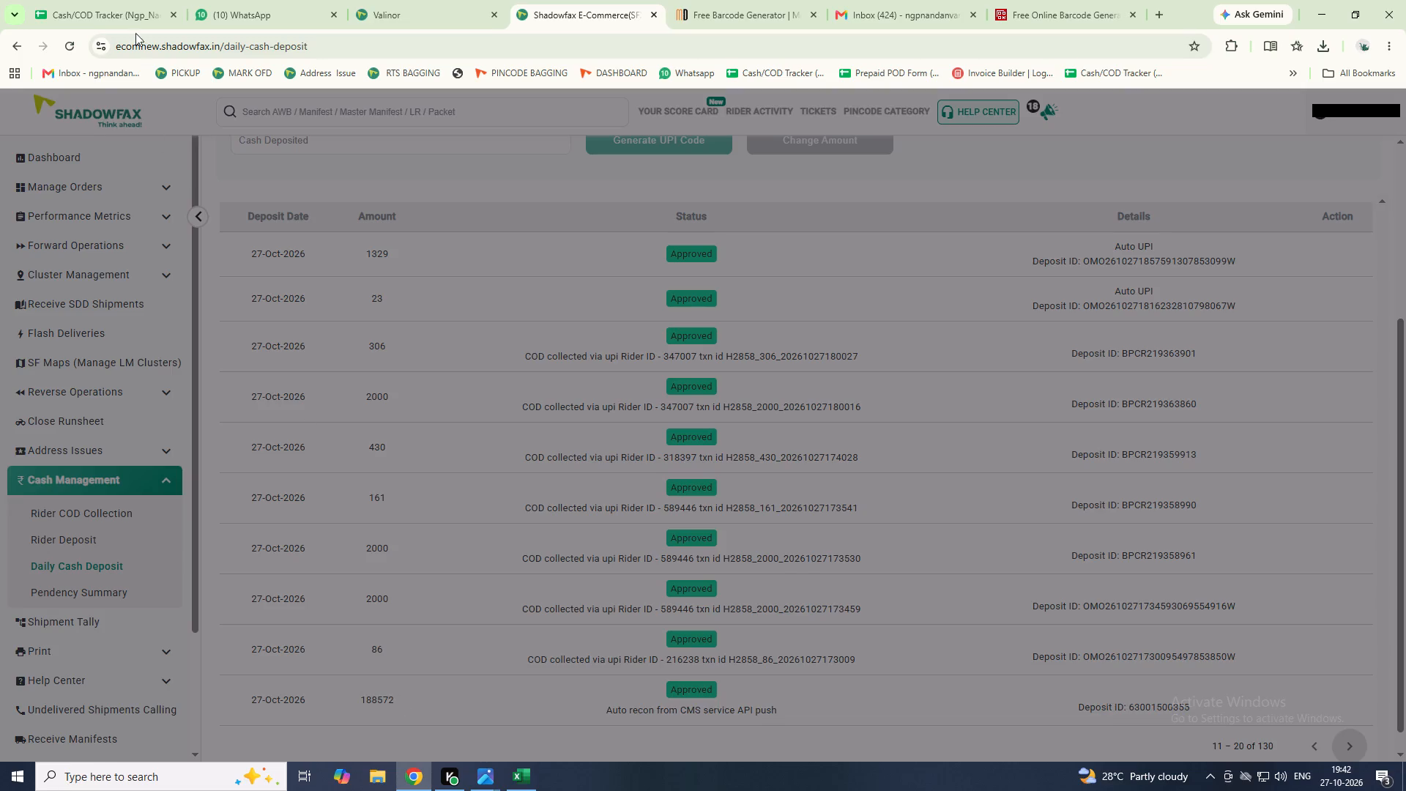
pyautogui.click(136, 4)
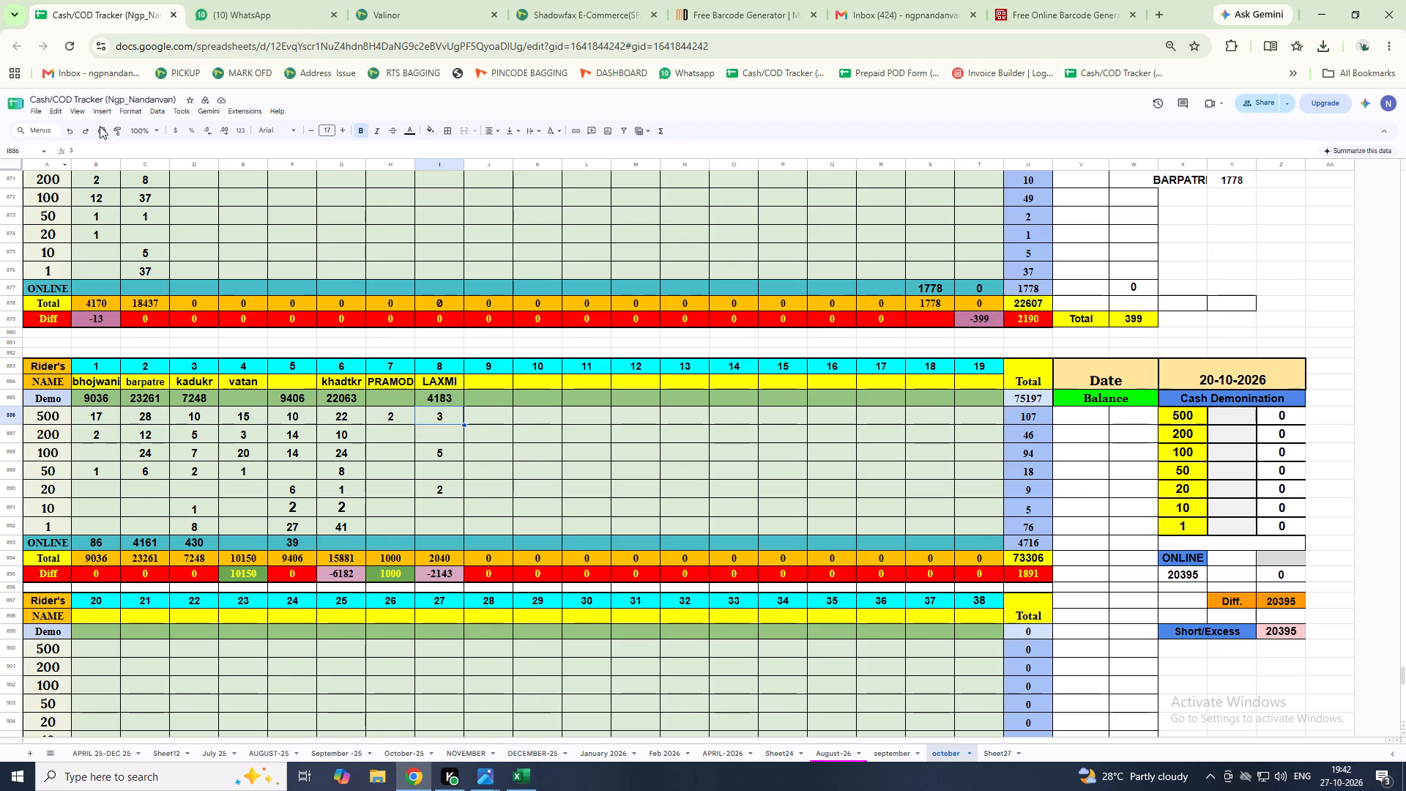
pyautogui.click(582, 23)
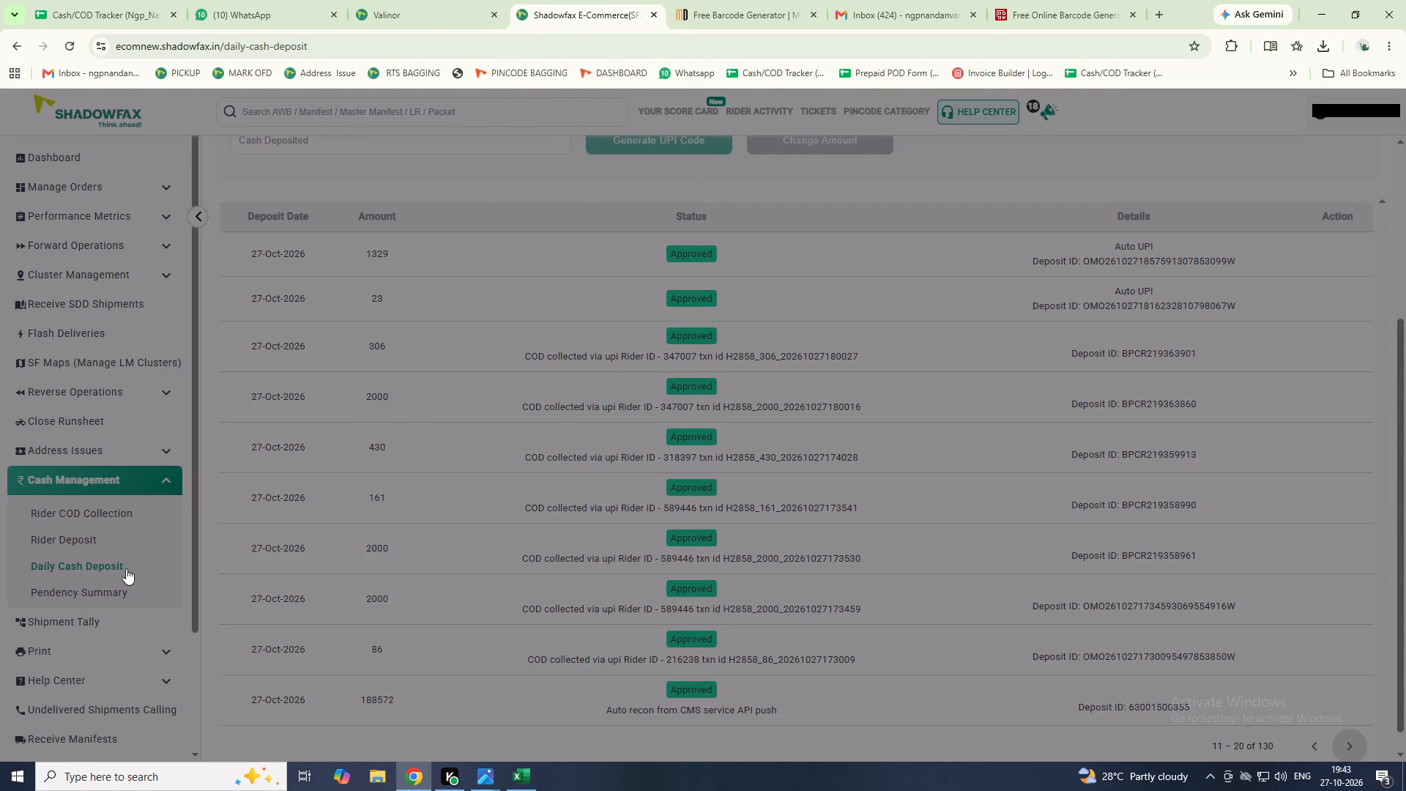
# Look up LAXMI's afternoon collection in Shadowfax's Rider COD Collection and set her Demo cell in the tracker to 2137.
pyautogui.click(97, 513)
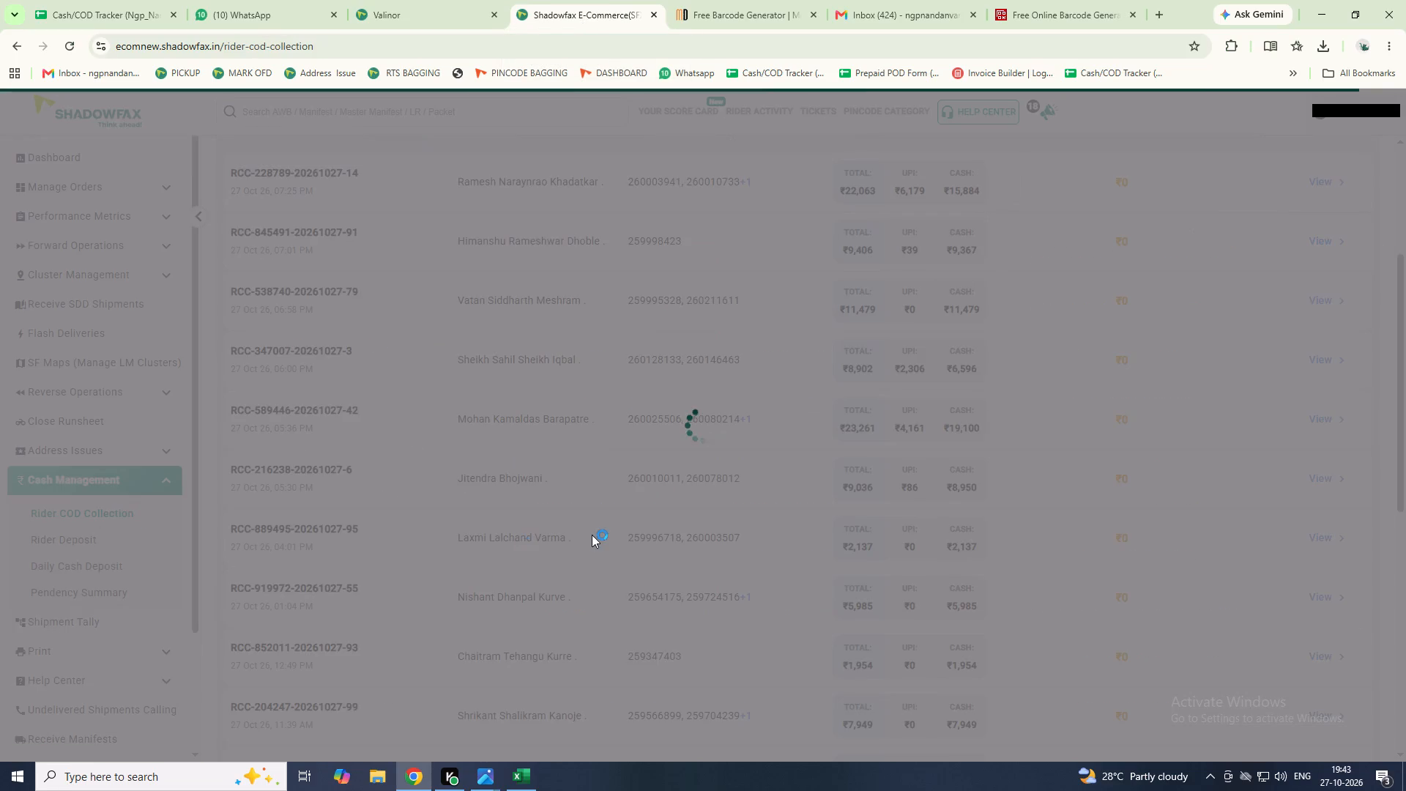
pyautogui.scroll(-1, 639, 575)
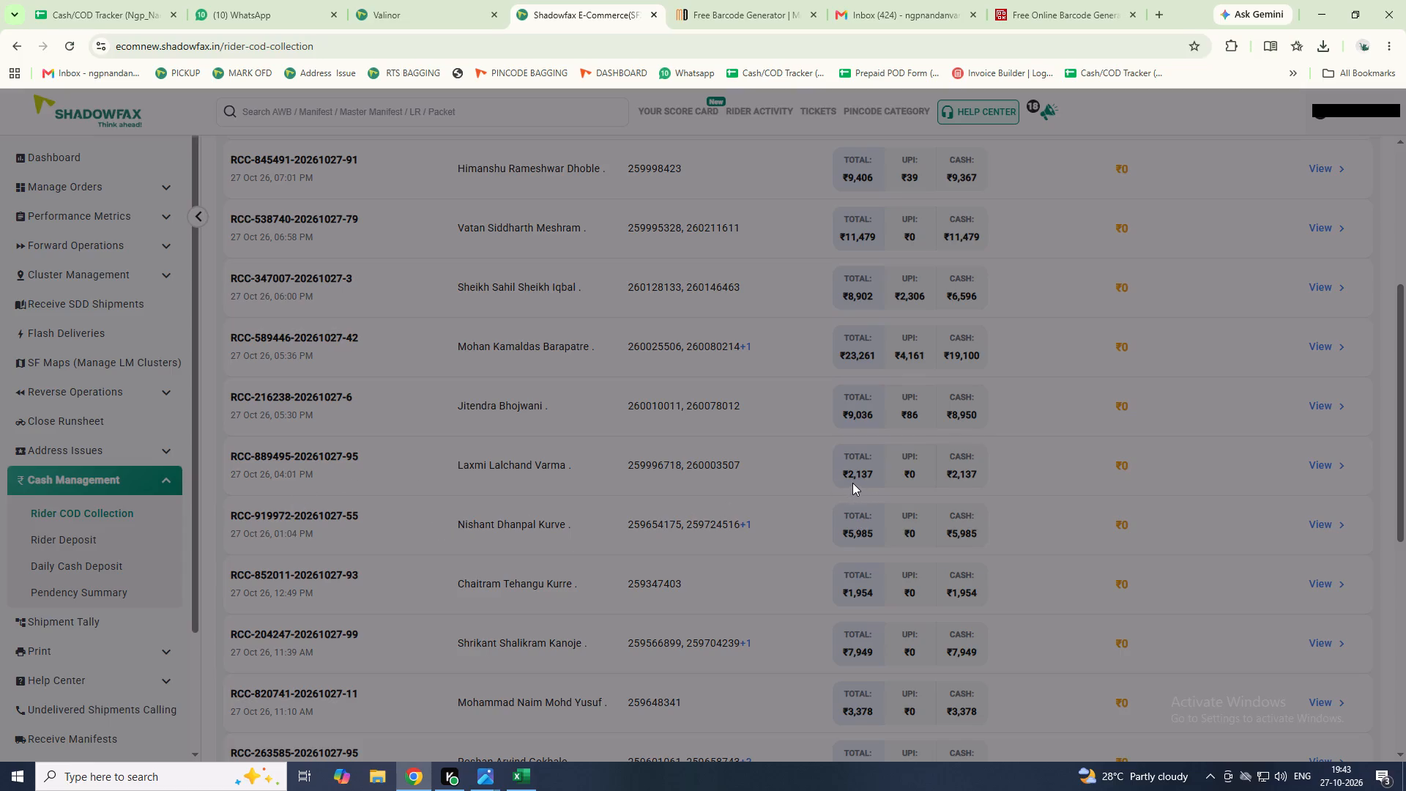
pyautogui.scroll(4, 849, 480)
pyautogui.scroll(-2, 855, 477)
pyautogui.scroll(-2, 813, 535)
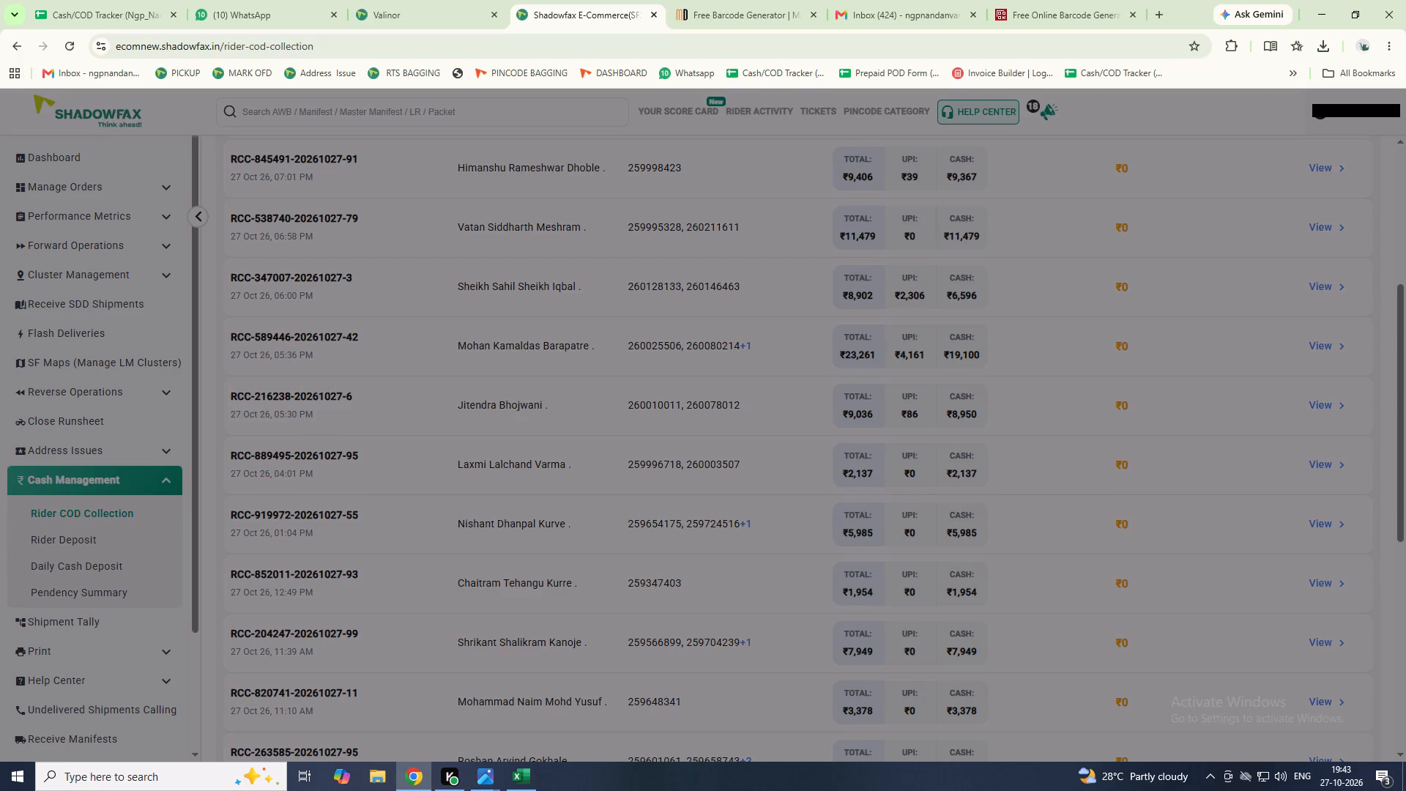
pyautogui.scroll(-7, 853, 500)
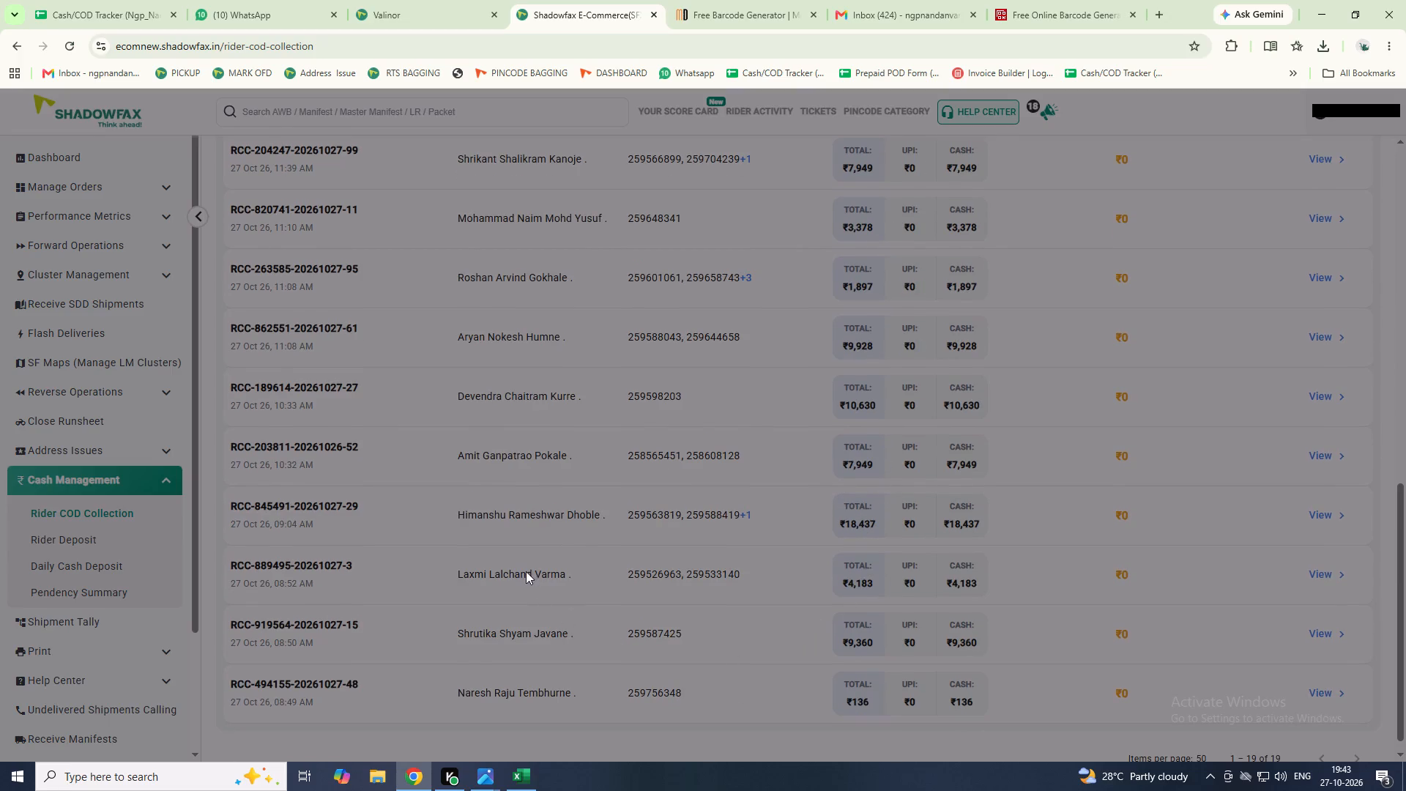
pyautogui.click(527, 566)
pyautogui.scroll(2, 611, 586)
pyautogui.scroll(1, 587, 81)
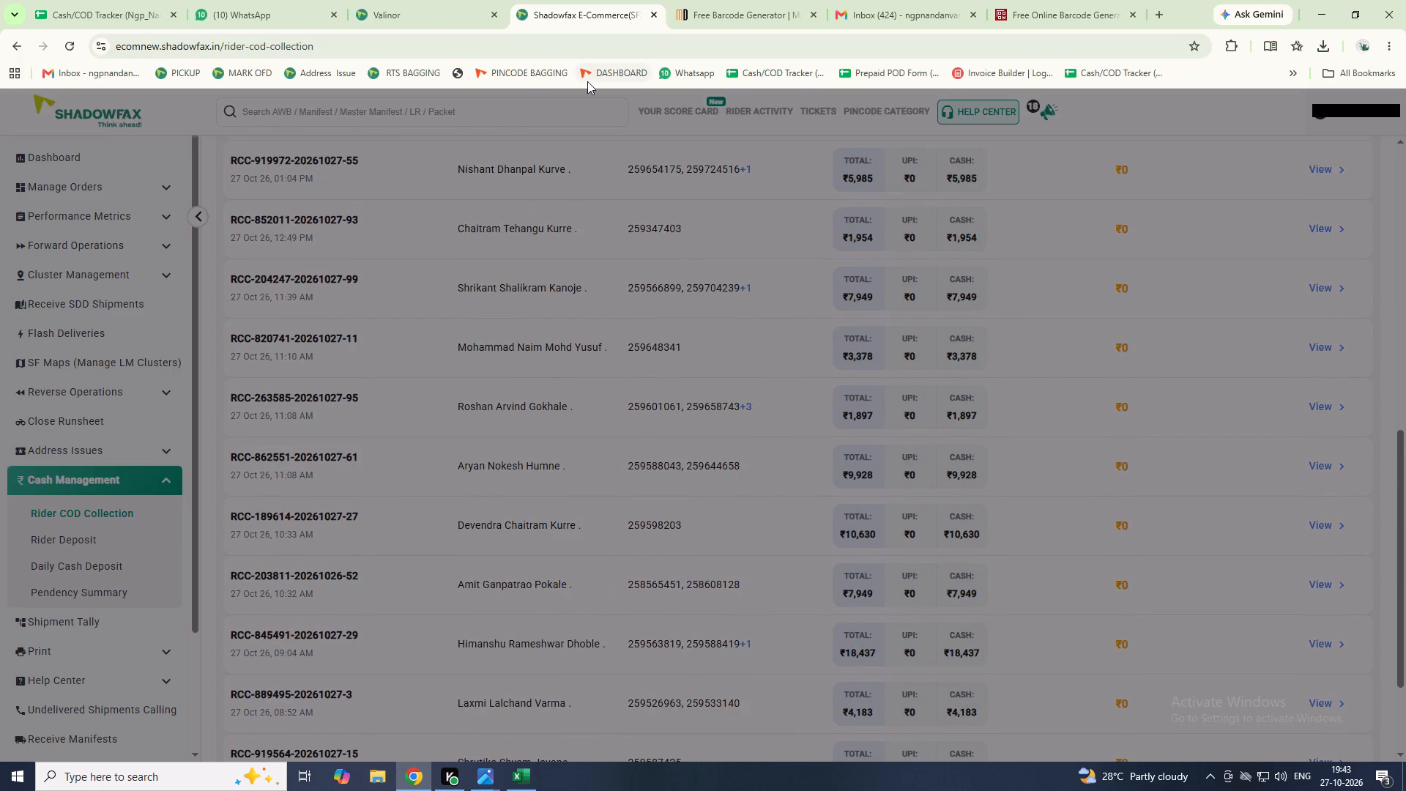
pyautogui.scroll(1, 618, 437)
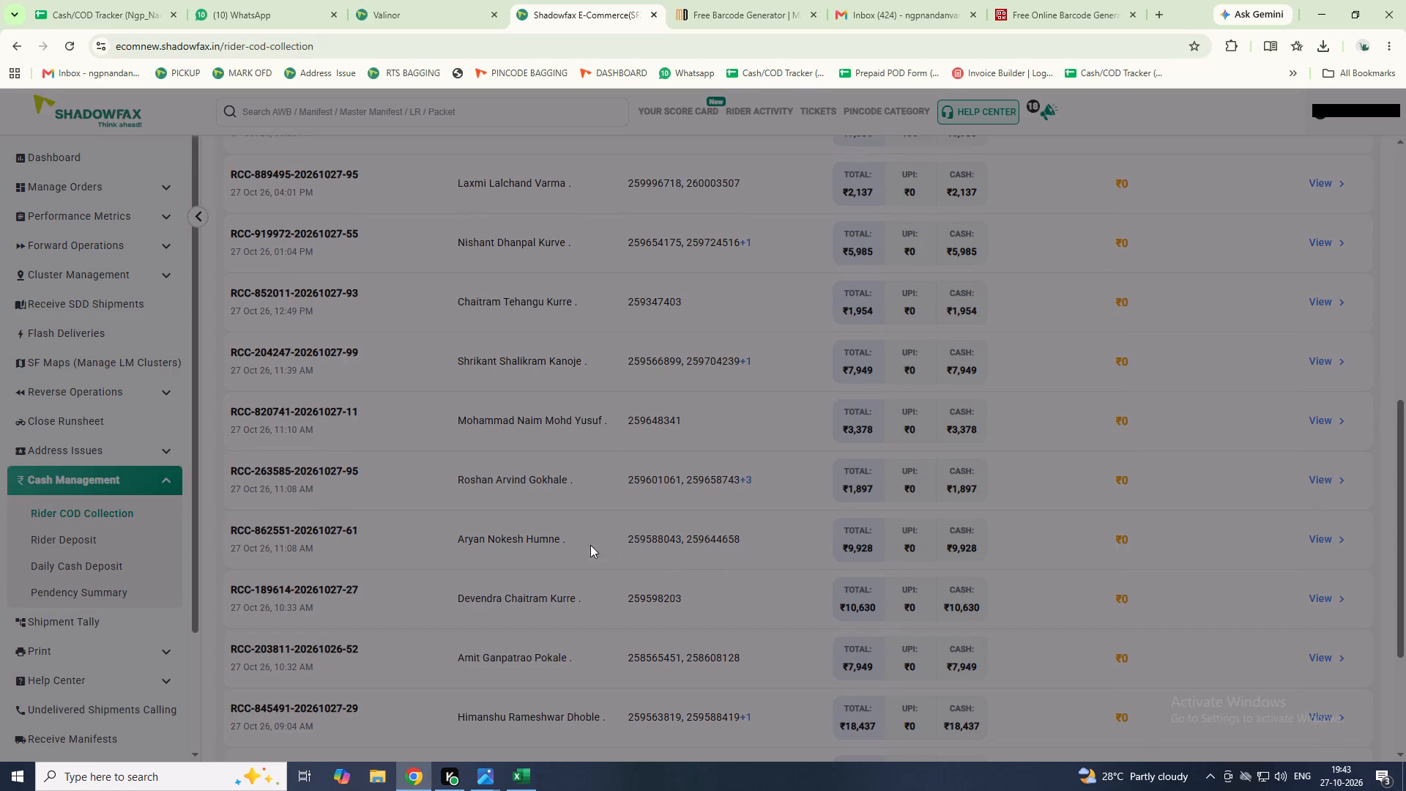
pyautogui.scroll(2, 606, 564)
pyautogui.scroll(1, 499, 505)
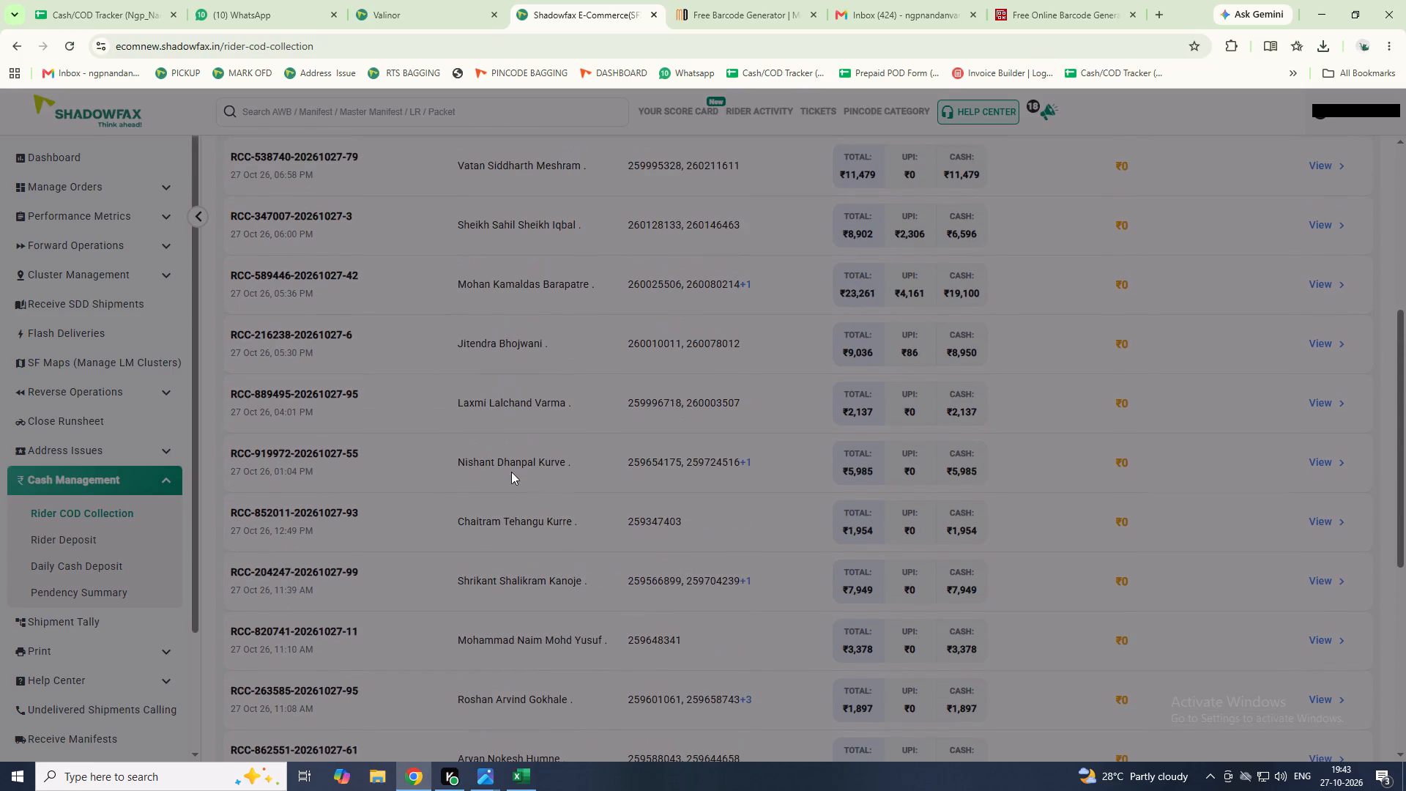
pyautogui.moveTo(522, 412); pyautogui.dragTo(967, 406)
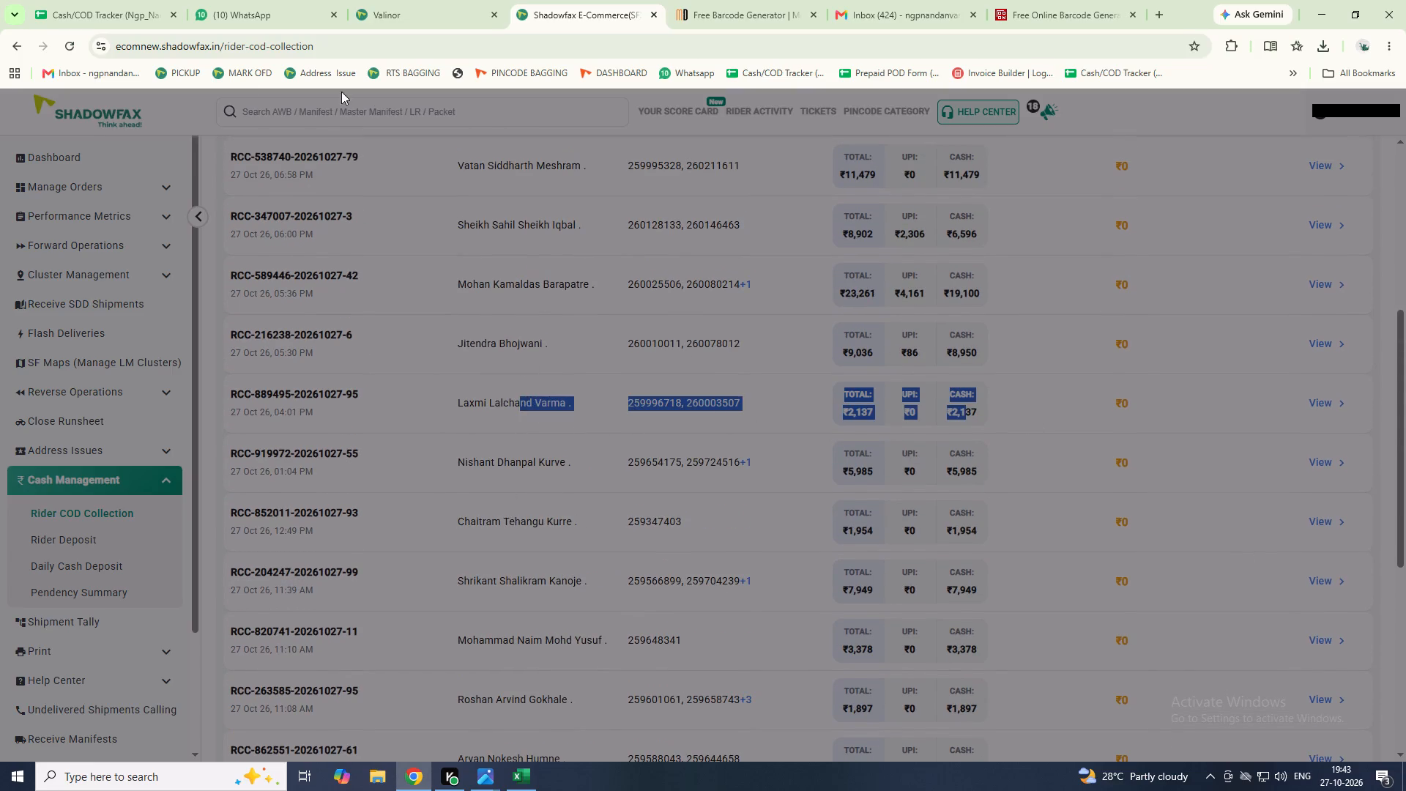
pyautogui.moveTo(35, 0); pyautogui.dragTo(52, 12)
pyautogui.click(429, 398)
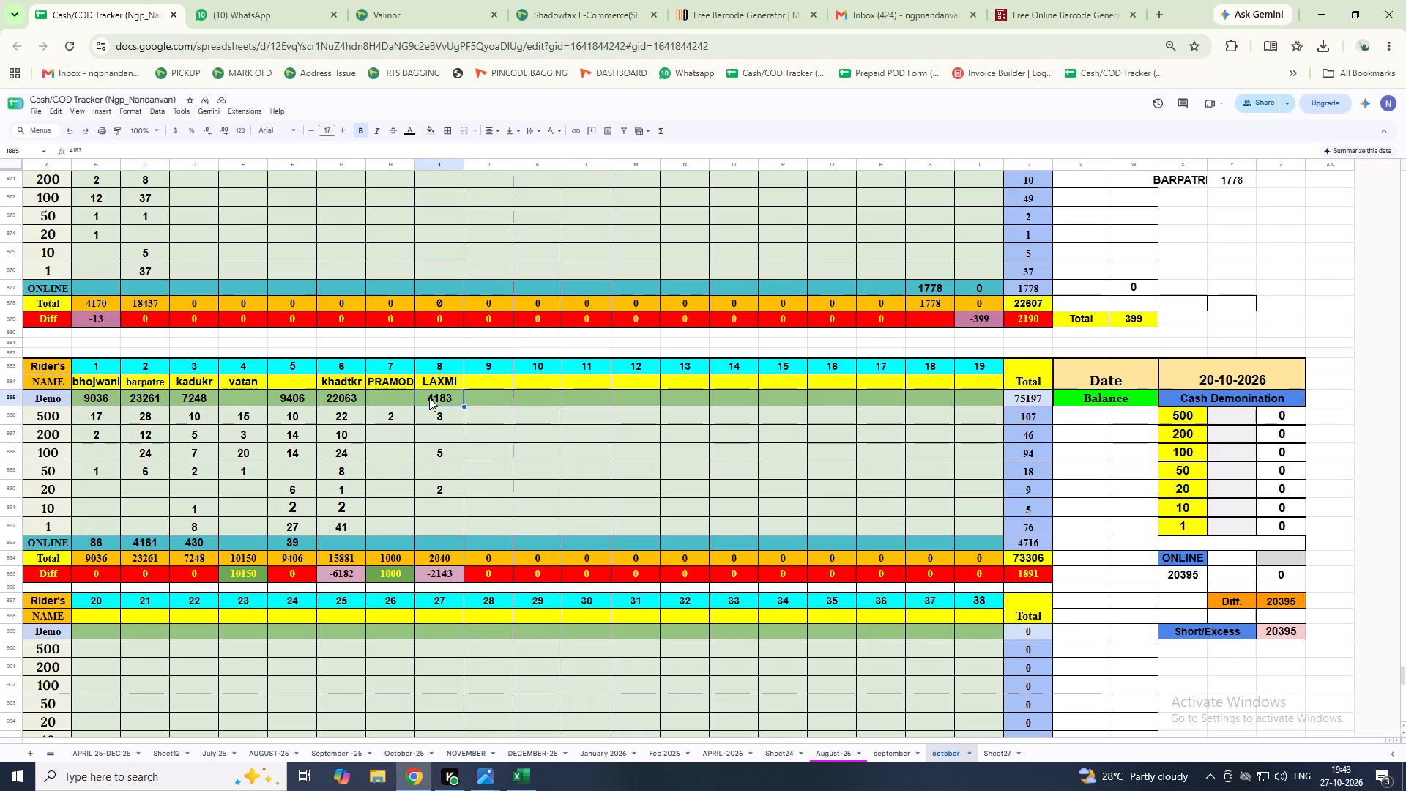
pyautogui.write('21')
pyautogui.press('3')
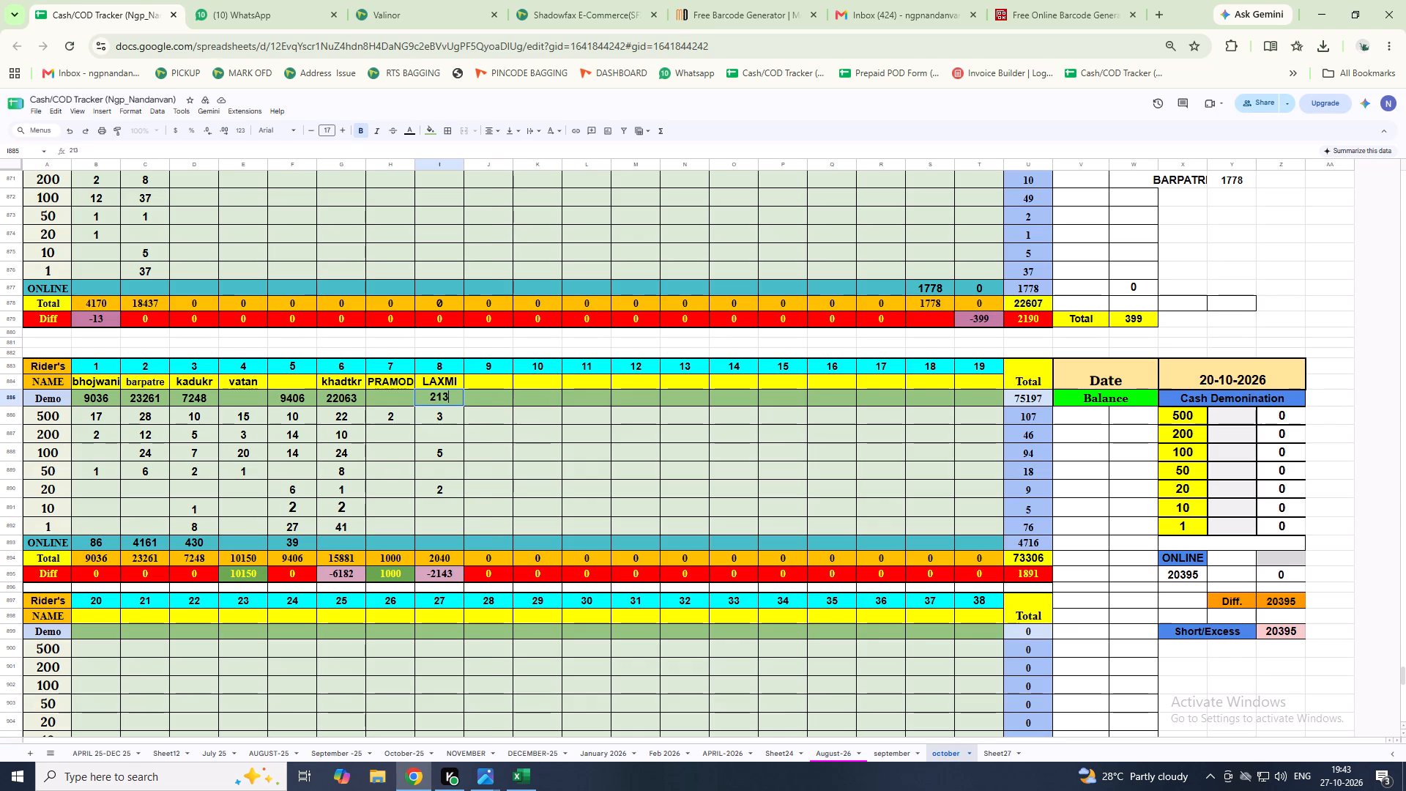
pyautogui.press('7')
pyautogui.press('Return')
# Record an online payment of 97 in LAXMI's ONLINE cell in the Cash/COD Tracker.
pyautogui.press('Return')
pyautogui.press('Return')
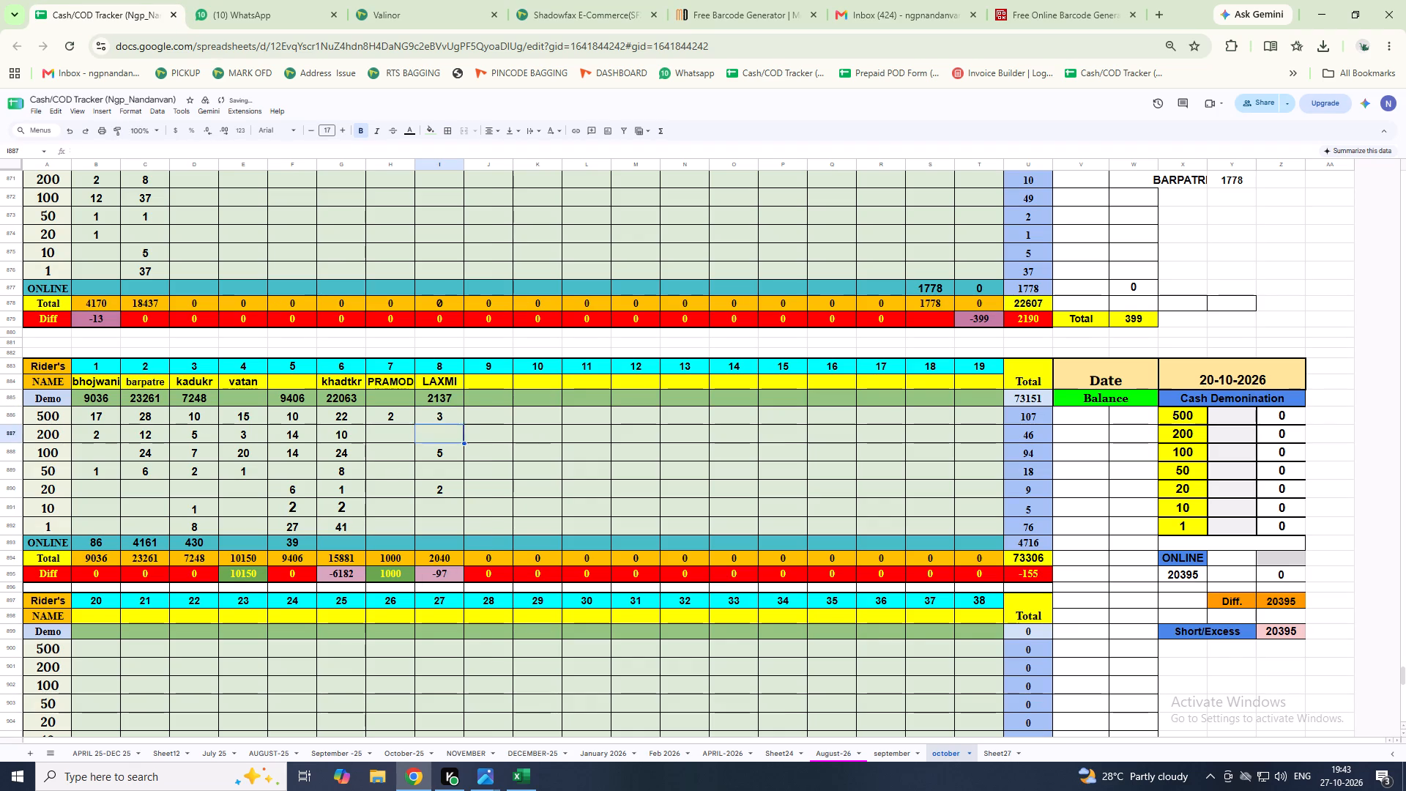
pyautogui.press('Return')
pyautogui.press('Return')
pyautogui.press('Return')
pyautogui.press('Return')
pyautogui.press('Return')
pyautogui.press('Return')
pyautogui.press('Return')
pyautogui.press('Return')
pyautogui.press('Return')
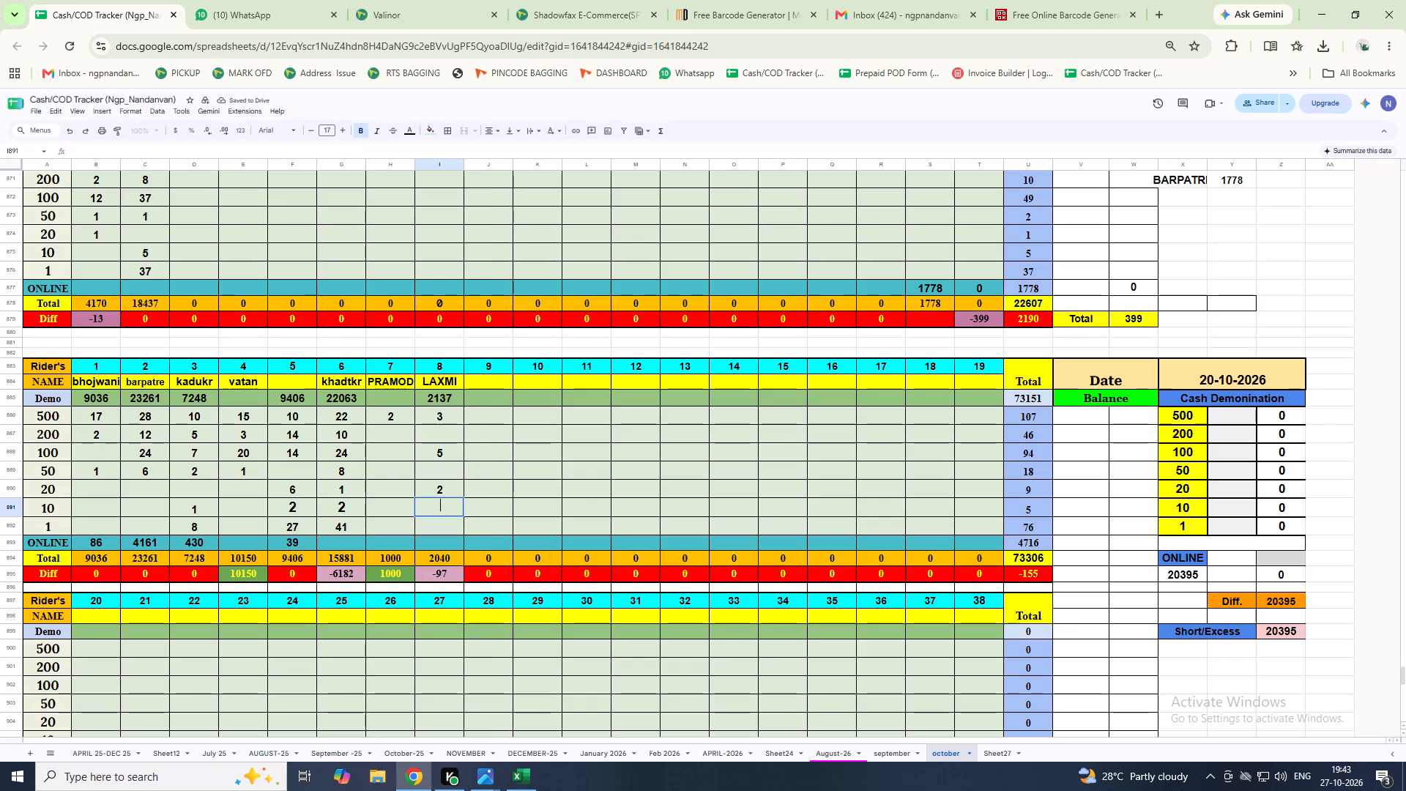
pyautogui.press('Return')
pyautogui.press('Return')
pyautogui.press('Return')
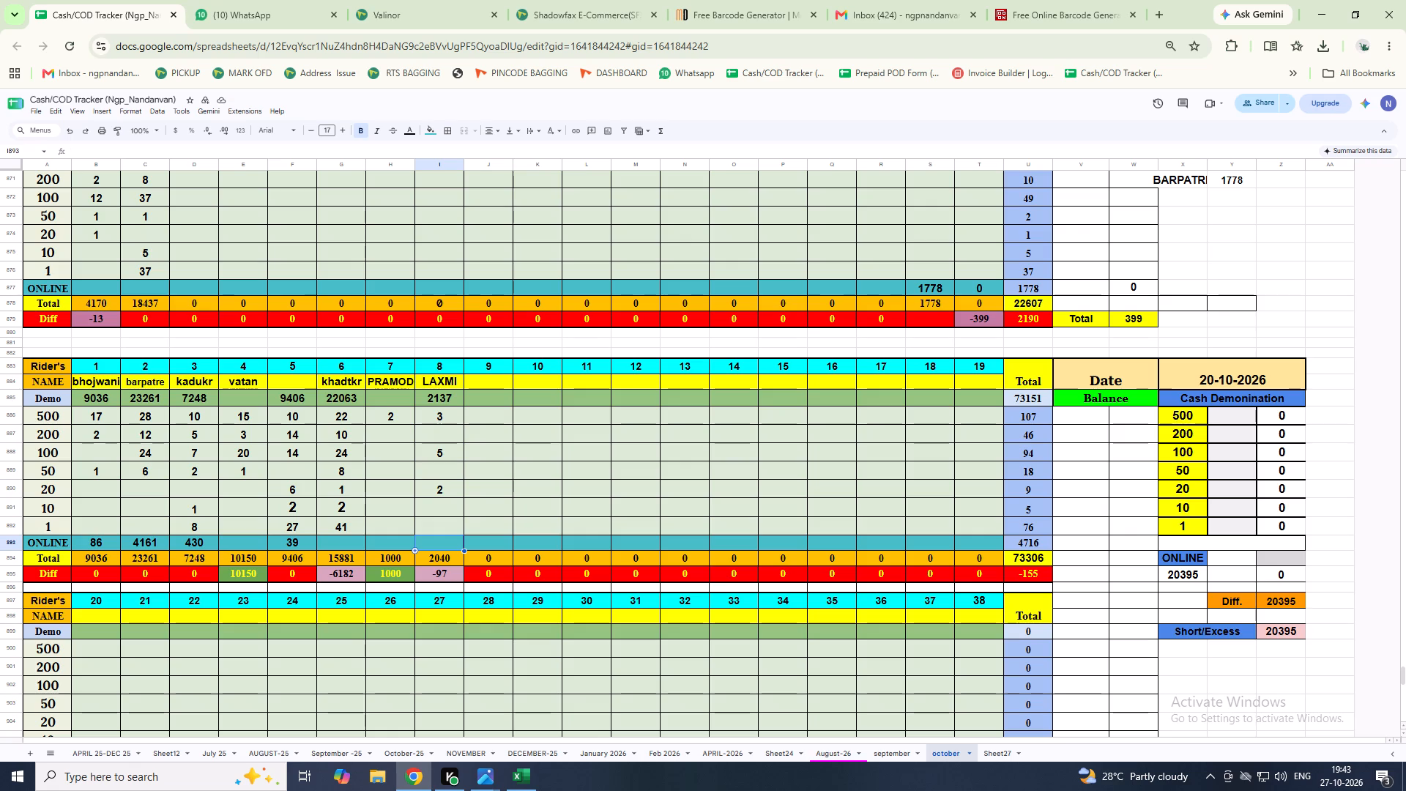
pyautogui.write('97')
pyautogui.press('Return')
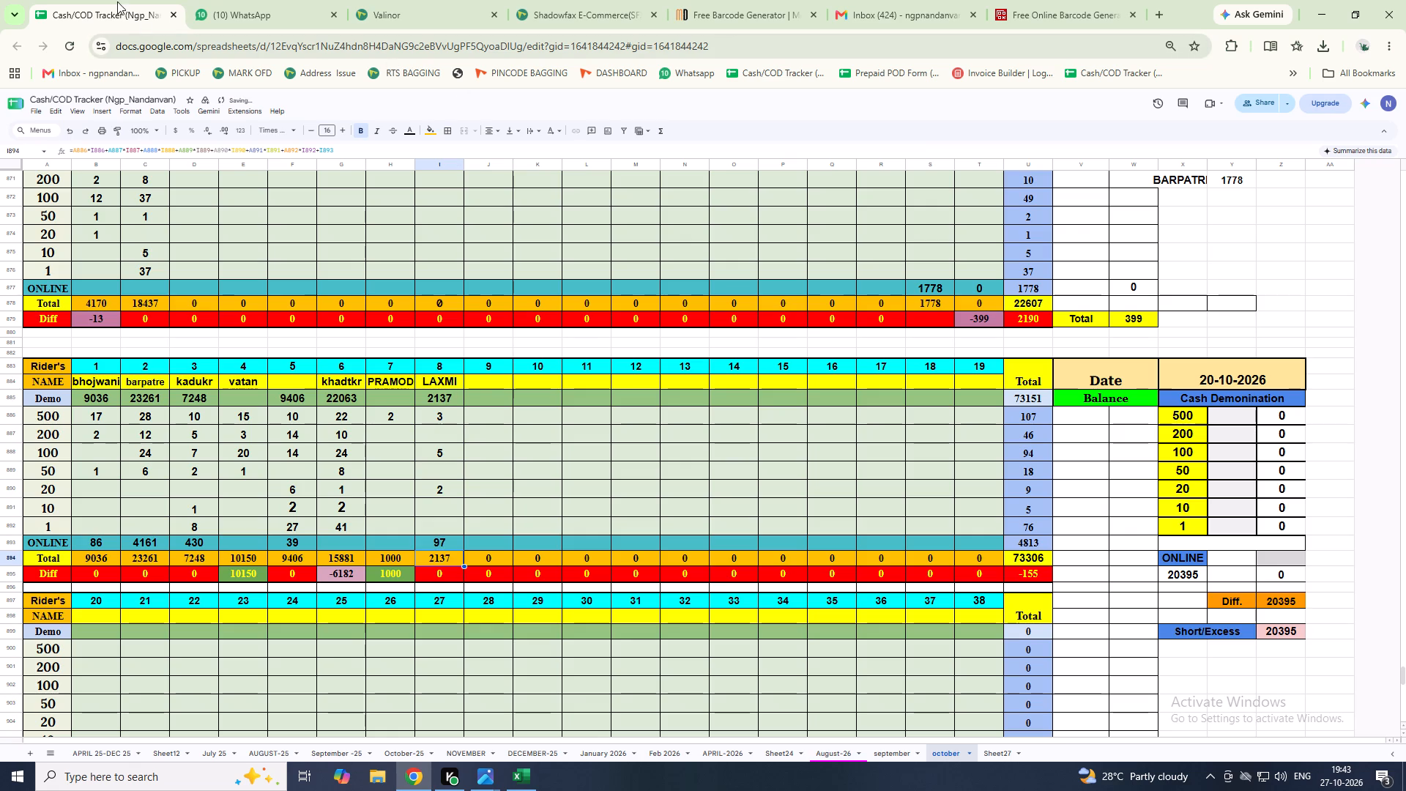
# On Shadowfax's Daily Cash Deposit page, generate a UPI code for a deposit of 97 and let the payment go through.
pyautogui.click(114, 0)
pyautogui.click(127, 10)
pyautogui.click(571, 0)
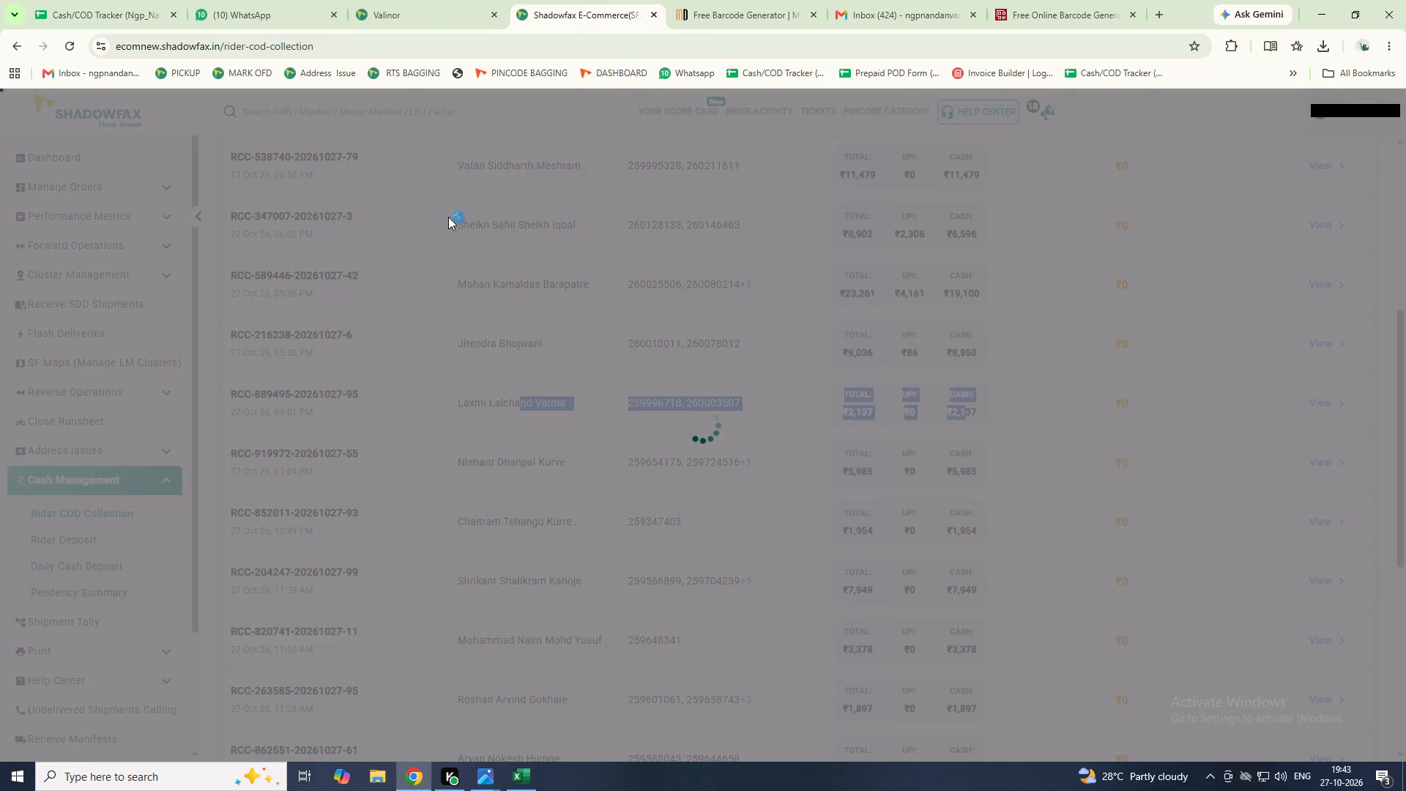
pyautogui.scroll(17, 789, 381)
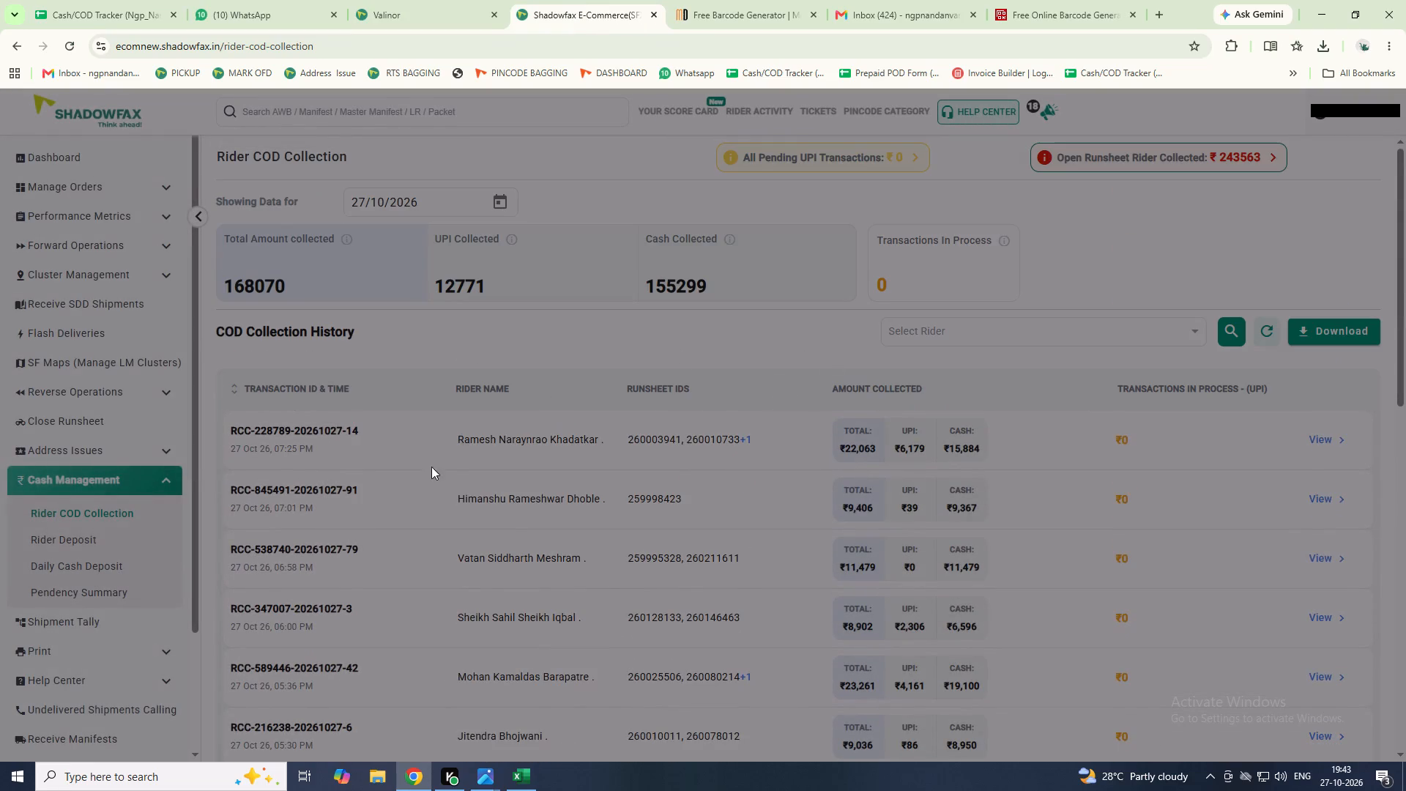
pyautogui.click(149, 570)
pyautogui.click(133, 569)
pyautogui.click(92, 562)
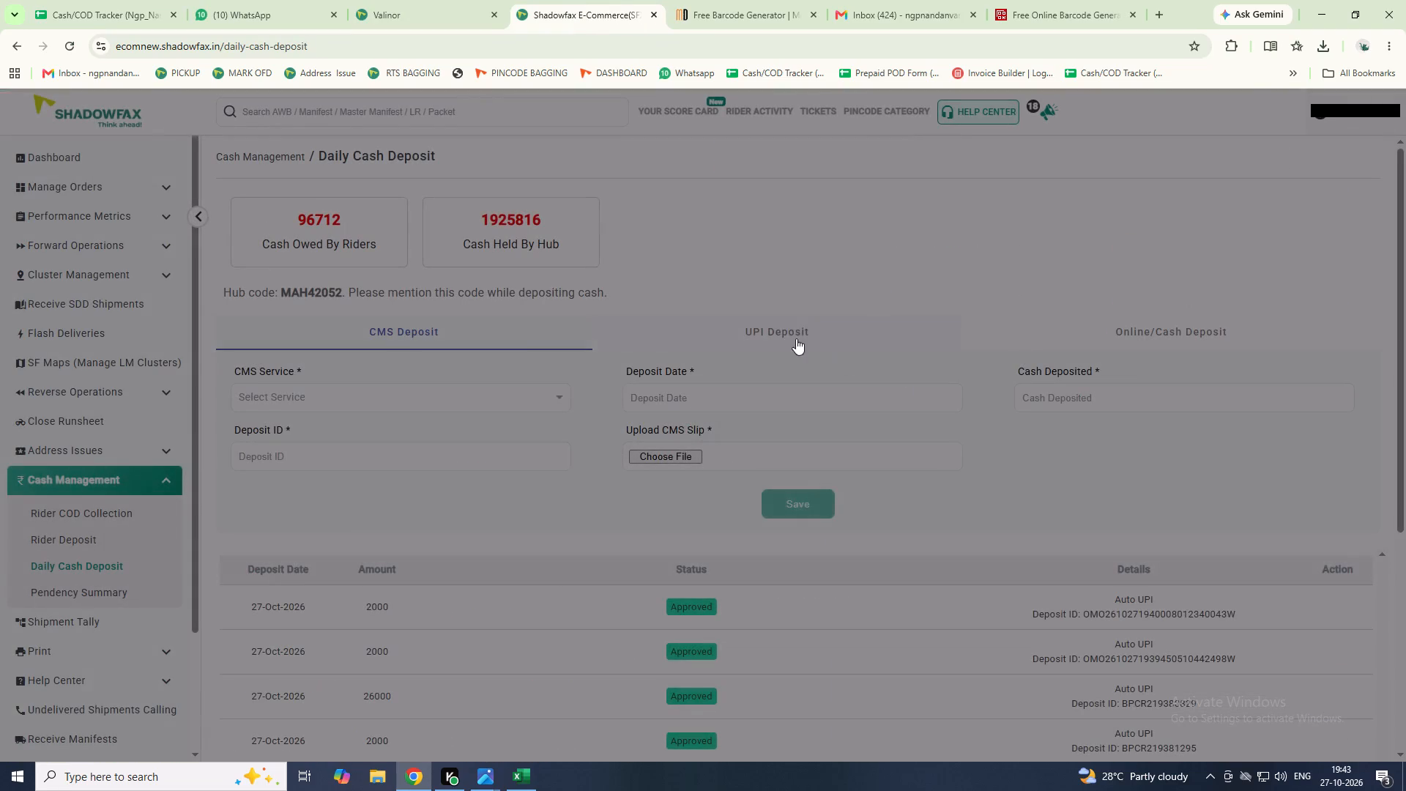
pyautogui.click(787, 337)
pyautogui.click(466, 395)
pyautogui.write('97')
pyautogui.click(617, 396)
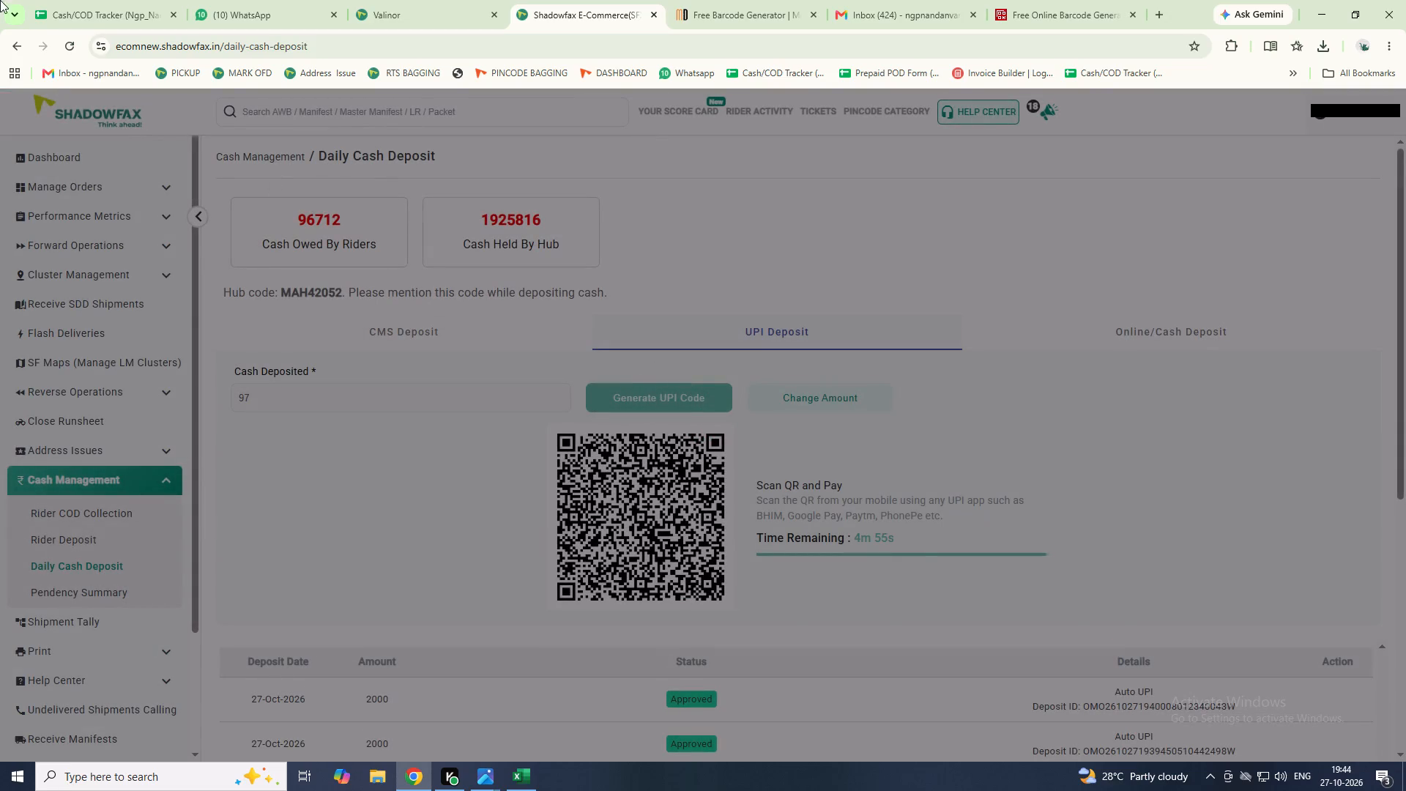
pyautogui.click(155, 4)
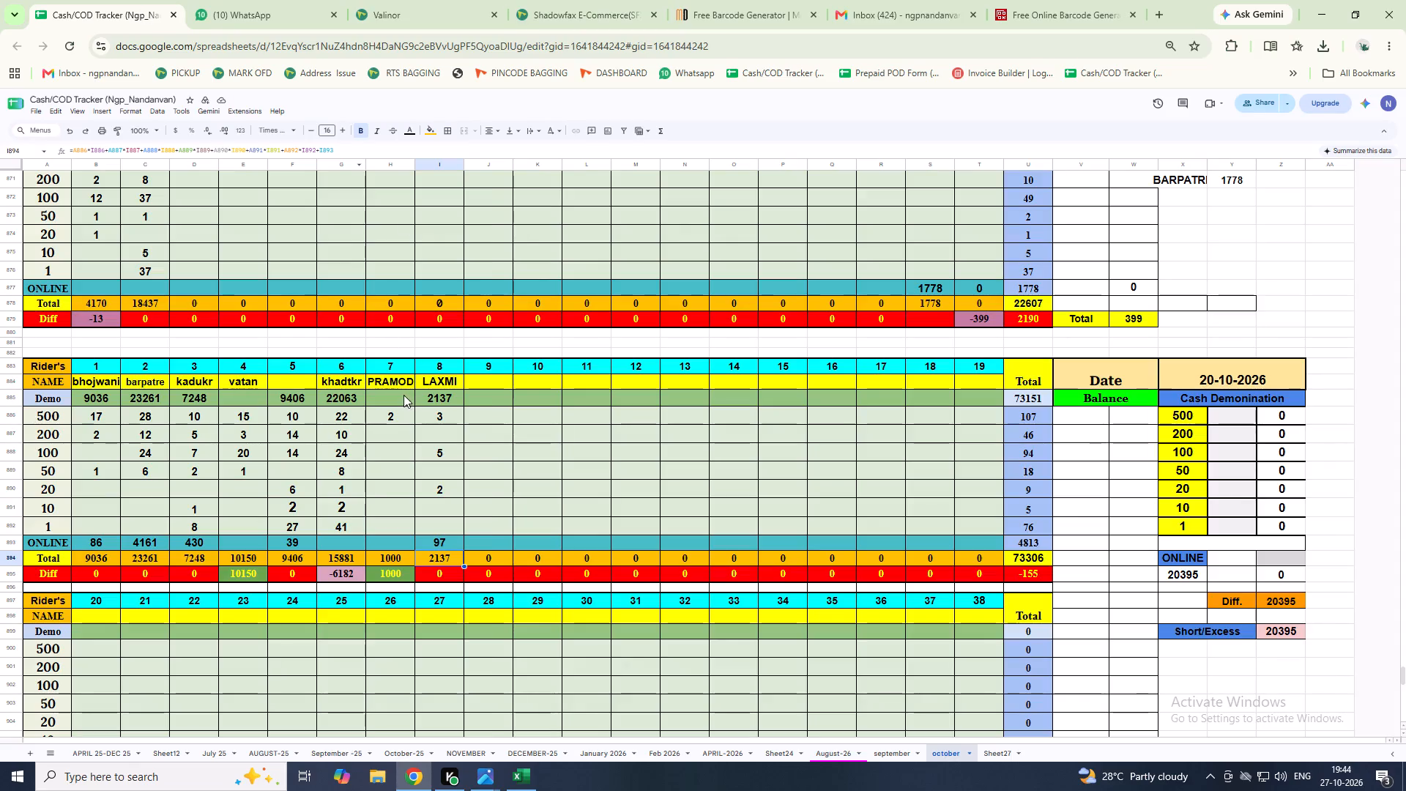
pyautogui.click(566, 9)
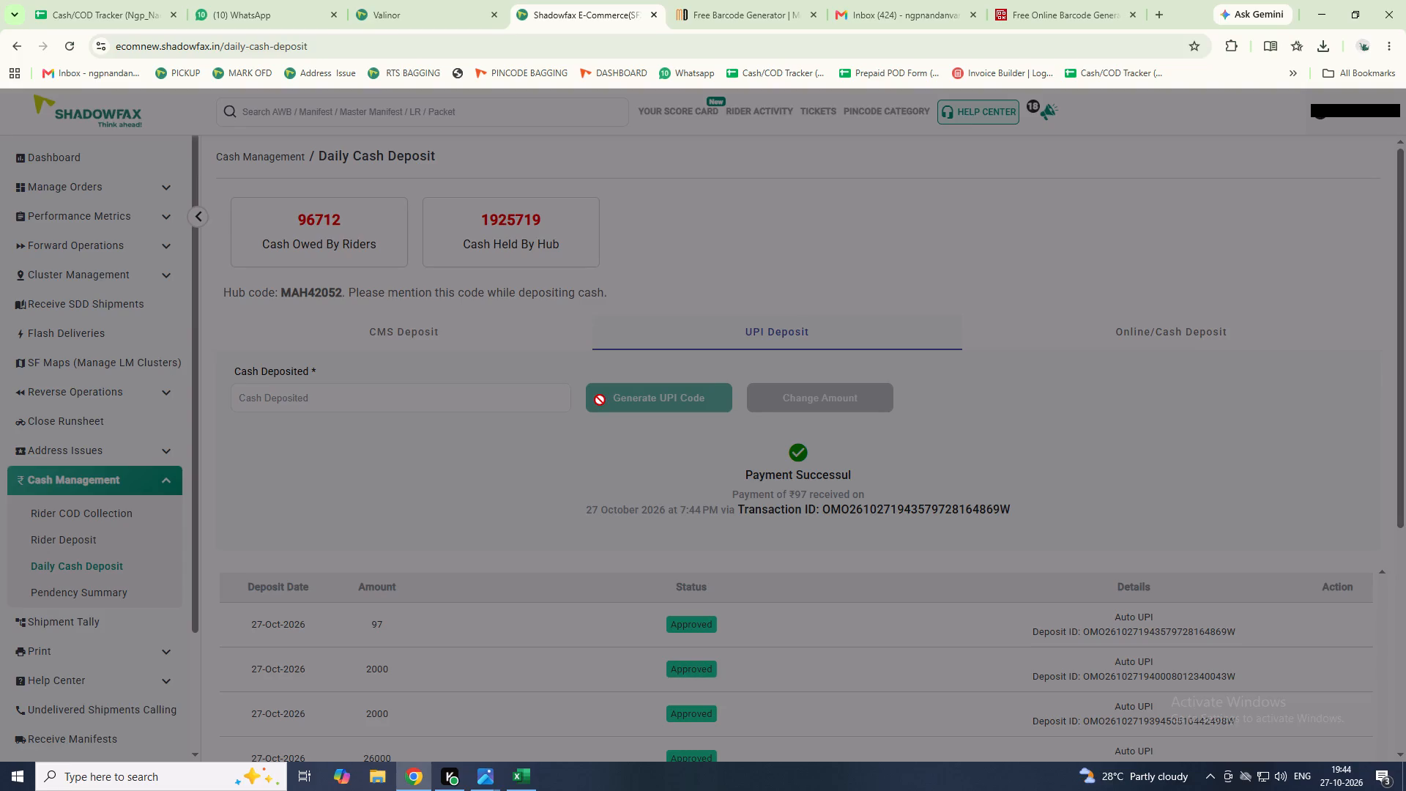
# Create a forward runsheet from Orders to Deliver, scan eight shipments into it and save it.
pyautogui.click(48, 155)
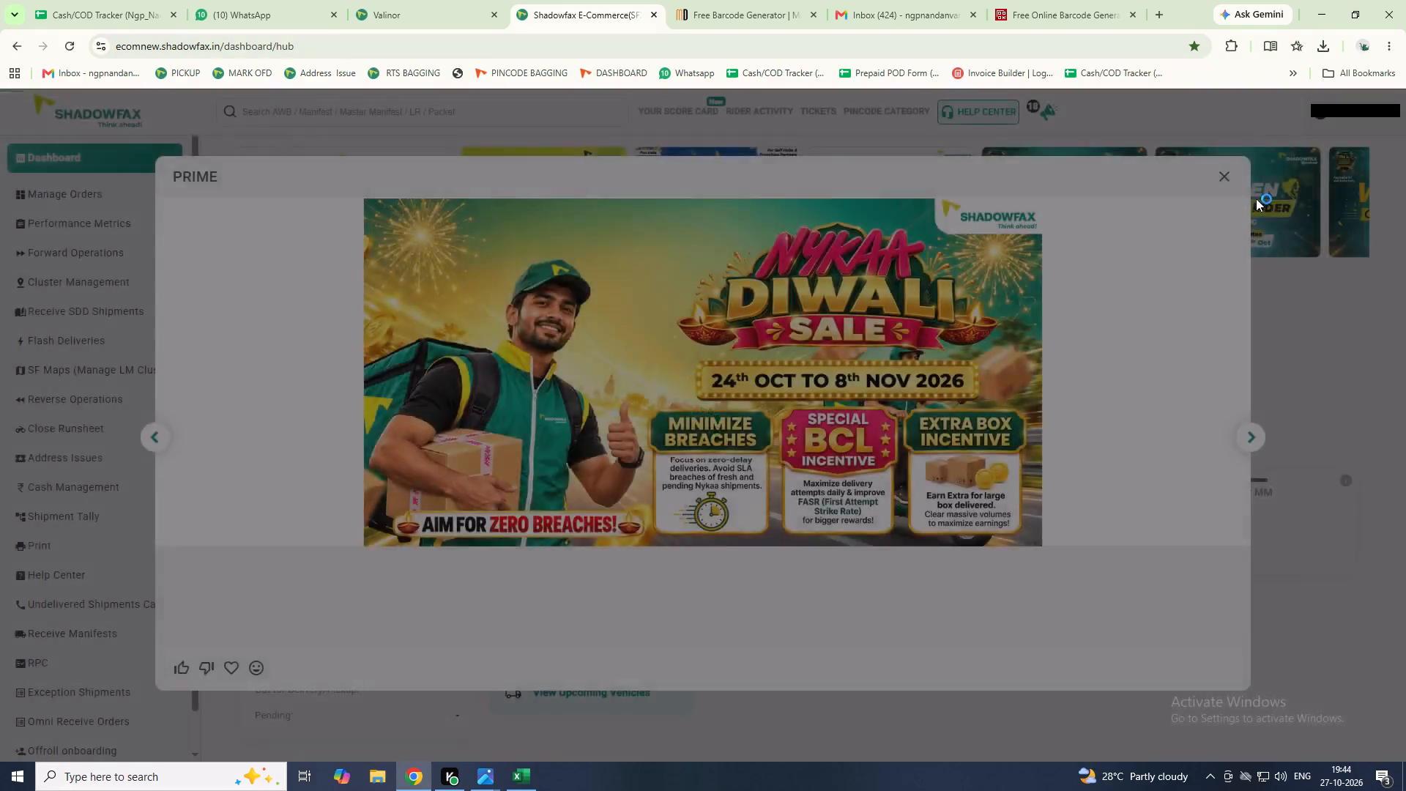
pyautogui.doubleClick(1227, 177)
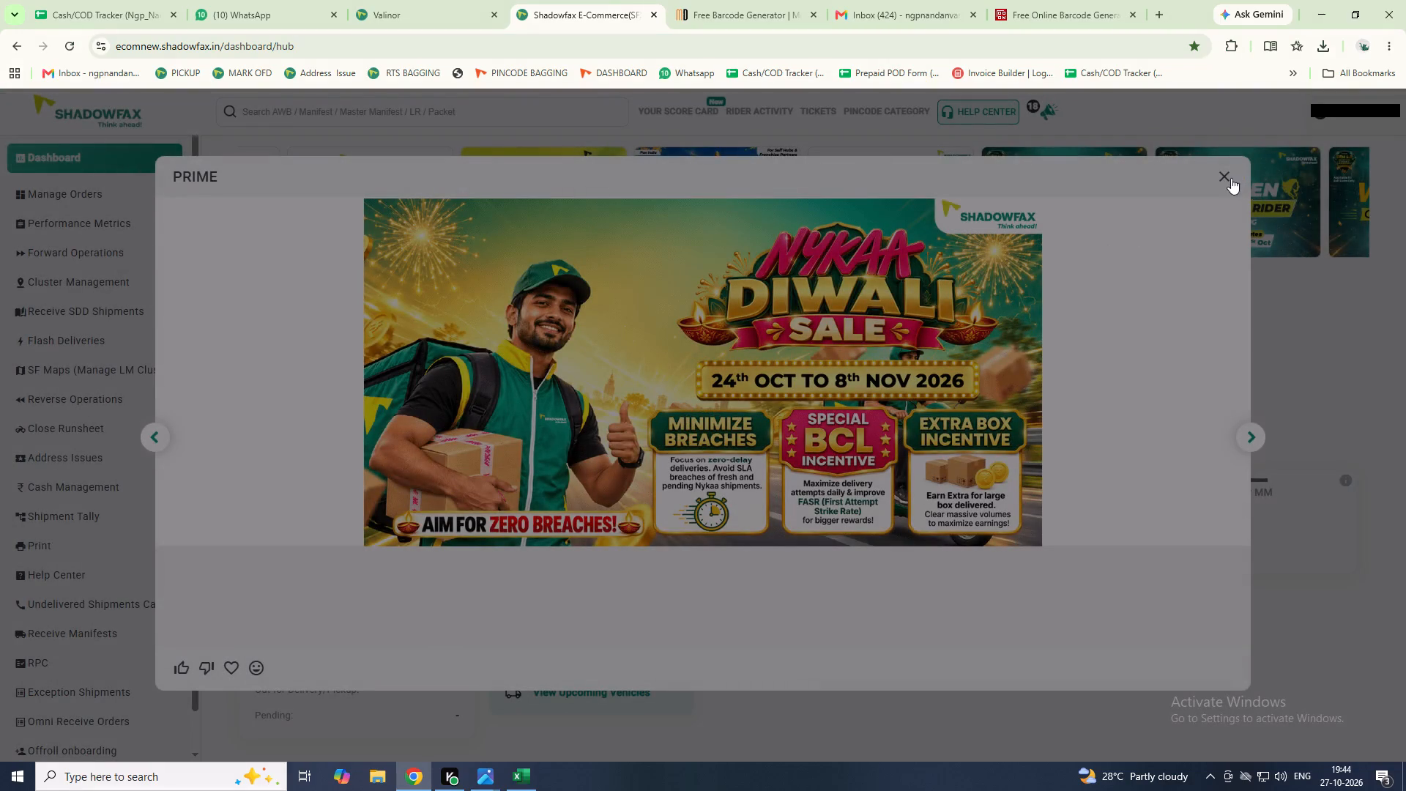
pyautogui.click(1224, 174)
pyautogui.click(765, 360)
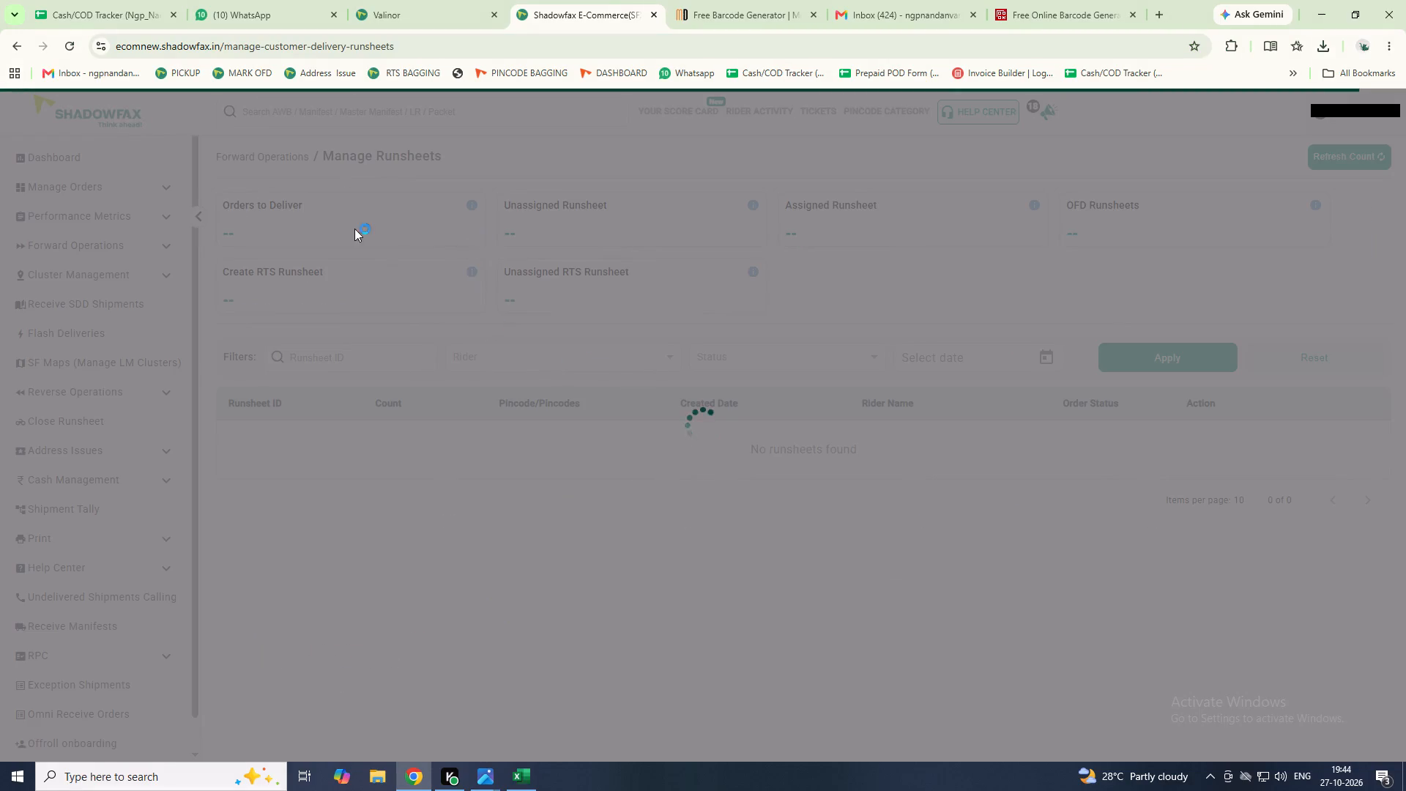
pyautogui.click(349, 227)
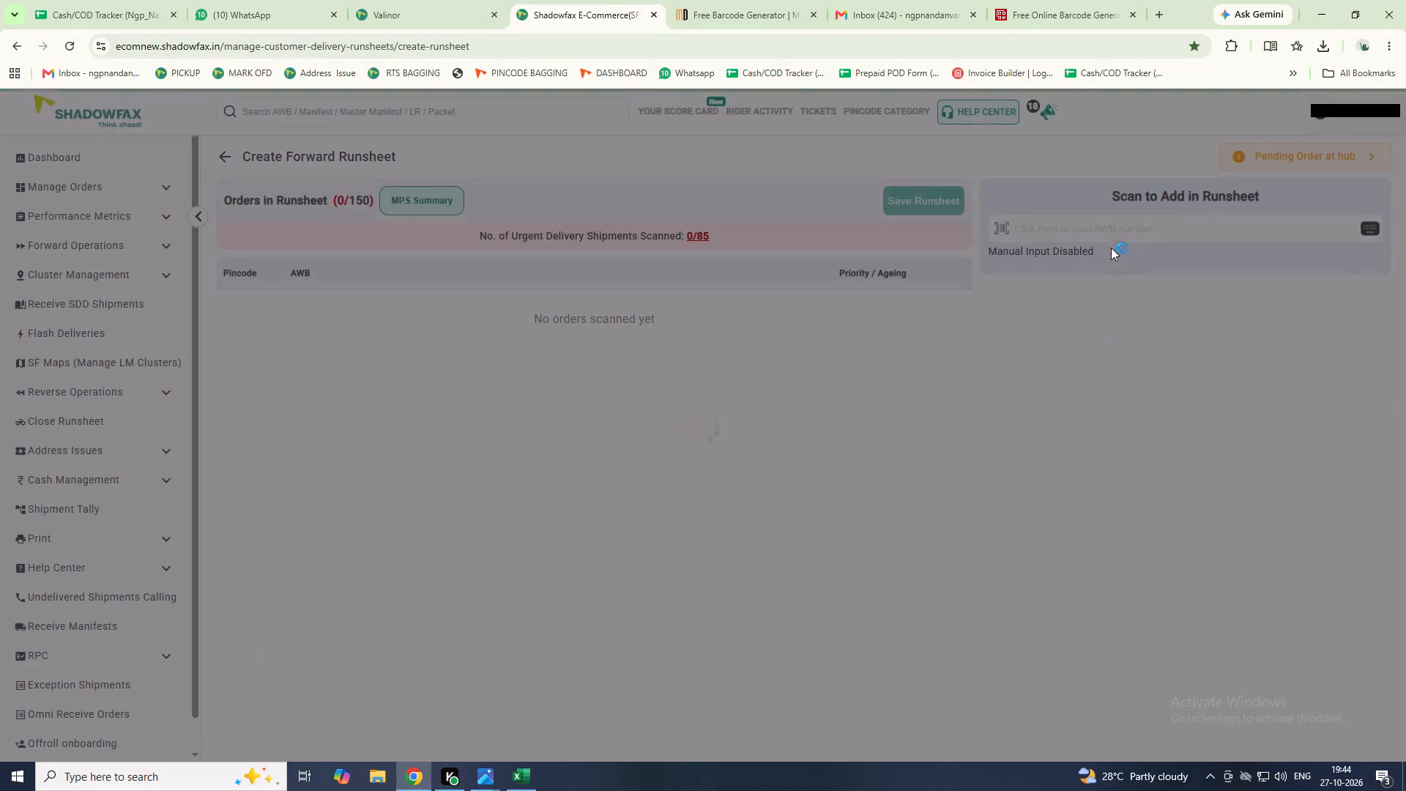
pyautogui.click(1107, 231)
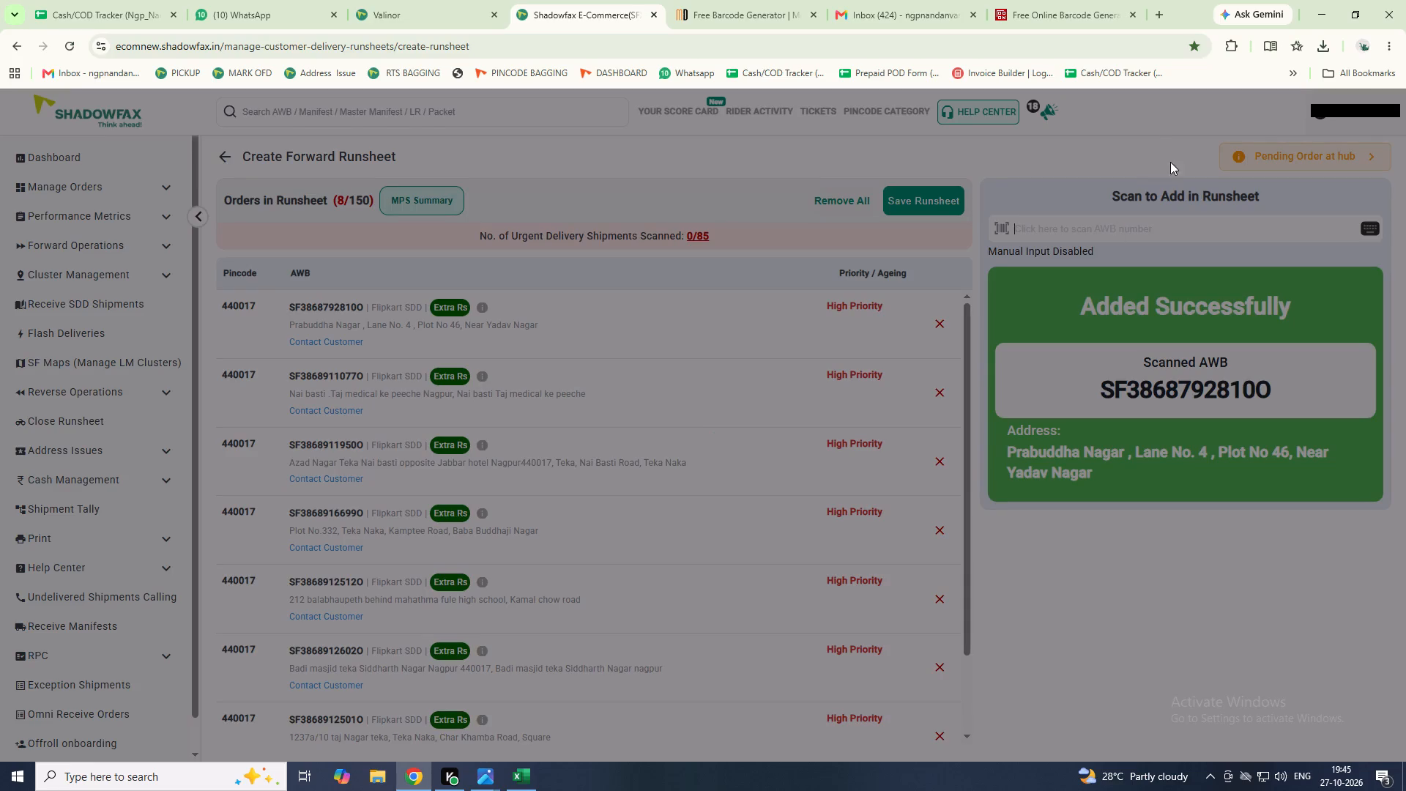
pyautogui.click(938, 204)
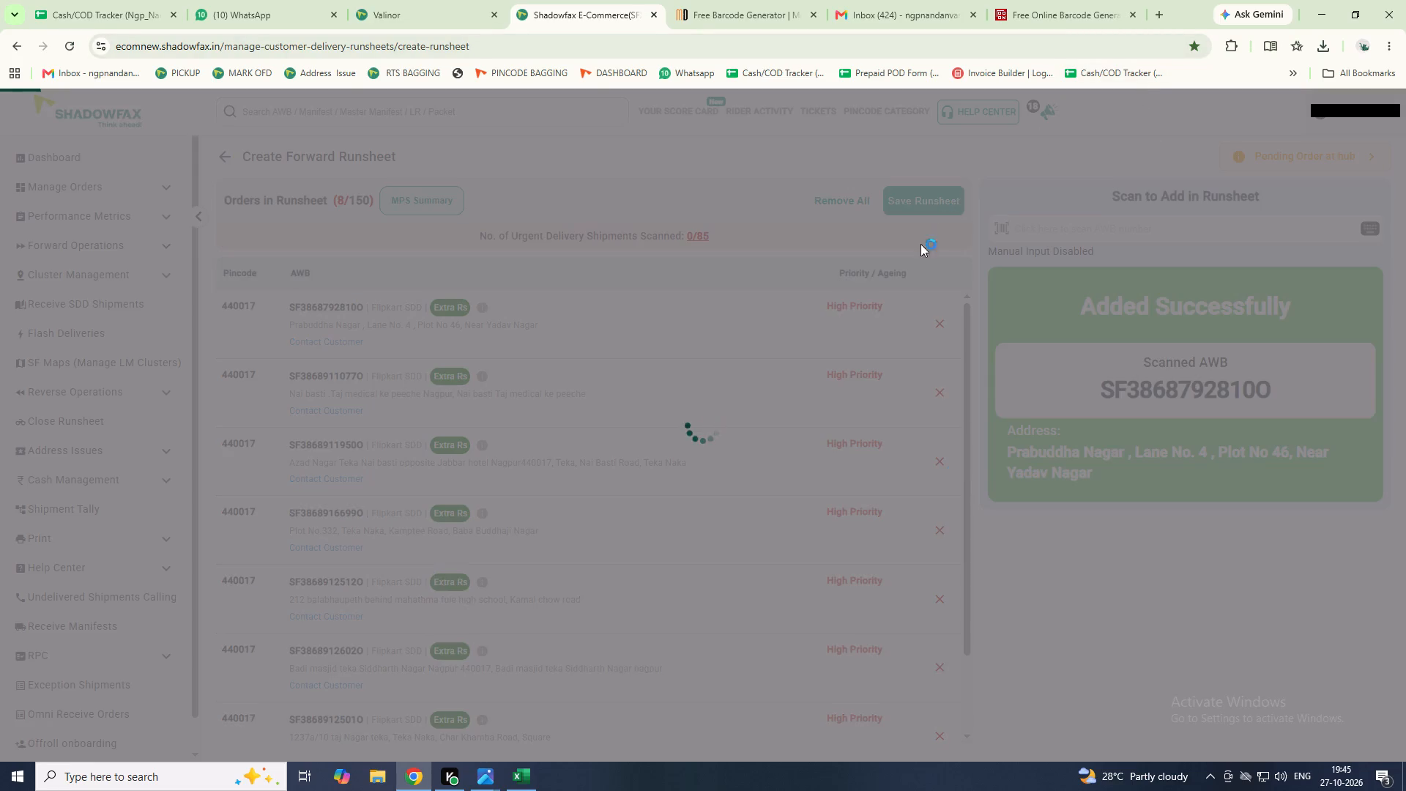
# Assign the newly saved eight-shipment forward runsheet to rider Nishant and mark it as OFD.
pyautogui.click(1225, 705)
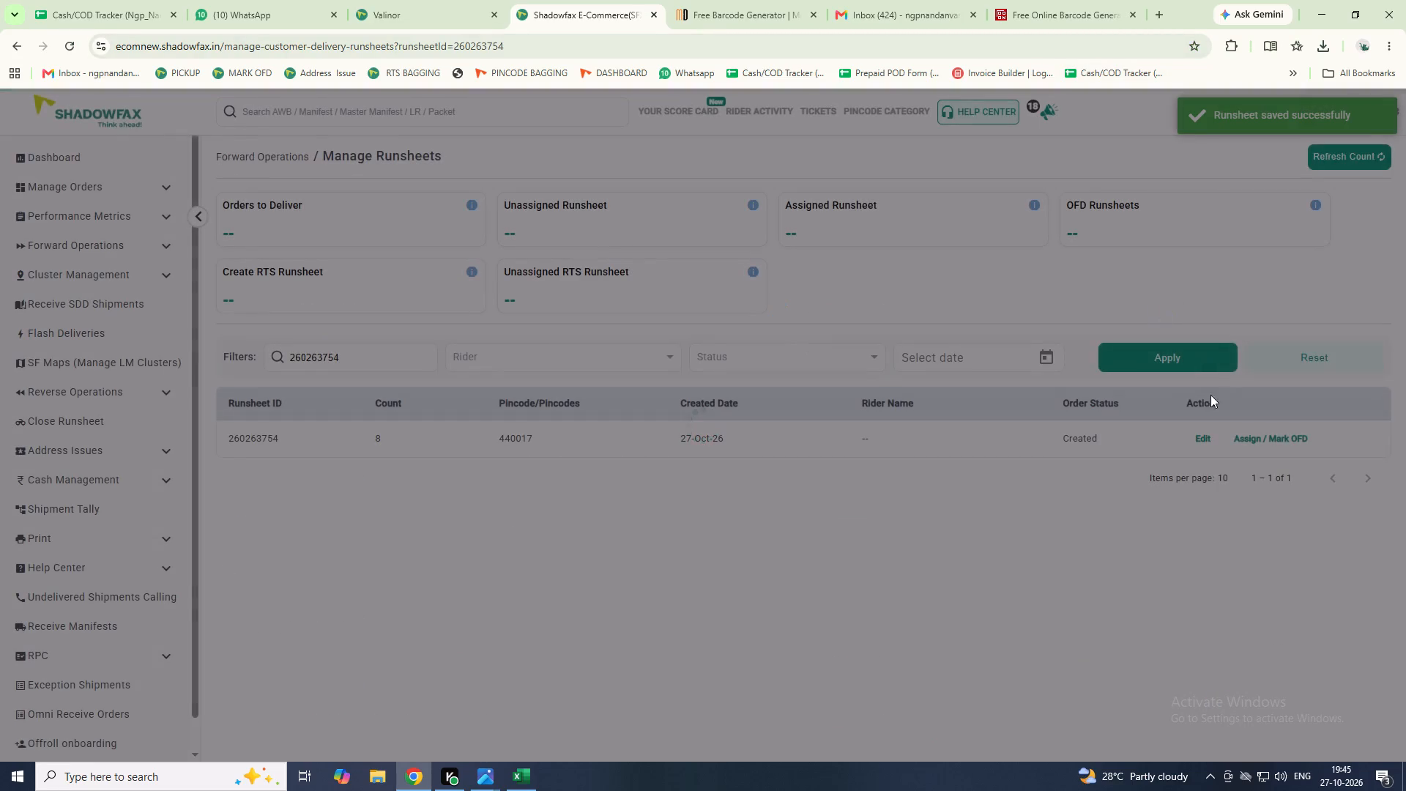
pyautogui.click(1249, 444)
pyautogui.click(796, 433)
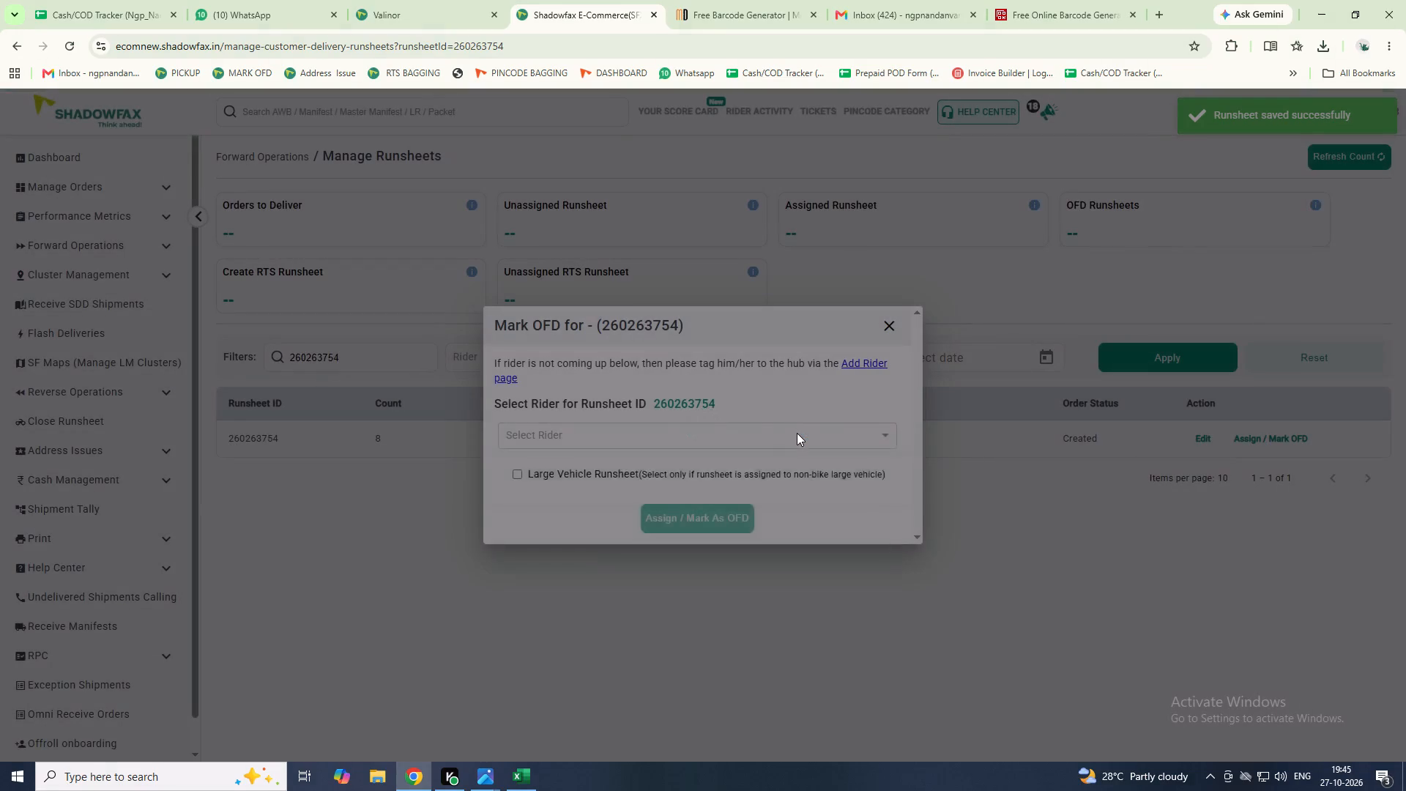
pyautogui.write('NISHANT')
pyautogui.click(796, 462)
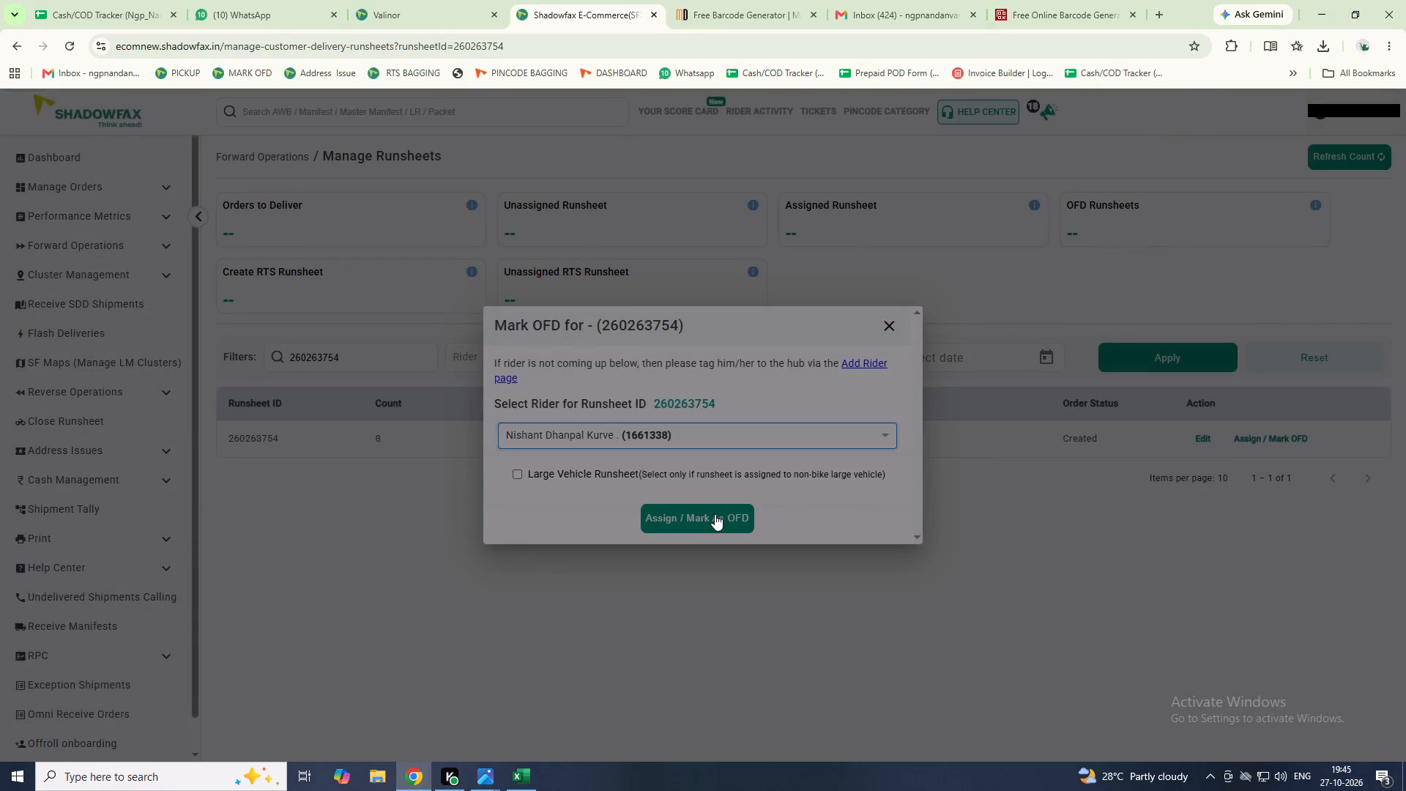
pyautogui.click(715, 514)
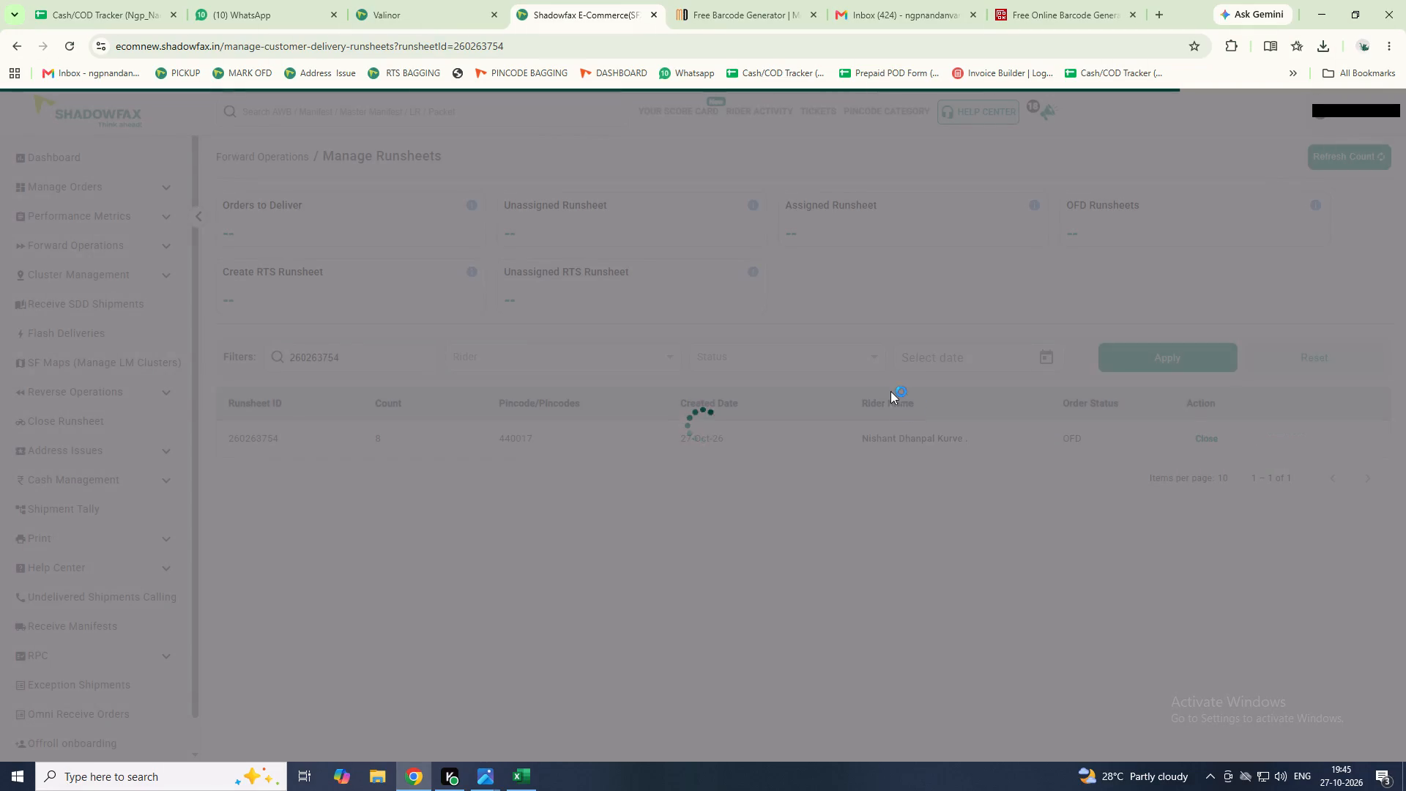
# Switch to the Cash/COD Tracker and enter ANAV as the name for rider 9 in the 20-10-2026 block.
pyautogui.click(141, 11)
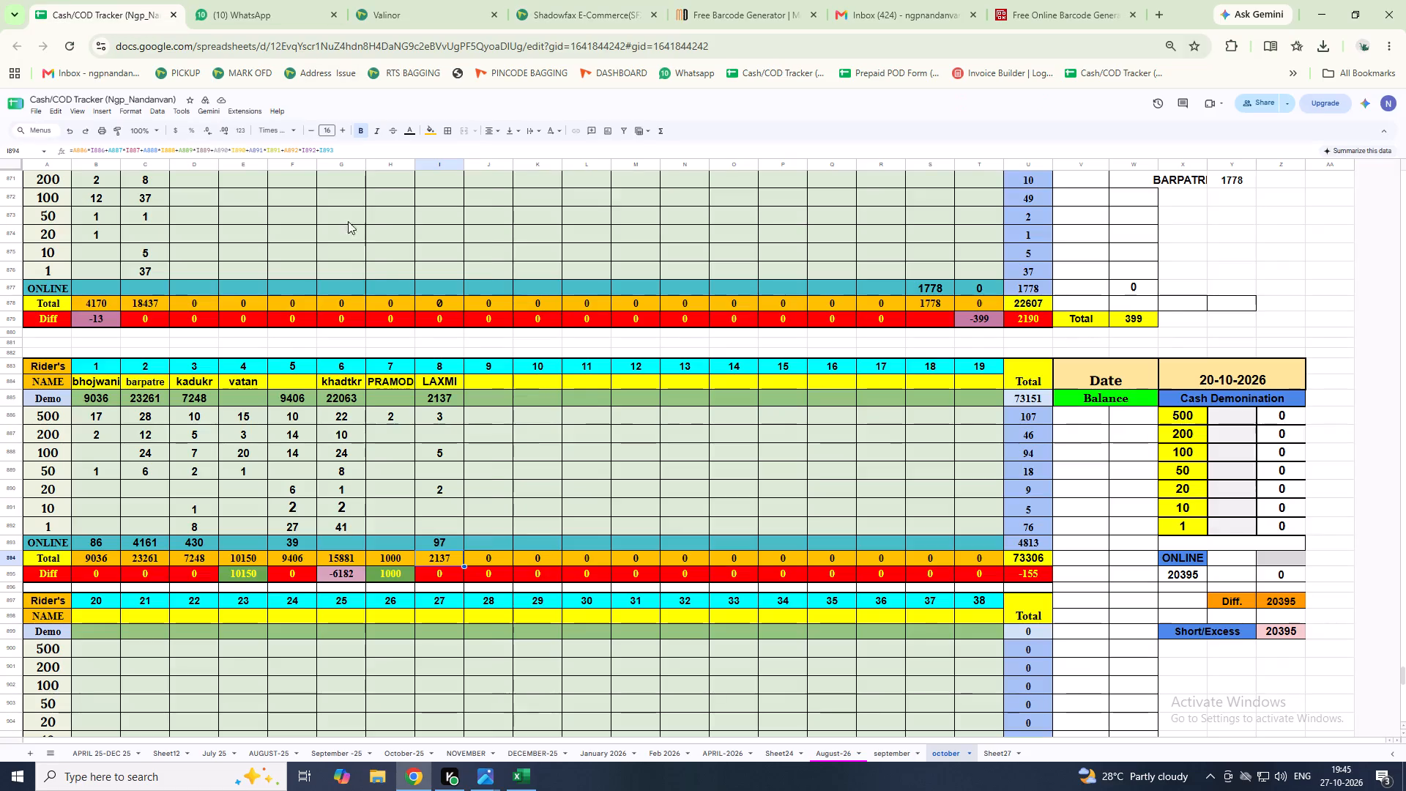
pyautogui.click(480, 380)
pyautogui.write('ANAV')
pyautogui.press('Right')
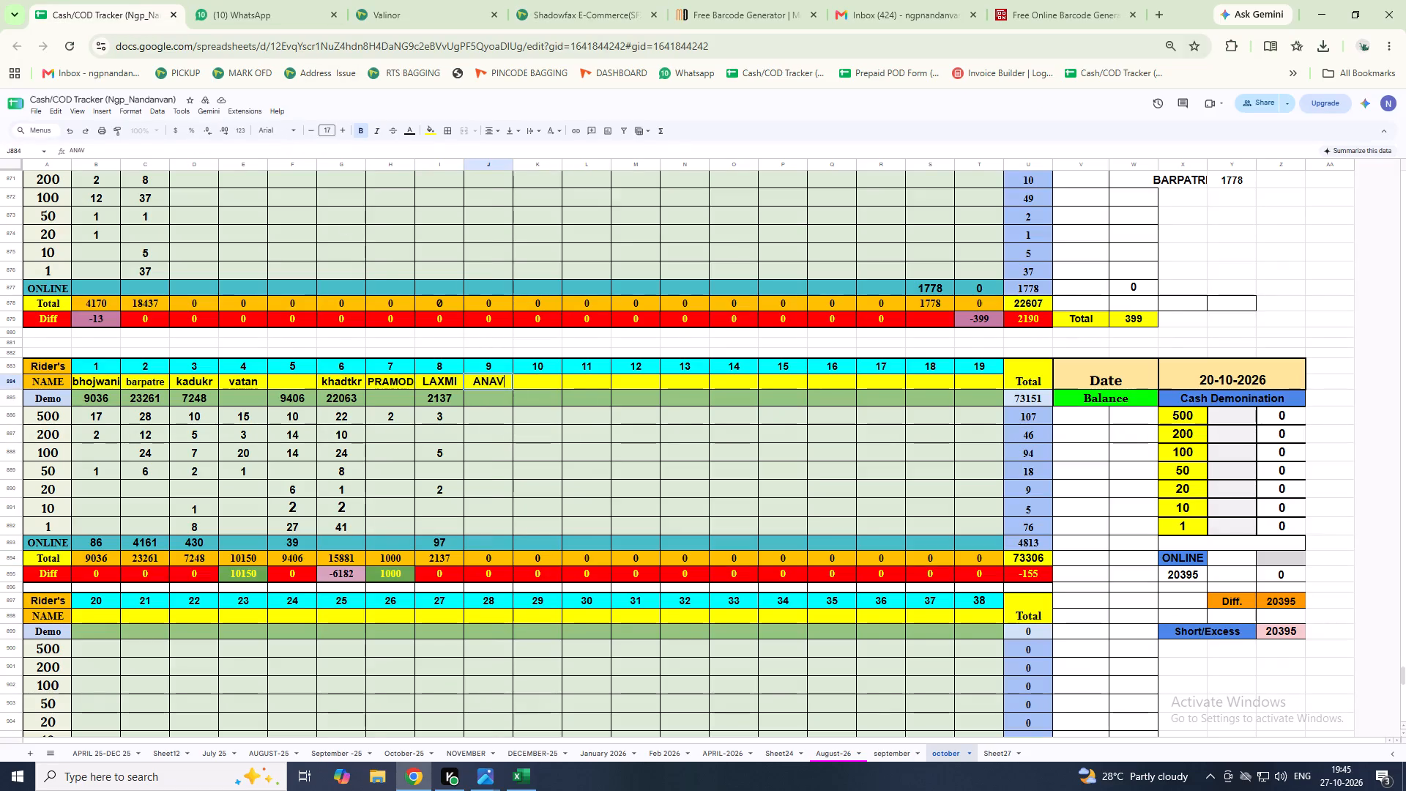
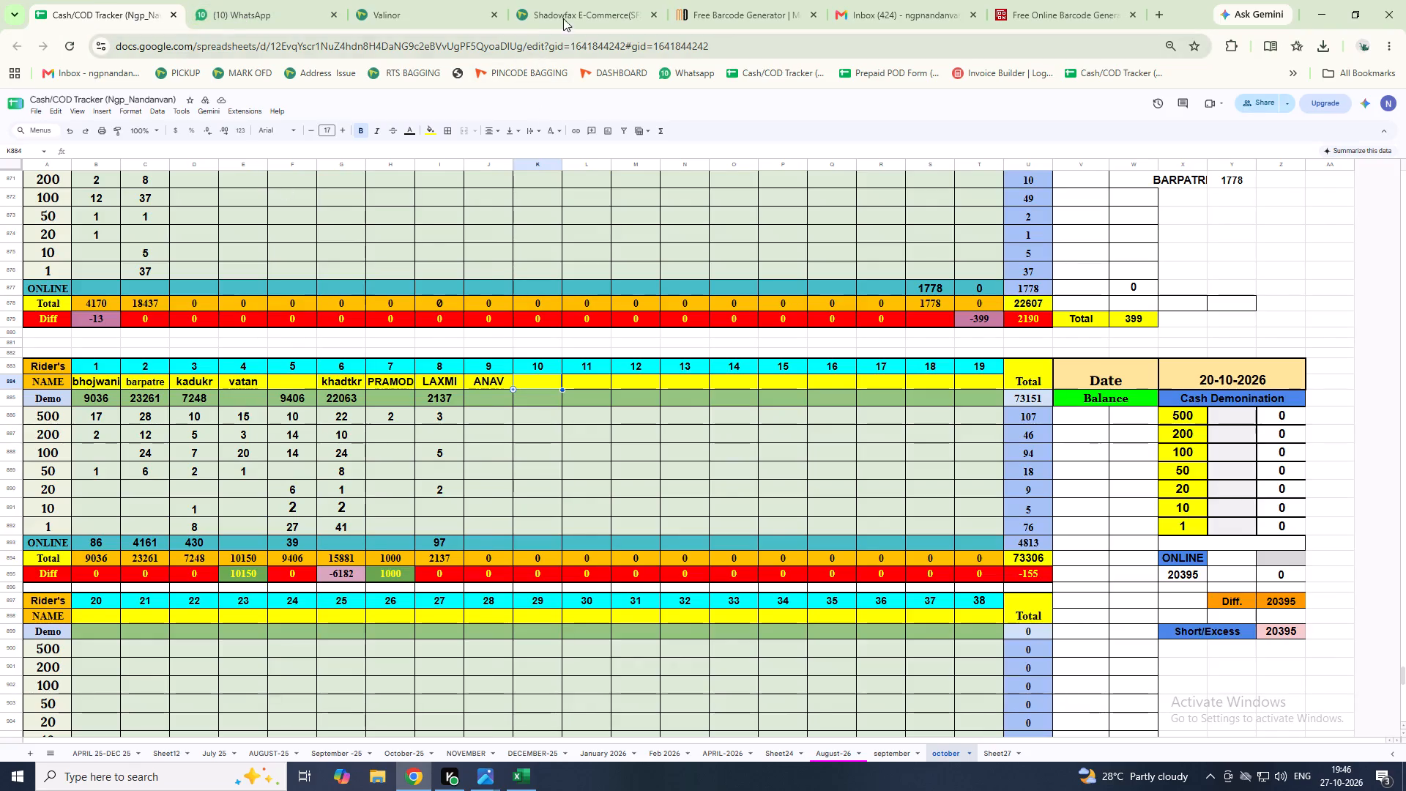
# In Shadowfax's Close Runsheet page, start a Forward runsheet closure for the rider Devendra and proceed to shipment scanning.
pyautogui.click(573, 12)
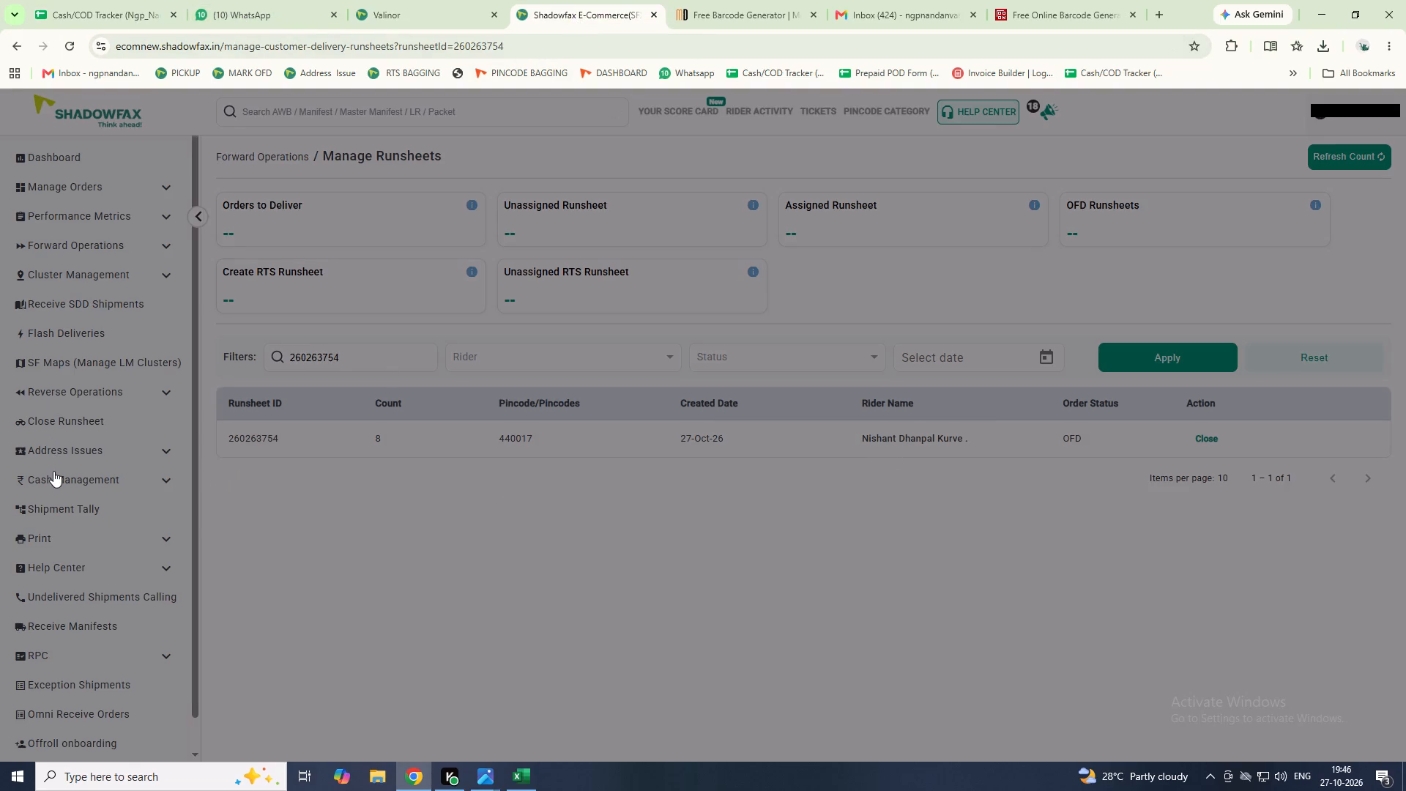
pyautogui.click(57, 423)
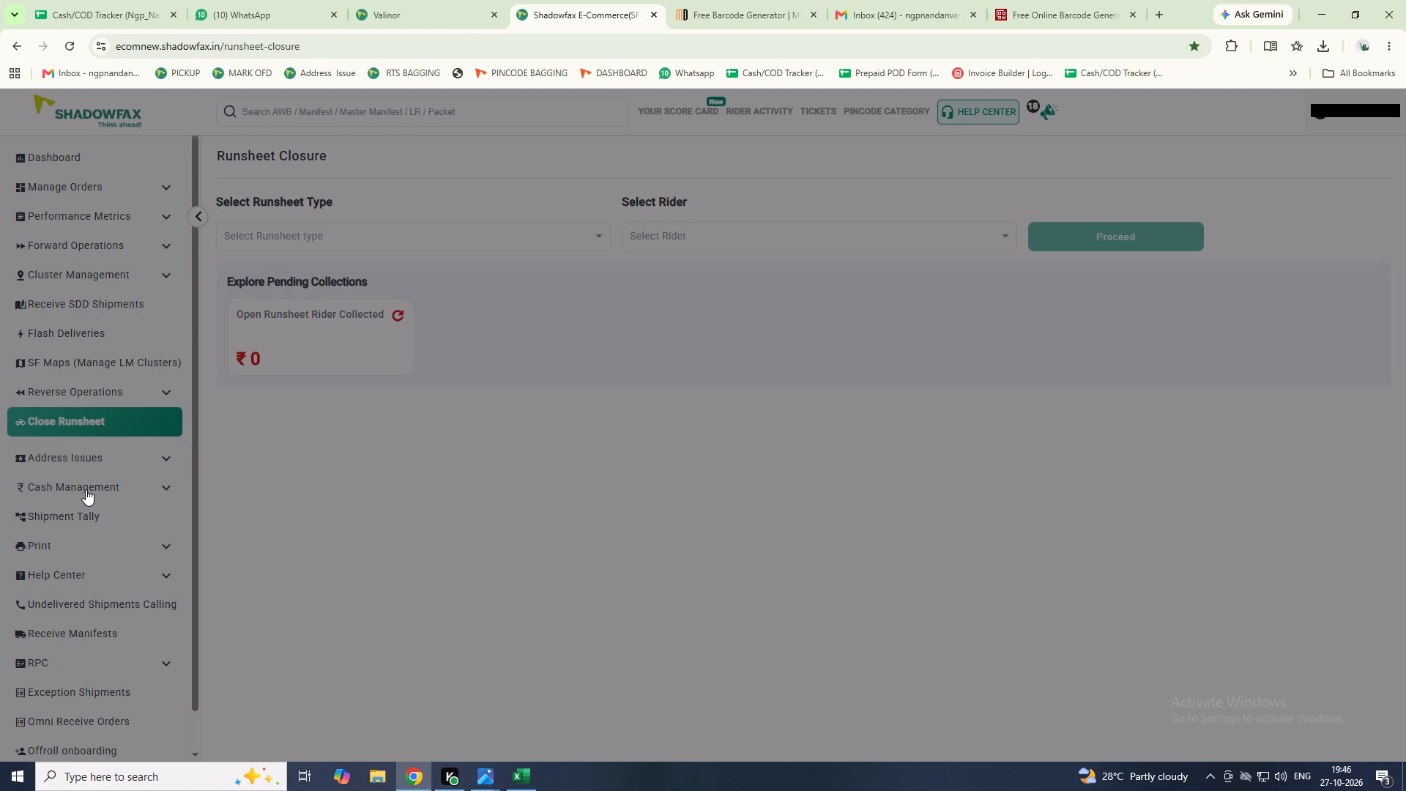
pyautogui.click(83, 427)
pyautogui.click(315, 237)
pyautogui.click(294, 260)
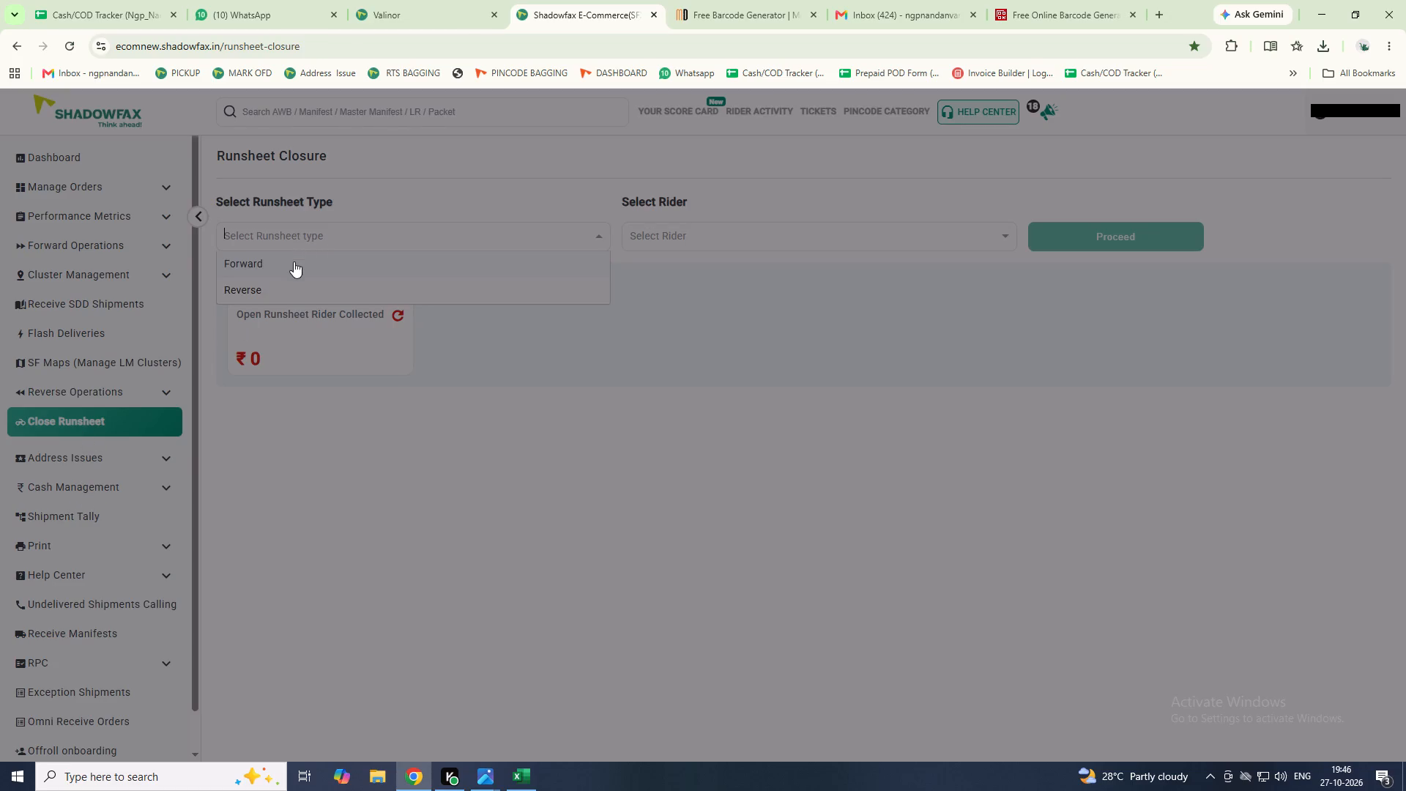
pyautogui.click(677, 229)
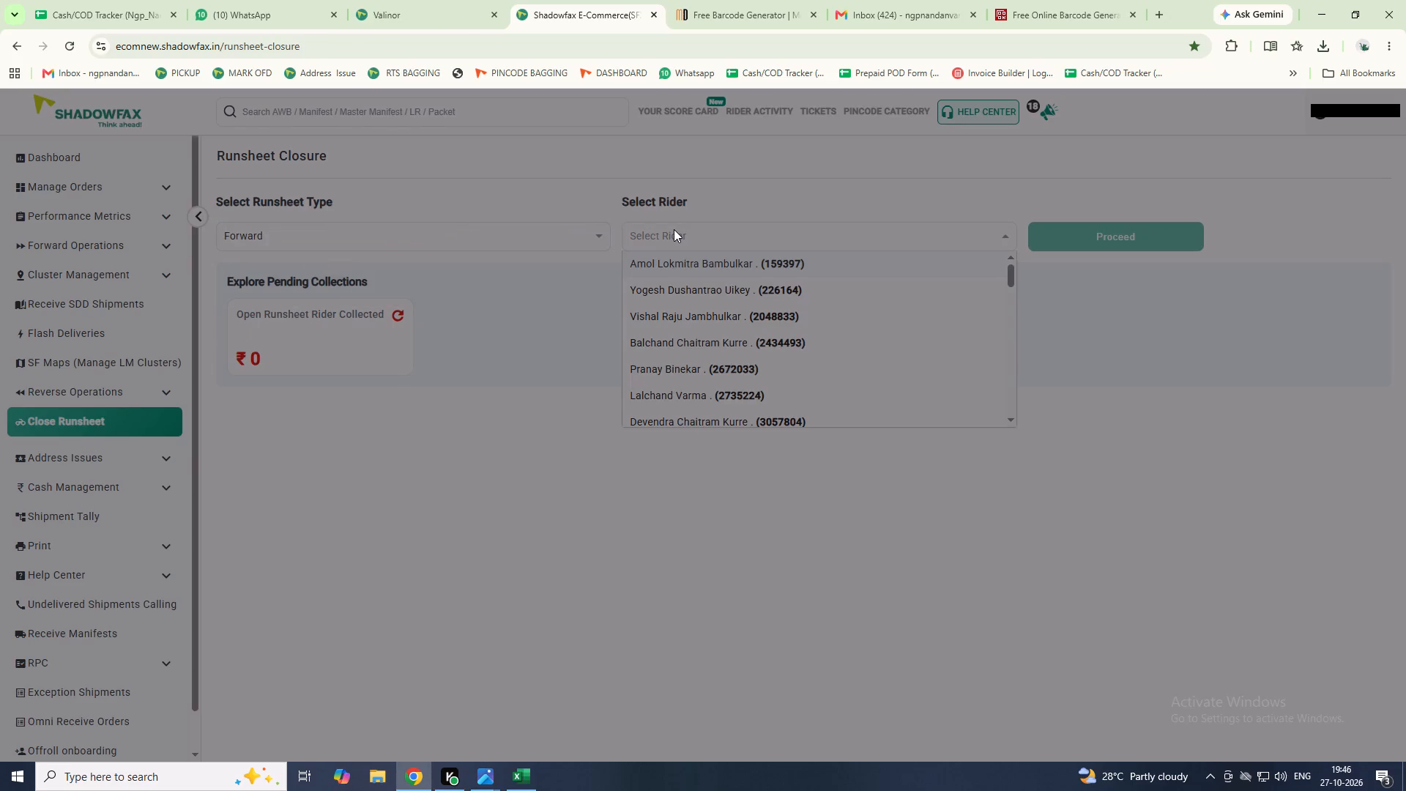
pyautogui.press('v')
pyautogui.press('BackSpace')
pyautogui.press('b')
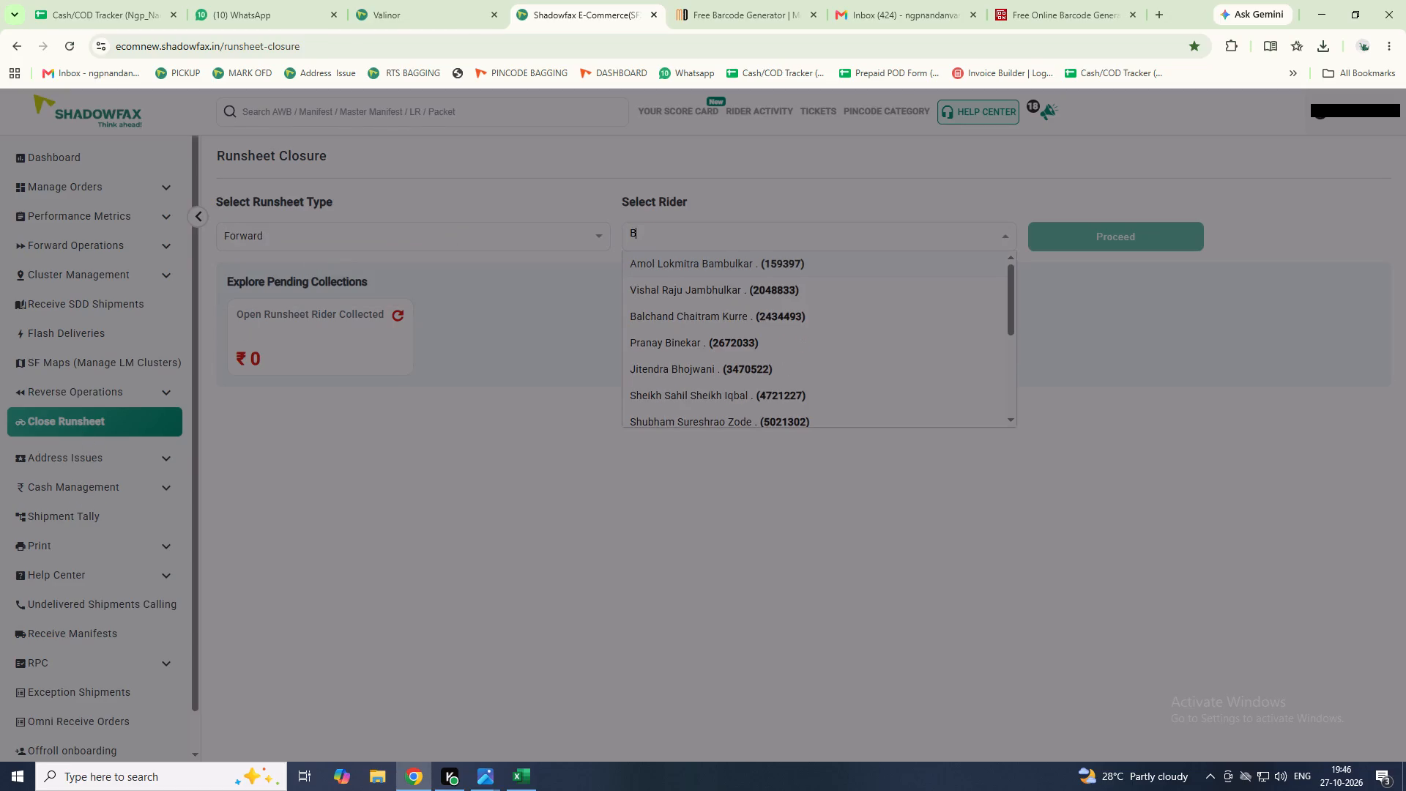
pyautogui.press('BackSpace')
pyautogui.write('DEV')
pyautogui.moveTo(760, 257); pyautogui.dragTo(767, 259)
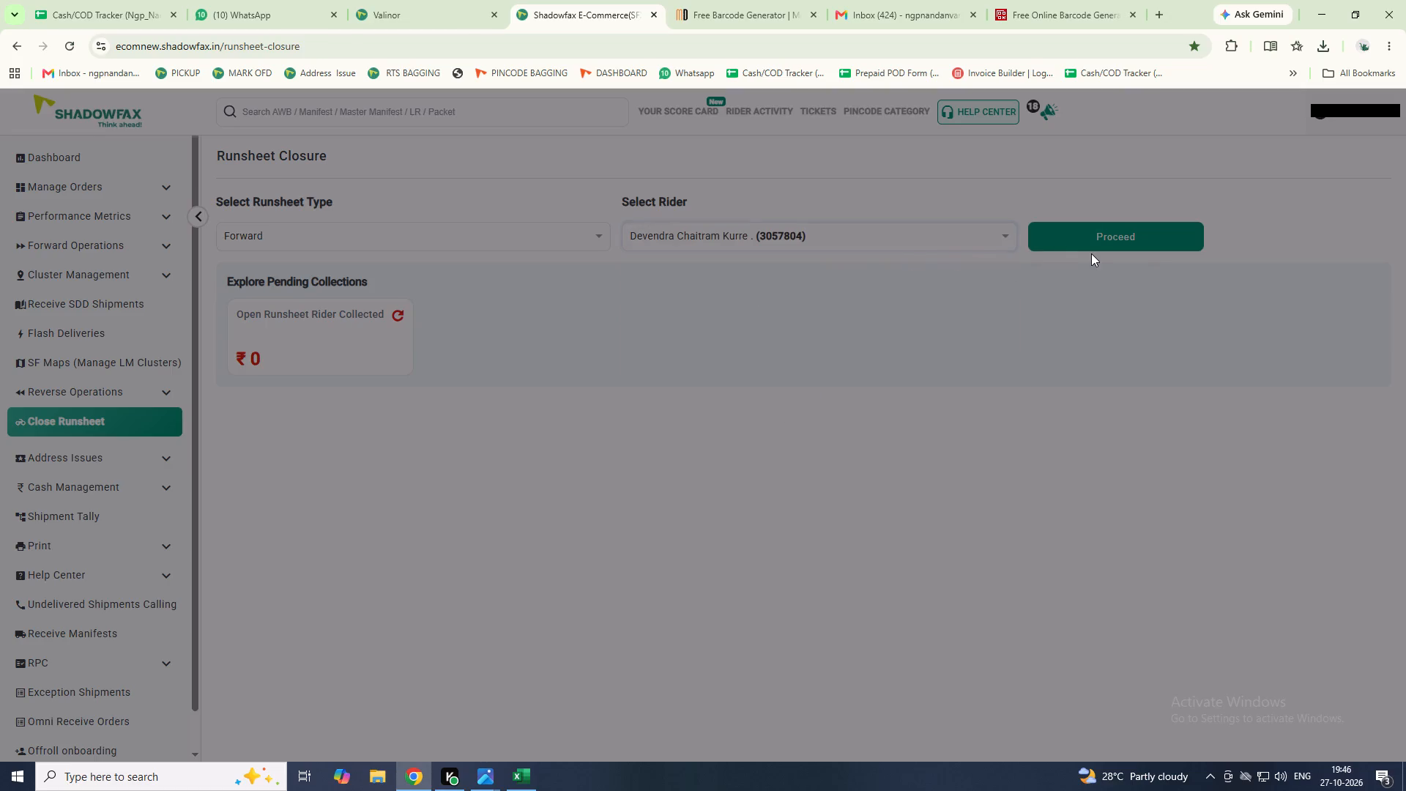
pyautogui.click(1091, 253)
pyautogui.click(1079, 240)
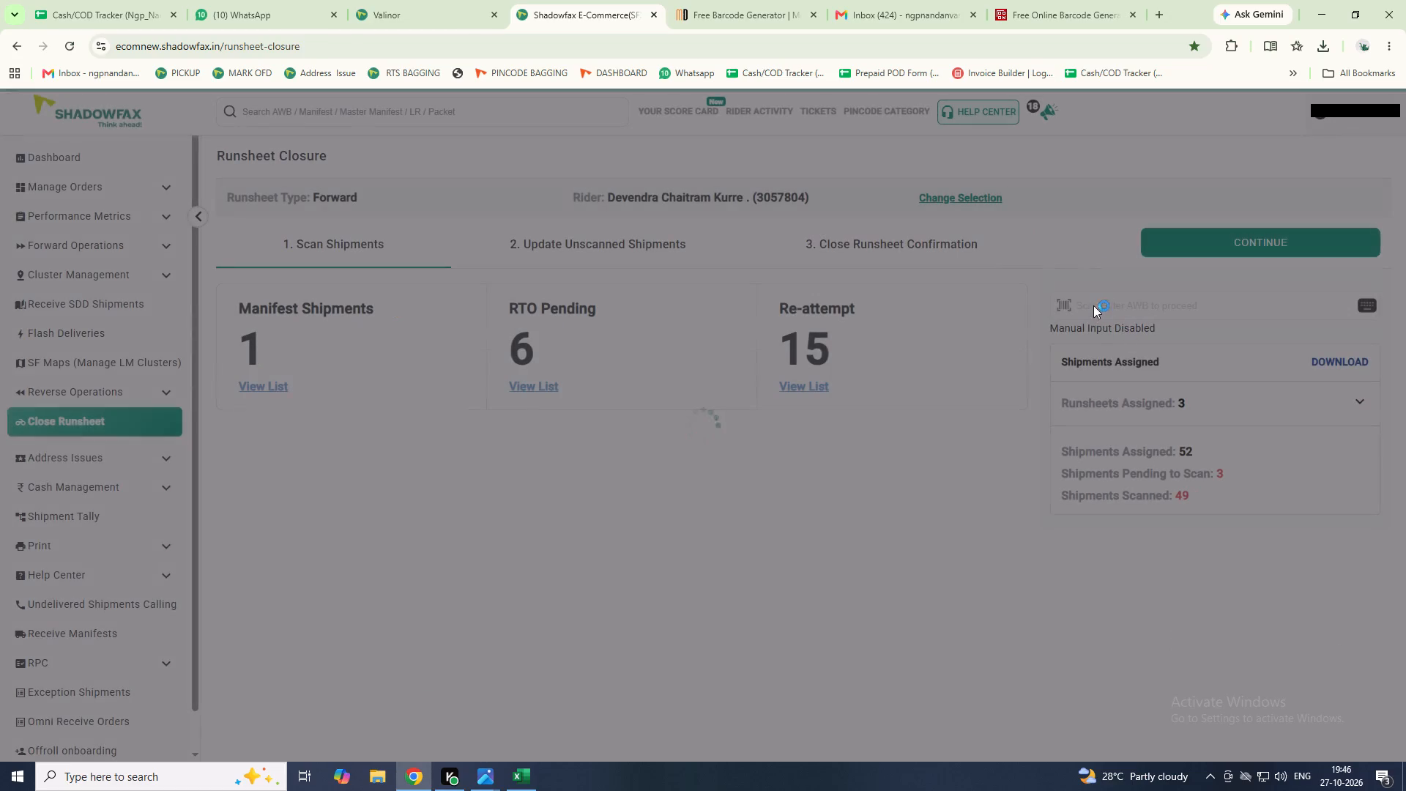
pyautogui.click(1093, 305)
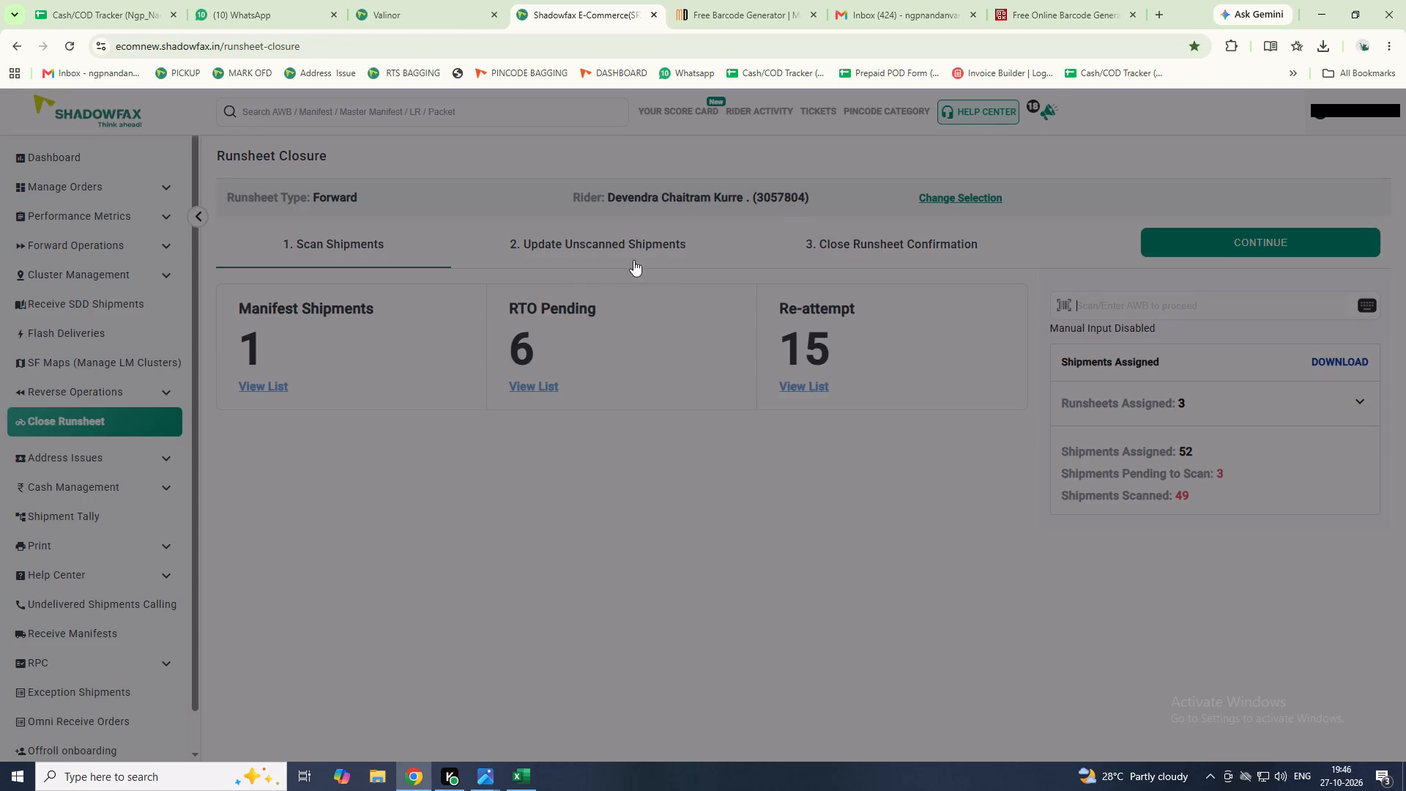
pyautogui.click(575, 243)
pyautogui.doubleClick(286, 407)
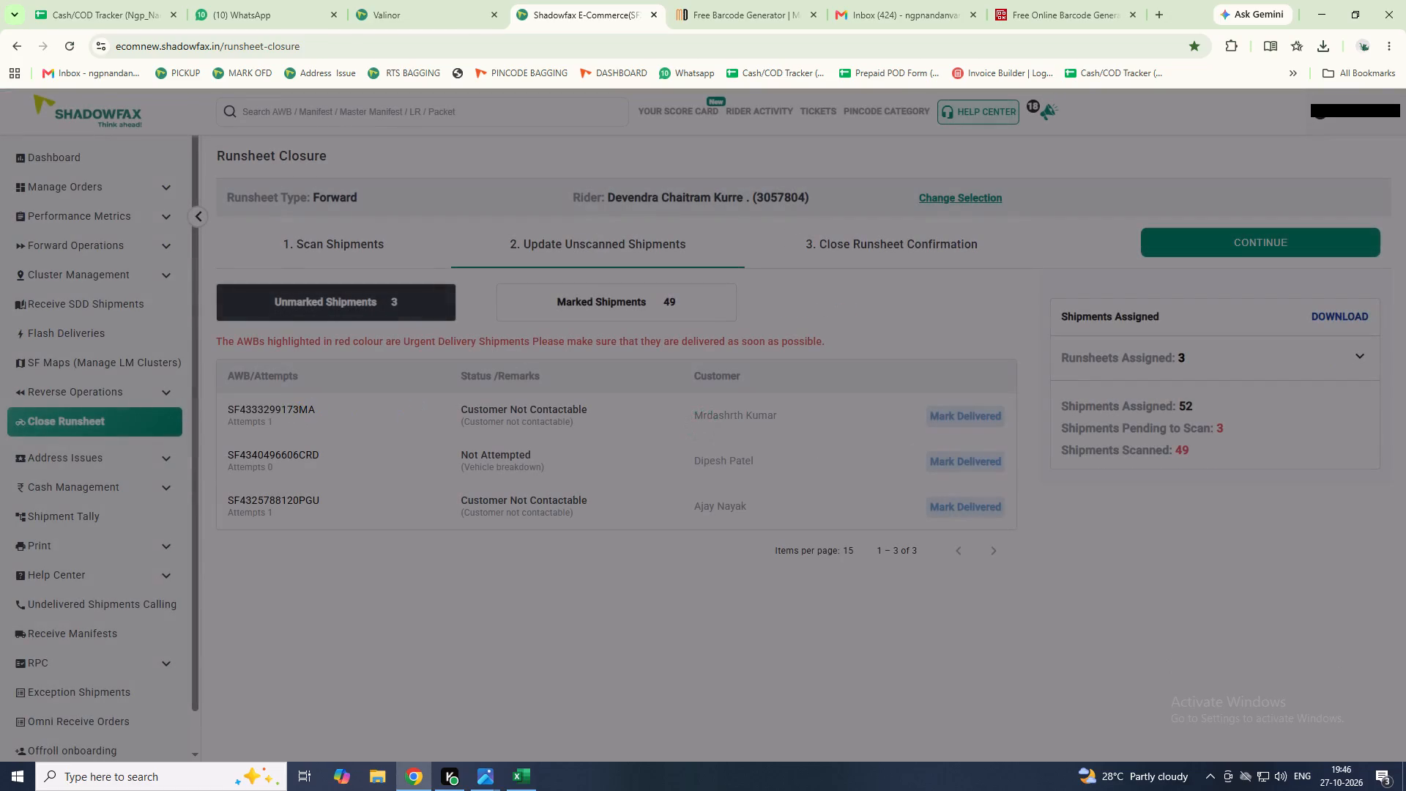
pyautogui.hotkey('ctrl', 'space')
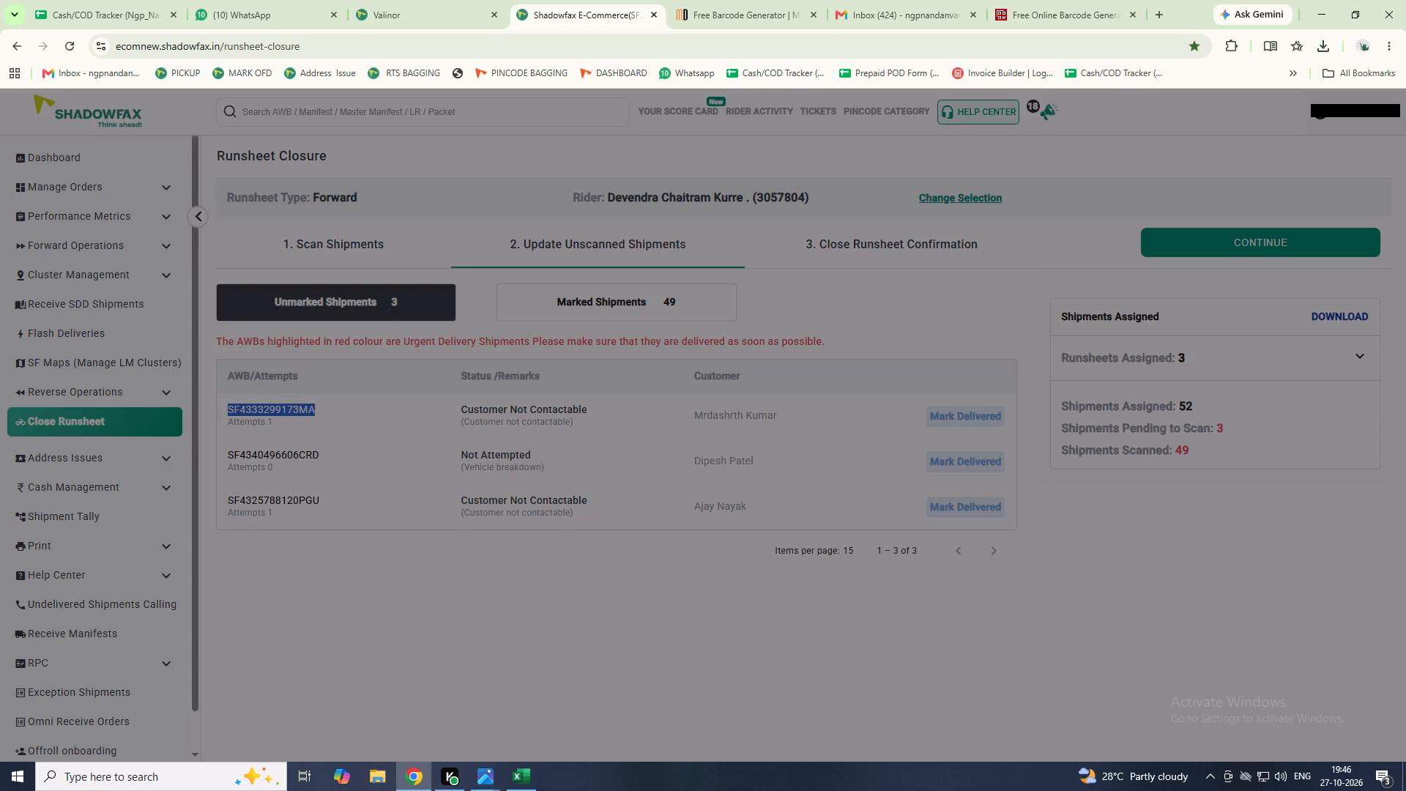
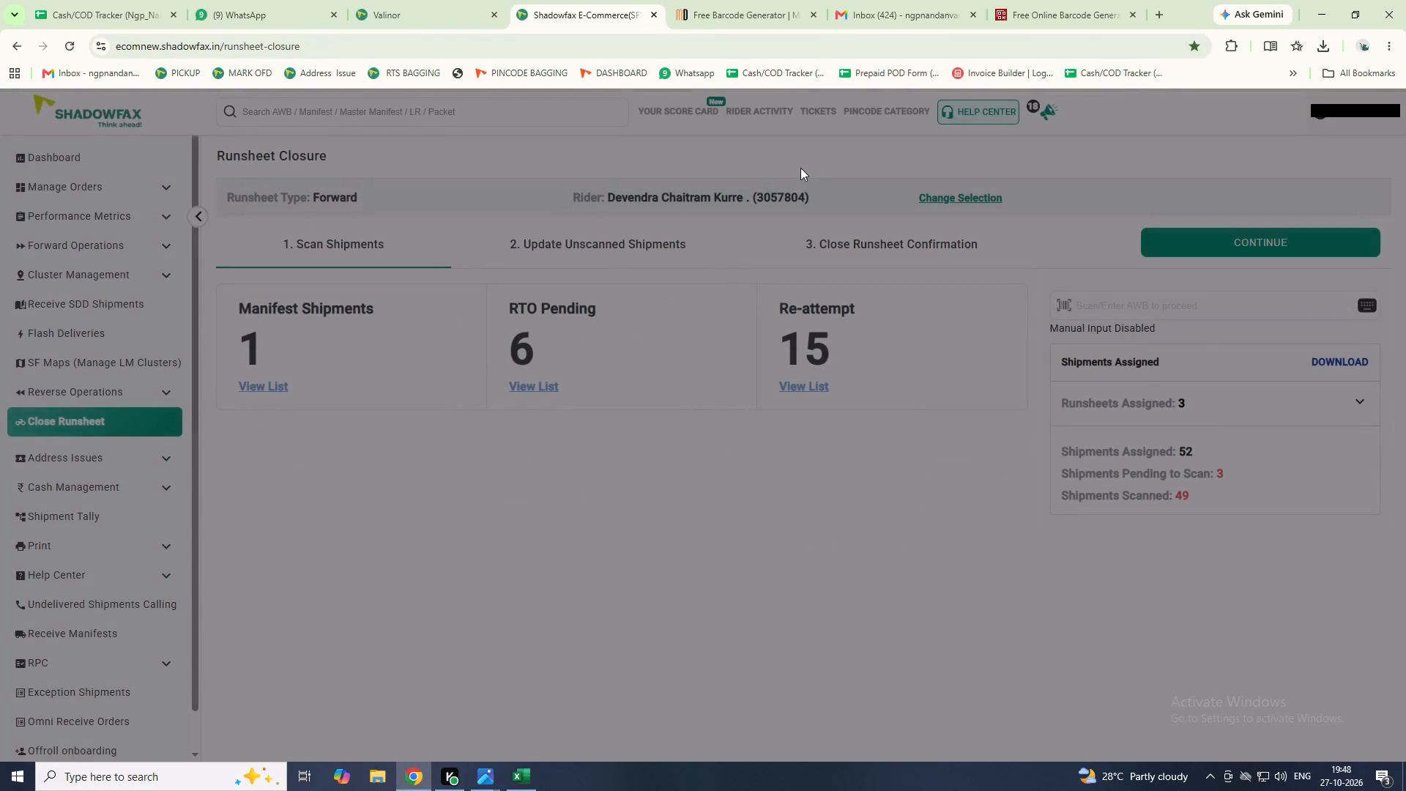
pyautogui.hotkey('ctrl', 'f')
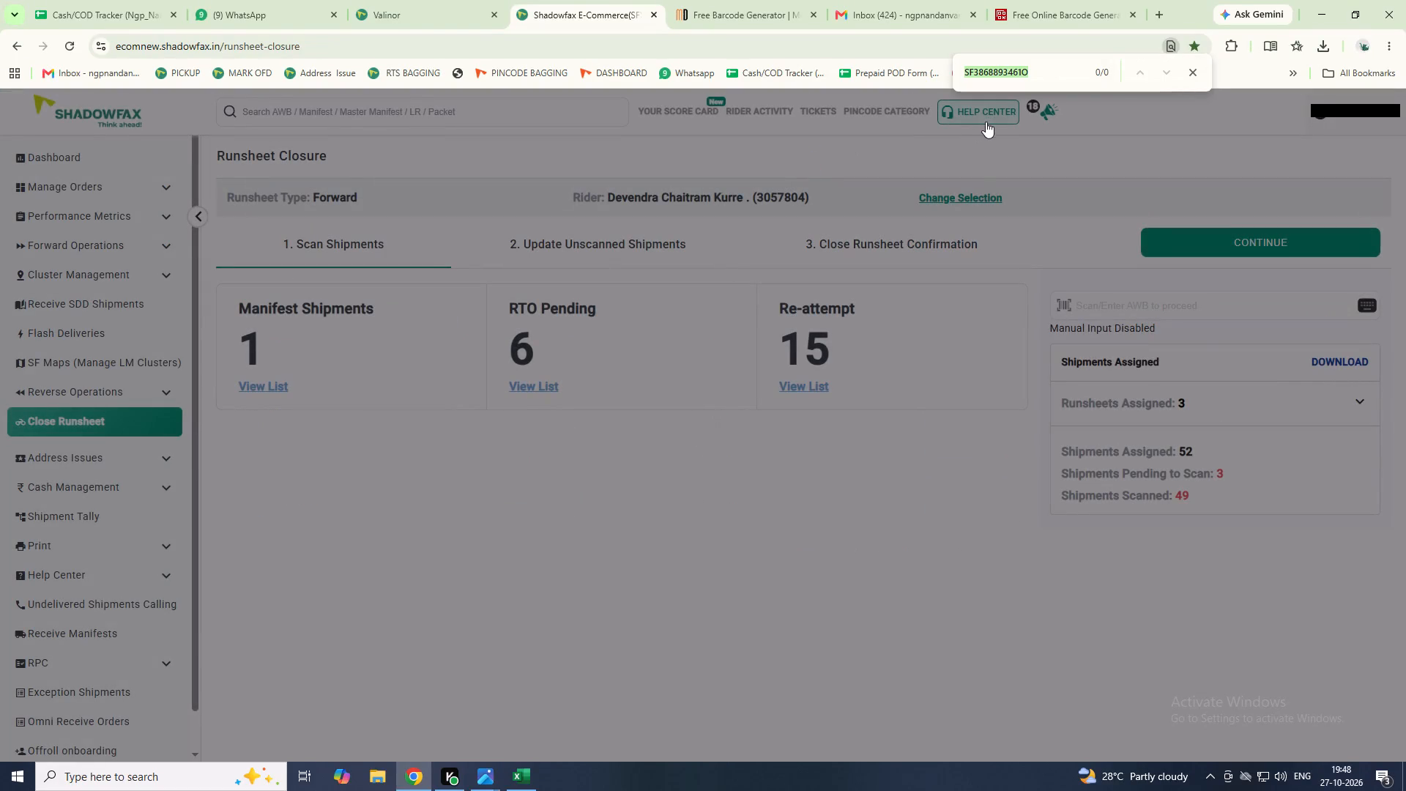
pyautogui.hotkey('ctrl', 'v')
# Enable manual AWB input for scanning shipments in the rider's forward runsheet closure and activate the AWB field.
pyautogui.click(1376, 309)
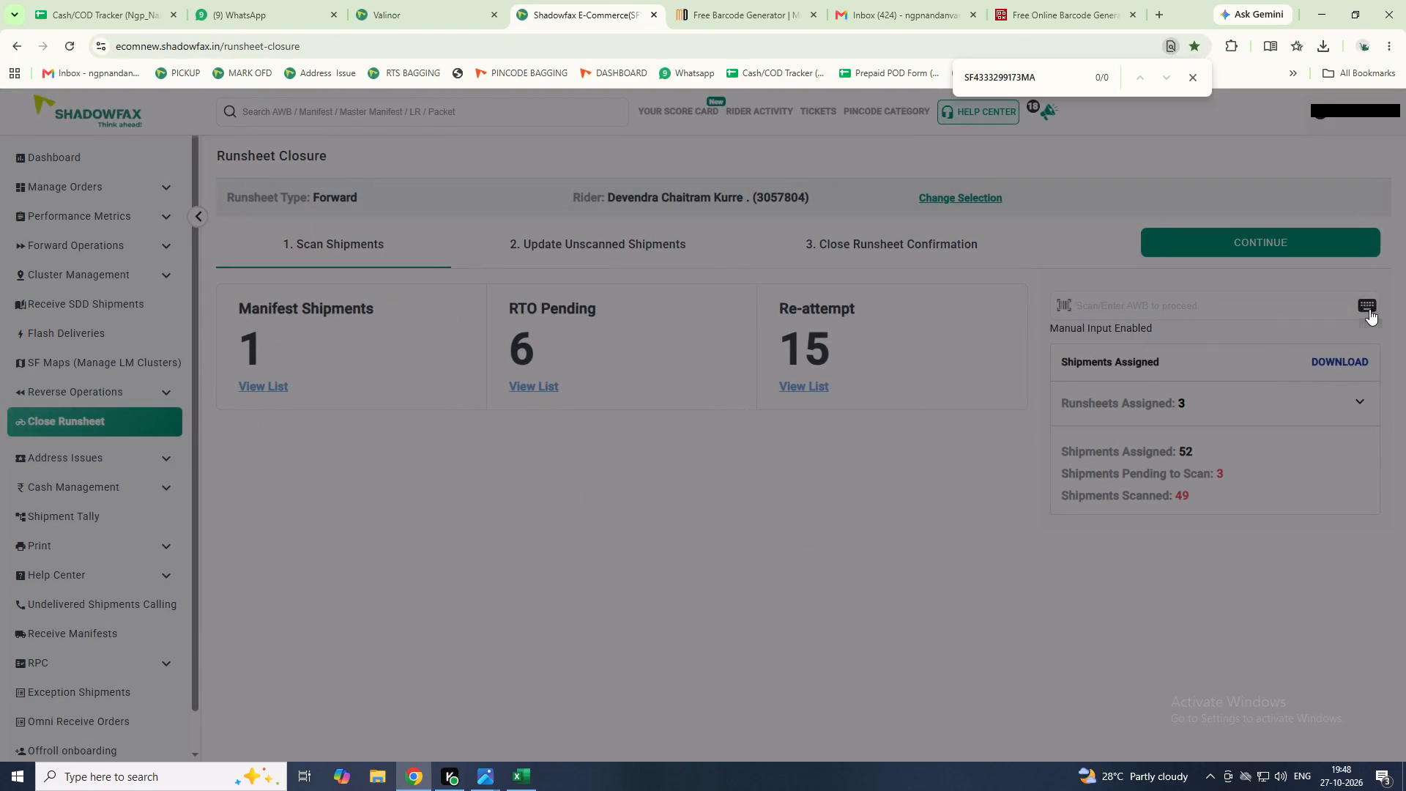
pyautogui.click(1369, 309)
pyautogui.click(1366, 305)
pyautogui.click(1344, 308)
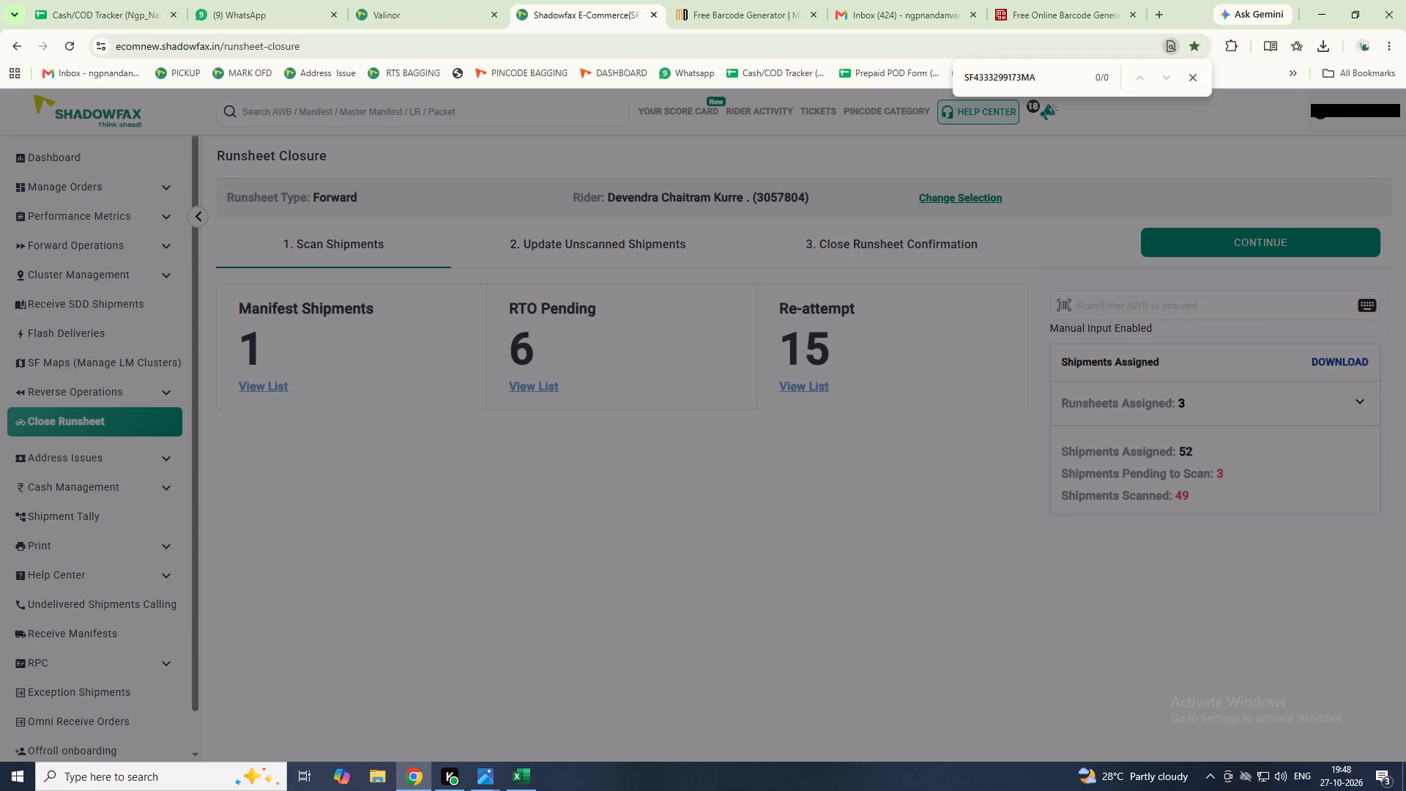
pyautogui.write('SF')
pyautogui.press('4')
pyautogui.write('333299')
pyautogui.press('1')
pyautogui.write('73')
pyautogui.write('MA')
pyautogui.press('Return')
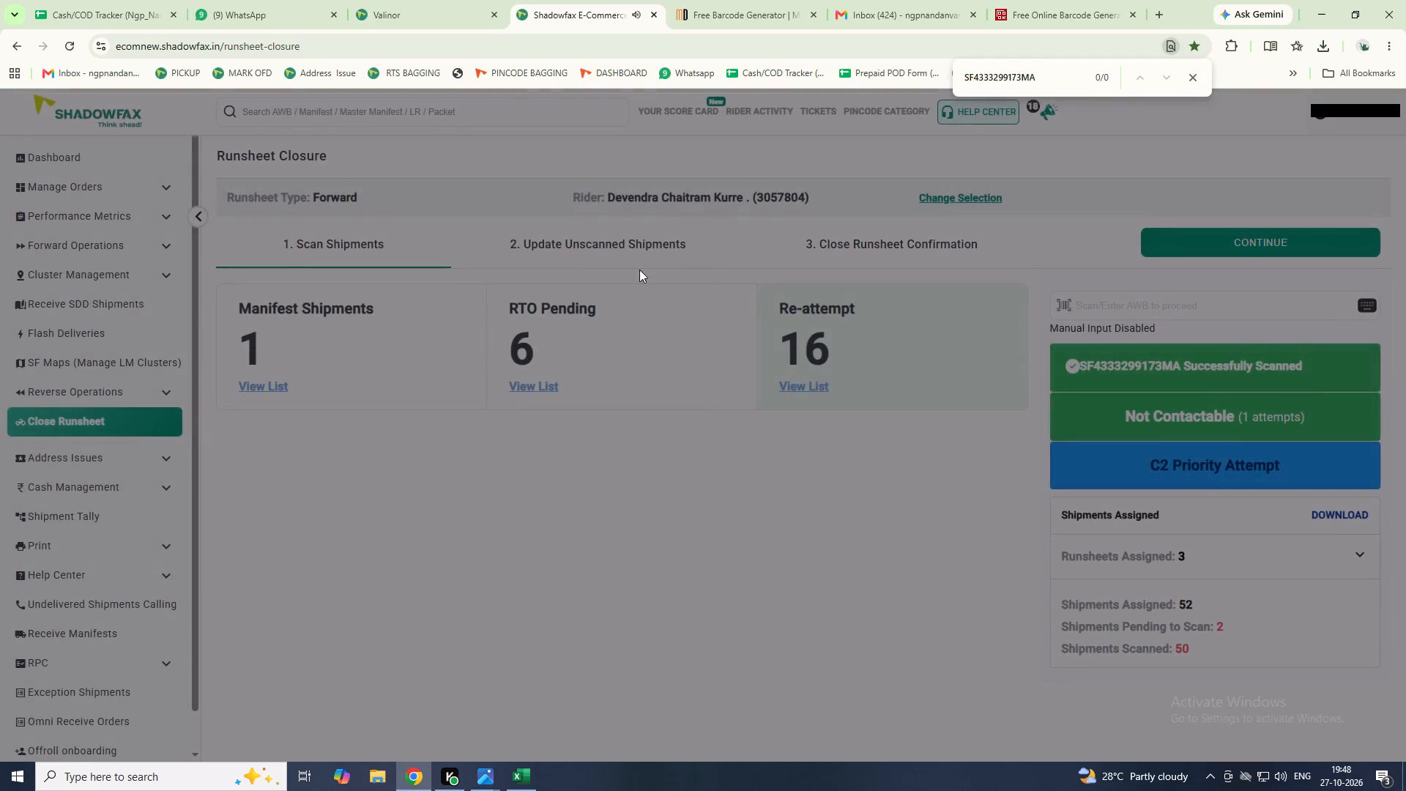
pyautogui.click(603, 246)
pyautogui.doubleClick(274, 410)
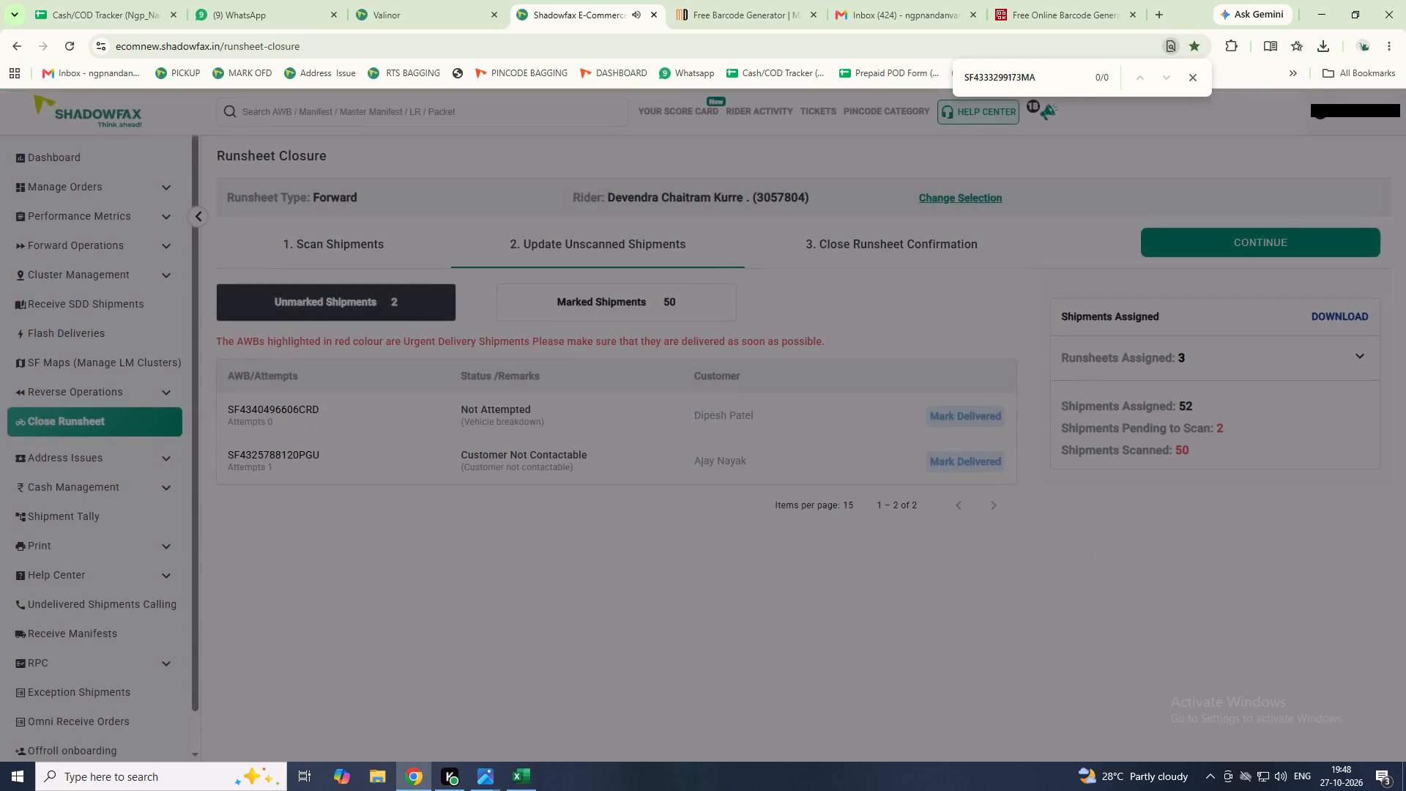
pyautogui.doubleClick(275, 404)
pyautogui.hotkey('ctrl', 'c')
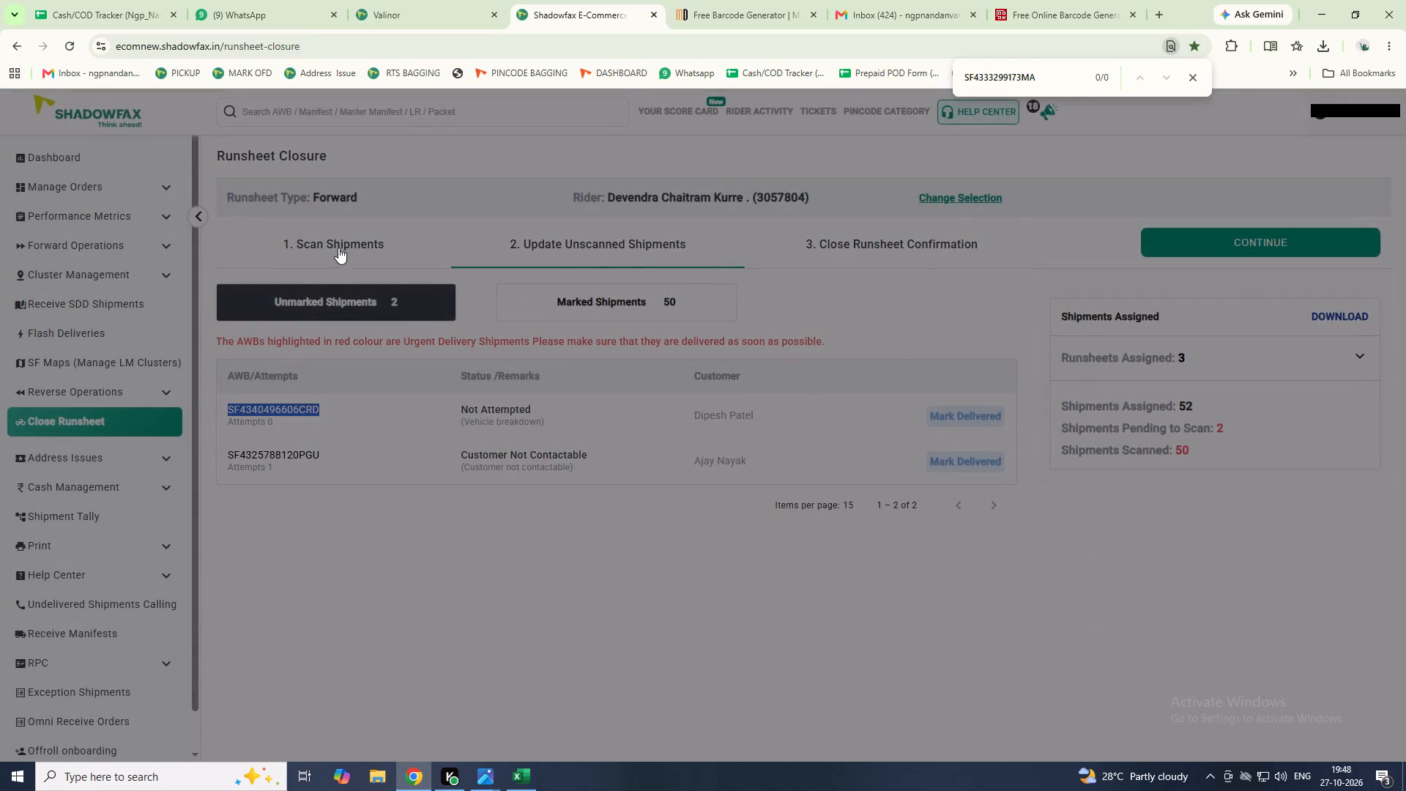
pyautogui.click(338, 248)
pyautogui.doubleClick(994, 72)
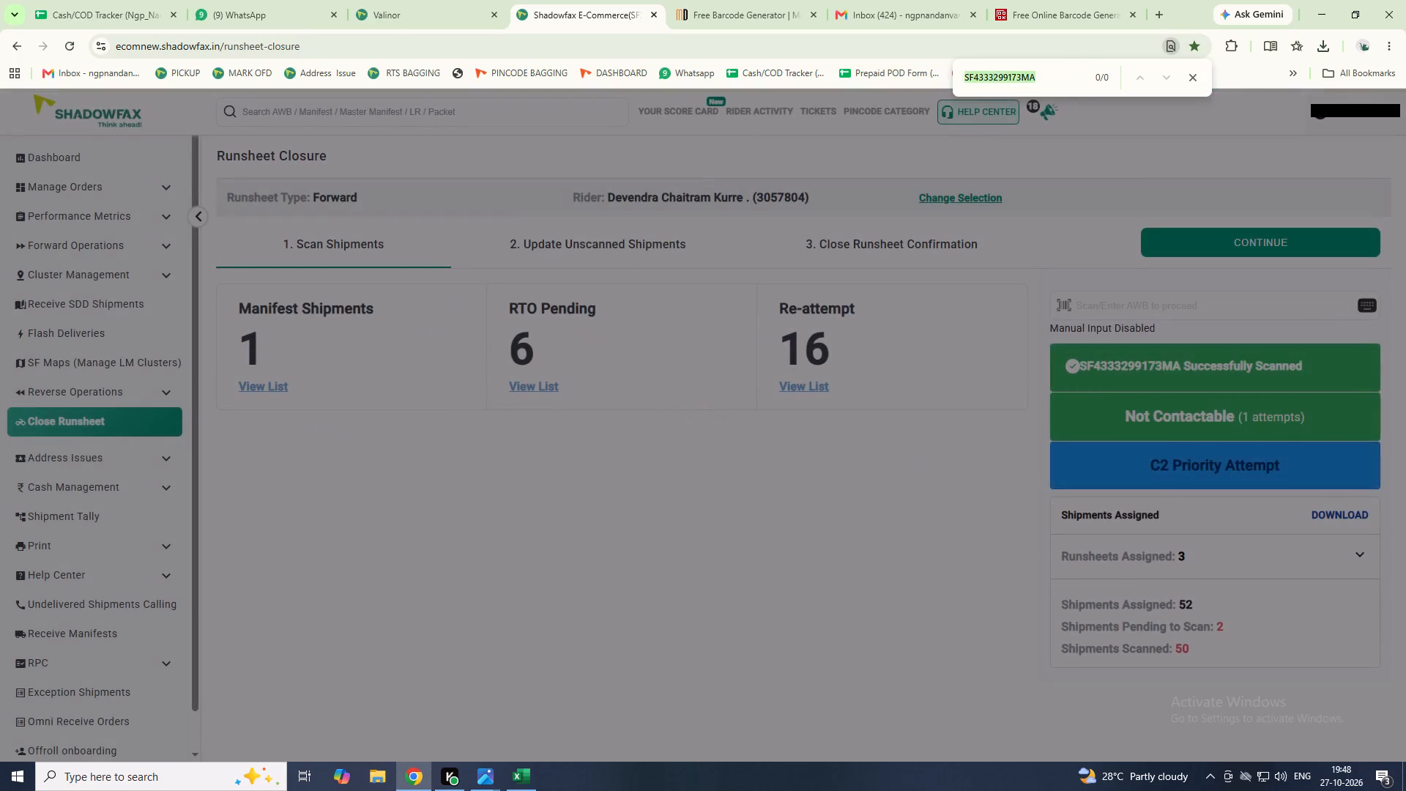
pyautogui.hotkey('ctrl', 'v')
pyautogui.click(1368, 304)
pyautogui.click(1353, 305)
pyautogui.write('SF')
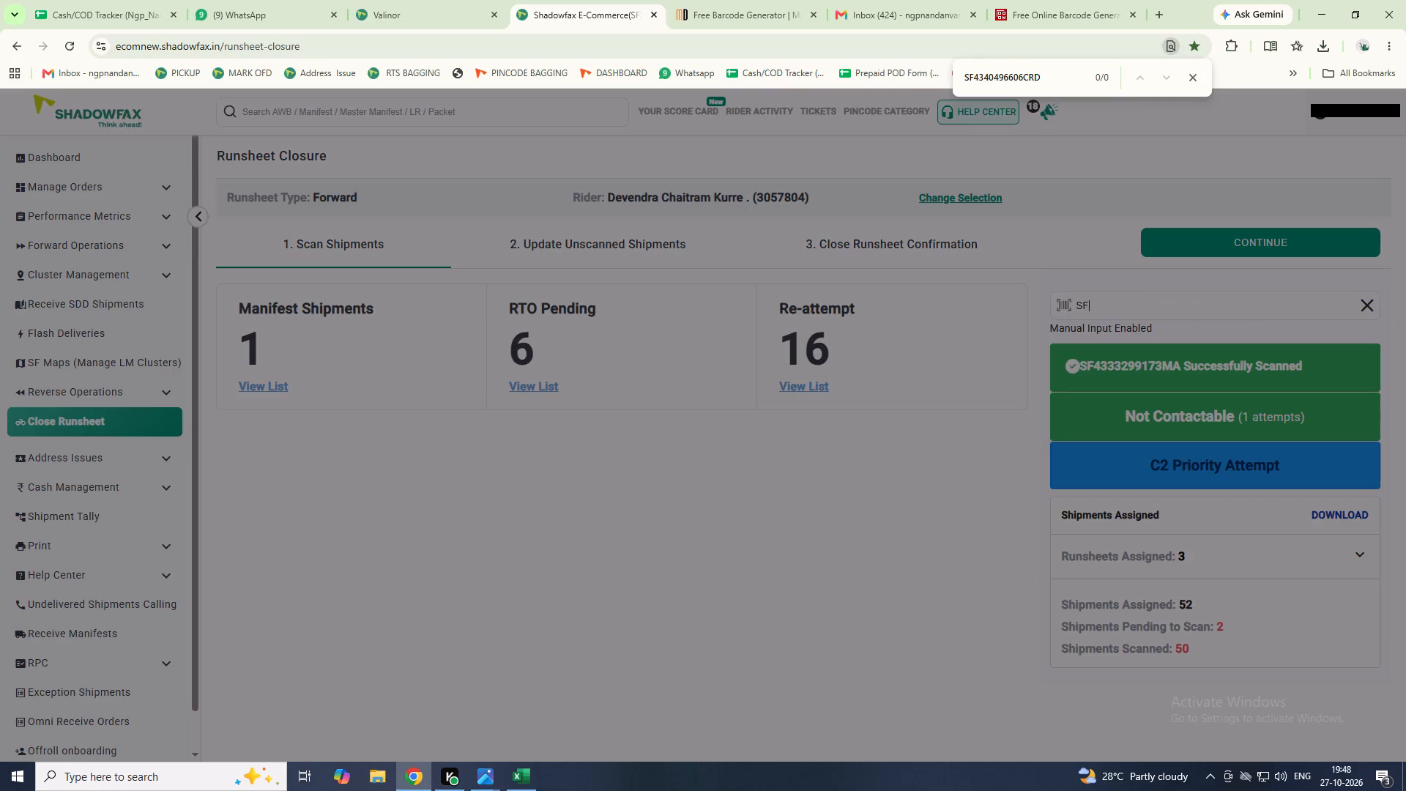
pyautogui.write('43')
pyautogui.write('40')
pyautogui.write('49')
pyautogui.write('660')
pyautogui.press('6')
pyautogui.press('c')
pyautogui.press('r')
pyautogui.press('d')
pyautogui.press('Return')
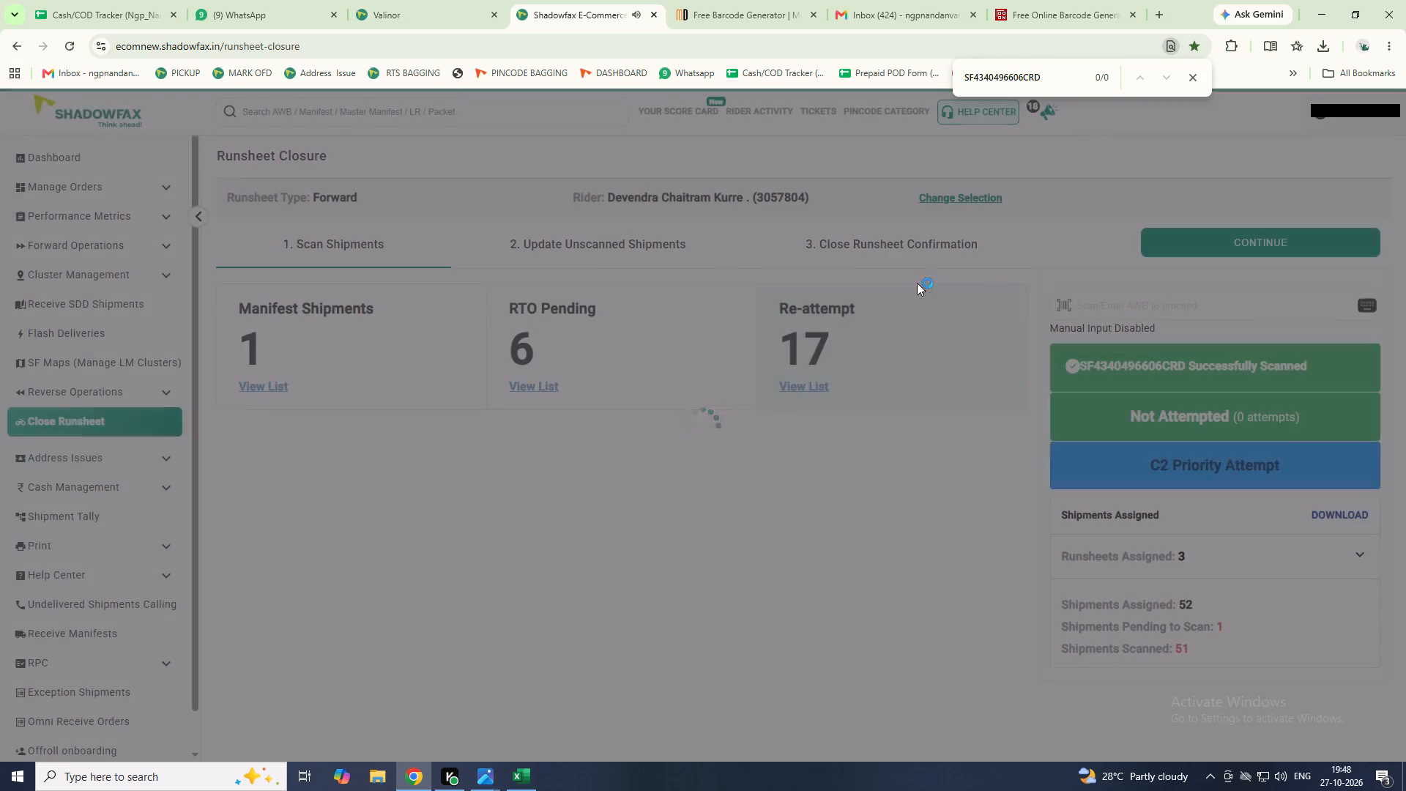
pyautogui.click(587, 243)
pyautogui.click(294, 399)
pyautogui.doubleClick(294, 404)
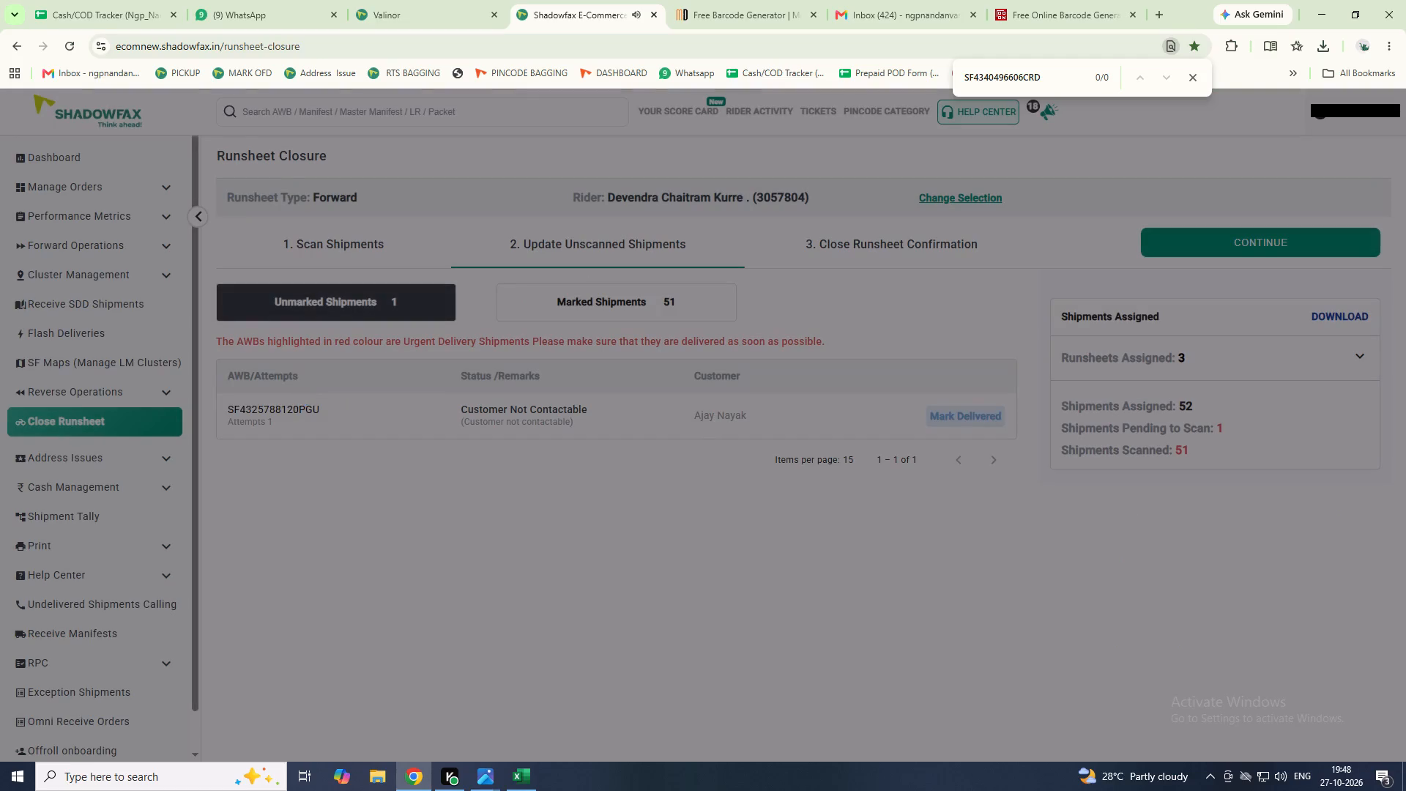
pyautogui.hotkey('ctrl', 'c')
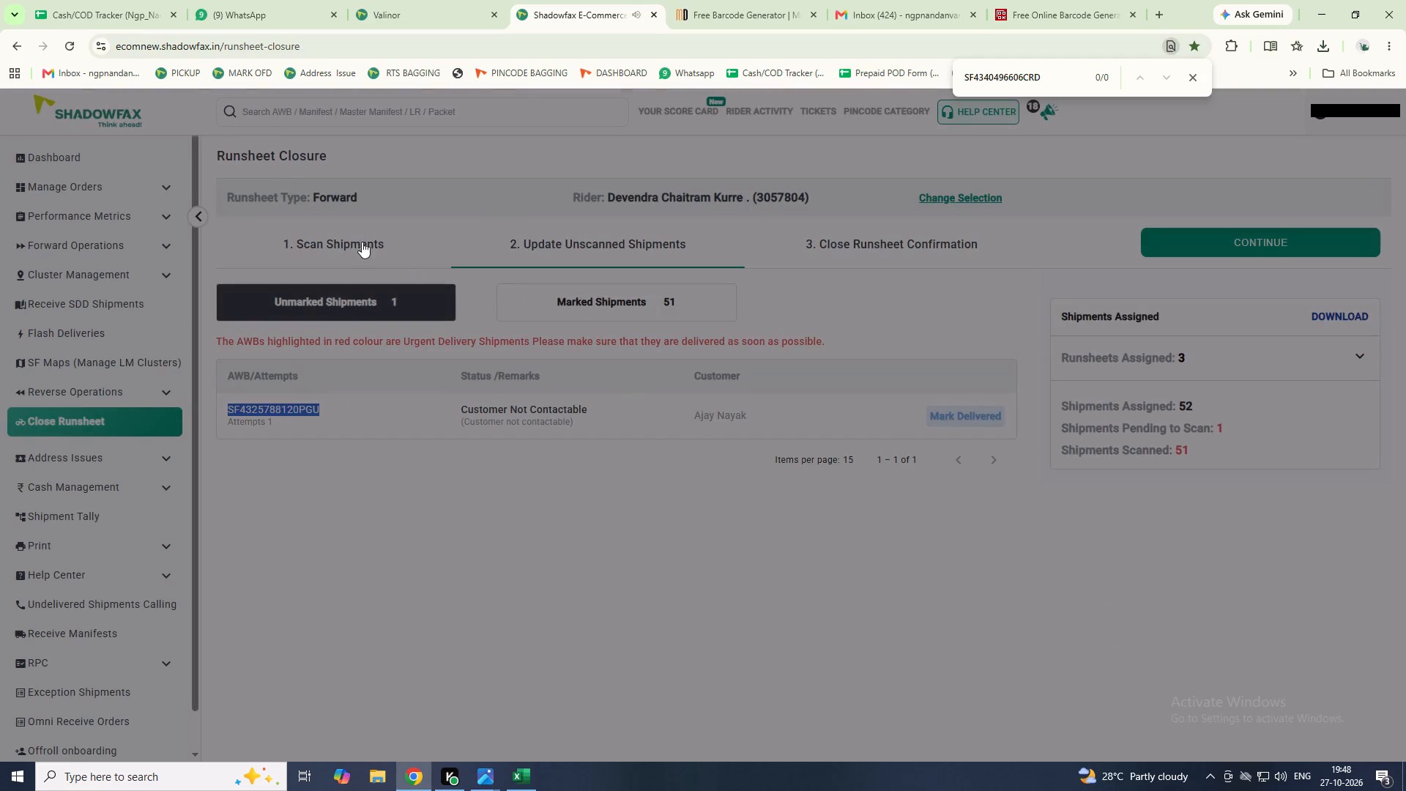
pyautogui.click(361, 242)
pyautogui.doubleClick(1000, 78)
pyautogui.hotkey('ctrl', 'v')
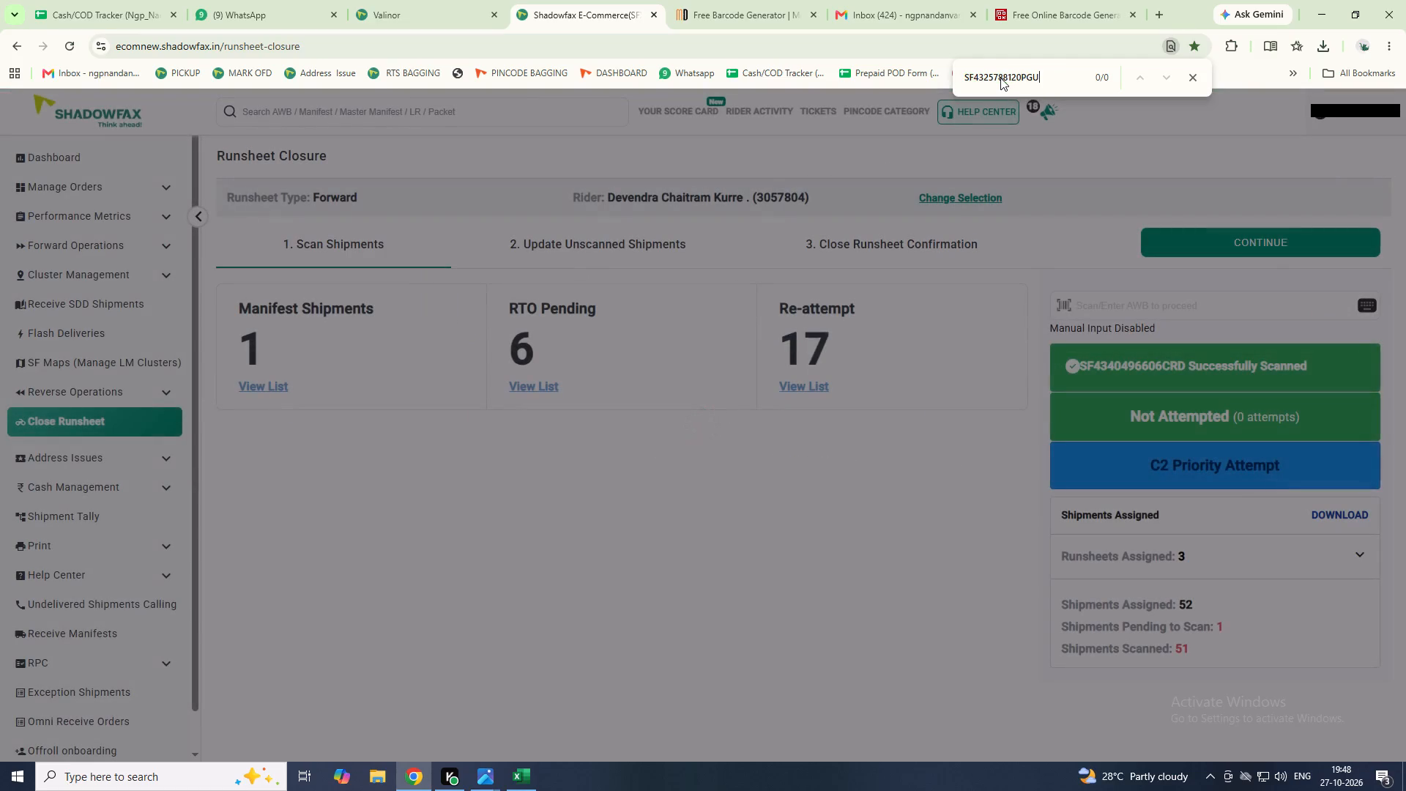
pyautogui.moveTo(1375, 305); pyautogui.dragTo(1361, 305)
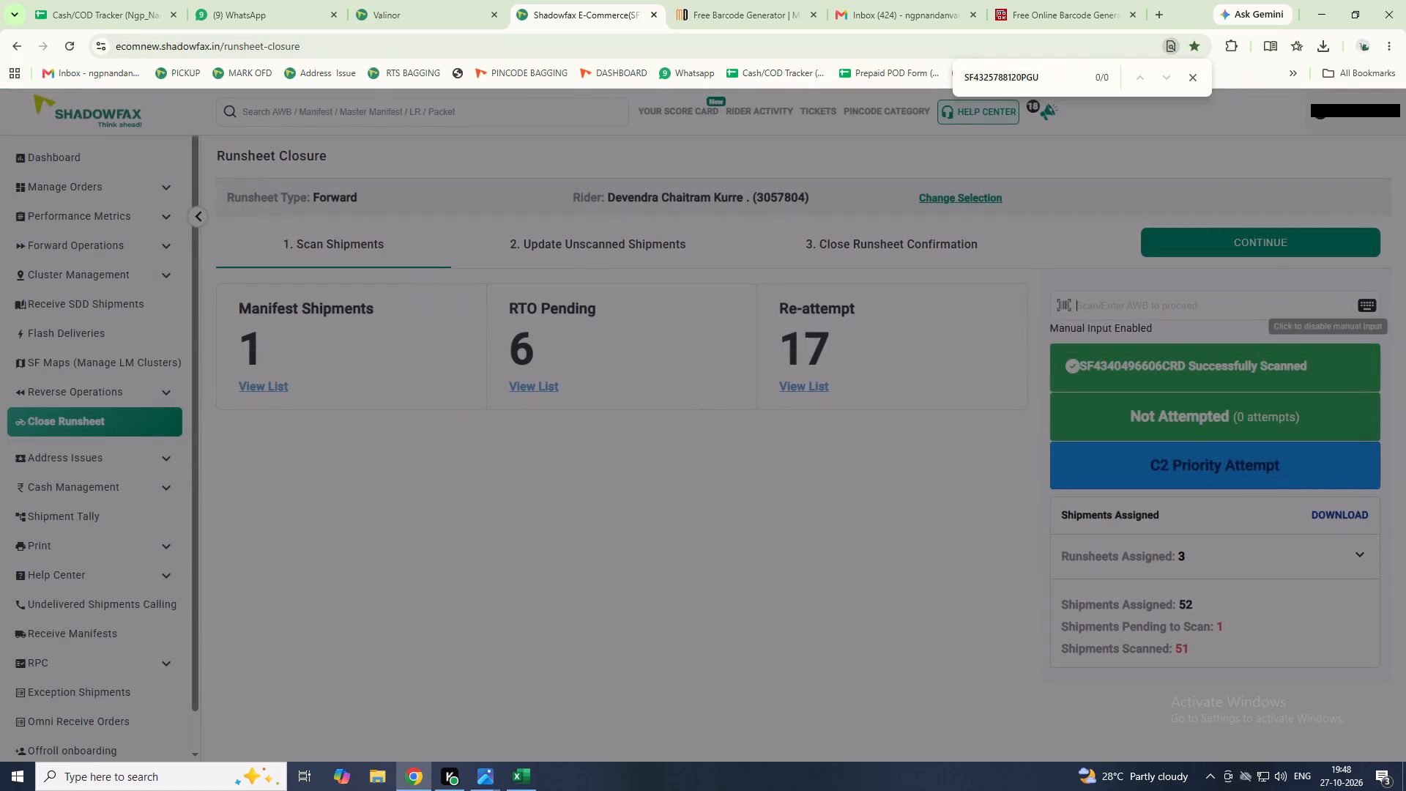
pyautogui.click(1316, 302)
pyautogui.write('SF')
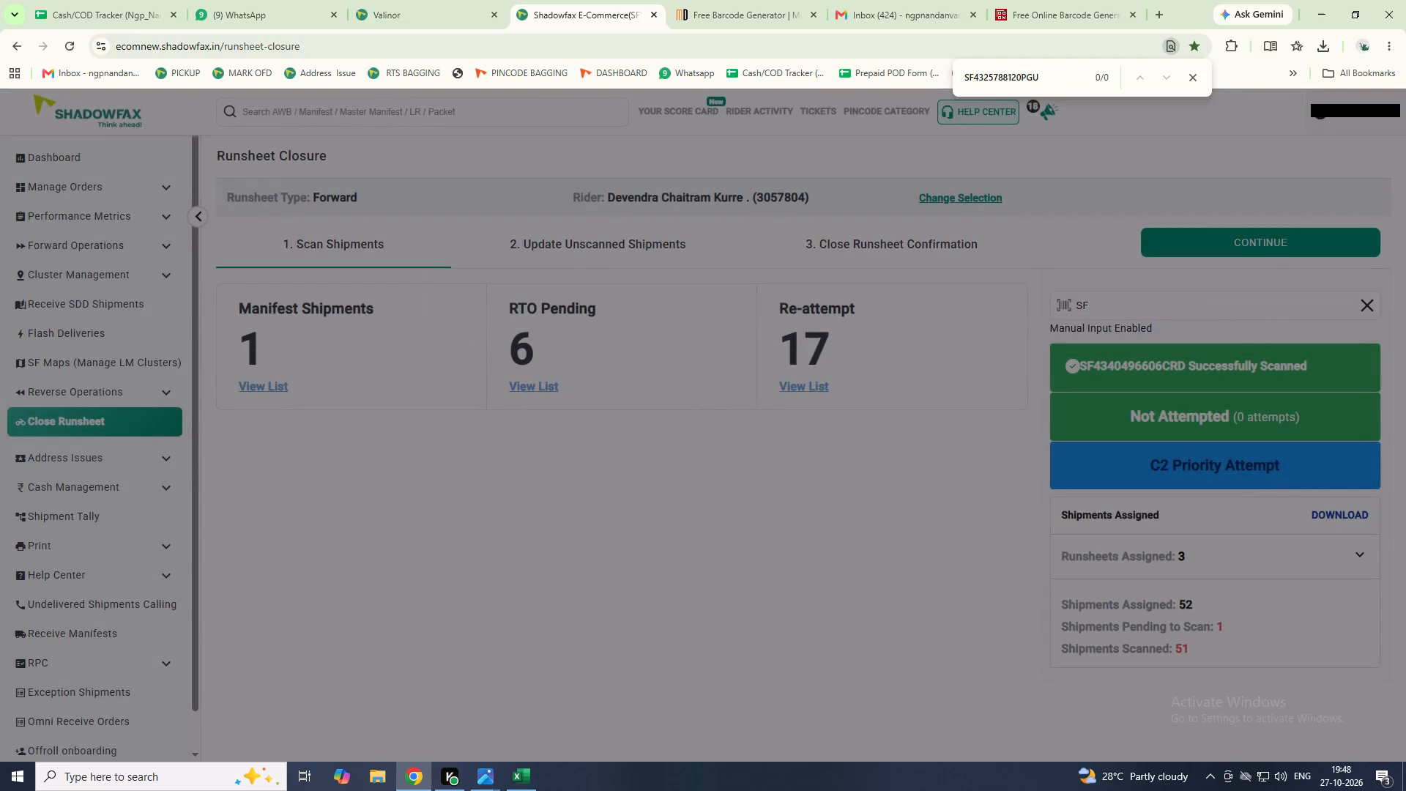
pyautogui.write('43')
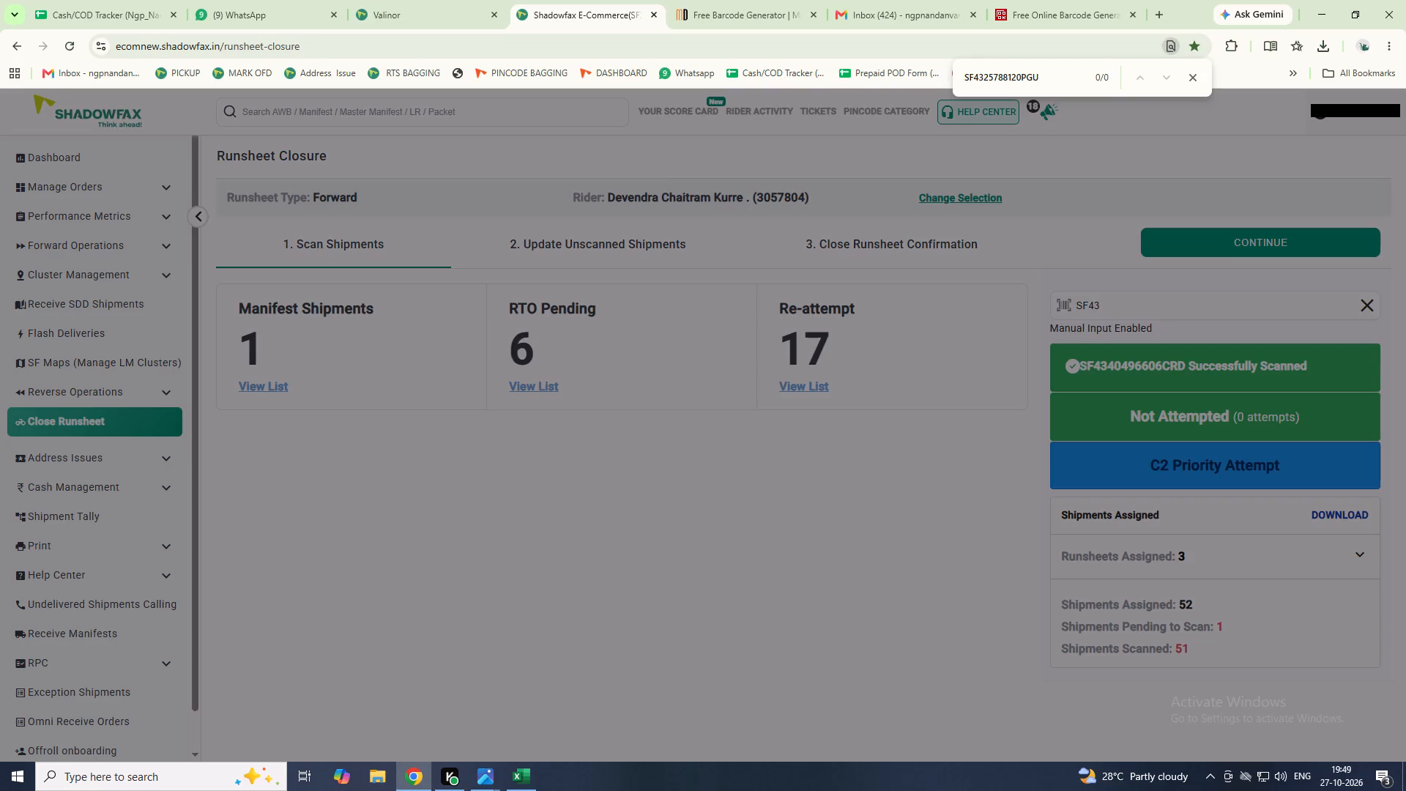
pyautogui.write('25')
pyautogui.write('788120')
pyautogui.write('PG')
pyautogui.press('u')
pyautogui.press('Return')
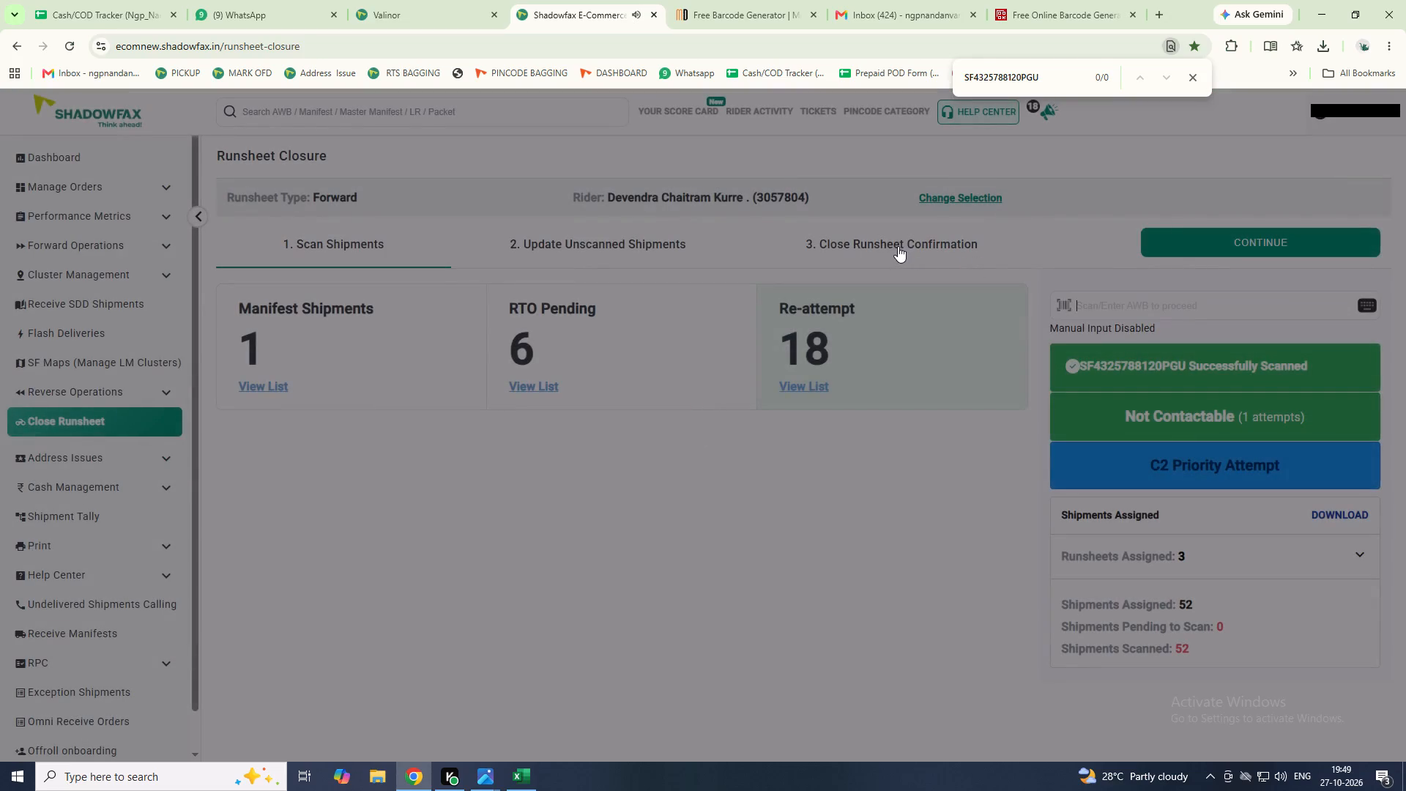
# Check the rider's cash in Close Runsheet Confirmation and record 7338 as Demo under the name DEVEN in the tracker's rider 10 column.
pyautogui.click(895, 244)
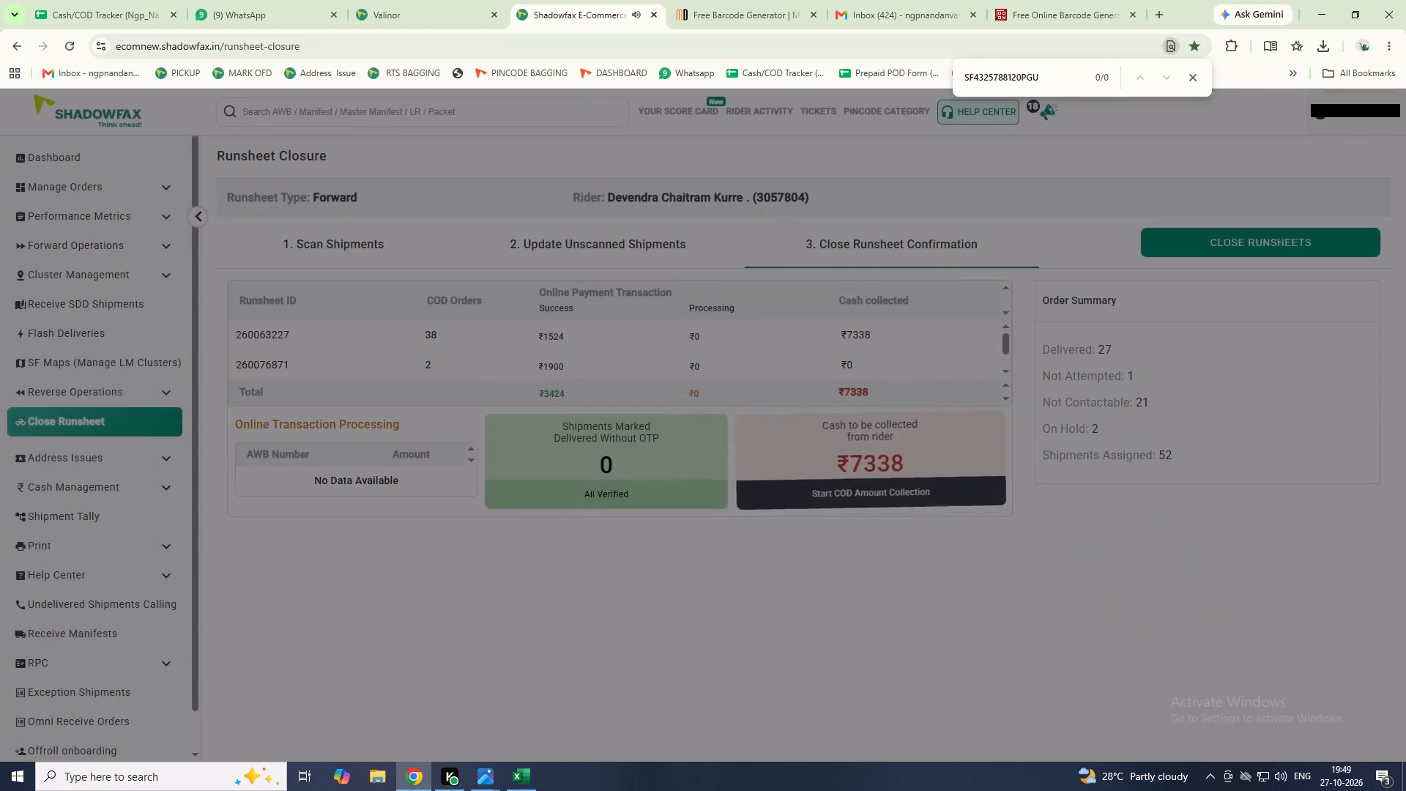
pyautogui.click(117, 17)
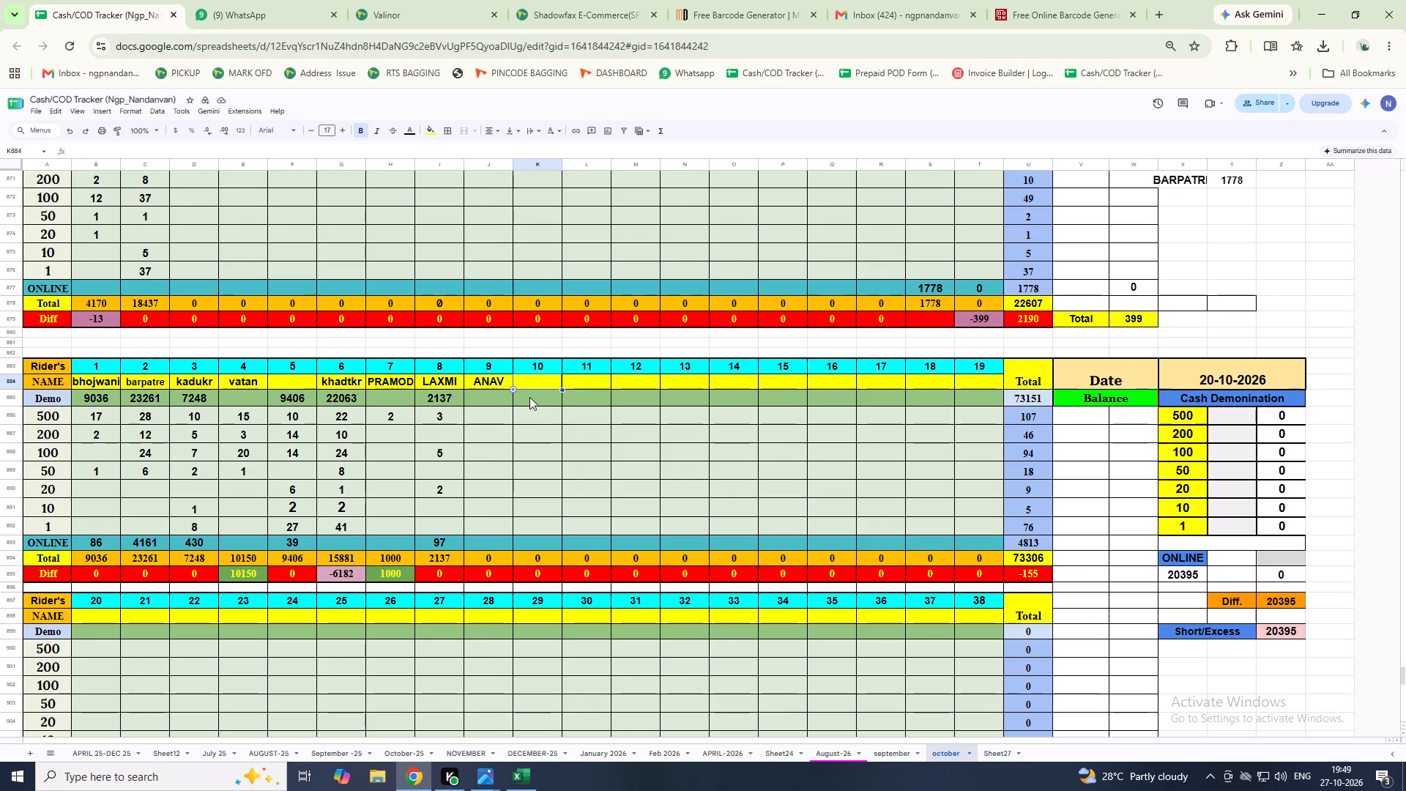
pyautogui.click(532, 388)
pyautogui.click(532, 398)
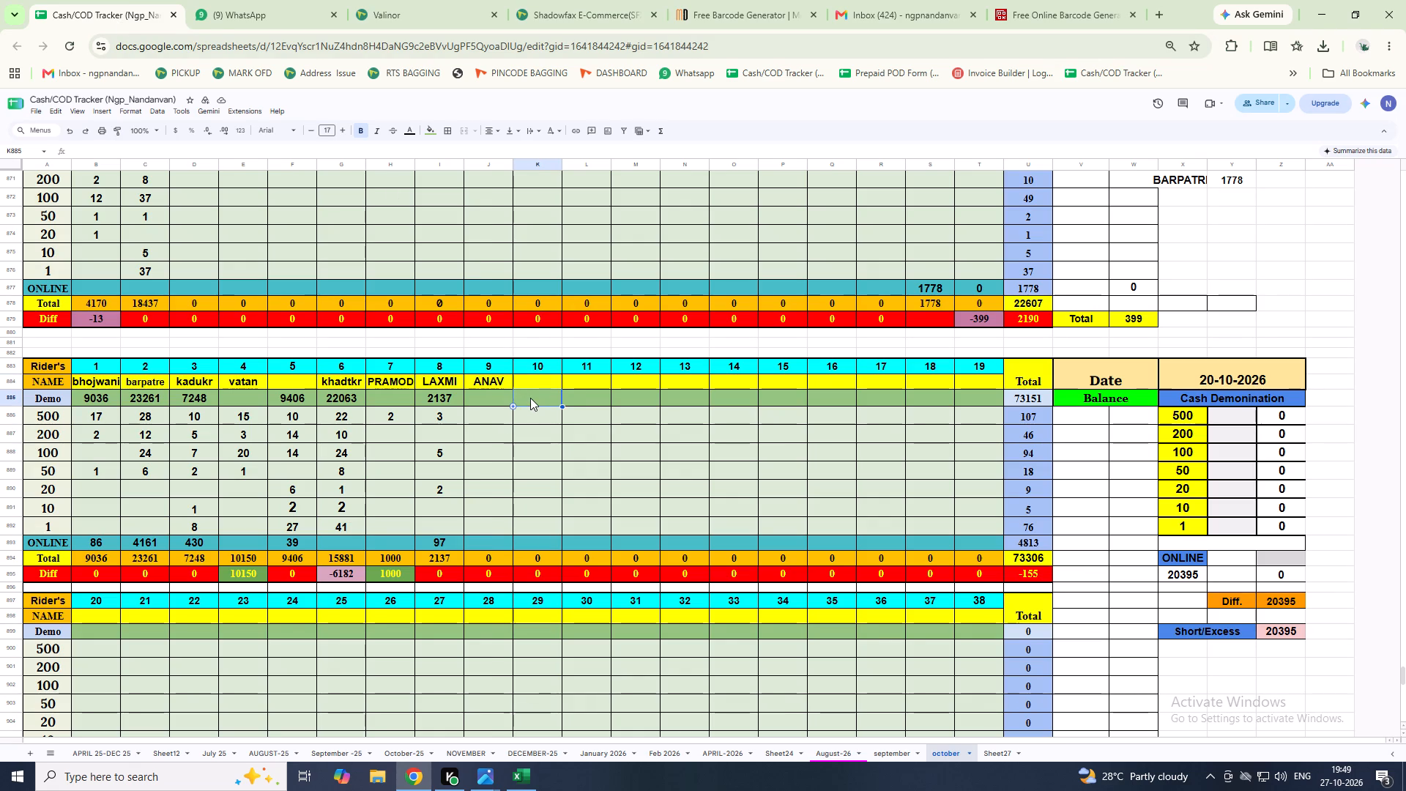
pyautogui.write('7338')
pyautogui.press('Up')
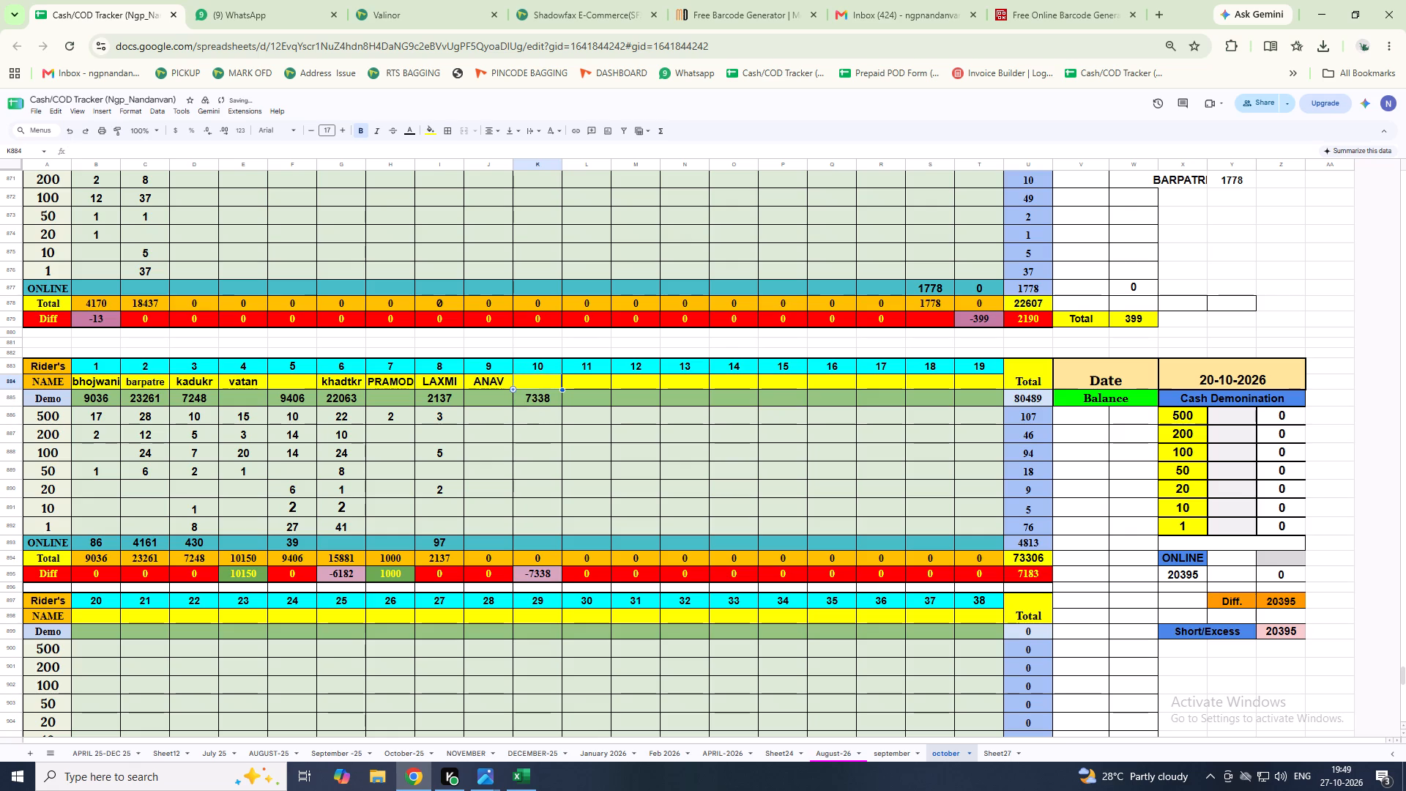
pyautogui.write('DEVEN')
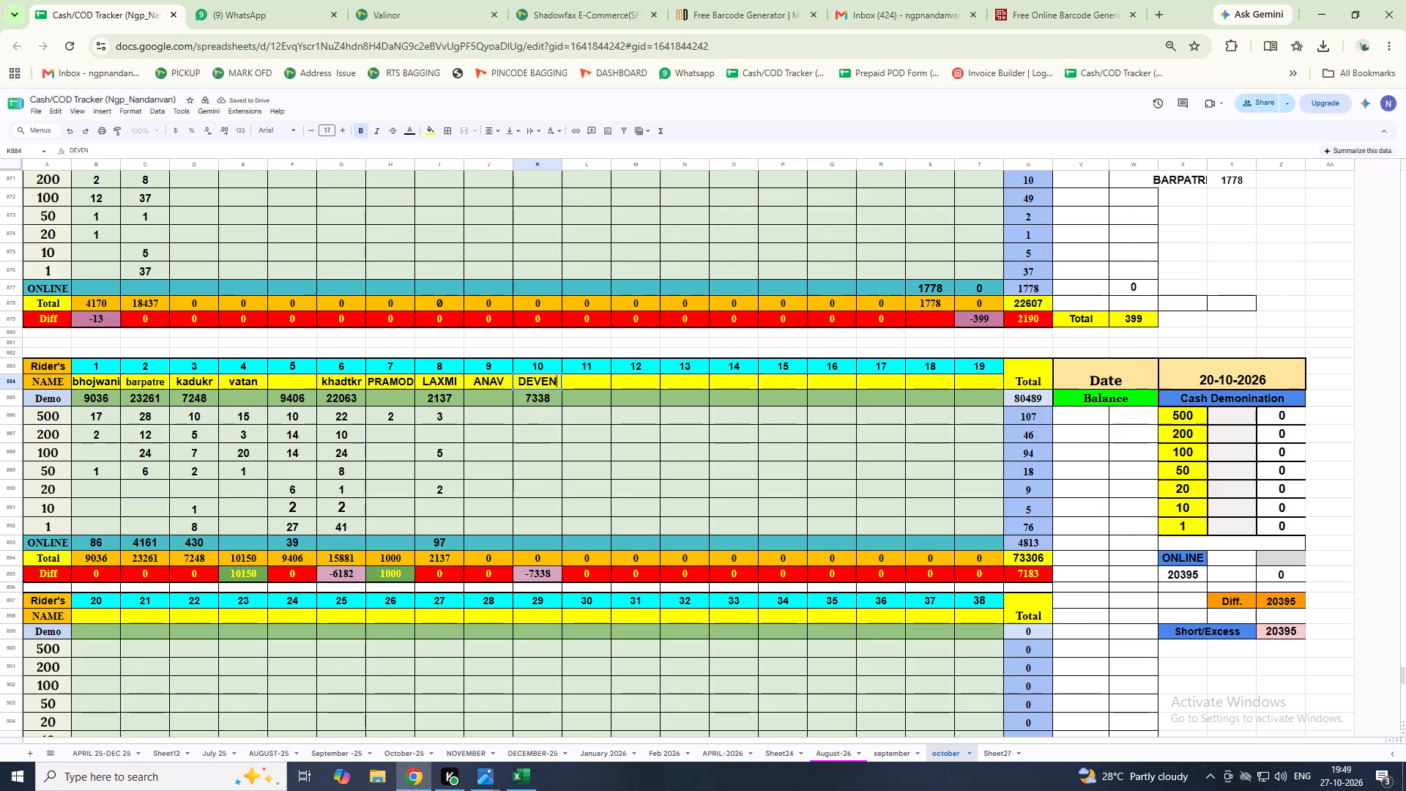
pyautogui.press('Return')
# Enter DEVEN's cash notes in the tracker: 6 of 500, 3 of 200 and 16 of 100.
pyautogui.press('Return')
pyautogui.press('Return')
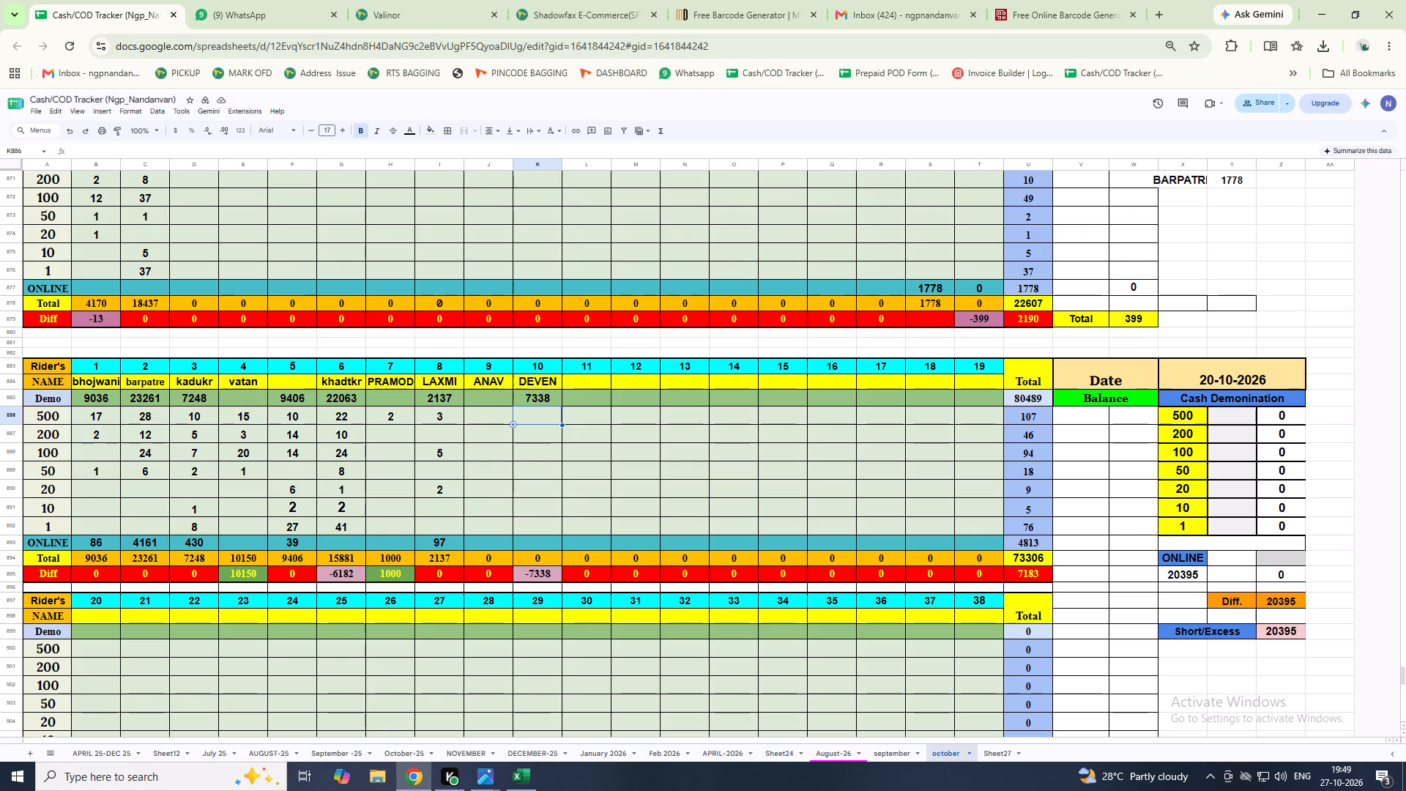
pyautogui.press('6')
pyautogui.press('Return')
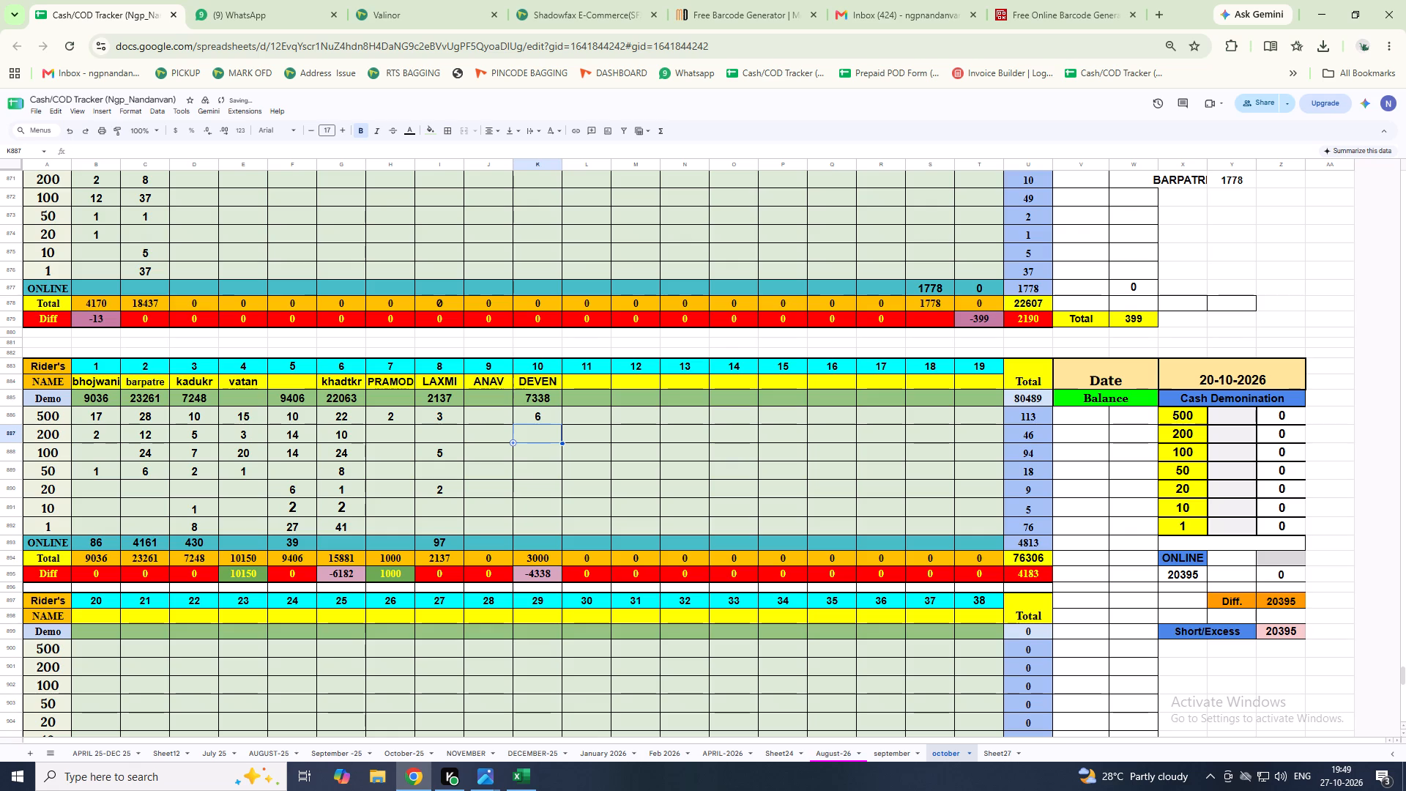
pyautogui.press('3')
pyautogui.press('Return')
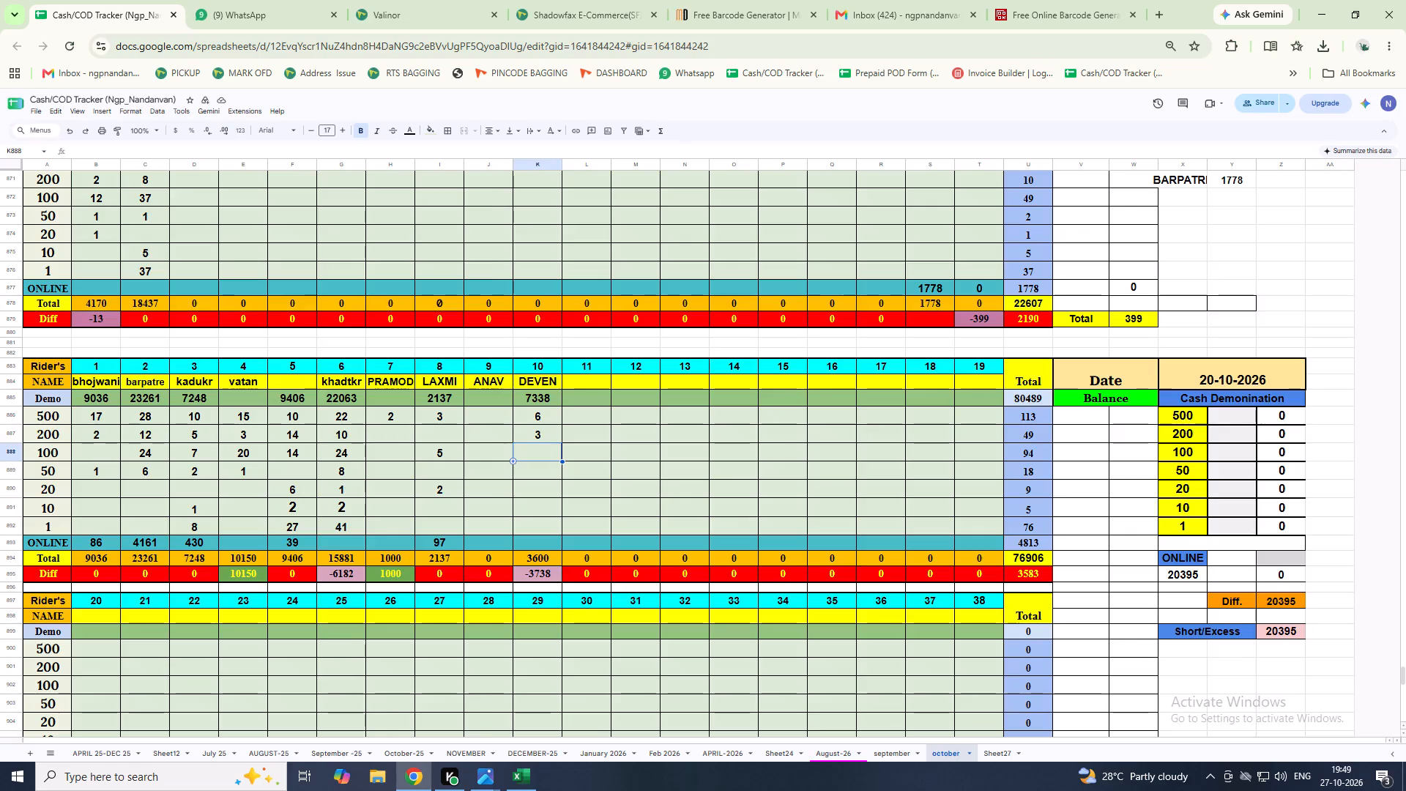
pyautogui.write('16')
pyautogui.press('Return')
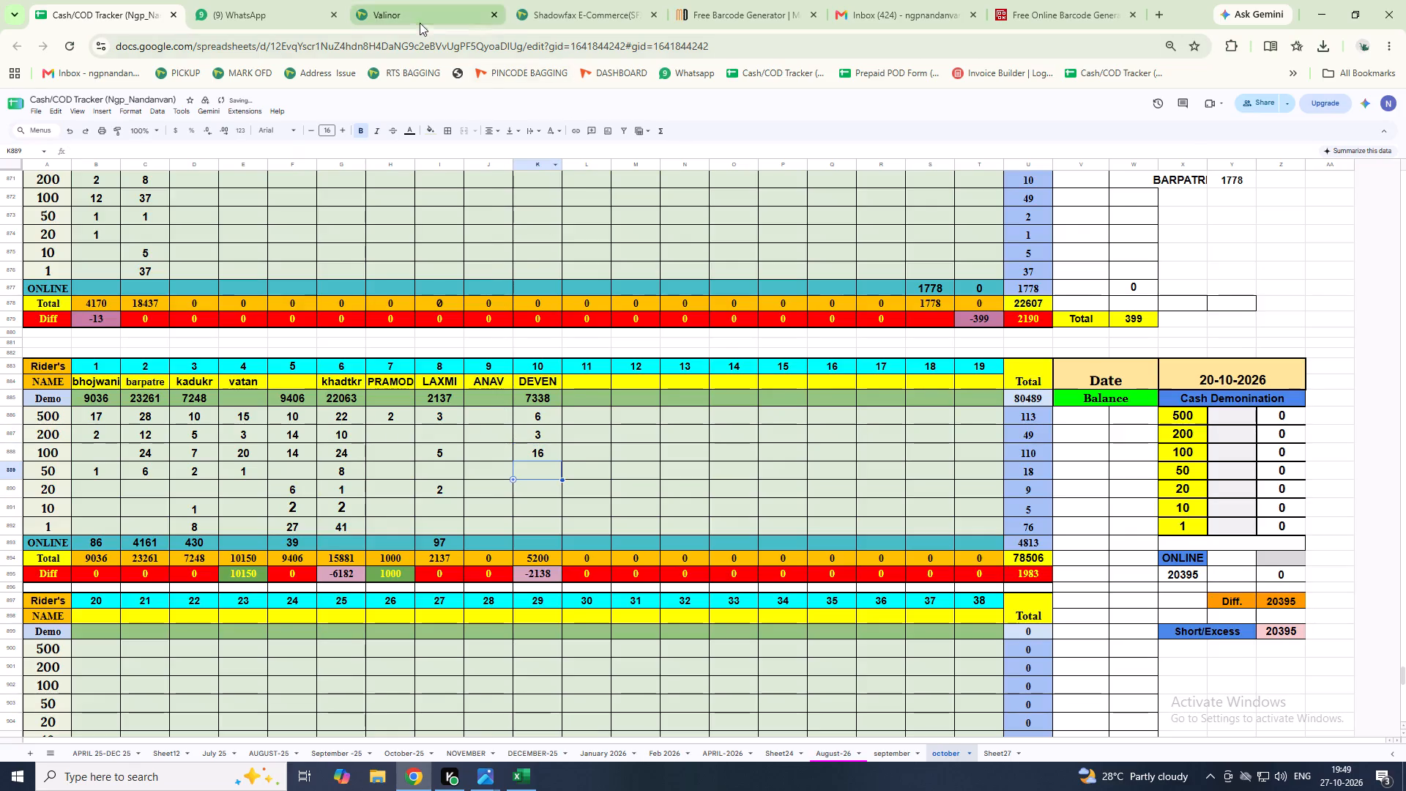
# In Shadowfax's Runsheet Closure, start the rider's COD amount collection by UPI and generate a QR code for 2138.
pyautogui.click(571, 18)
pyautogui.click(794, 482)
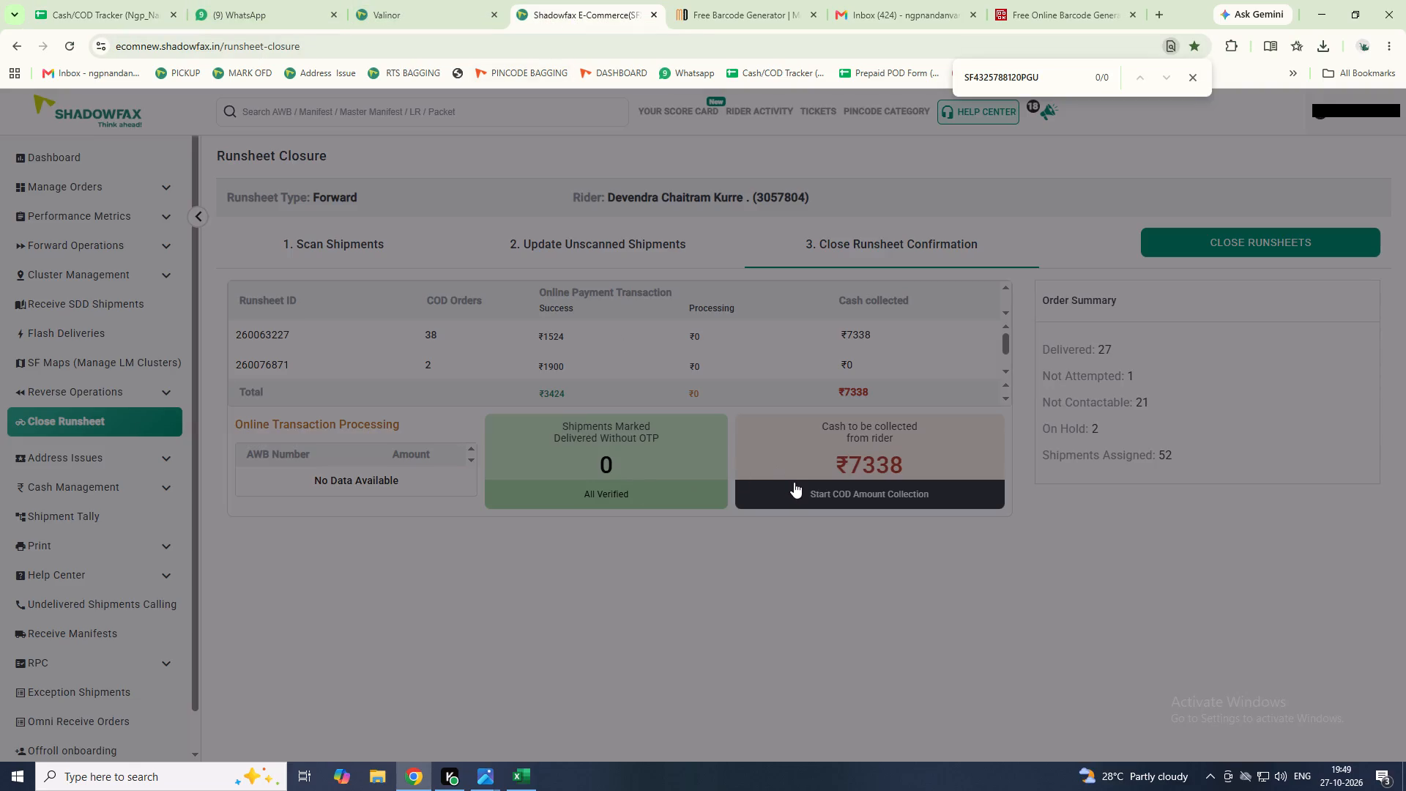
pyautogui.doubleClick(565, 440)
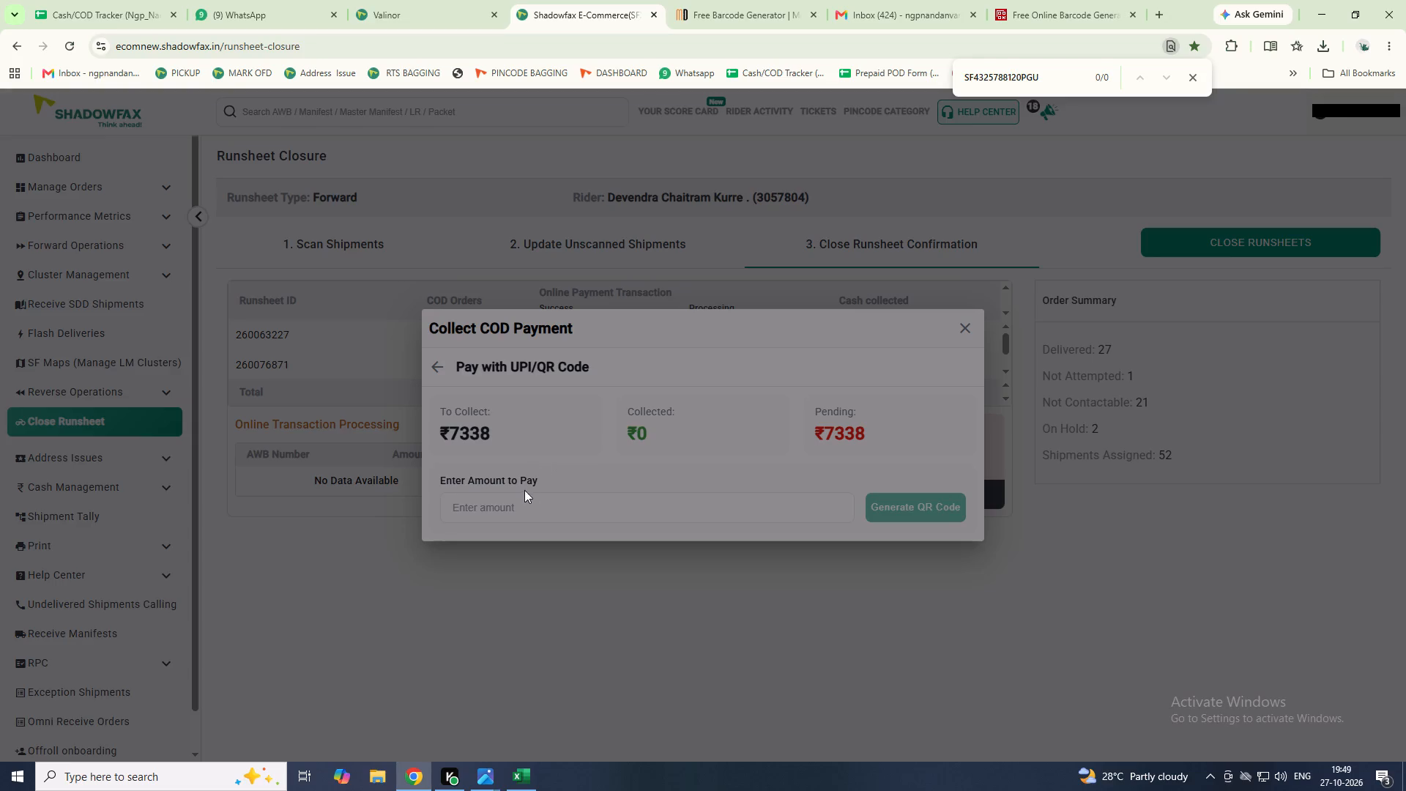
pyautogui.click(534, 503)
pyautogui.write('2138')
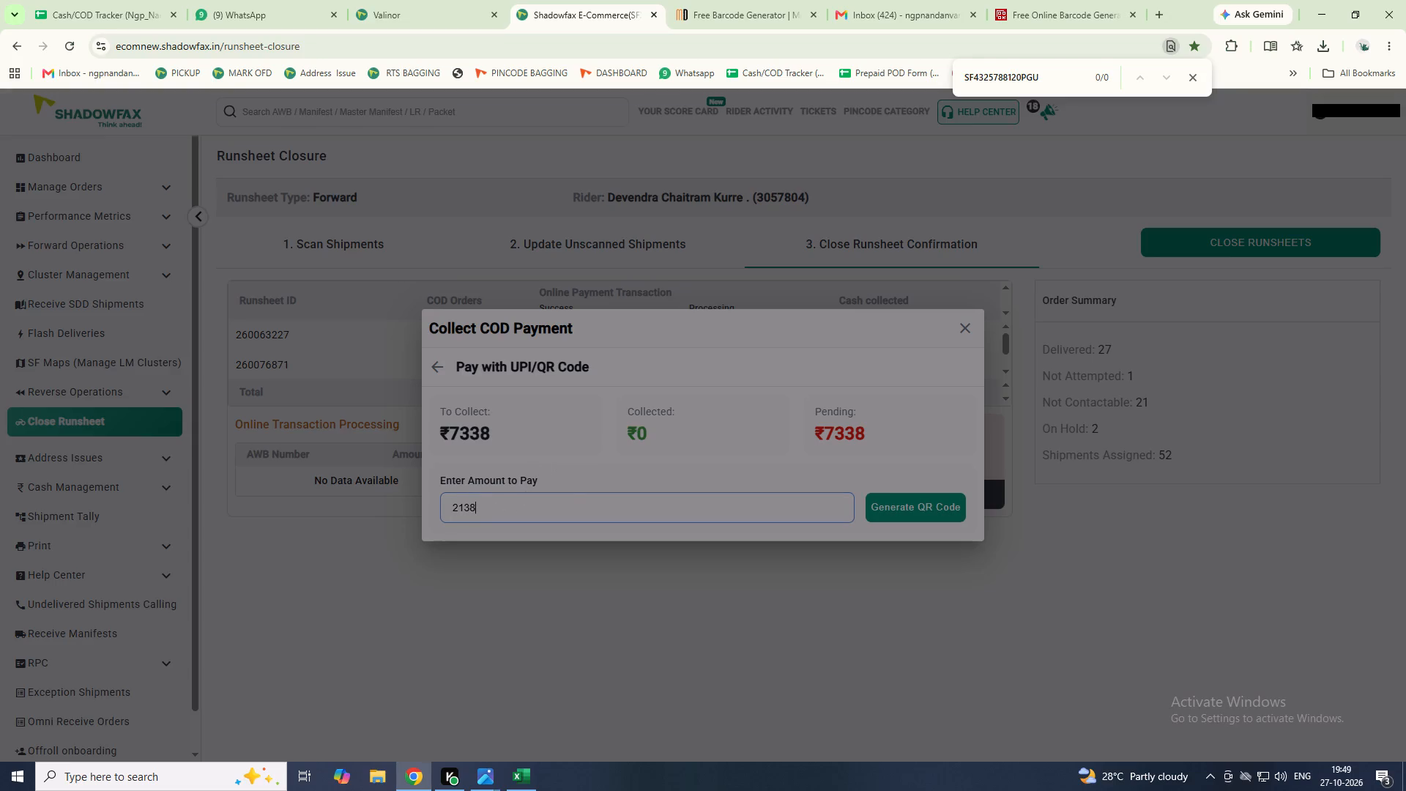
pyautogui.click(901, 498)
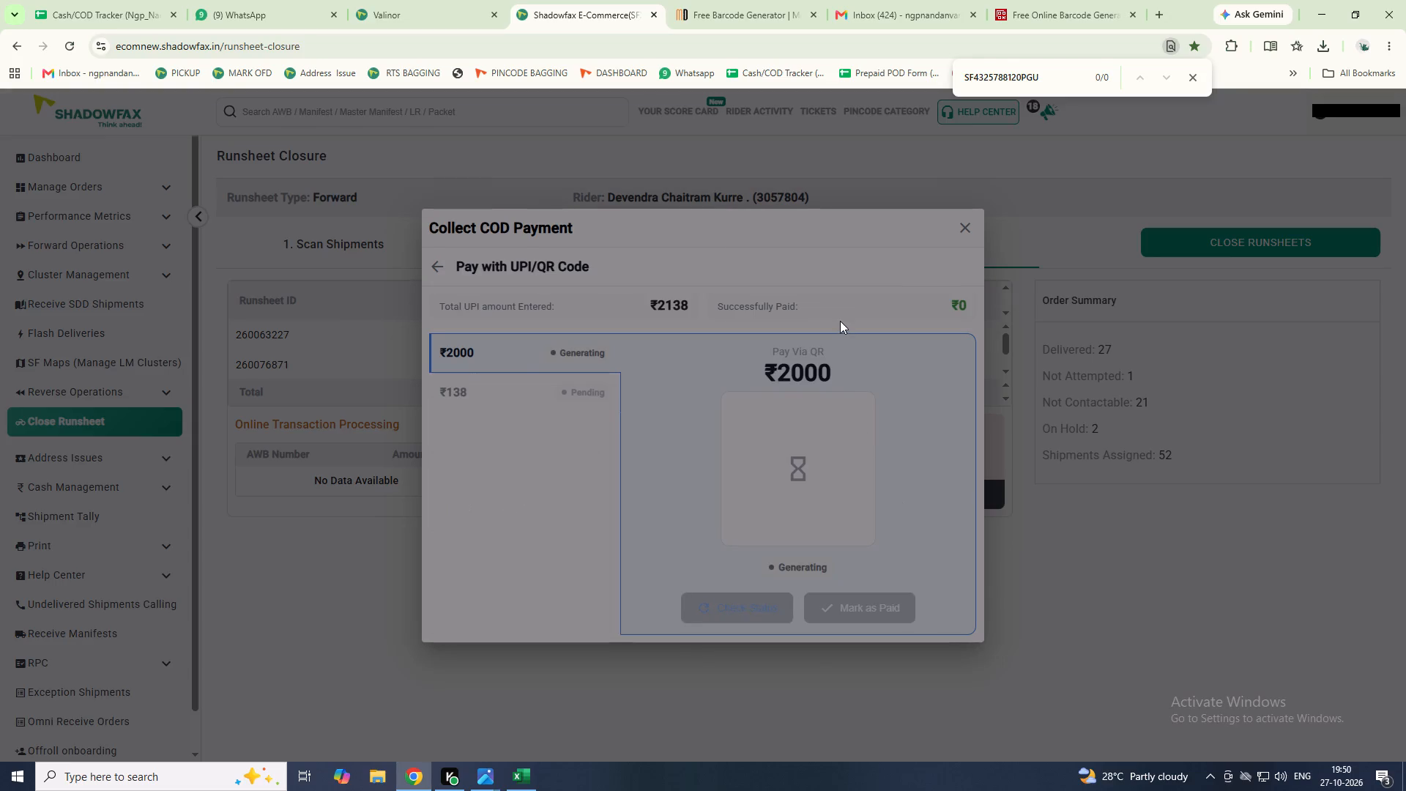
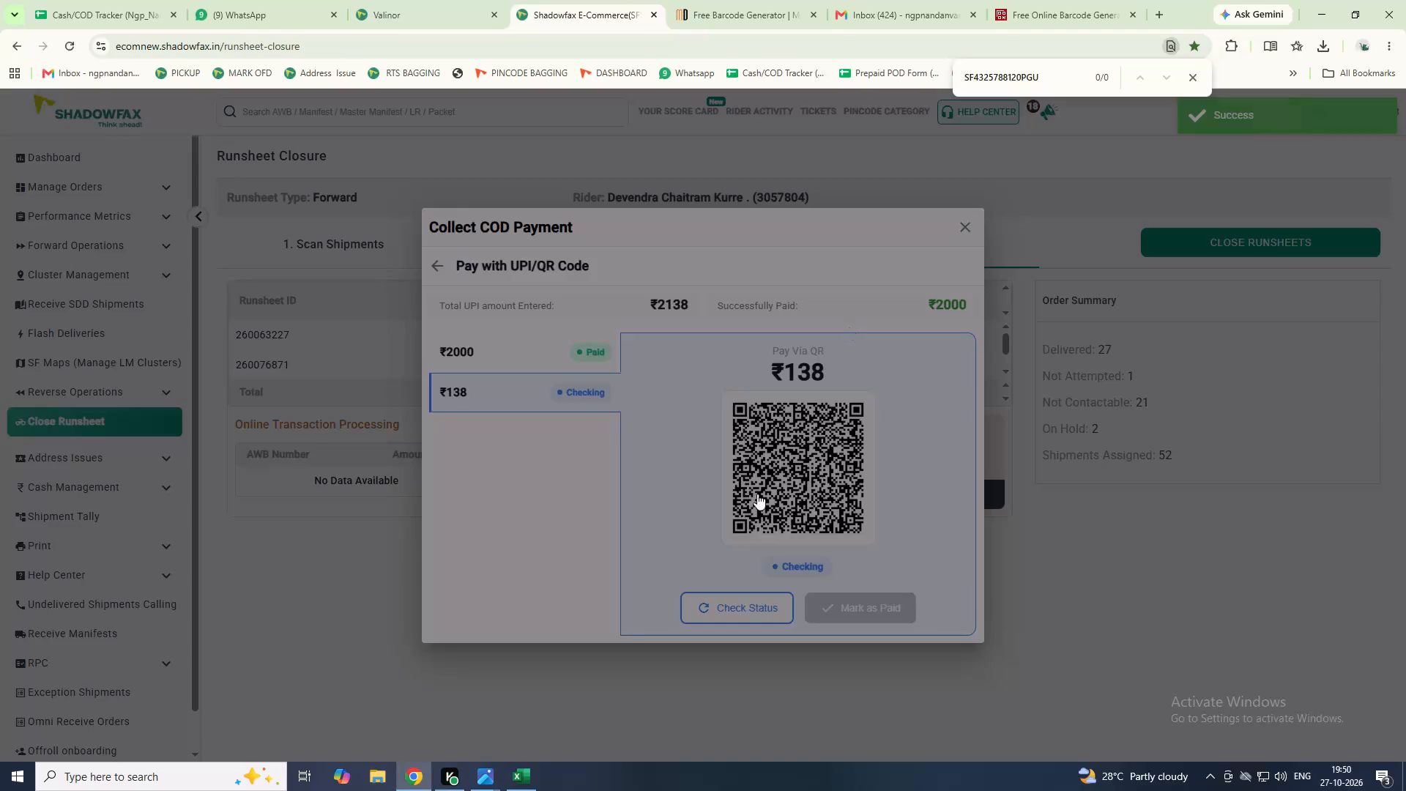
# Check the status of the pending 138 UPI payment until it is paid, and close the COD payment window.
pyautogui.click(729, 604)
pyautogui.doubleClick(708, 611)
pyautogui.tripleClick(708, 606)
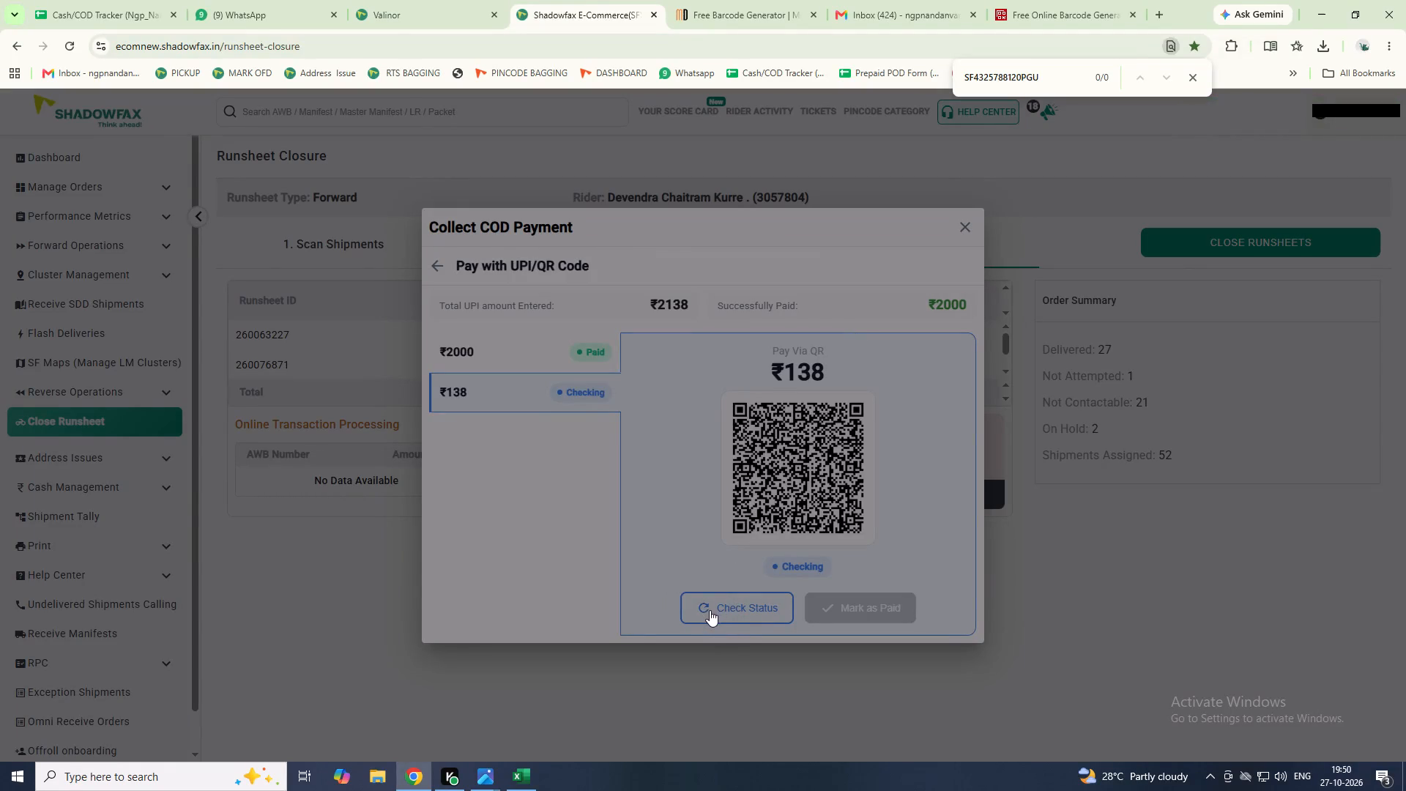
pyautogui.tripleClick(710, 610)
pyautogui.tripleClick(708, 612)
pyautogui.click(707, 612)
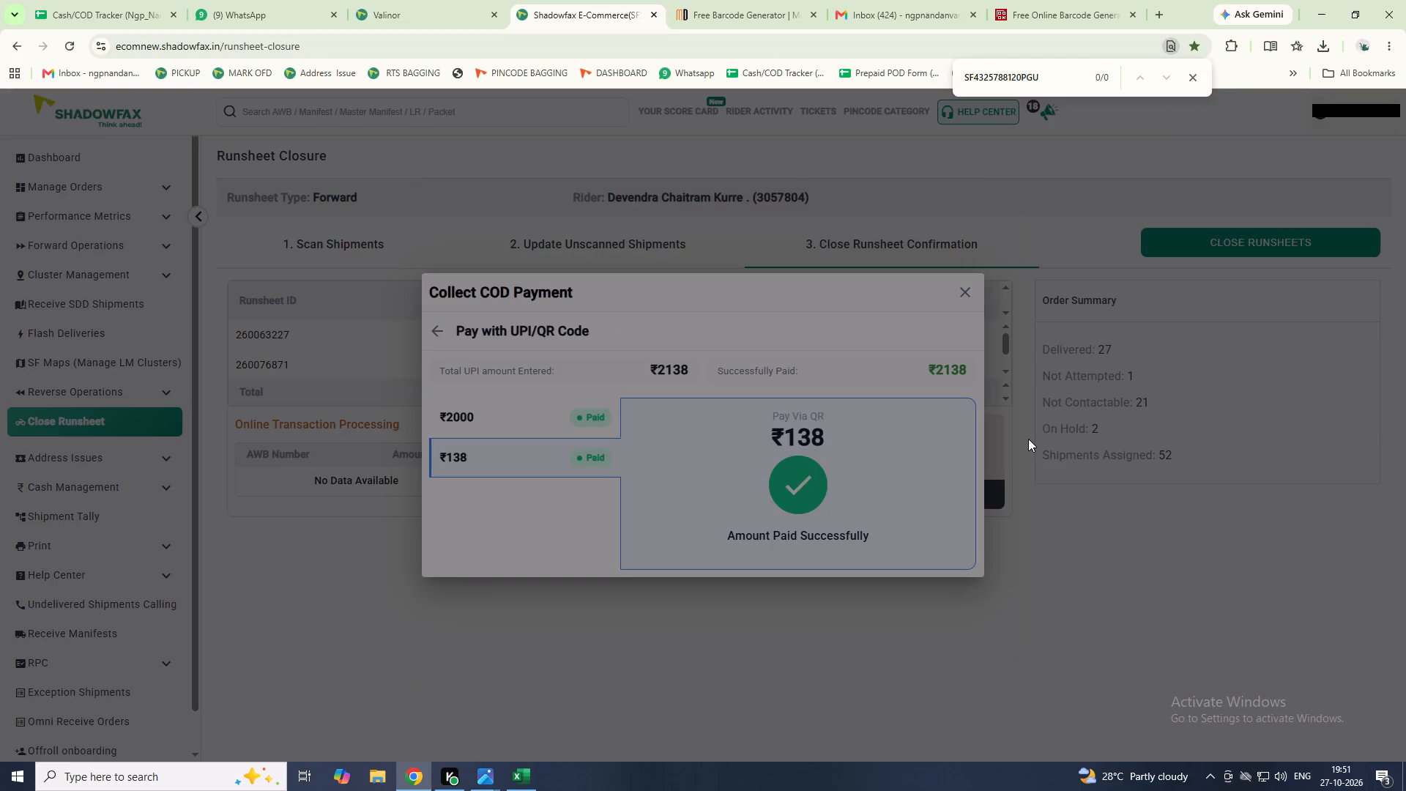
pyautogui.doubleClick(910, 488)
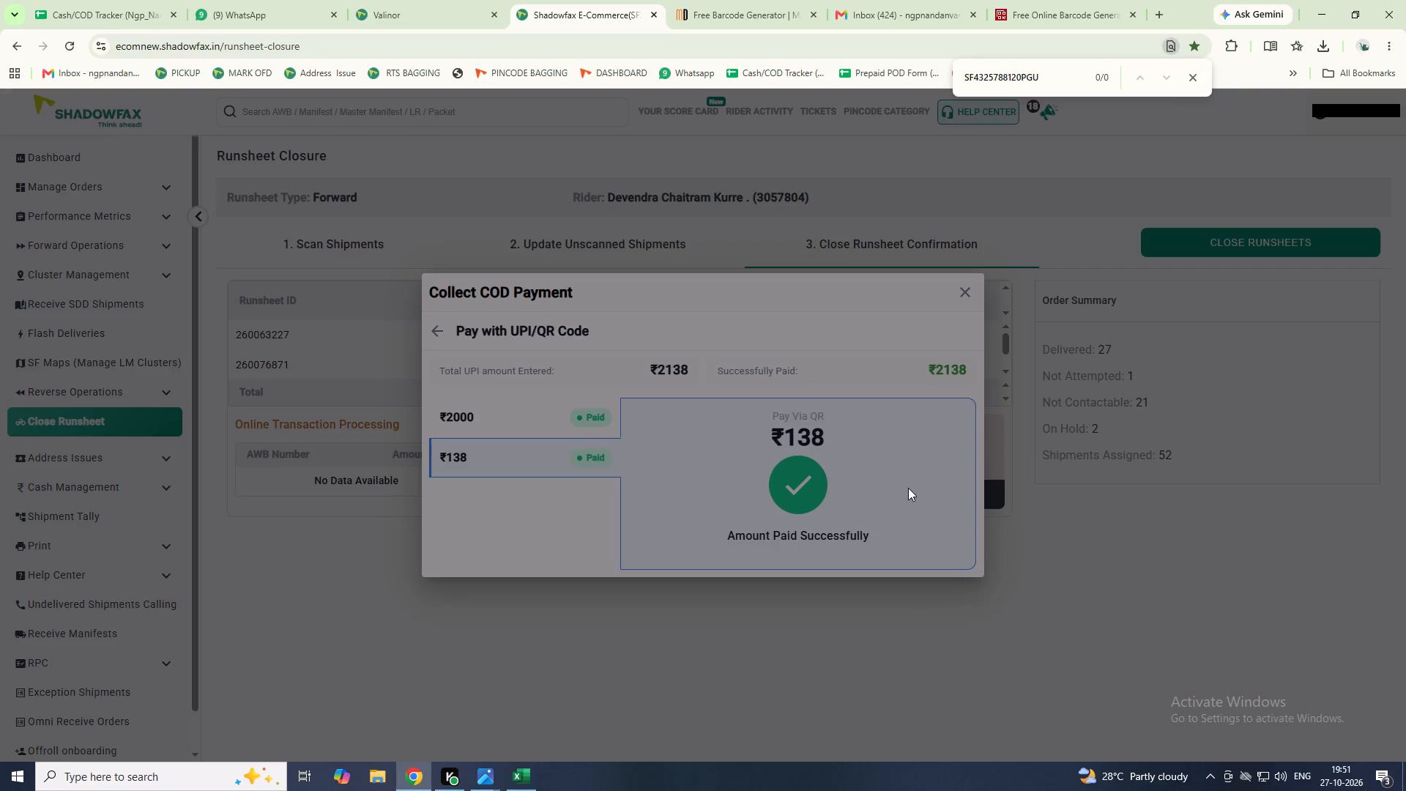
pyautogui.click(904, 489)
pyautogui.click(899, 496)
pyautogui.click(852, 491)
pyautogui.click(570, 557)
pyautogui.click(964, 284)
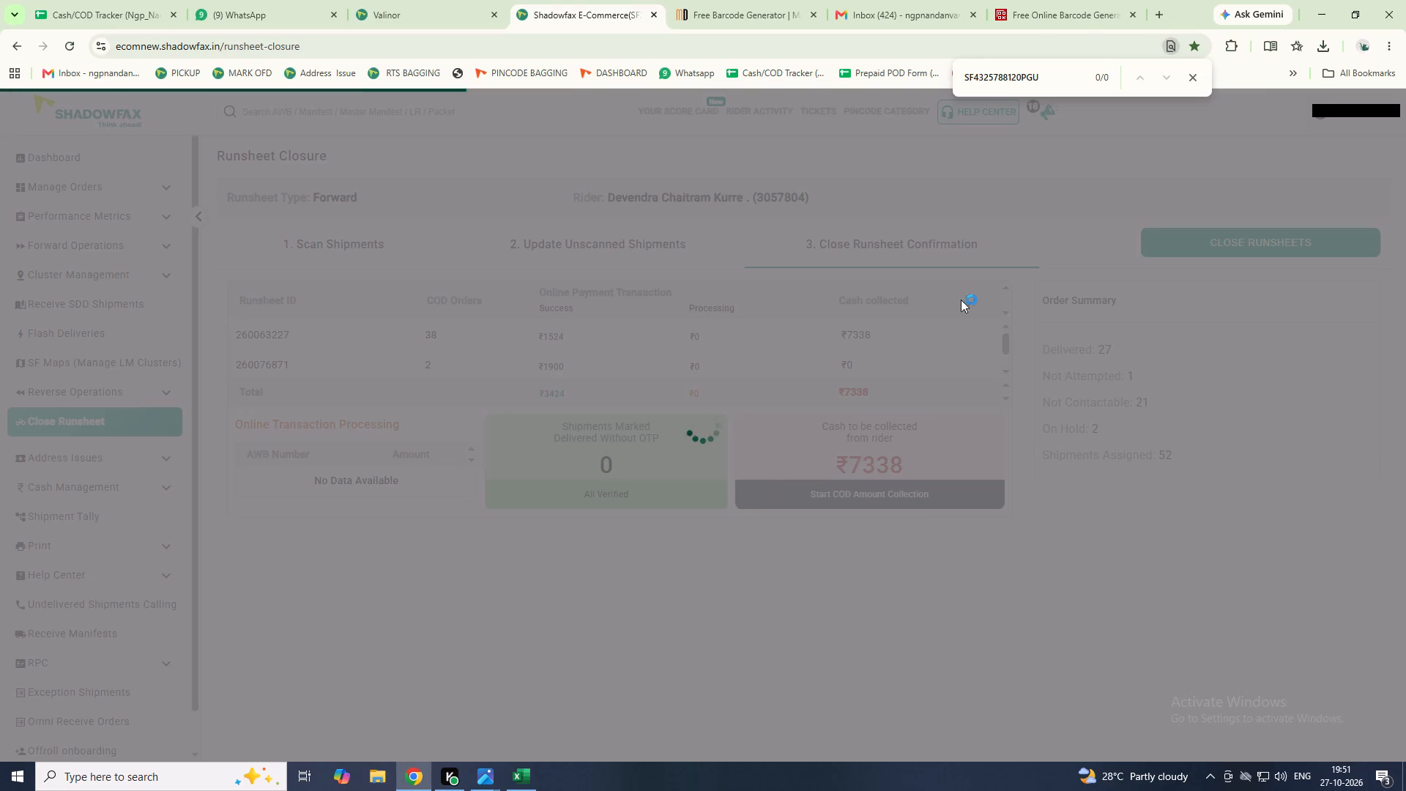
# Reopen the rider's COD amount collection and record 5200 as cash in hand collected.
pyautogui.click(923, 491)
pyautogui.click(921, 486)
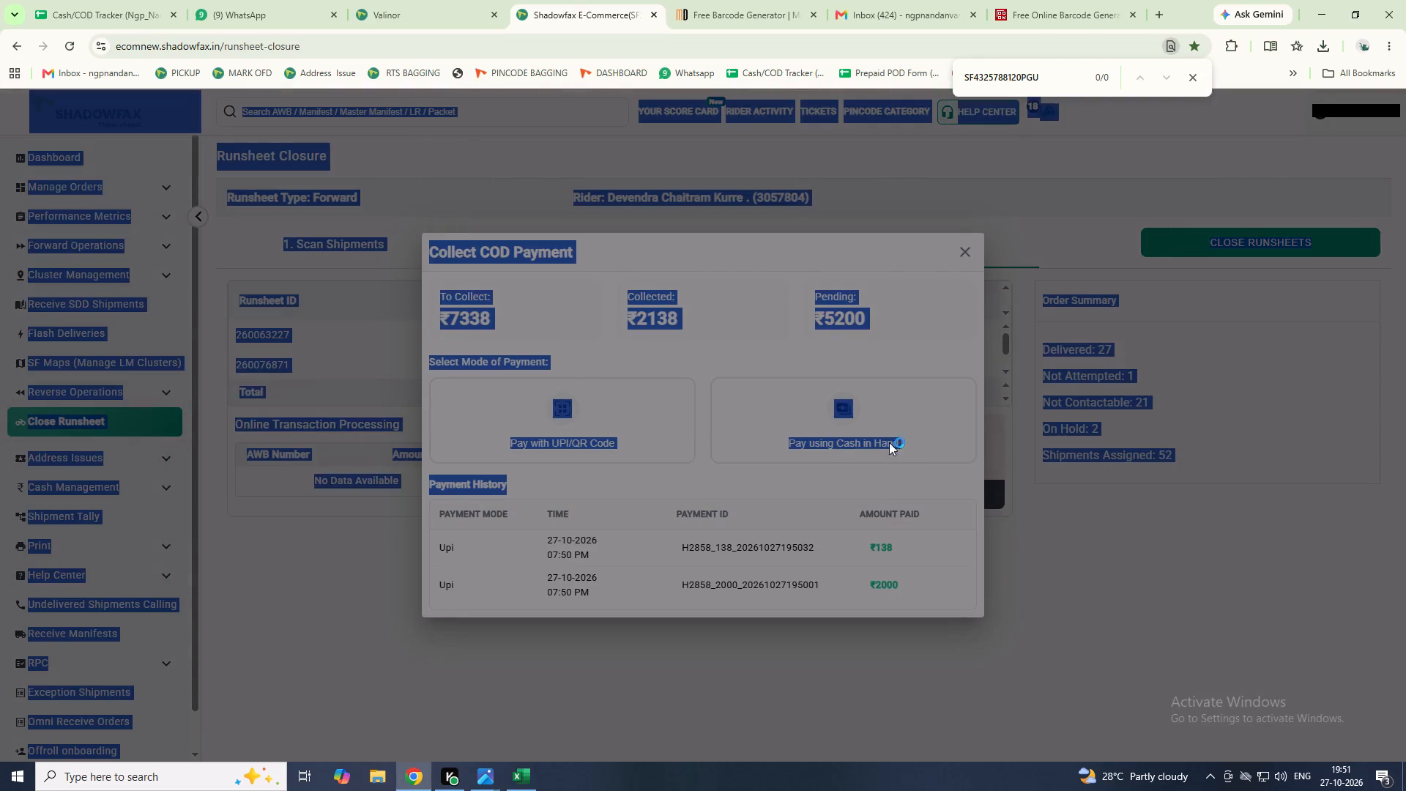
pyautogui.click(904, 442)
pyautogui.click(899, 443)
pyautogui.click(778, 502)
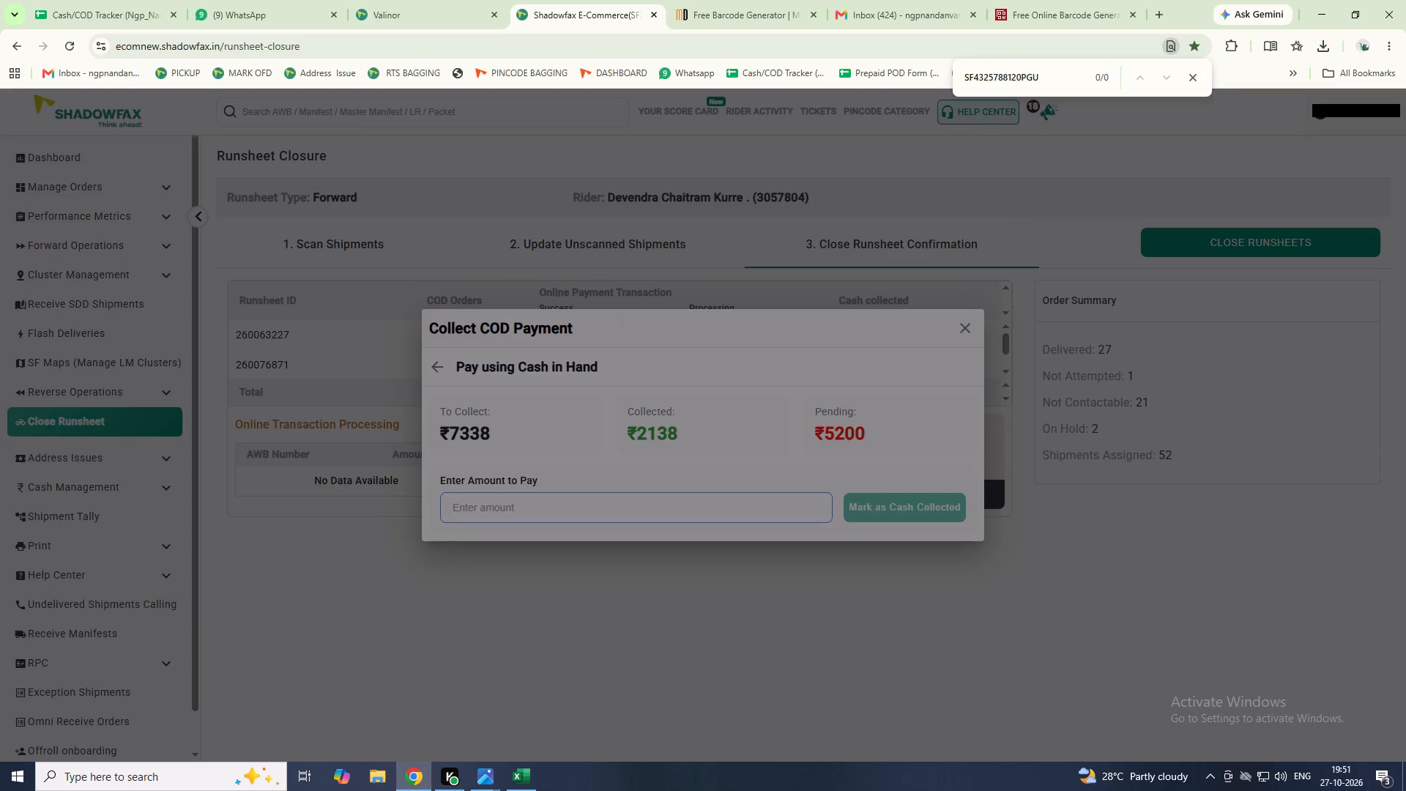
pyautogui.write('52000')
pyautogui.press('BackSpace')
pyautogui.click(915, 500)
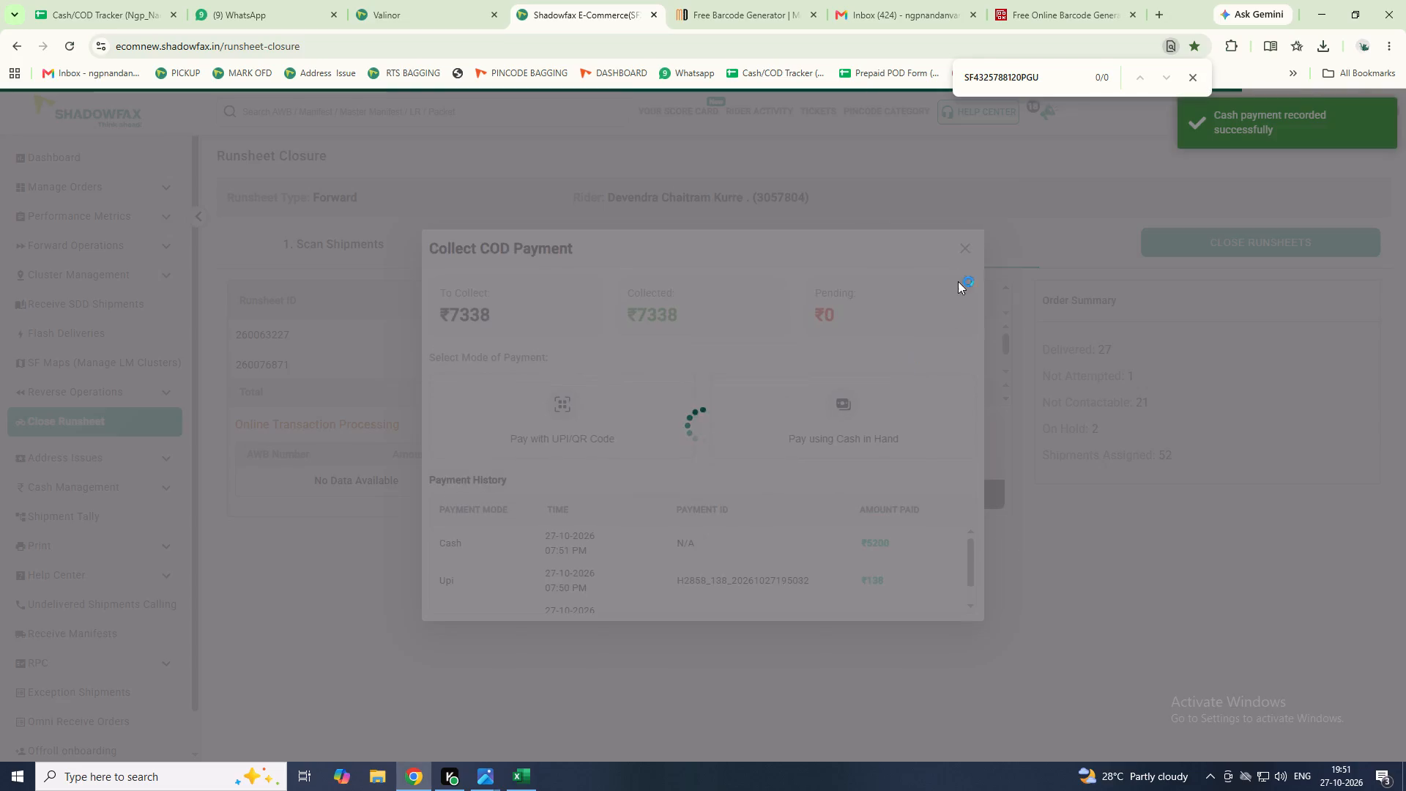
pyautogui.click(961, 252)
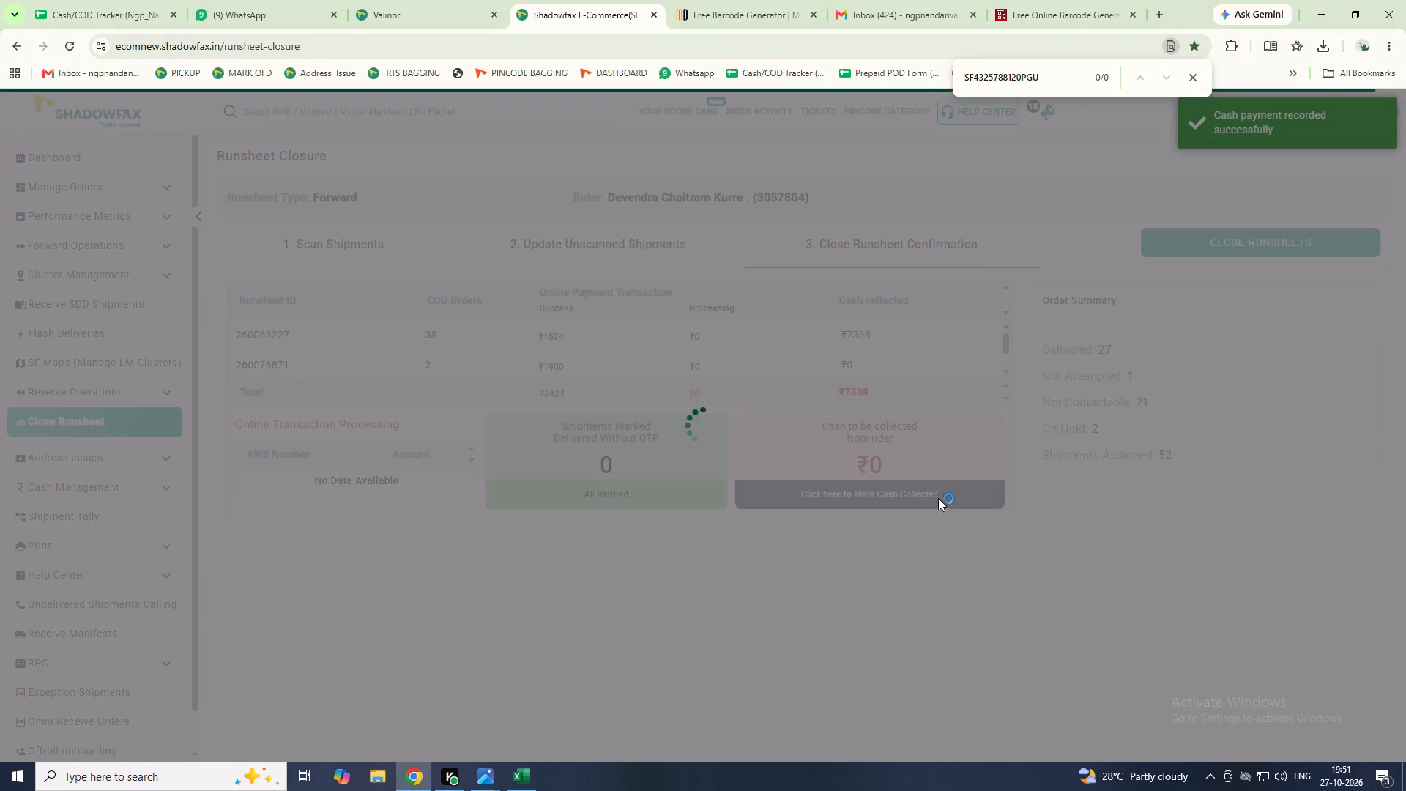
# Mark the rider's cash as collected and close the runsheets.
pyautogui.click(941, 494)
pyautogui.click(1161, 237)
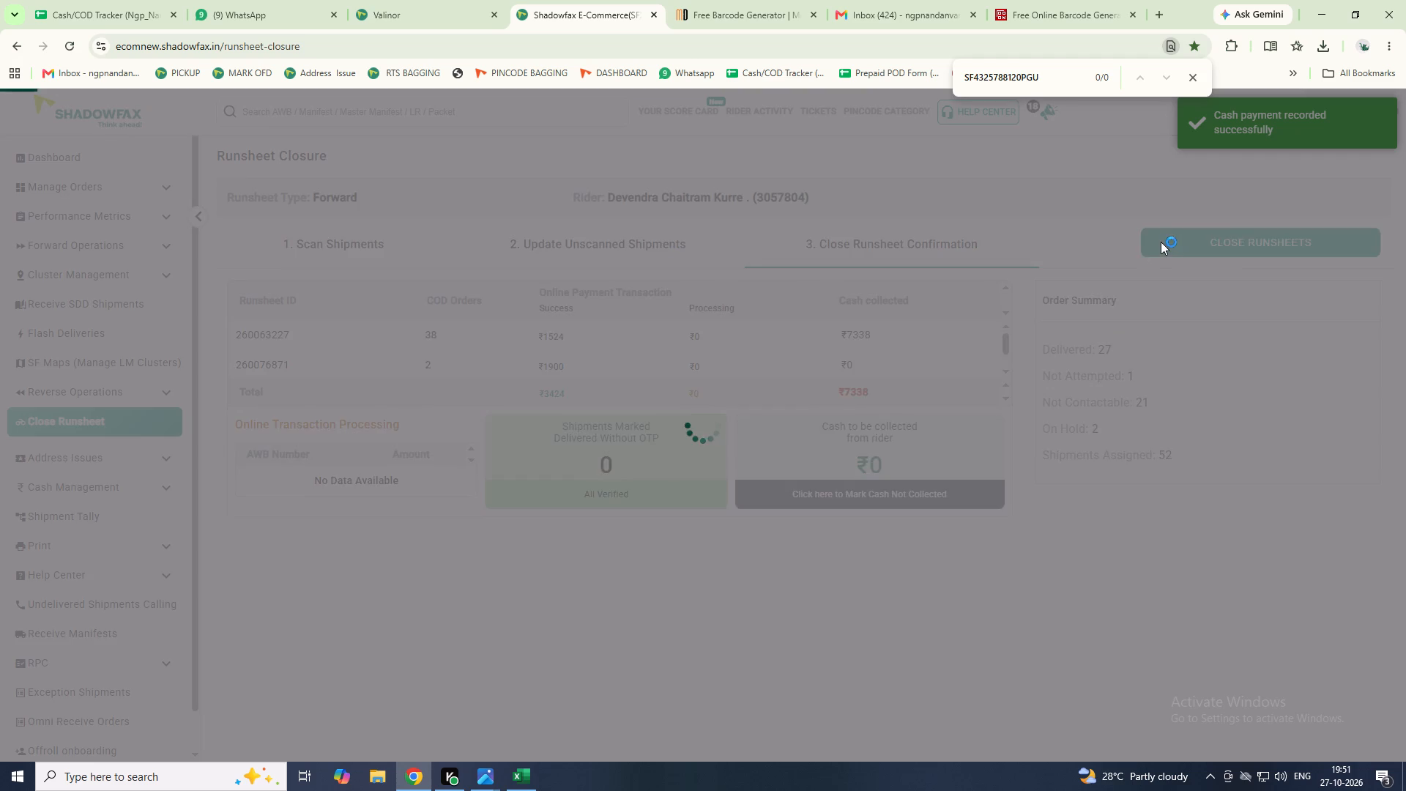
# In the Cash/COD Tracker, enter 2138 as the ONLINE amount in DEVEN's column.
pyautogui.click(83, 16)
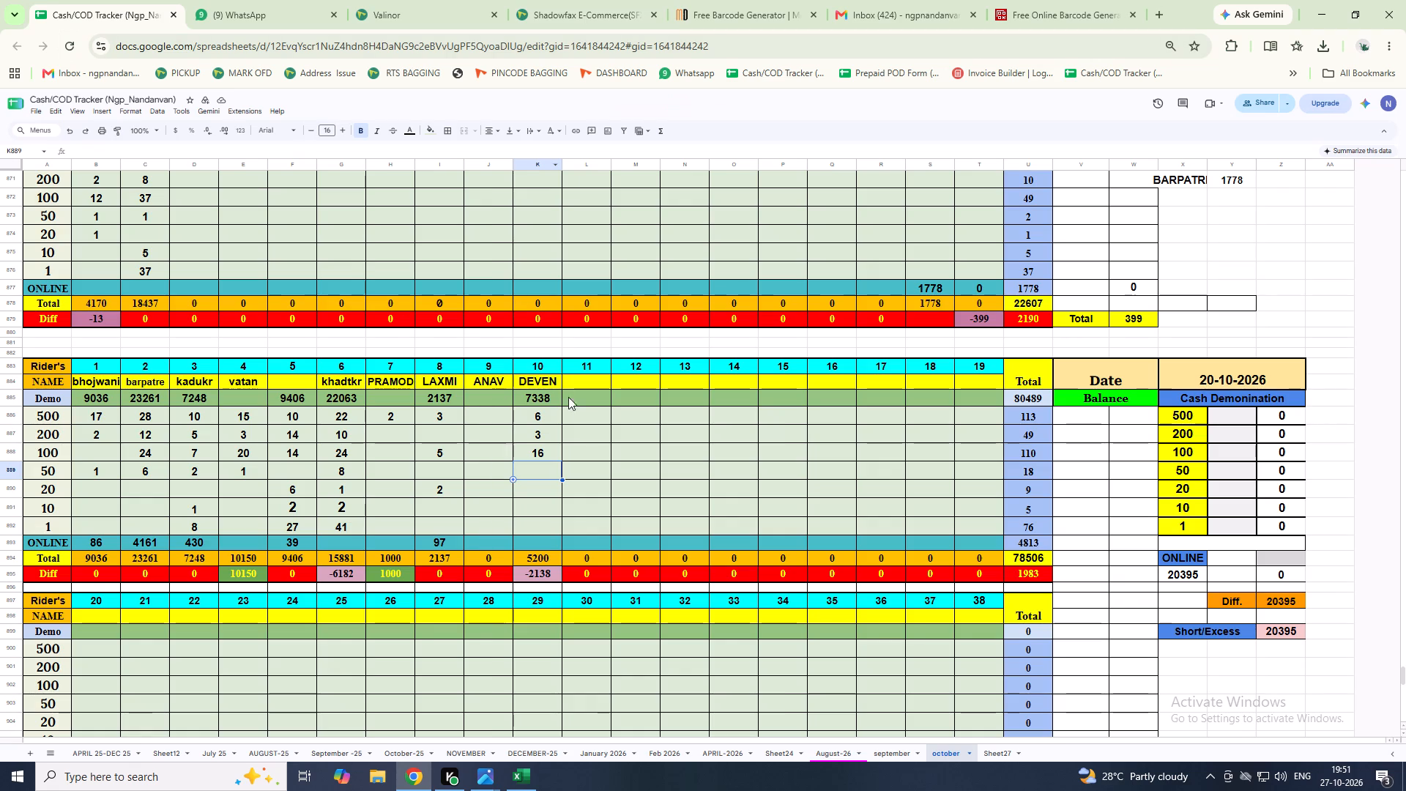
pyautogui.click(554, 541)
pyautogui.write('2138')
pyautogui.press('Return')
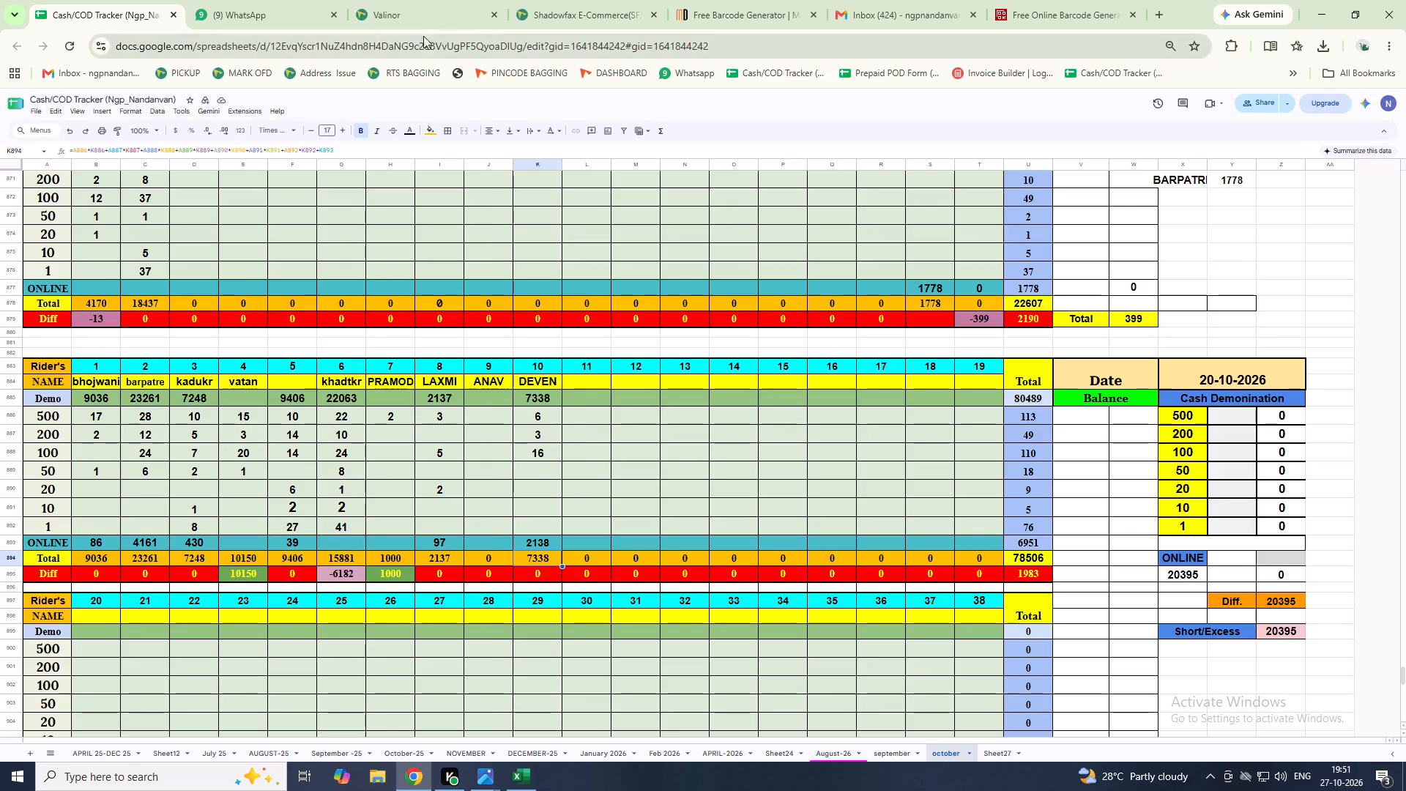
# In Shadowfax, start the Forward runsheet closure for the rider with first name Raju and open the unmarked shipments under Update Unscanned Shipments.
pyautogui.click(529, 10)
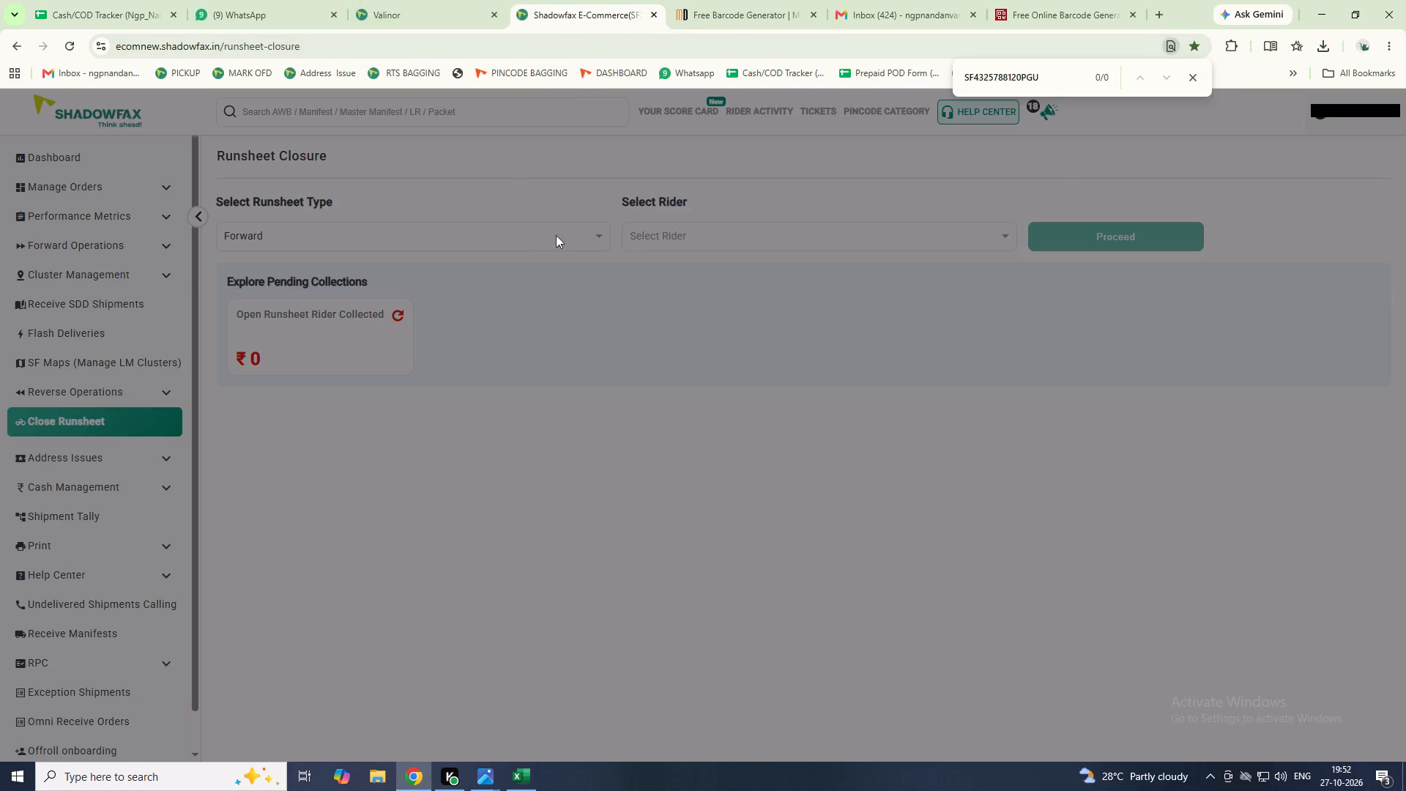
pyautogui.click(649, 231)
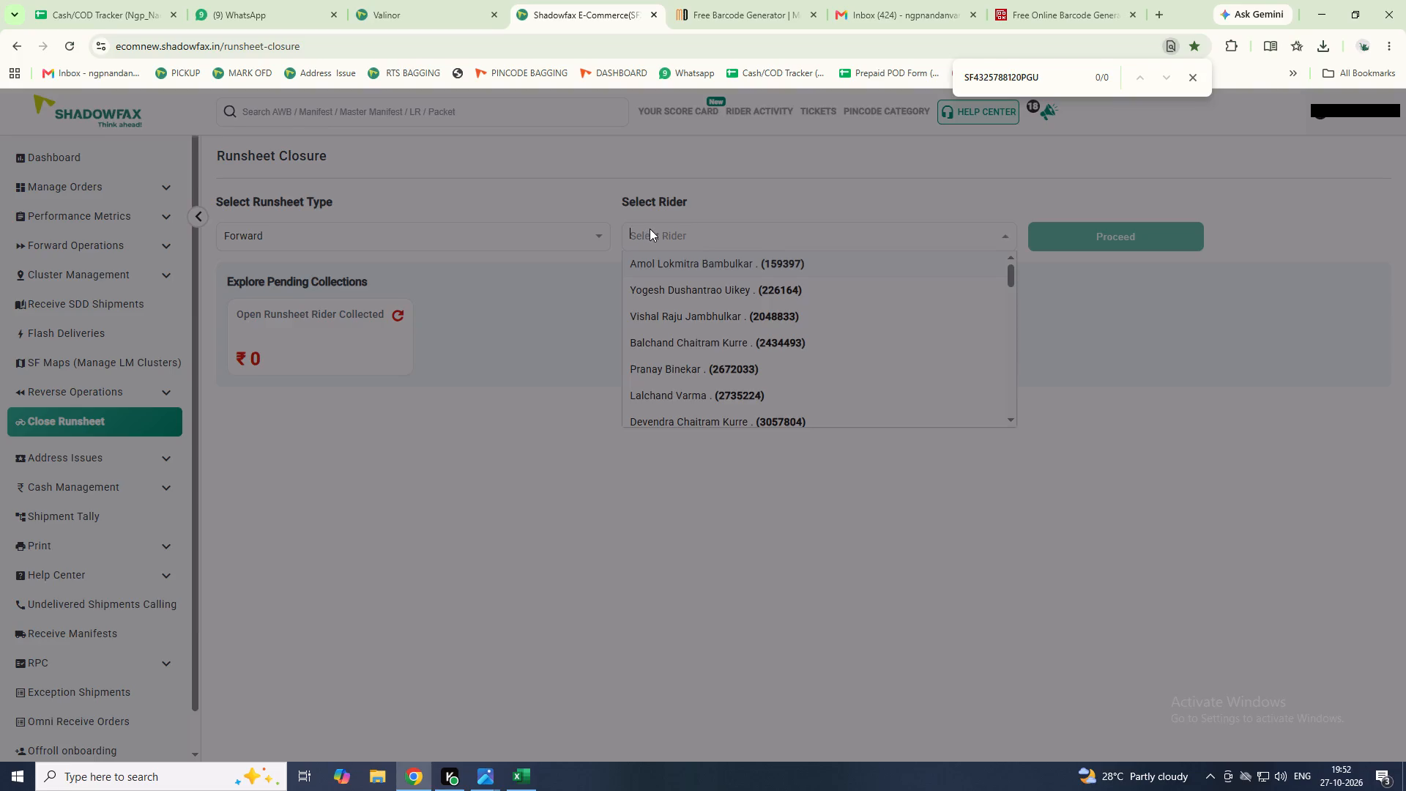
pyautogui.write('RAJU')
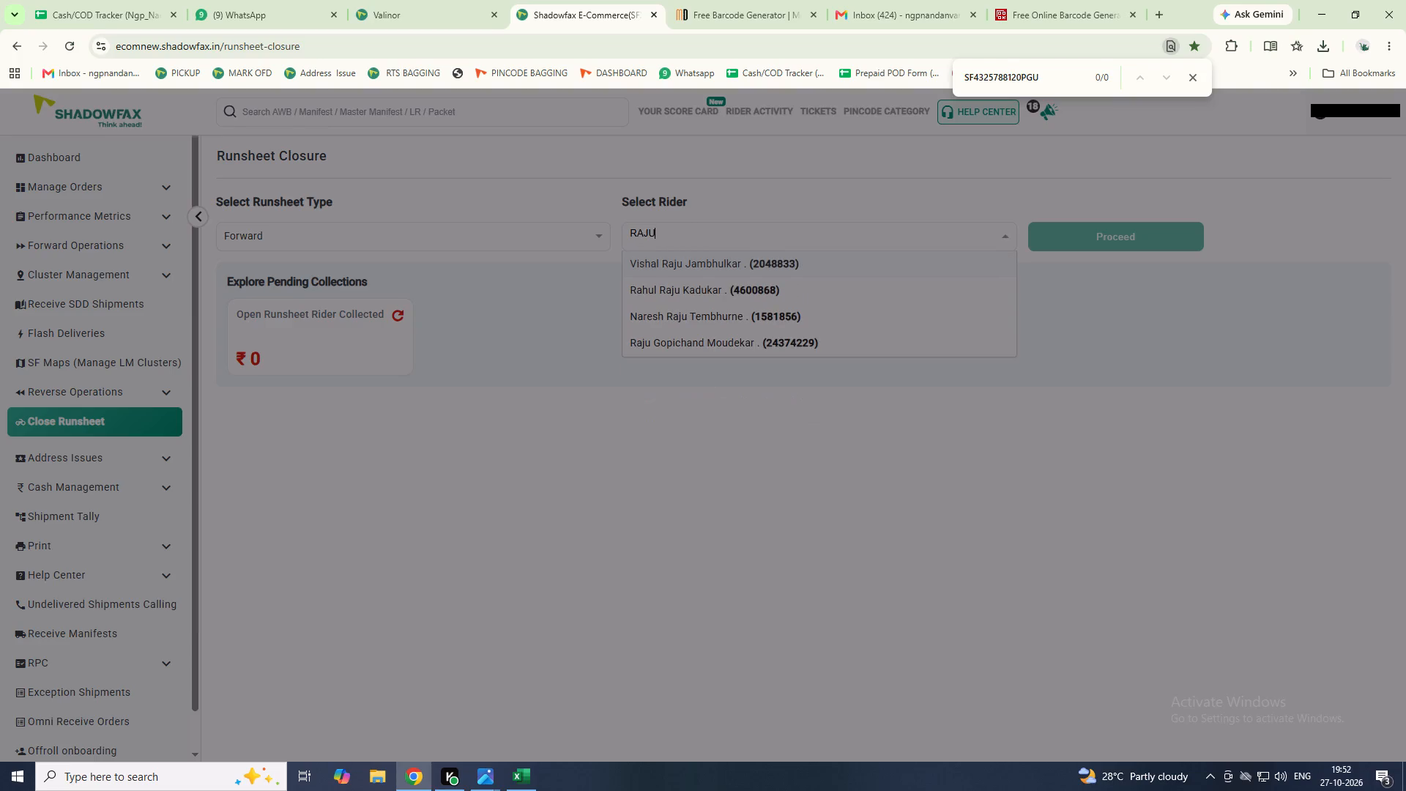
pyautogui.click(681, 336)
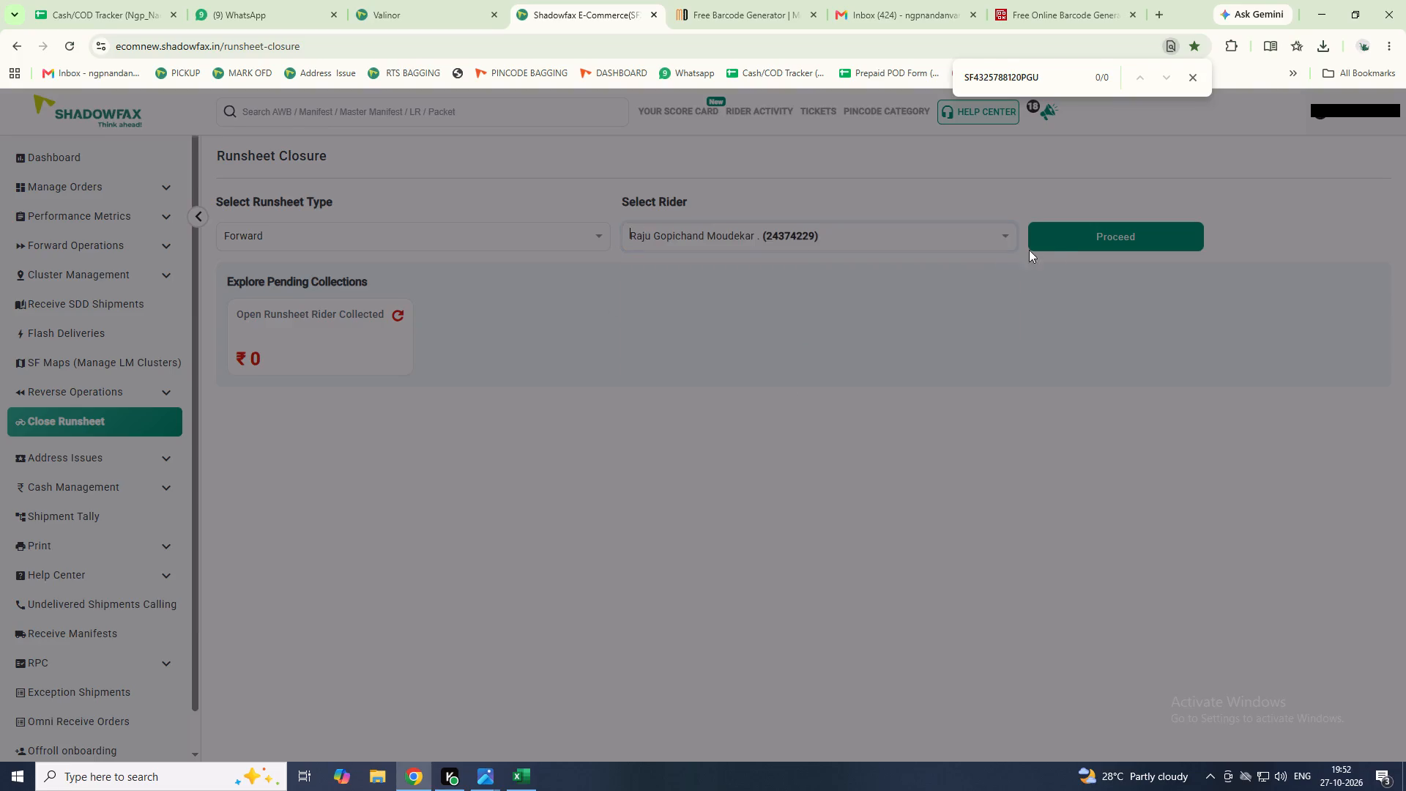
pyautogui.click(1057, 243)
pyautogui.click(850, 244)
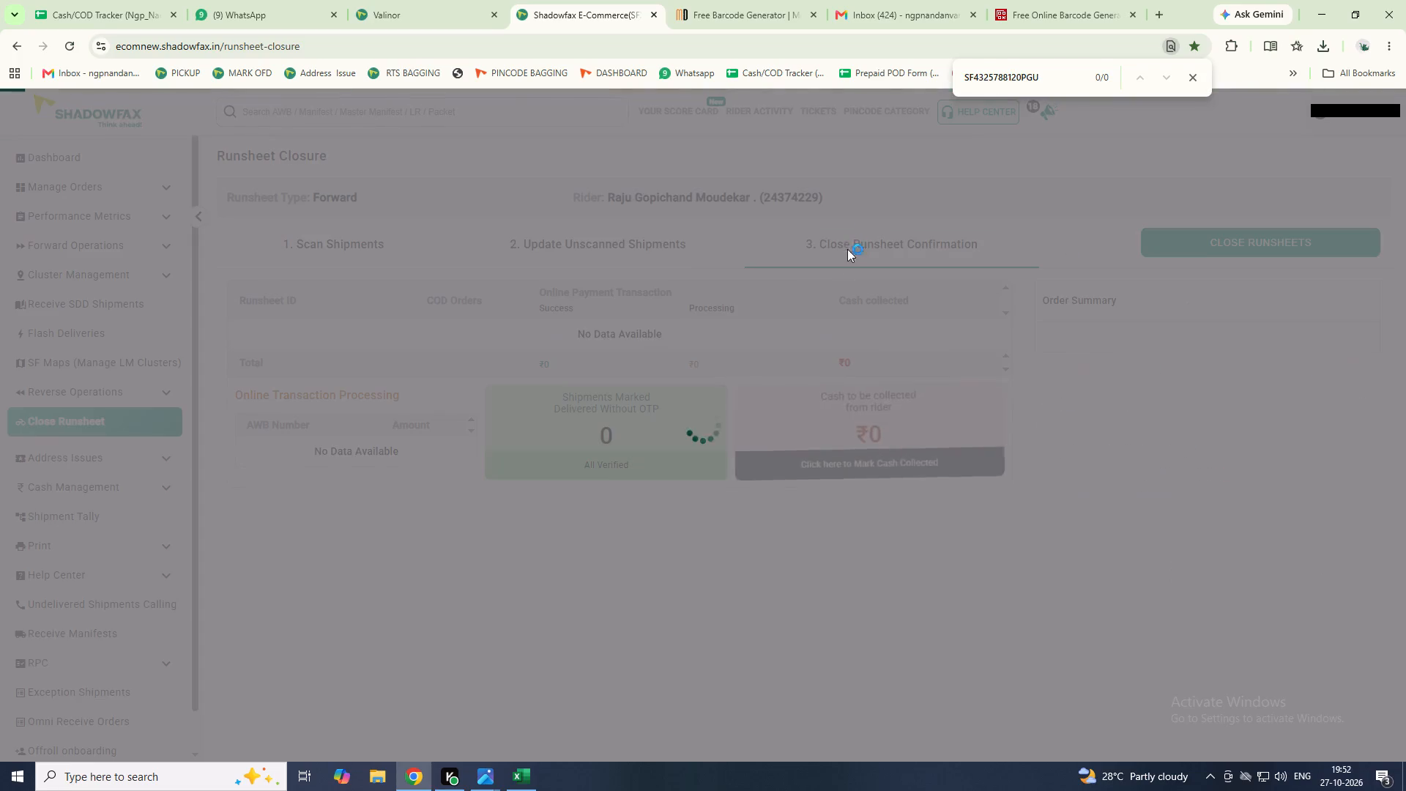
pyautogui.click(650, 244)
pyautogui.click(642, 242)
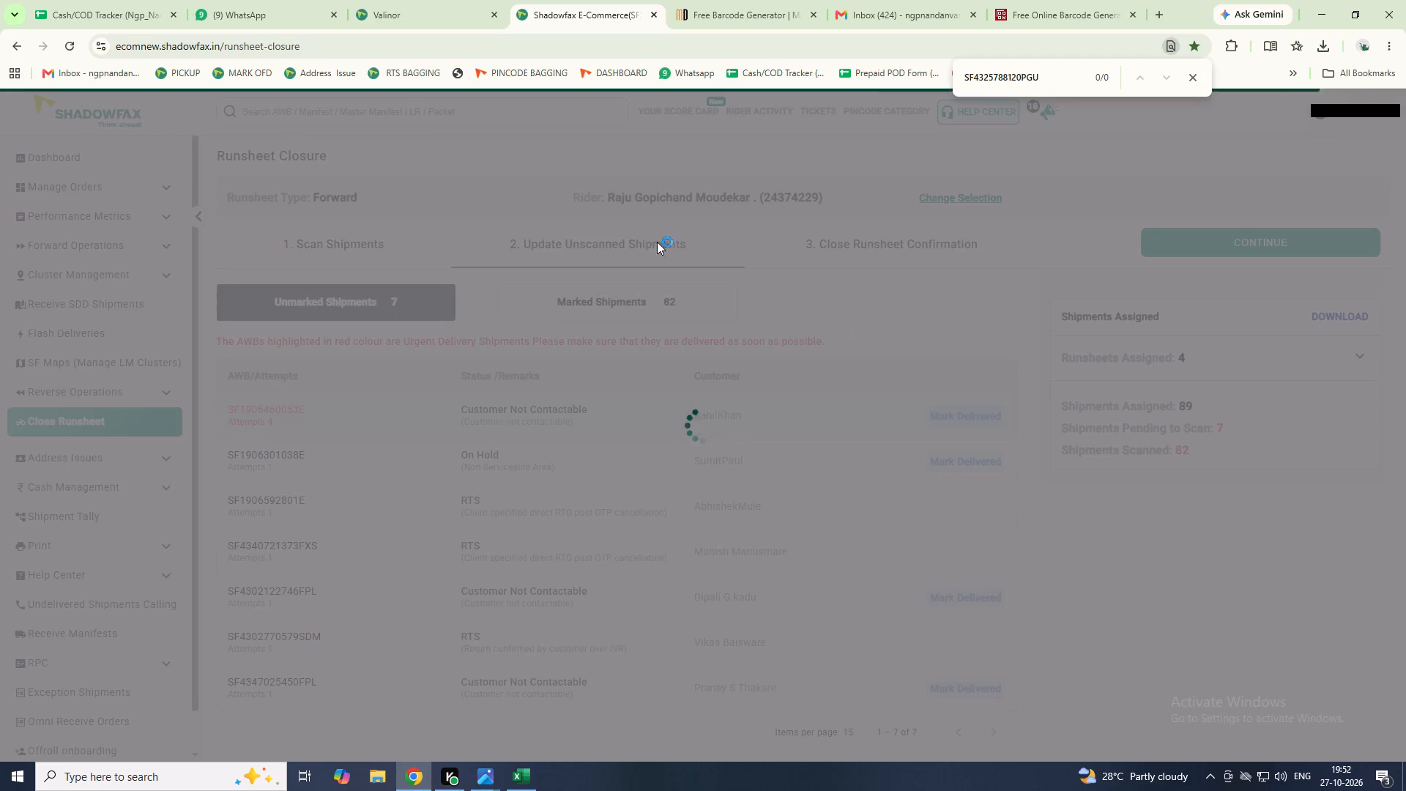
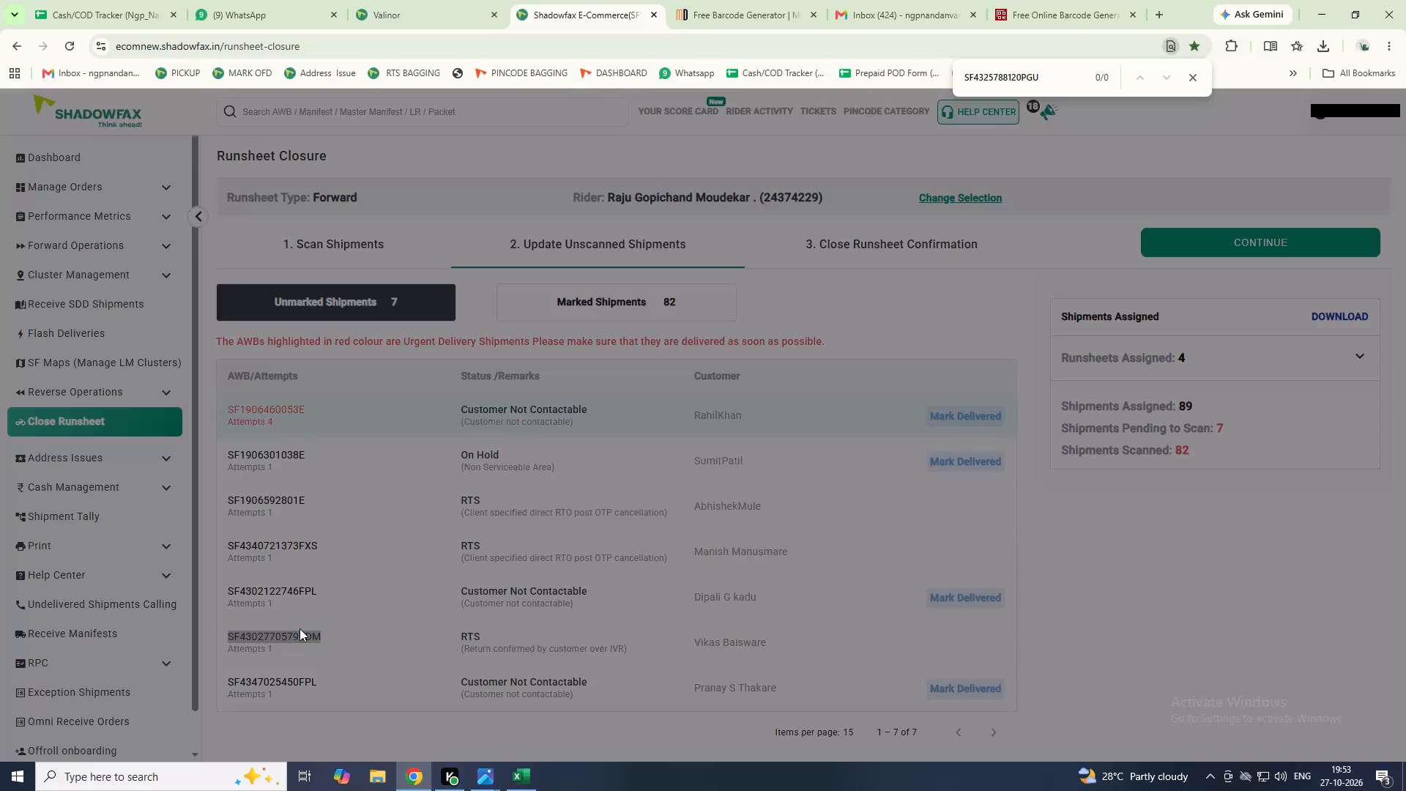
pyautogui.click(303, 640)
pyautogui.hotkey('ctrl', 'c')
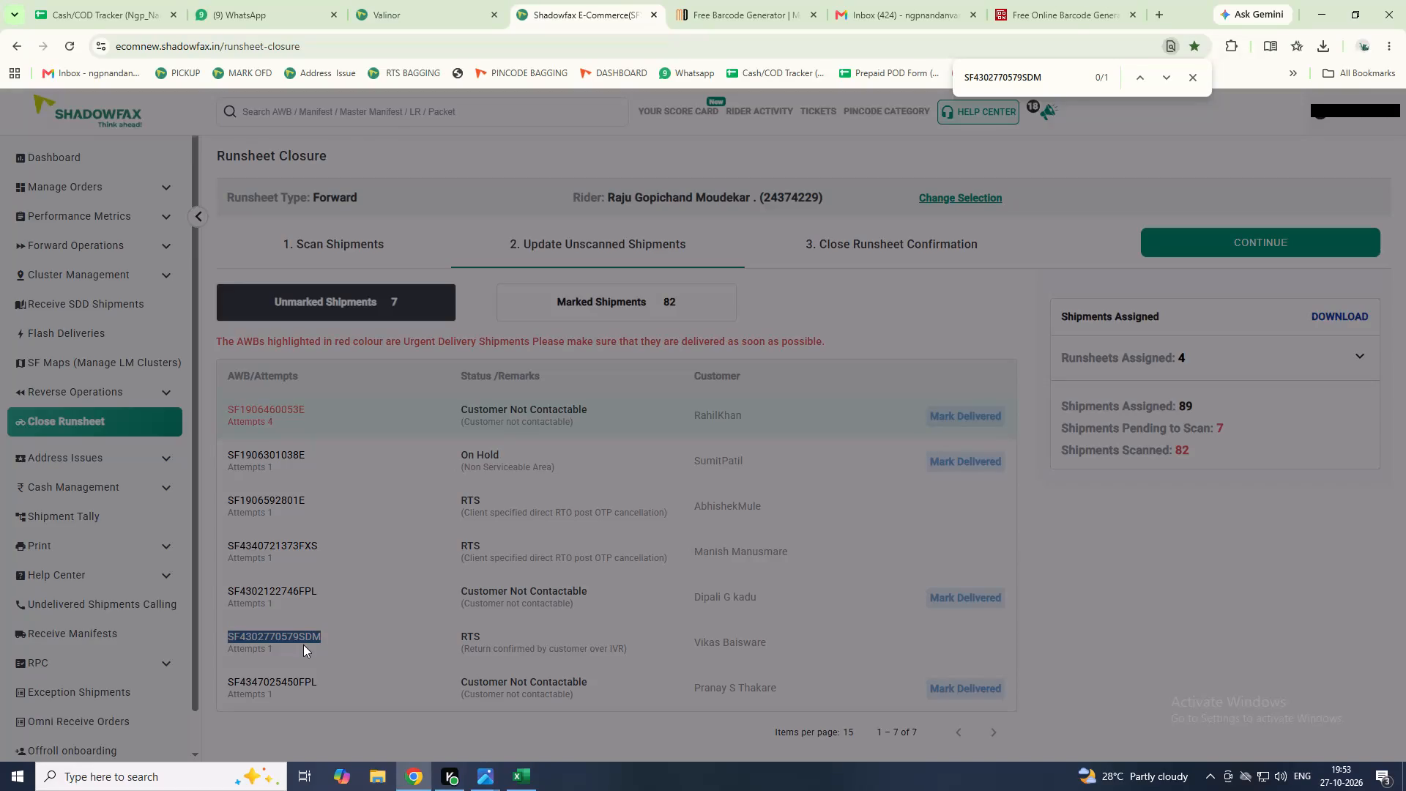
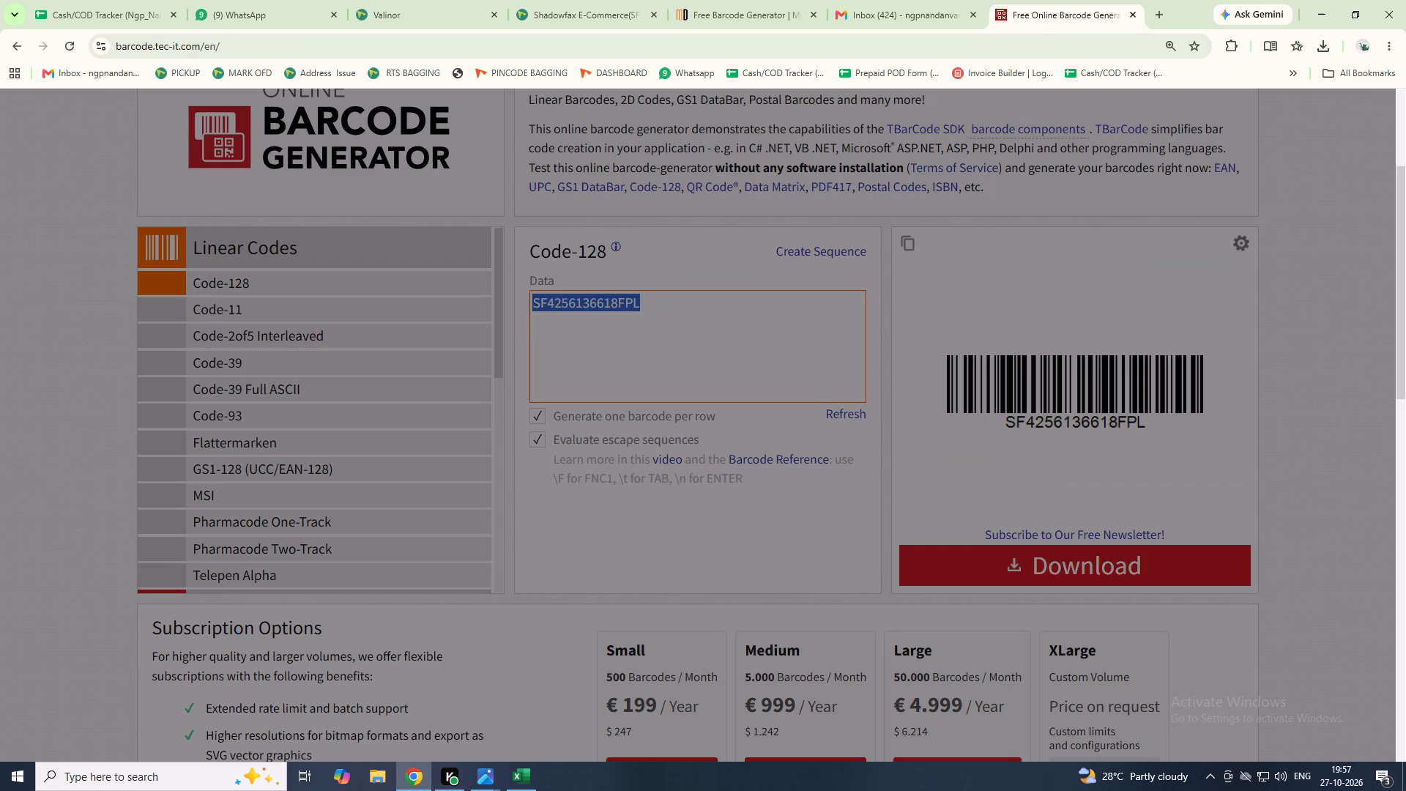
pyautogui.hotkey('ctrl', 'v')
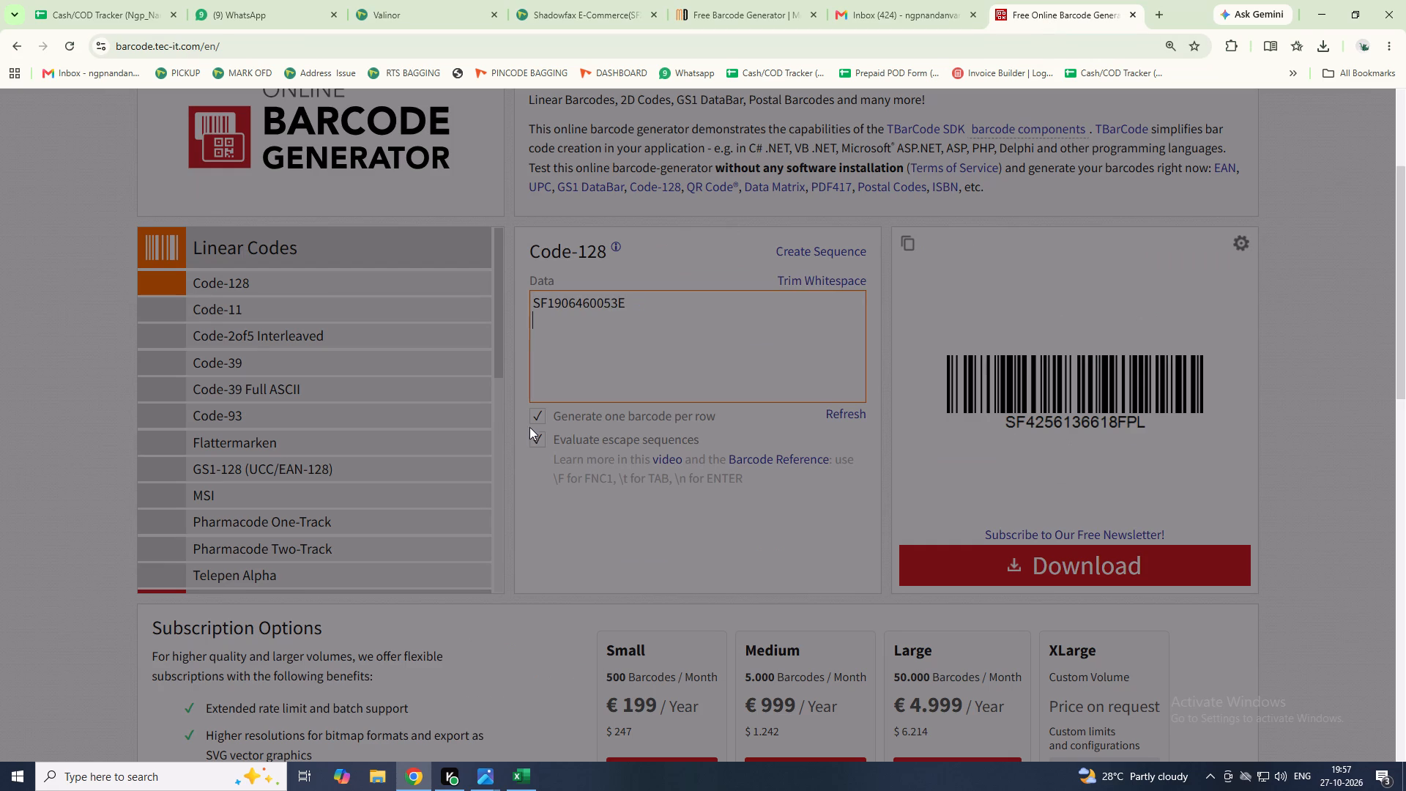
pyautogui.click(533, 419)
pyautogui.click(536, 420)
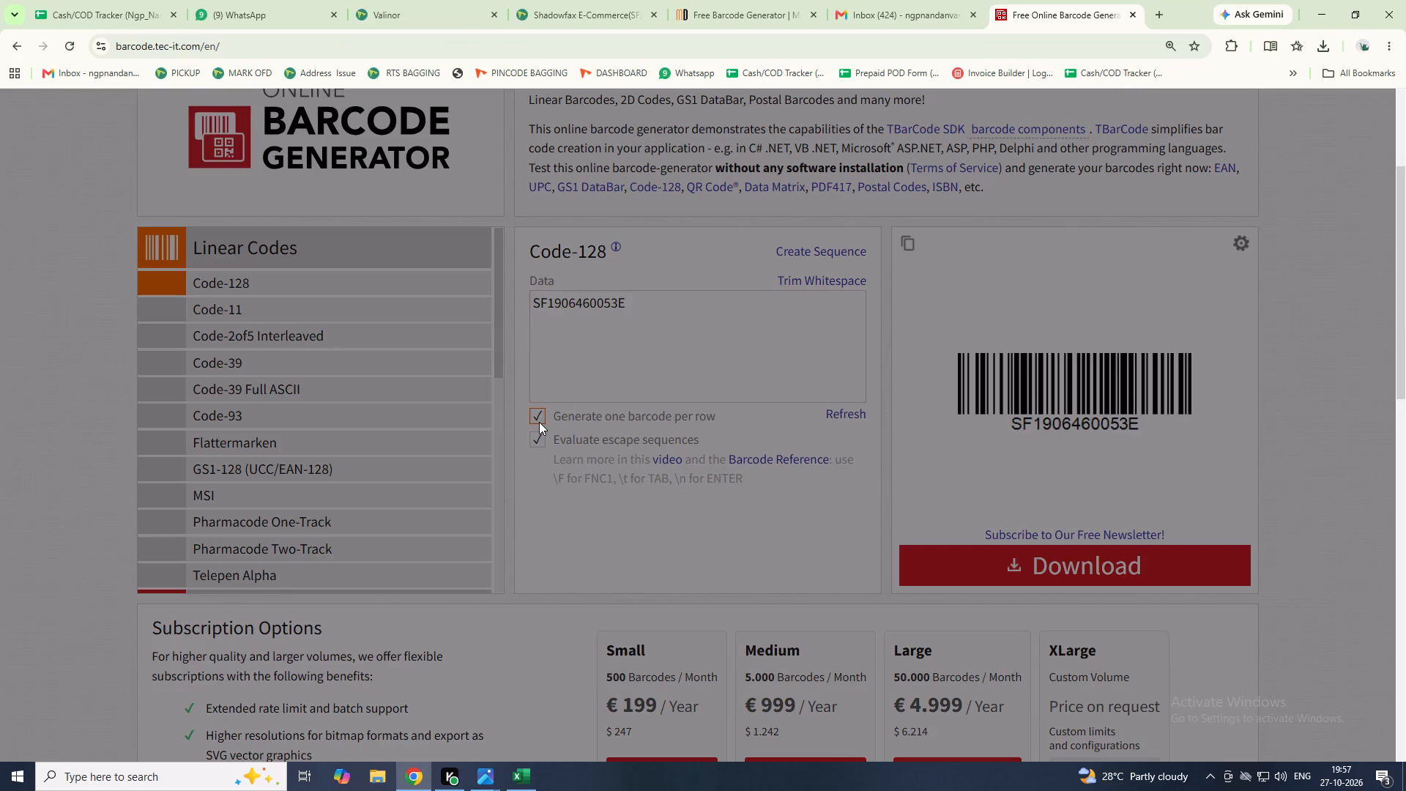
pyautogui.click(600, 21)
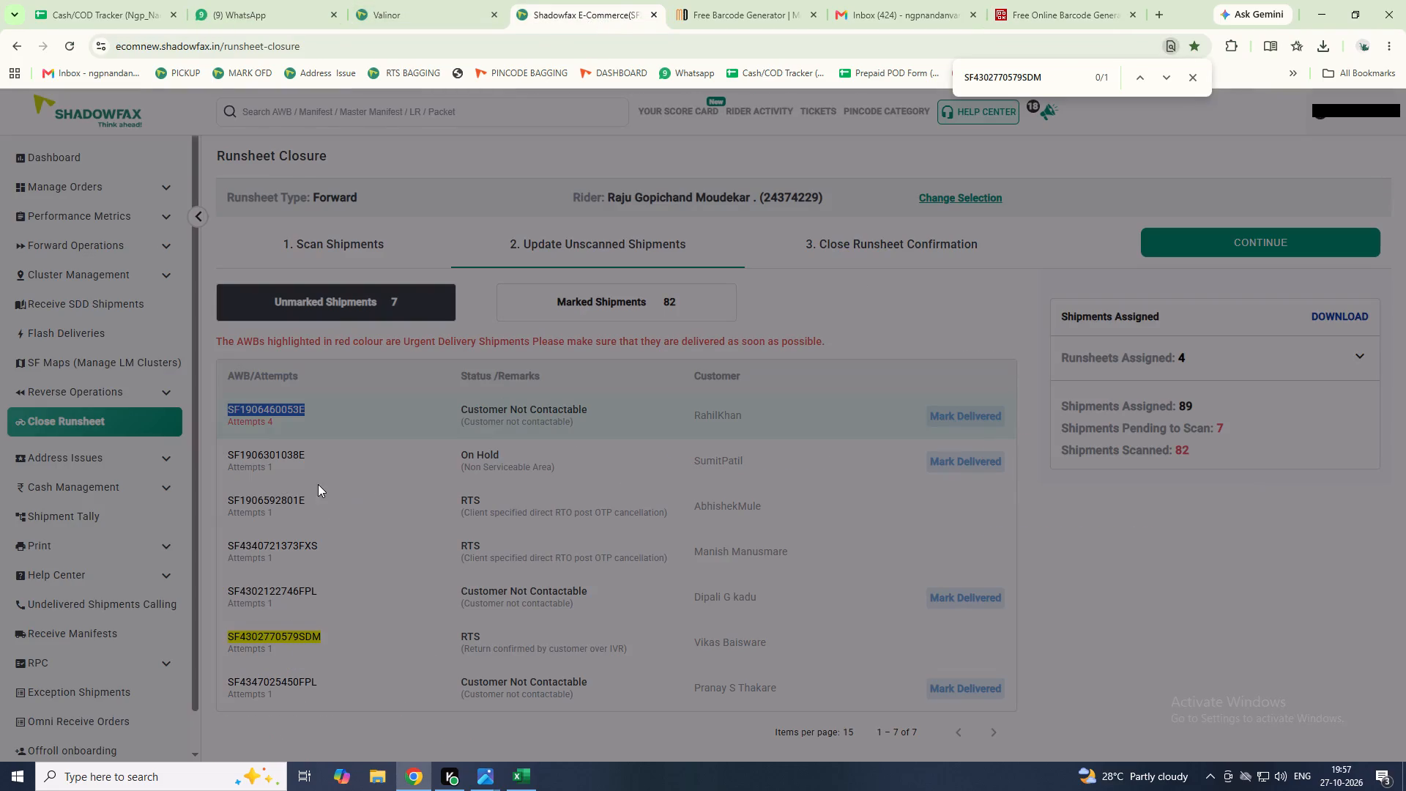
pyautogui.doubleClick(275, 456)
pyautogui.hotkey('ctrl', 'c')
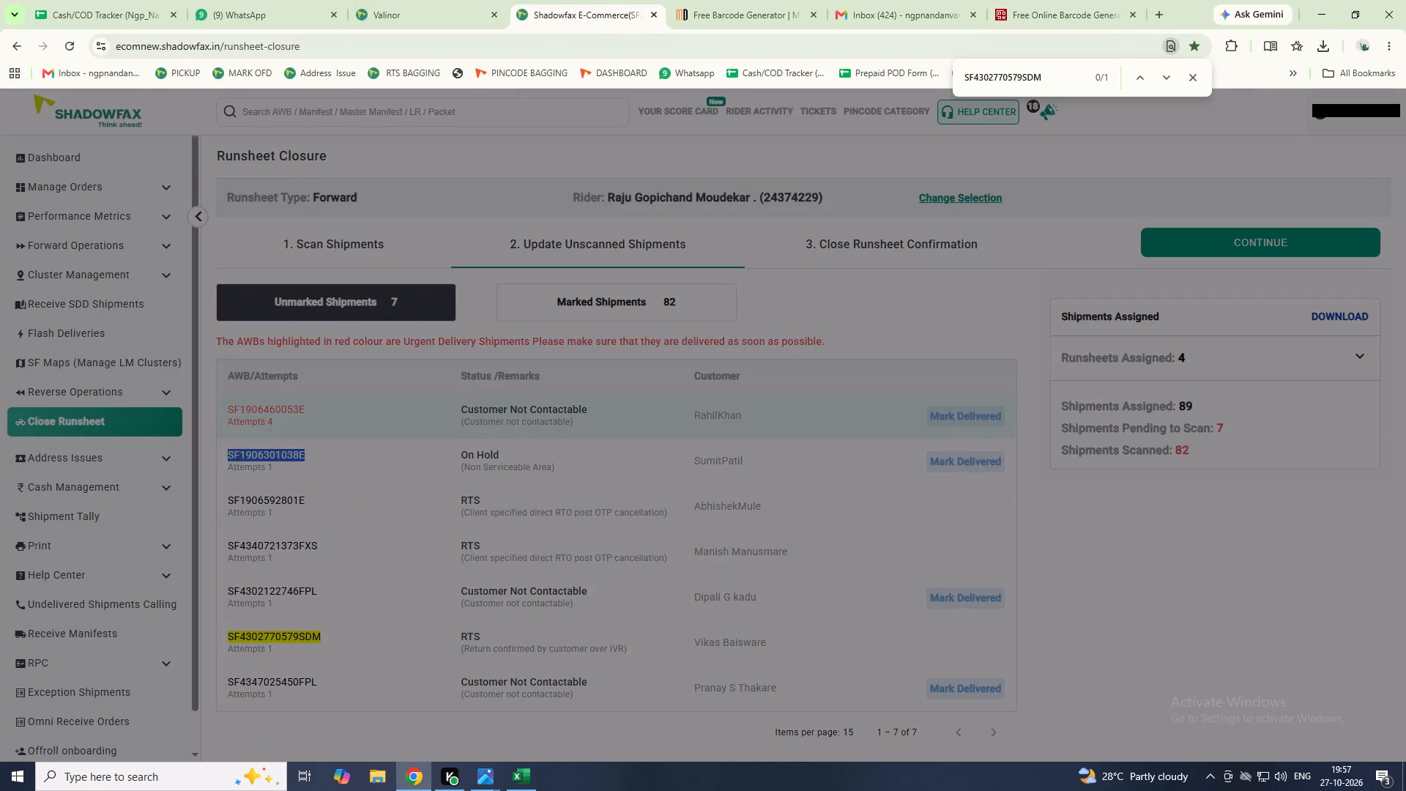
pyautogui.click(992, 15)
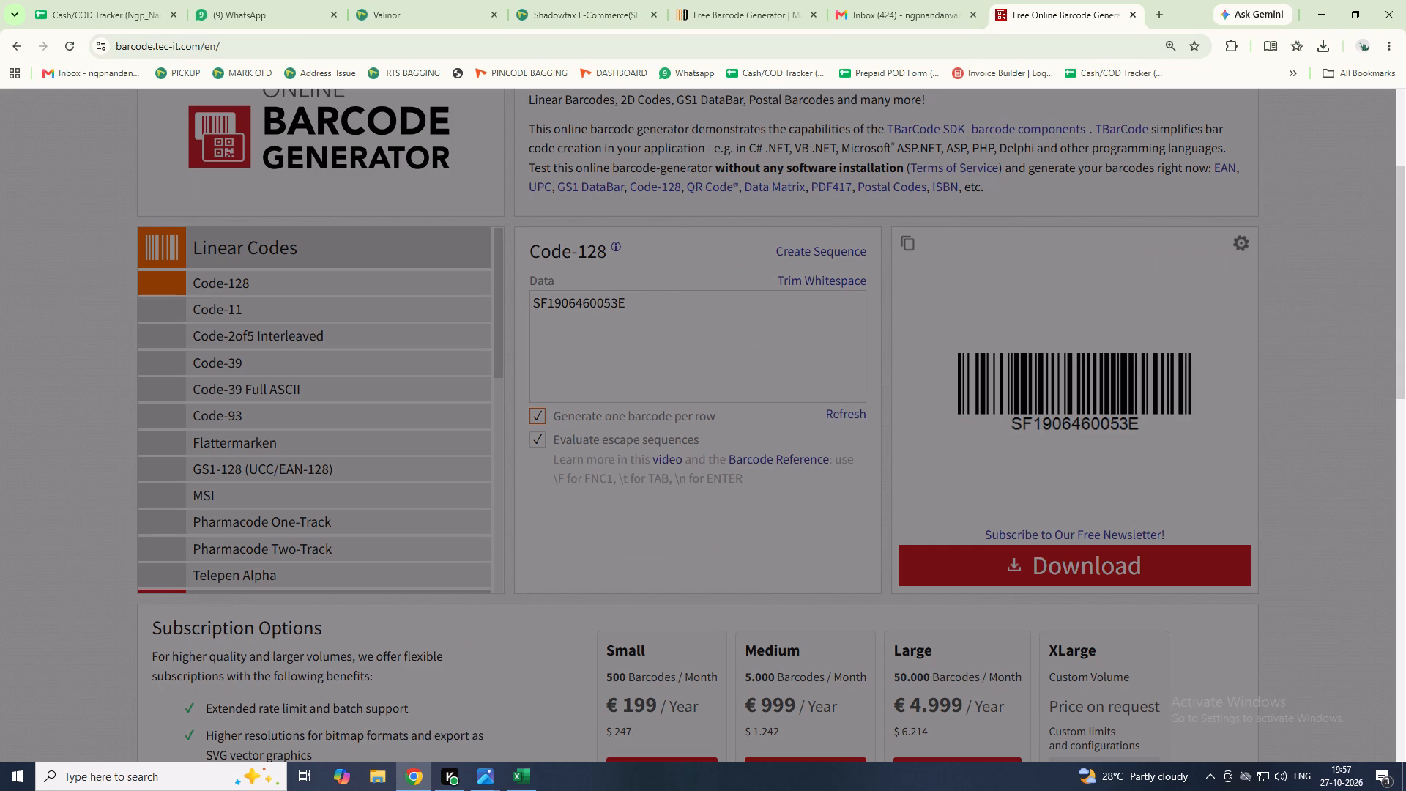
pyautogui.click(547, 318)
pyautogui.doubleClick(551, 303)
pyautogui.hotkey('ctrl', 'v')
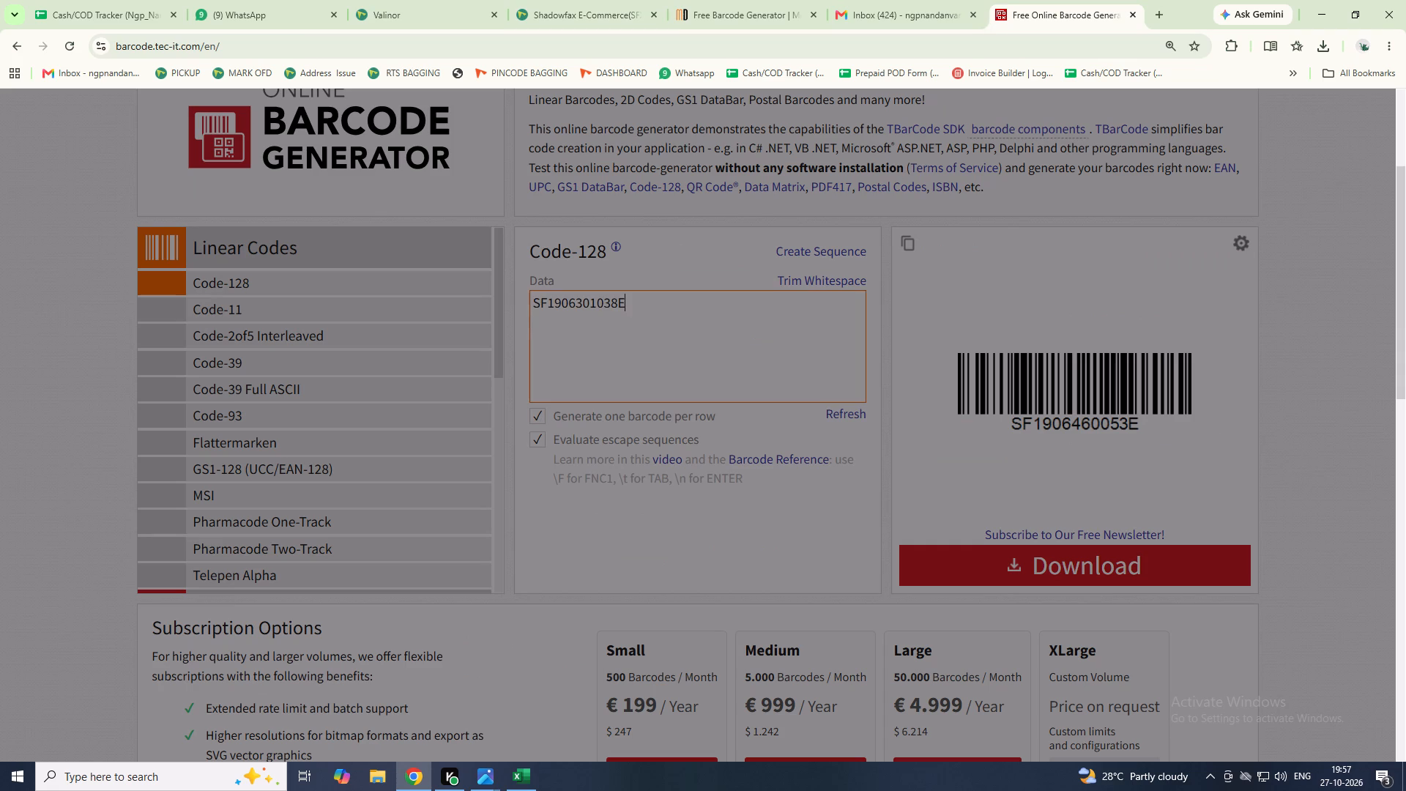
pyautogui.click(541, 421)
pyautogui.click(540, 418)
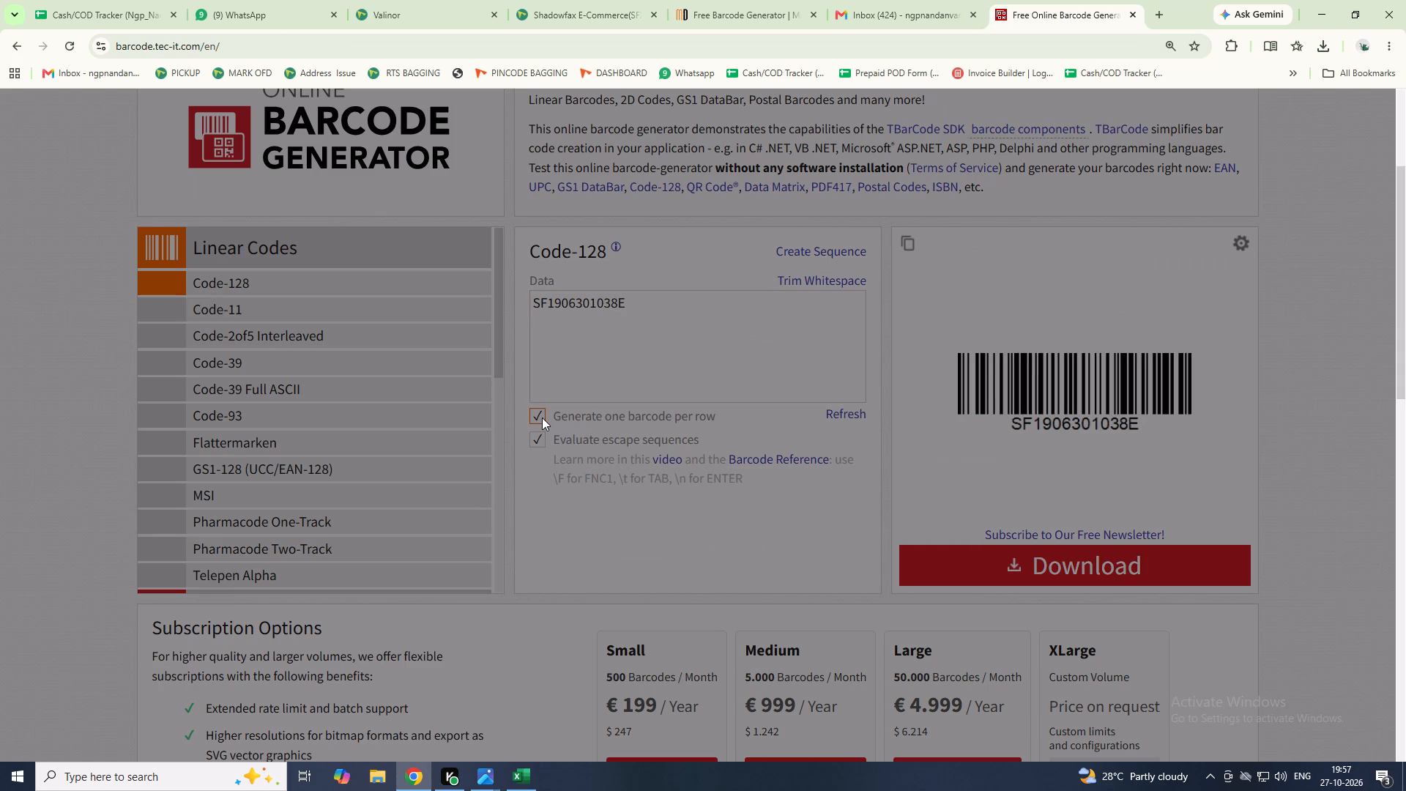
pyautogui.click(567, 10)
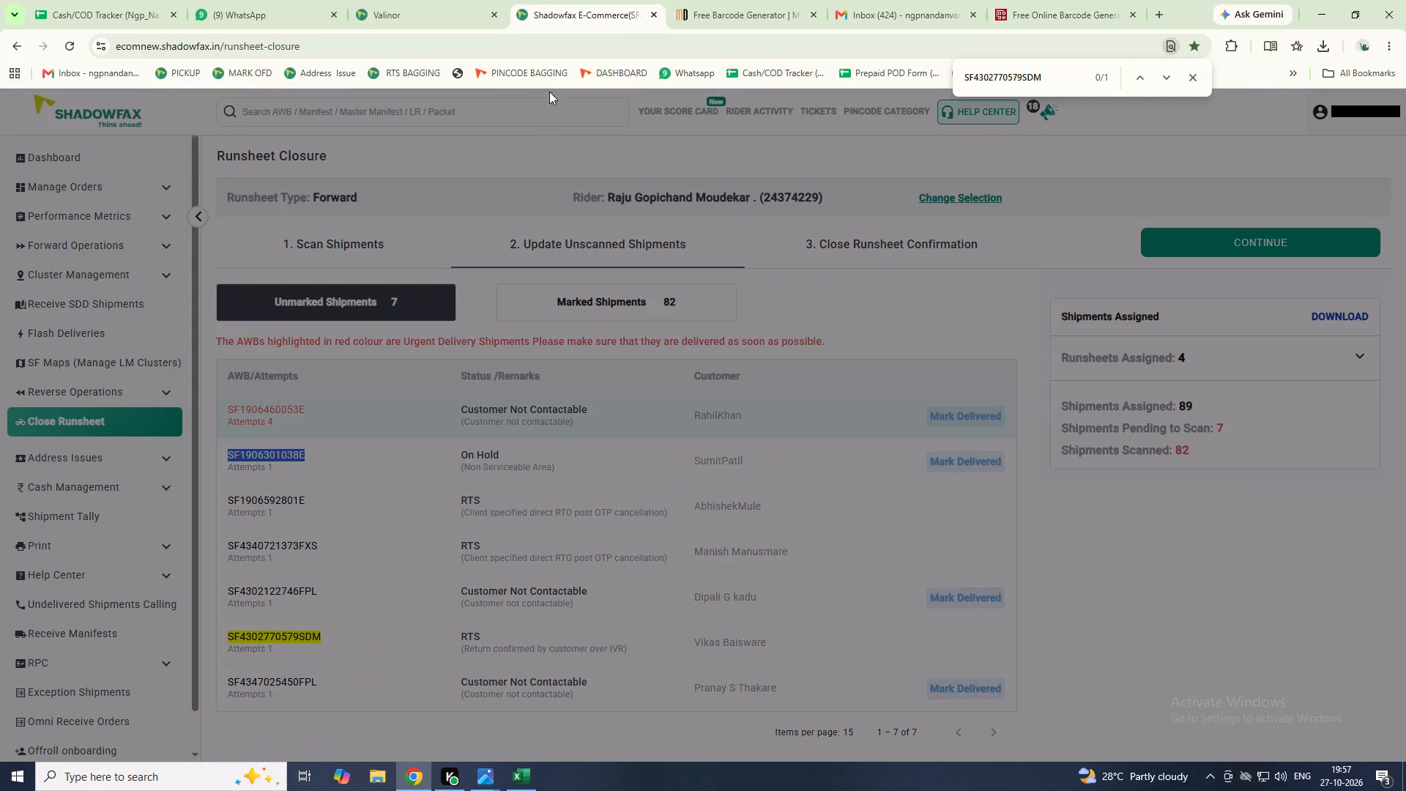
pyautogui.doubleClick(287, 499)
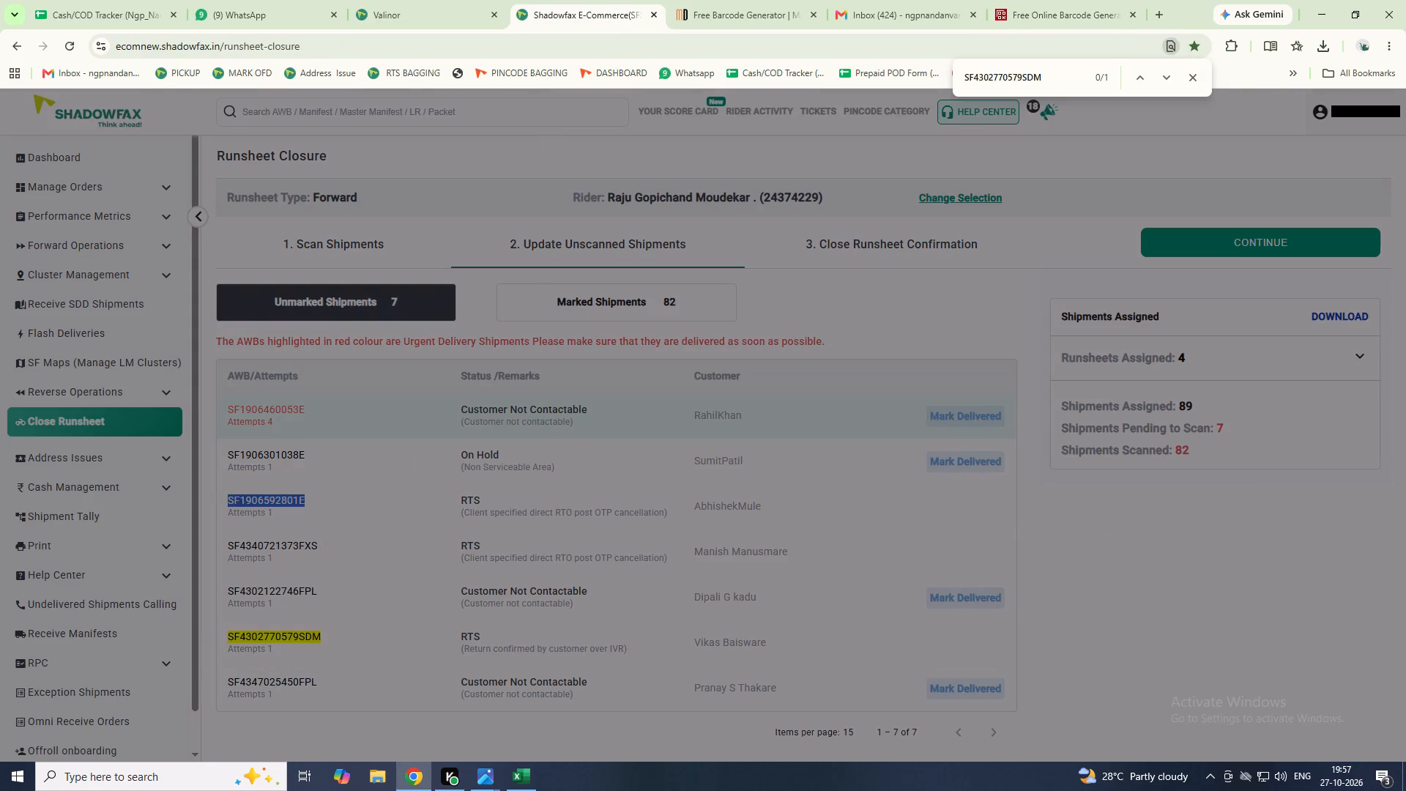
pyautogui.hotkey('ctrl', 'c')
pyautogui.moveTo(1049, 17); pyautogui.dragTo(1047, 1)
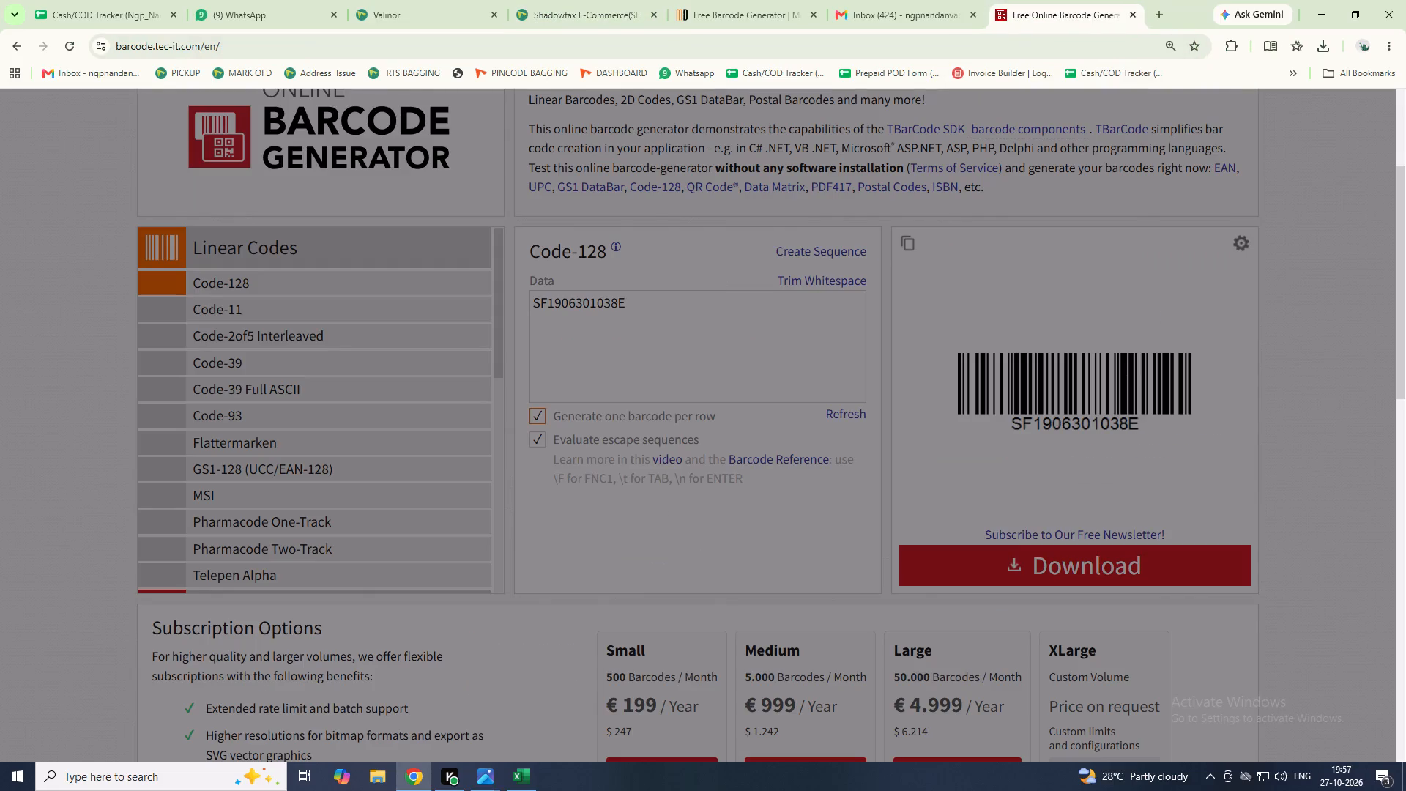
pyautogui.doubleClick(577, 313)
pyautogui.doubleClick(578, 300)
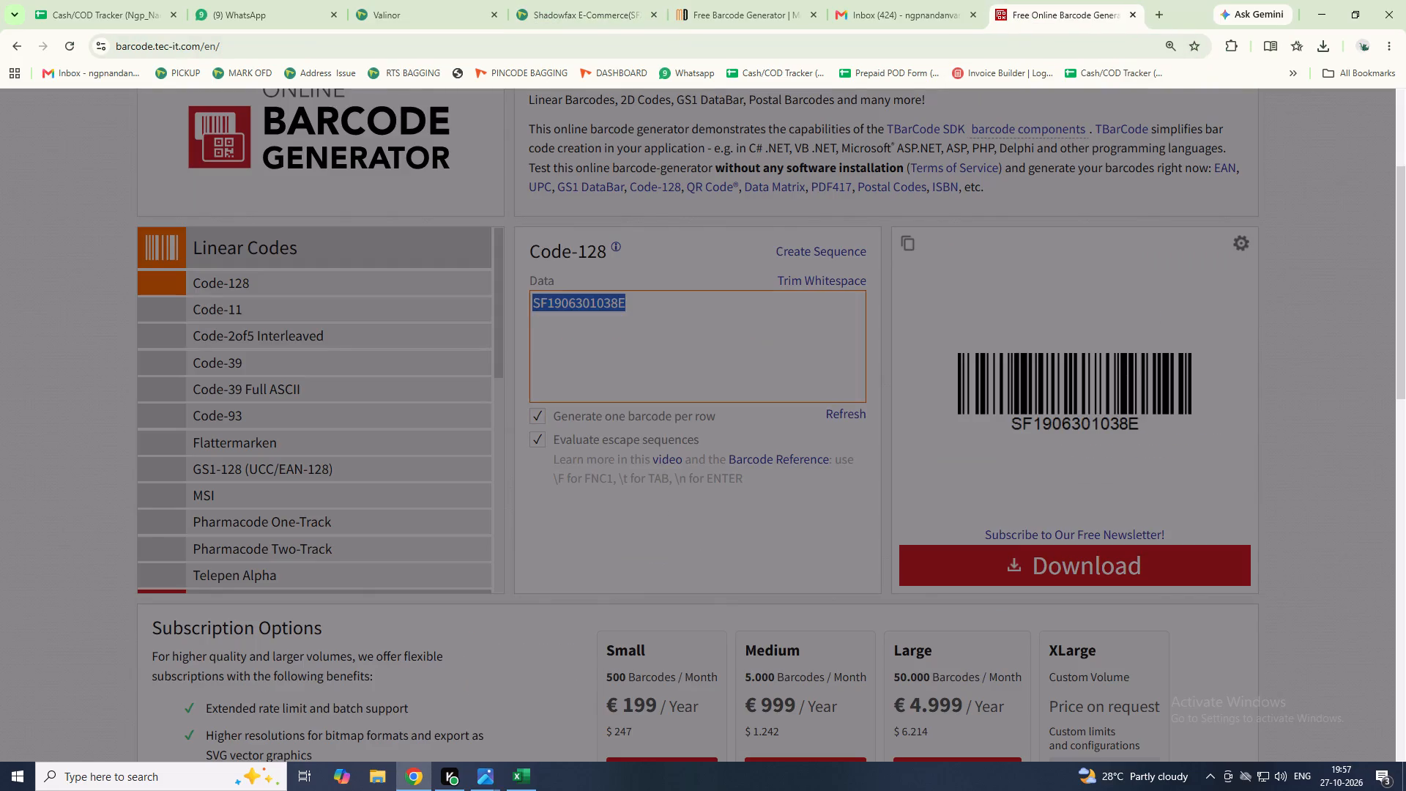
pyautogui.hotkey('ctrl', 'v')
pyautogui.doubleClick(541, 419)
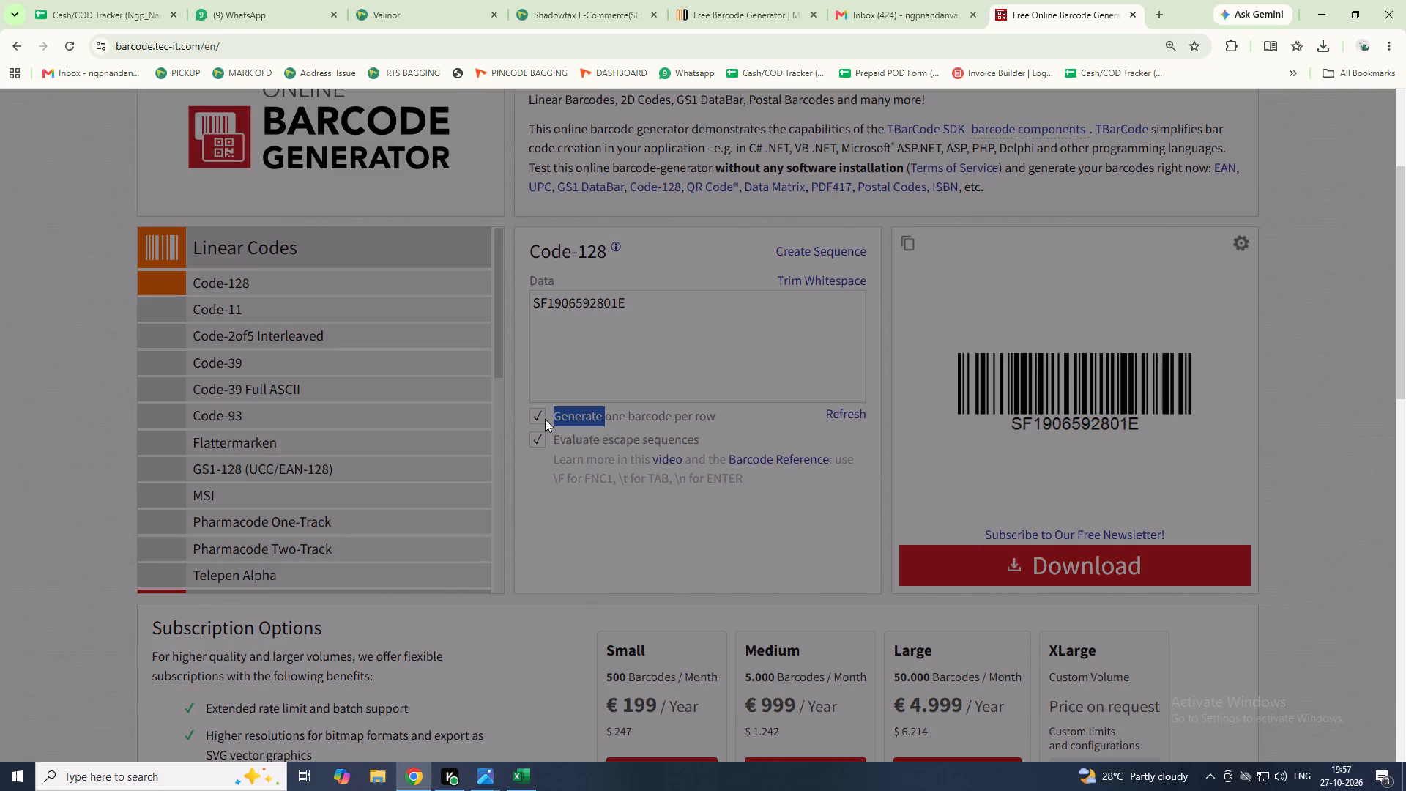
pyautogui.click(548, 10)
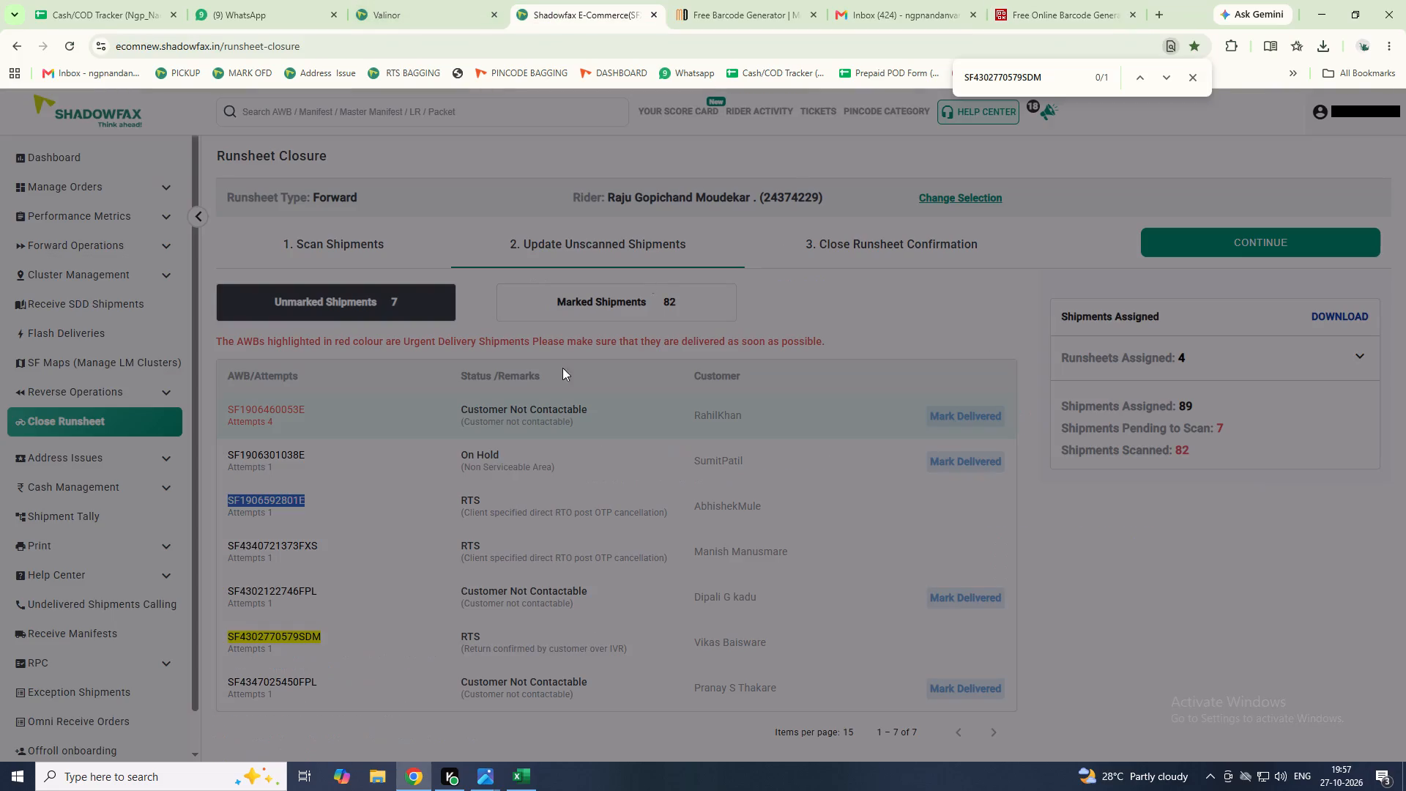
pyautogui.click(297, 532)
pyautogui.tripleClick(296, 542)
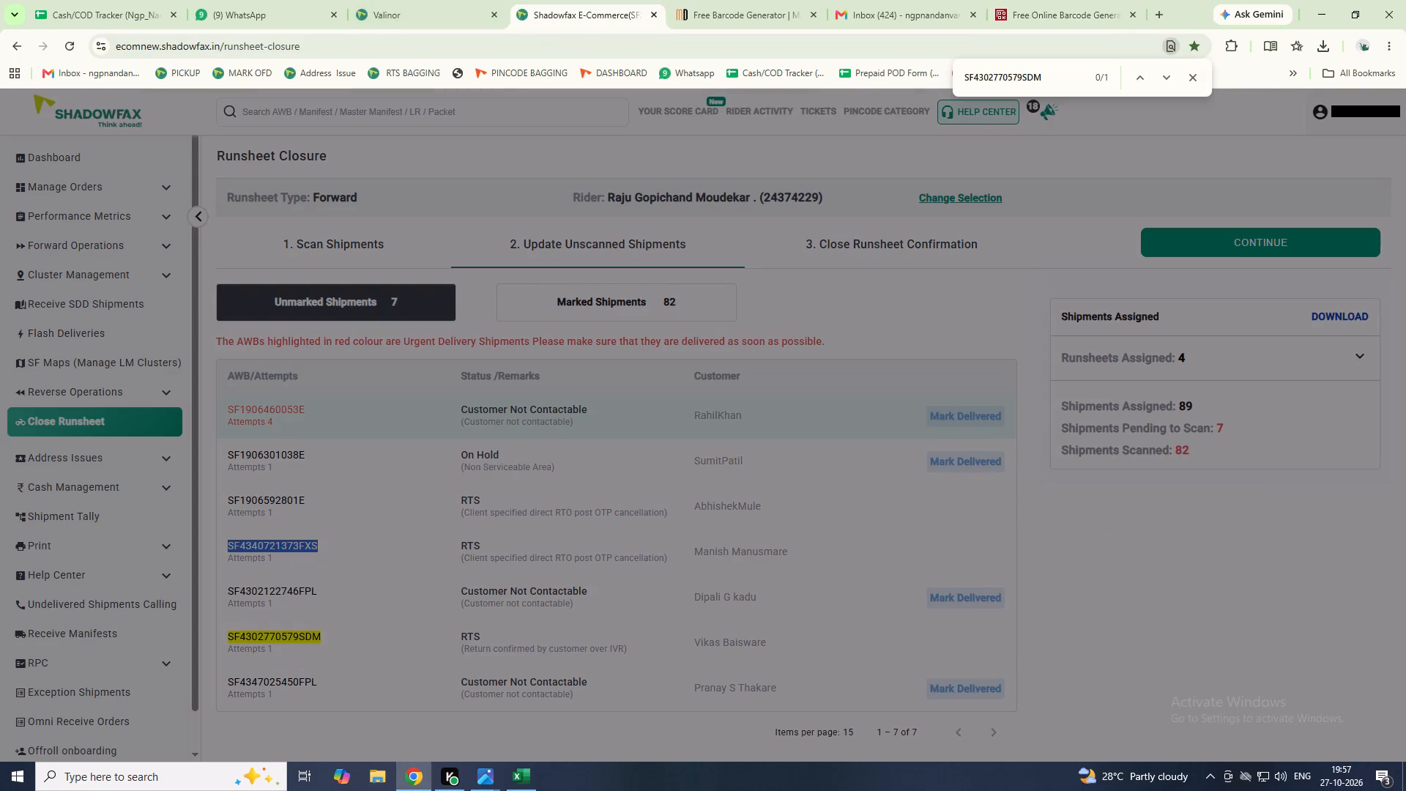
pyautogui.hotkey('ctrl', 'c')
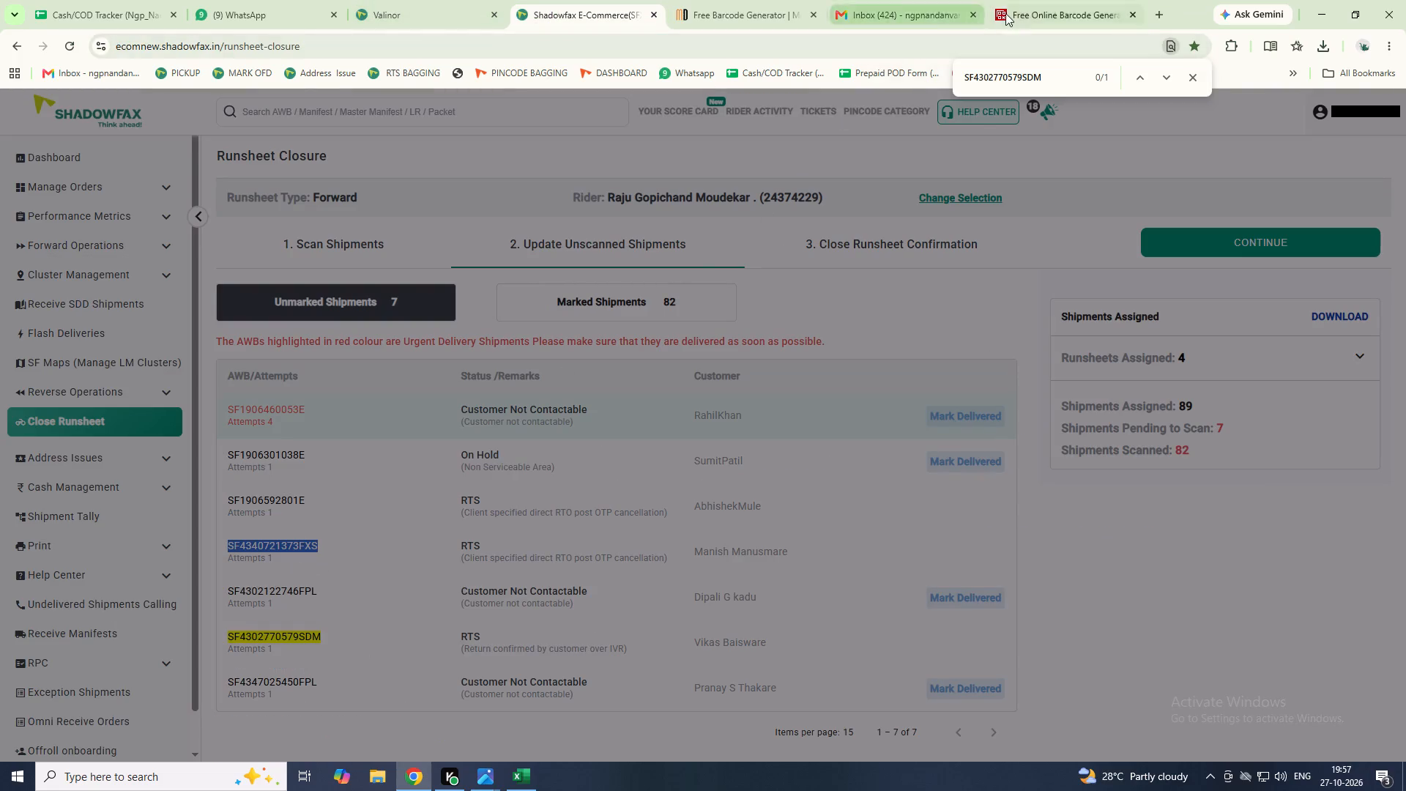
pyautogui.click(1006, 12)
pyautogui.doubleClick(584, 294)
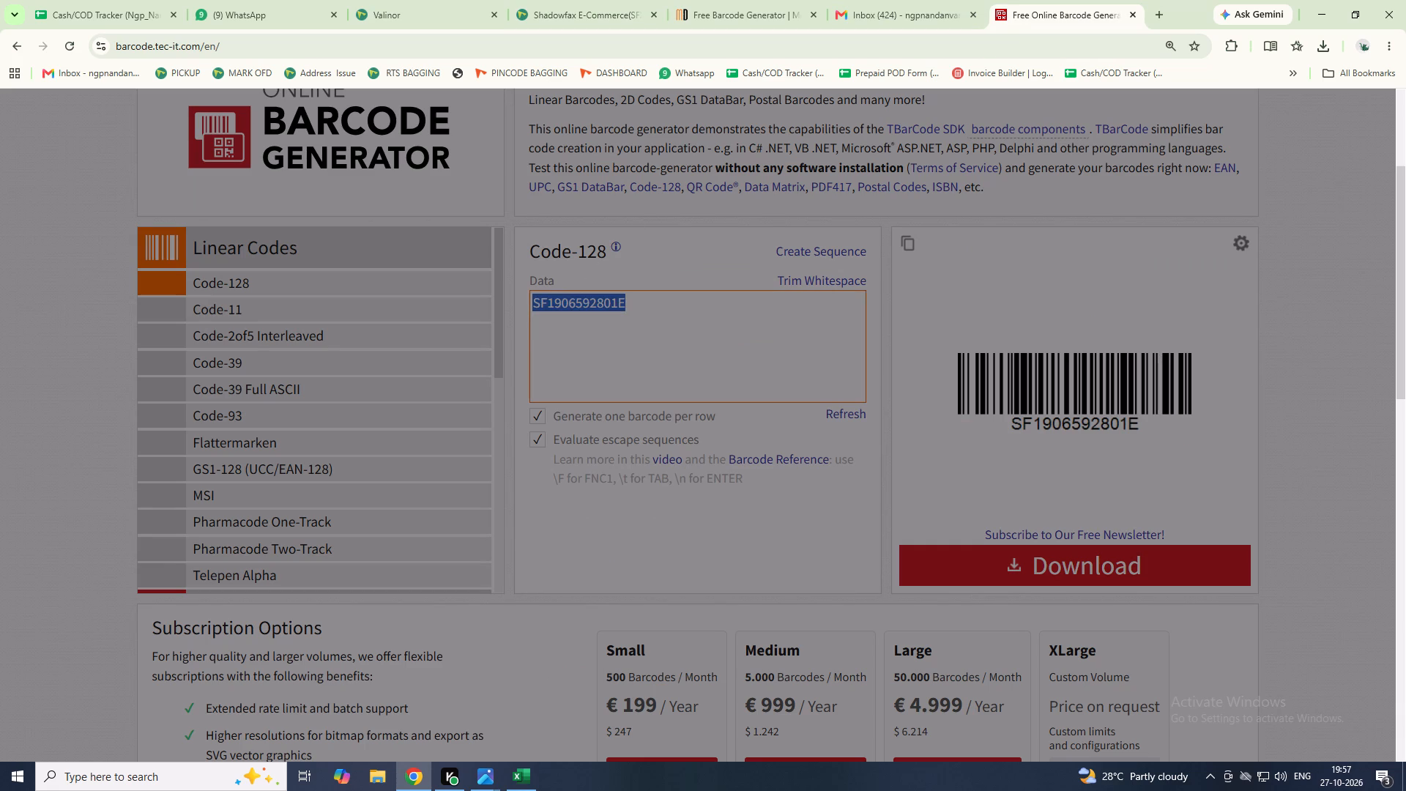
pyautogui.hotkey('ctrl', 'v')
pyautogui.doubleClick(535, 409)
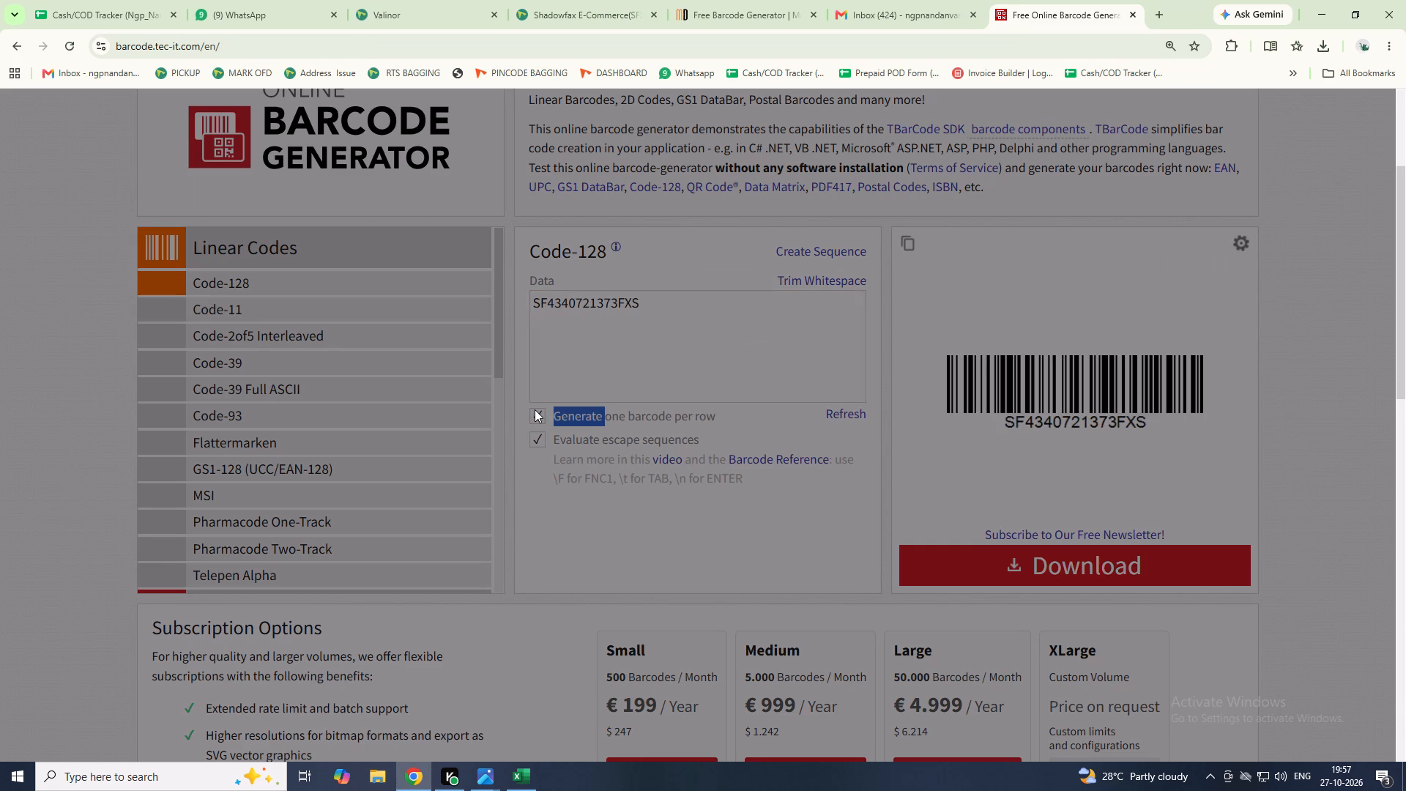
pyautogui.click(591, 2)
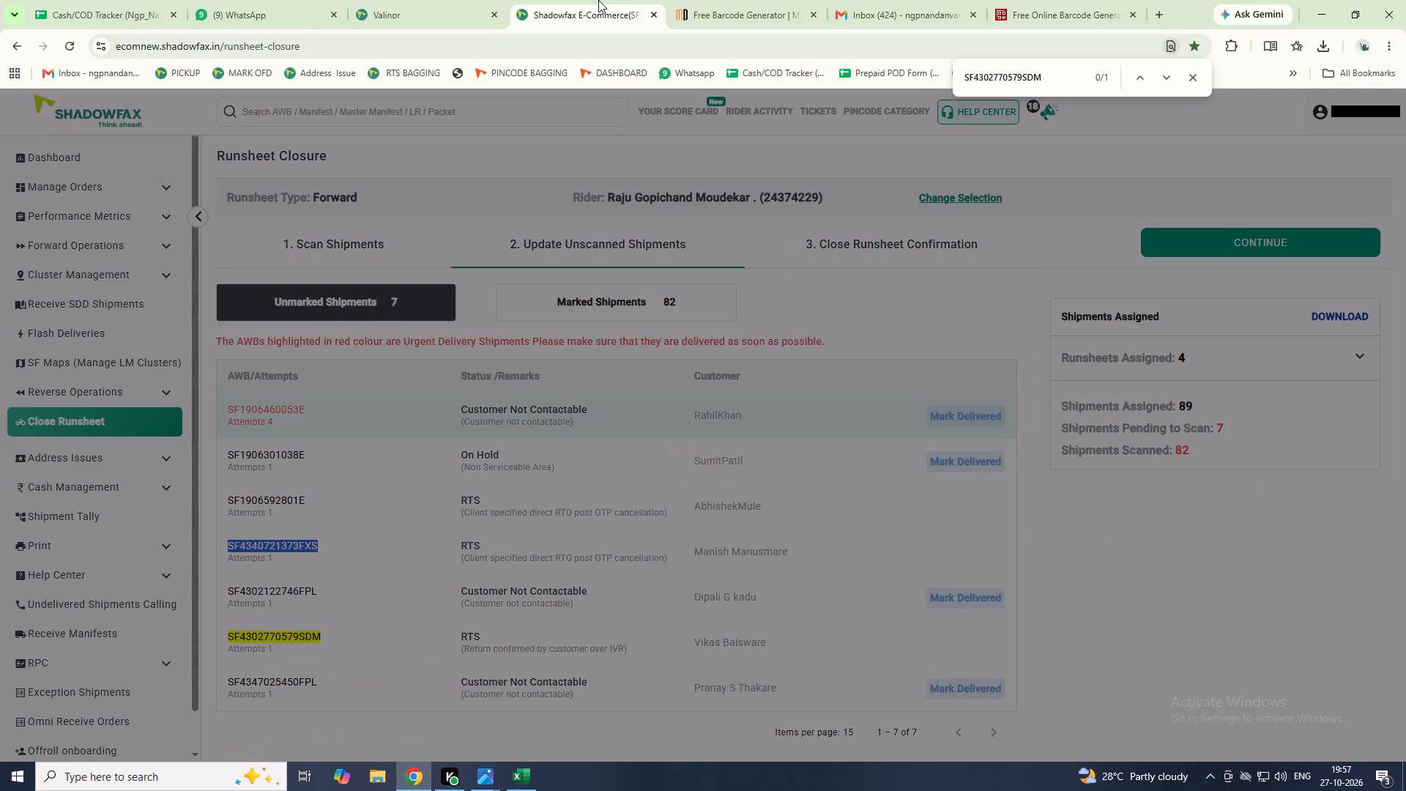
pyautogui.tripleClick(294, 593)
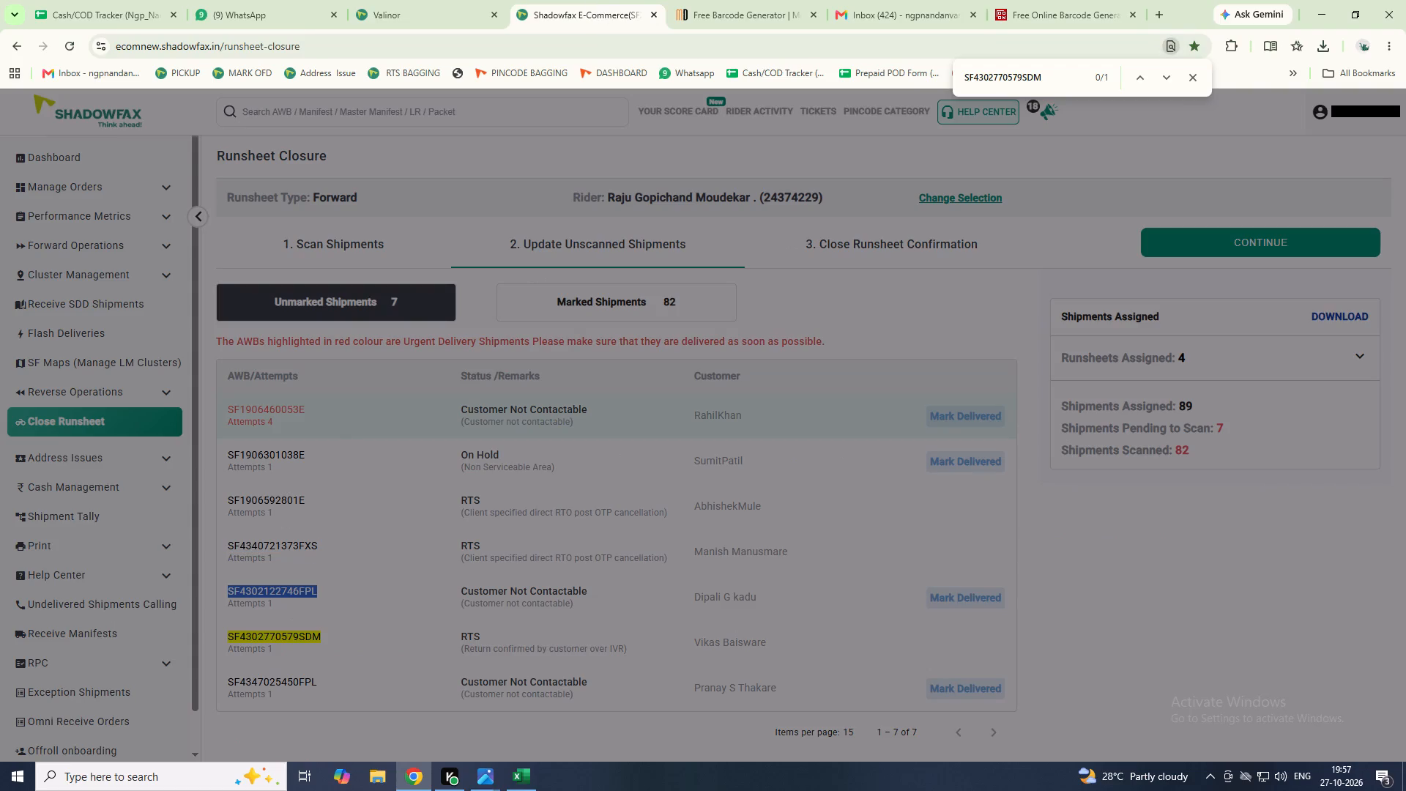
pyautogui.hotkey('ctrl', 'c')
pyautogui.click(1051, 10)
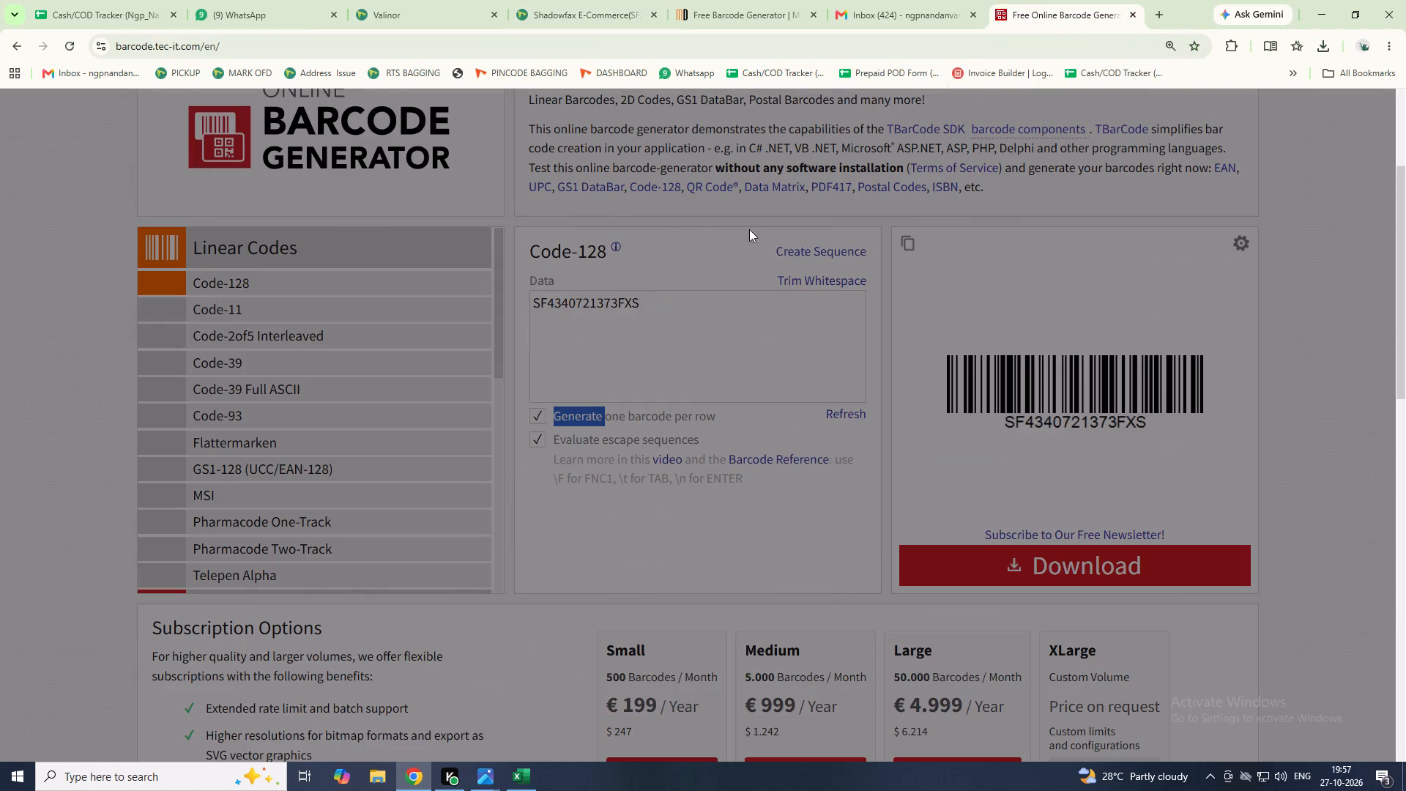
pyautogui.click(601, 300)
pyautogui.click(593, 298)
pyautogui.doubleClick(599, 297)
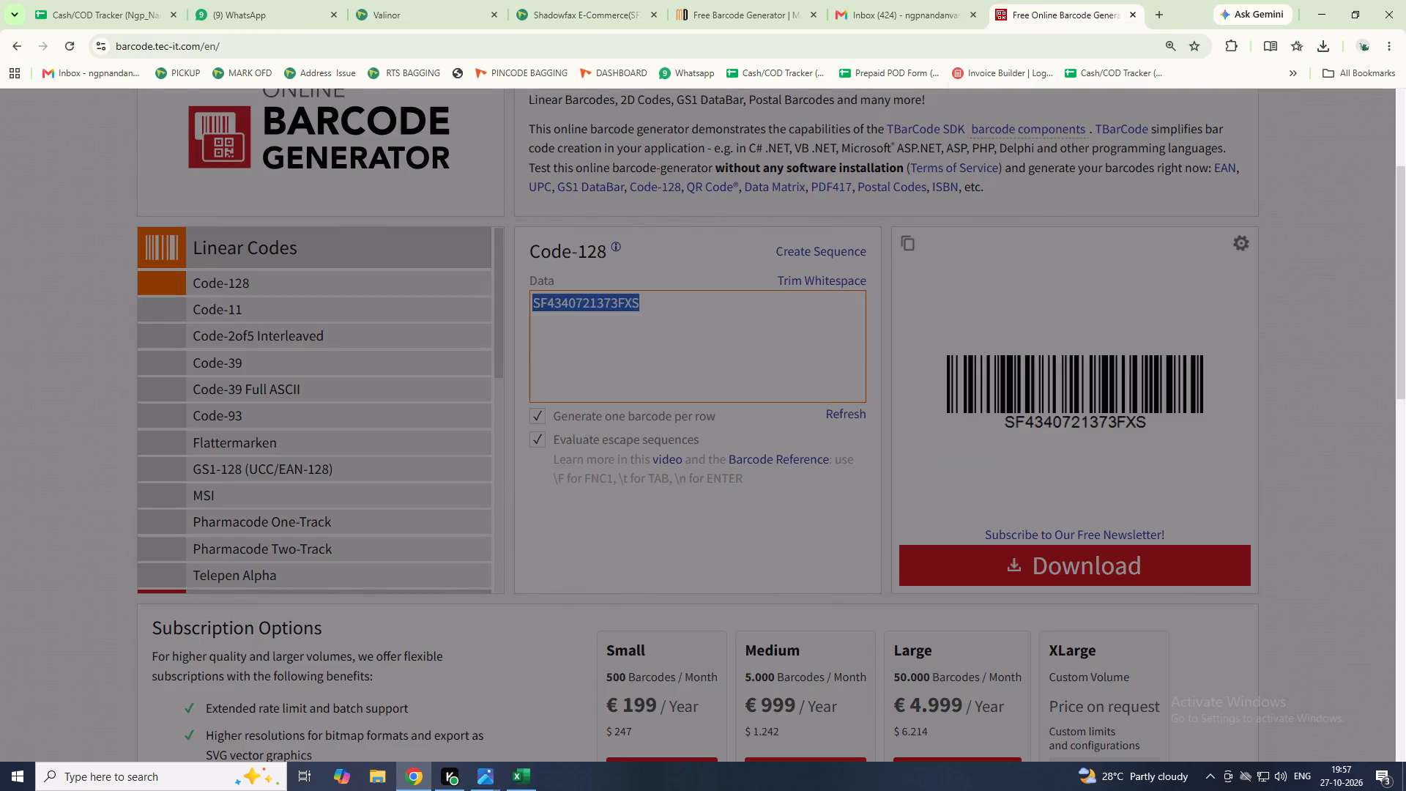
pyautogui.hotkey('ctrl', 'v')
pyautogui.doubleClick(538, 422)
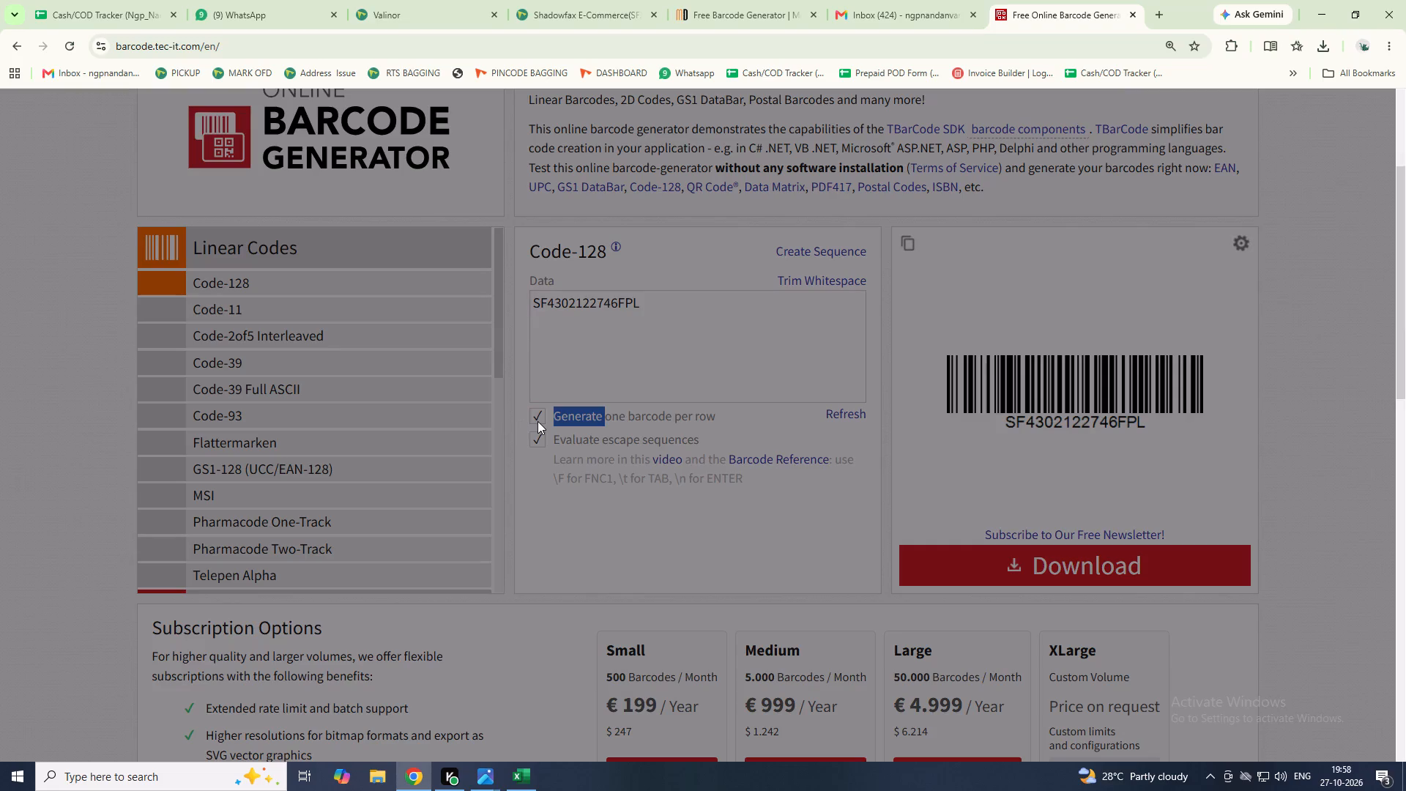
pyautogui.click(546, 11)
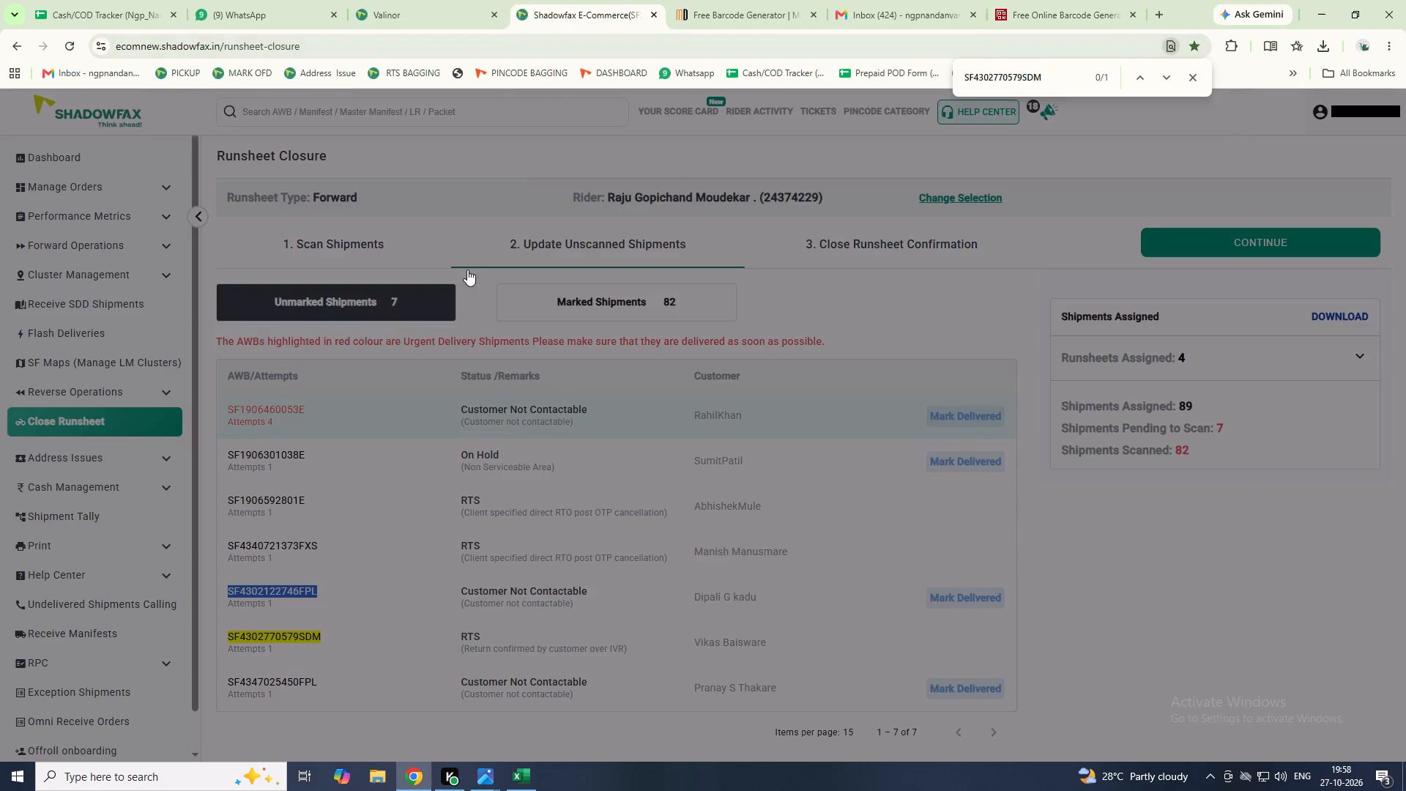
pyautogui.doubleClick(281, 639)
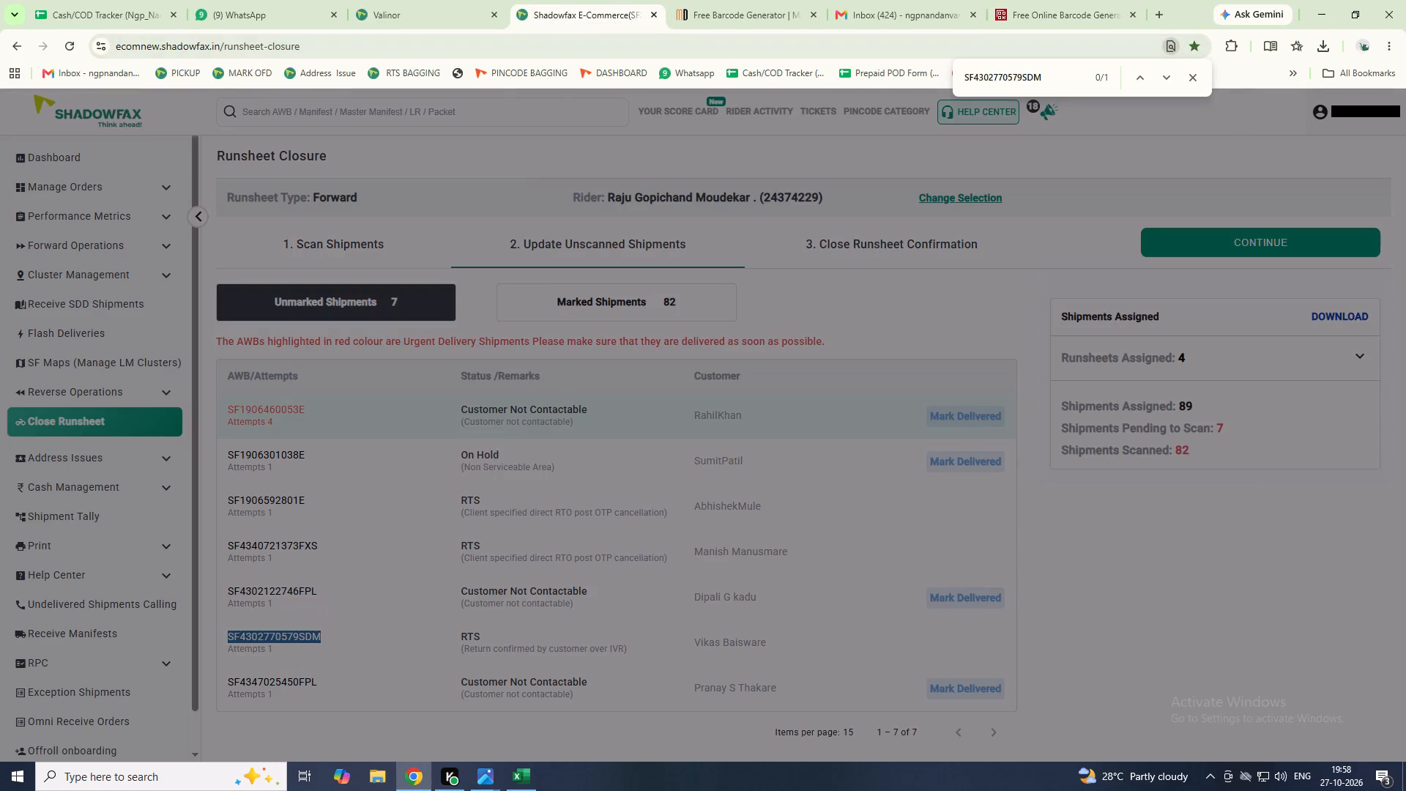
pyautogui.hotkey('ctrl', 'c')
pyautogui.click(1029, 6)
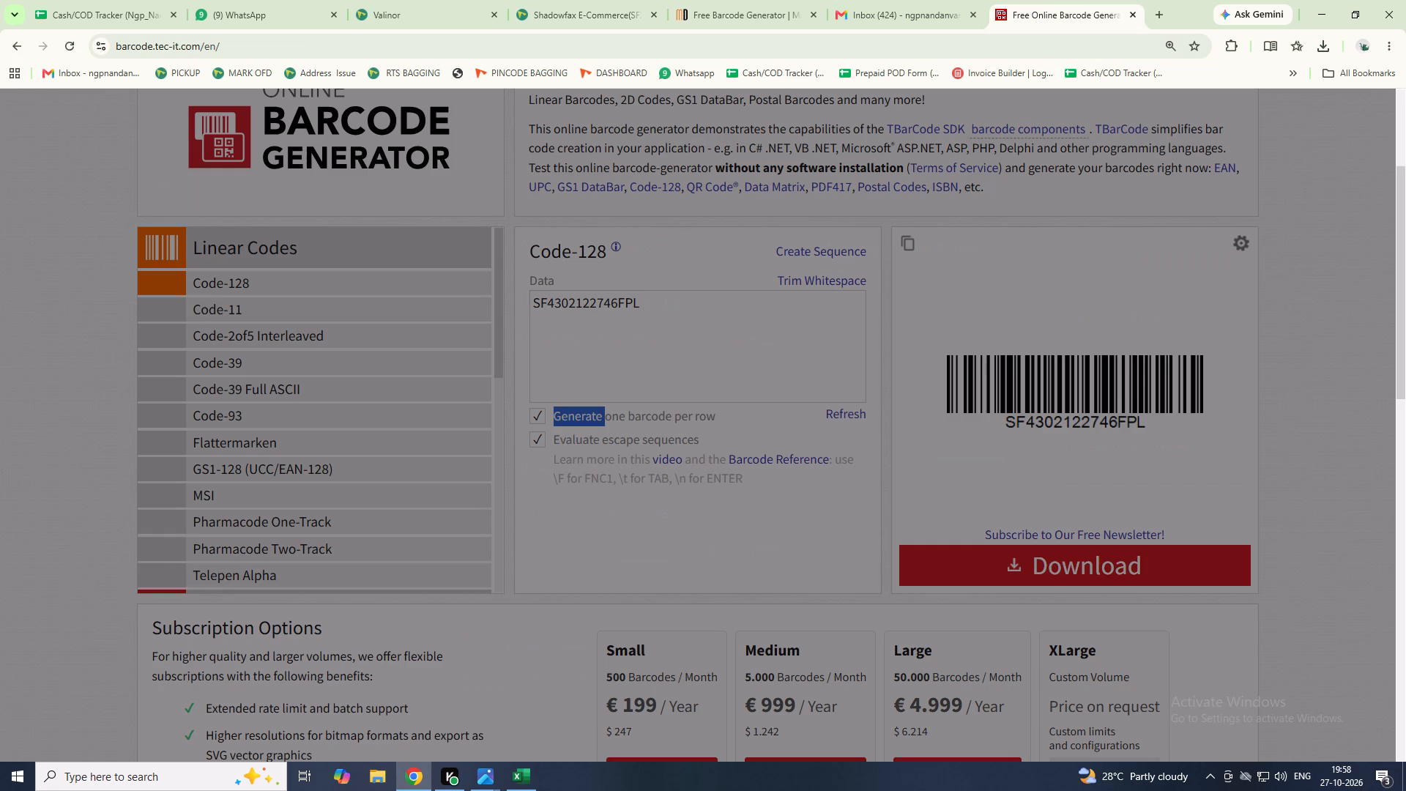
pyautogui.doubleClick(632, 290)
pyautogui.hotkey('ctrl', 'v')
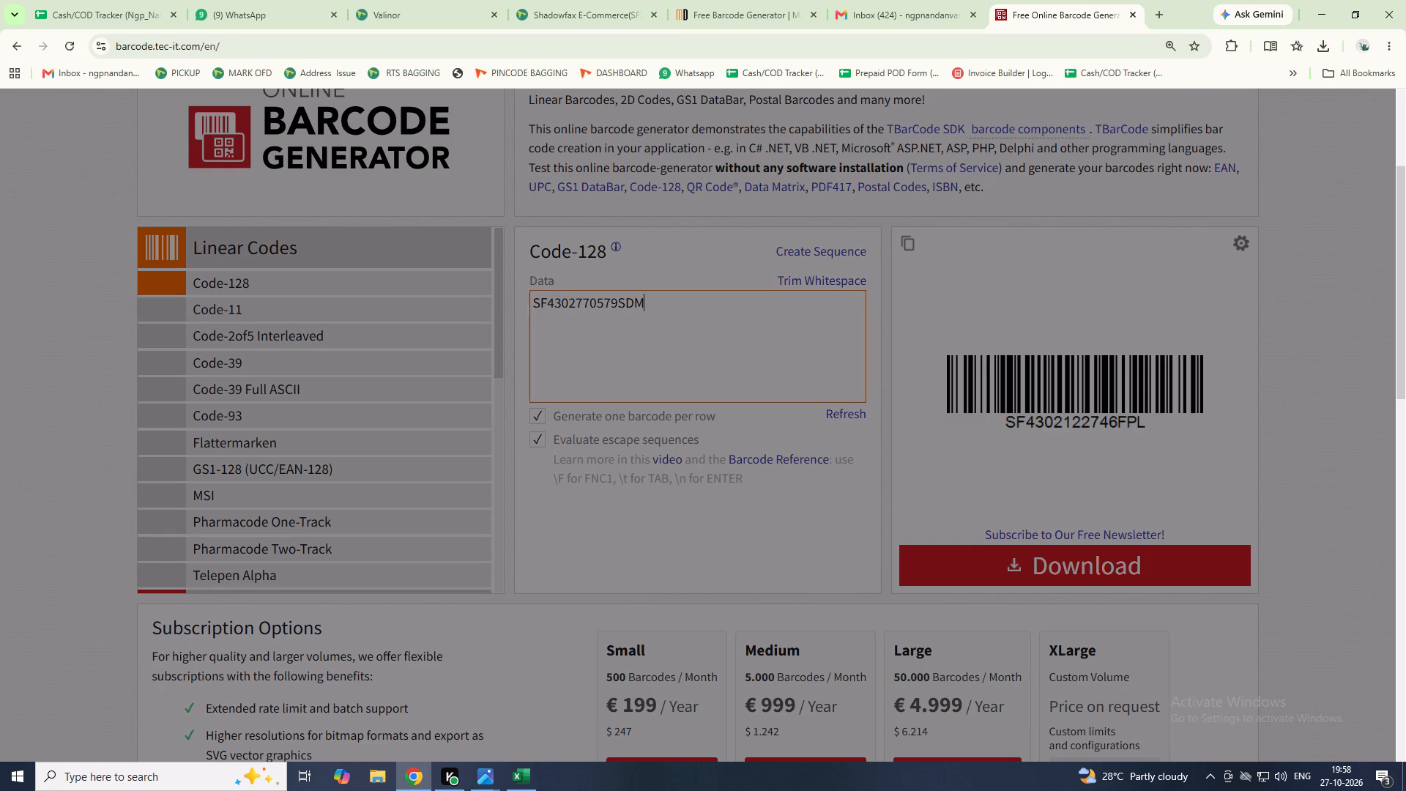
pyautogui.click(518, 422)
pyautogui.click(526, 419)
pyautogui.click(531, 419)
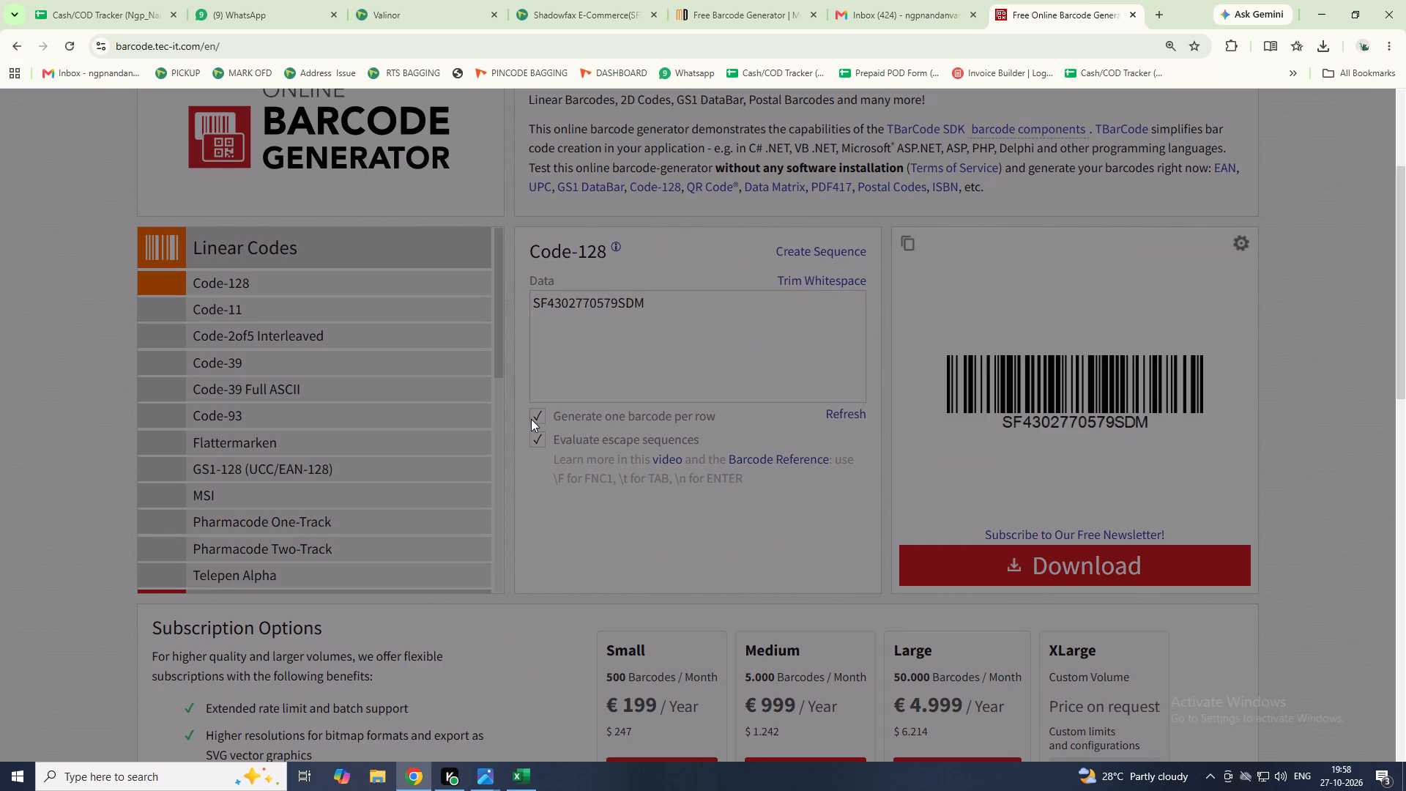
pyautogui.click(536, 419)
pyautogui.click(535, 16)
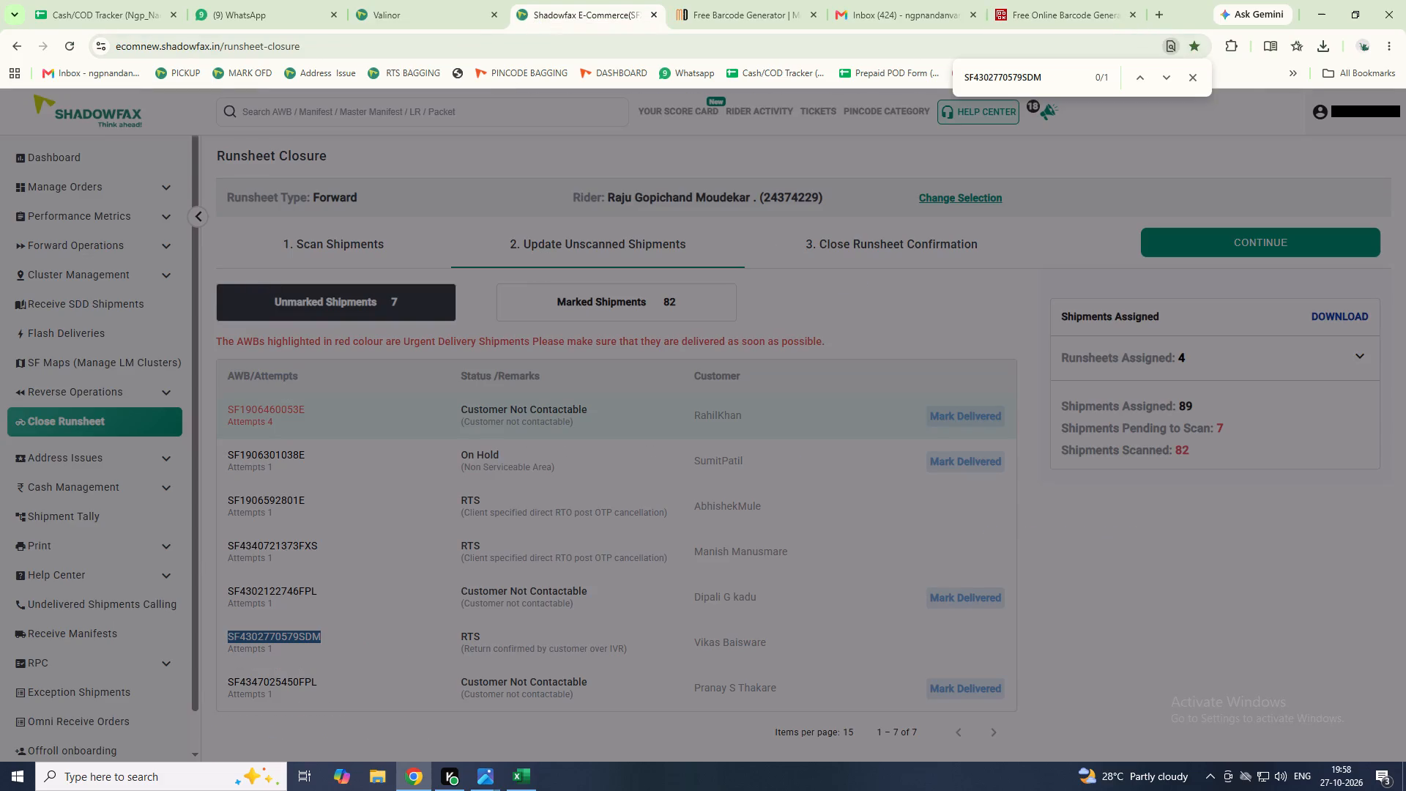
pyautogui.tripleClick(289, 677)
pyautogui.hotkey('ctrl', 'c')
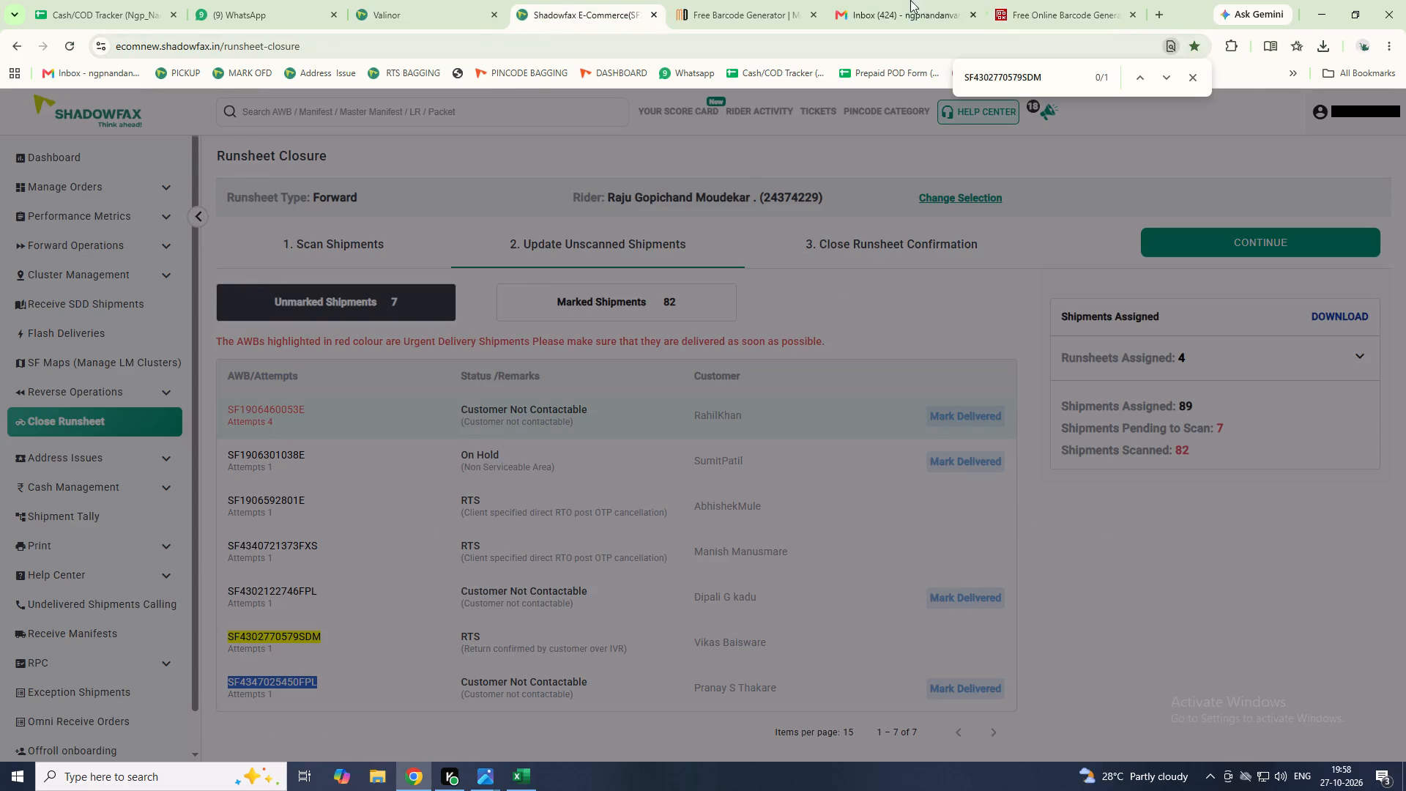
pyautogui.click(1042, 16)
pyautogui.click(628, 306)
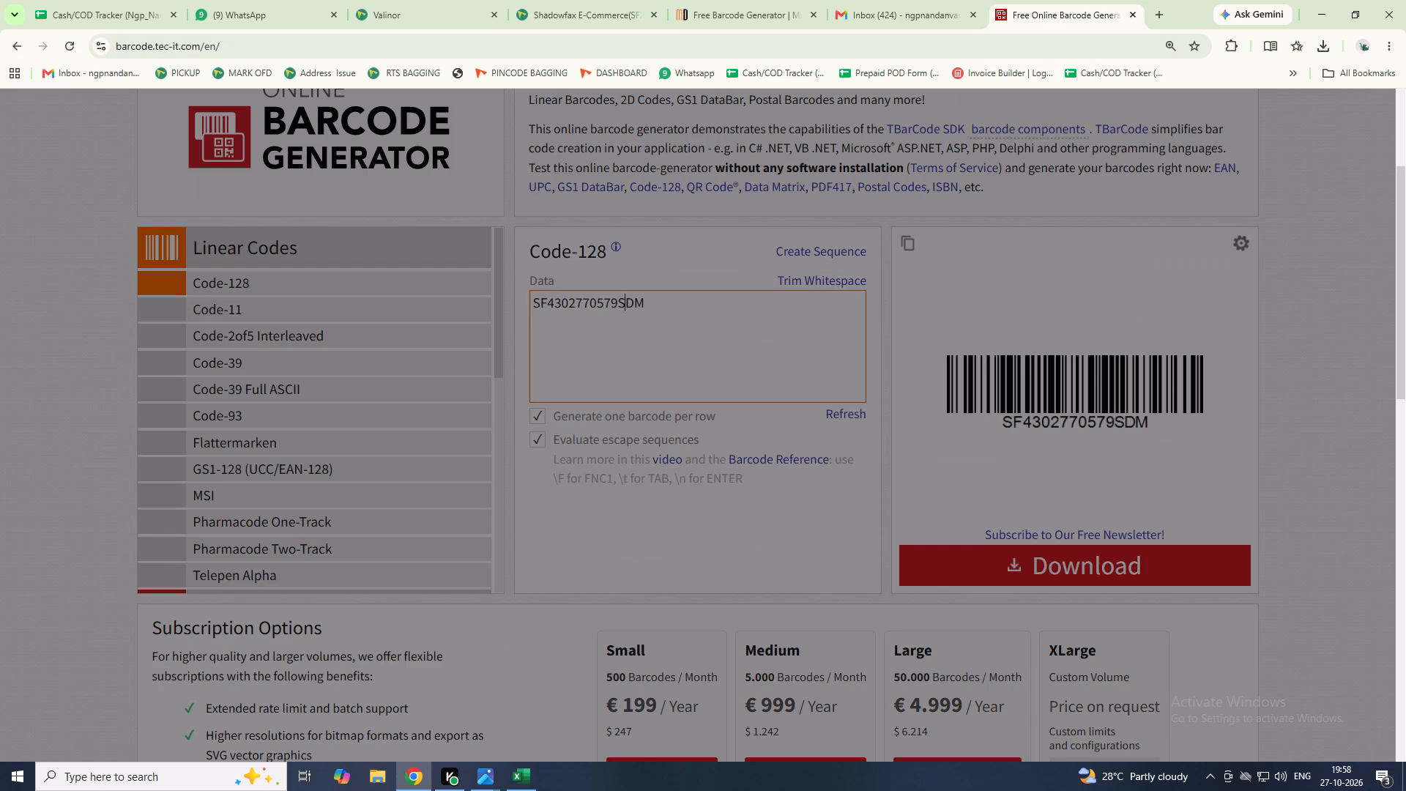
pyautogui.click(630, 306)
pyautogui.doubleClick(631, 306)
pyautogui.hotkey('ctrl', 'v')
pyautogui.doubleClick(542, 416)
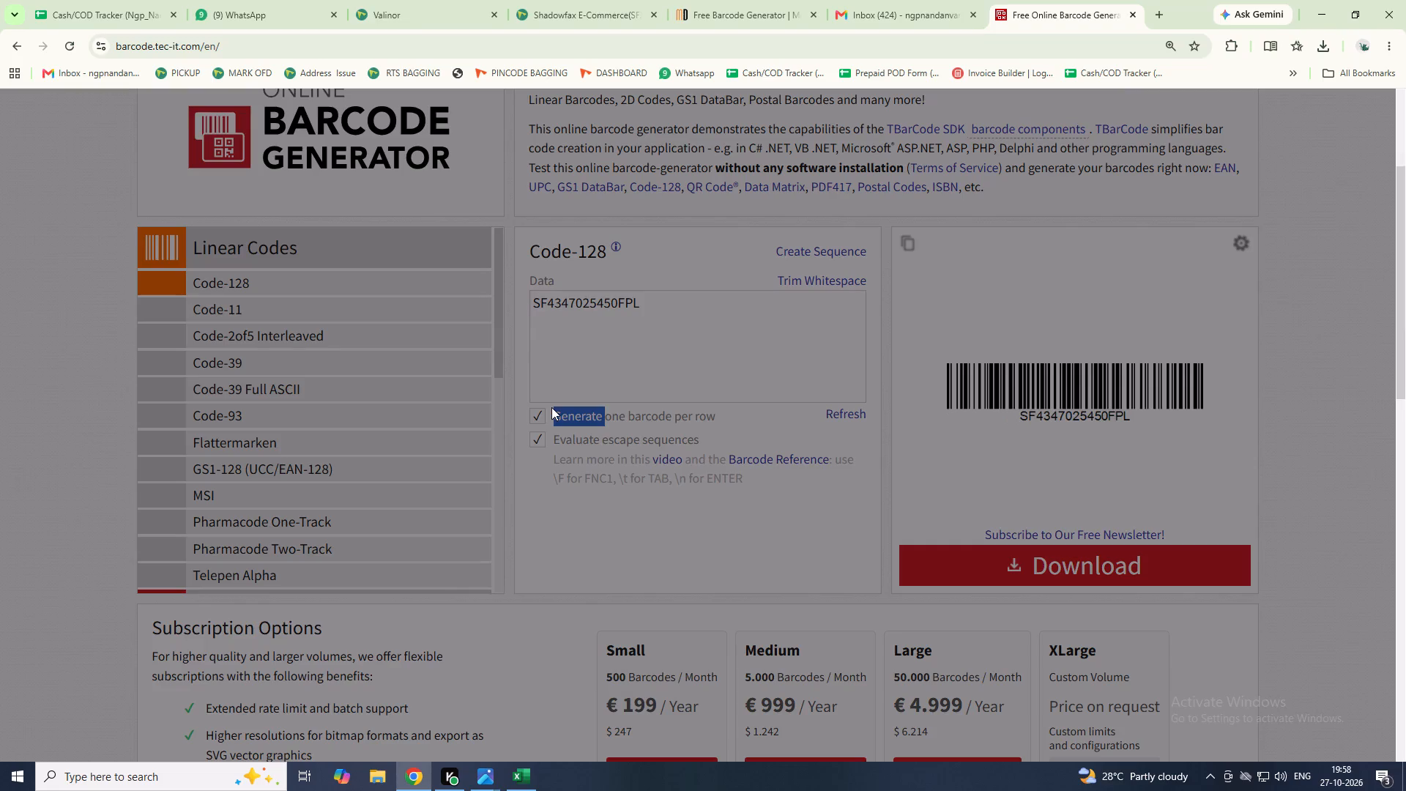
# Return to the rider's Forward runsheet closure and reload the Update Unscanned Shipments stage to check for remaining unmarked shipments.
pyautogui.click(525, 13)
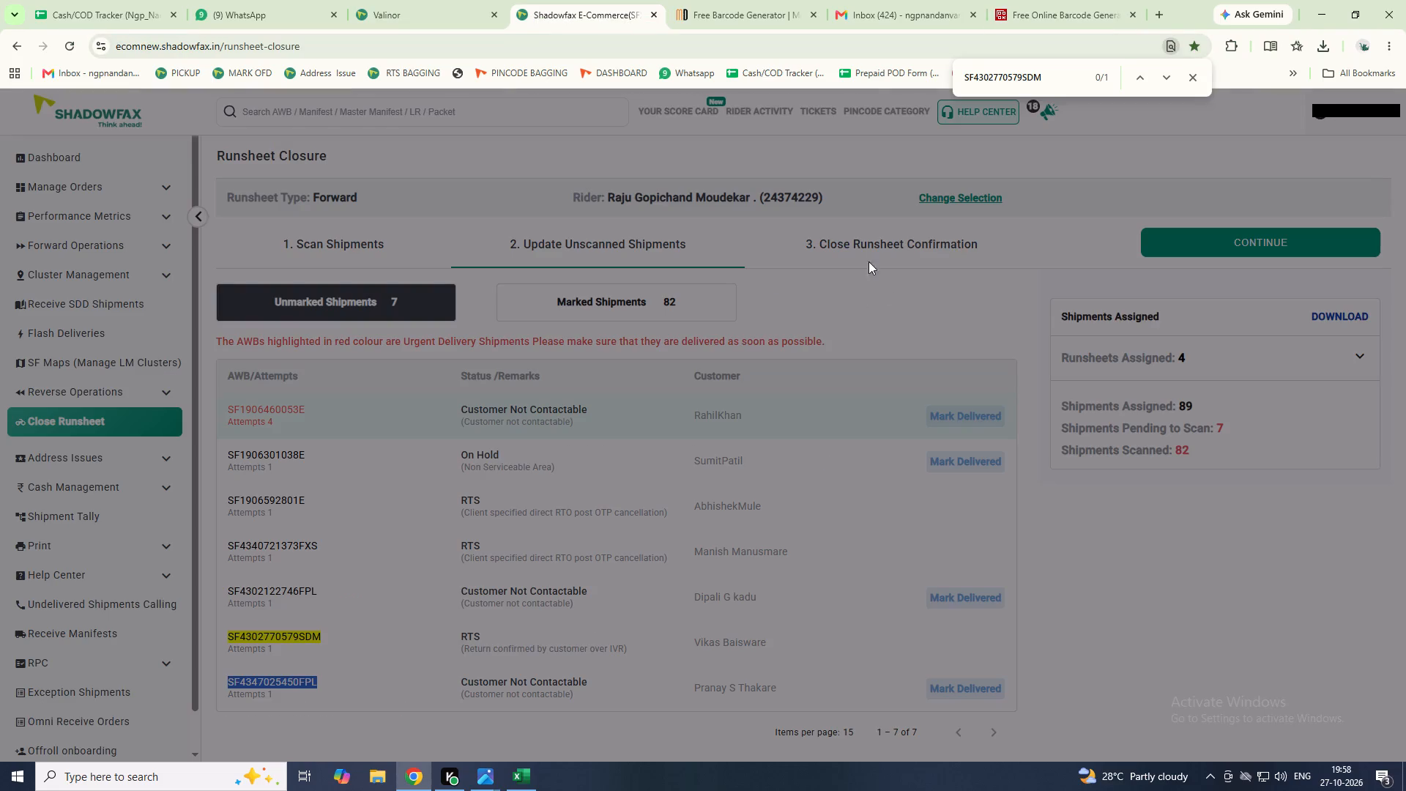
pyautogui.click(871, 237)
pyautogui.click(624, 242)
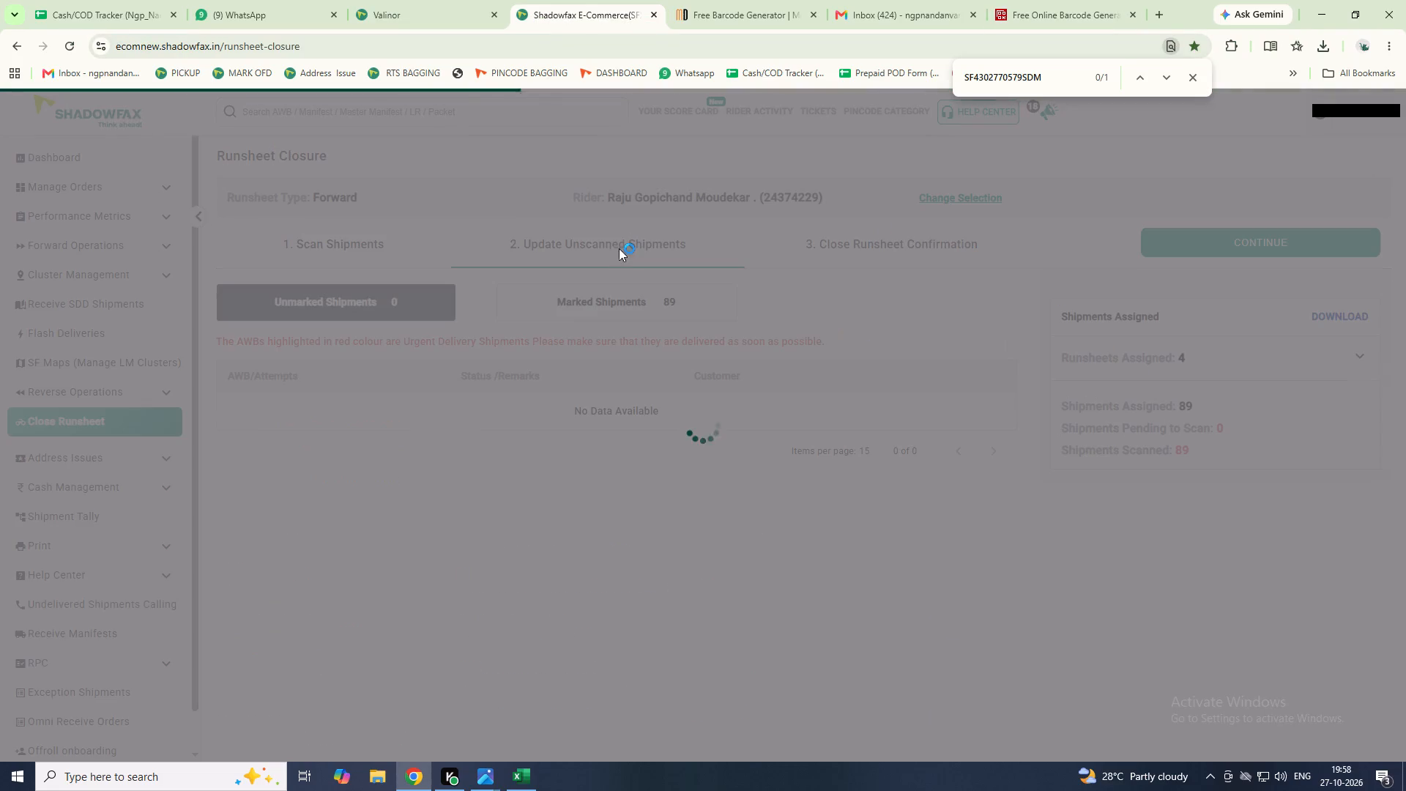
# Check Raju's Close Runsheet Confirmation, then record RAJU with Demo amount 5129 under rider 11 in the Cash/COD Tracker's 20-10-2026 block.
pyautogui.click(846, 237)
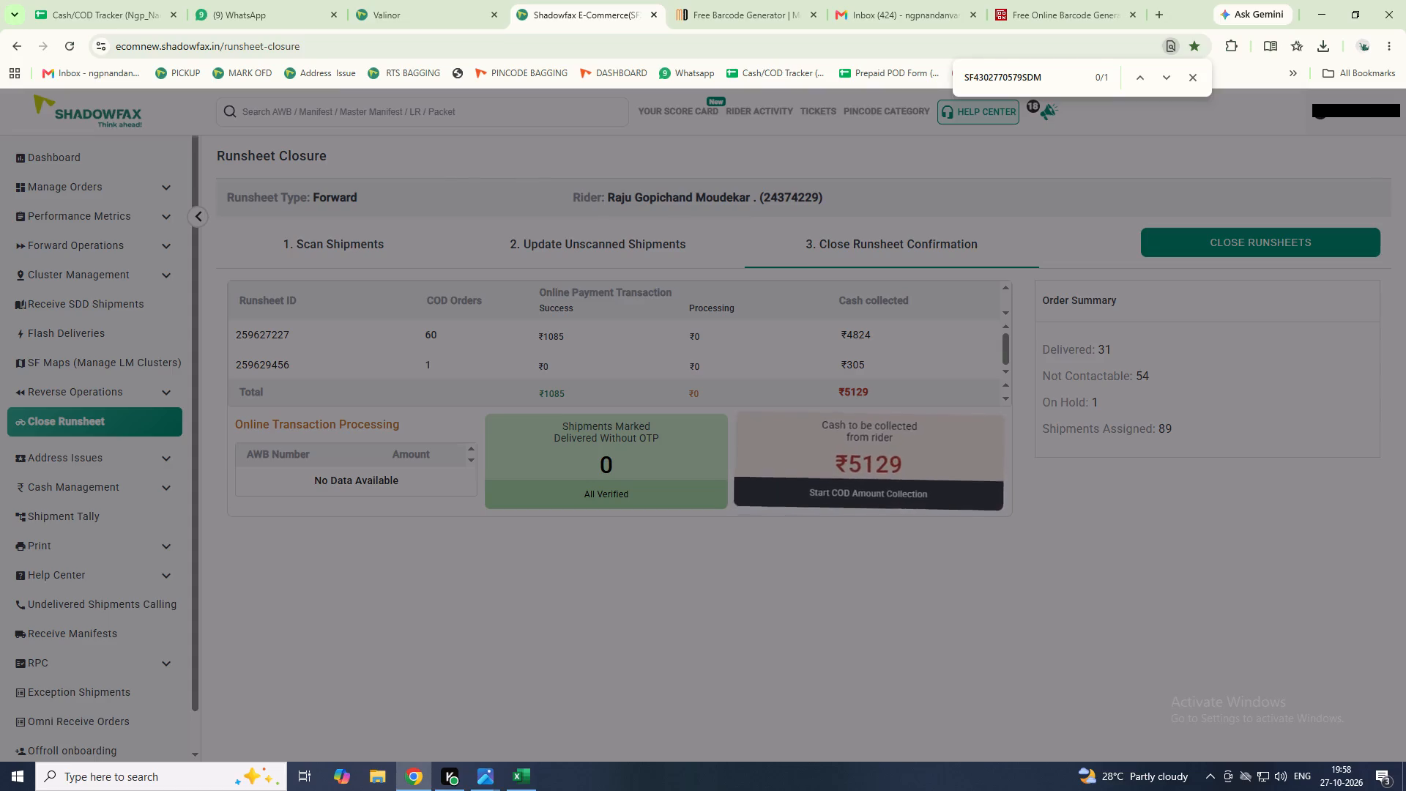
pyautogui.click(103, 19)
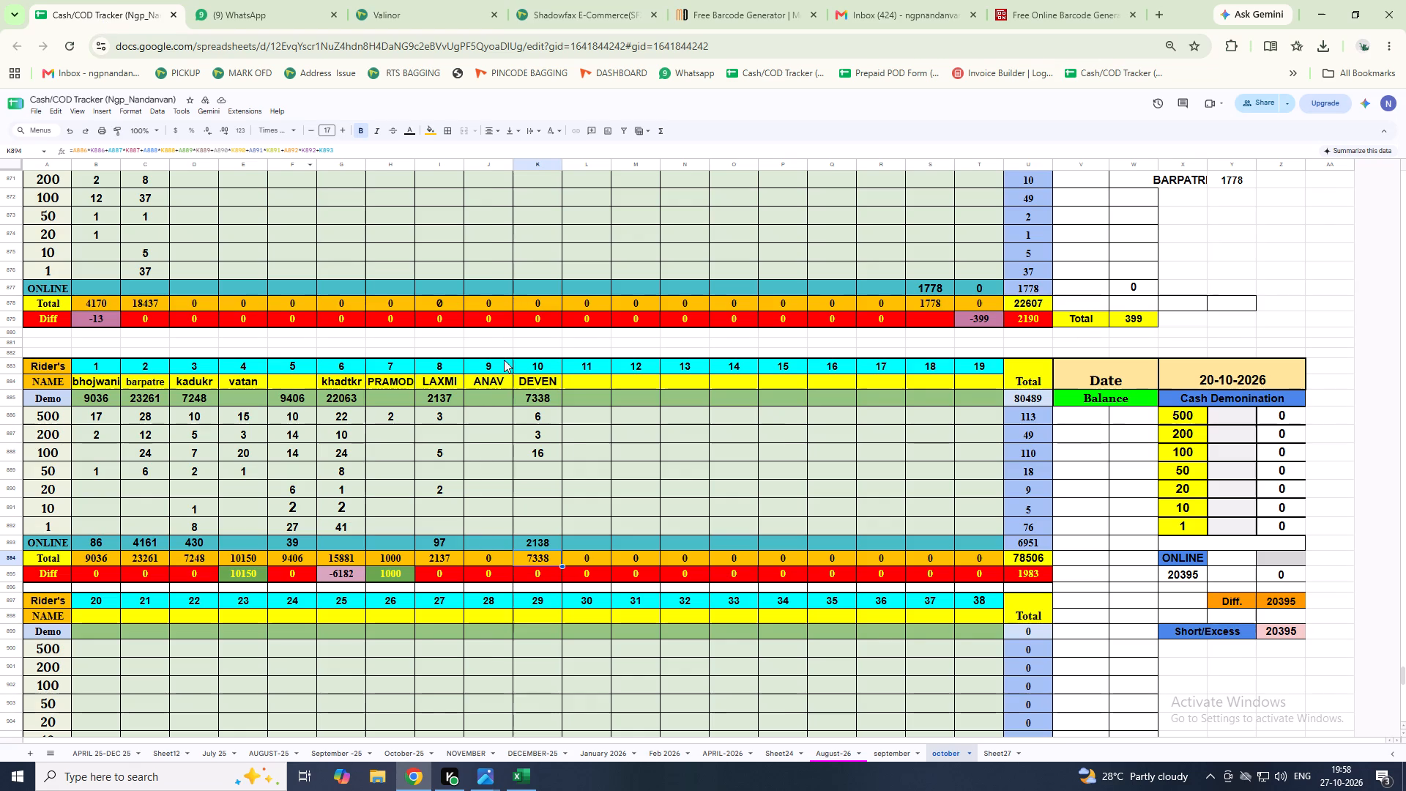
pyautogui.click(570, 399)
pyautogui.press('5')
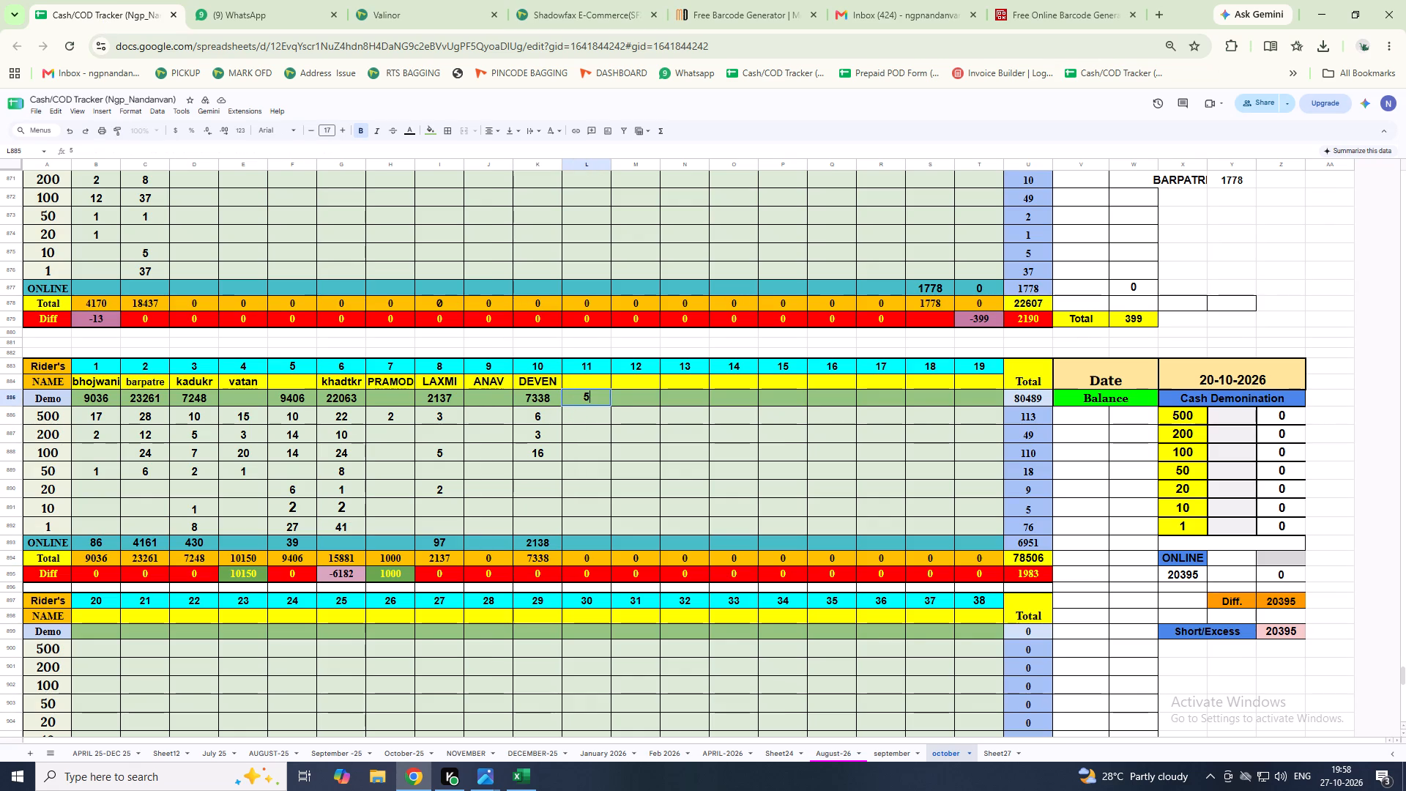
pyautogui.press('1')
pyautogui.write('29')
pyautogui.press('Up')
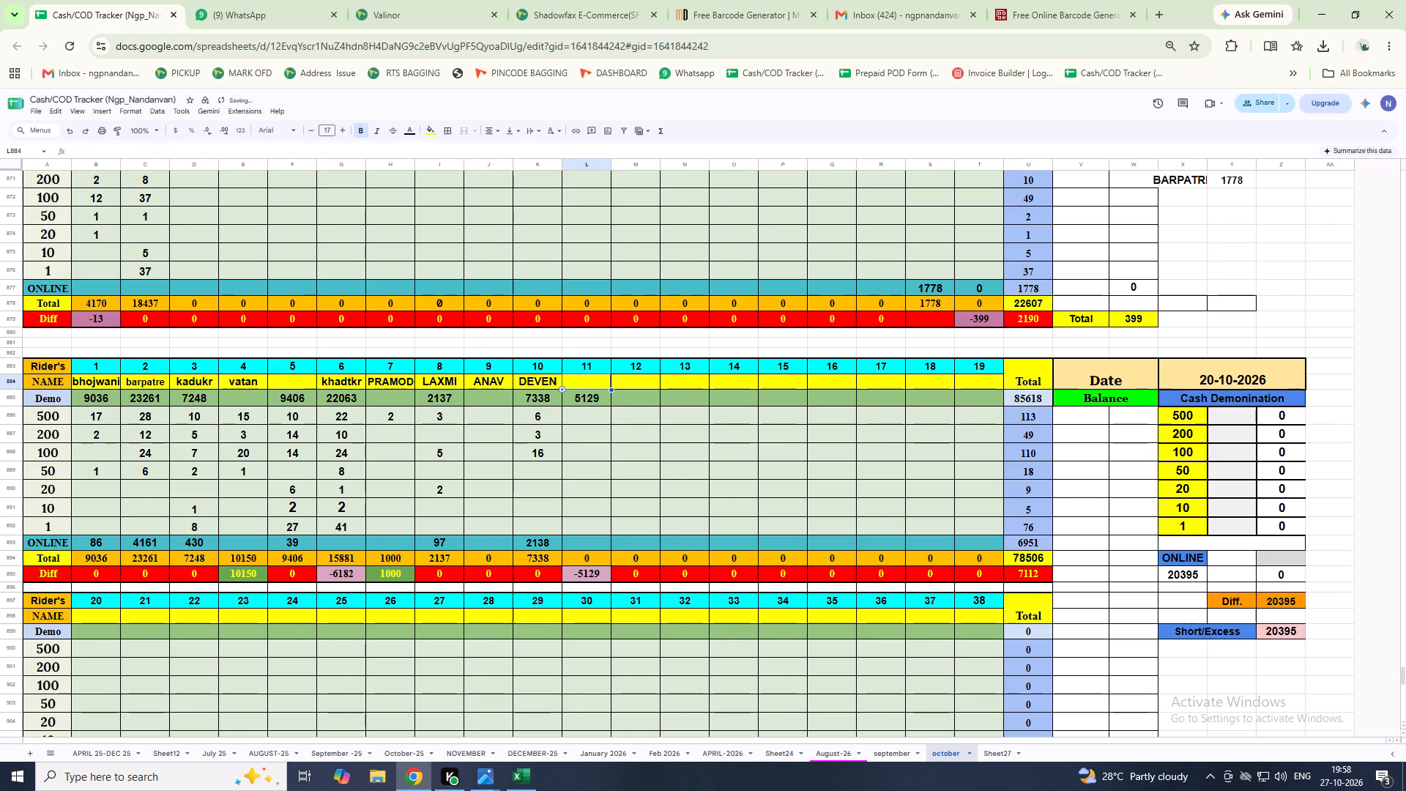
pyautogui.write('RAJU')
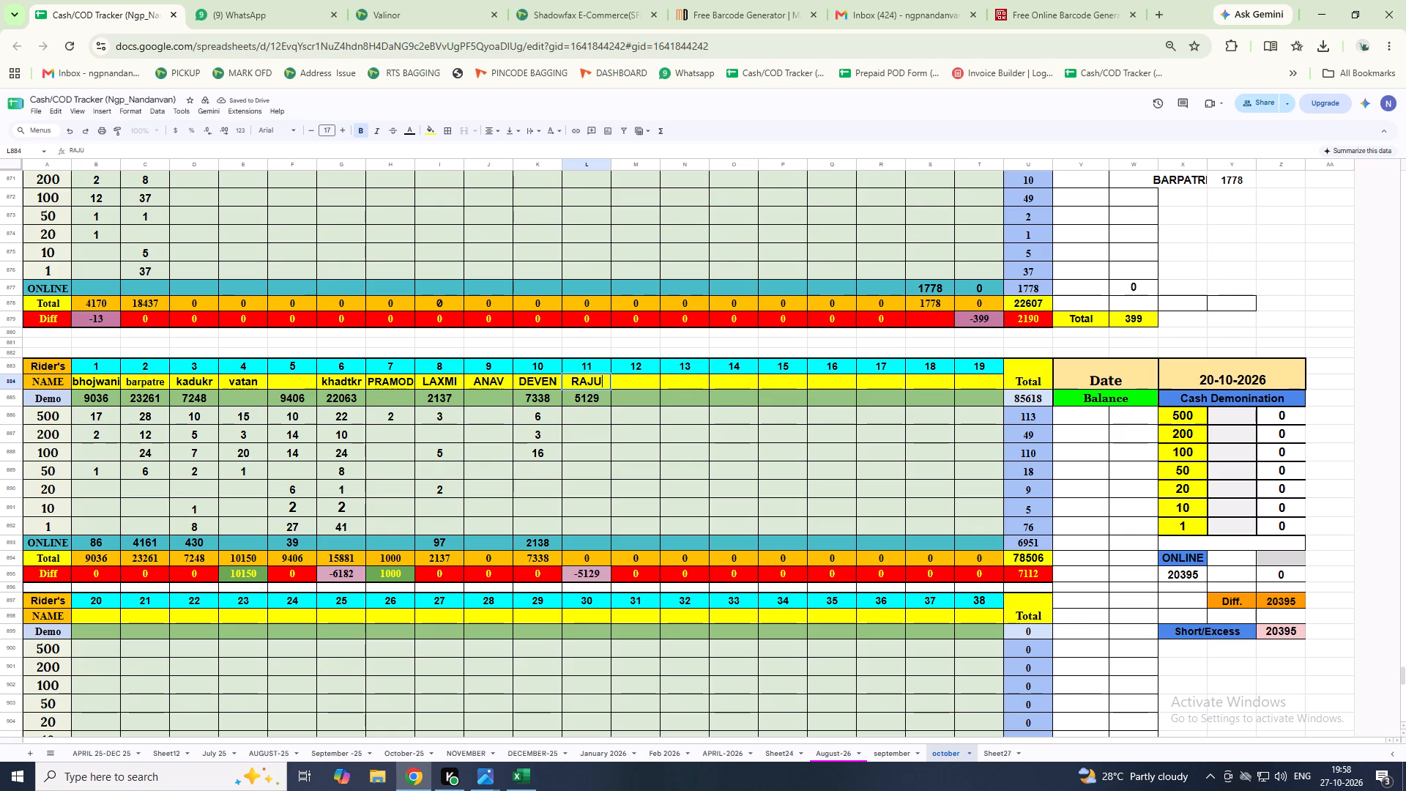
pyautogui.press('Return')
pyautogui.press('Return')
pyautogui.press('Return')
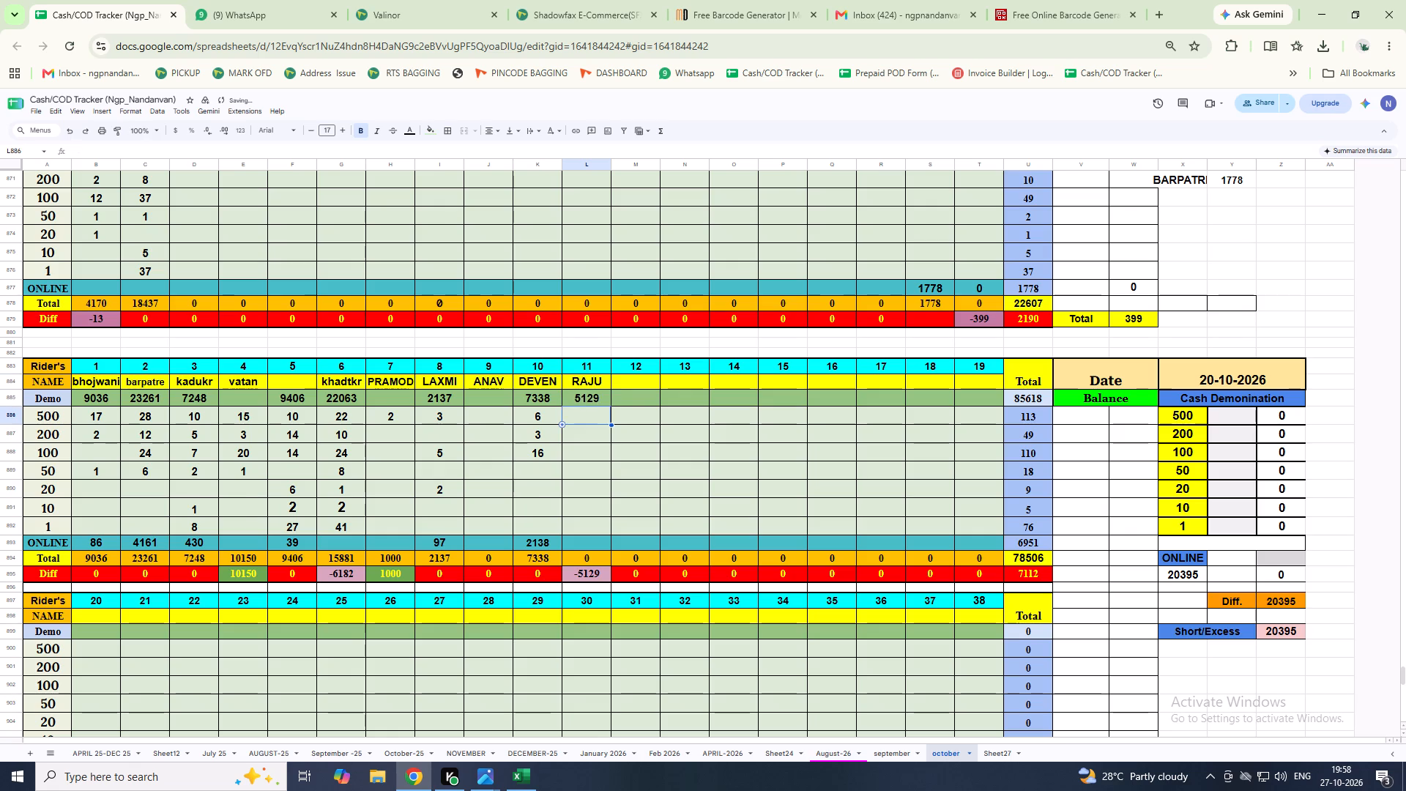
pyautogui.scroll(3, 657, 385)
pyautogui.scroll(4, 306, 360)
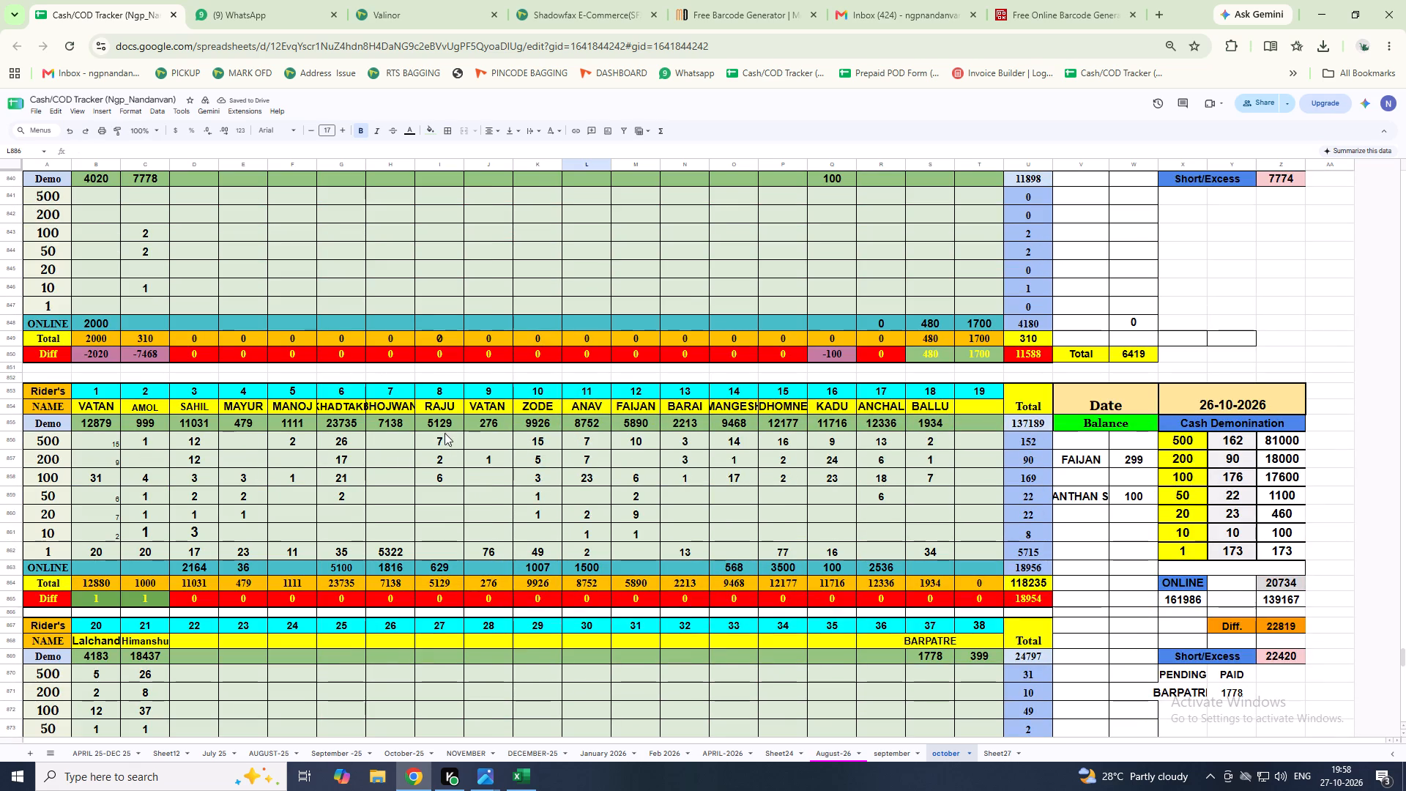
# Collect Raju's COD payment of ₹5129 in Shadowfax as cash in hand and mark it as collected.
pyautogui.click(562, 19)
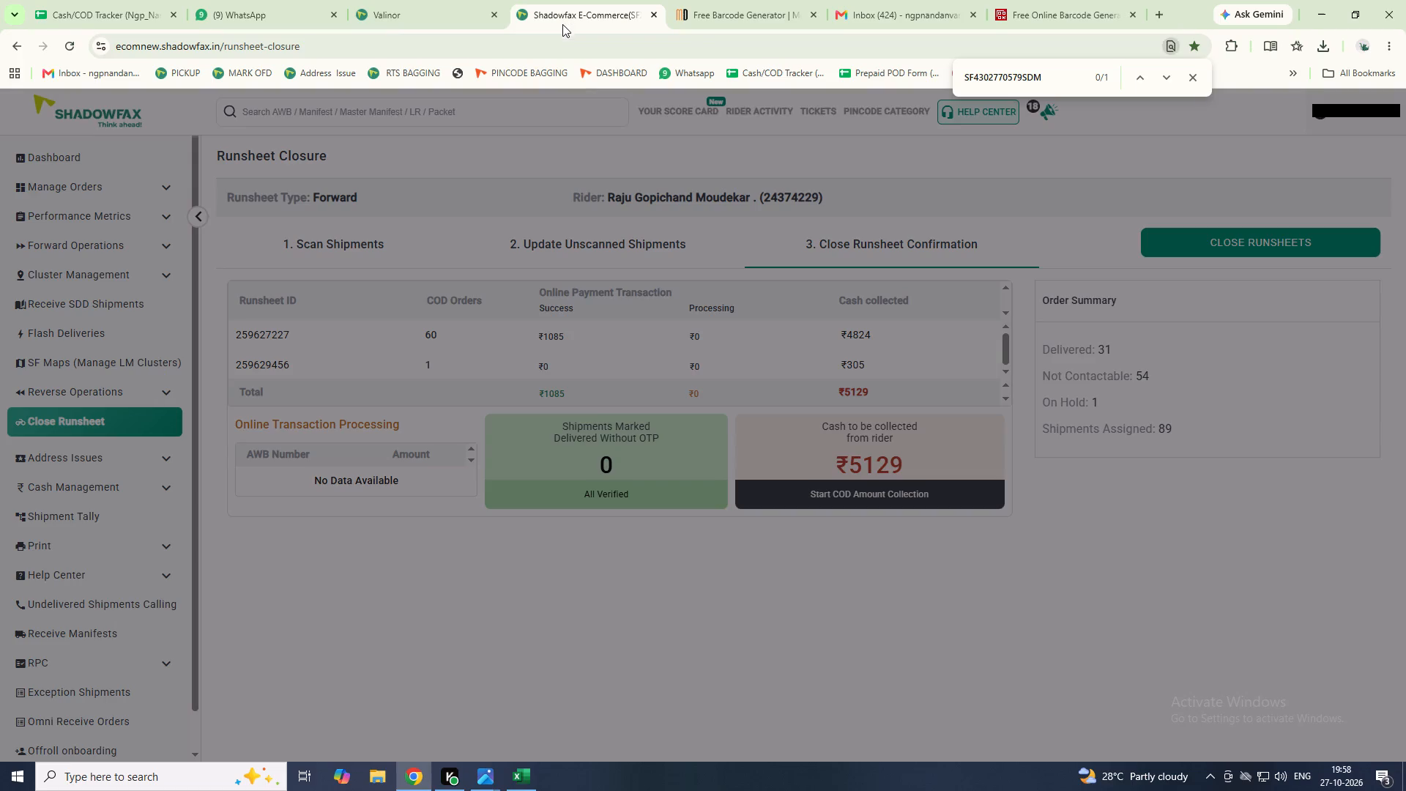
pyautogui.click(846, 488)
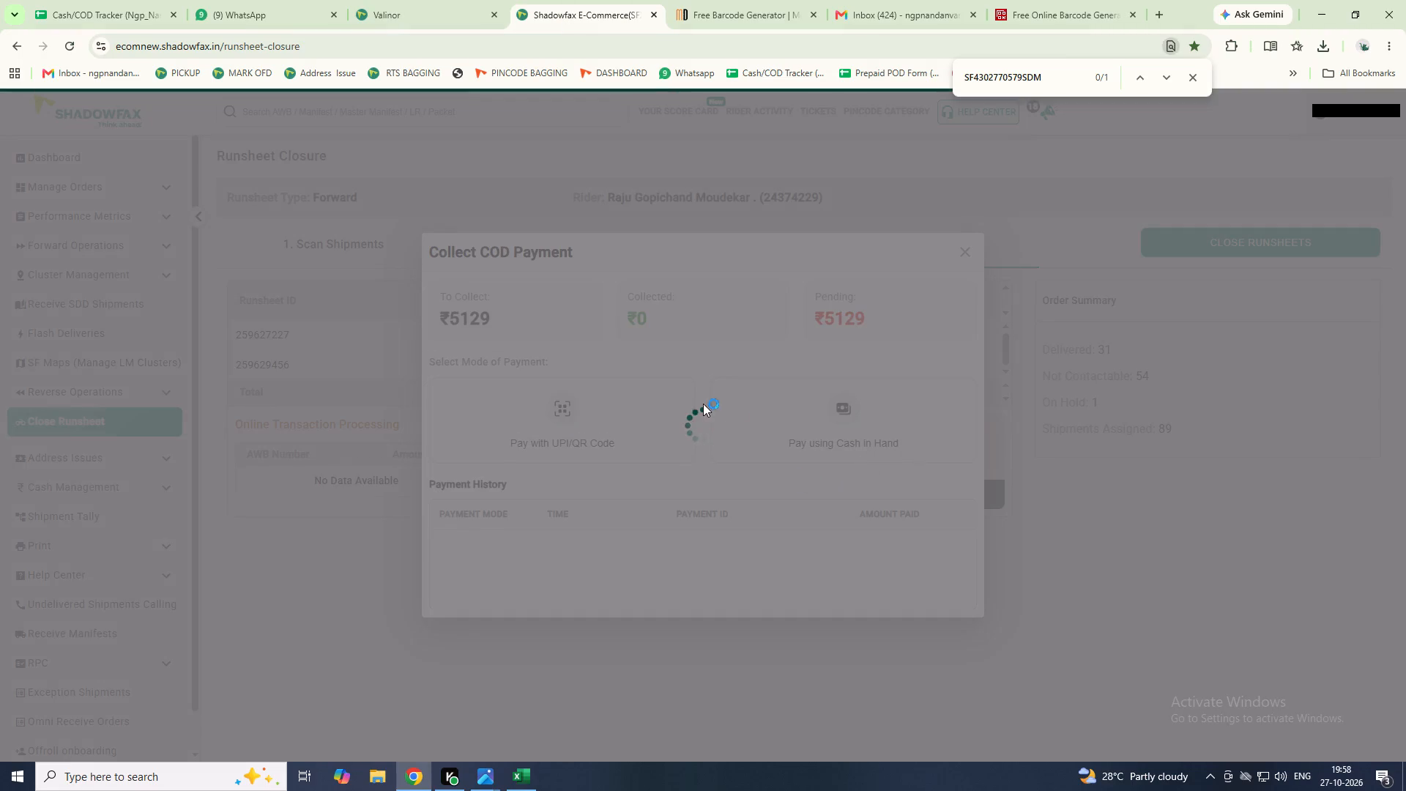
pyautogui.click(797, 445)
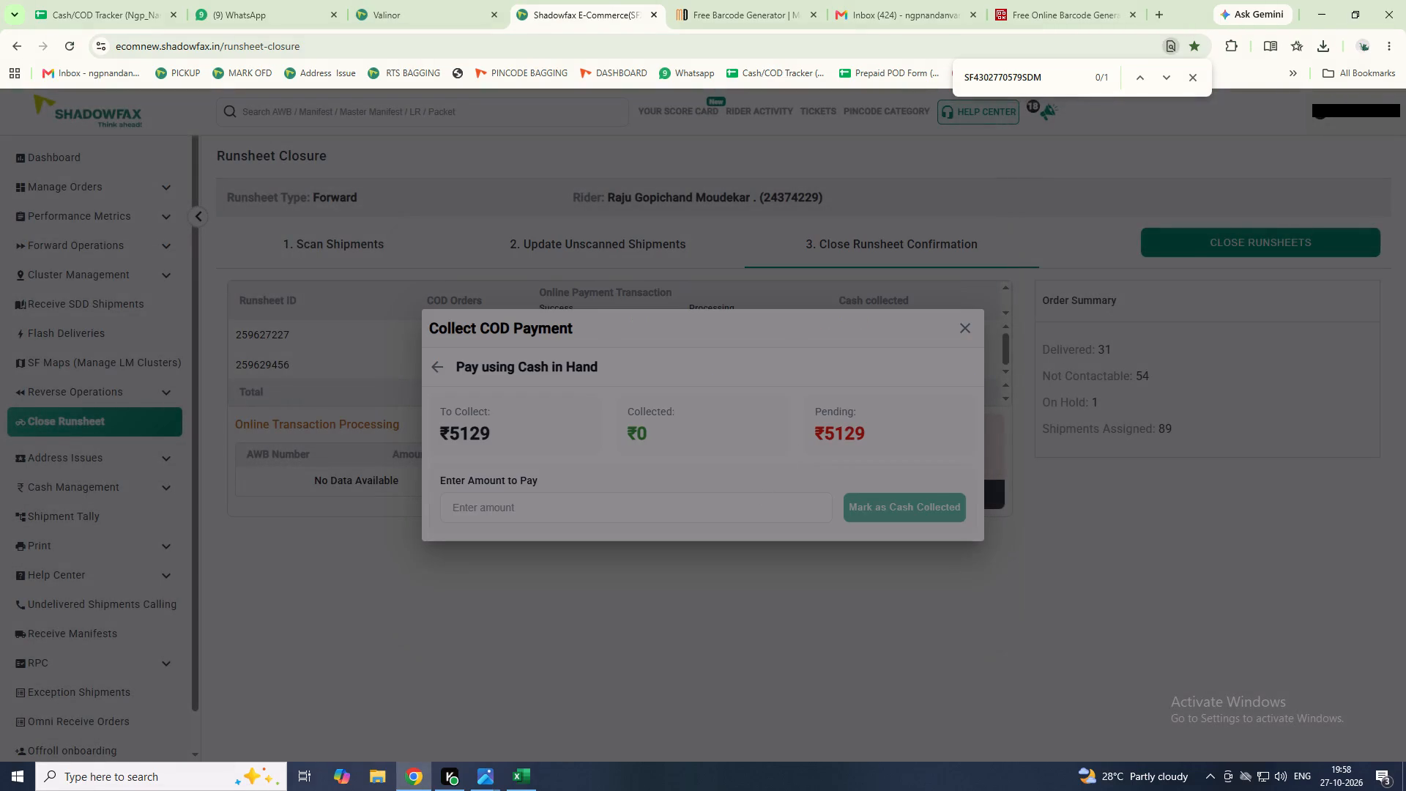
pyautogui.click(750, 506)
pyautogui.write('5129')
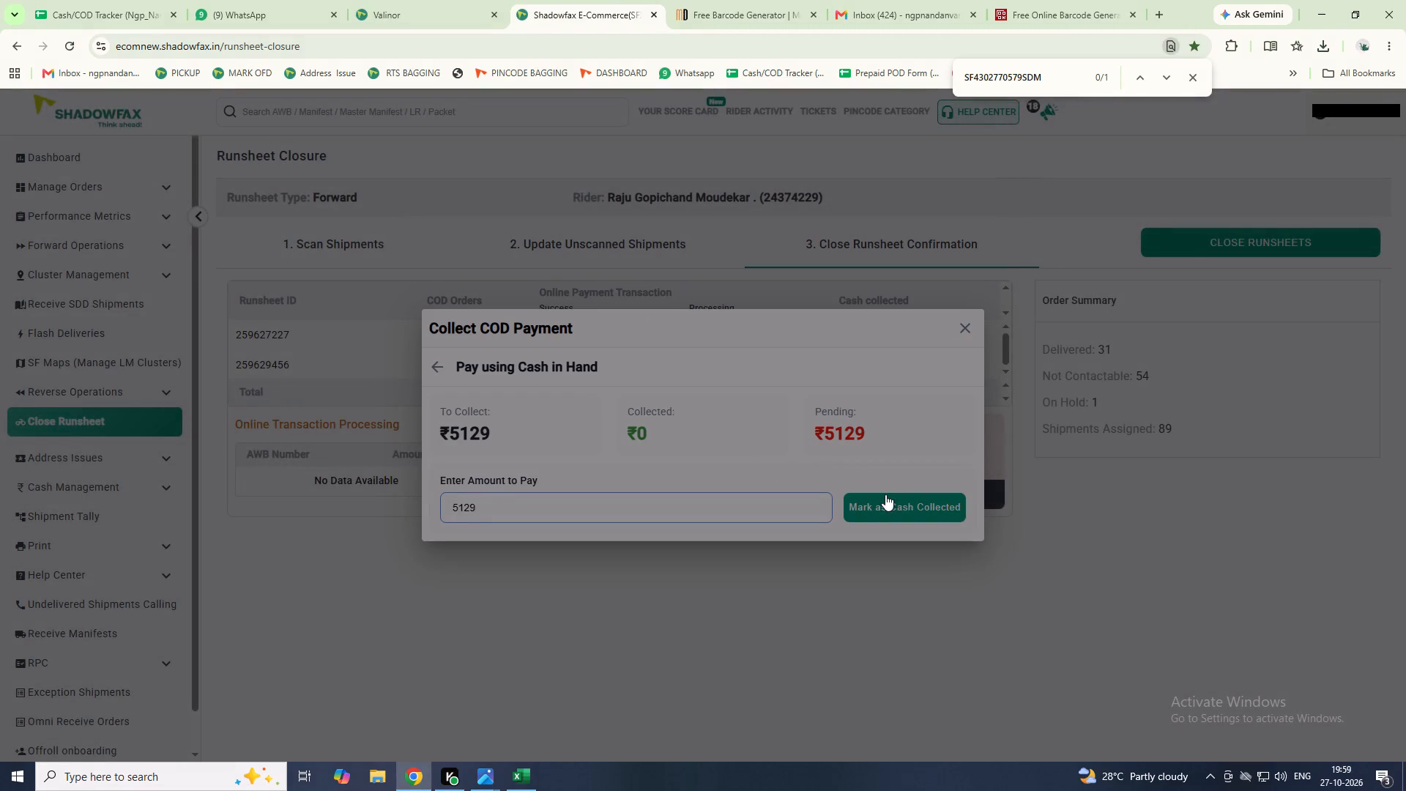
pyautogui.click(880, 499)
pyautogui.click(963, 256)
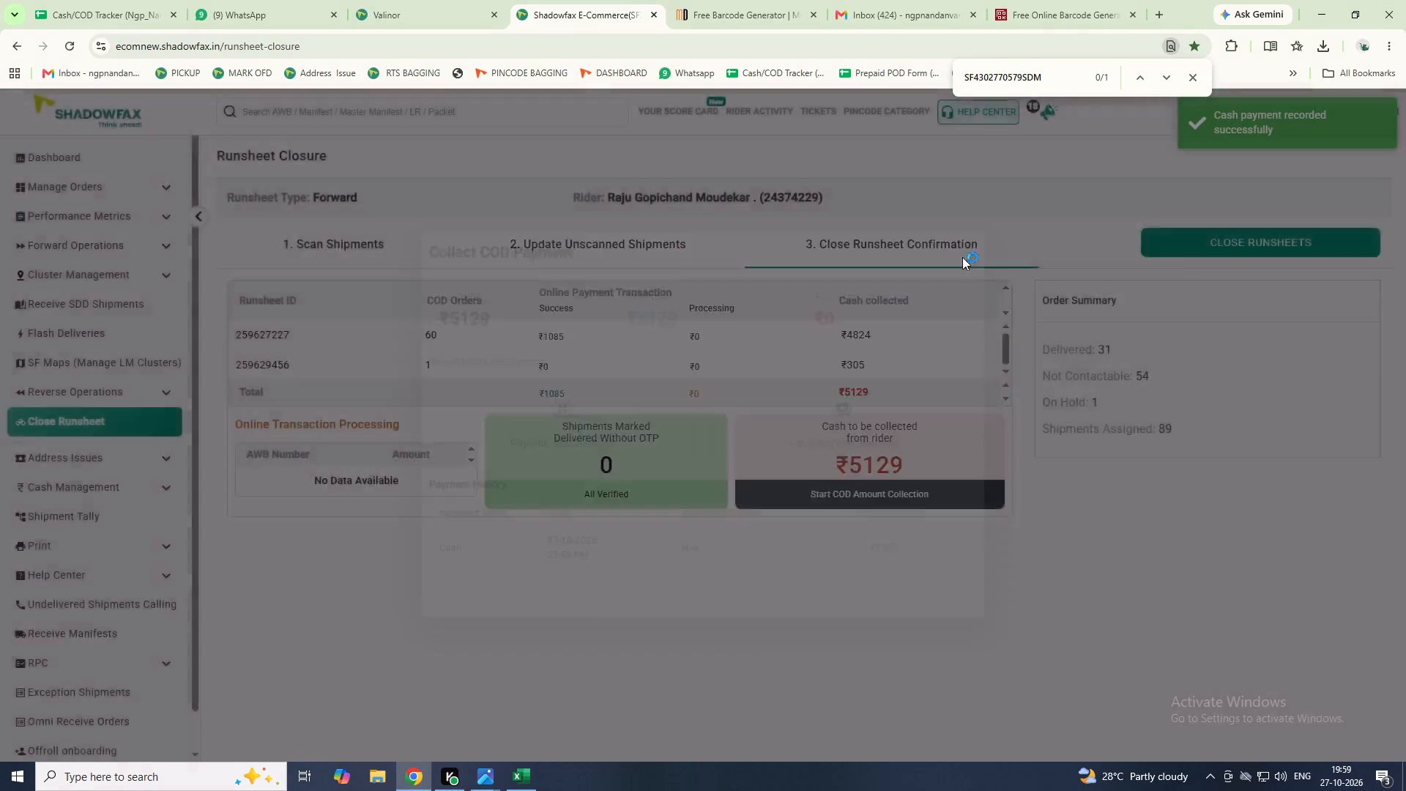
pyautogui.click(923, 491)
pyautogui.click(923, 489)
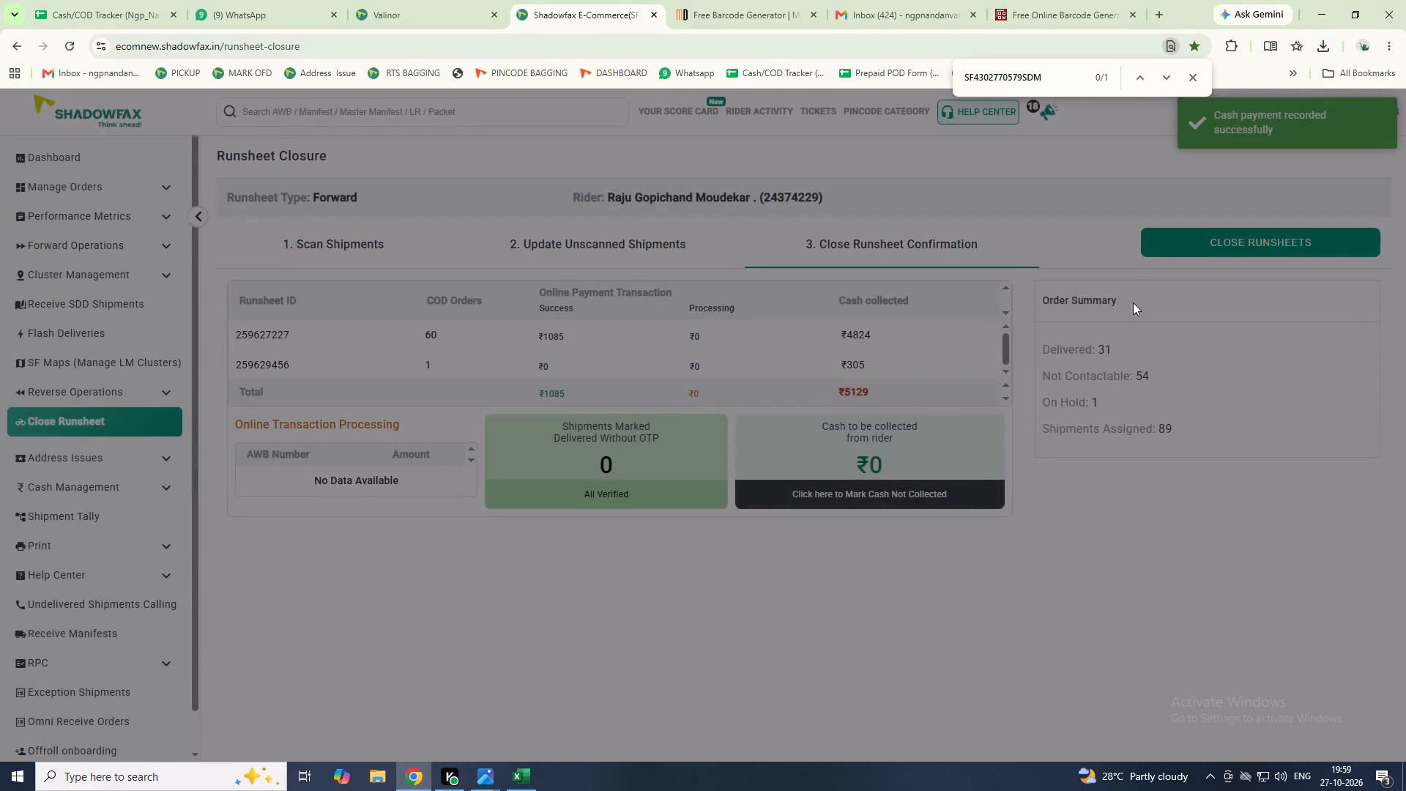
# Close Raju's Forward runsheets.
pyautogui.click(1167, 245)
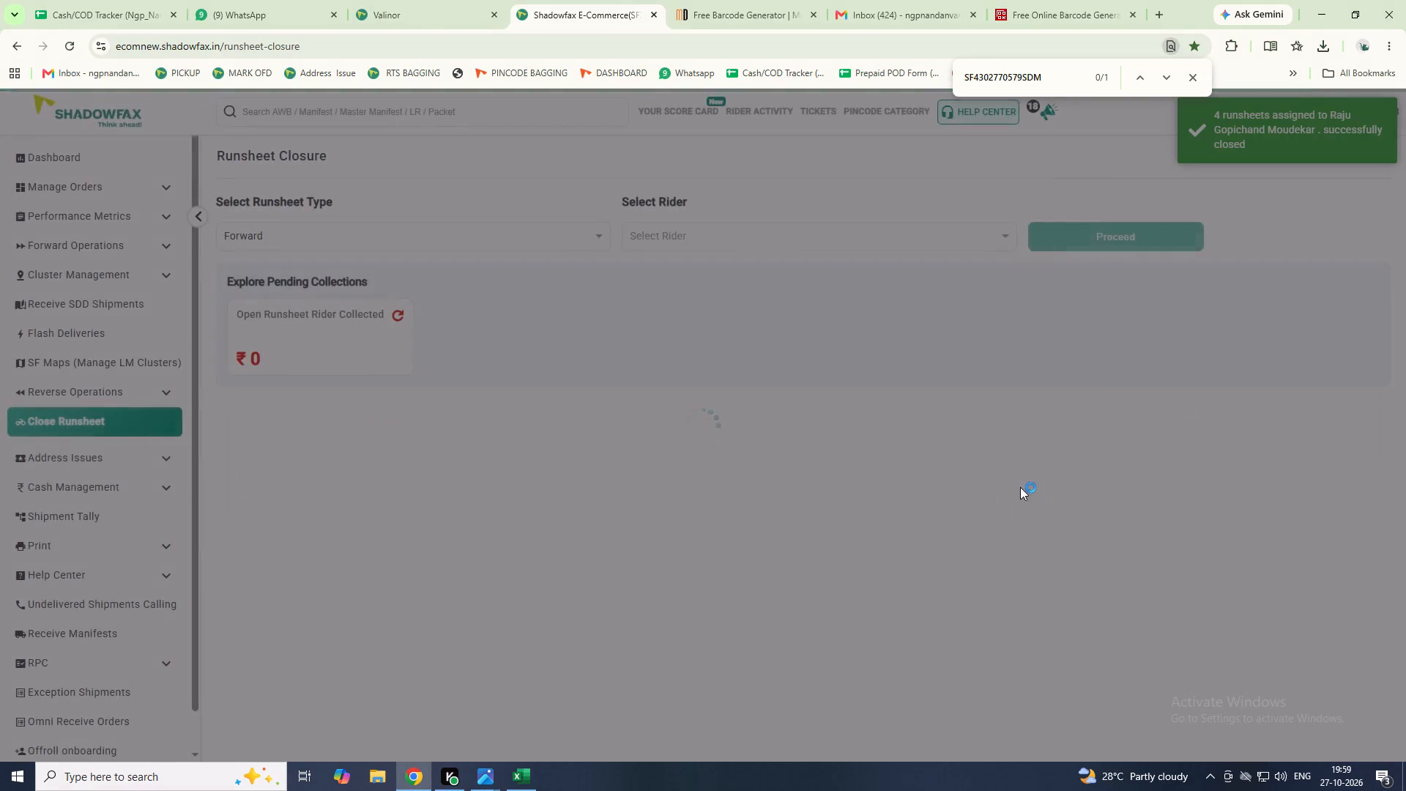
pyautogui.click(1006, 492)
pyautogui.rightClick(1004, 488)
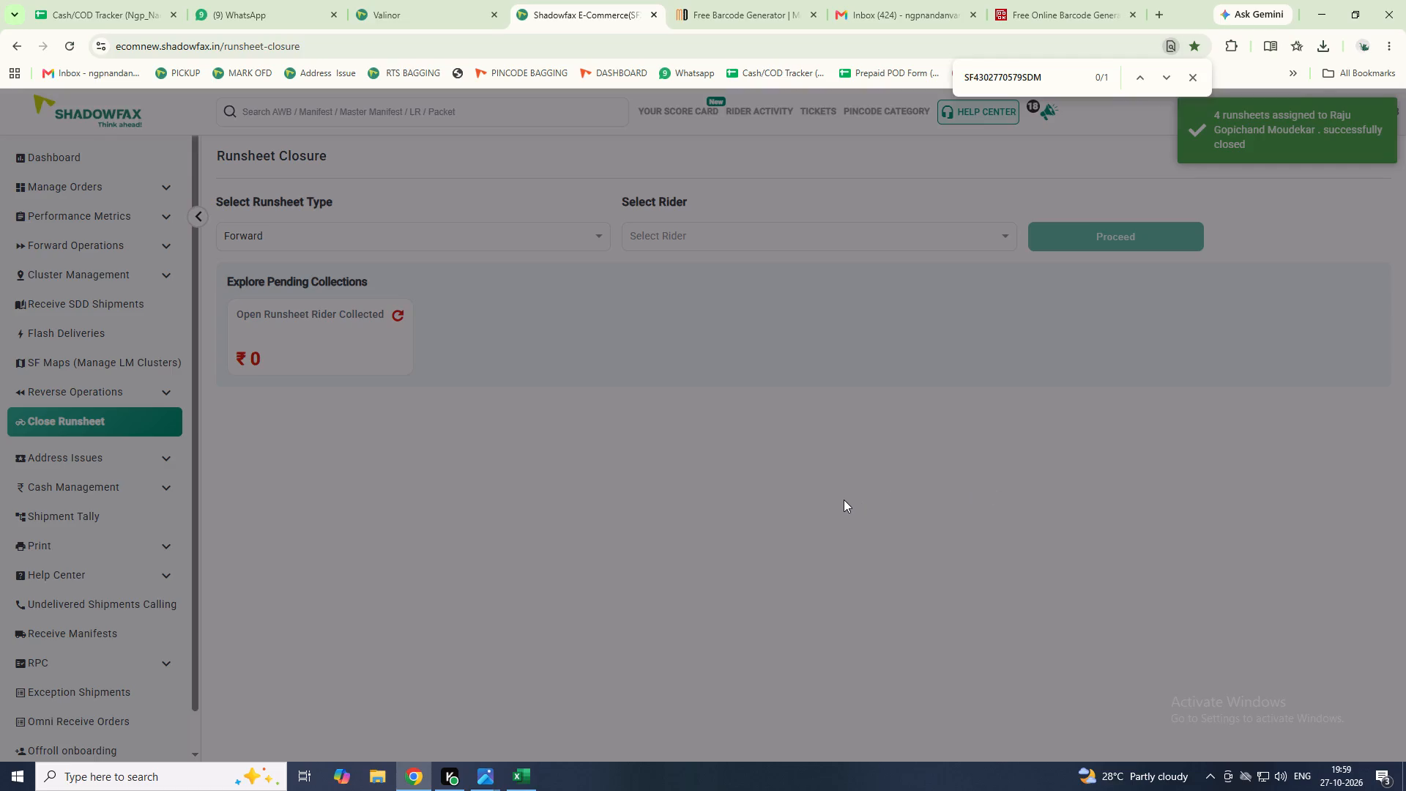
# Open the Reverse runsheet closure for rider Raju and close his runsheets from the confirmation stage.
pyautogui.click(685, 248)
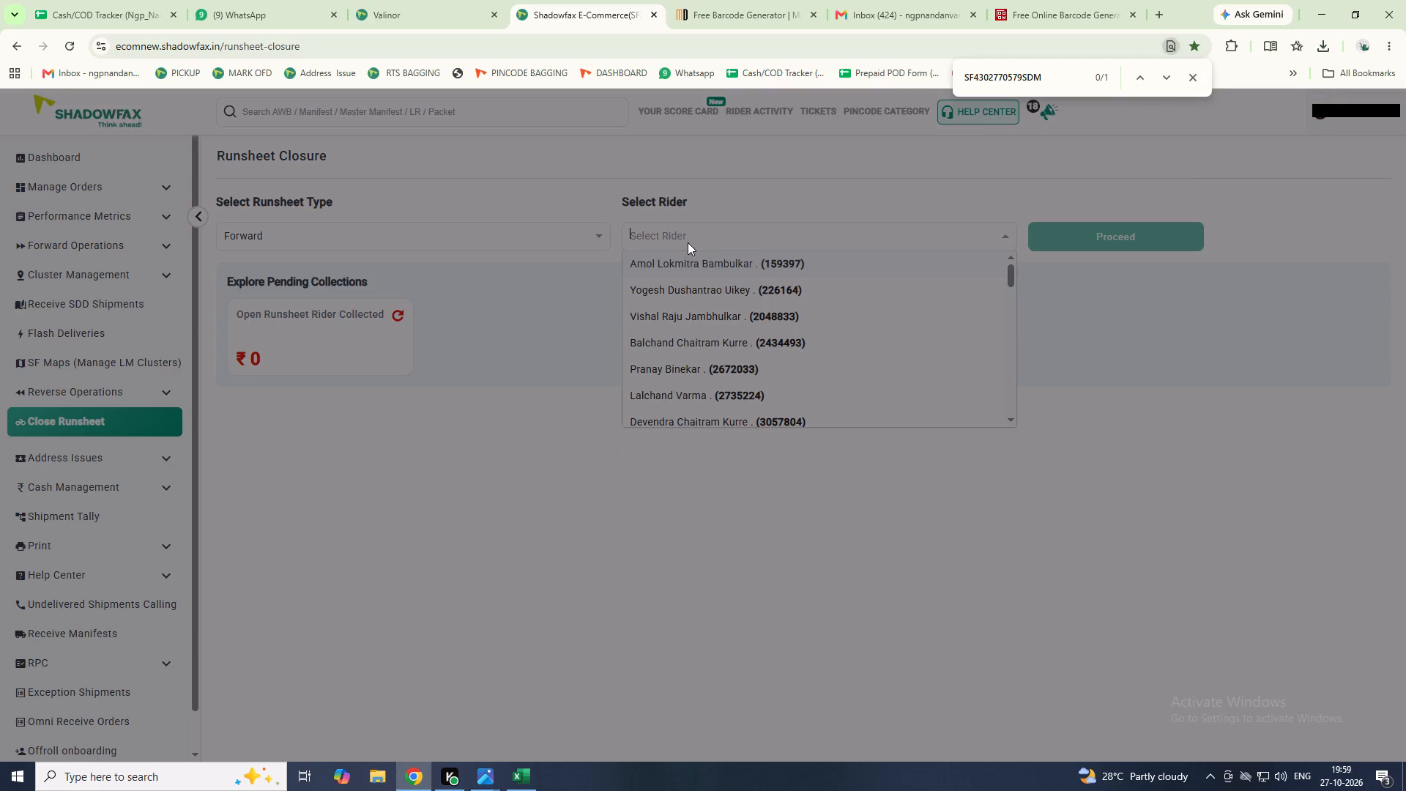
pyautogui.click(434, 240)
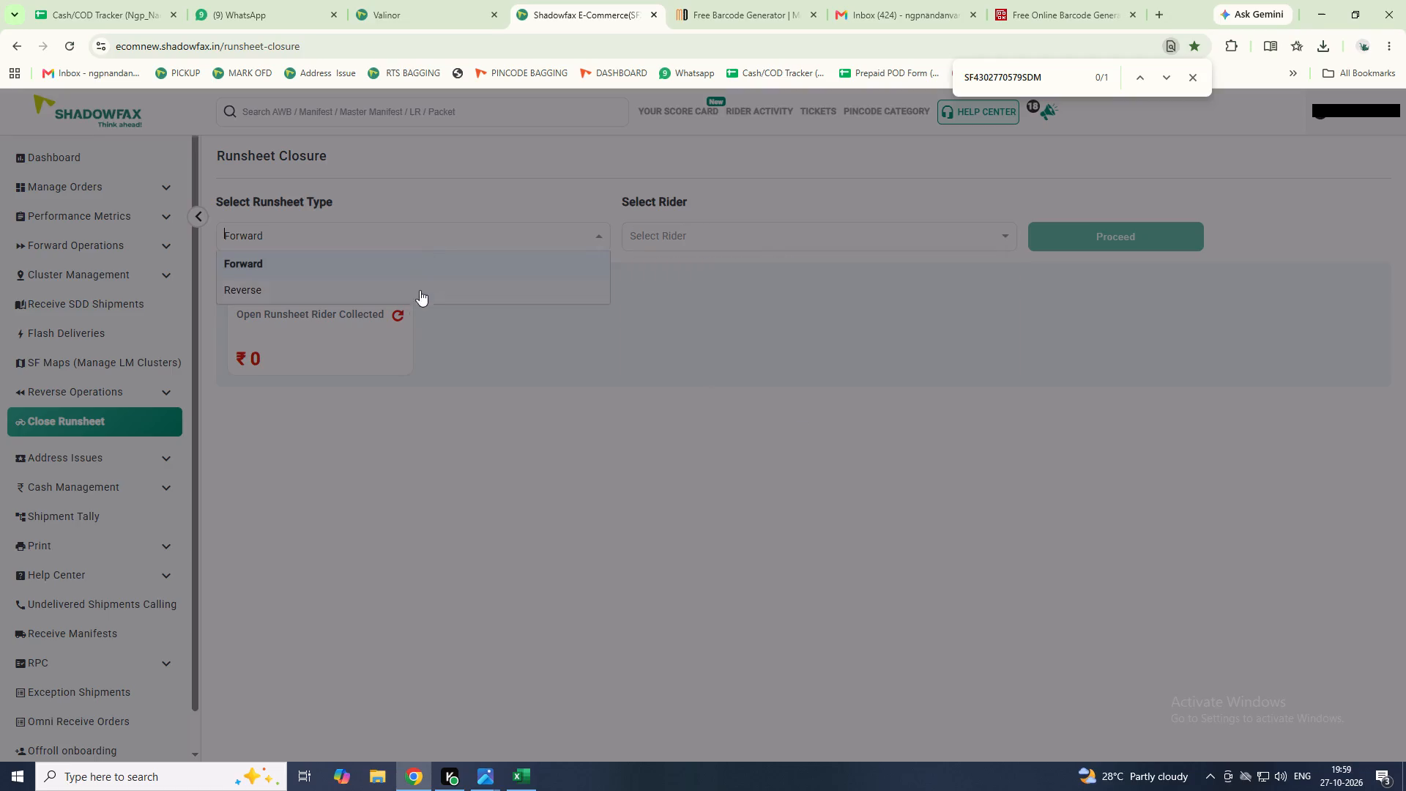
pyautogui.moveTo(414, 303); pyautogui.dragTo(423, 300)
pyautogui.click(641, 227)
pyautogui.write('RAJU')
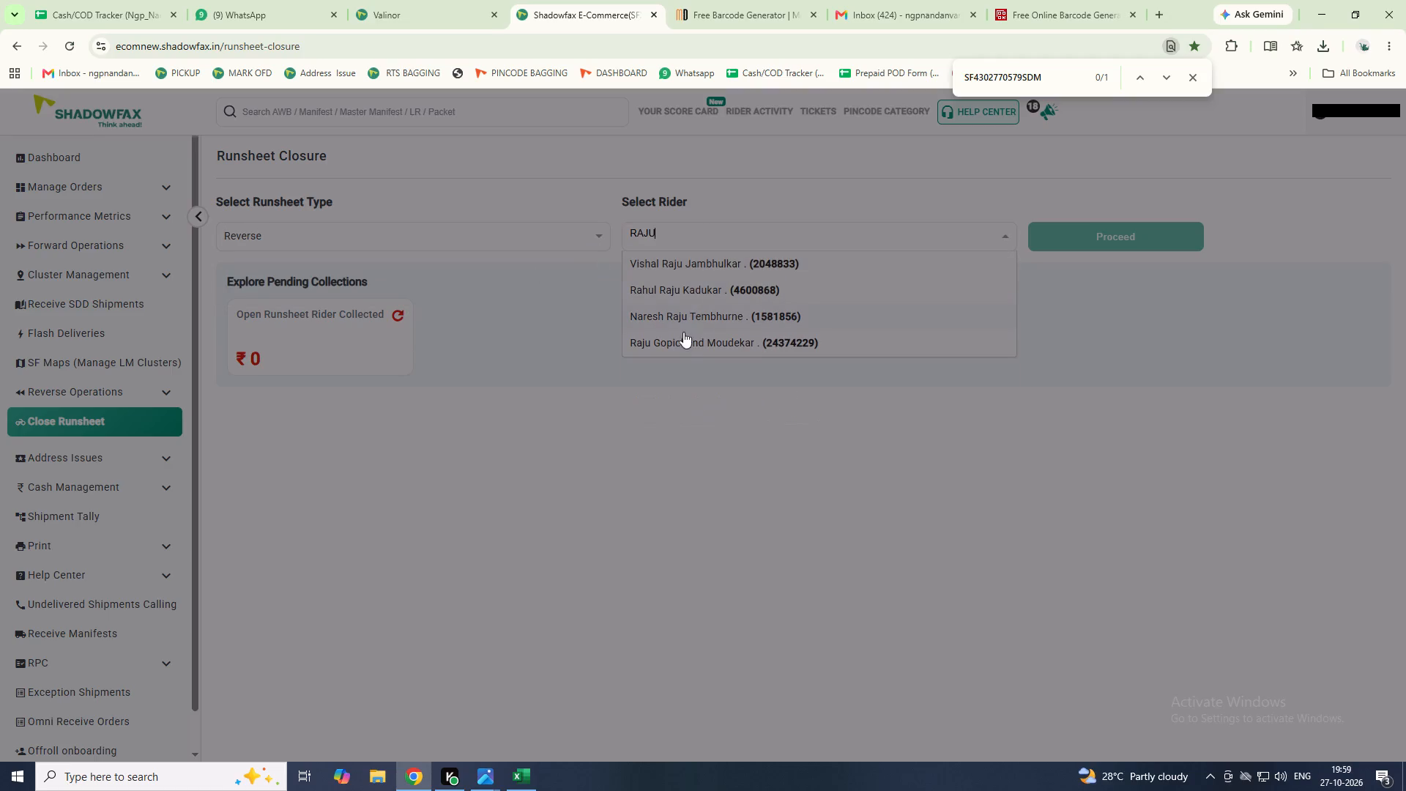
pyautogui.click(685, 345)
pyautogui.click(1087, 238)
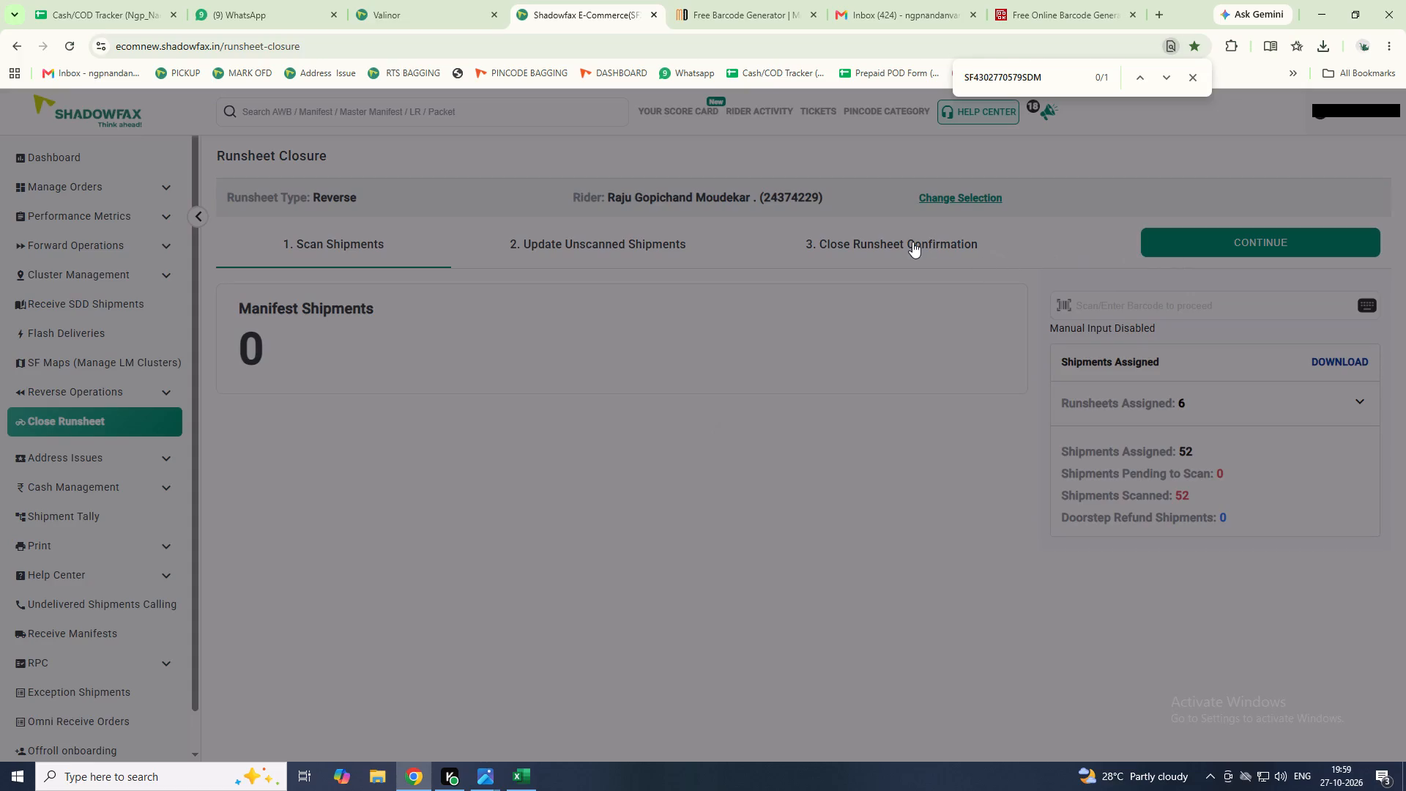
pyautogui.click(912, 242)
pyautogui.doubleClick(1189, 242)
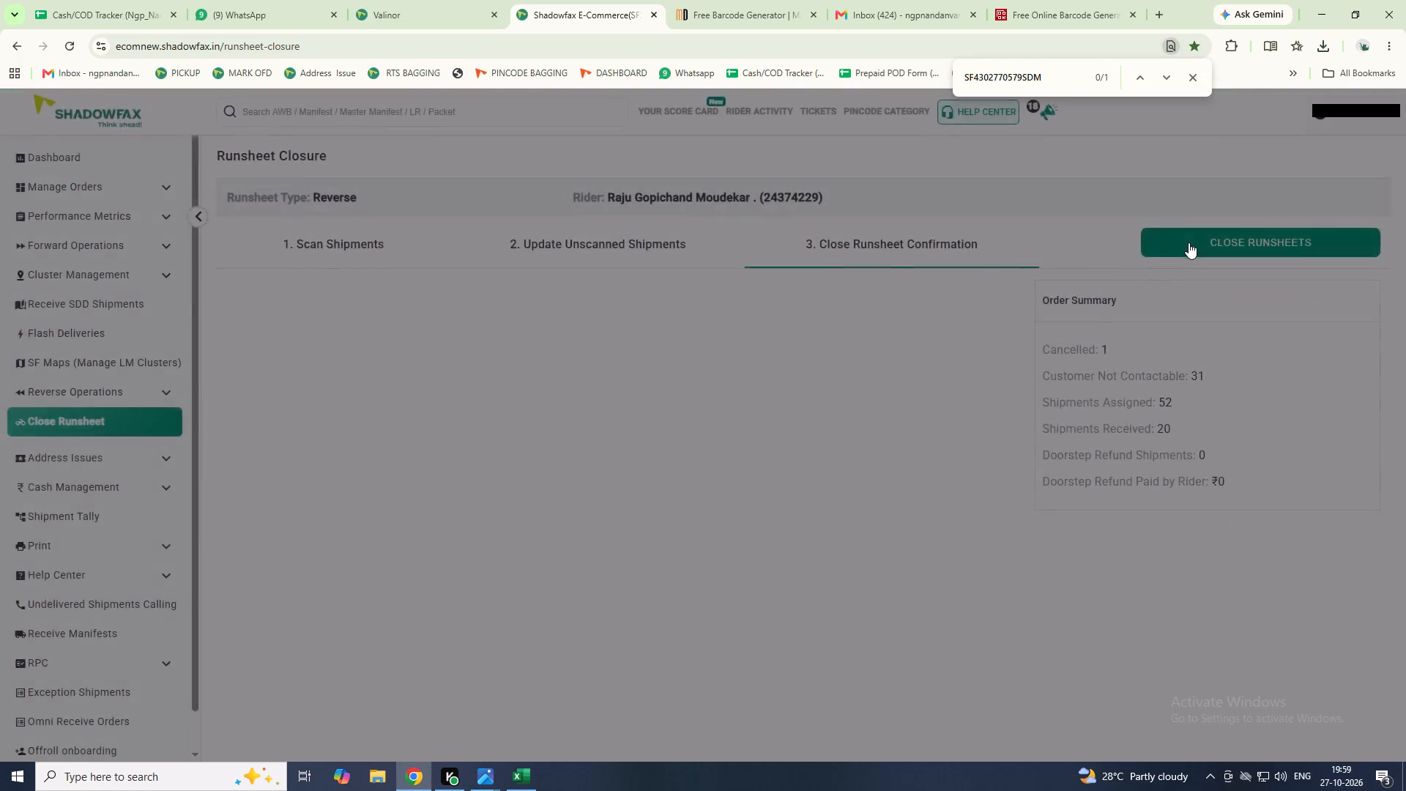
pyautogui.click(1187, 252)
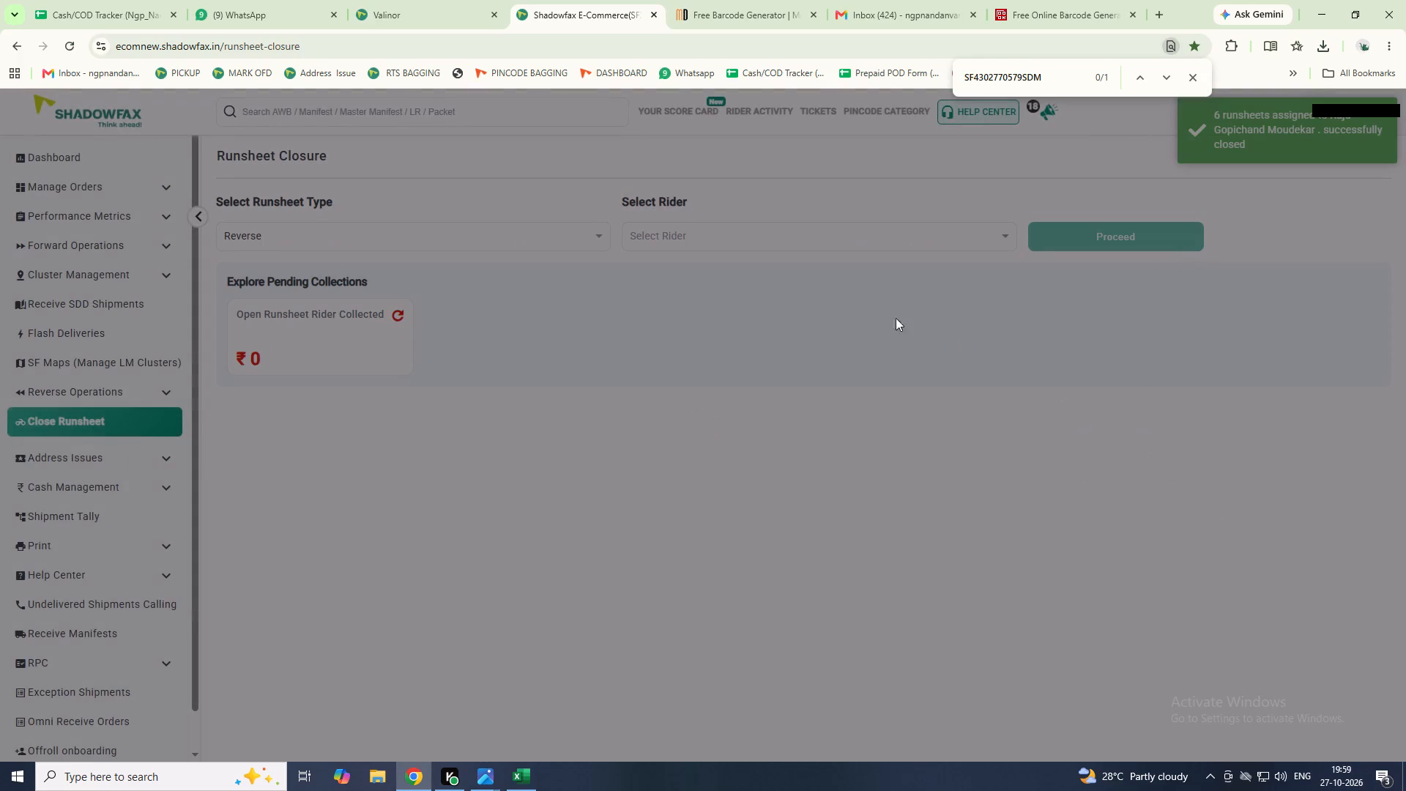
# Open the Forward runsheet closure for rider Amol and ready the AWB entry for scanning his shipments.
pyautogui.click(506, 231)
pyautogui.moveTo(471, 262); pyautogui.dragTo(496, 259)
pyautogui.click(732, 237)
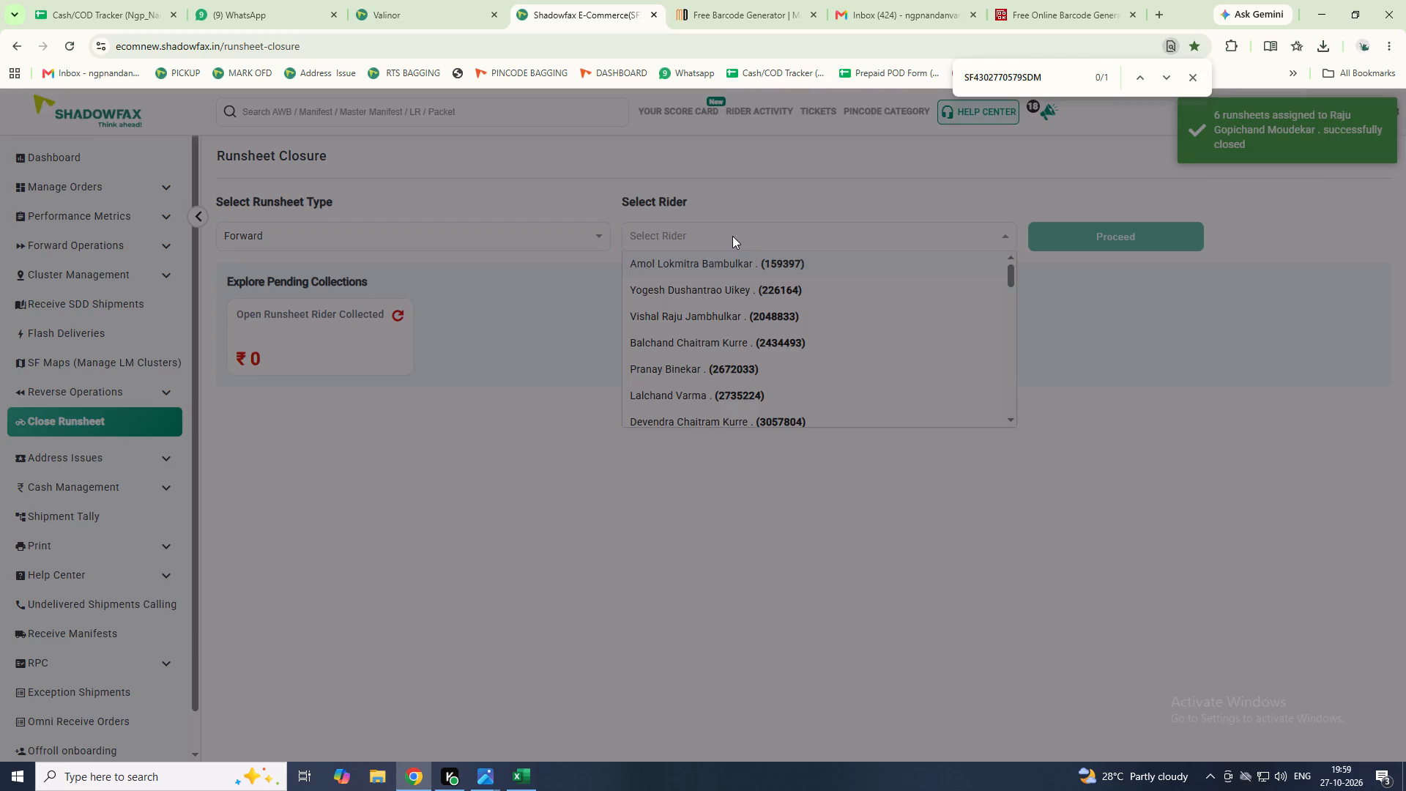
pyautogui.write('AMOL')
pyautogui.scroll(1, 732, 236)
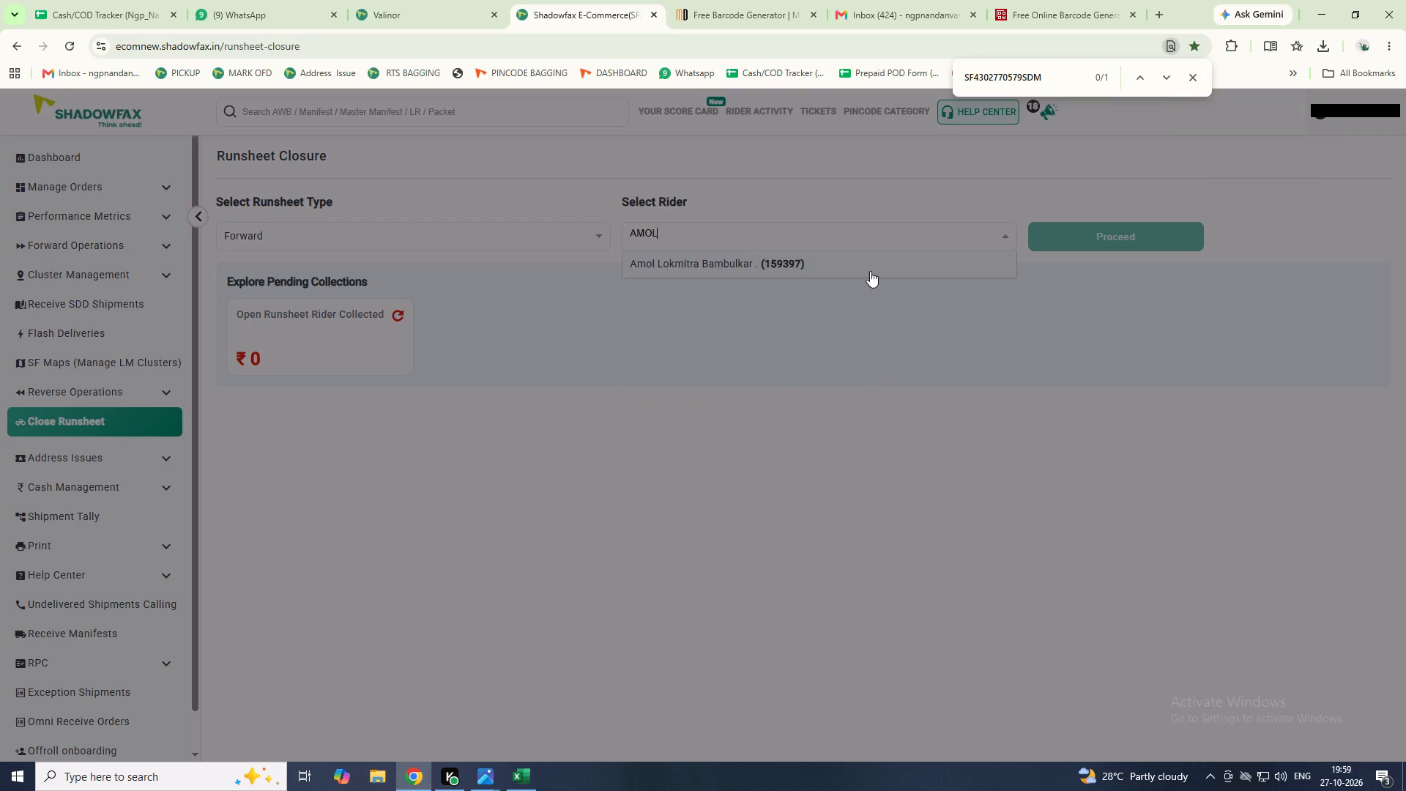
pyautogui.click(870, 271)
pyautogui.click(1049, 234)
pyautogui.tripleClick(1093, 304)
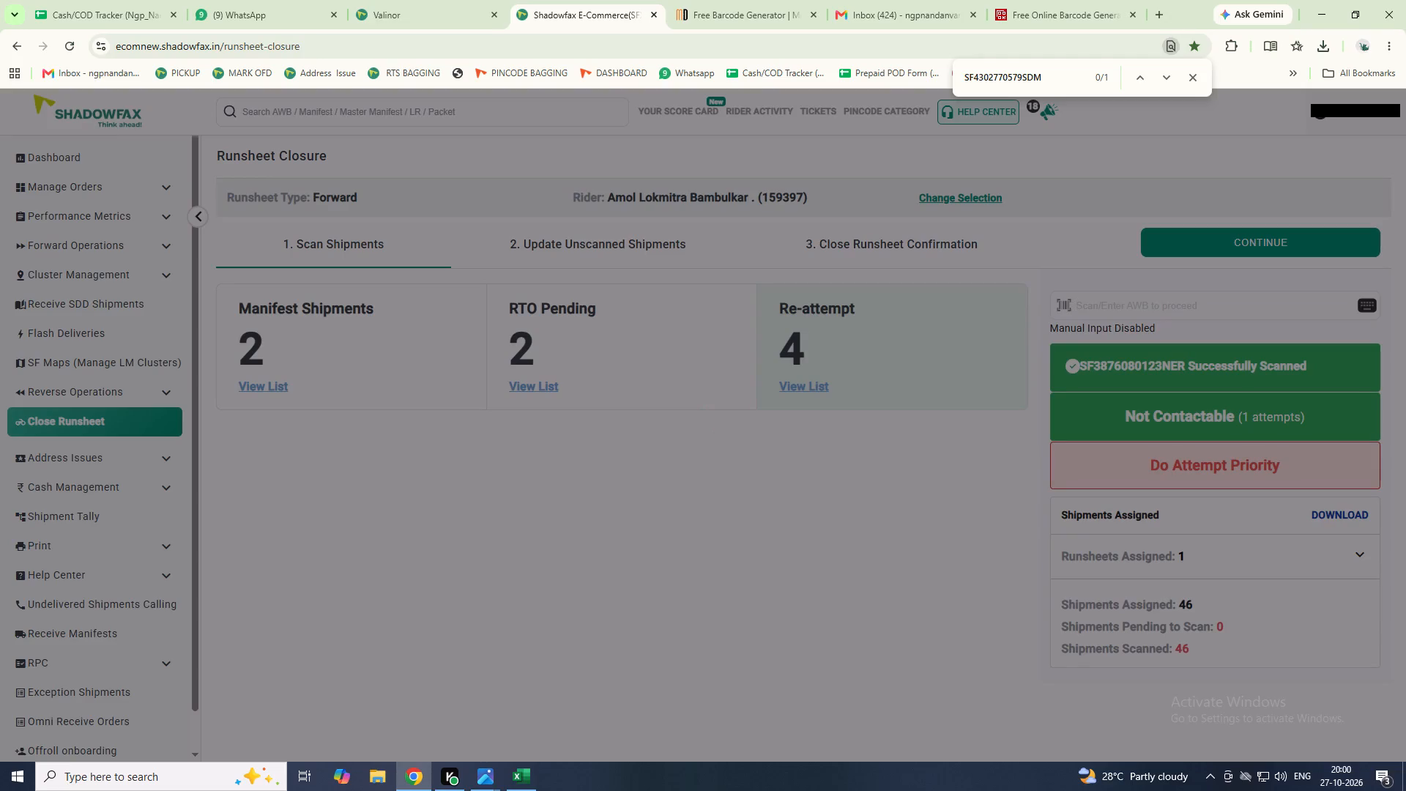
# Bring up Amol's Close Runsheet Confirmation for the cash to collect, and return to the Cash/COD Tracker.
pyautogui.click(911, 242)
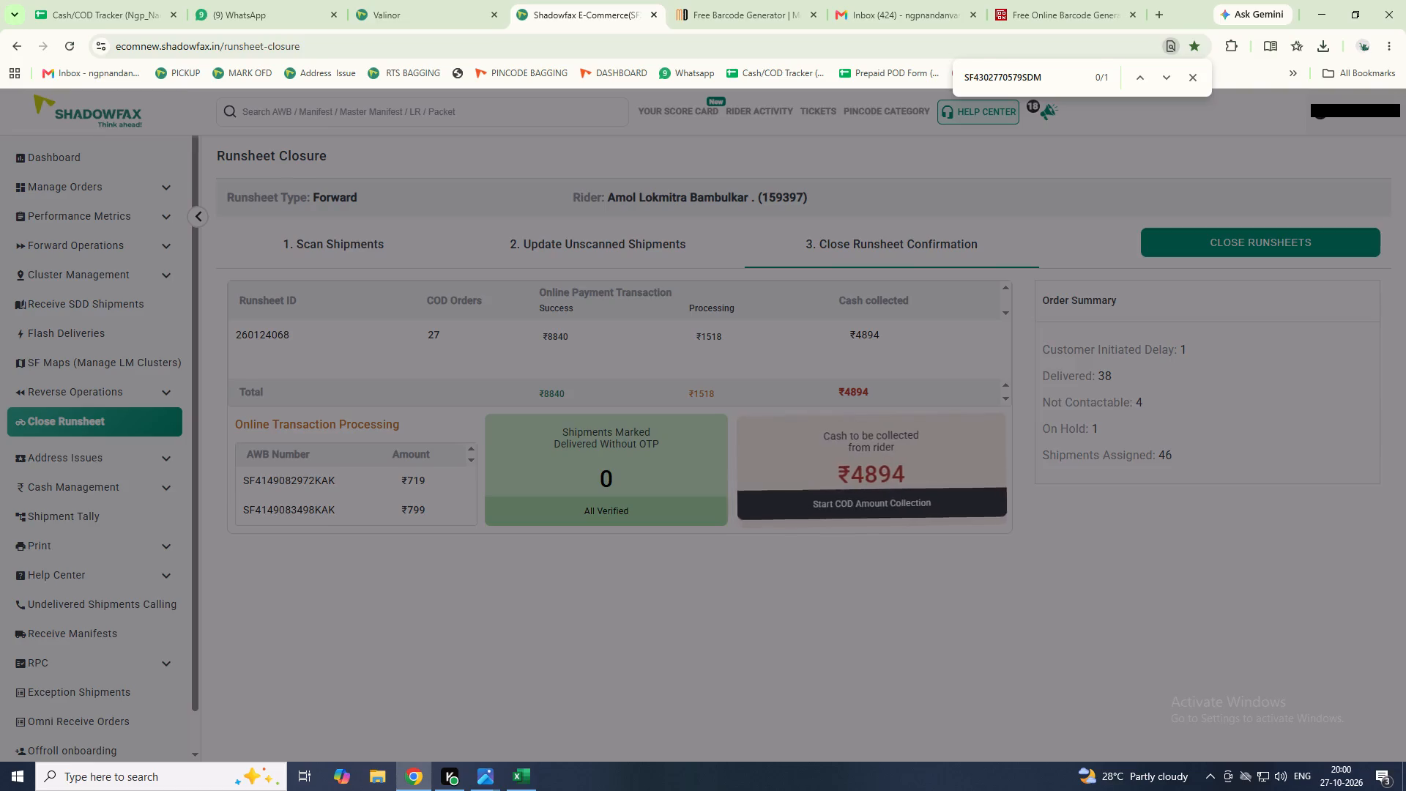
pyautogui.click(126, 10)
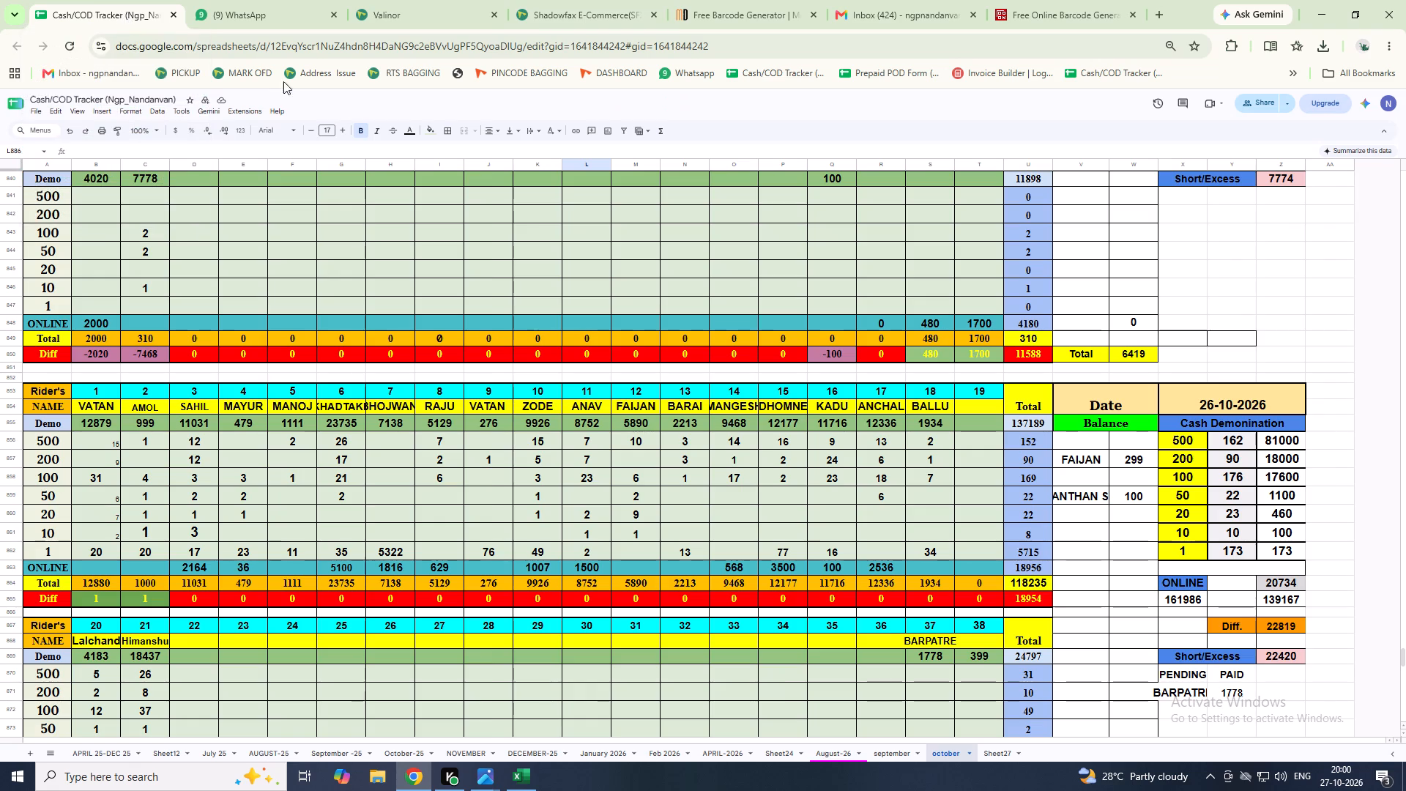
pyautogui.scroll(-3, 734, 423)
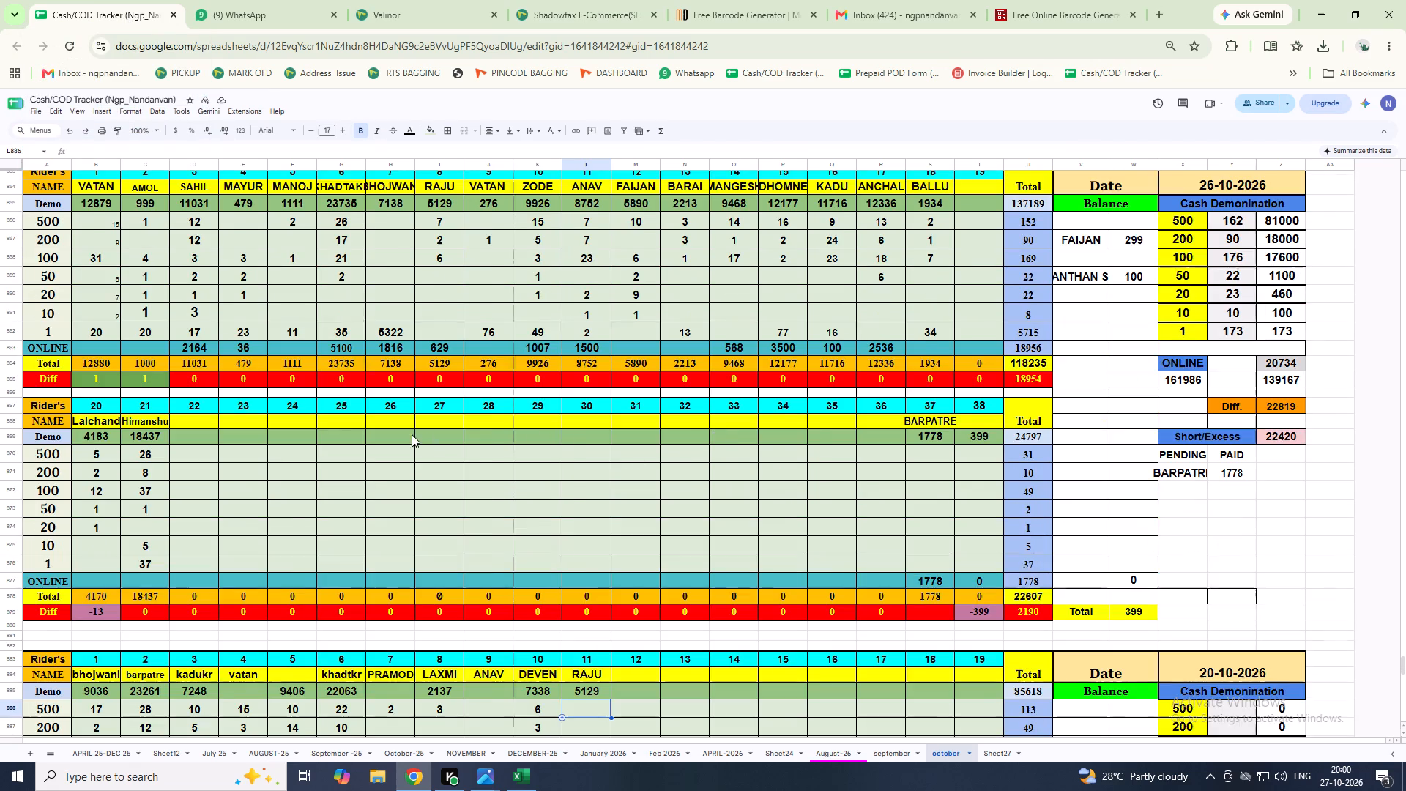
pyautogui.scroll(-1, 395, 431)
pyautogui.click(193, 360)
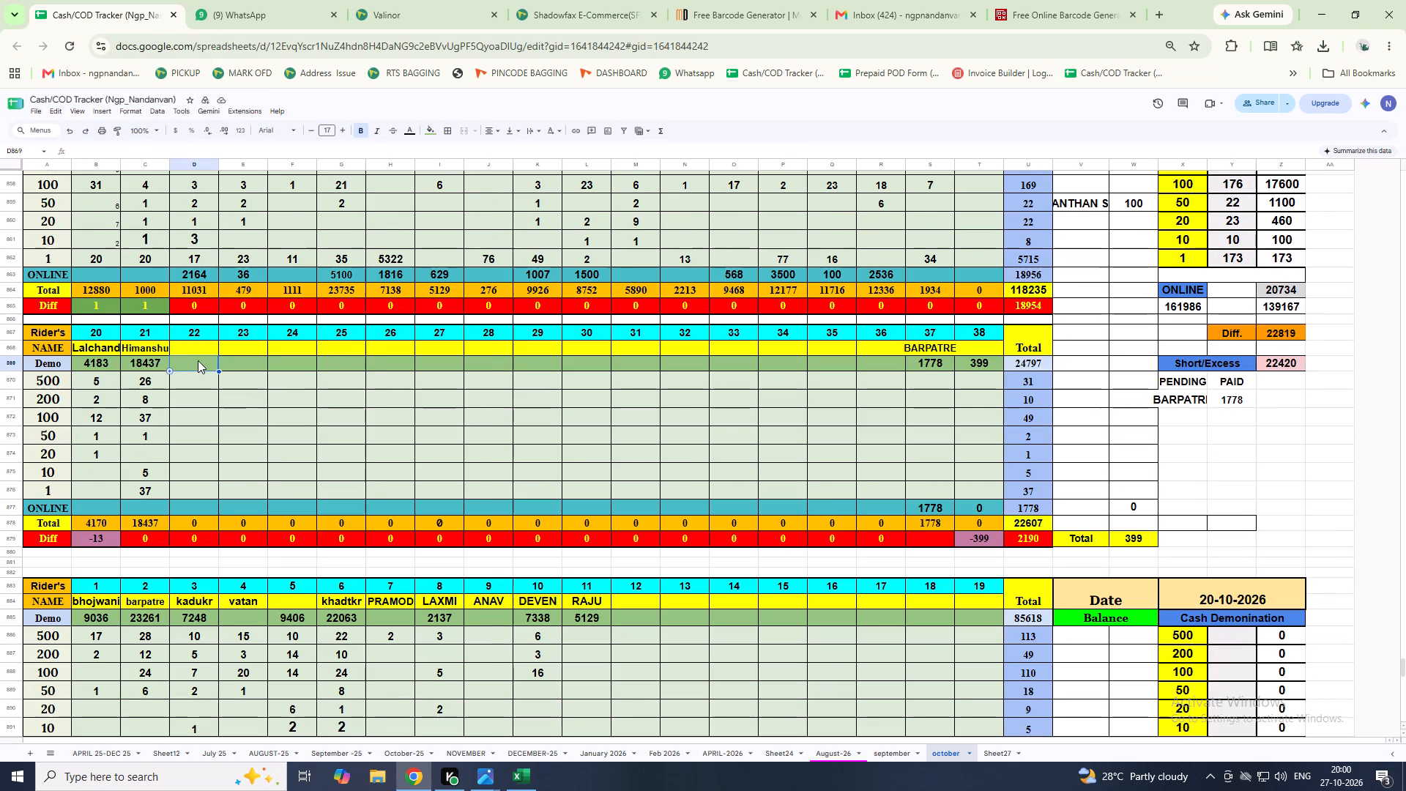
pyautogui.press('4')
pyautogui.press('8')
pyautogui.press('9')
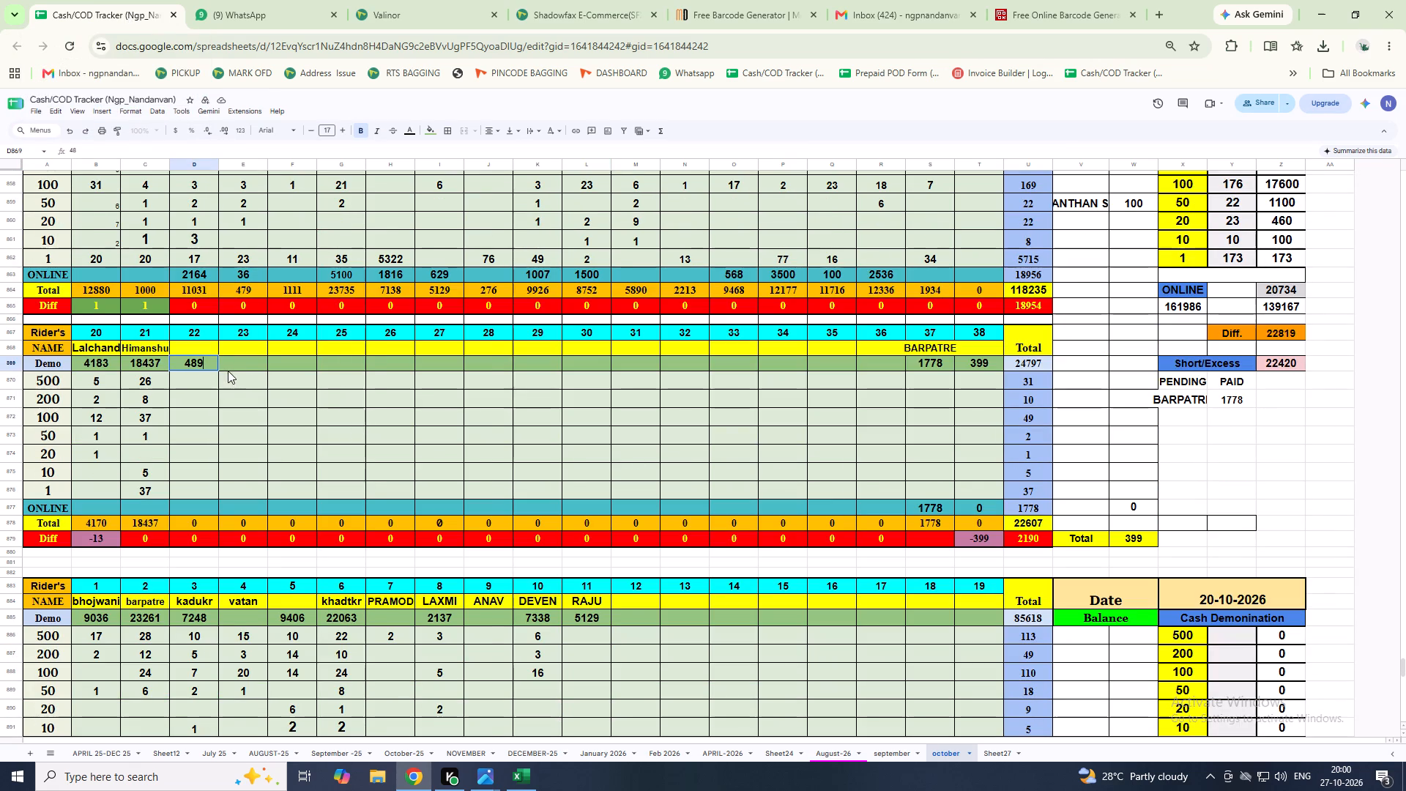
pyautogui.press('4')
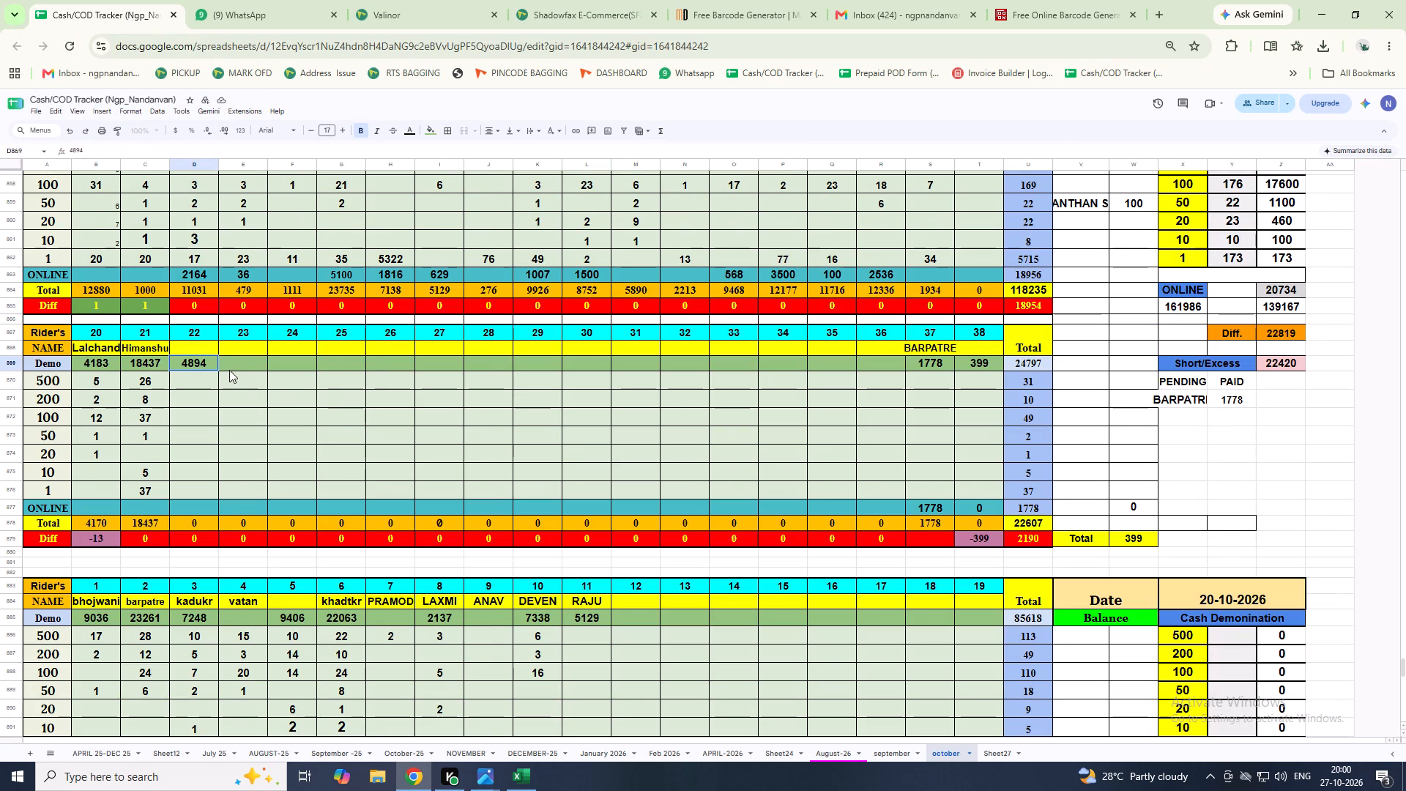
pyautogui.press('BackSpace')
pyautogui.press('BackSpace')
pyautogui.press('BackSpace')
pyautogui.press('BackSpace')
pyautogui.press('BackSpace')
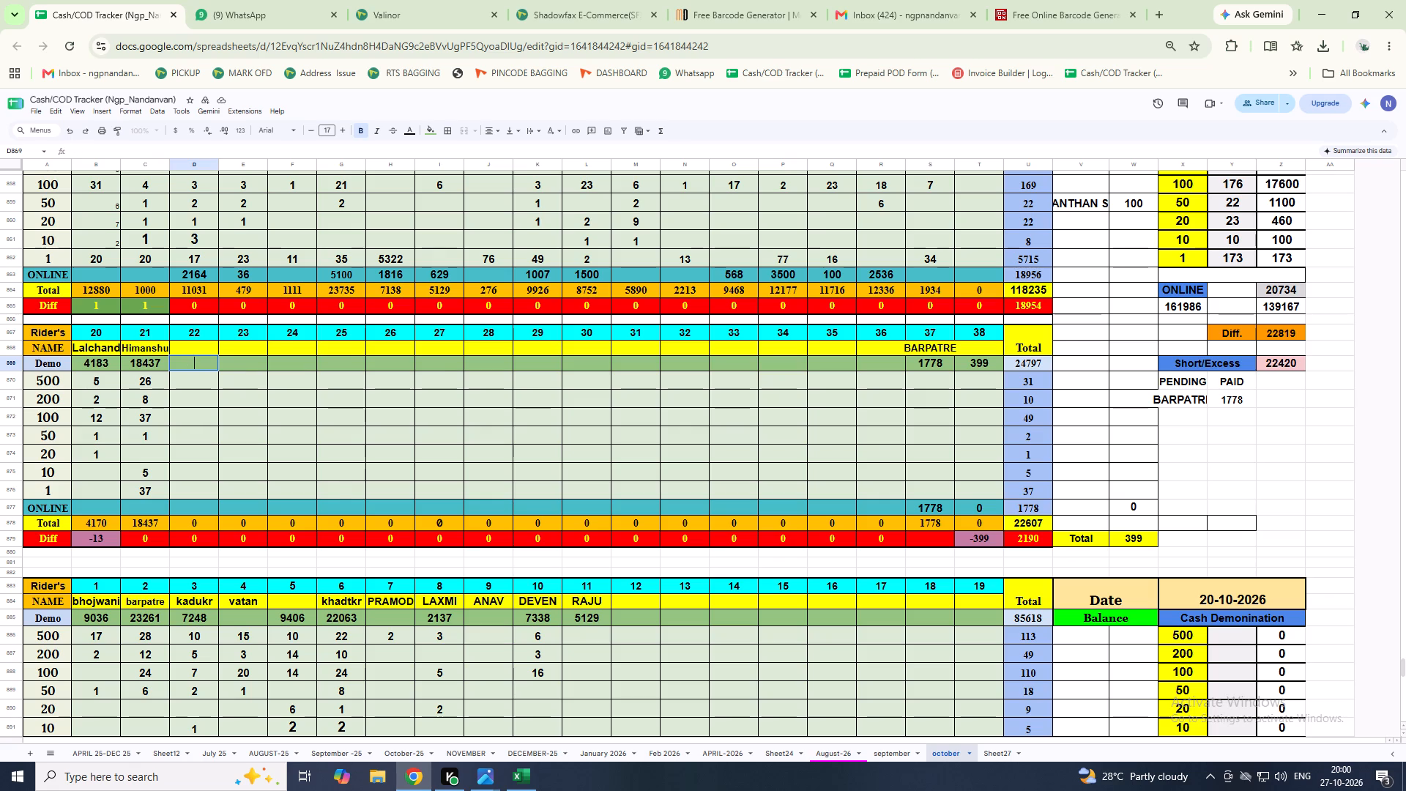
# Record AMOL with Demo amount 4894 under rider 12 in the tracker's 20-10-2026 block.
pyautogui.scroll(-16, 291, 376)
pyautogui.scroll(10, 399, 396)
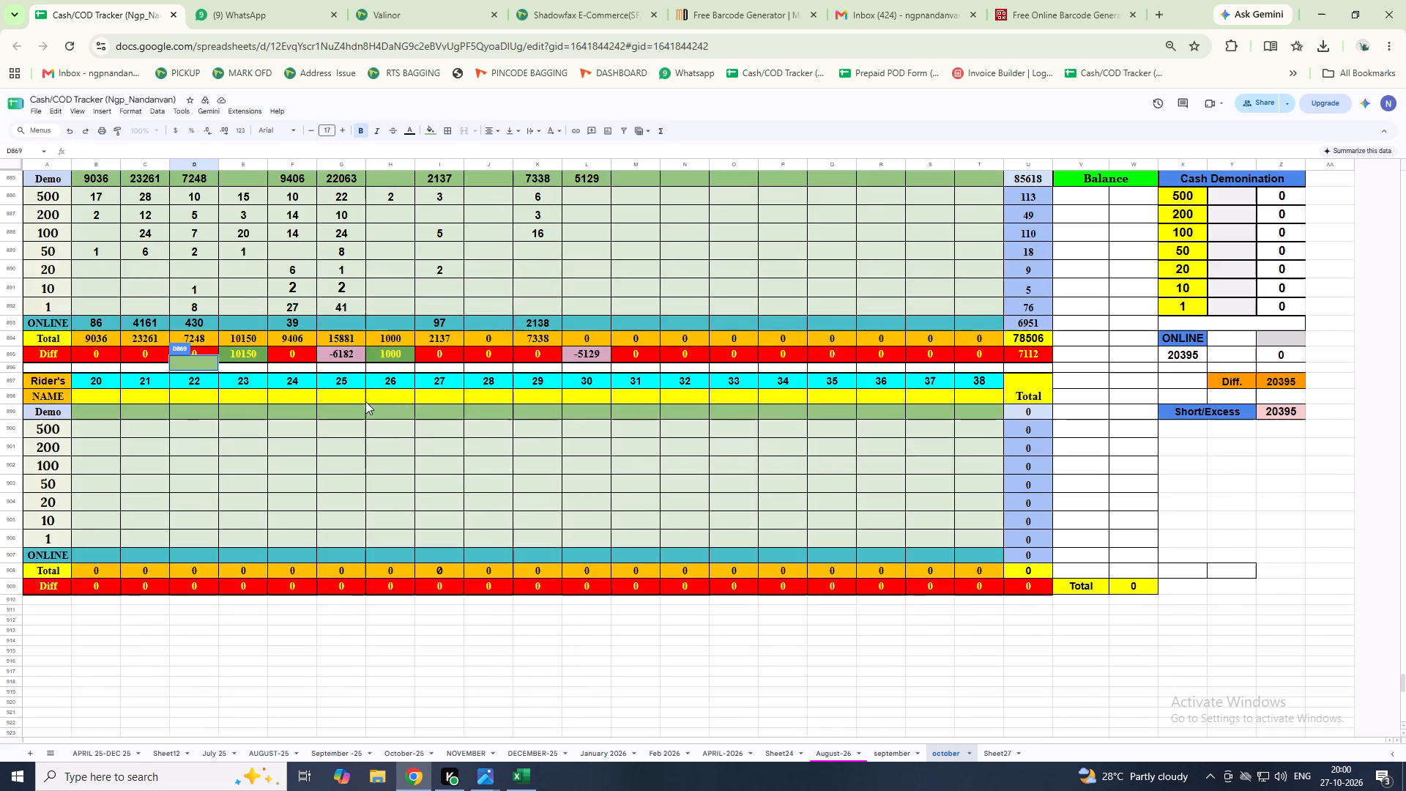
pyautogui.scroll(3, 365, 402)
pyautogui.click(625, 396)
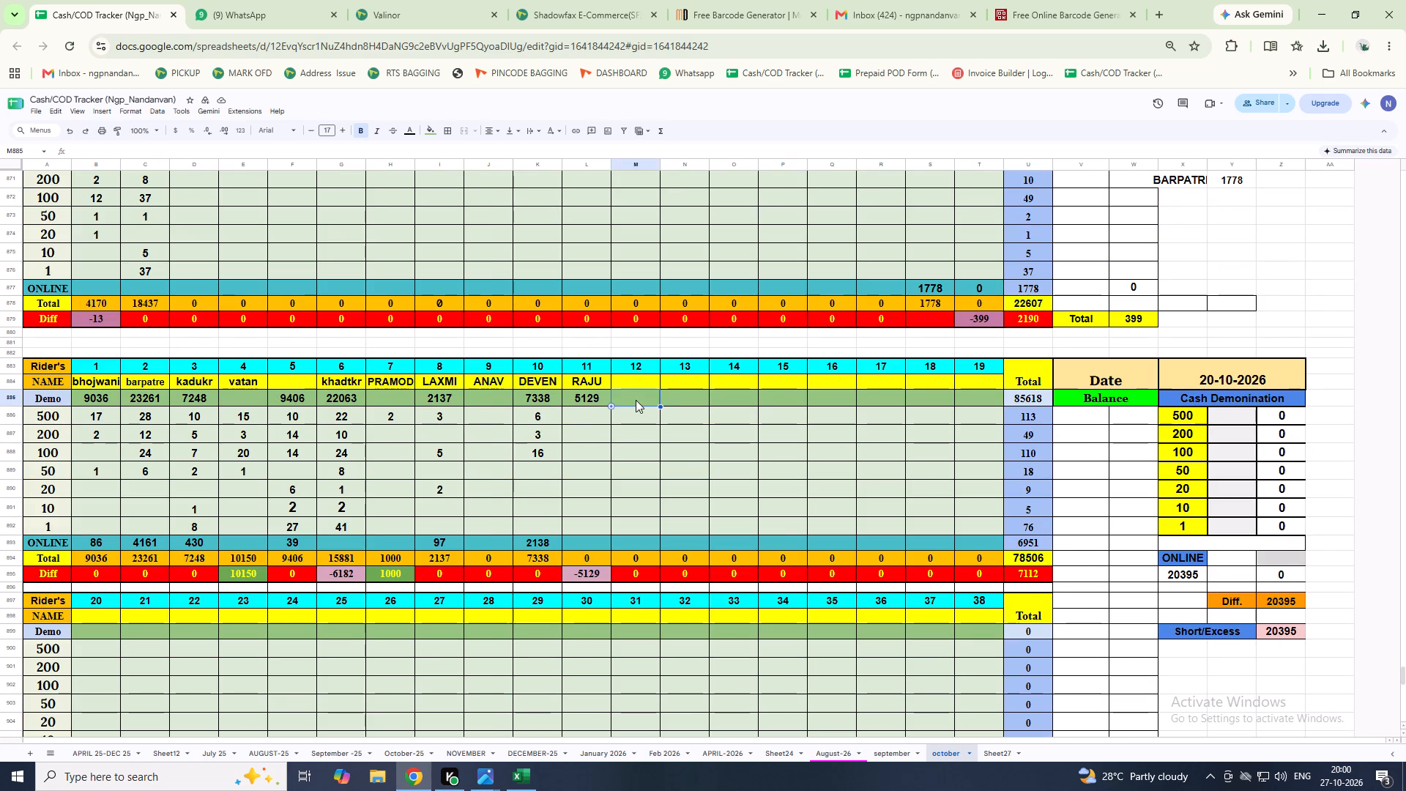
pyautogui.write('4894')
pyautogui.press('Up')
pyautogui.write('AMOL')
pyautogui.press('Return')
pyautogui.press('Return')
pyautogui.press('Return')
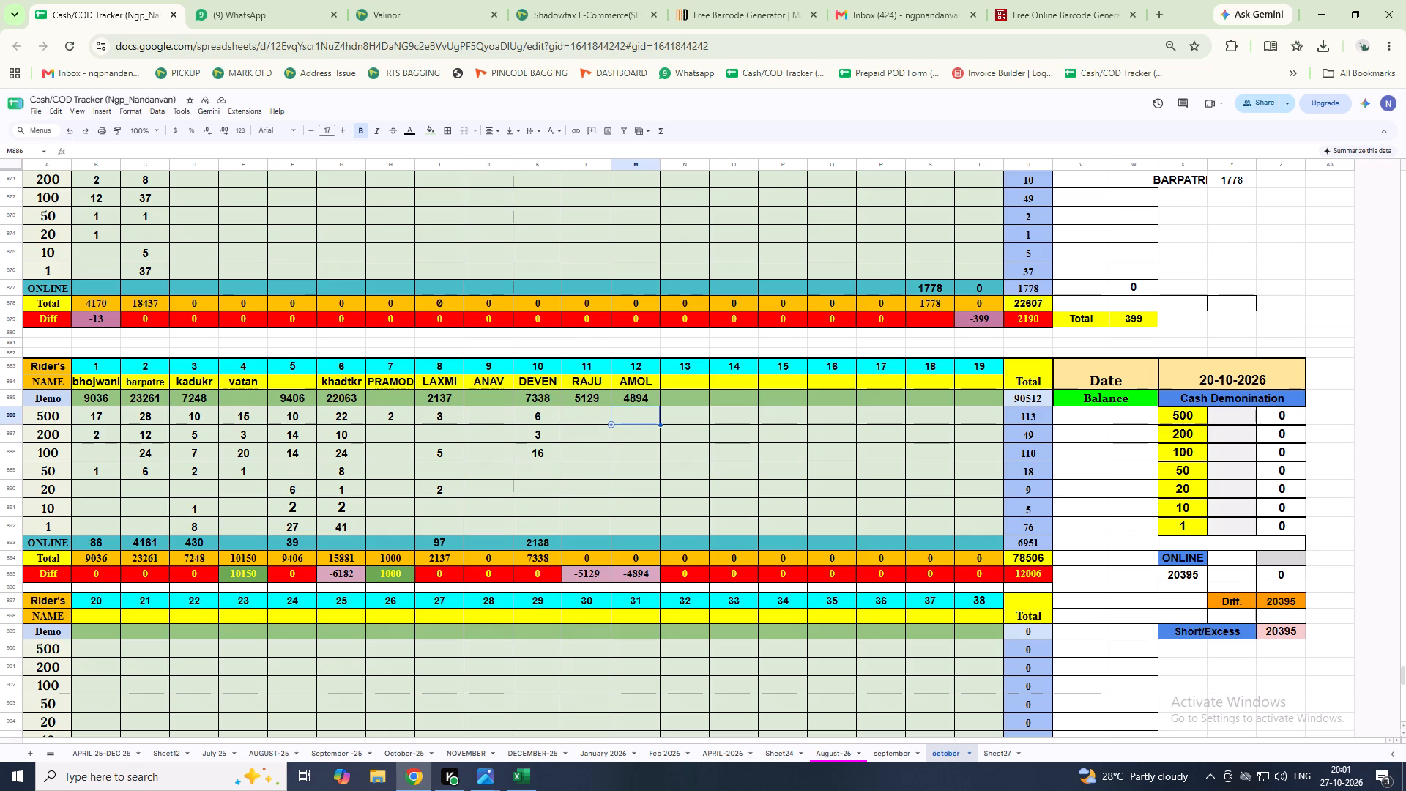
# Enter AMOL's cash counts in the 20-10-2026 block: 7×500, 5×200, 3×100, 1×50, 2×20 and 5×1.
pyautogui.press('7')
pyautogui.press('Return')
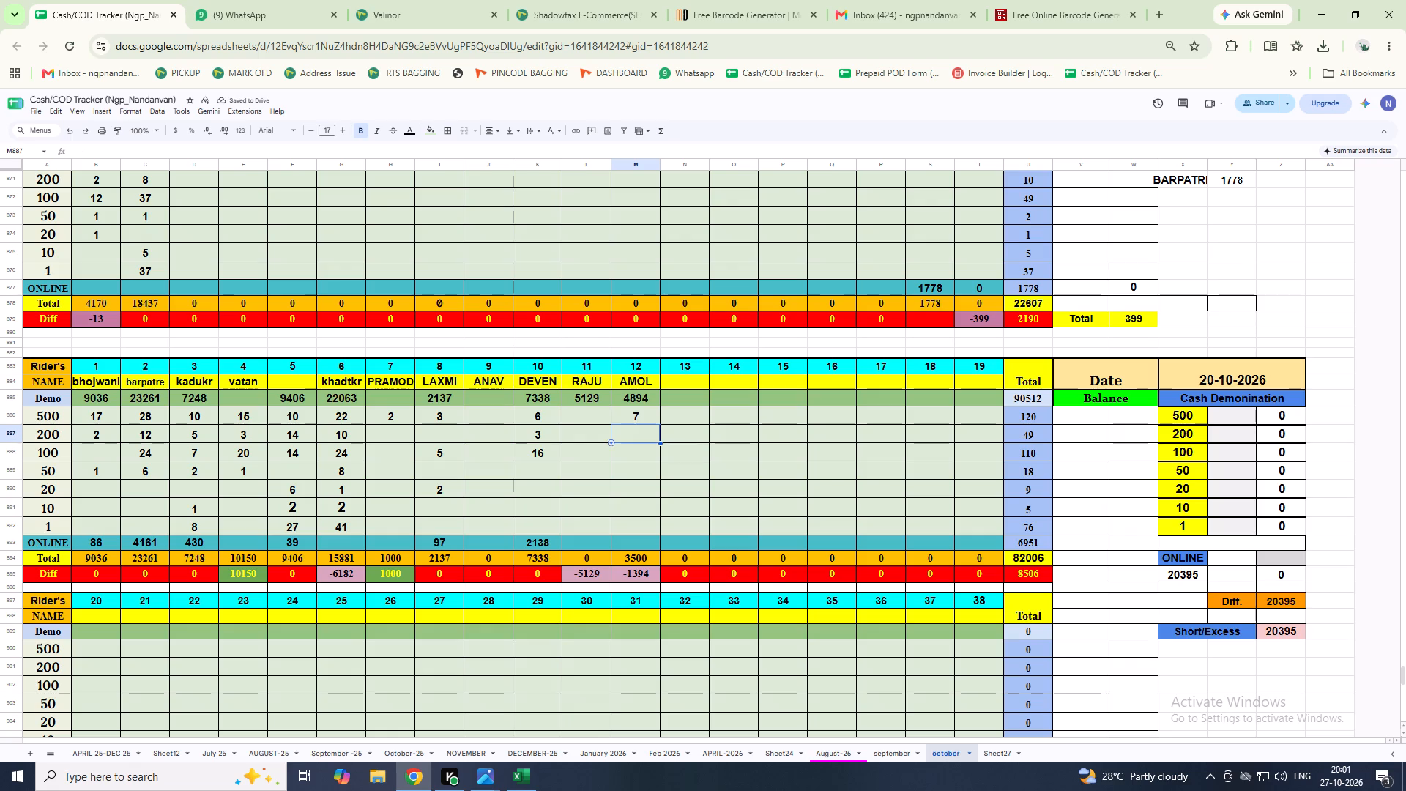
pyautogui.press('5')
pyautogui.press('Return')
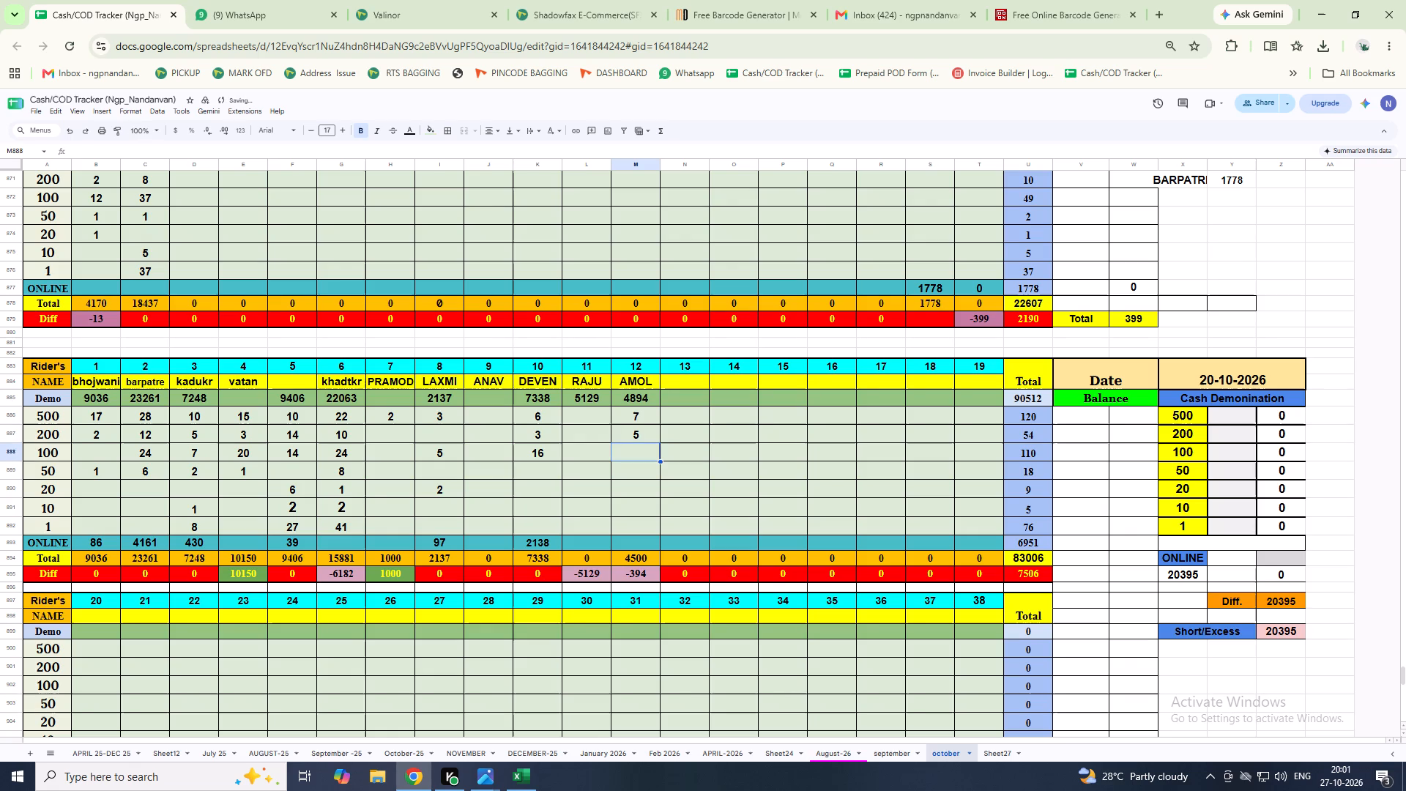
pyautogui.press('3')
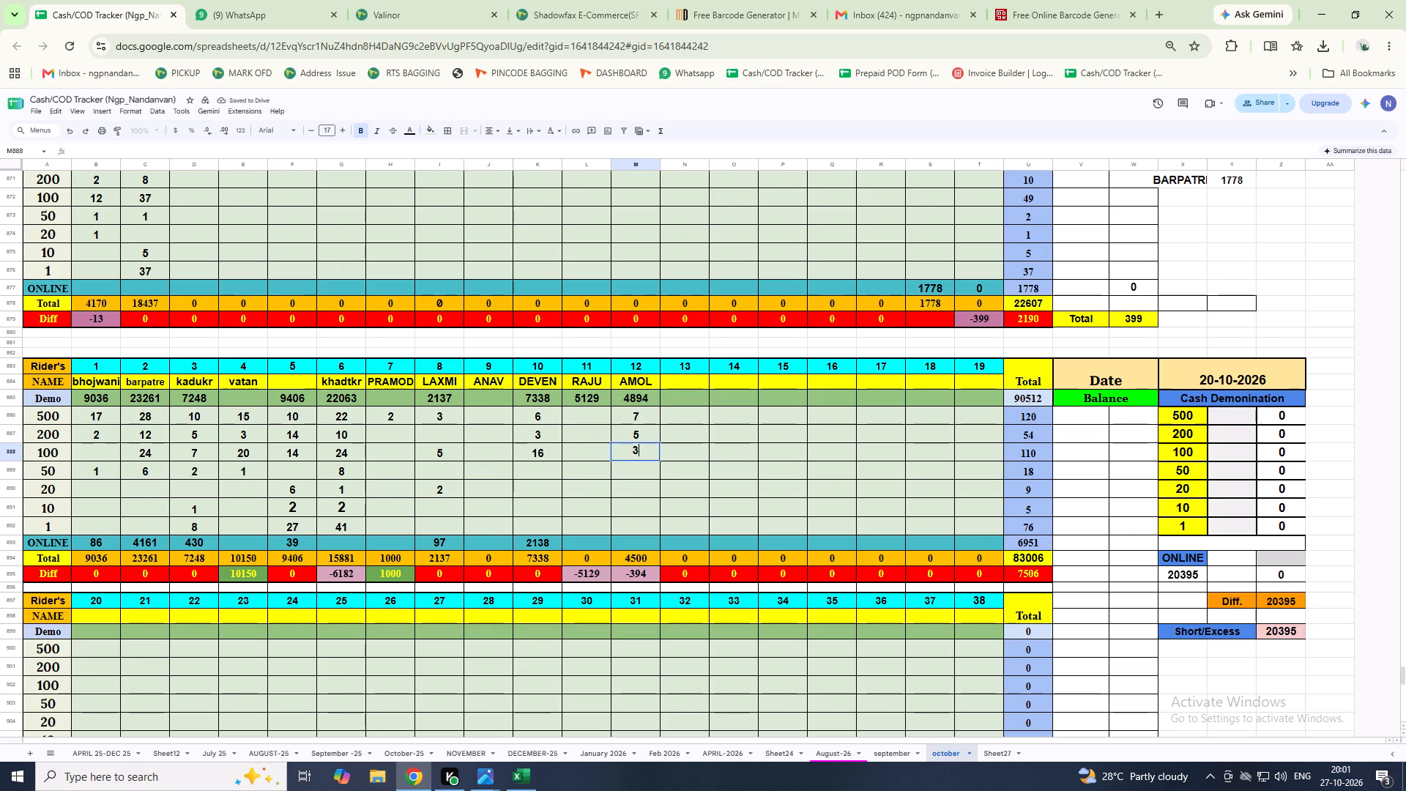
pyautogui.press('Return')
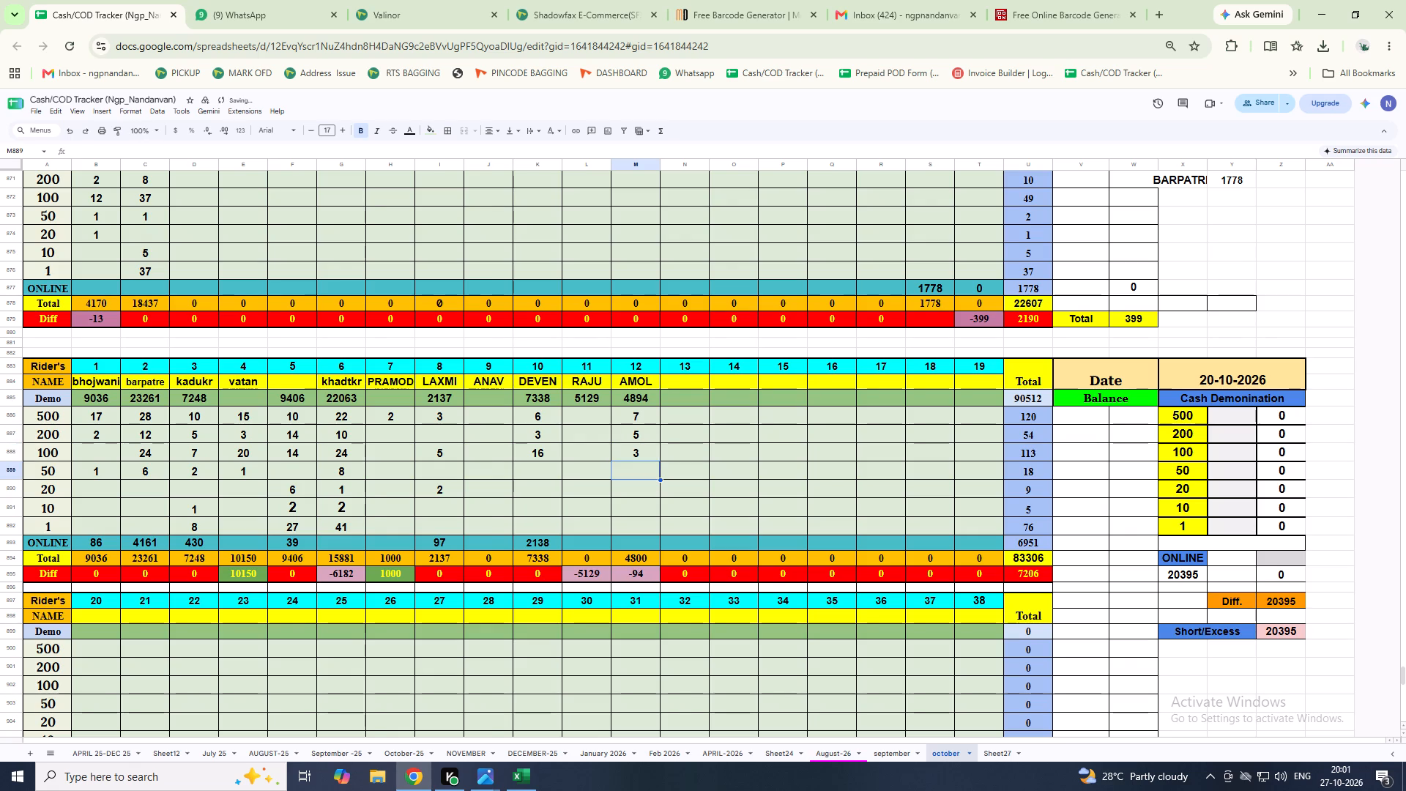
pyautogui.press('1')
pyautogui.press('Return')
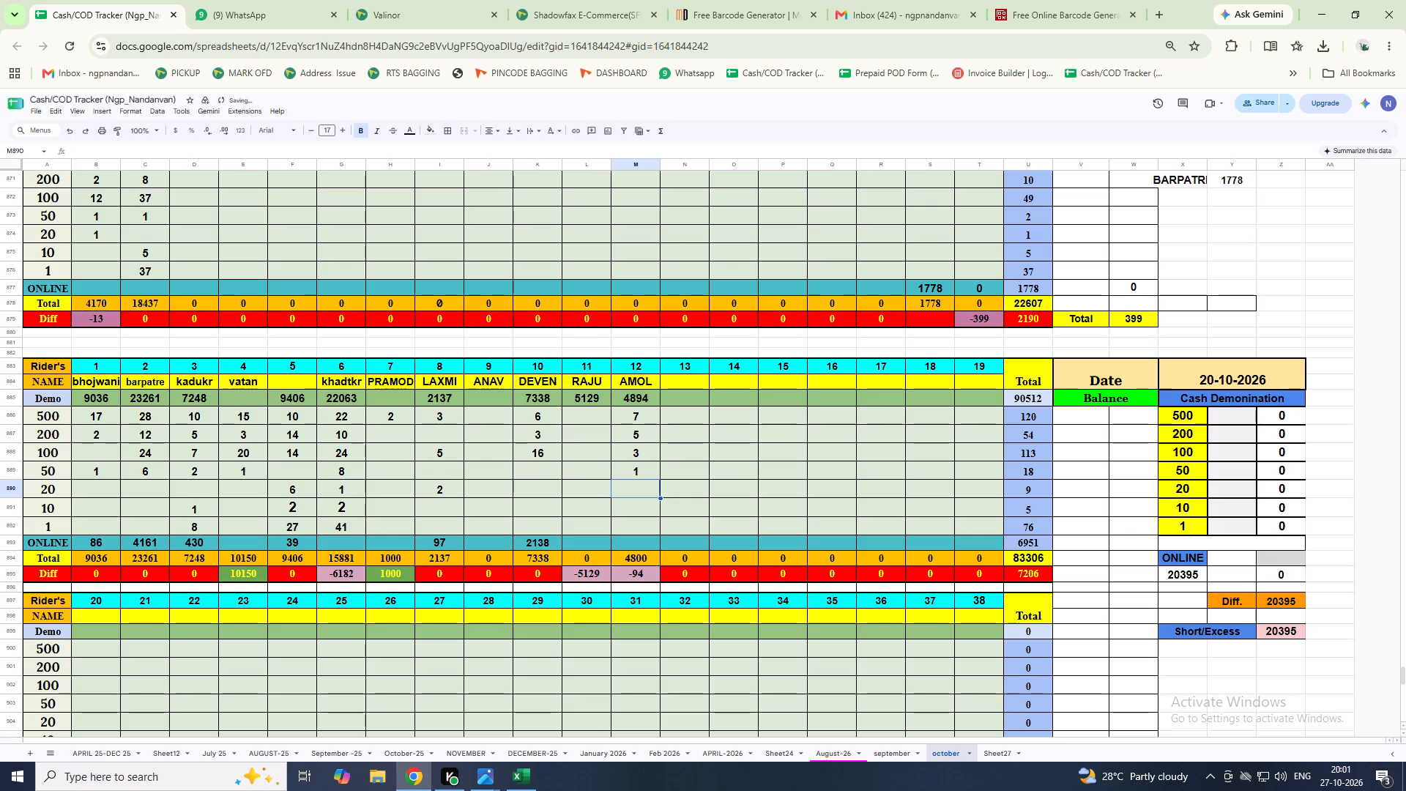
pyautogui.press('2')
pyautogui.press('Return')
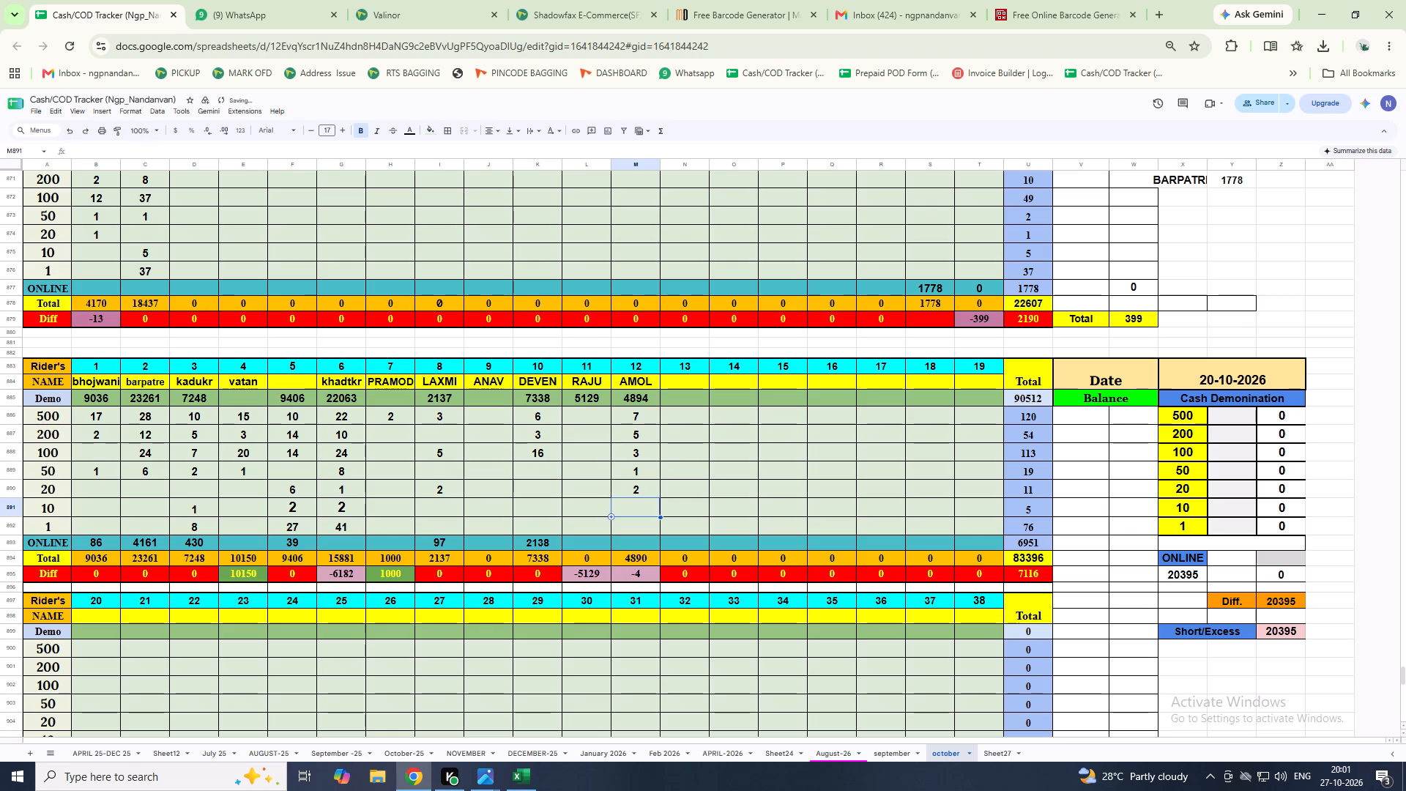
pyautogui.press('Return')
pyautogui.press('Return')
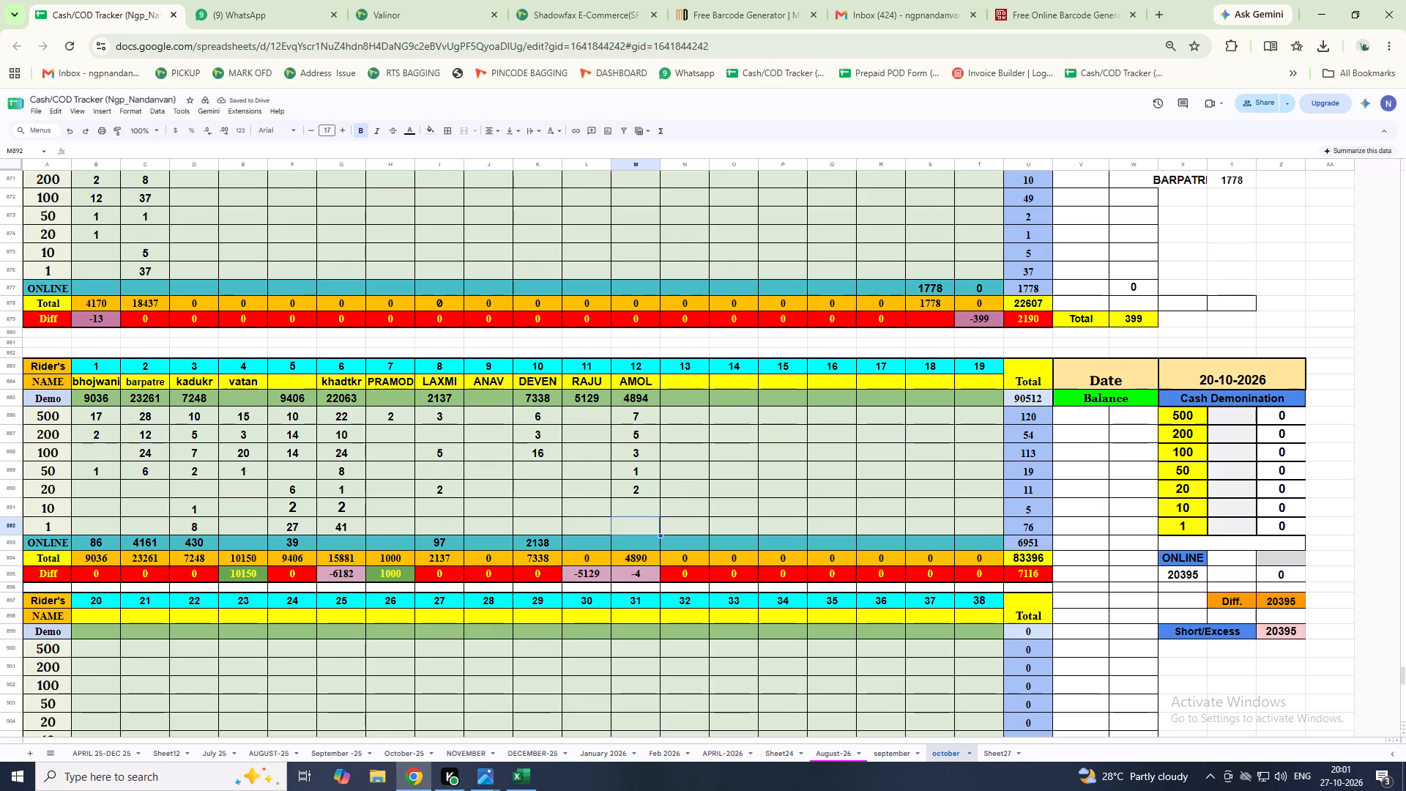
pyautogui.press('5')
pyautogui.press('Return')
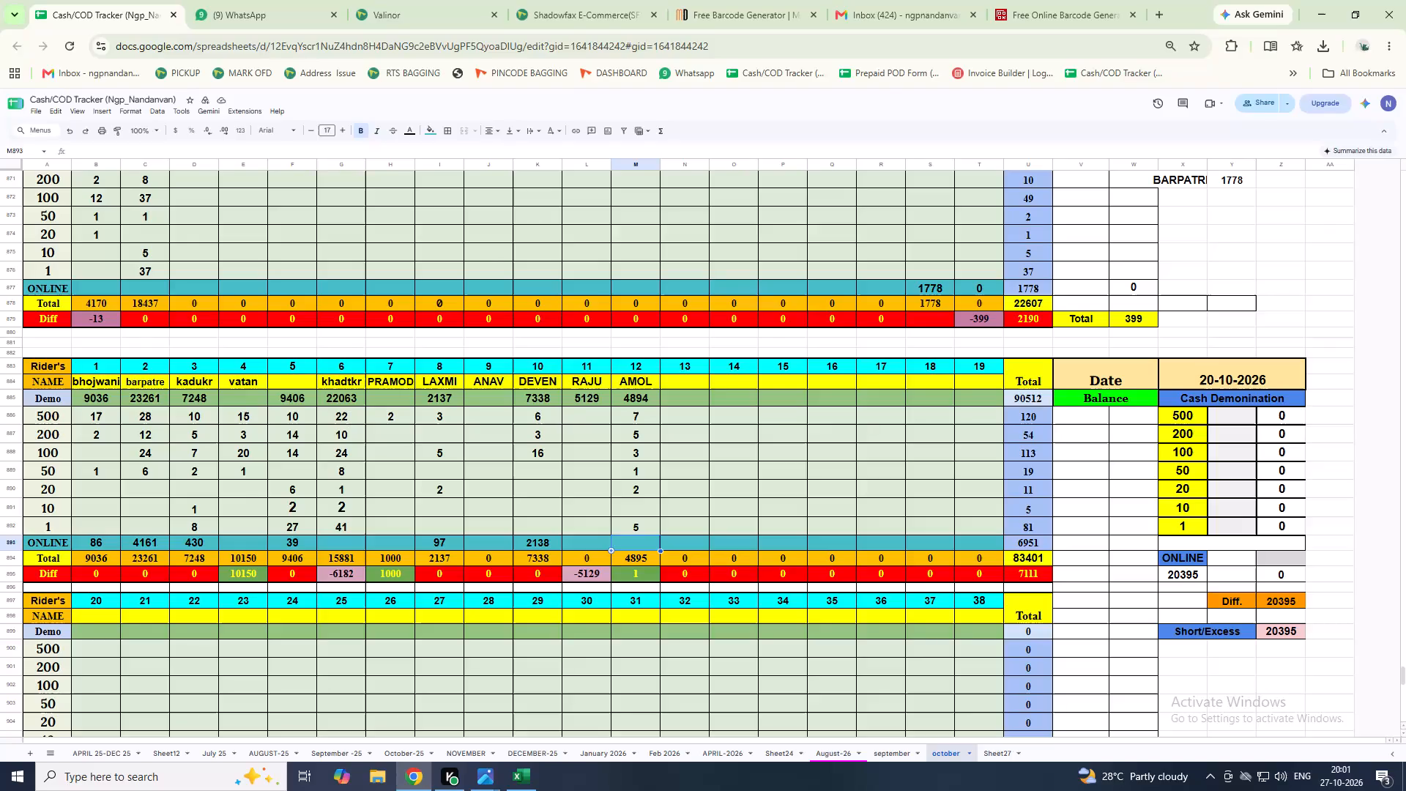
# In Shadowfax, collect Amol's COD payment of 4894 as cash in hand and close the payment window.
pyautogui.click(591, 17)
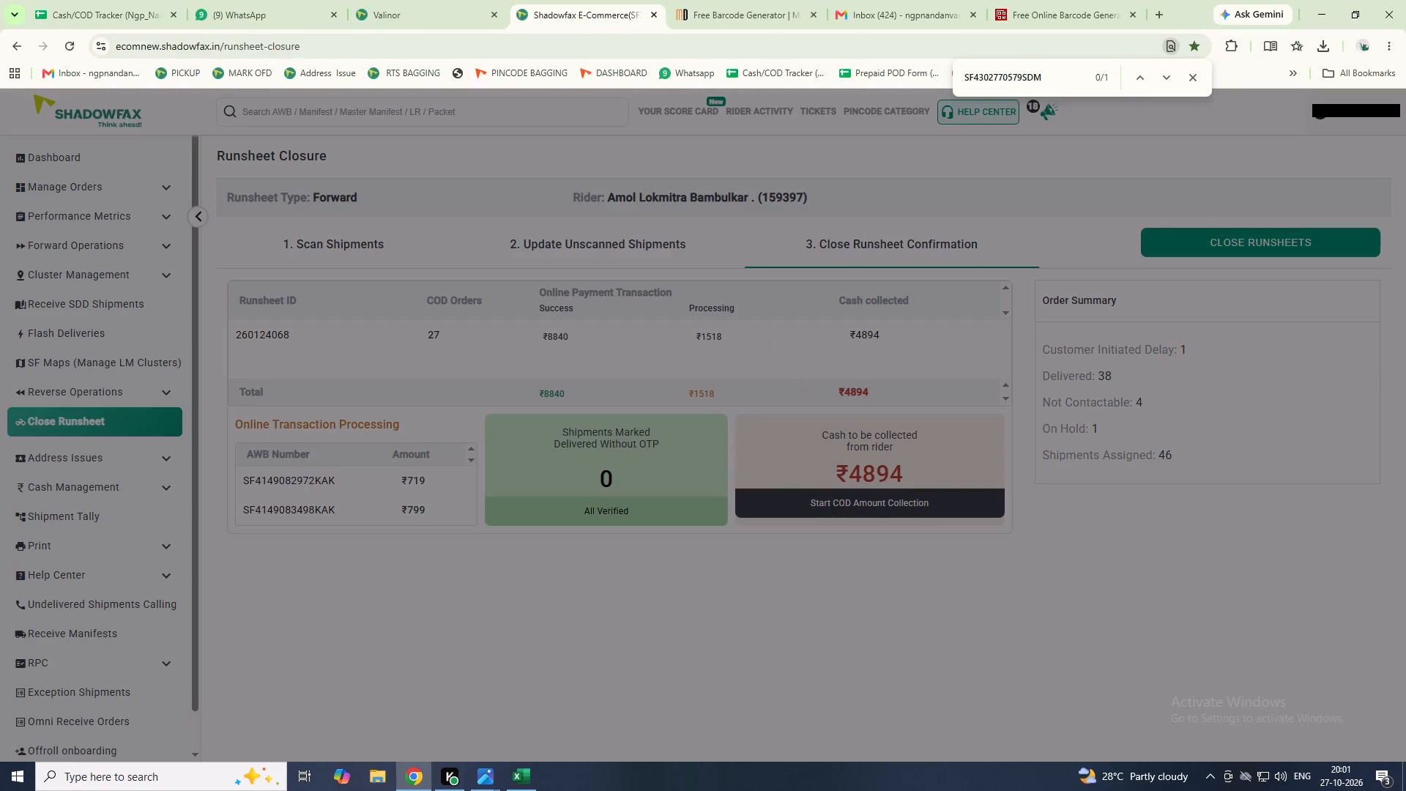
pyautogui.click(859, 501)
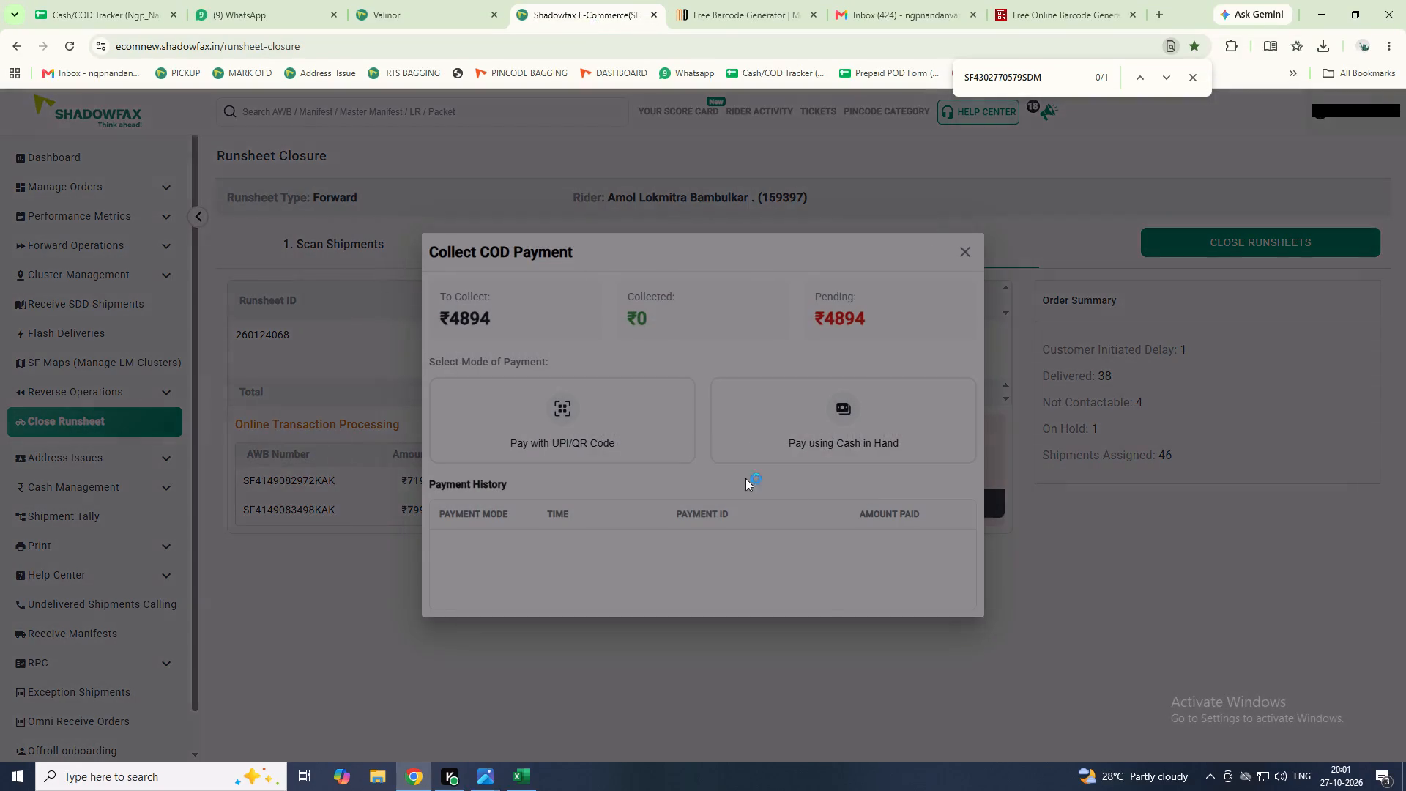
pyautogui.click(781, 436)
pyautogui.click(780, 445)
pyautogui.moveTo(726, 501); pyautogui.dragTo(726, 502)
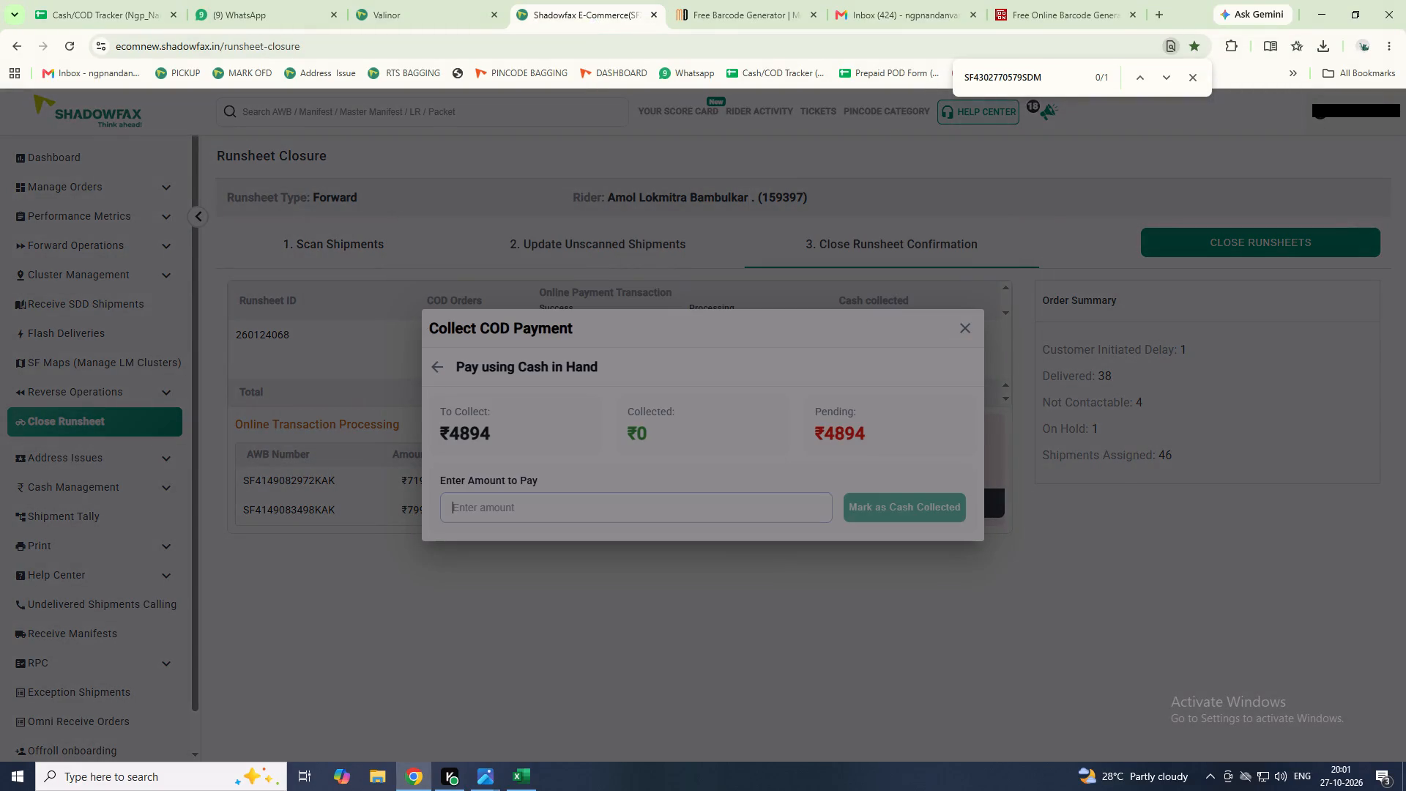
pyautogui.moveTo(726, 502); pyautogui.dragTo(718, 492)
pyautogui.write('48')
pyautogui.press('9')
pyautogui.press('4')
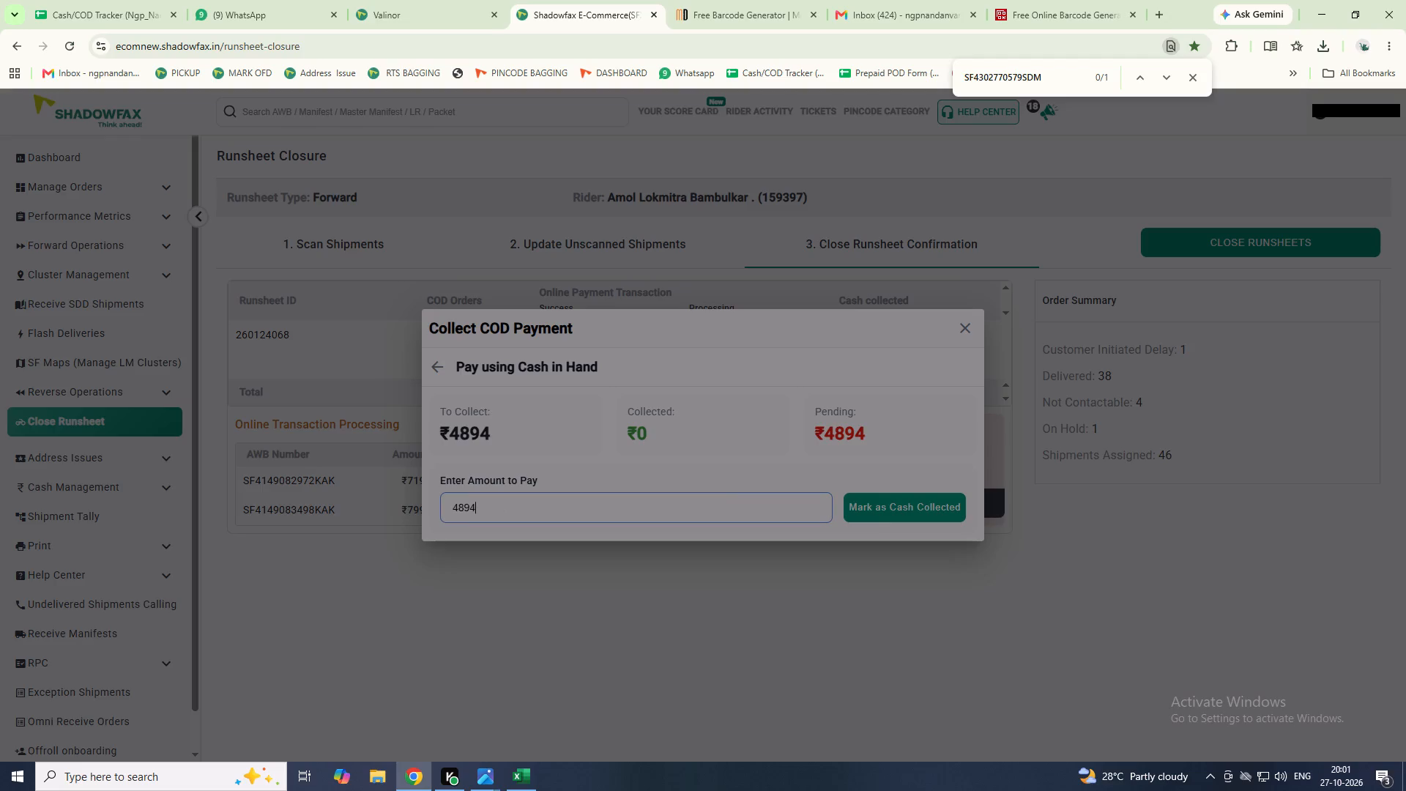
pyautogui.click(885, 503)
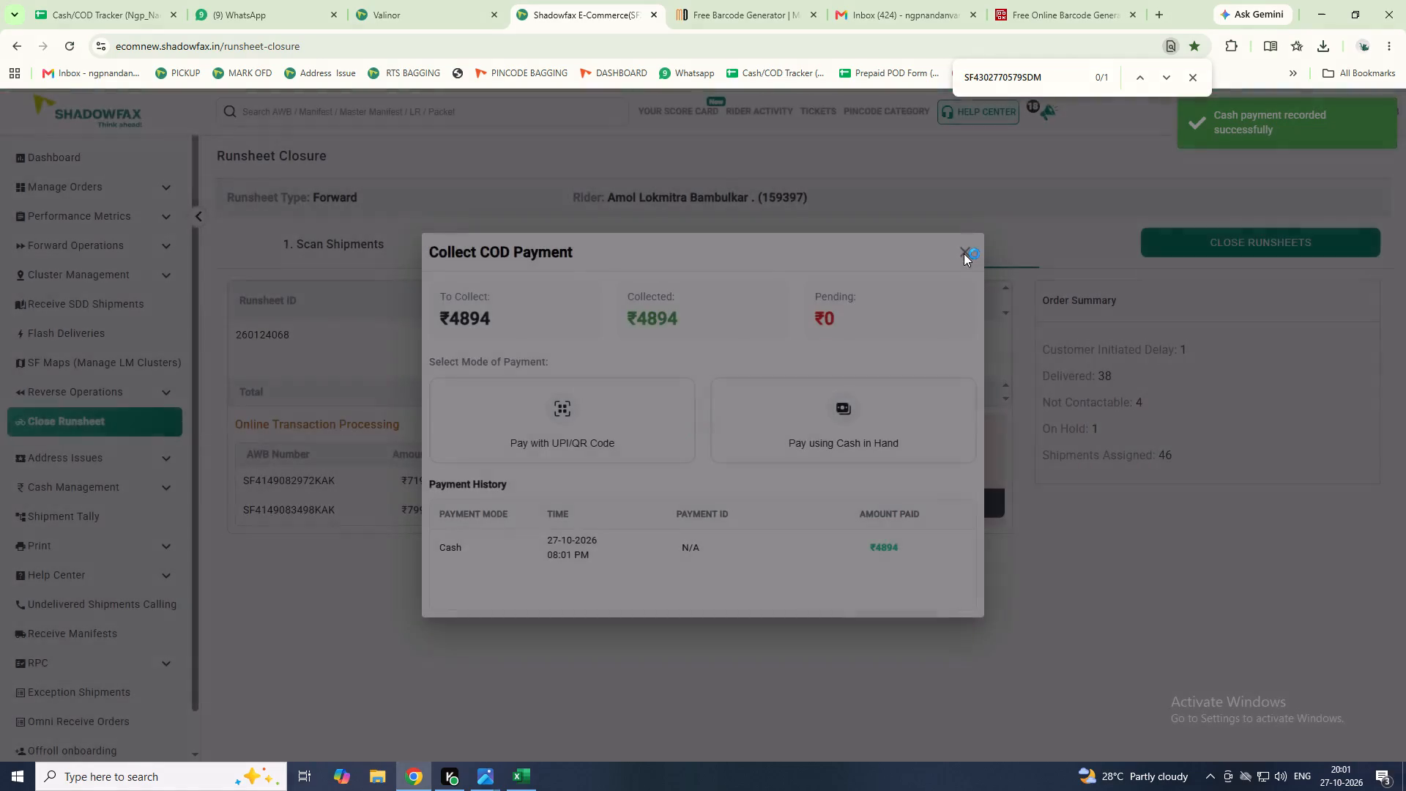
pyautogui.click(964, 253)
pyautogui.click(959, 505)
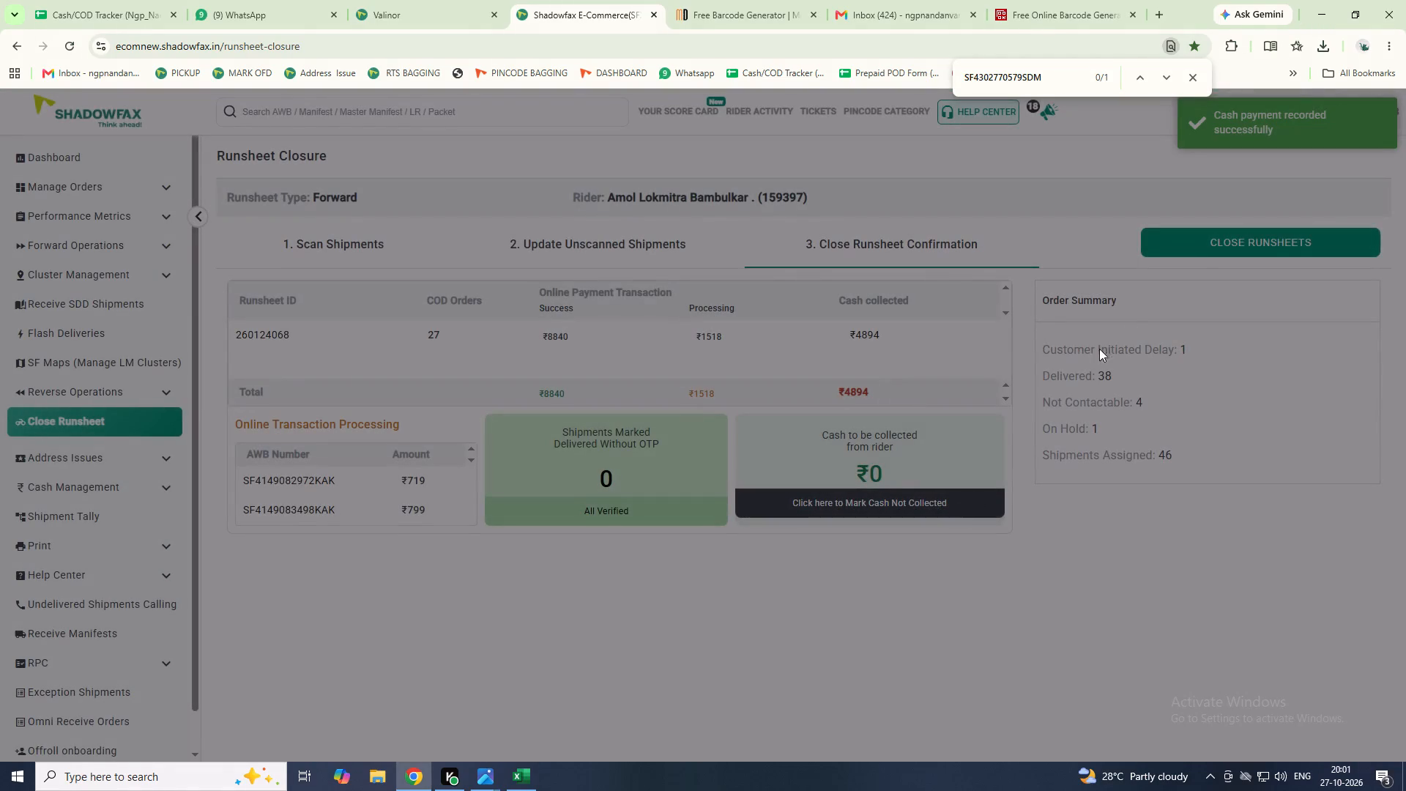
# Close Amol's Forward runsheets from the confirmation stage.
pyautogui.click(1188, 232)
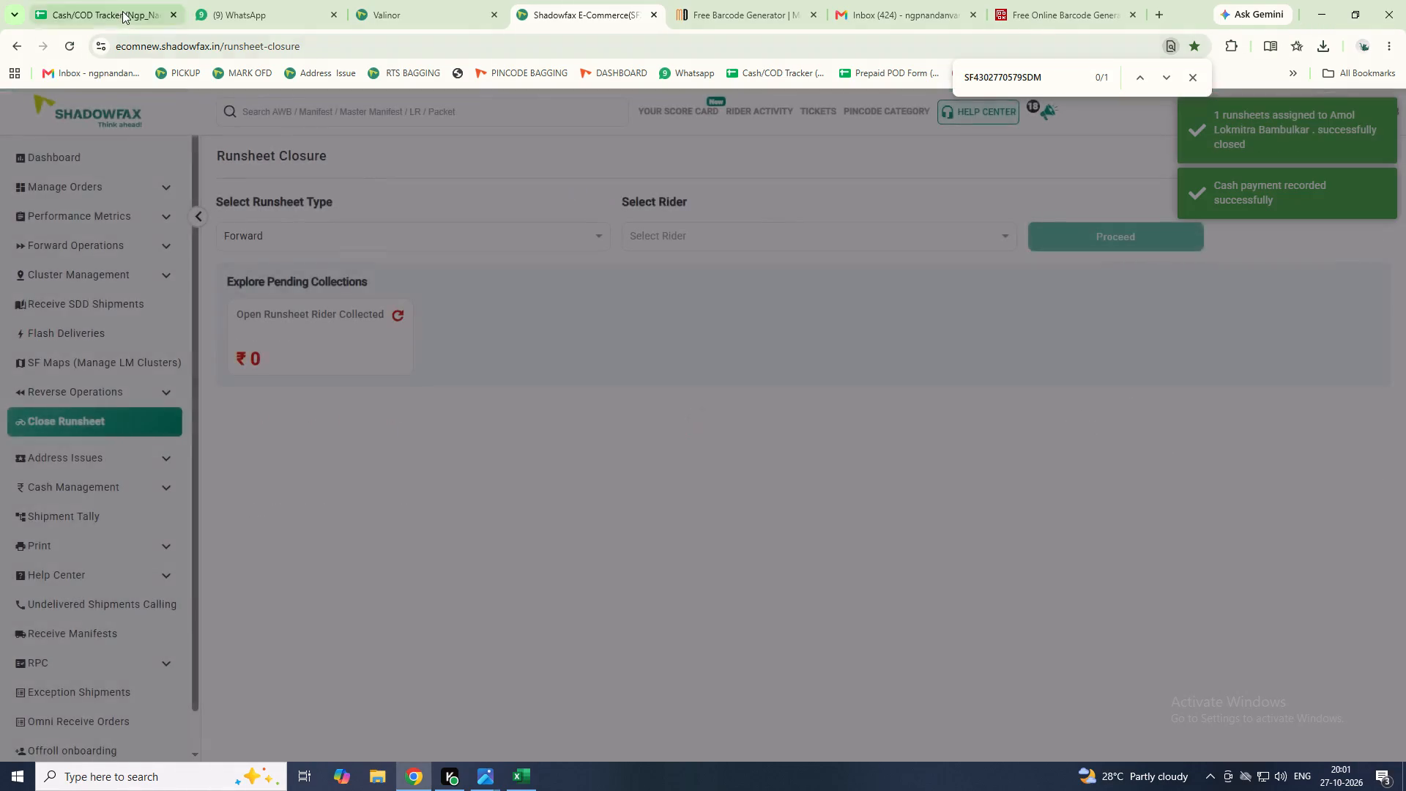
# Open the Forward runsheet closure for rider Mangesh and go to its Close Runsheet Confirmation stage.
pyautogui.click(122, 11)
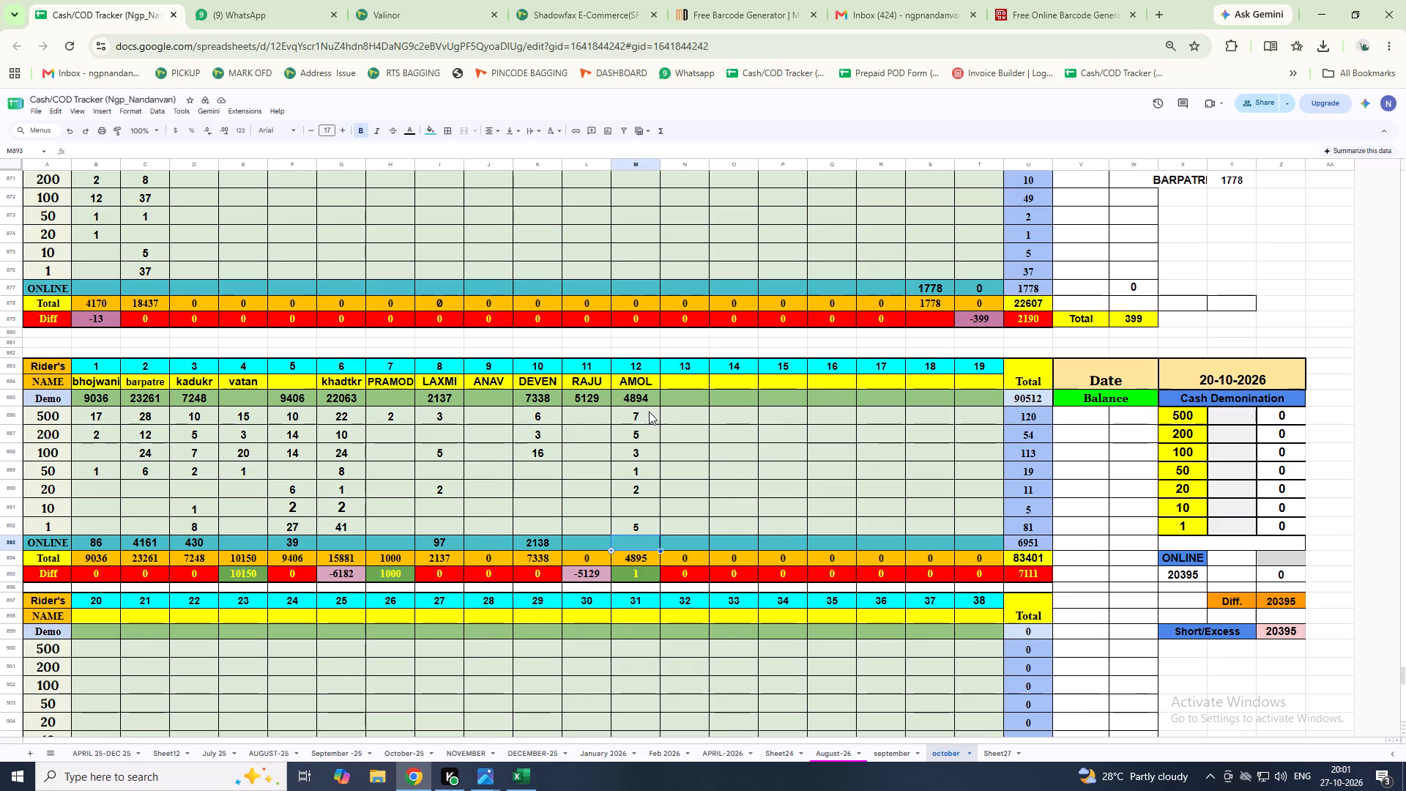
pyautogui.click(676, 382)
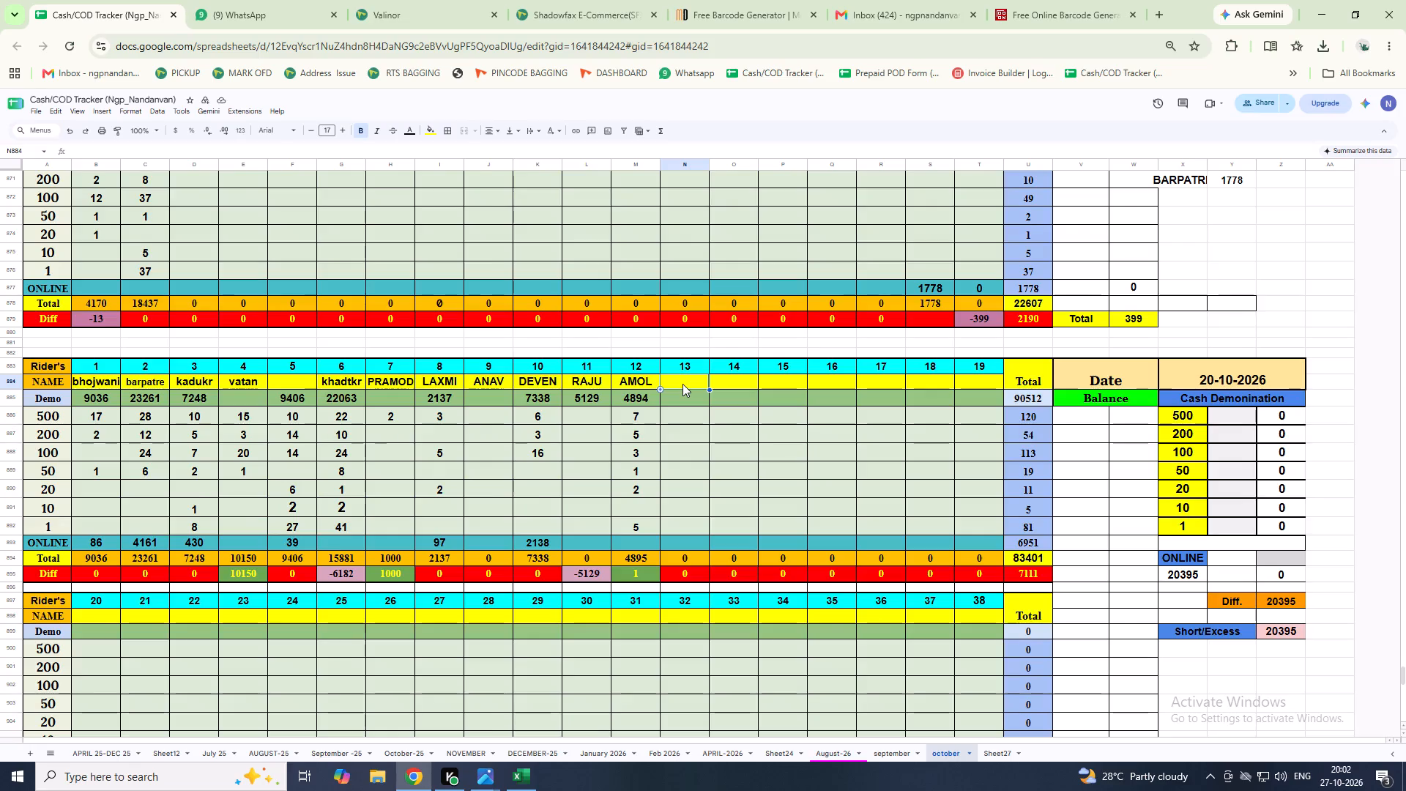
pyautogui.scroll(2, 682, 384)
pyautogui.click(594, 24)
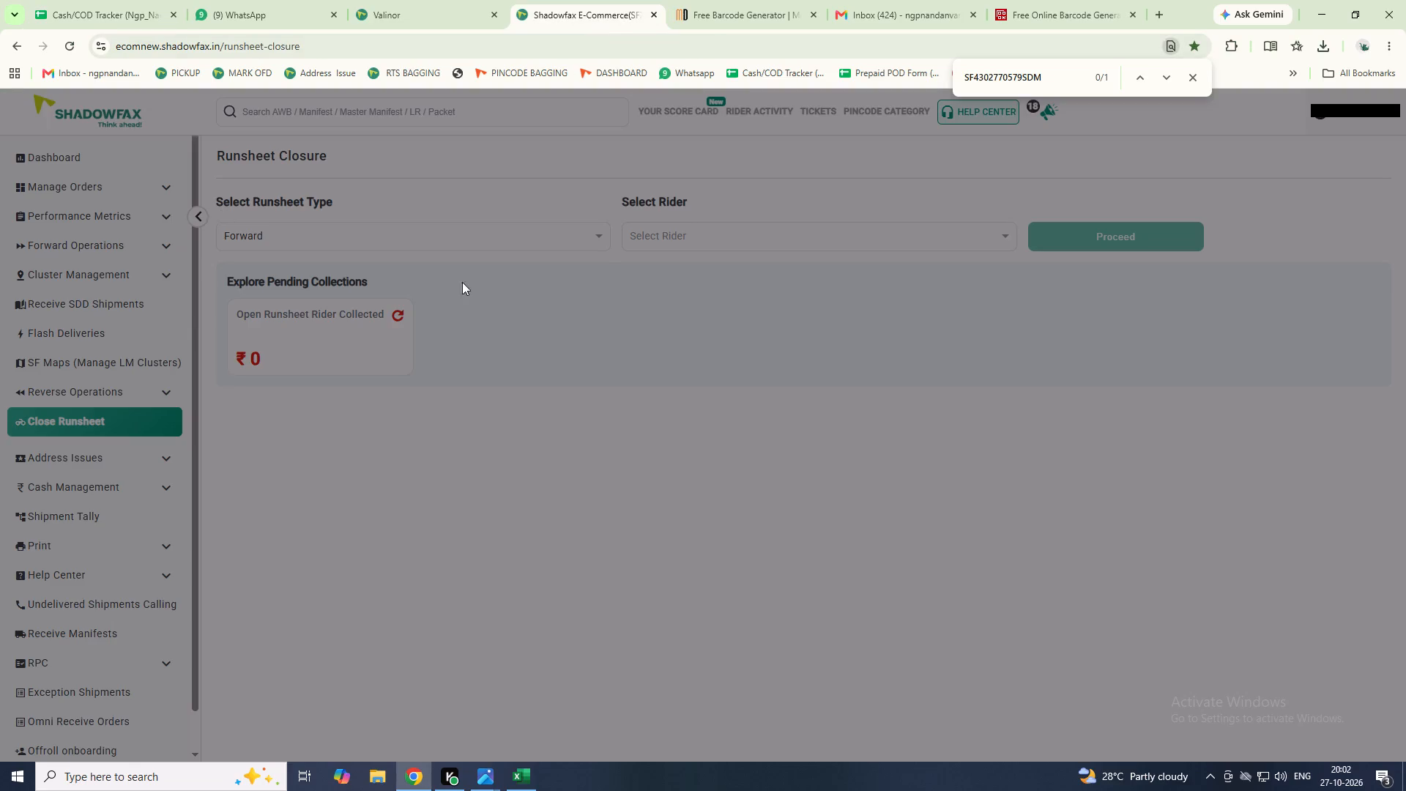
pyautogui.click(665, 230)
pyautogui.write('MAN')
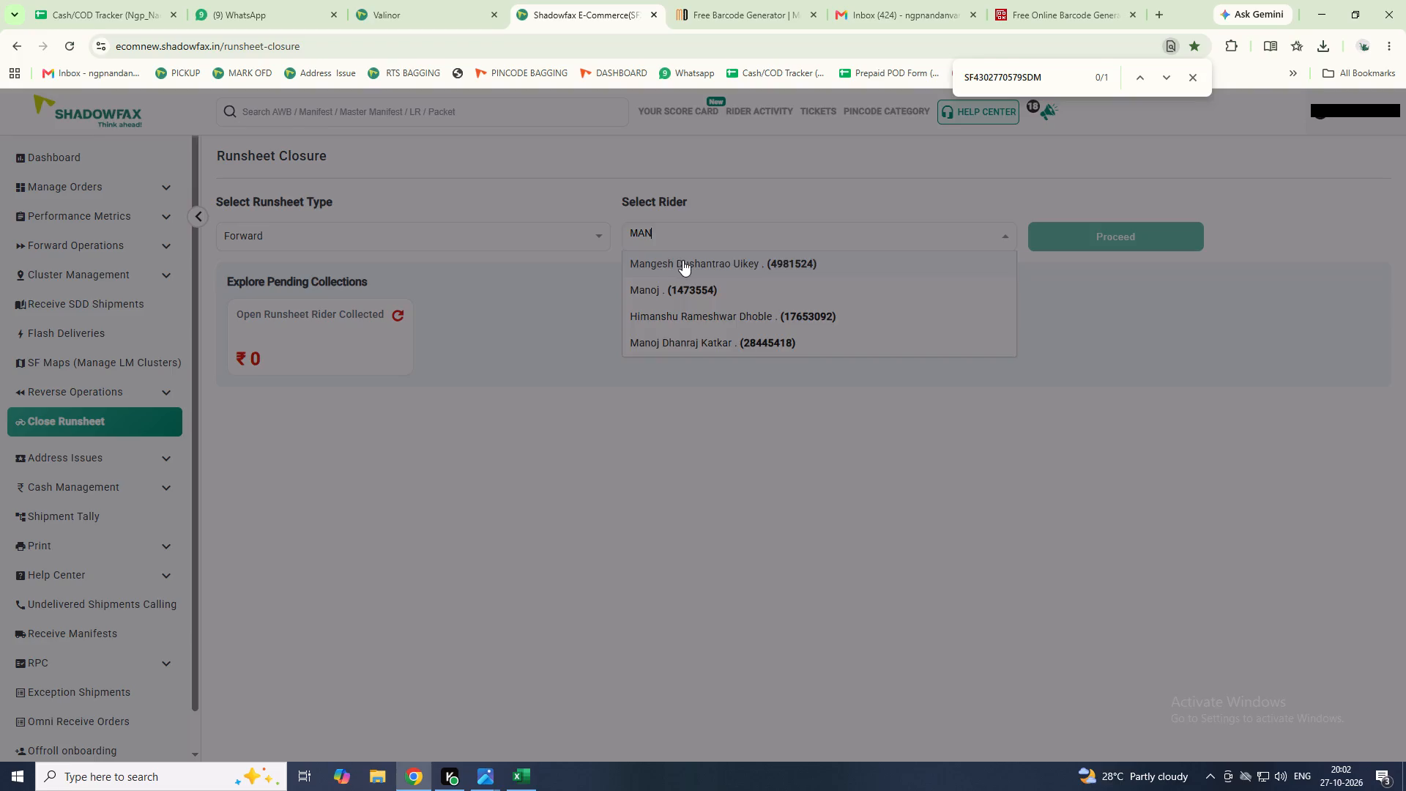
pyautogui.click(689, 259)
pyautogui.click(1103, 239)
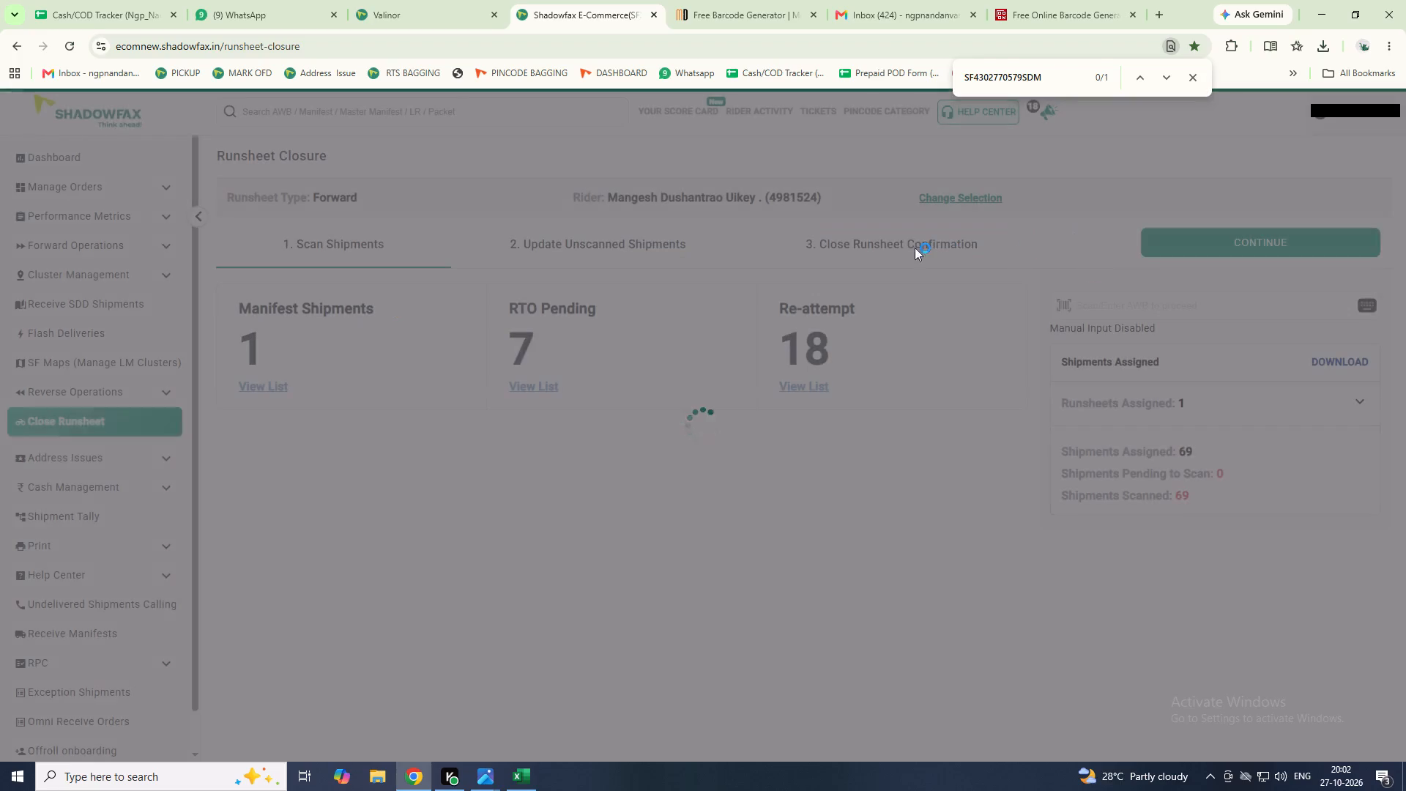
pyautogui.click(879, 245)
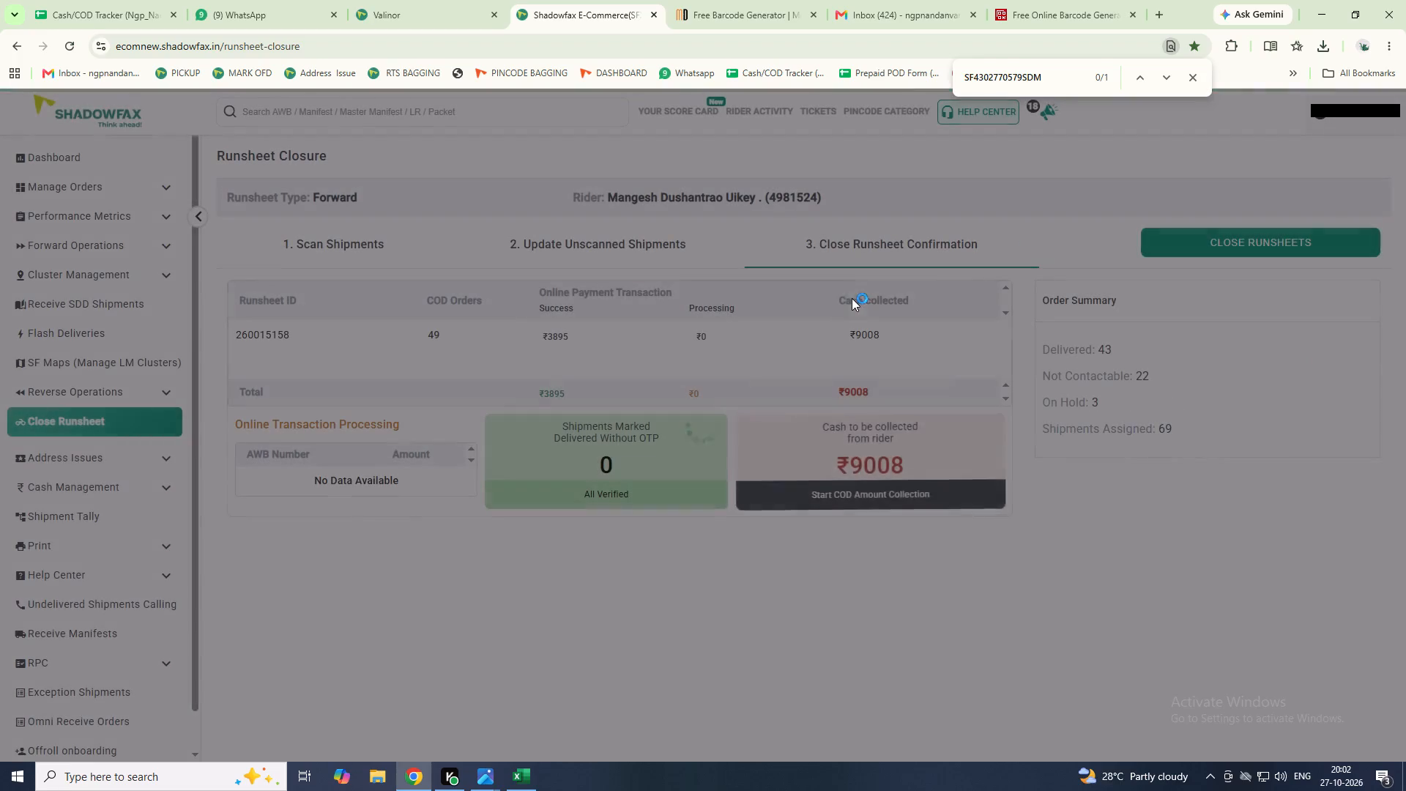
# Record MUIKEY with Demo amount 9008 under rider 13 in the Cash/COD Tracker's 20-10-2026 block.
pyautogui.click(92, 10)
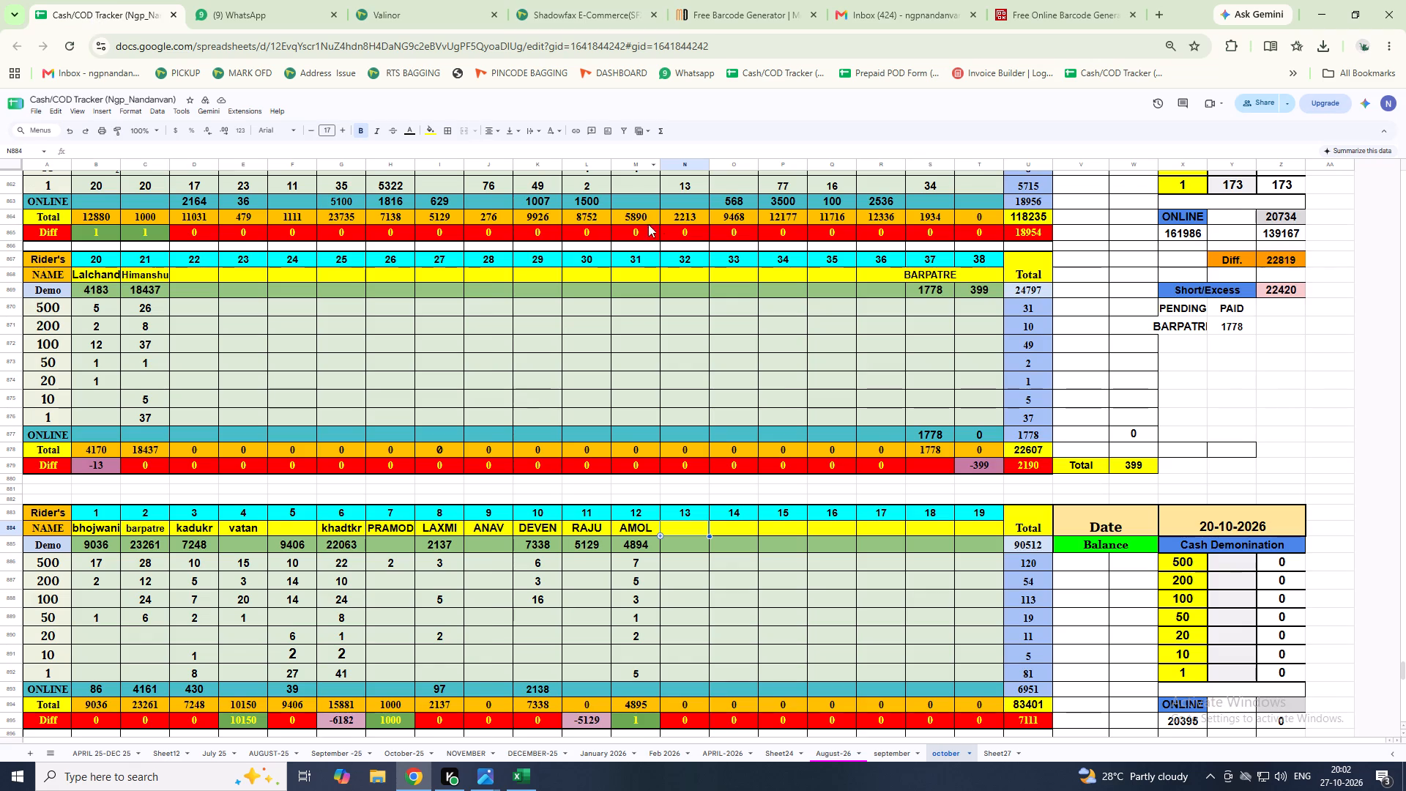
pyautogui.click(685, 545)
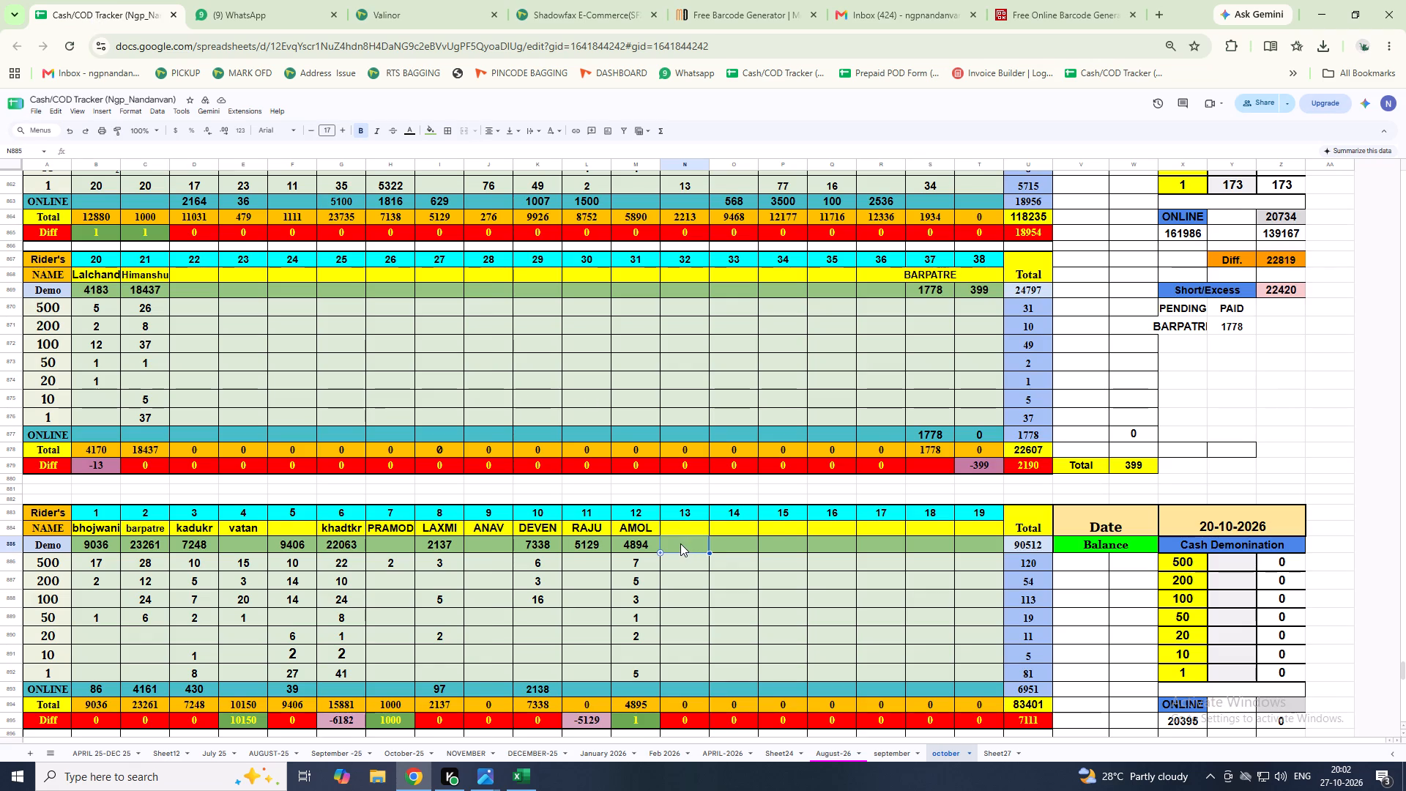
pyautogui.press('9')
pyautogui.write('00')
pyautogui.press('8')
pyautogui.press('Up')
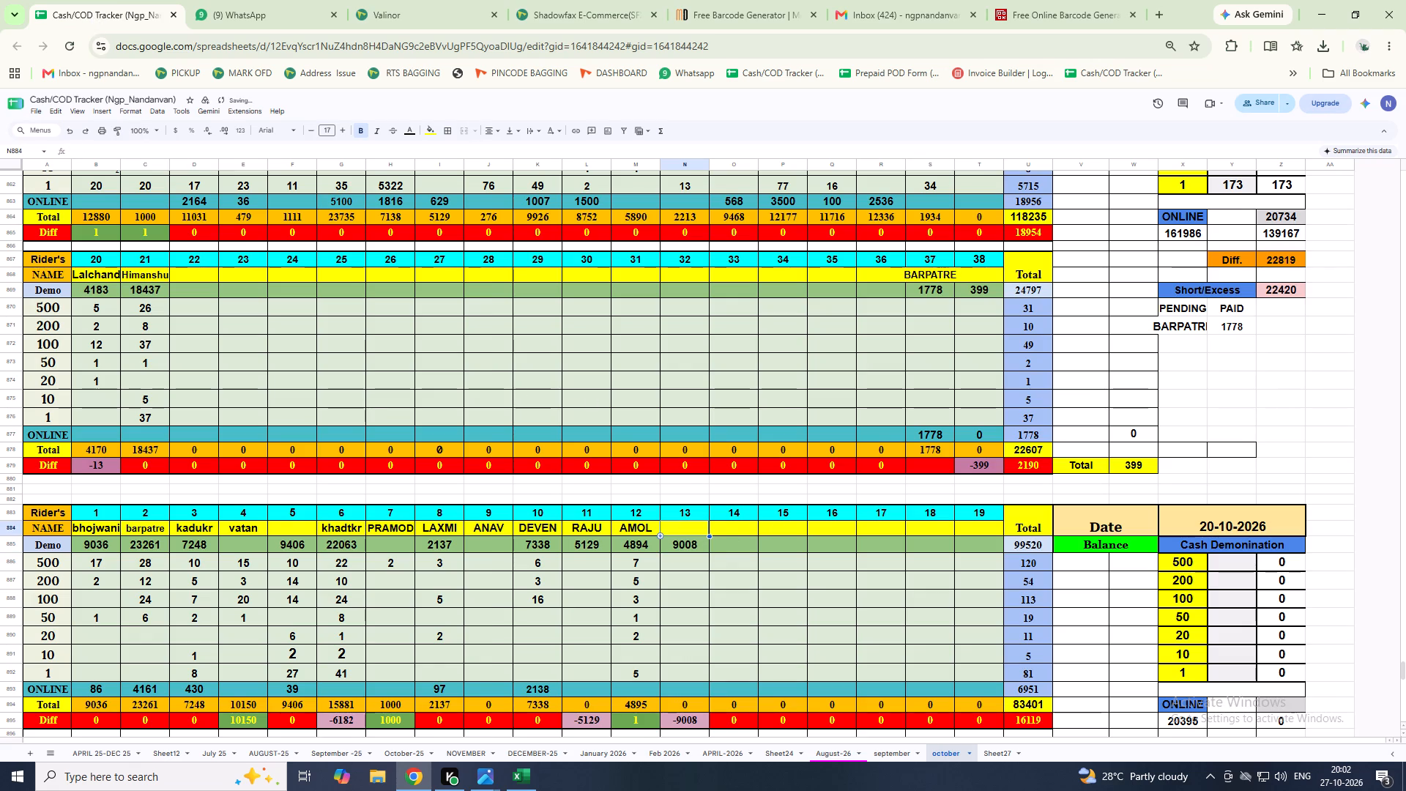
pyautogui.press('m')
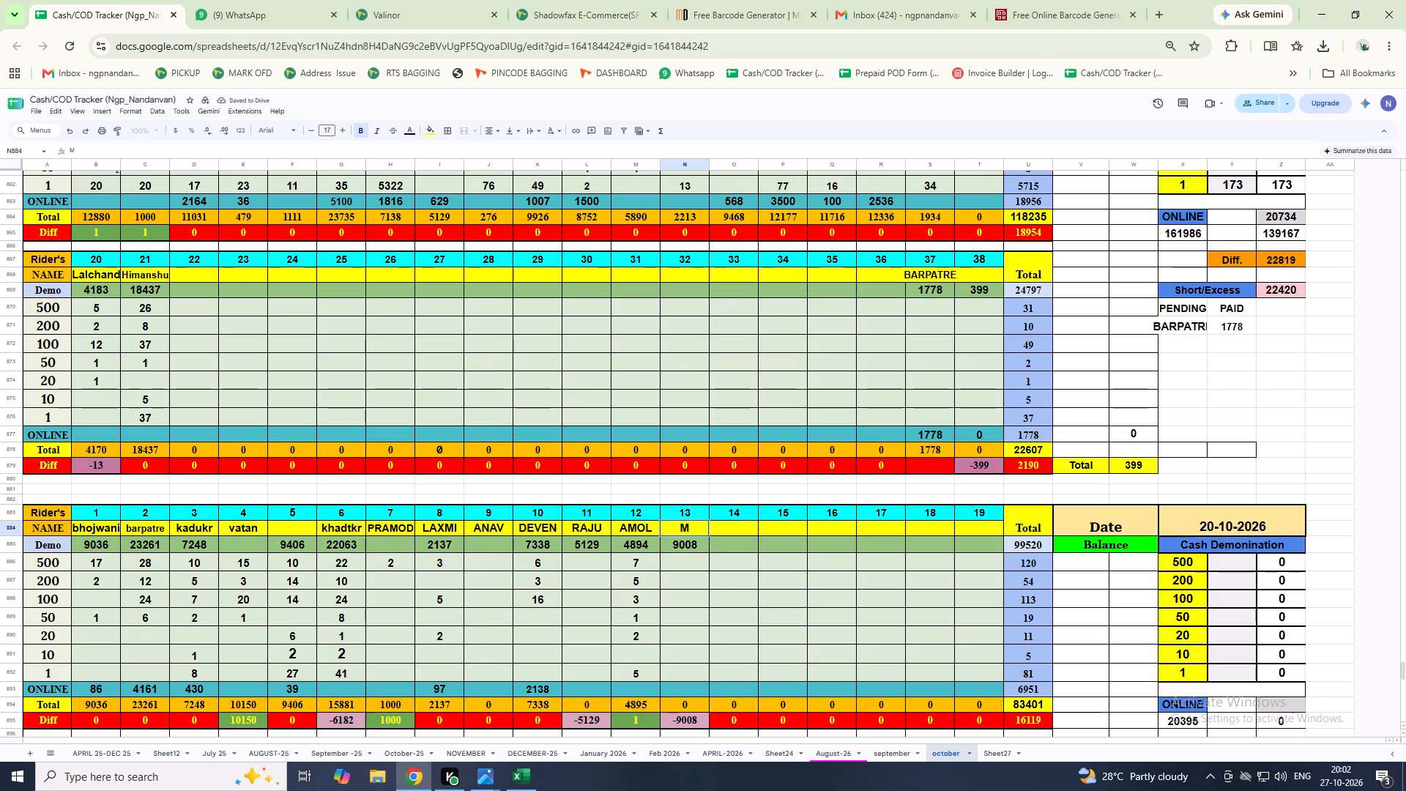
pyautogui.write('UIK')
pyautogui.write('EY')
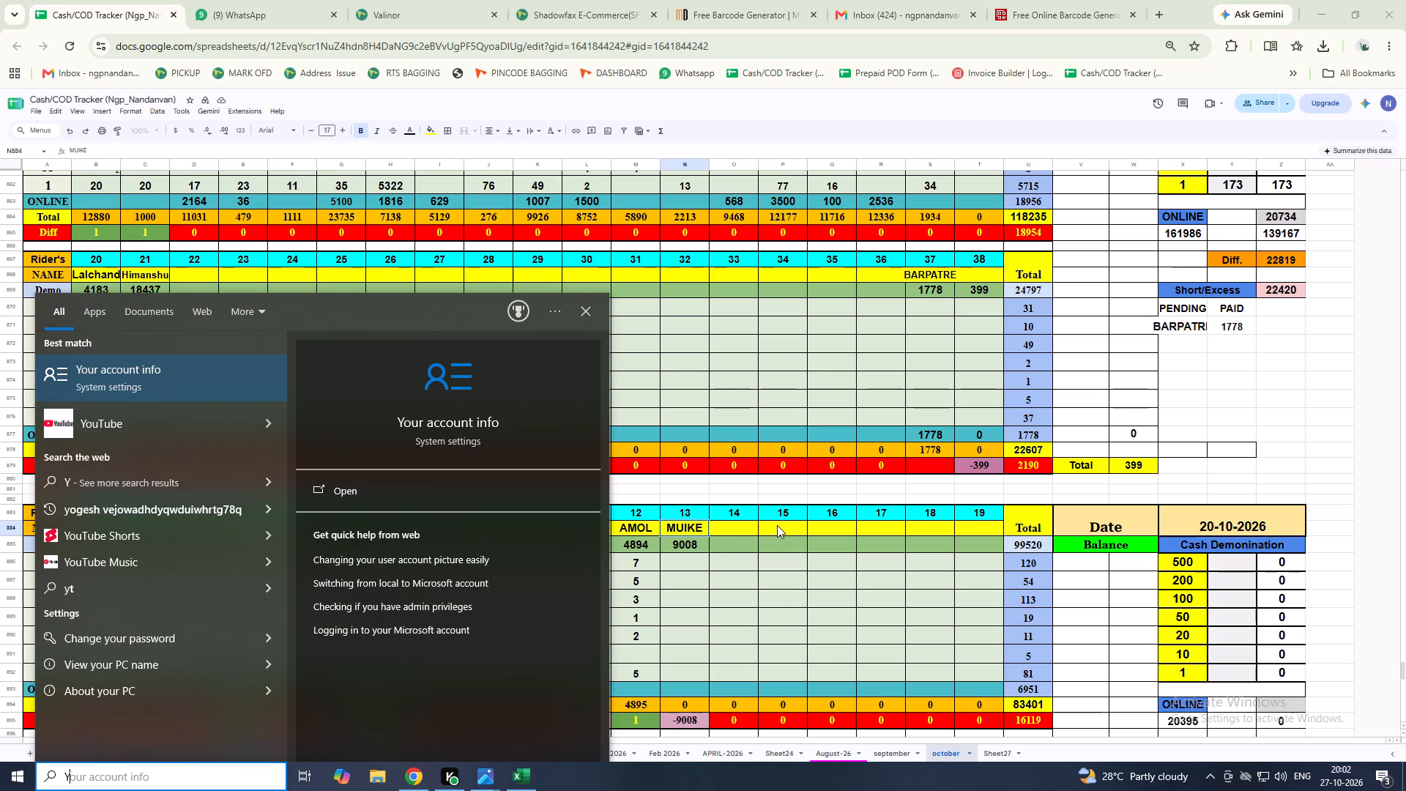
pyautogui.click(588, 313)
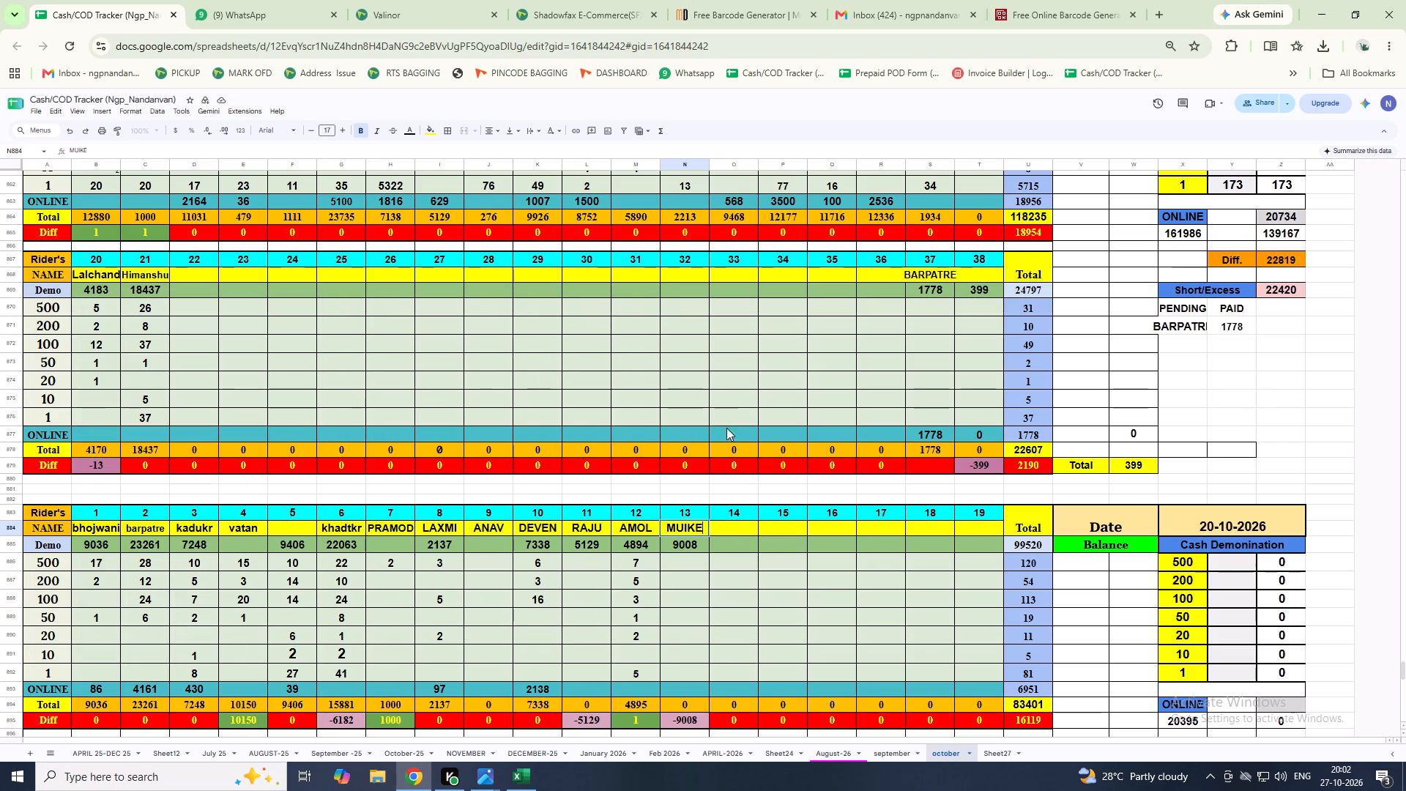
pyautogui.press('y')
pyautogui.press('Return')
pyautogui.press('Return')
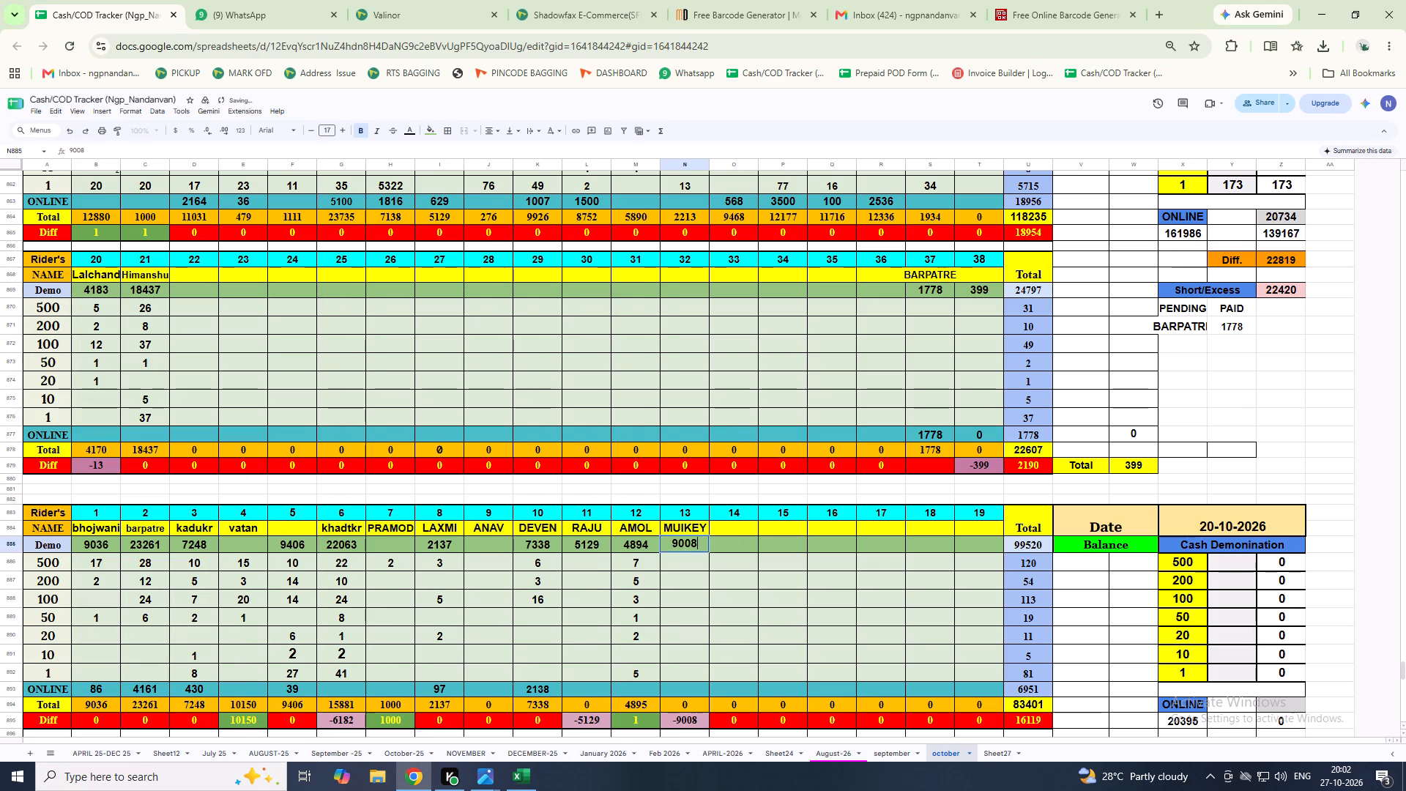
pyautogui.press('Return')
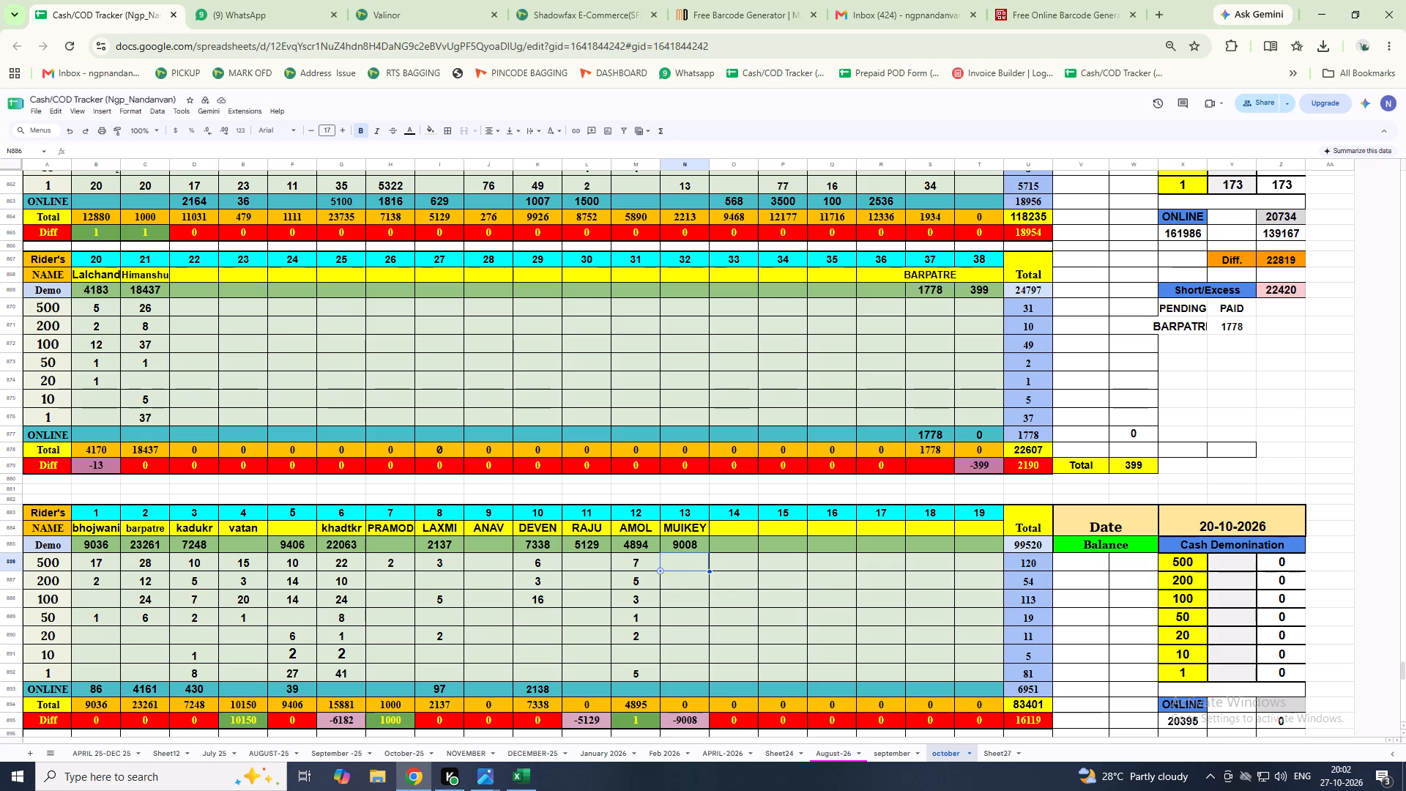
# Enter MUIKEY's cash counts under rider 13: 13×500, 3×200 and 14×100.
pyautogui.write('13')
pyautogui.press('Return')
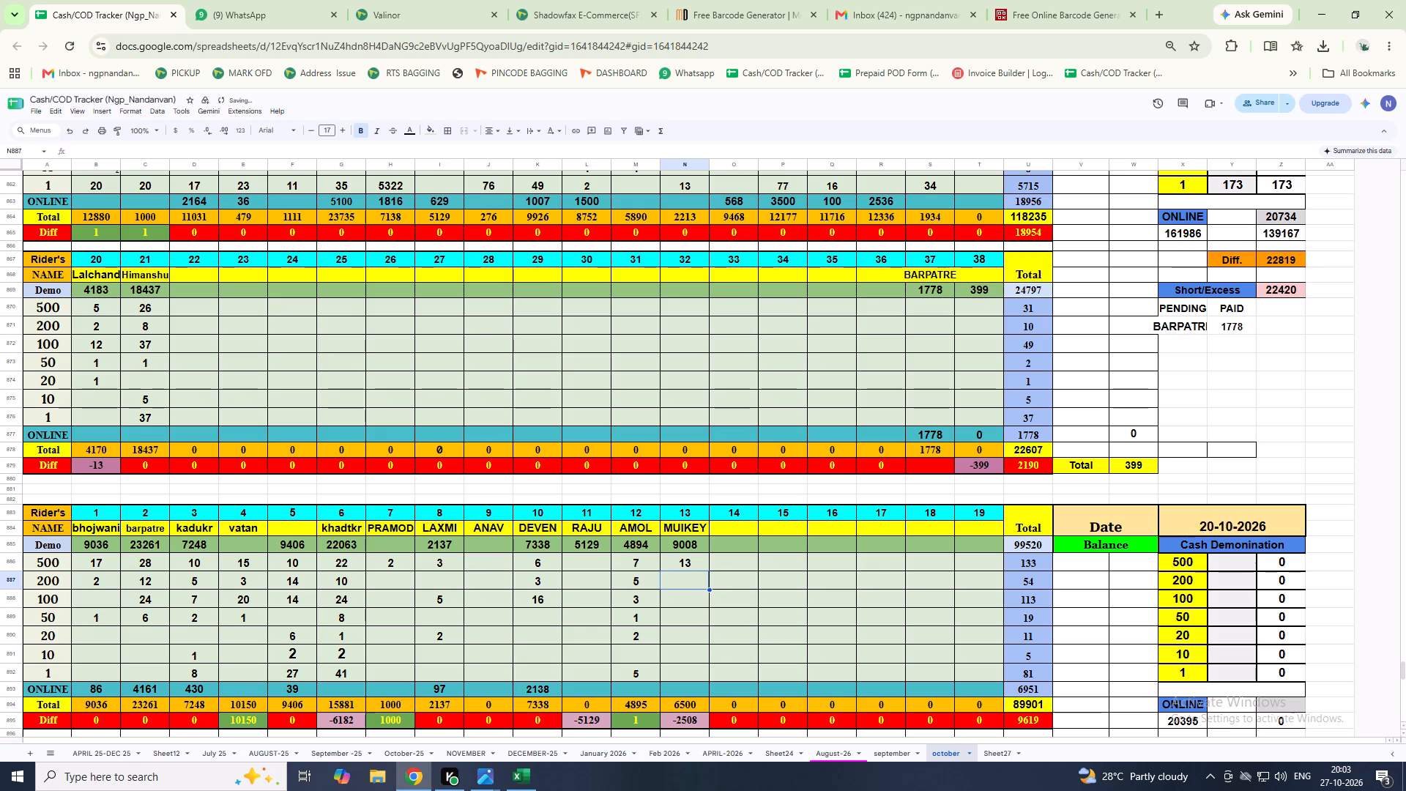
pyautogui.press('3')
pyautogui.press('Return')
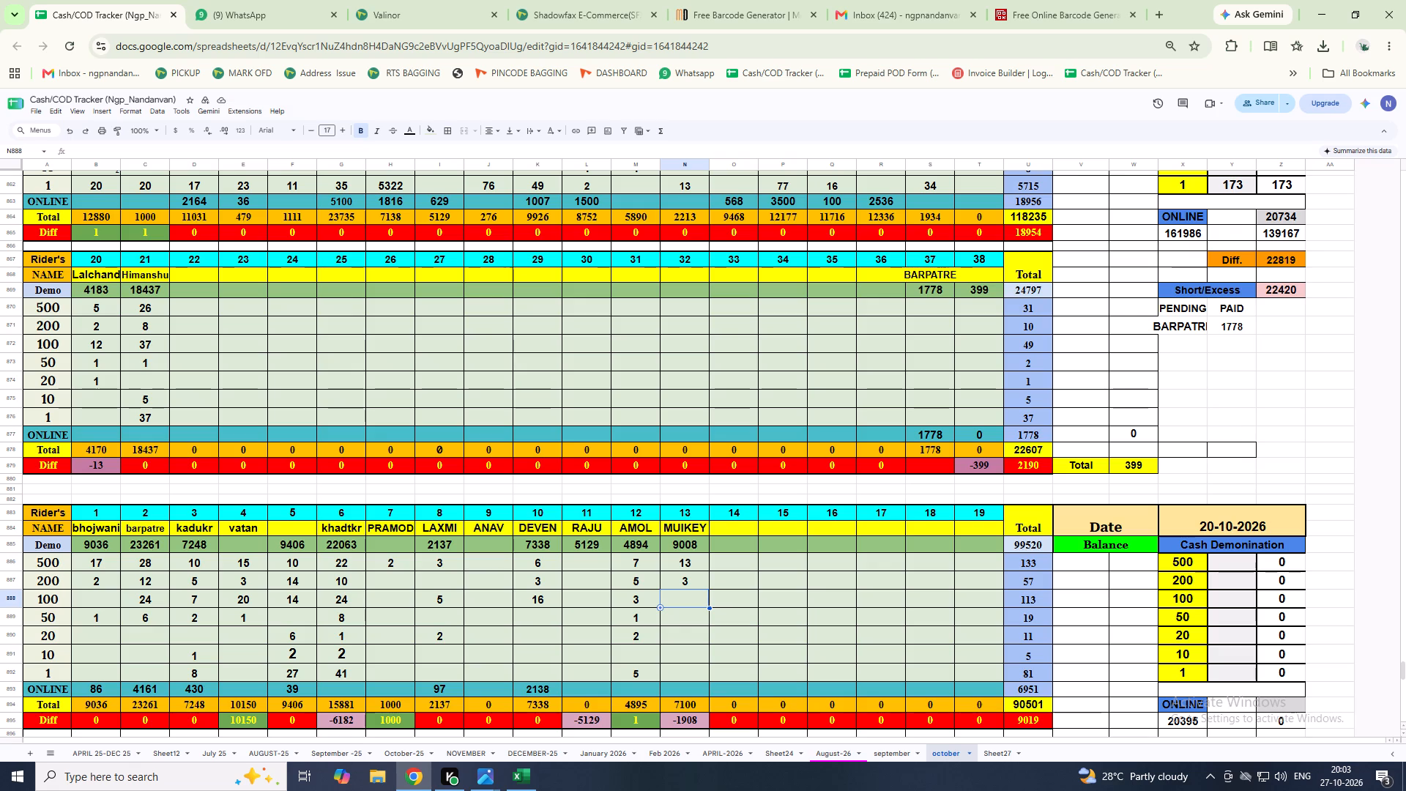
pyautogui.write('14')
pyautogui.press('Return')
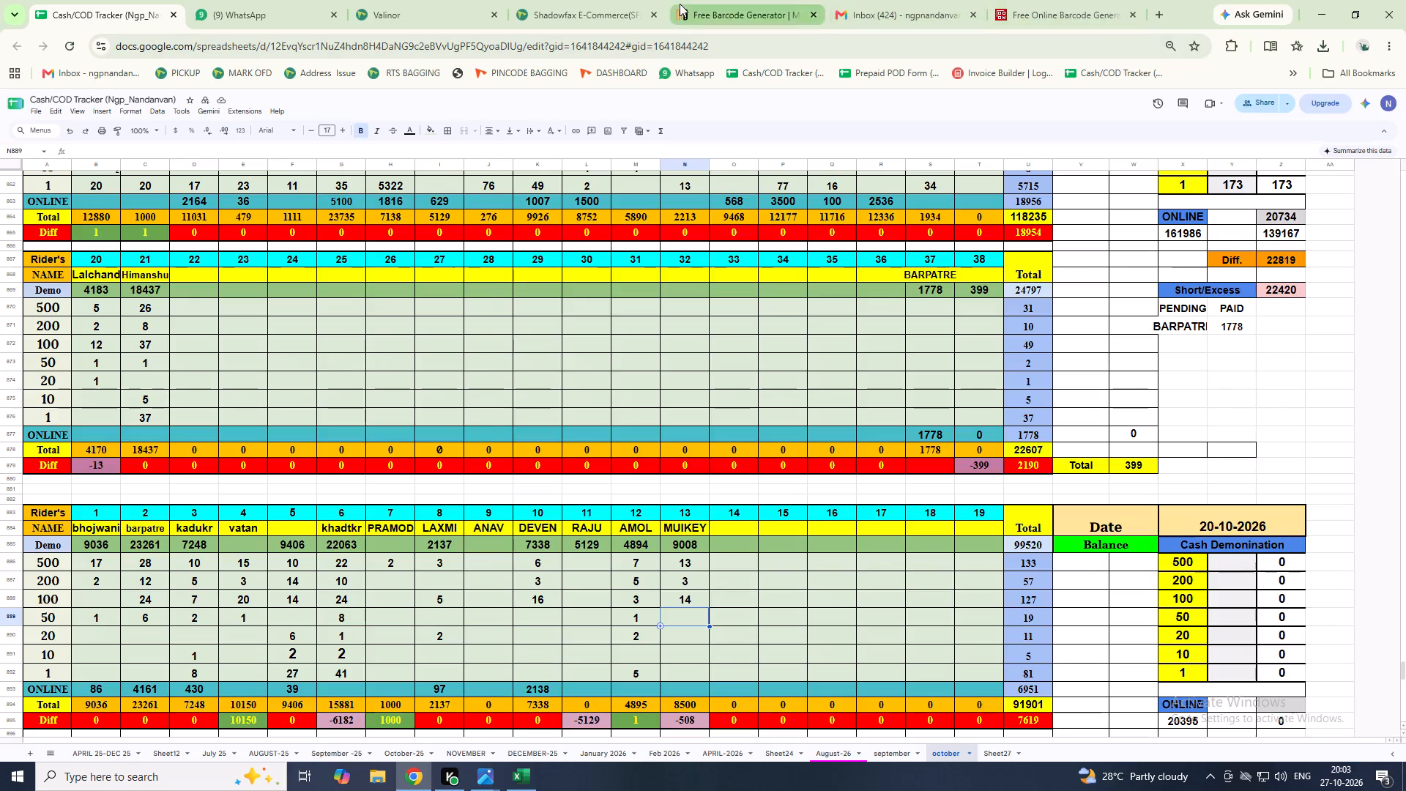
# In Shadowfax, collect 508 of Mangesh's COD amount by UPI/QR code and finish that payment.
pyautogui.click(641, 7)
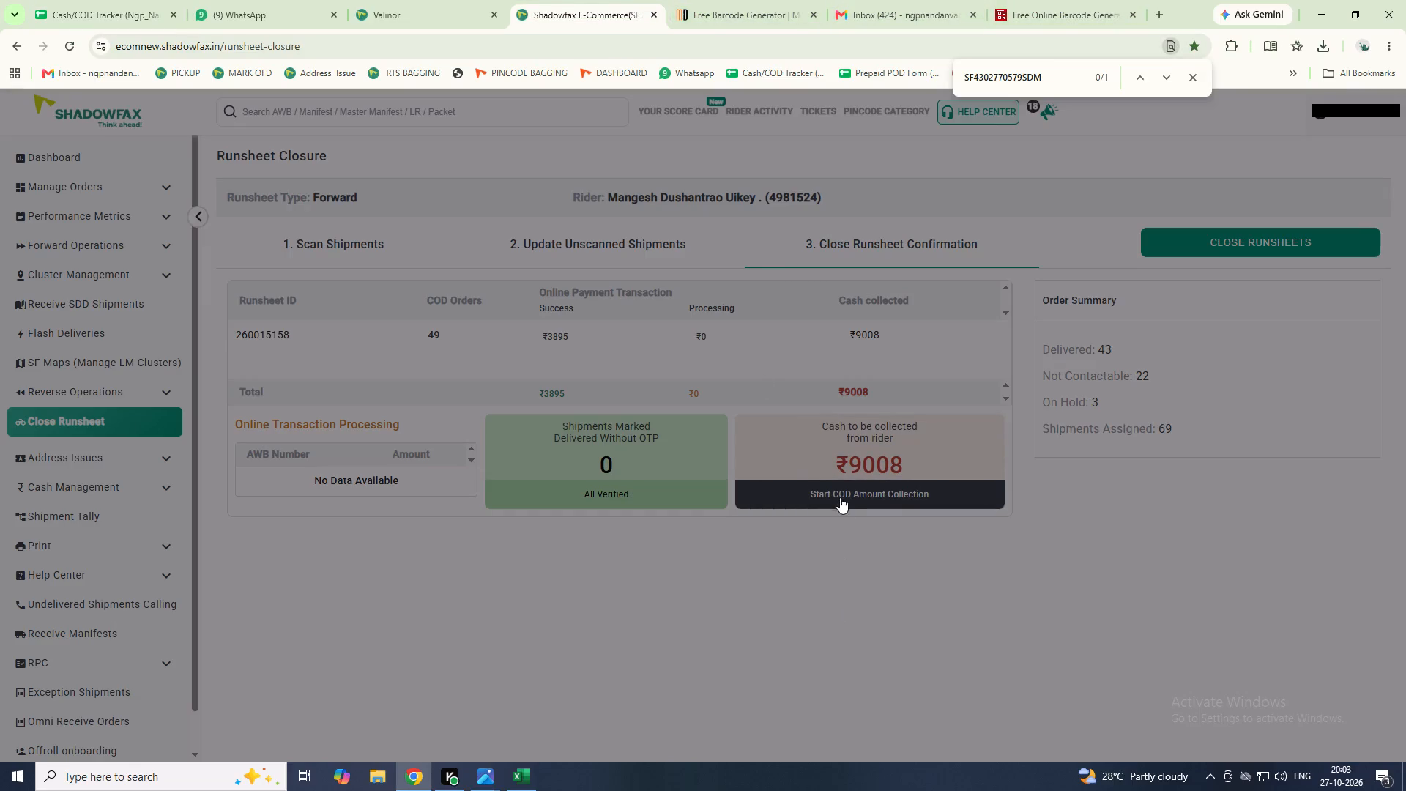
pyautogui.click(840, 496)
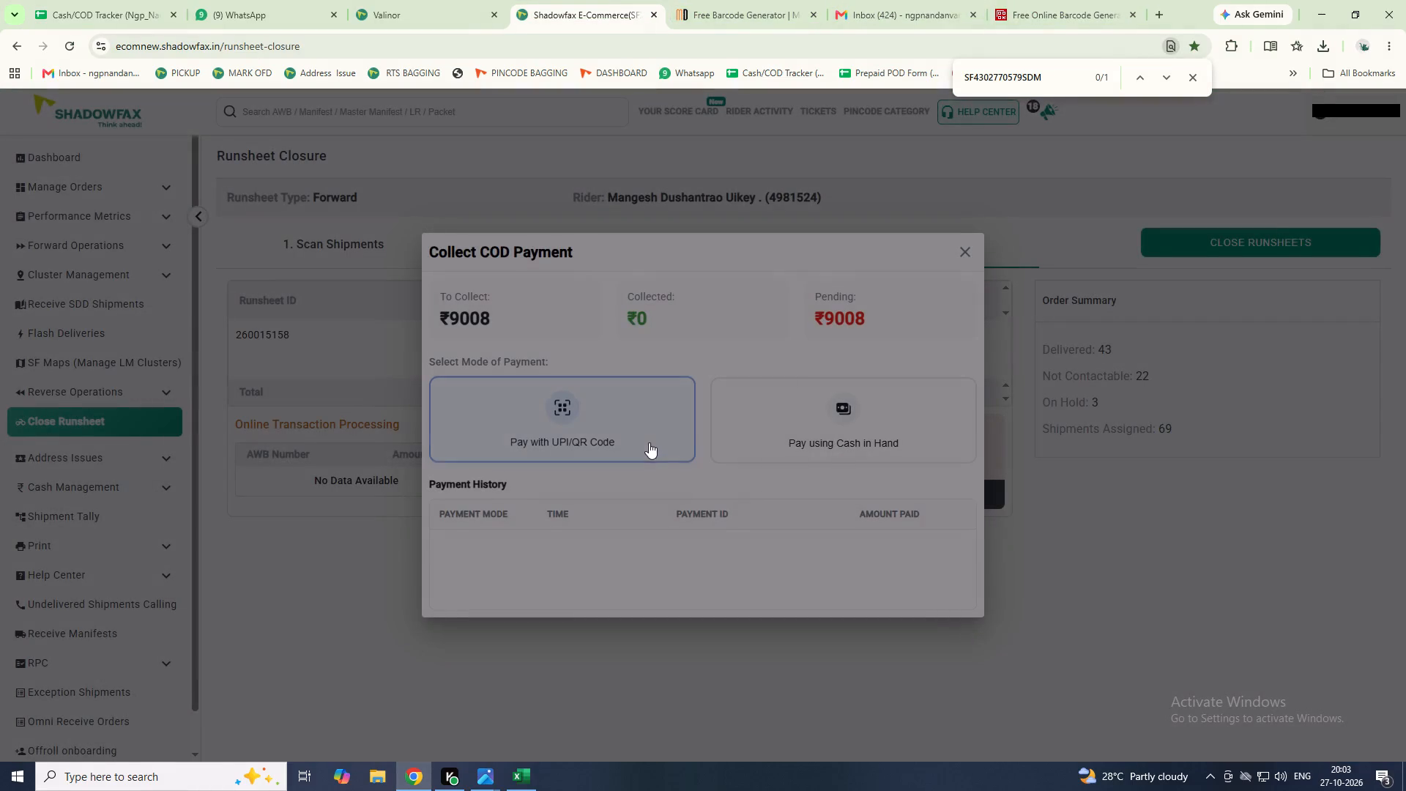
pyautogui.click(649, 443)
pyautogui.click(620, 513)
pyautogui.write('508')
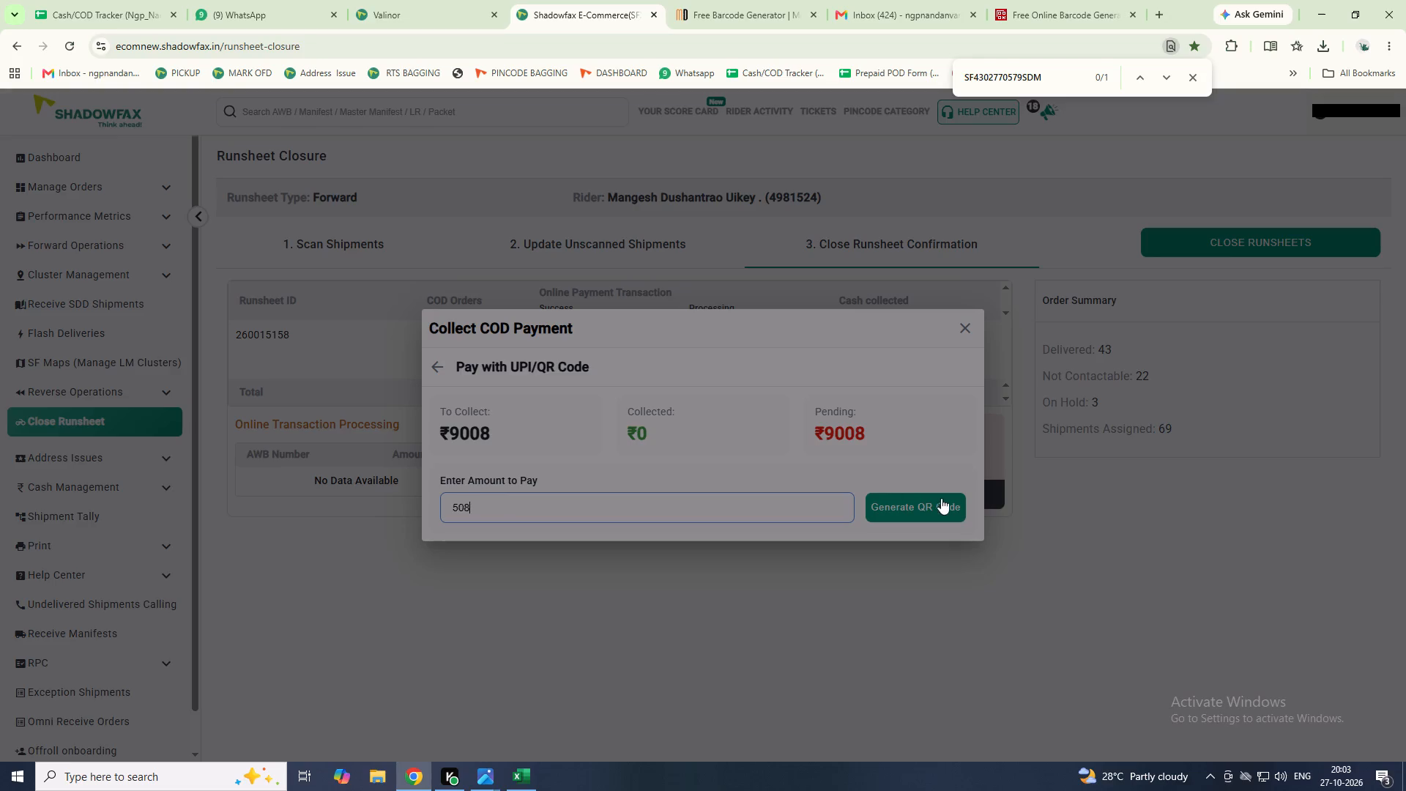
pyautogui.click(936, 498)
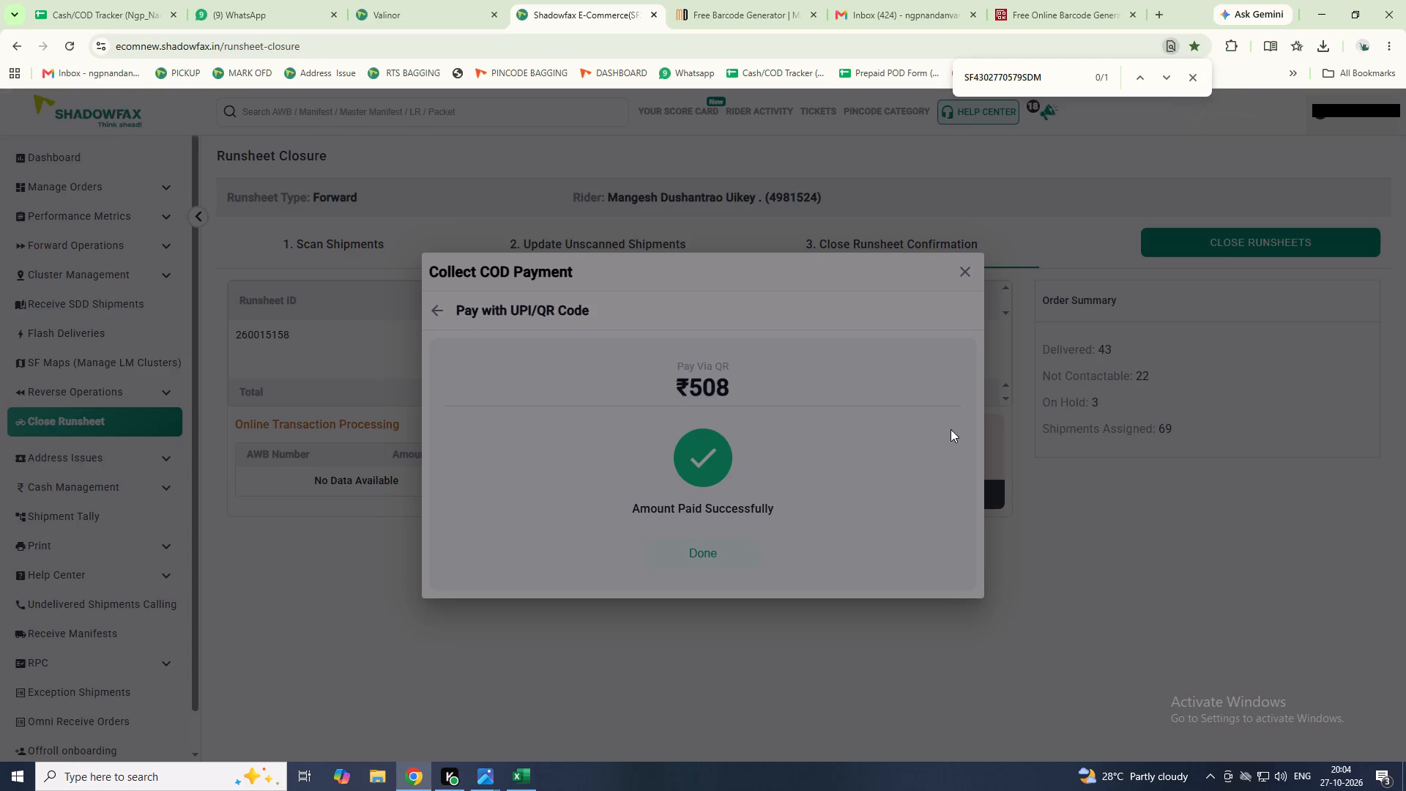
pyautogui.click(693, 541)
# Record 8500 of Mangesh's COD amount as collected using Cash in Hand and leave the payment collection.
pyautogui.click(889, 491)
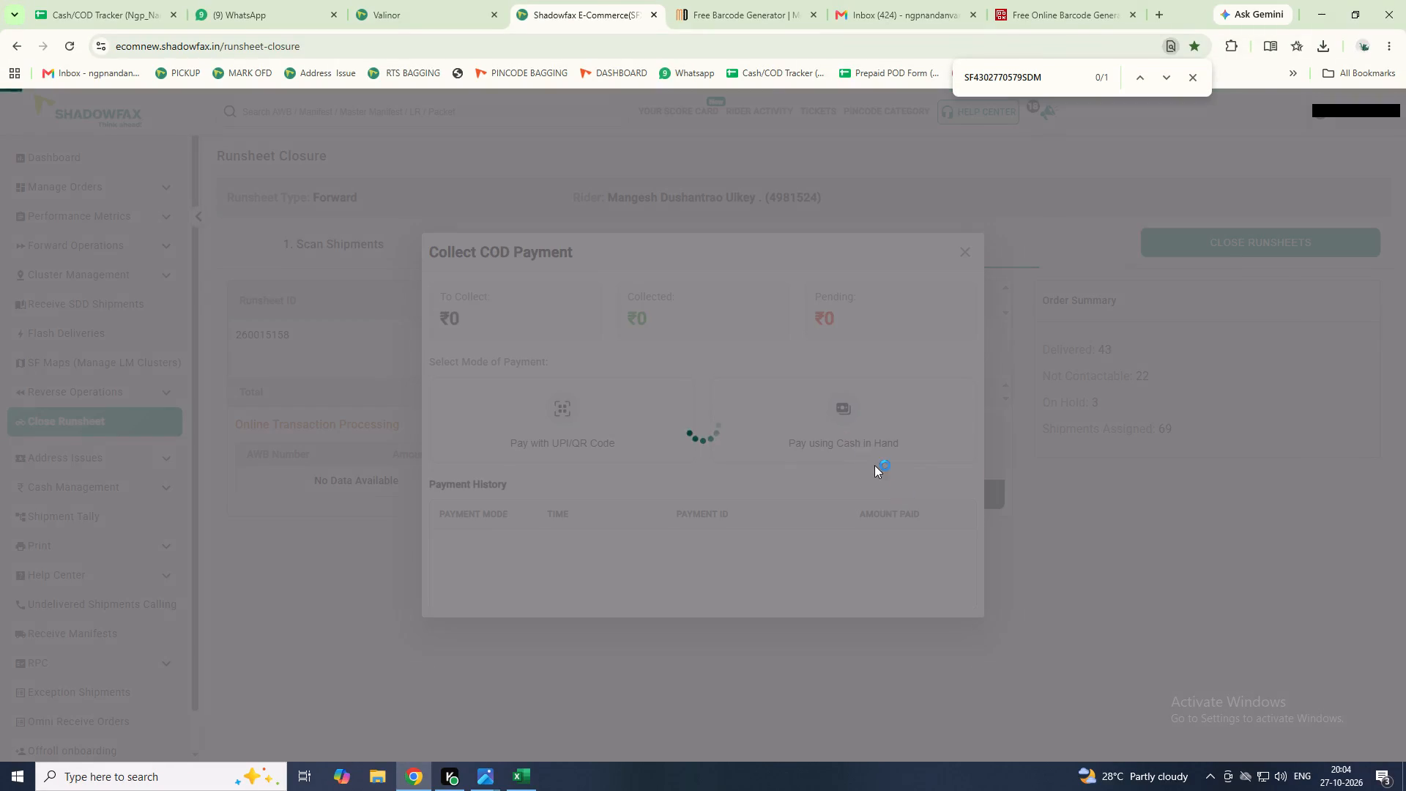
pyautogui.tripleClick(849, 433)
pyautogui.click(849, 434)
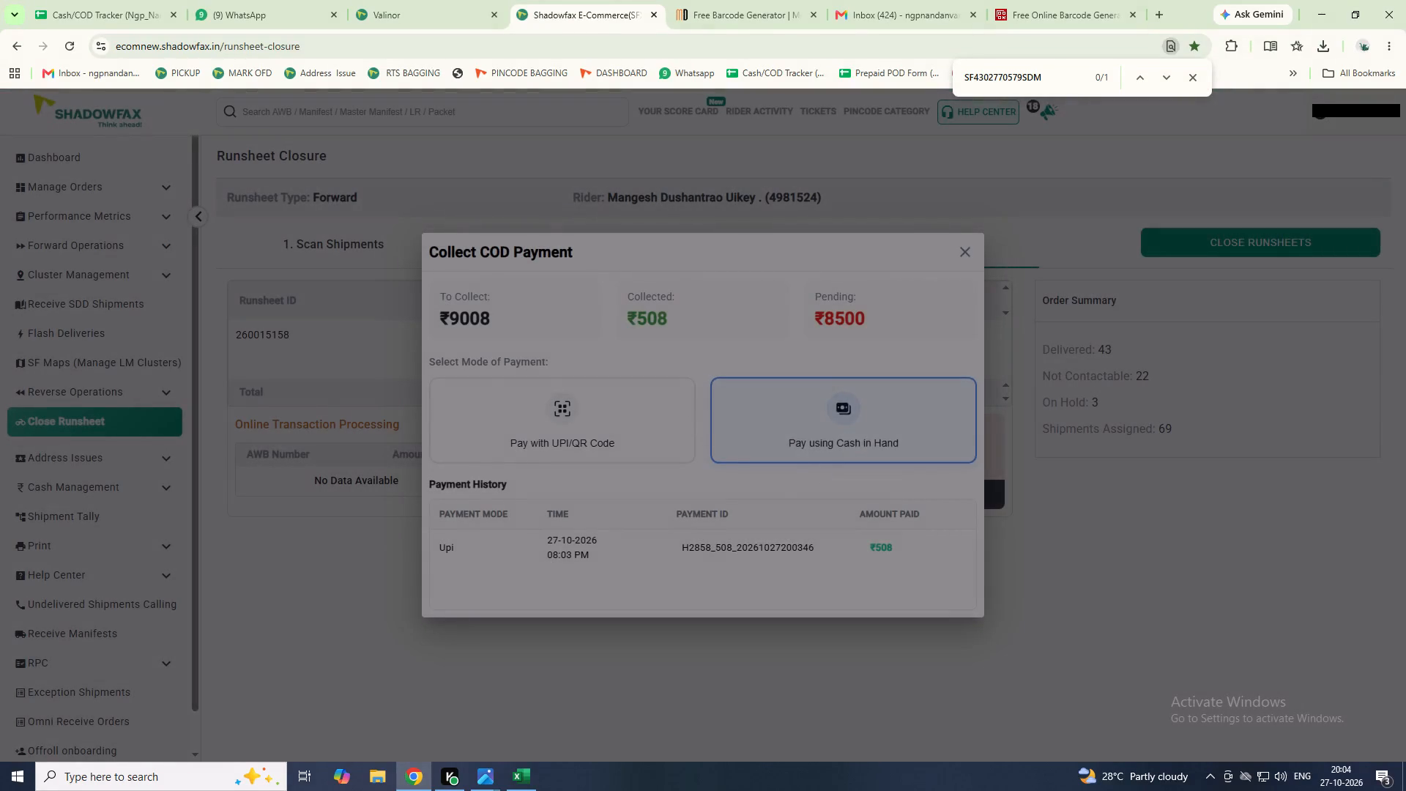
pyautogui.click(765, 508)
pyautogui.press('8')
pyautogui.write('50')
pyautogui.press('0')
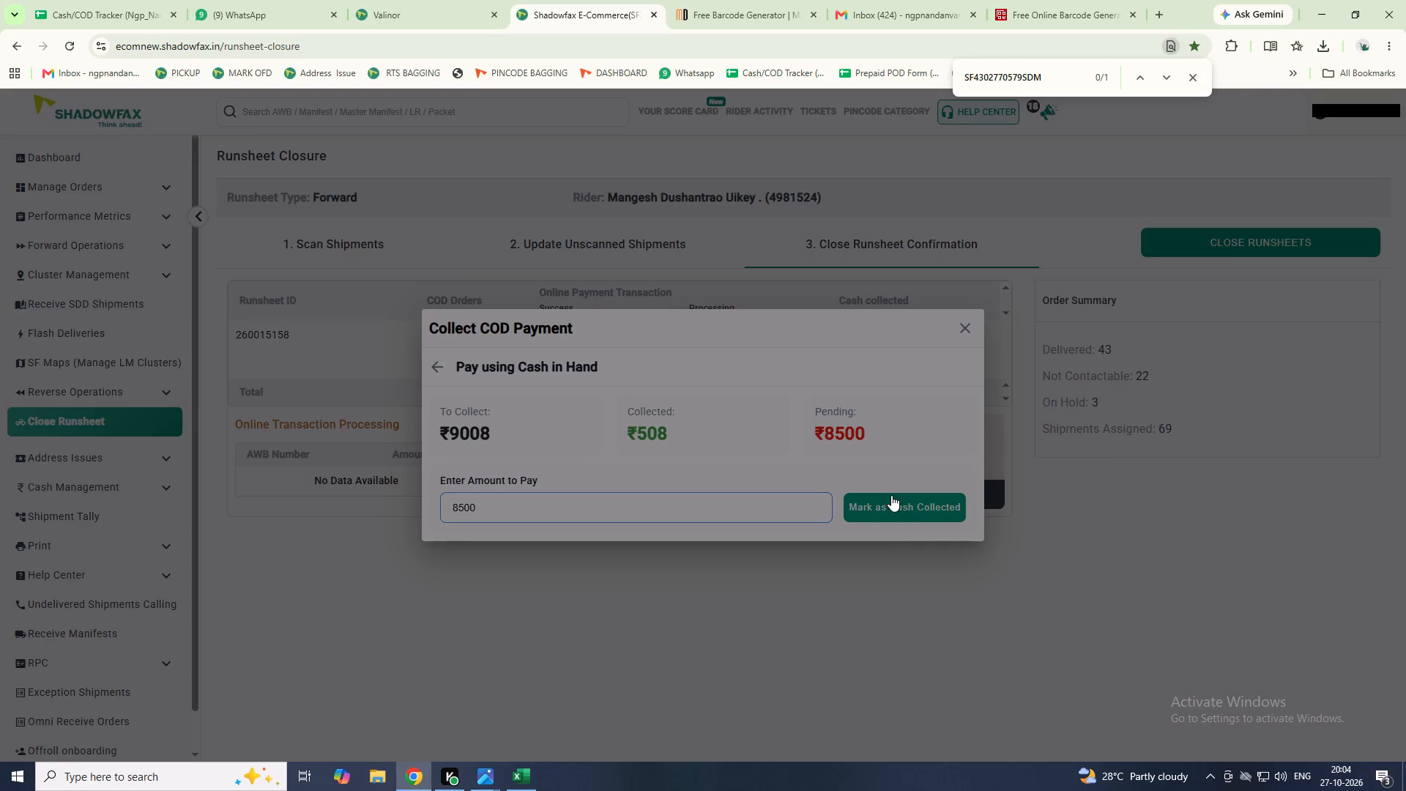
pyautogui.click(891, 495)
pyautogui.click(962, 253)
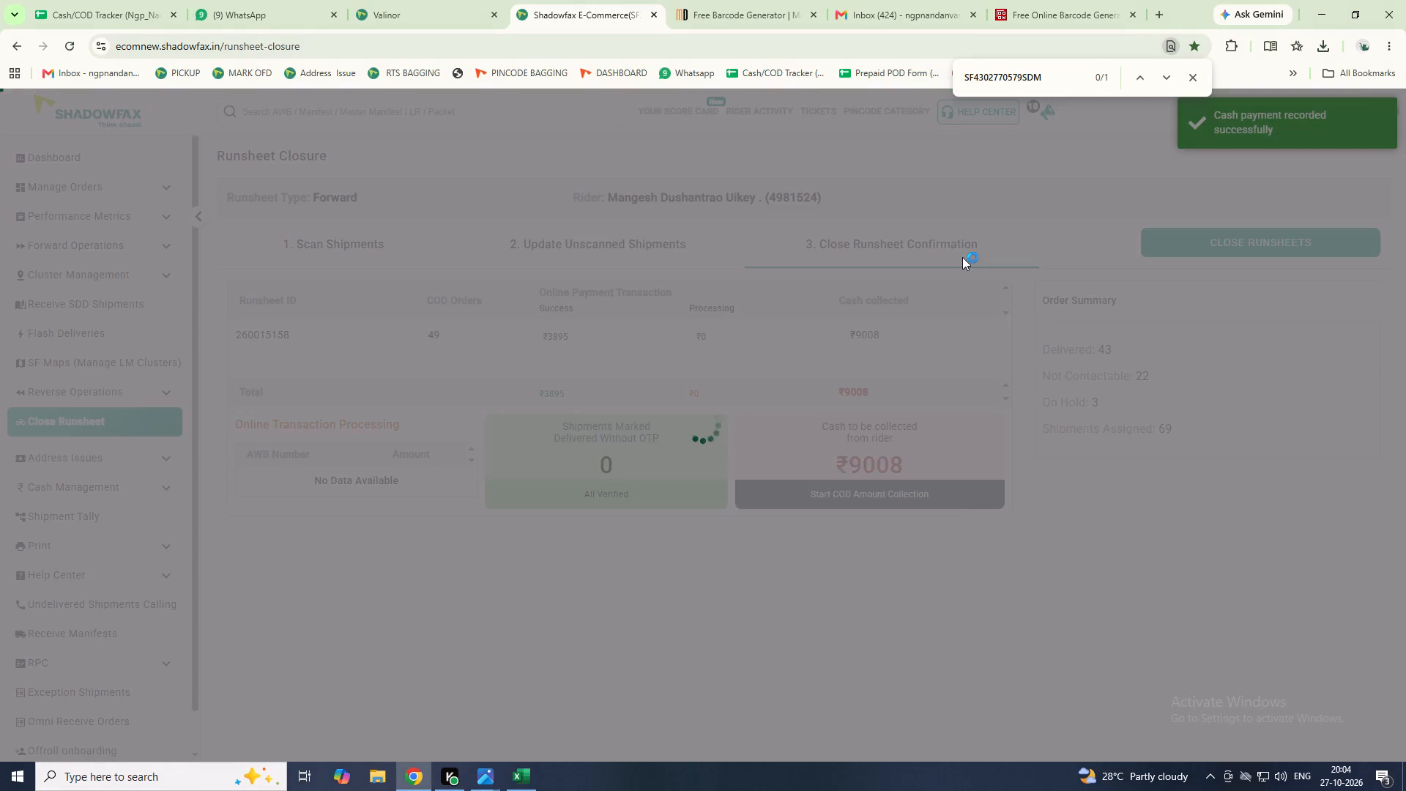
# Mark Mangesh's cash as collected and close his Forward runsheets.
pyautogui.click(942, 496)
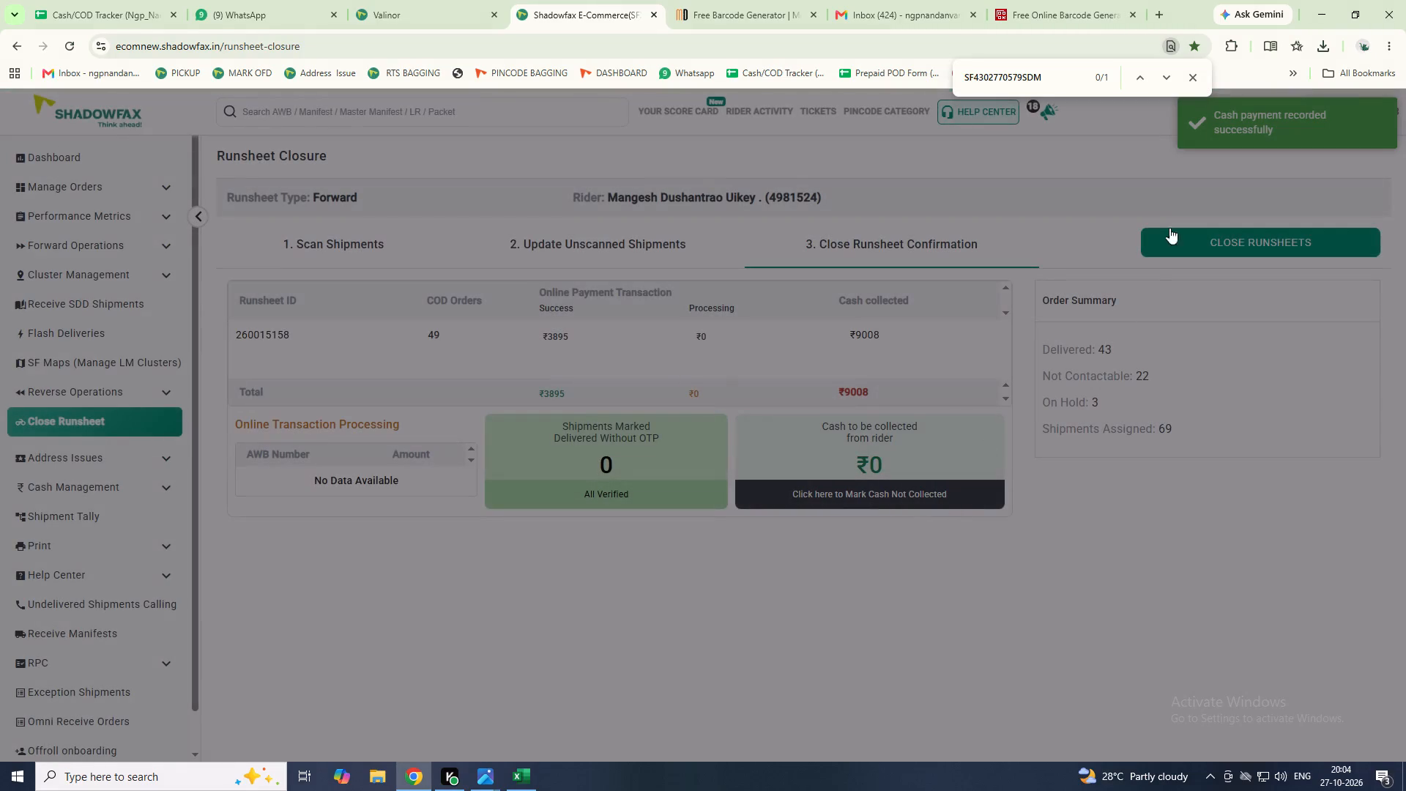
pyautogui.click(1167, 243)
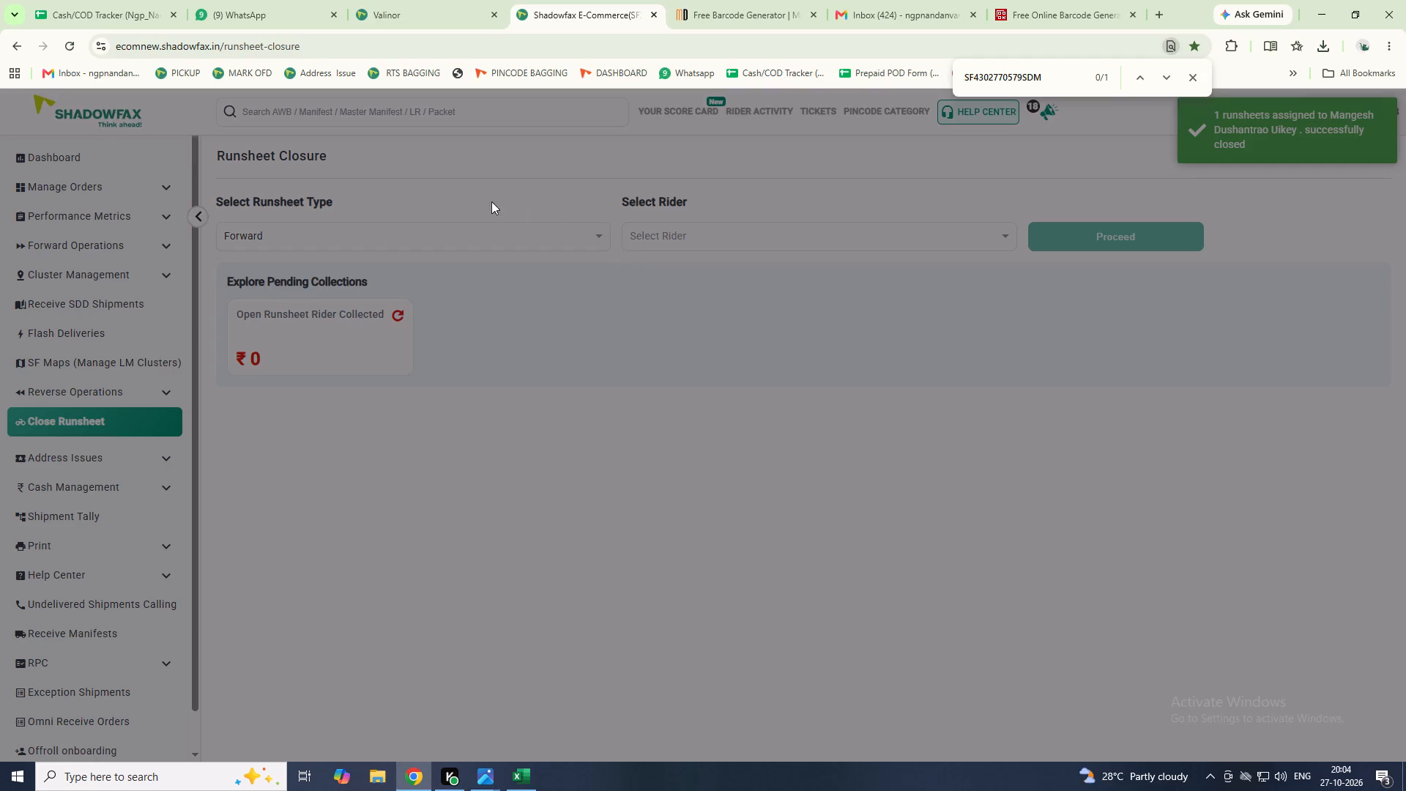
# In the Cash/COD Tracker, enter 508 as MUIKEY's ONLINE amount under rider 13 in the 20-10-2026 block.
pyautogui.click(124, 10)
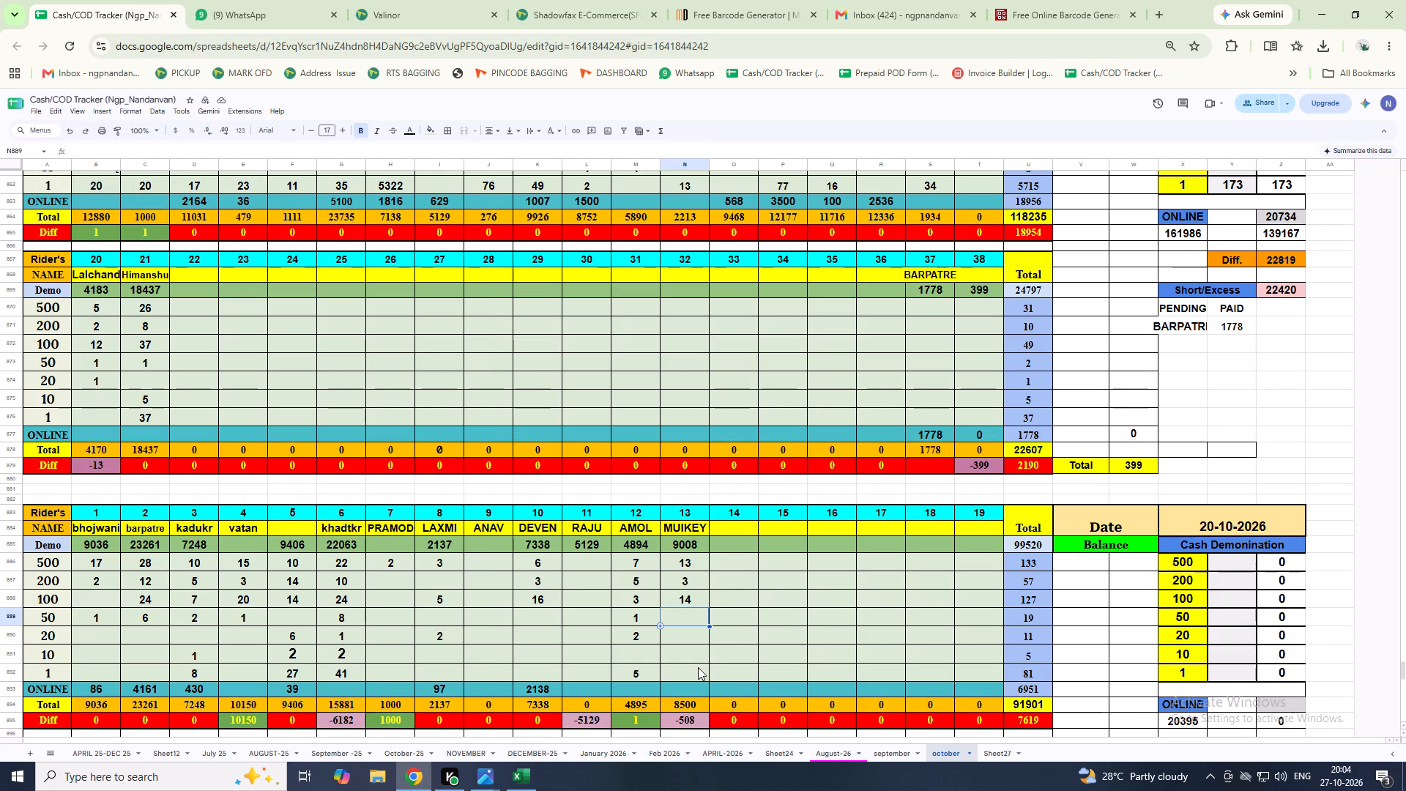
pyautogui.click(685, 684)
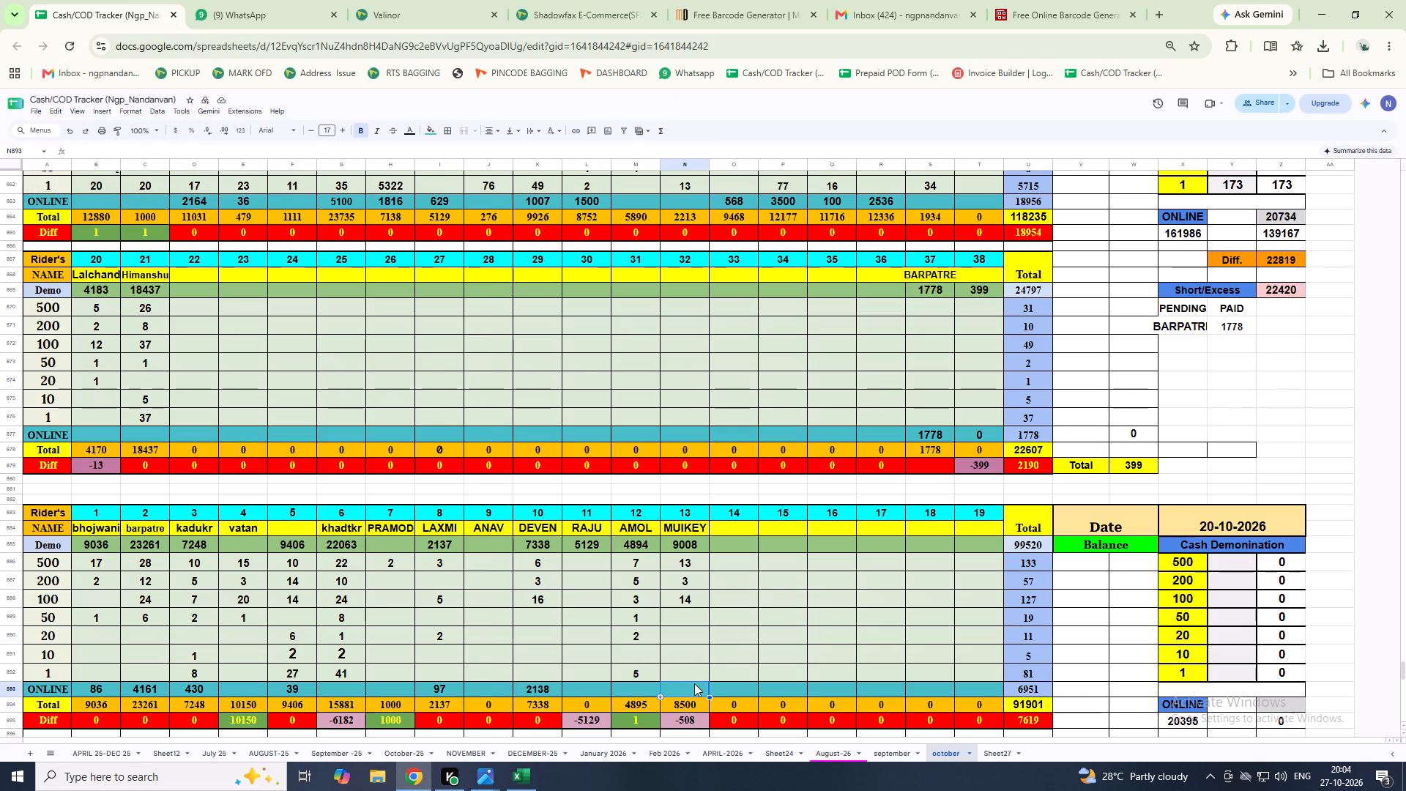
pyautogui.write('50')
pyautogui.press('8')
pyautogui.press('Return')
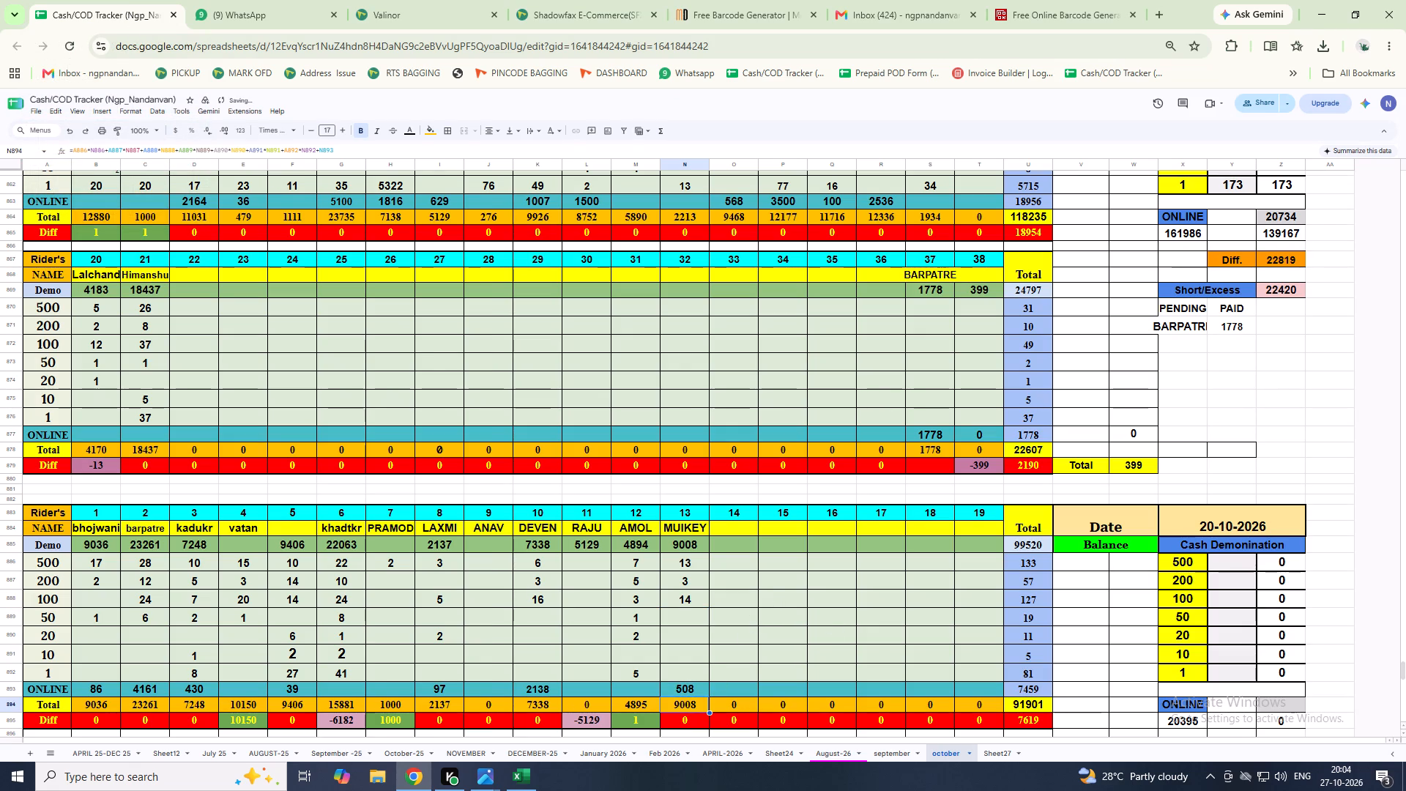
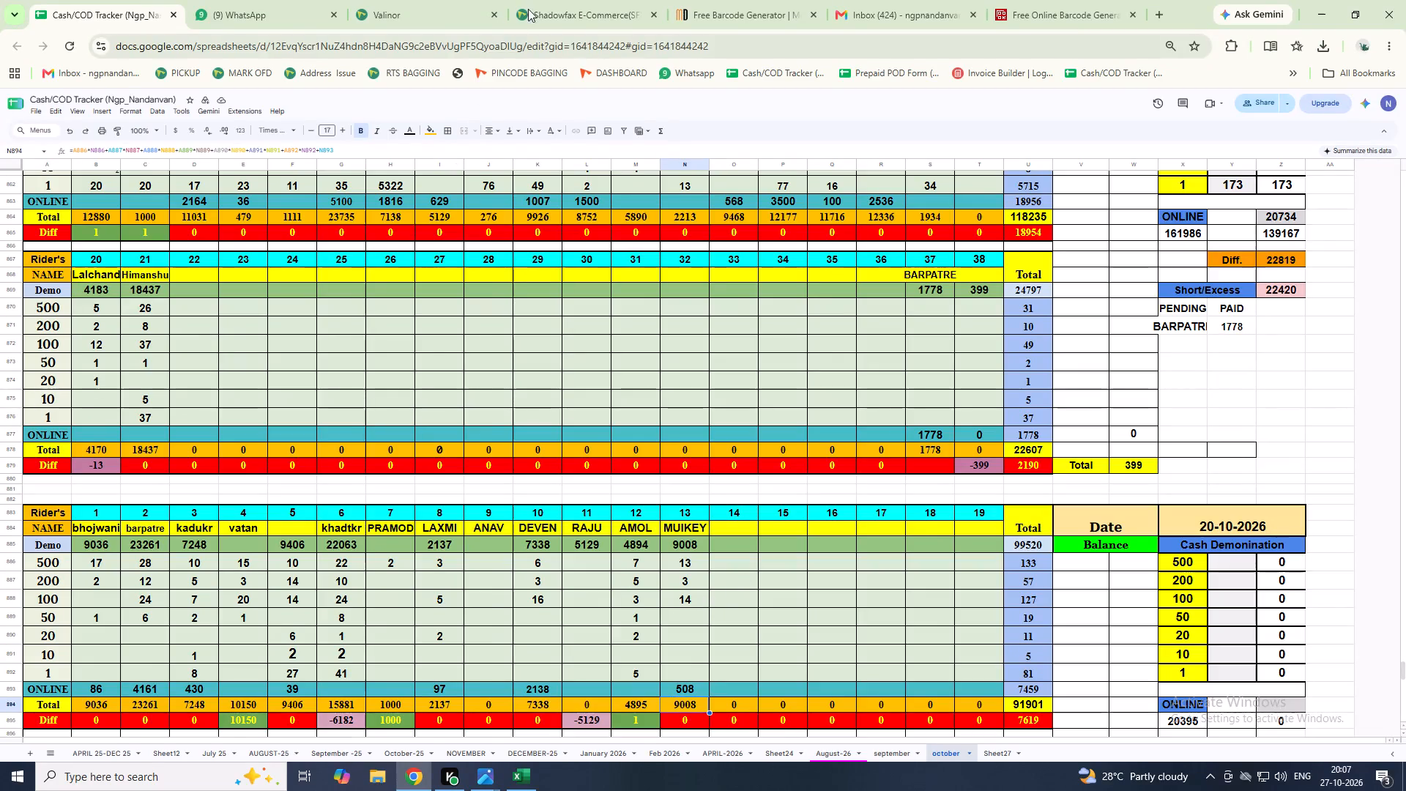
pyautogui.click(544, 0)
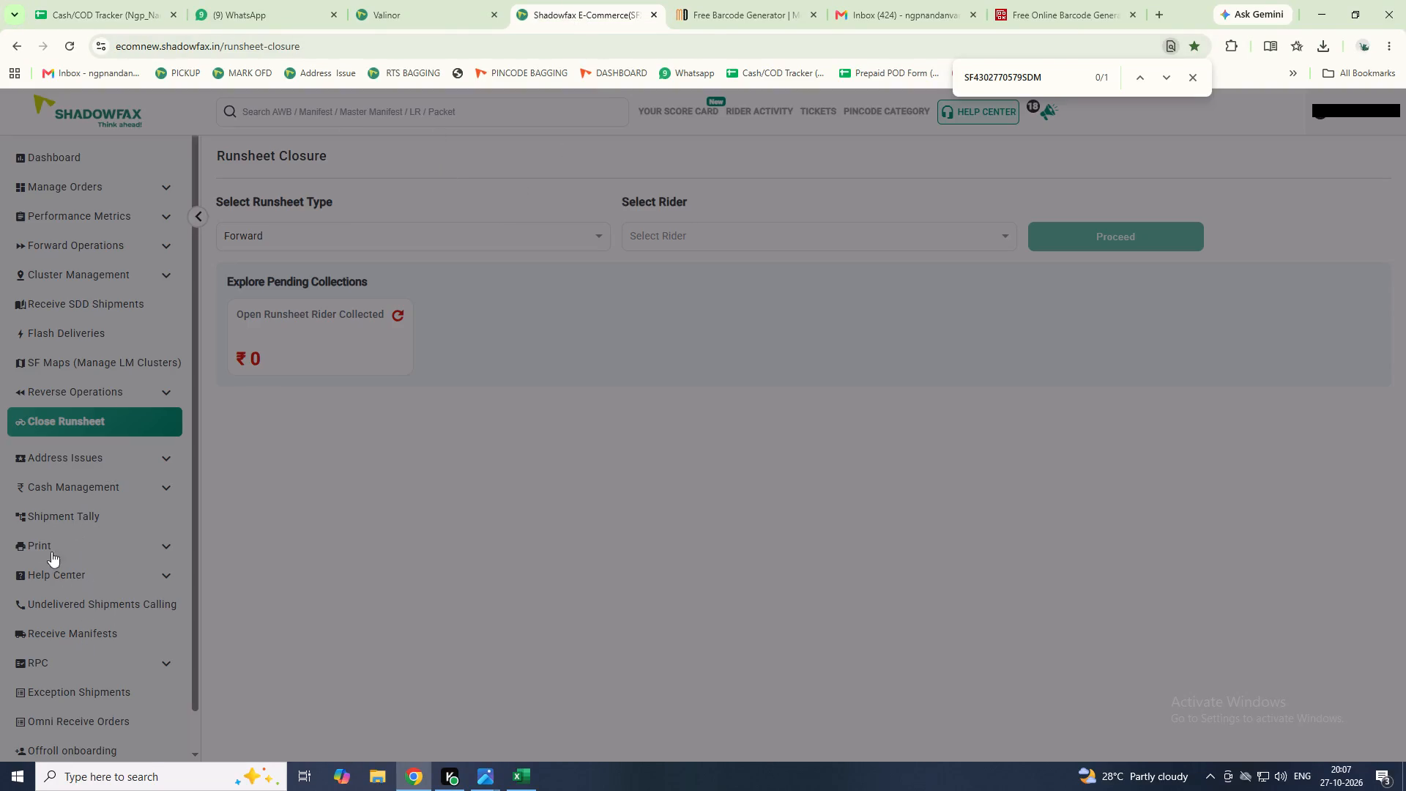
pyautogui.click(69, 512)
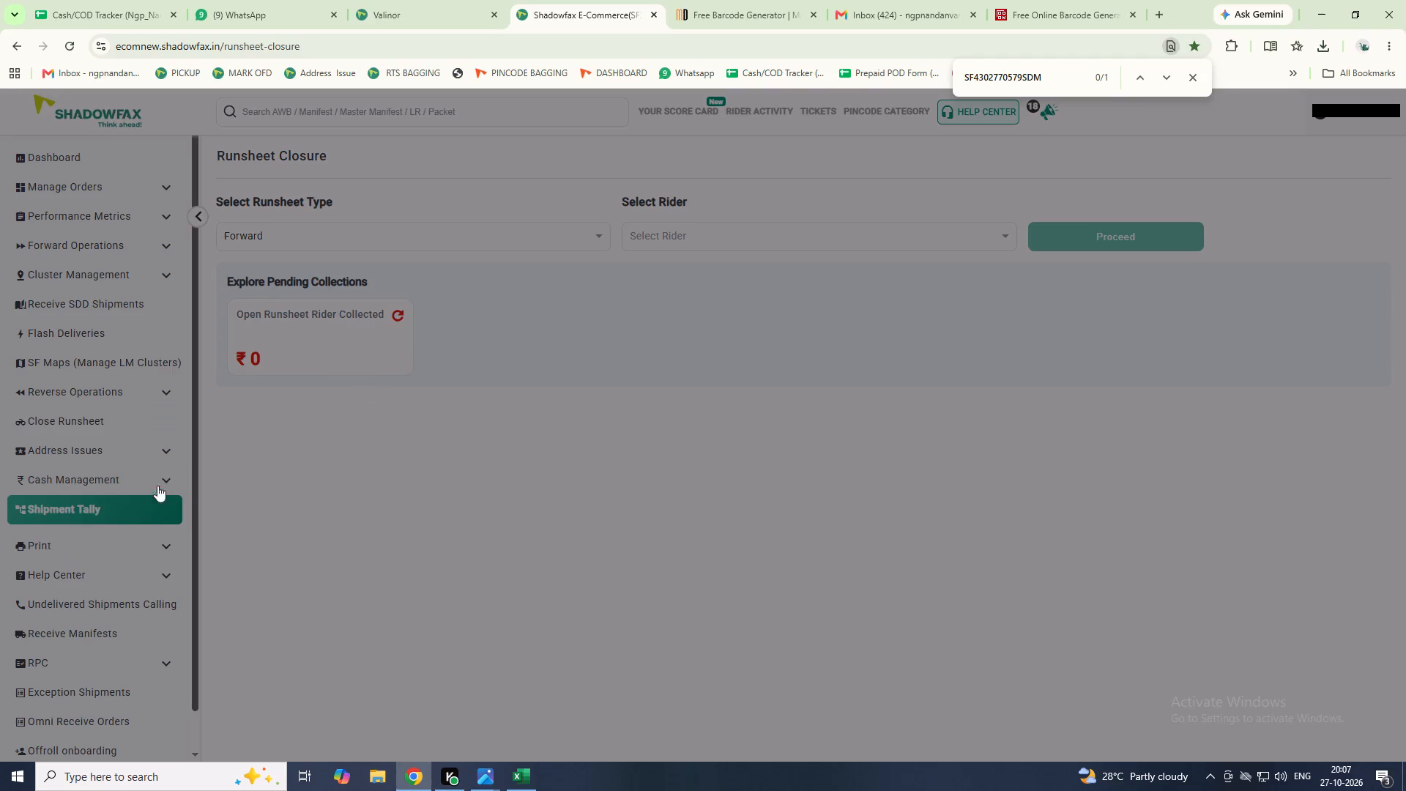
pyautogui.click(139, 503)
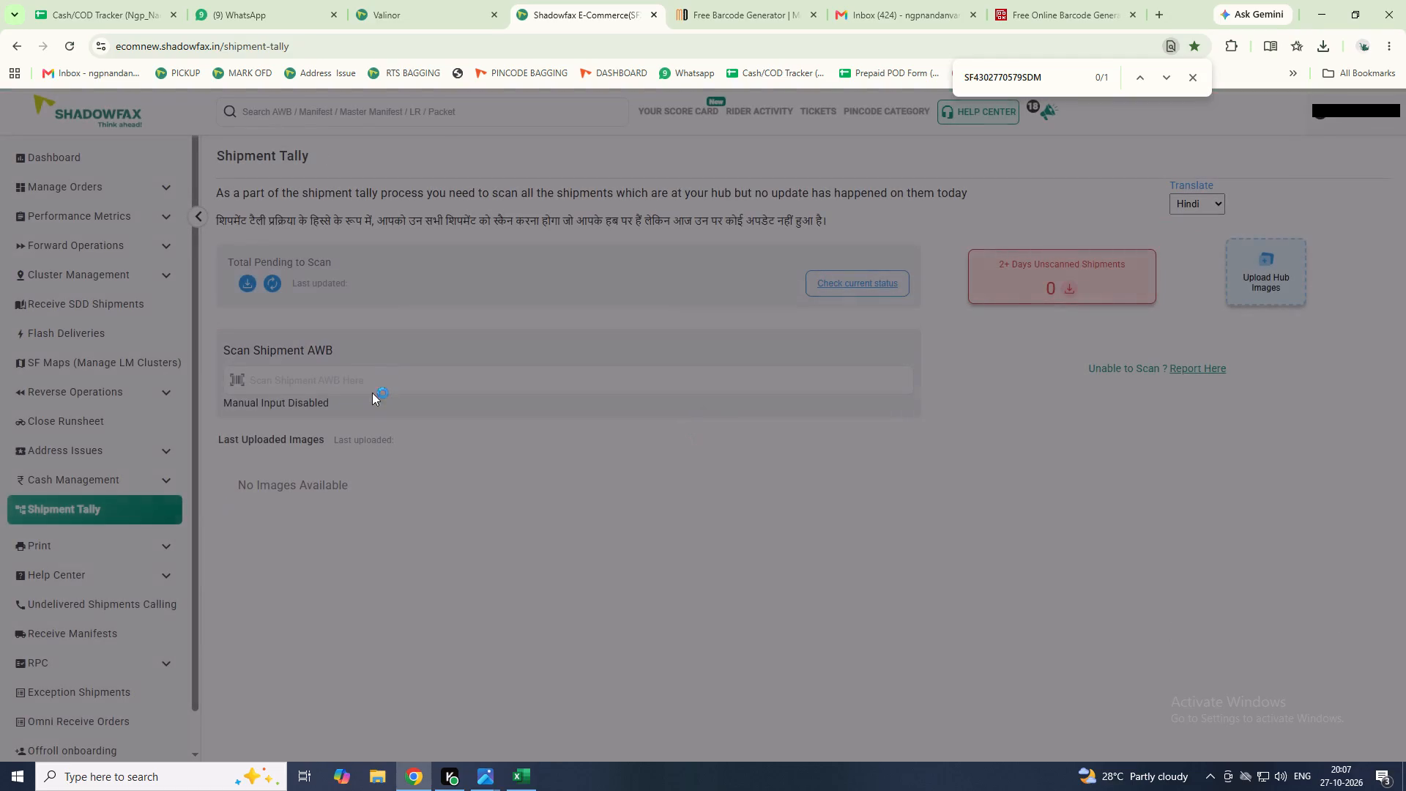
pyautogui.doubleClick(369, 384)
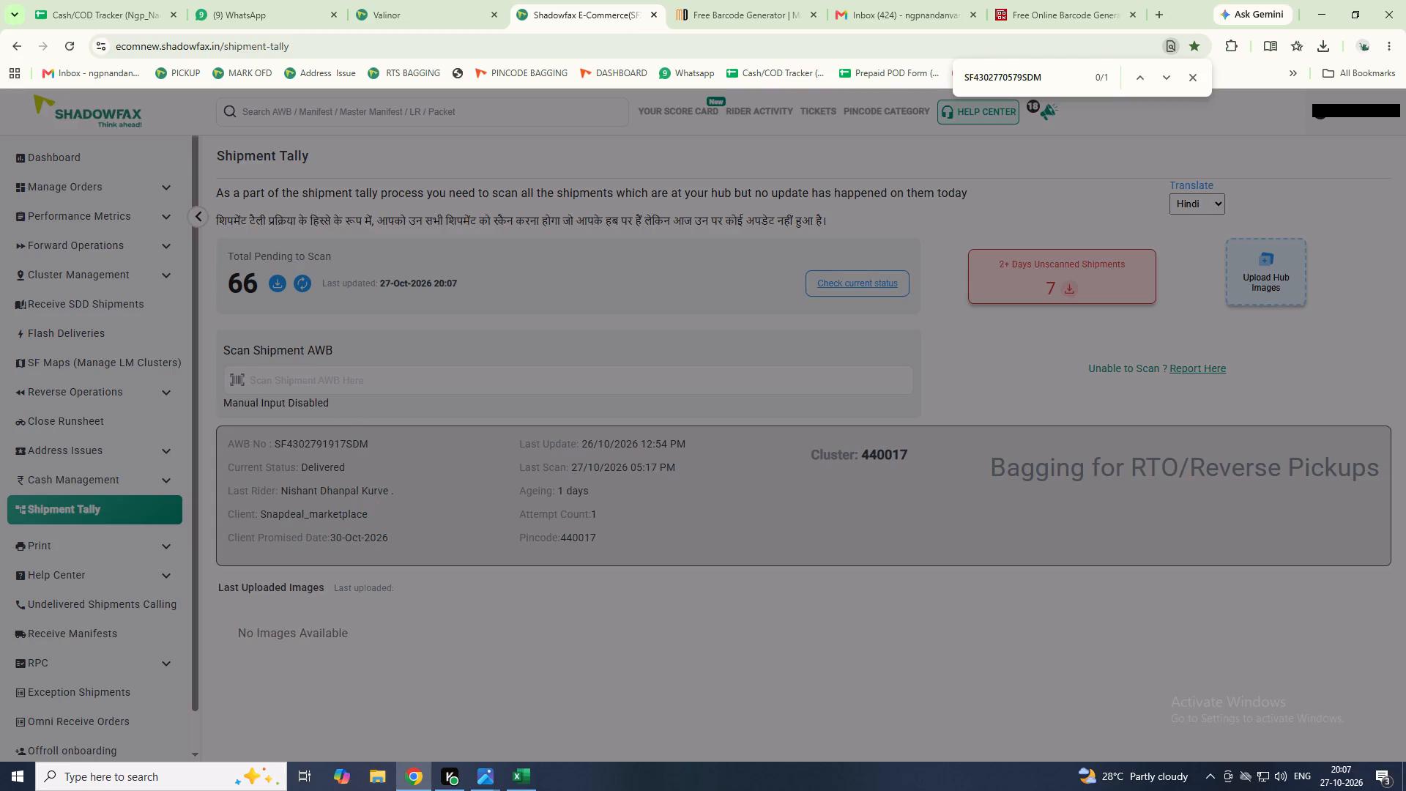
pyautogui.doubleClick(342, 441)
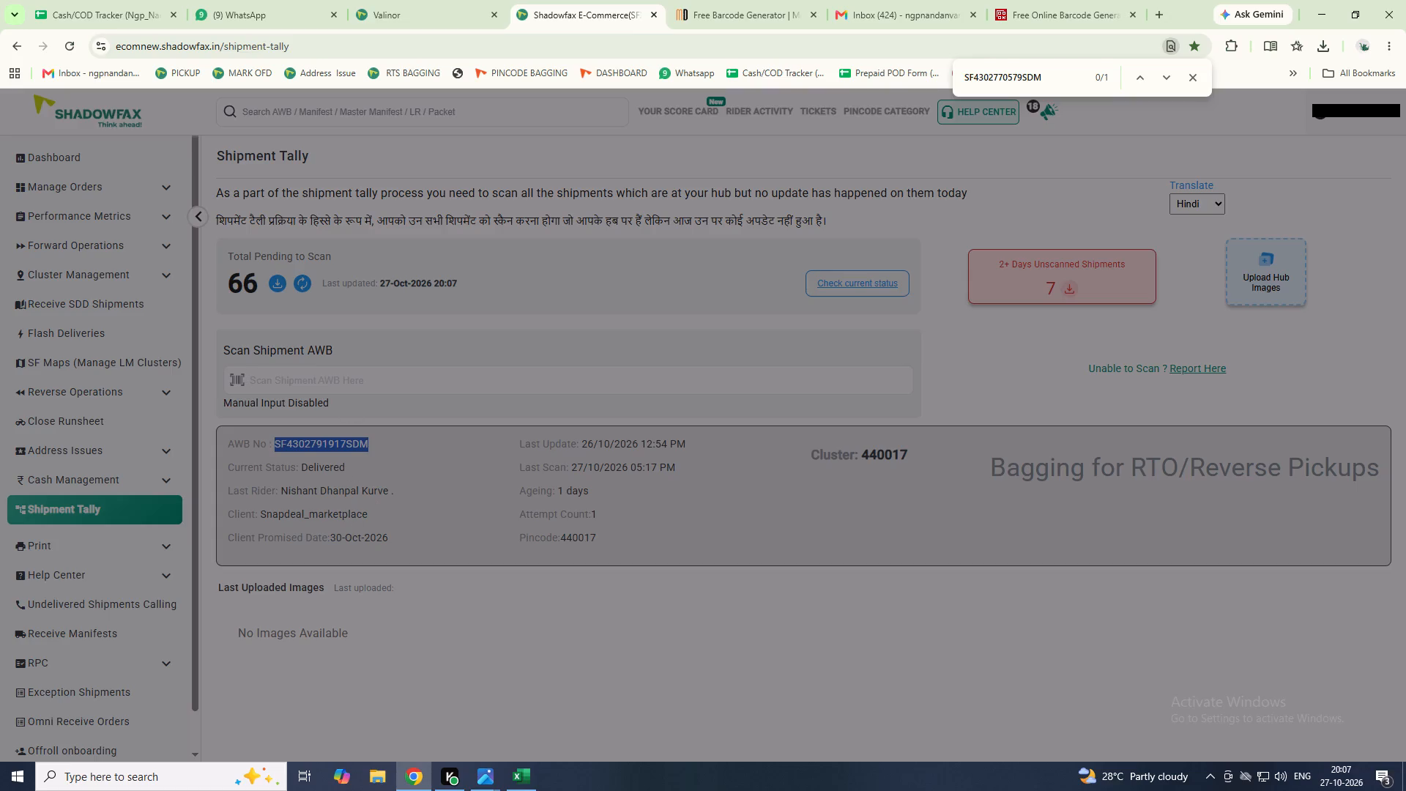
pyautogui.hotkey('ctrl', 'c')
pyautogui.click(358, 89)
pyautogui.click(358, 105)
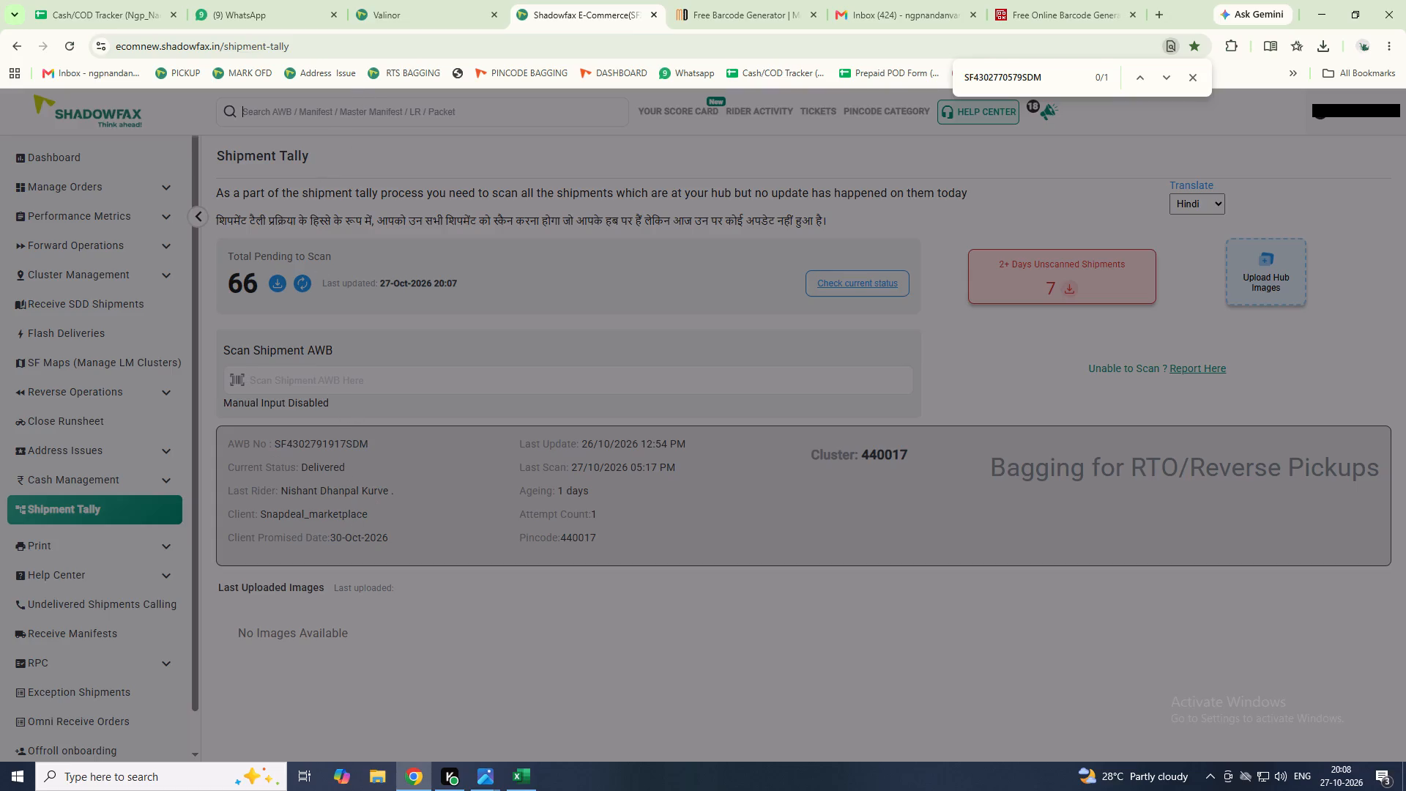
pyautogui.hotkey('ctrl', 'v')
pyautogui.press('Return')
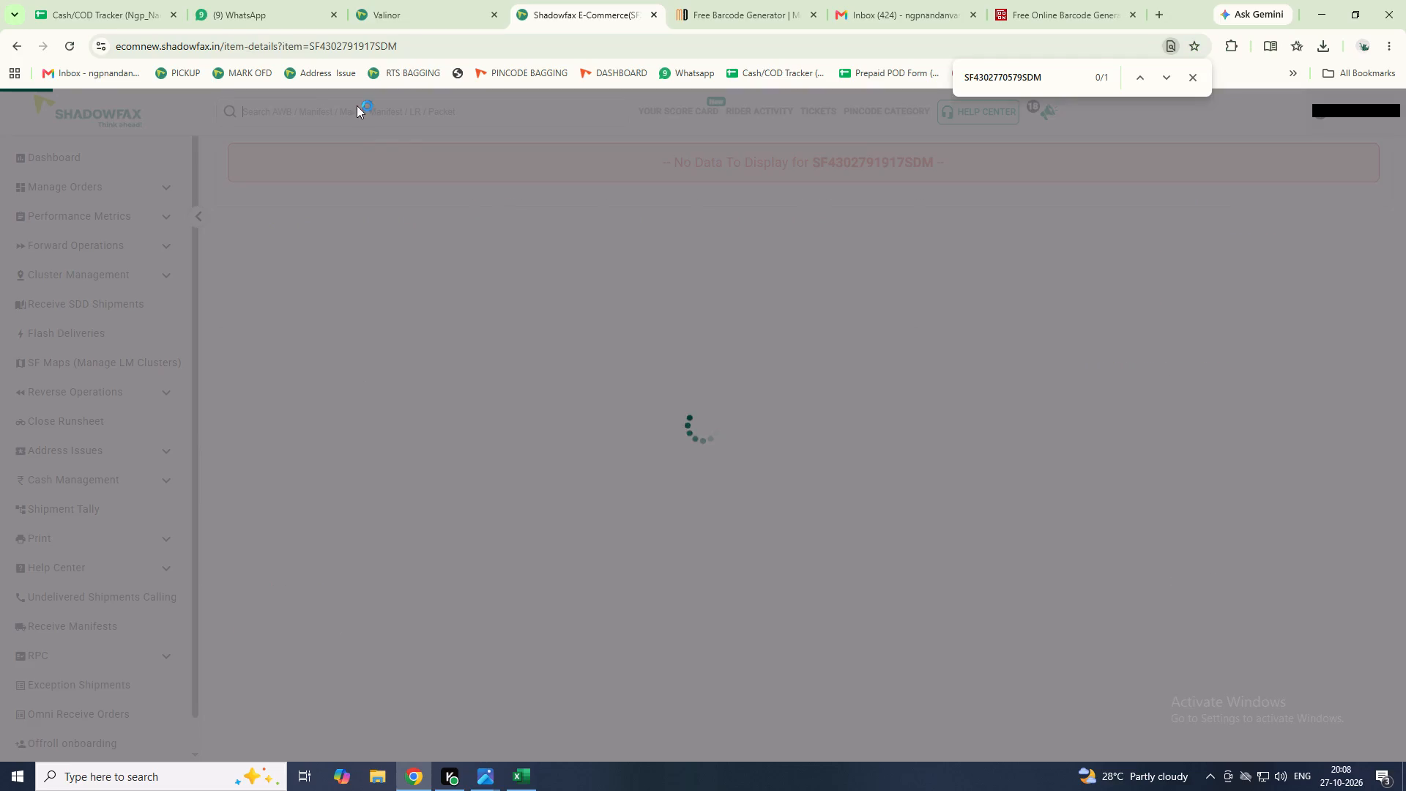
pyautogui.scroll(-3, 513, 341)
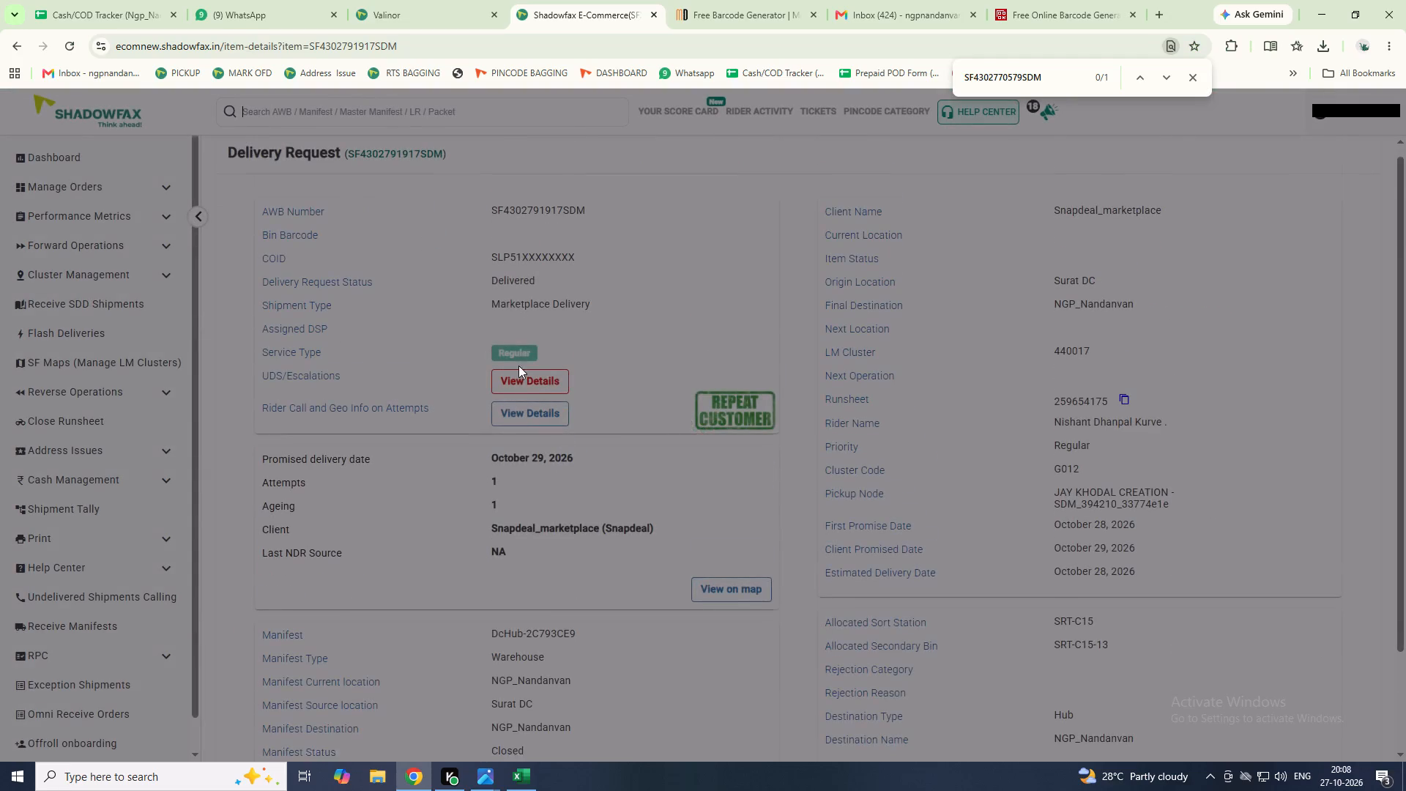
pyautogui.scroll(-1, 518, 365)
pyautogui.scroll(-4, 942, 582)
pyautogui.click(614, 705)
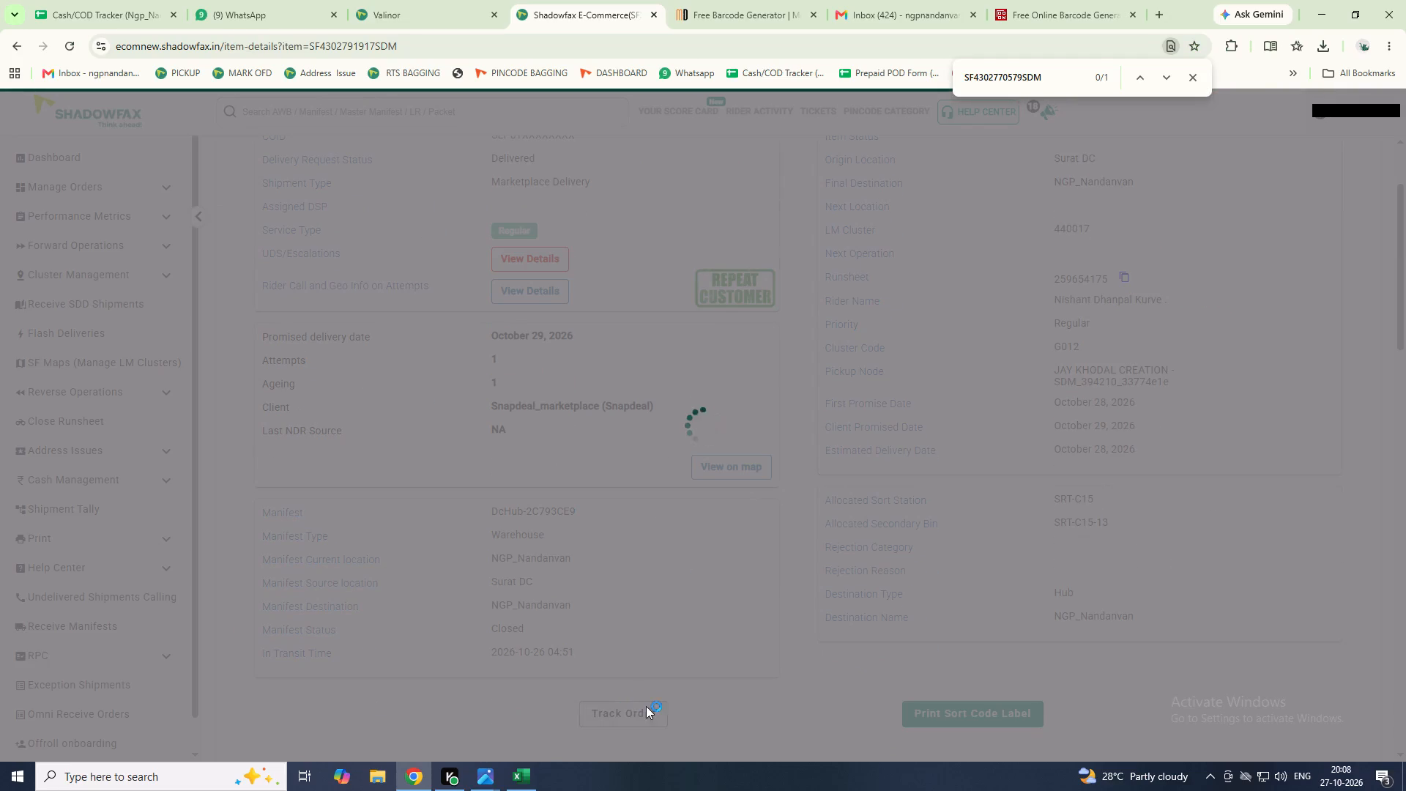
pyautogui.scroll(-6, 668, 693)
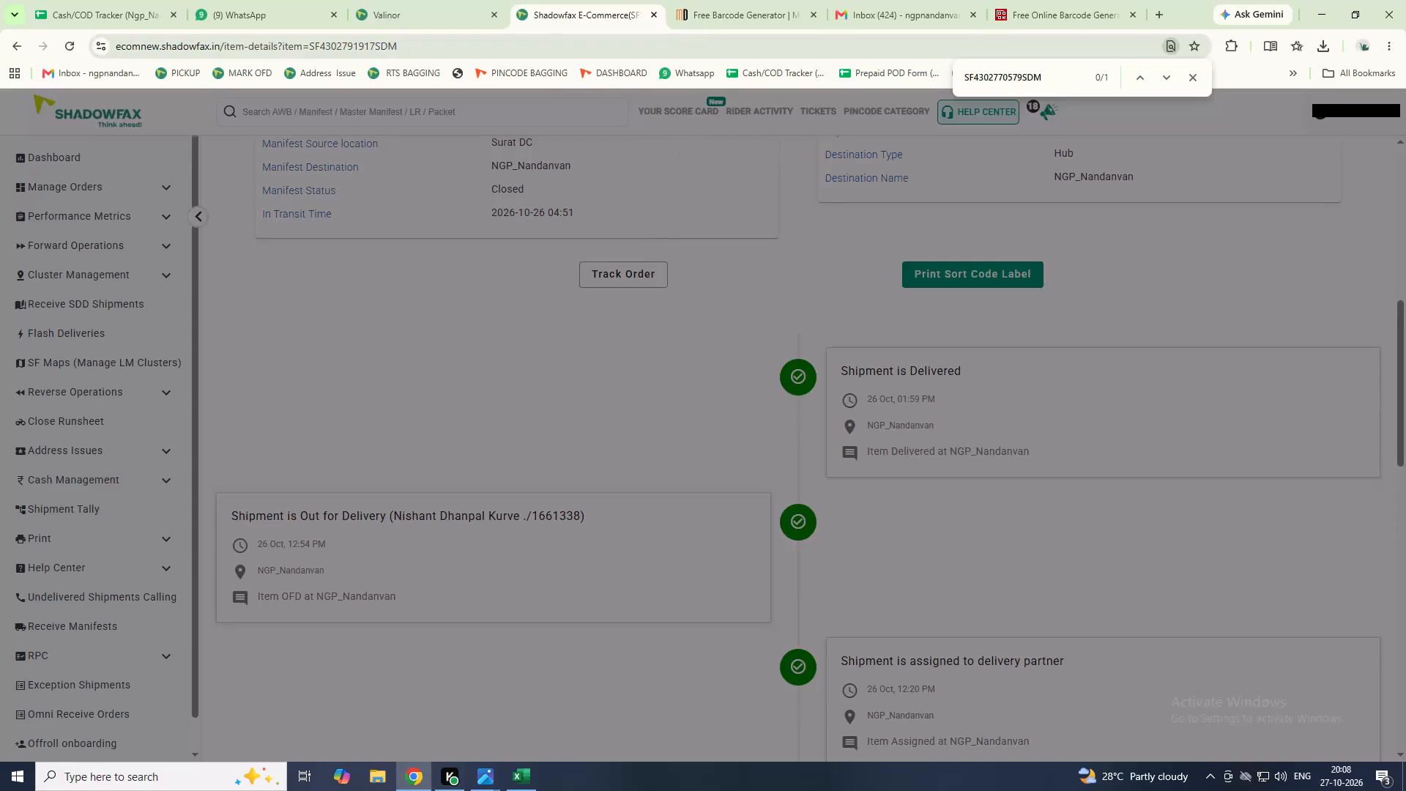
# Open the Ecom Portal from Valinor in four additional browser tabs, and close the Valinor tab.
pyautogui.click(550, 28)
pyautogui.moveTo(496, 8); pyautogui.dragTo(503, 6)
pyautogui.click(507, 4)
pyautogui.click(551, 12)
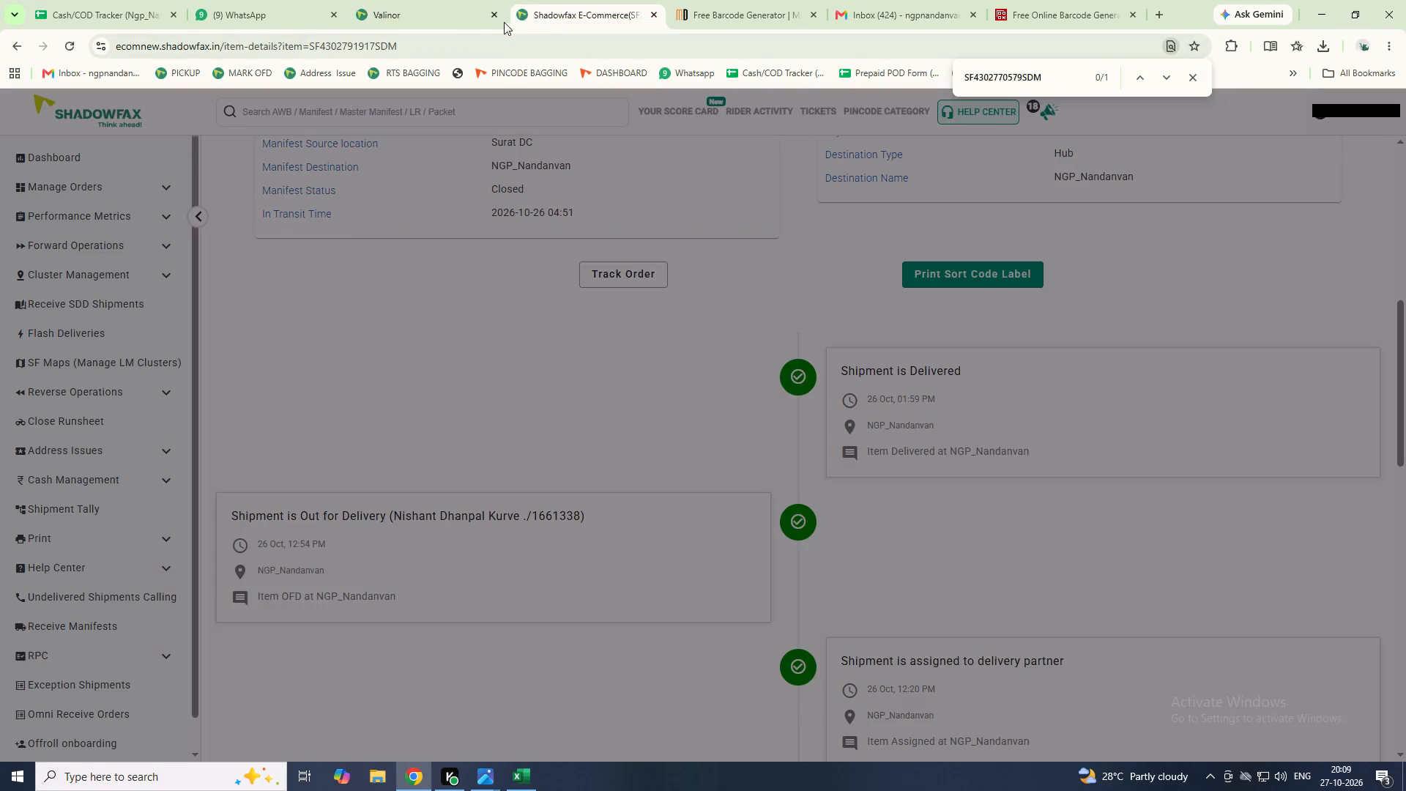
pyautogui.click(457, 13)
pyautogui.click(887, 172)
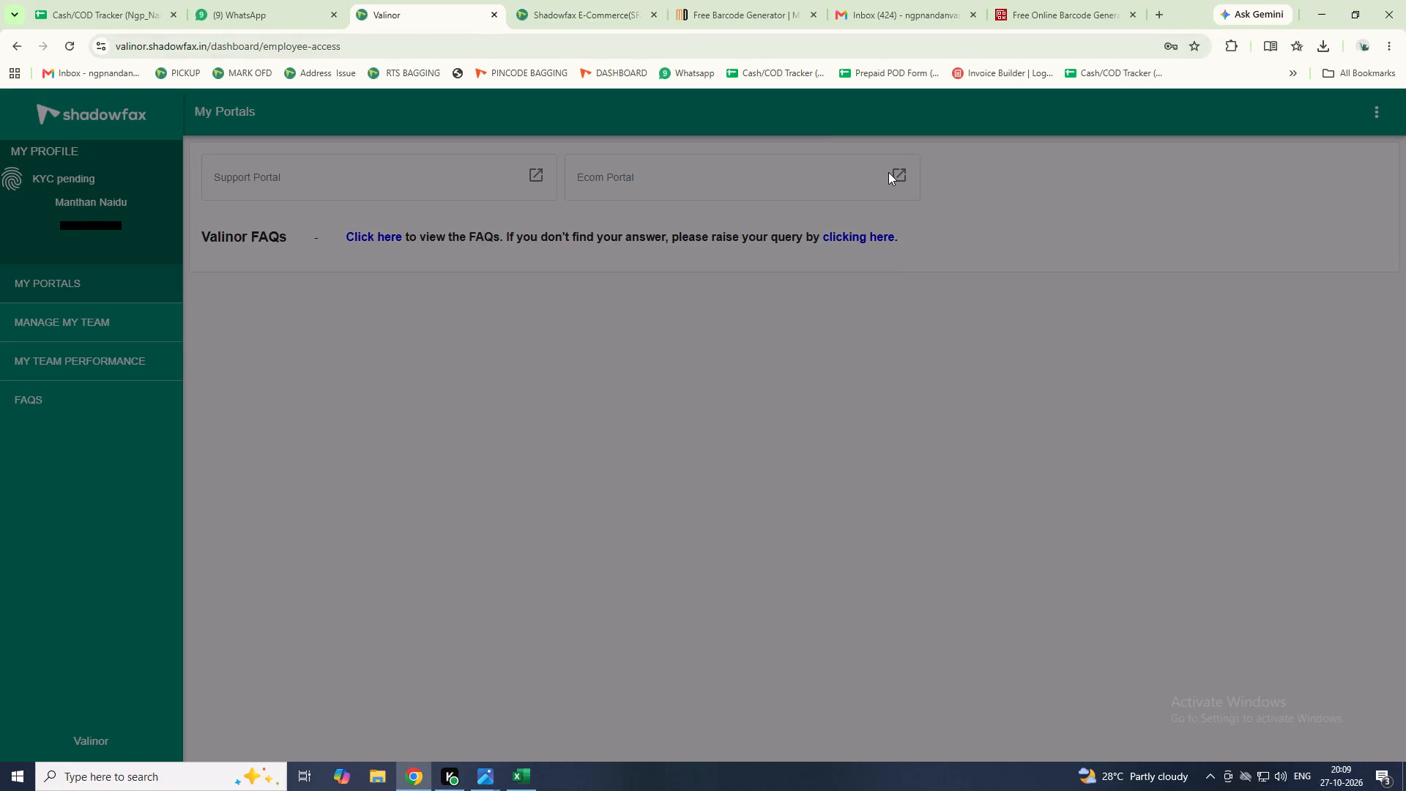
pyautogui.click(888, 172)
pyautogui.click(894, 170)
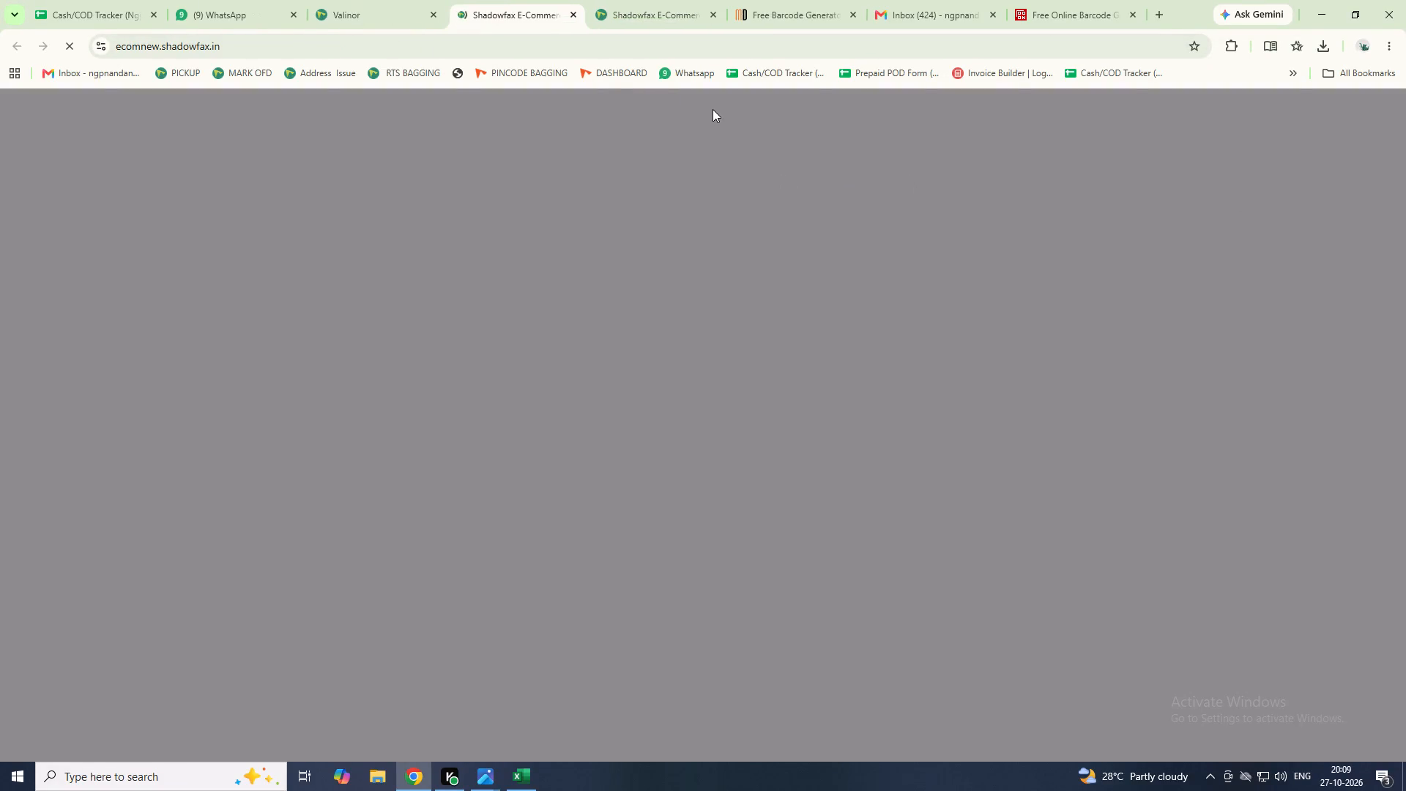
pyautogui.click(377, 16)
pyautogui.click(898, 167)
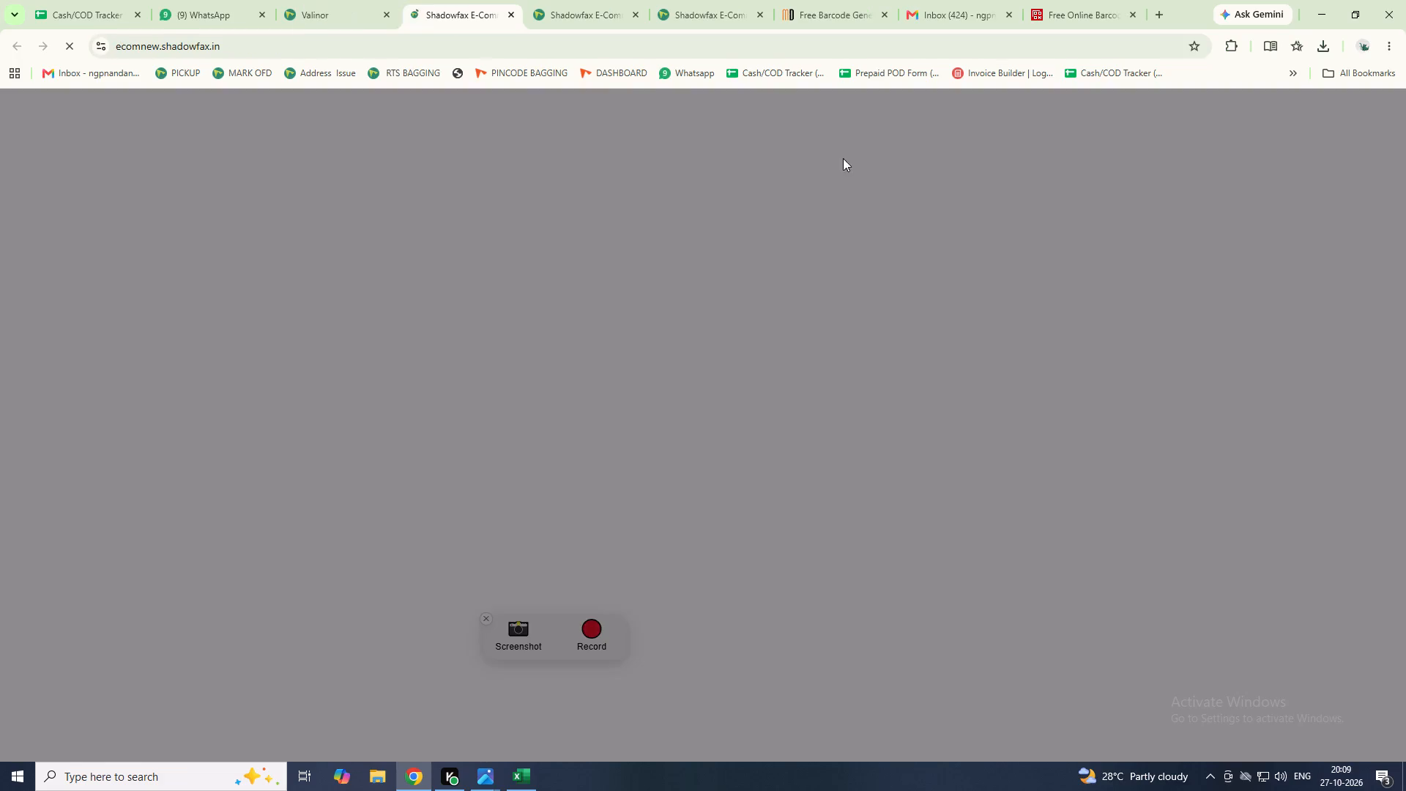
pyautogui.click(359, 23)
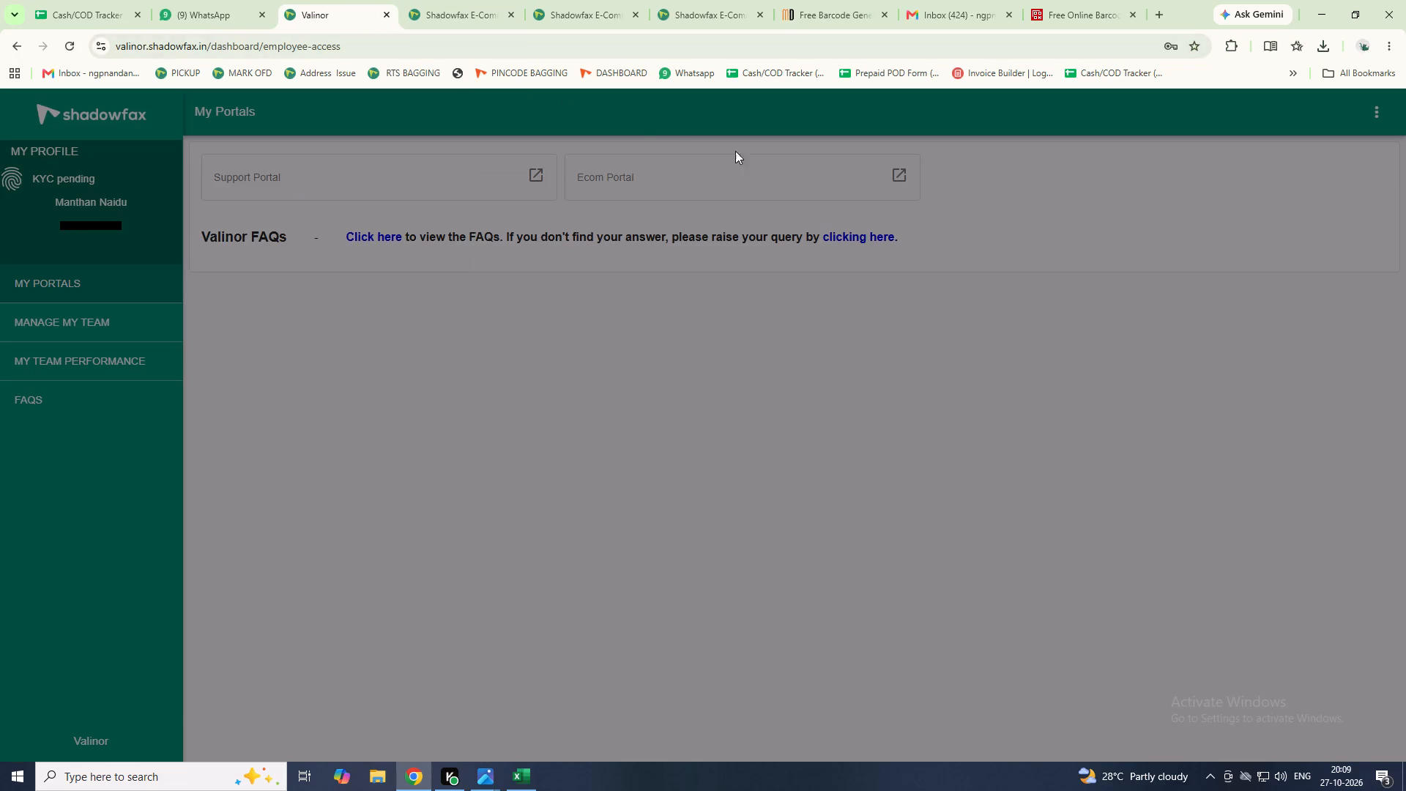
pyautogui.click(903, 169)
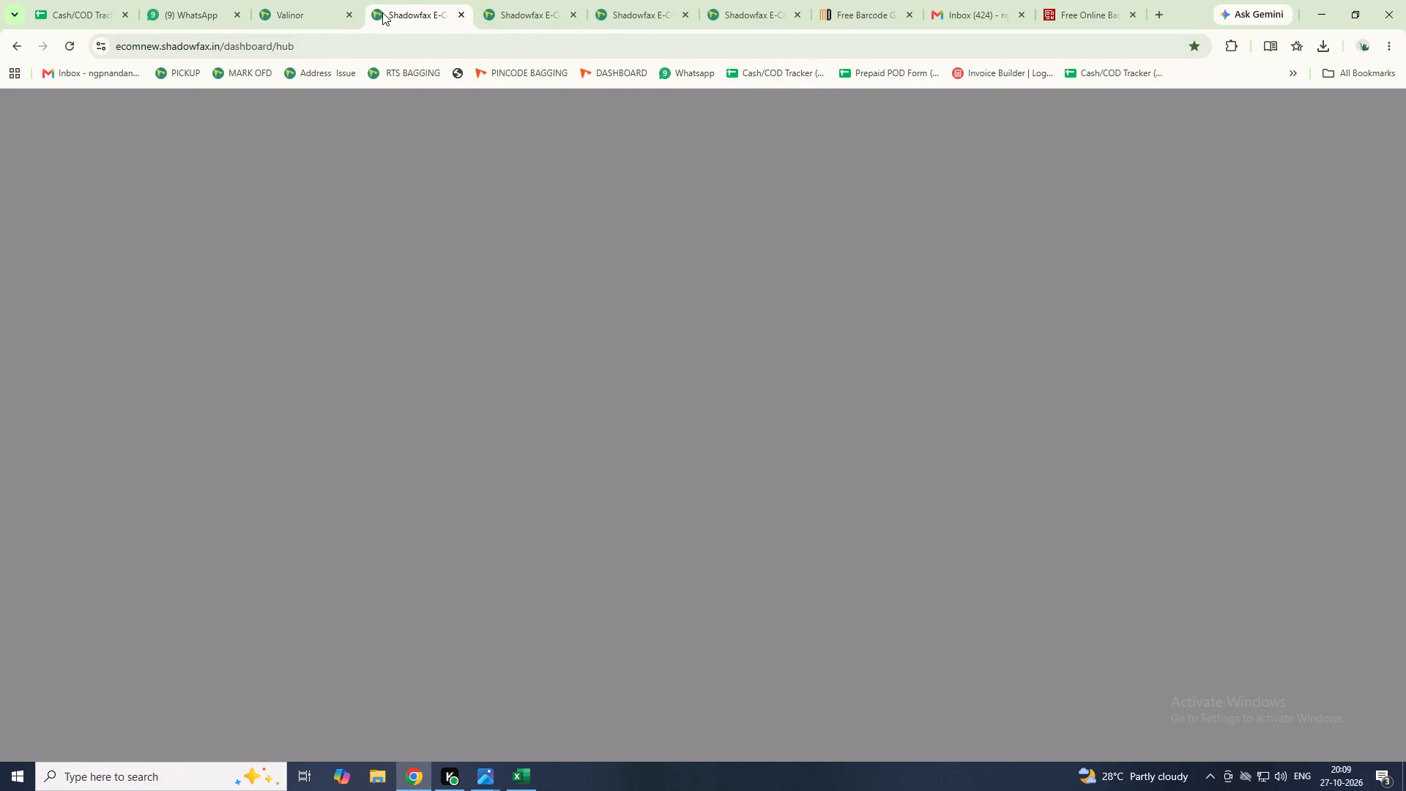
pyautogui.click(406, 8)
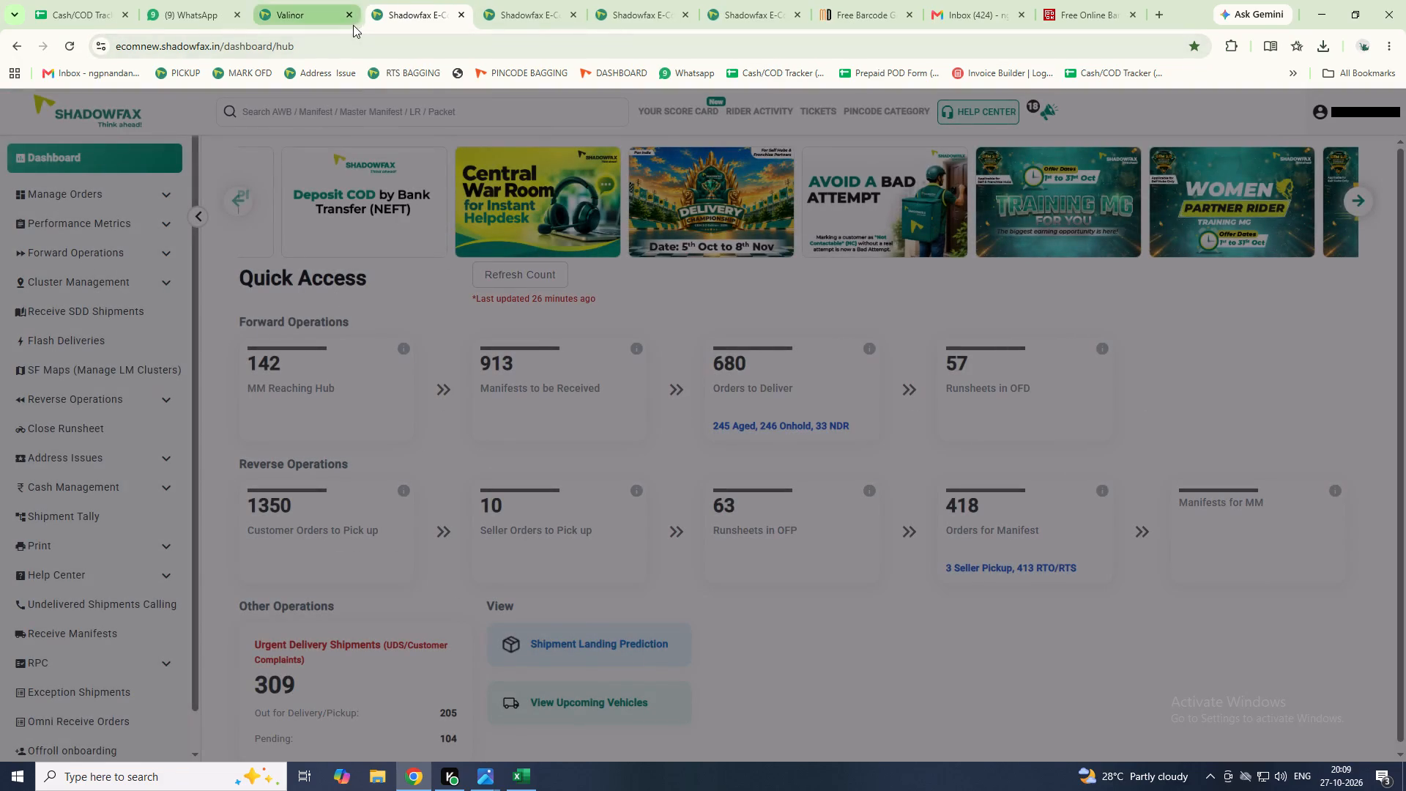
pyautogui.click(322, 15)
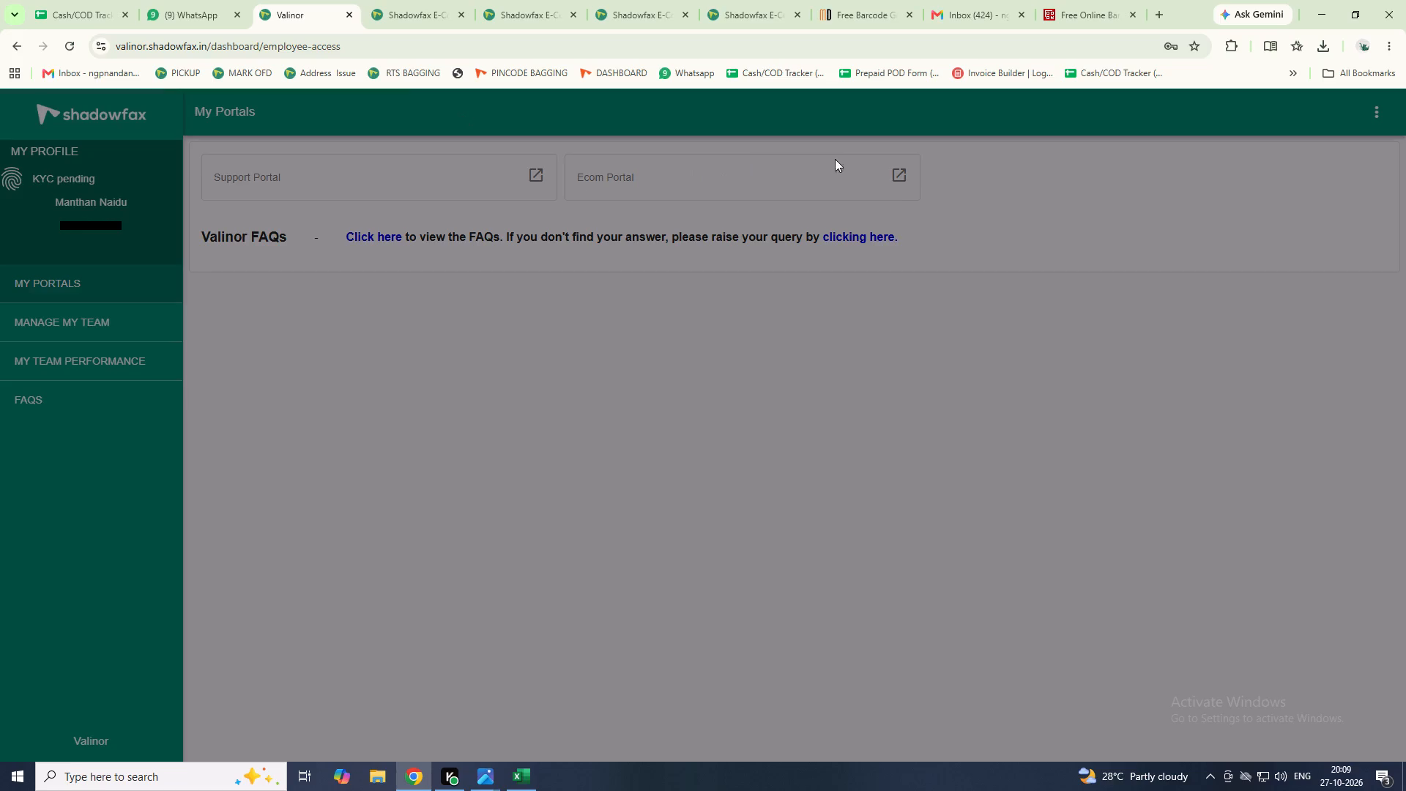
pyautogui.click(896, 181)
pyautogui.click(321, 21)
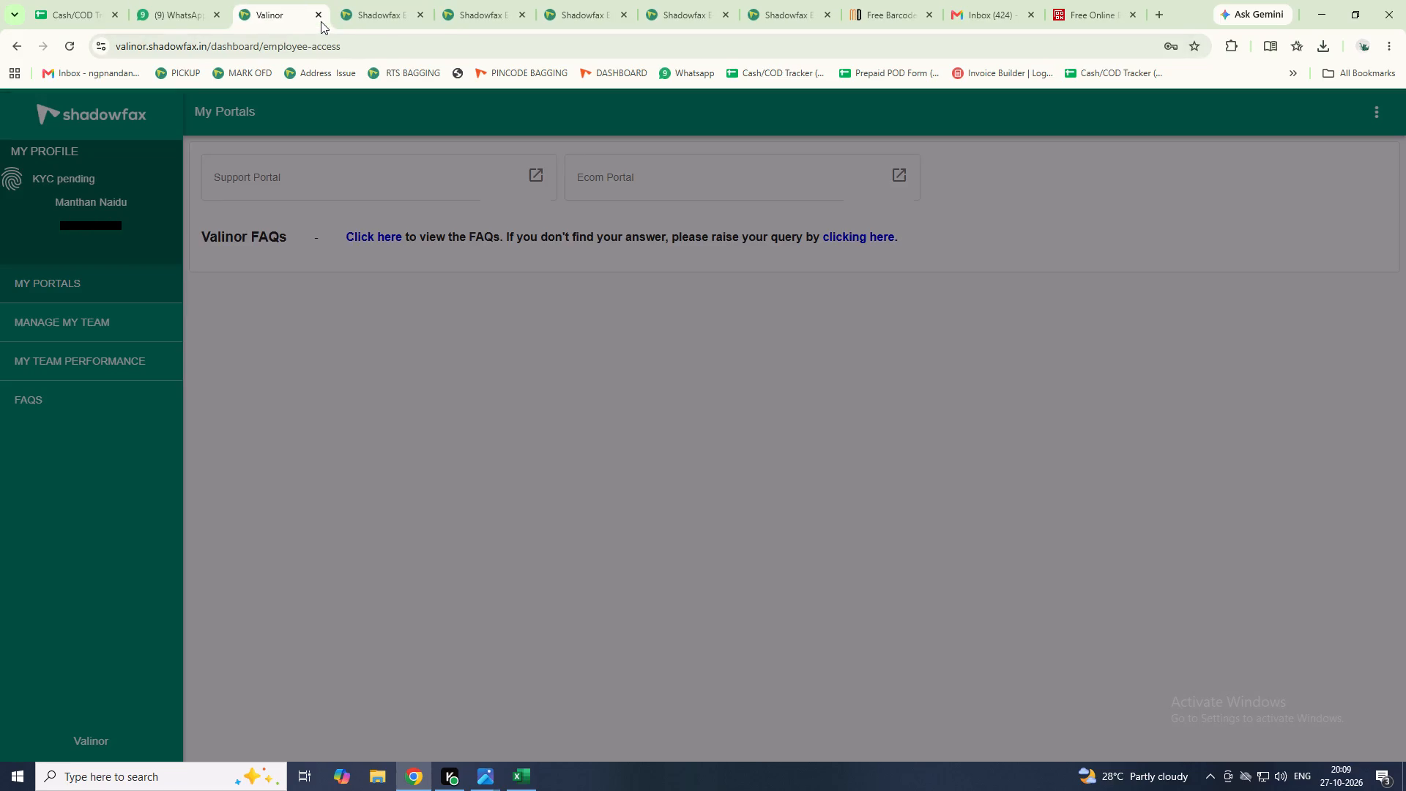
pyautogui.click(316, 18)
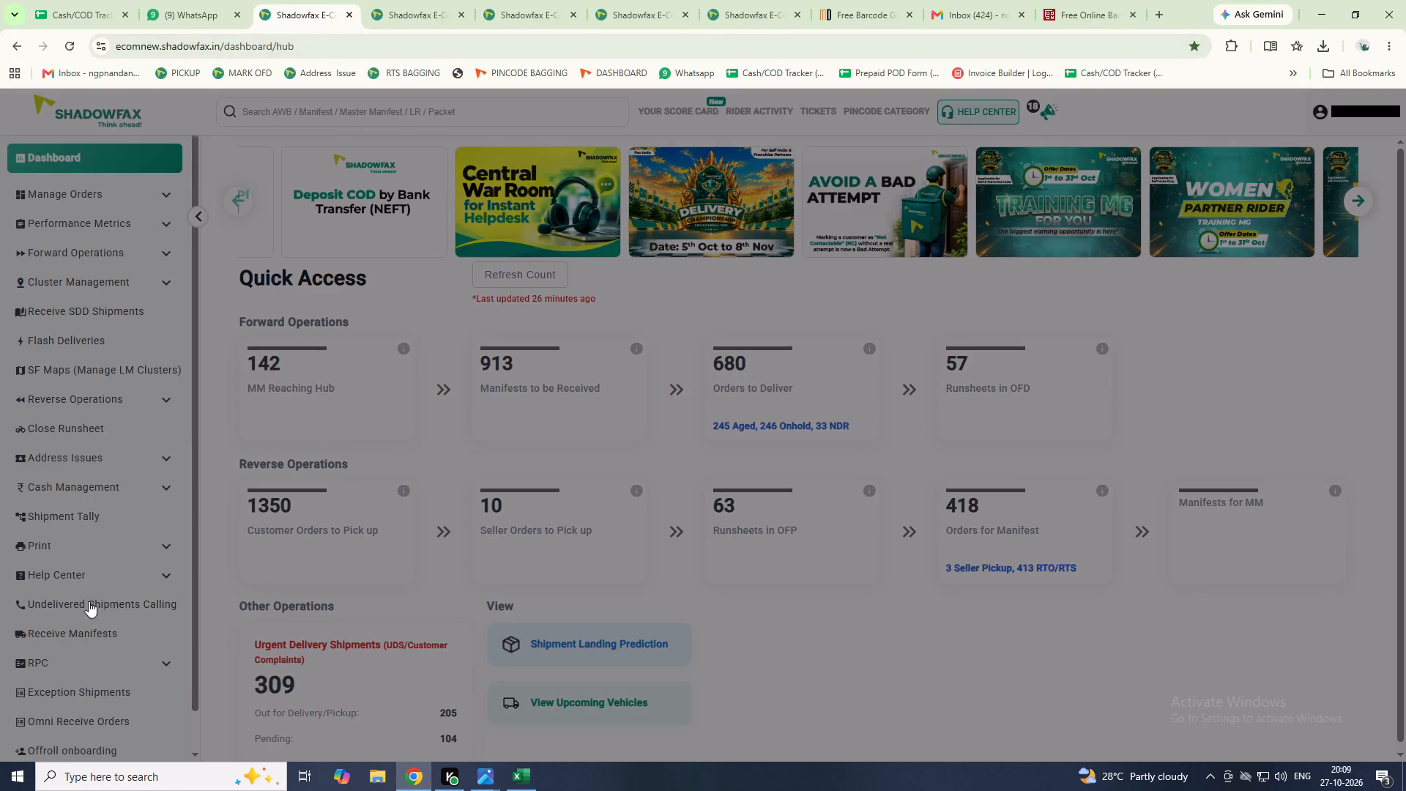
# In the Cash/COD Tracker, enter SAHIL as the name of rider 14 in the 20-10-2026 block.
pyautogui.click(73, 15)
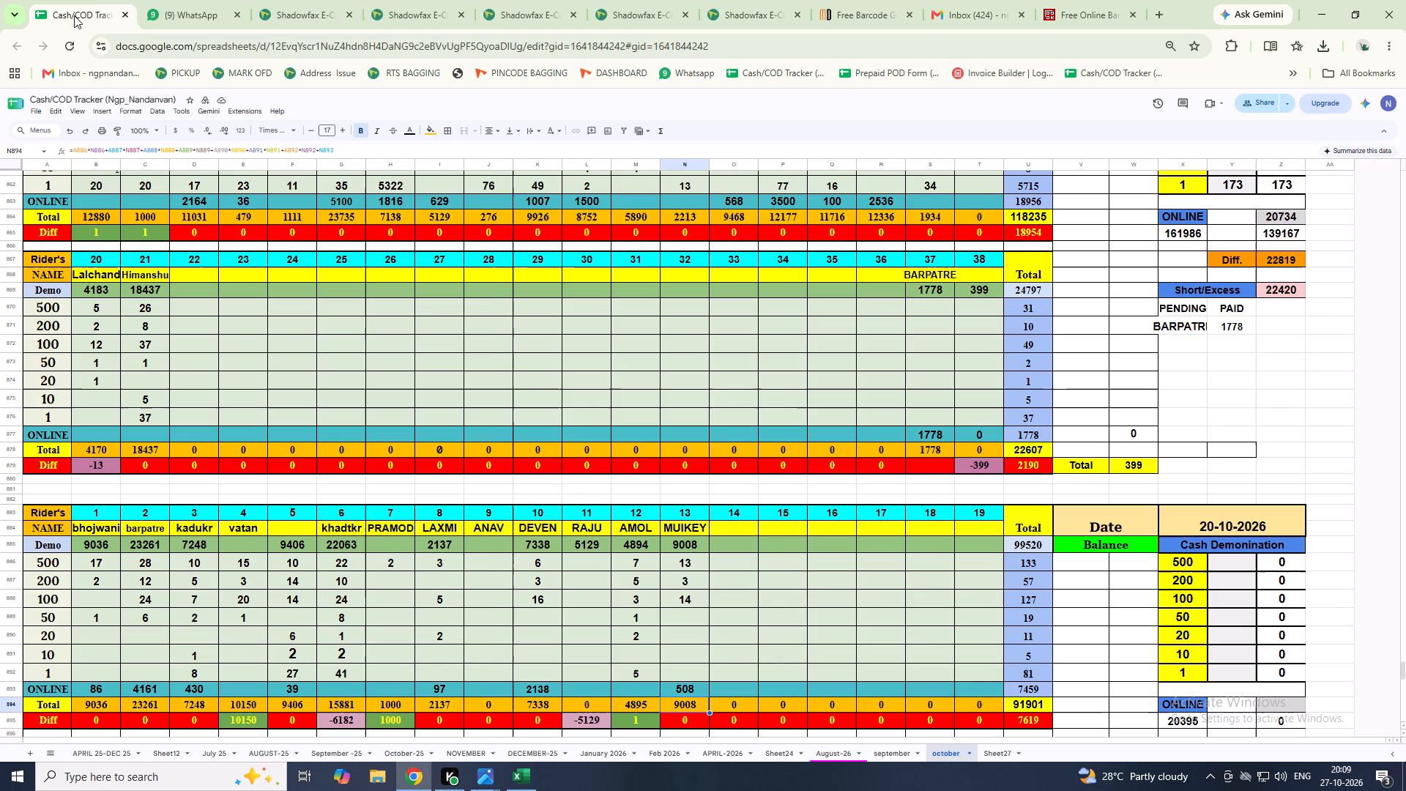
pyautogui.click(494, 548)
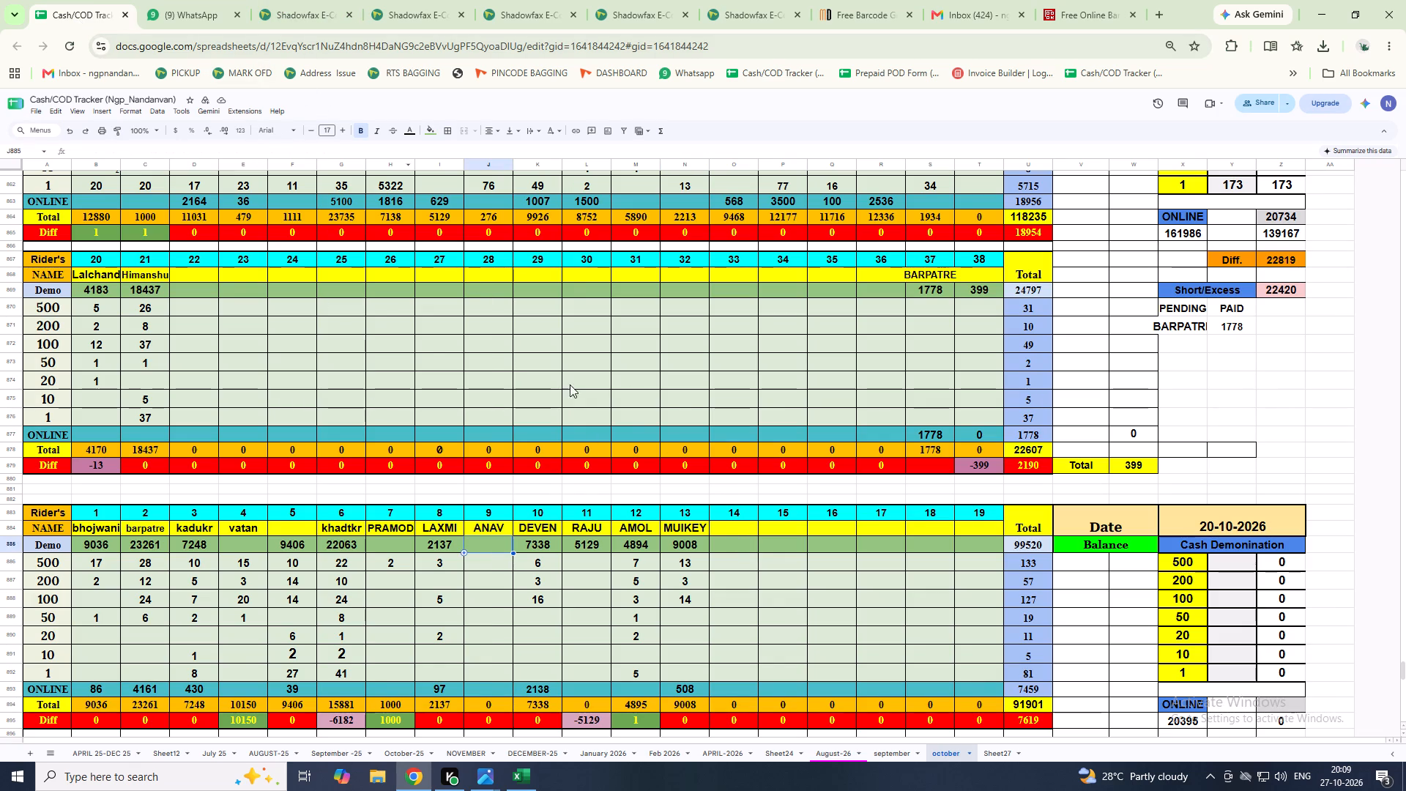
pyautogui.click(725, 530)
pyautogui.write('SAHIL')
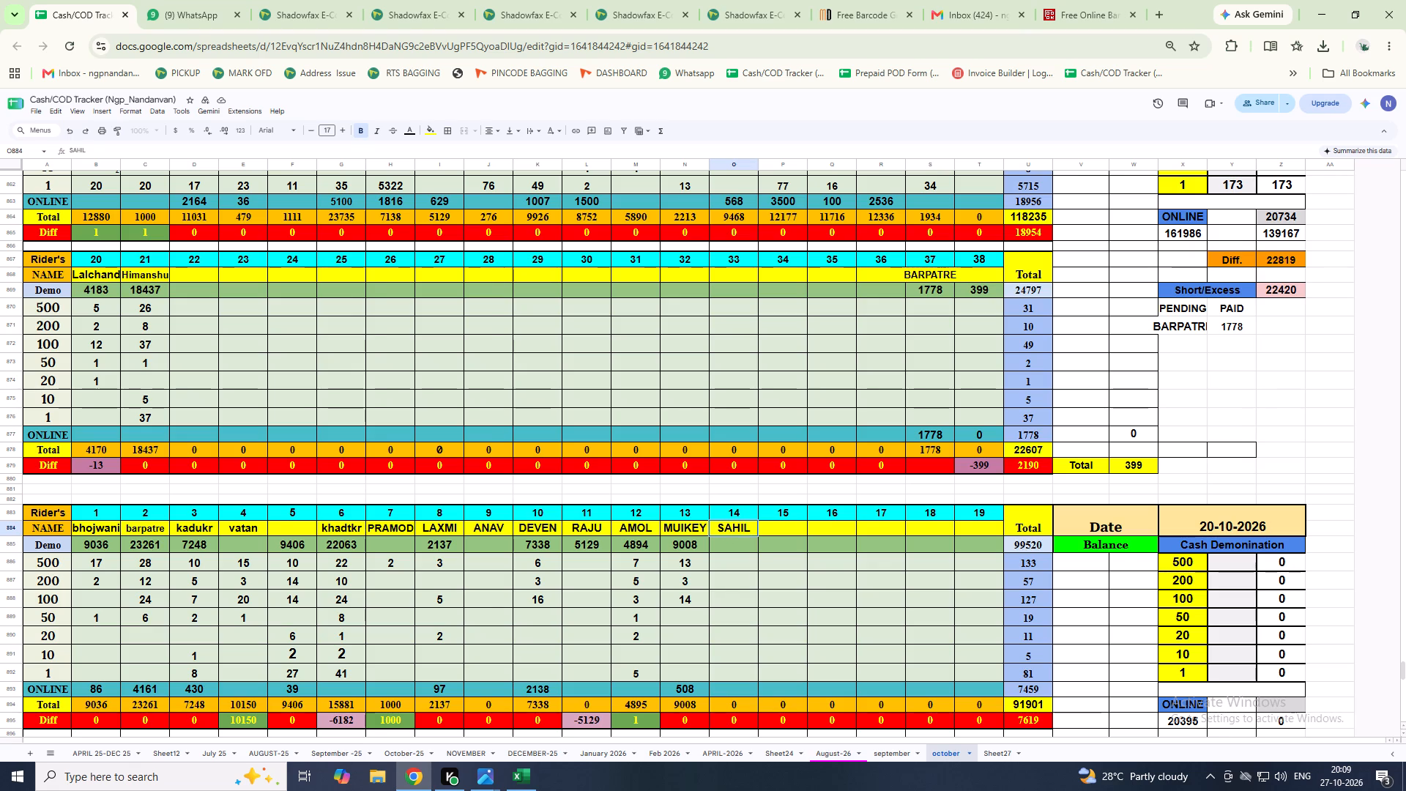
pyautogui.press('Return')
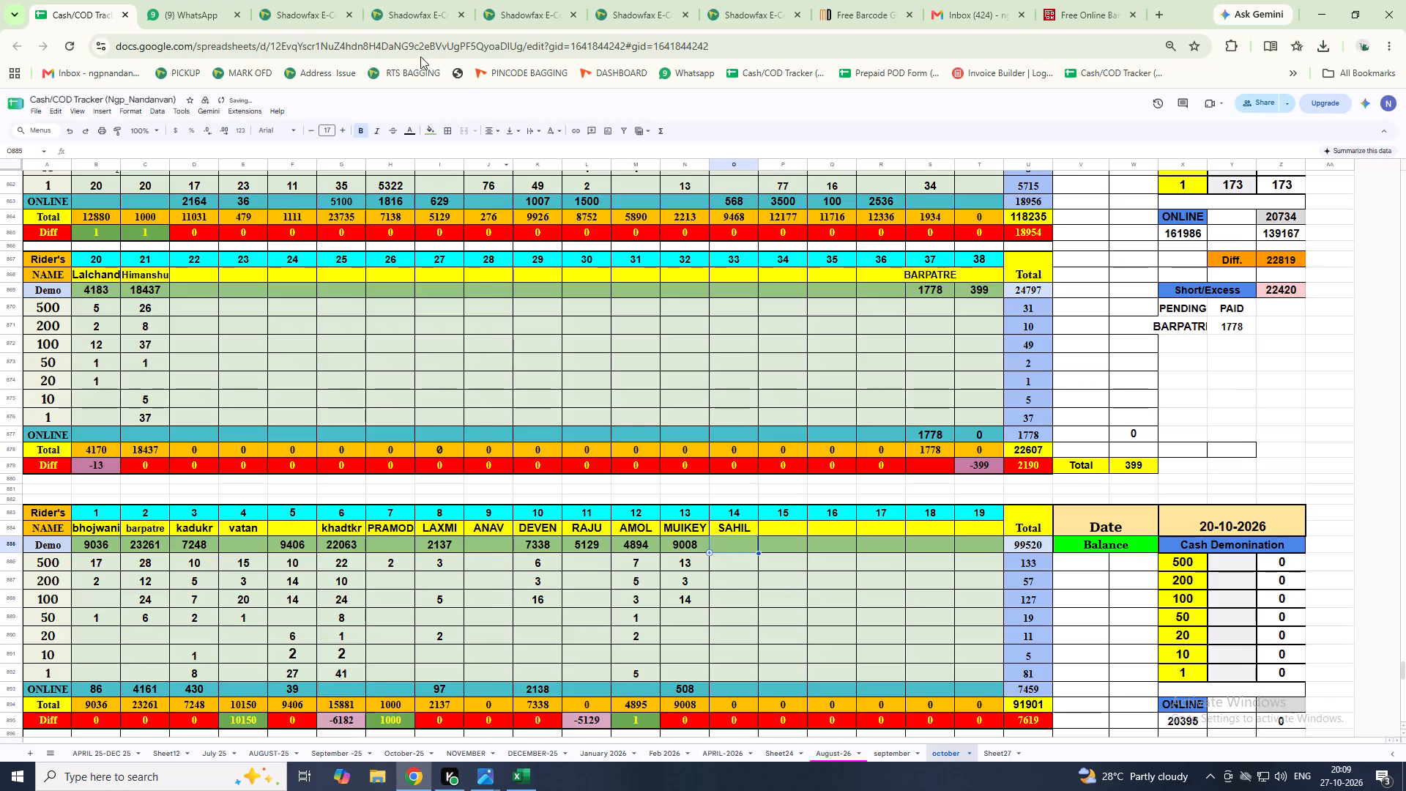
# In Shadowfax, open Rider COD Collection and search the COD collection history for rider ANAV on 27/10/2026.
pyautogui.click(288, 10)
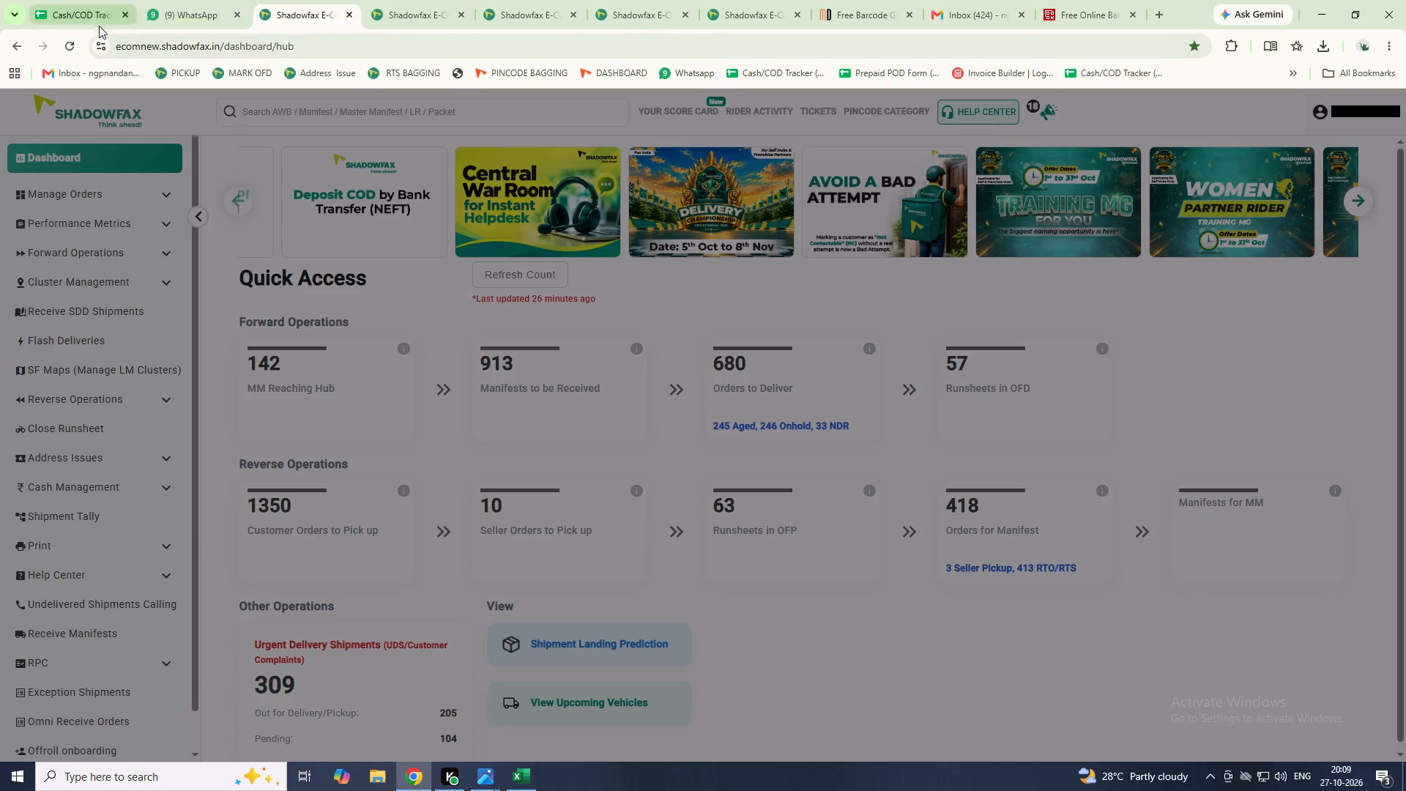
pyautogui.click(97, 18)
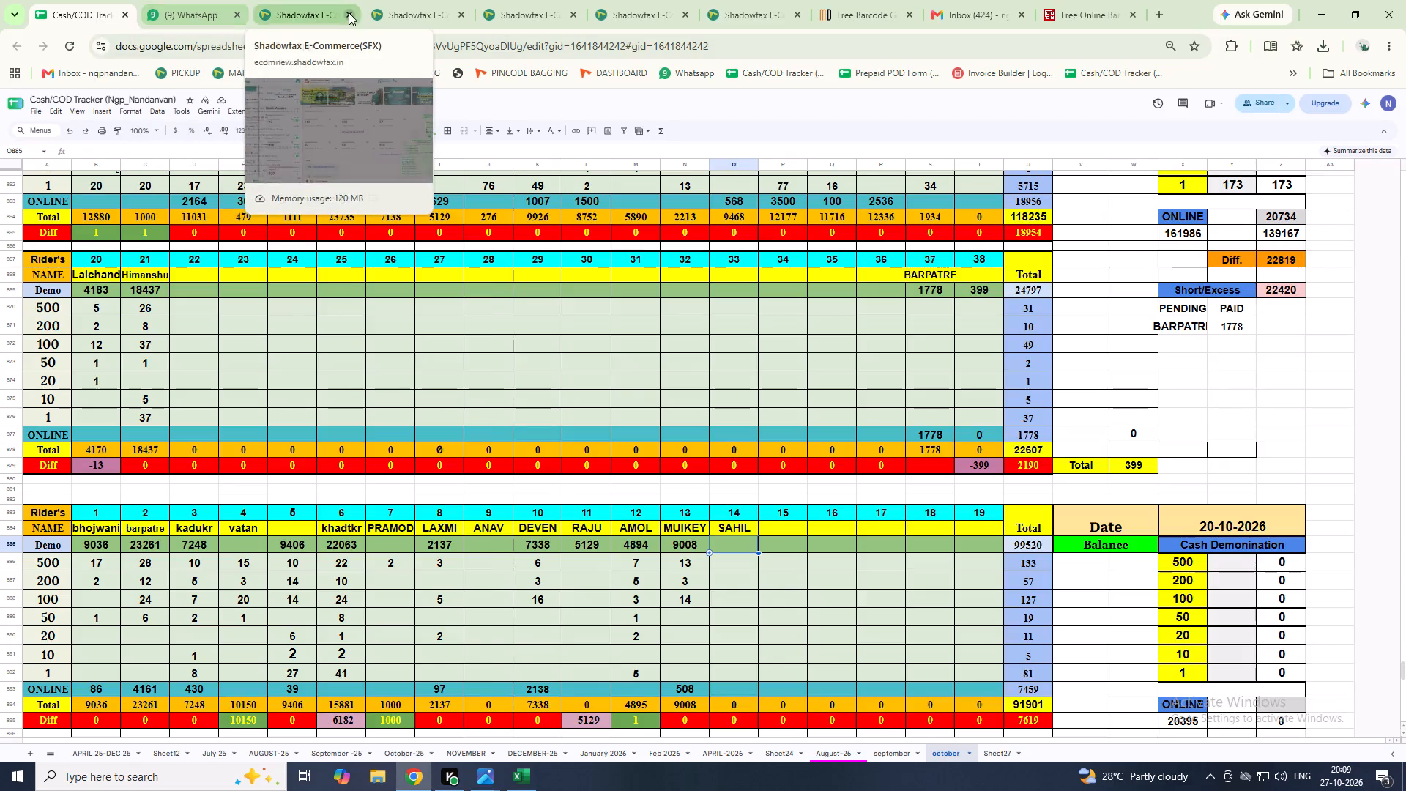
pyautogui.click(294, 14)
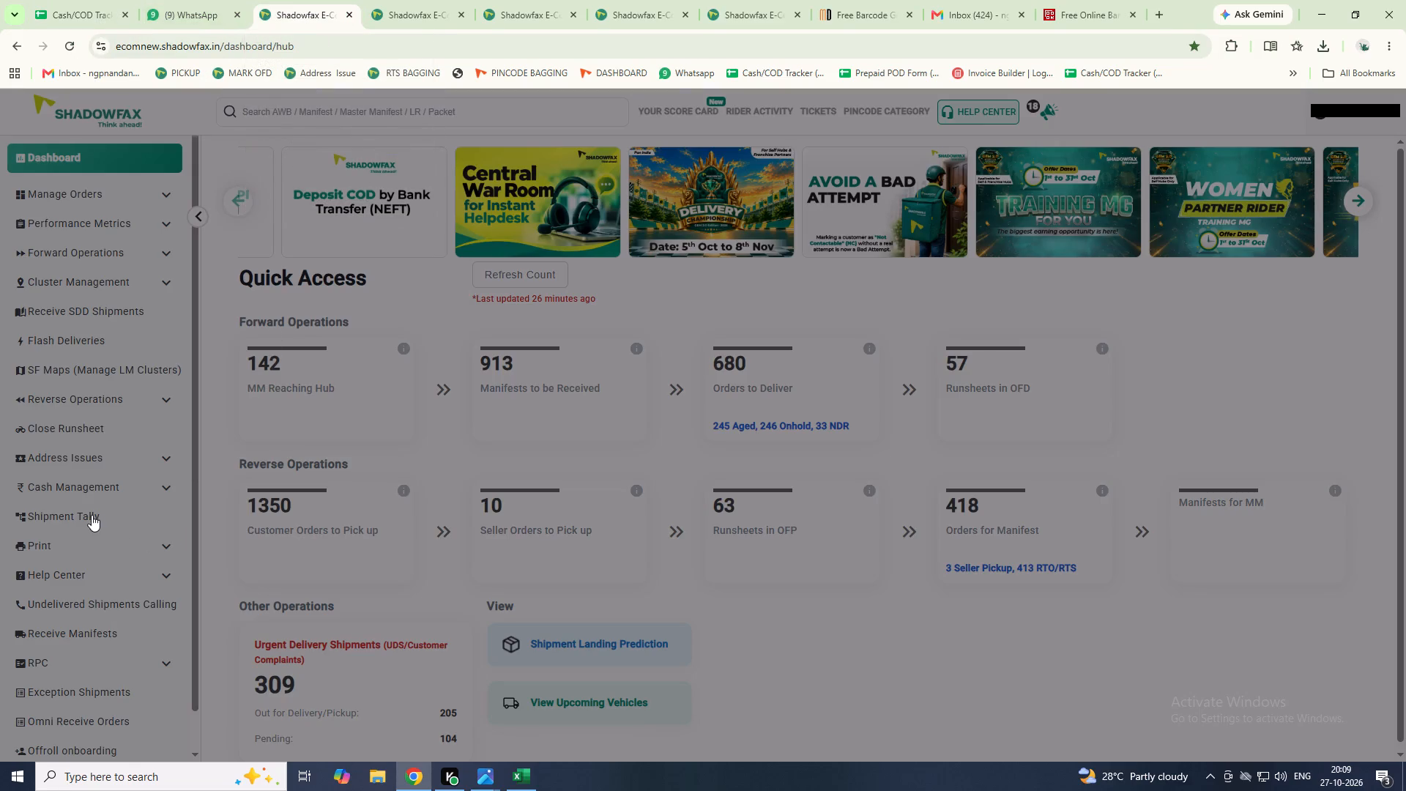
pyautogui.click(98, 486)
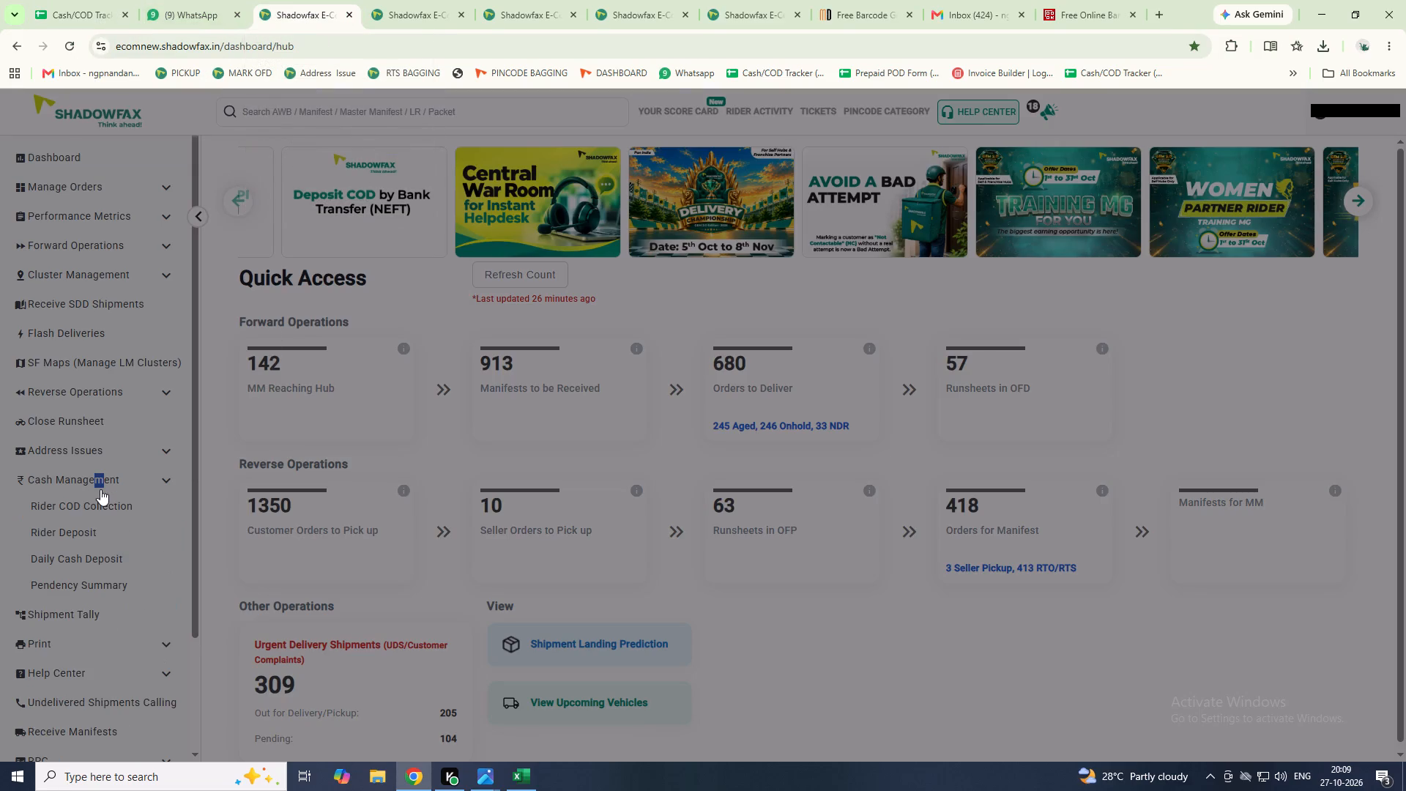
pyautogui.click(117, 504)
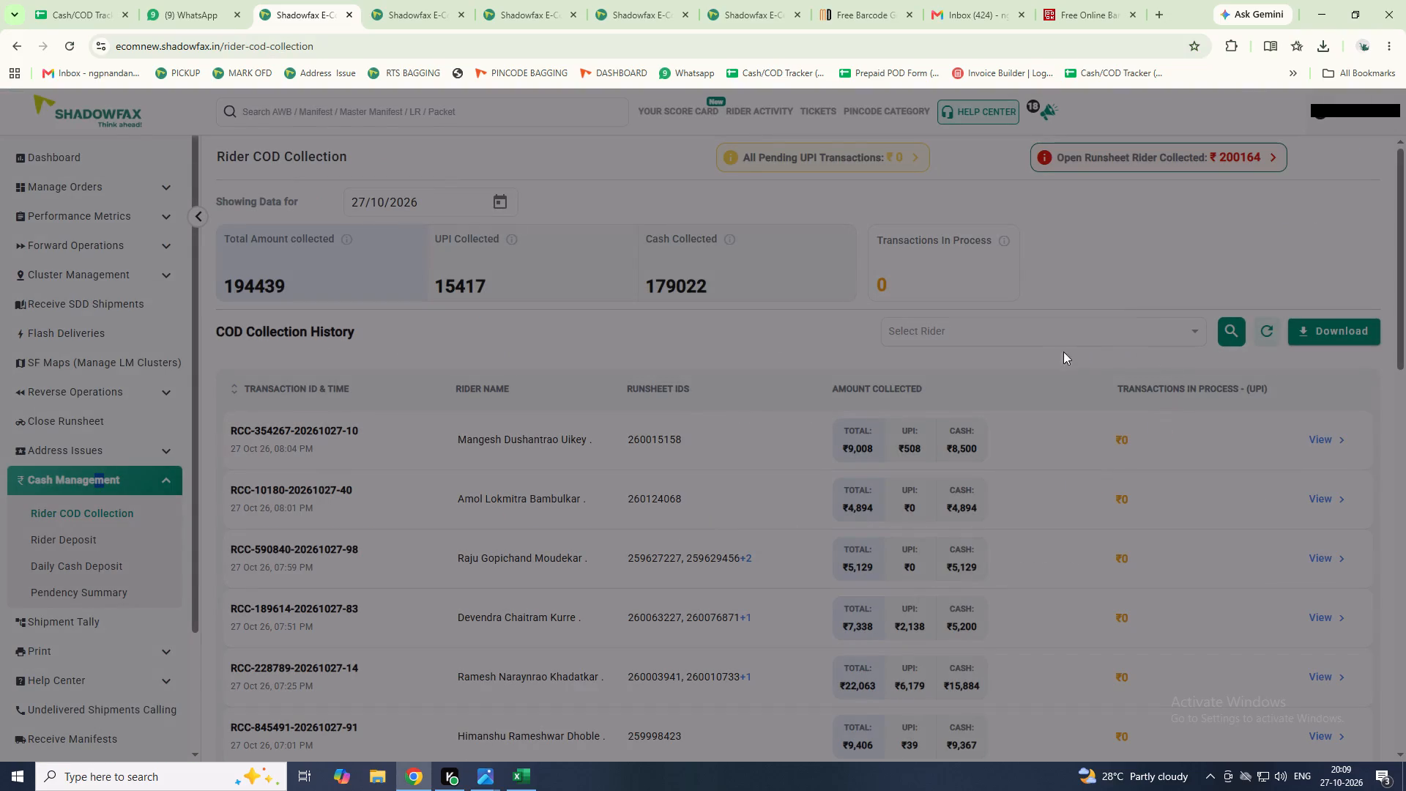
pyautogui.click(1144, 334)
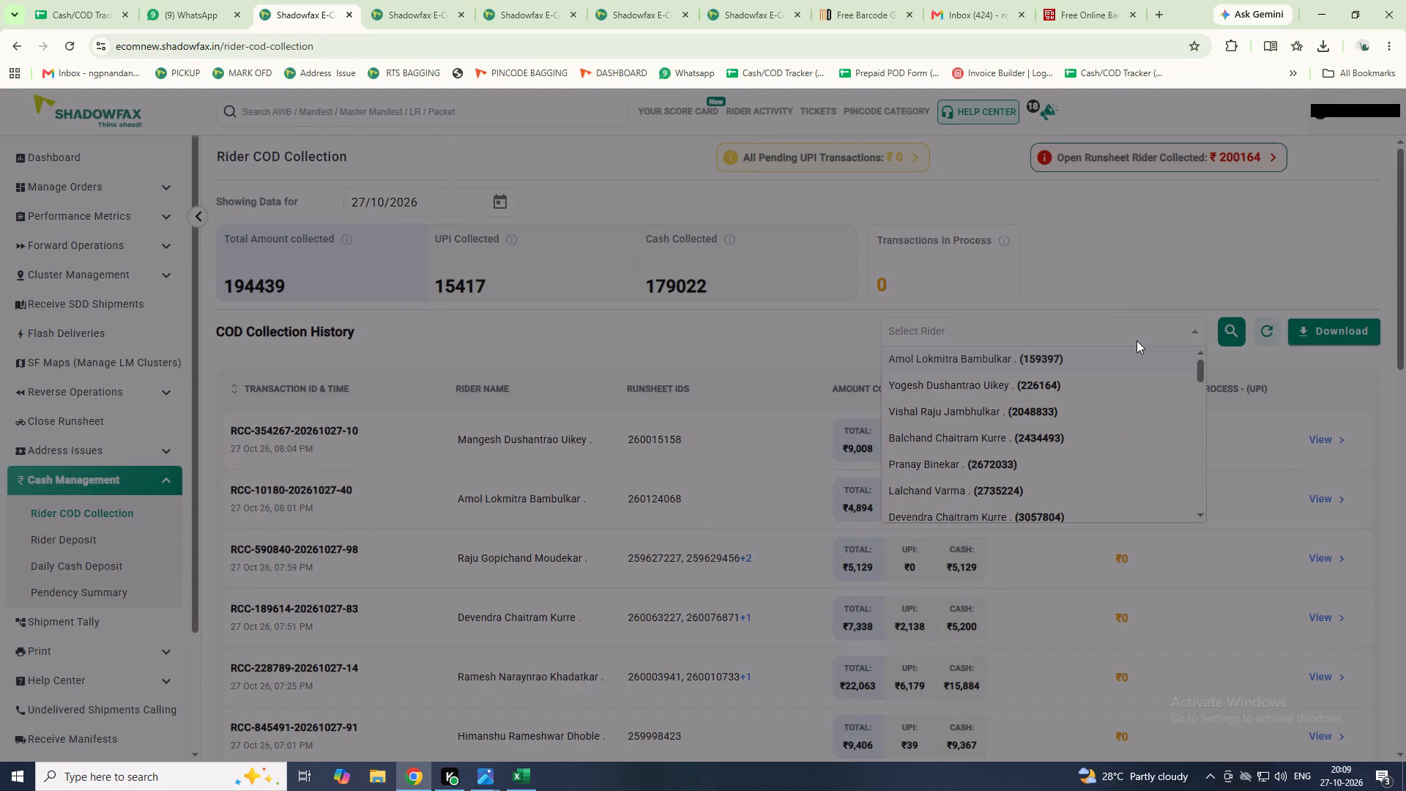
pyautogui.write('ANAV')
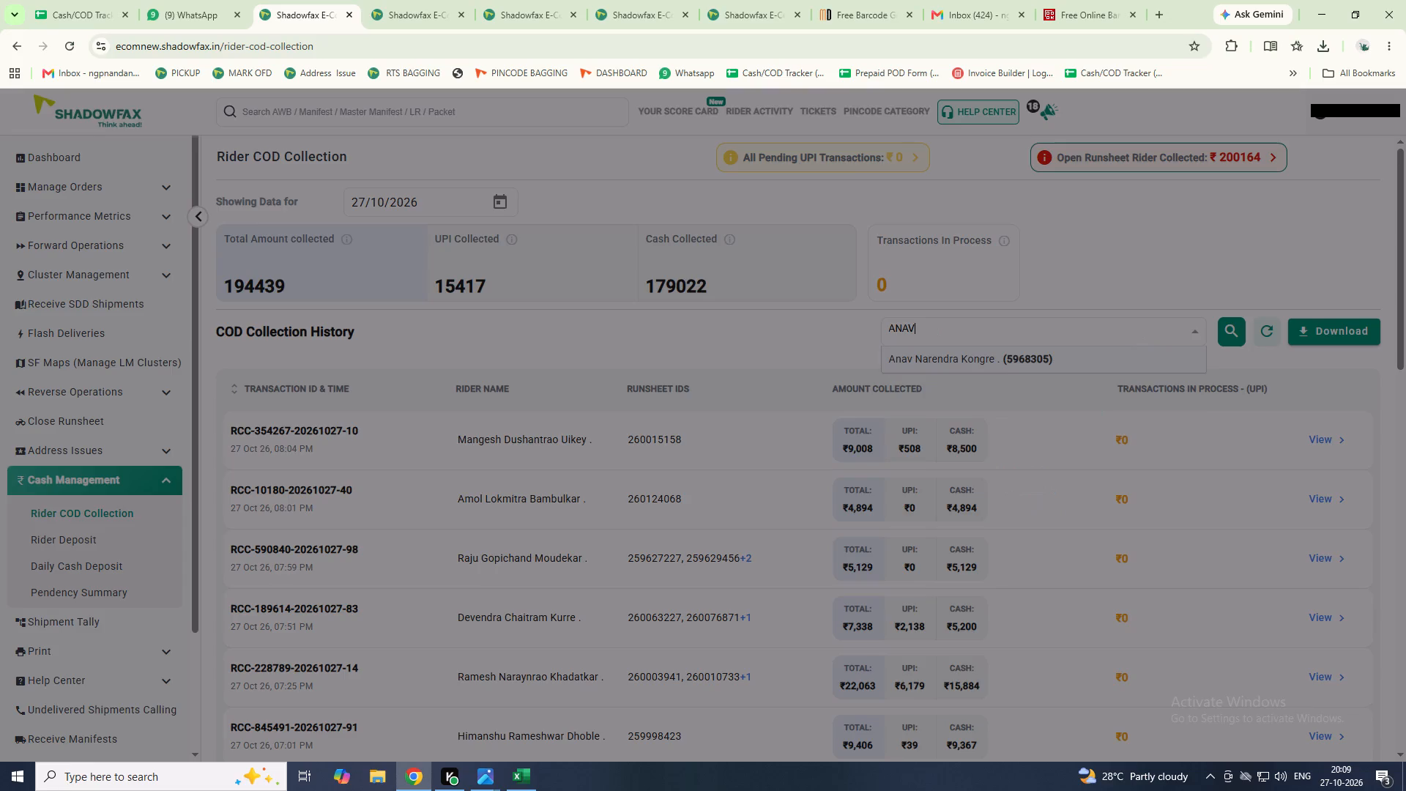
pyautogui.press('Return')
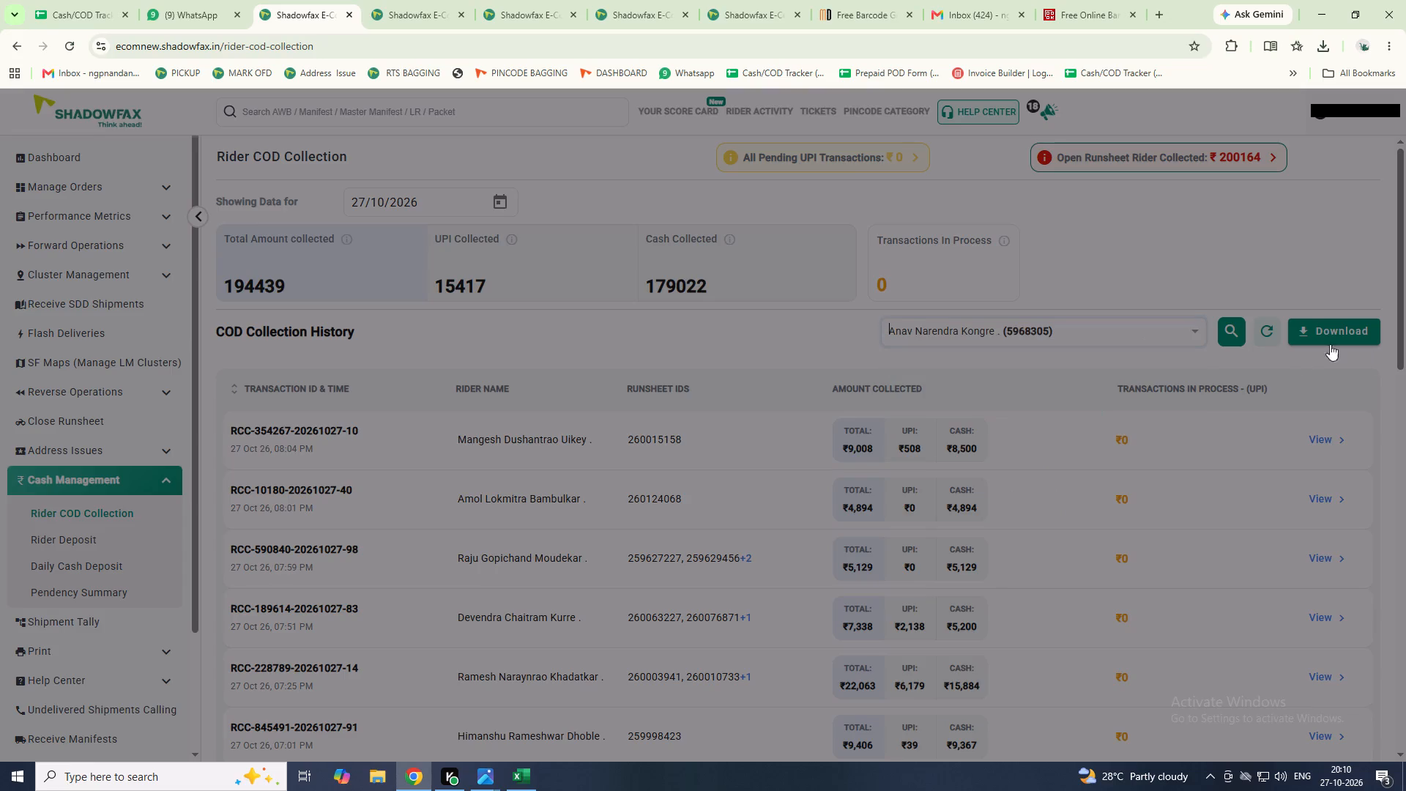
pyautogui.click(1231, 324)
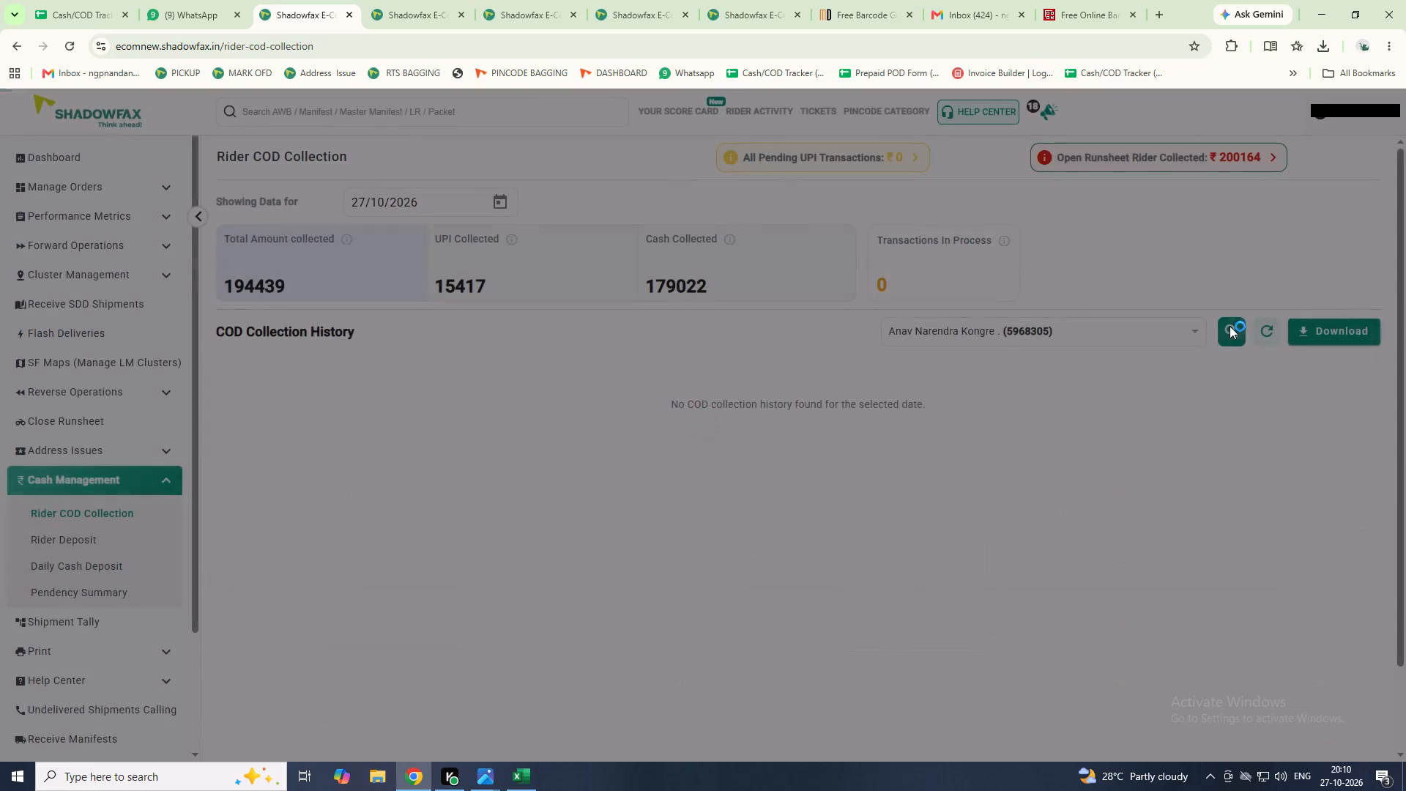
pyautogui.click(1229, 331)
pyautogui.click(494, 200)
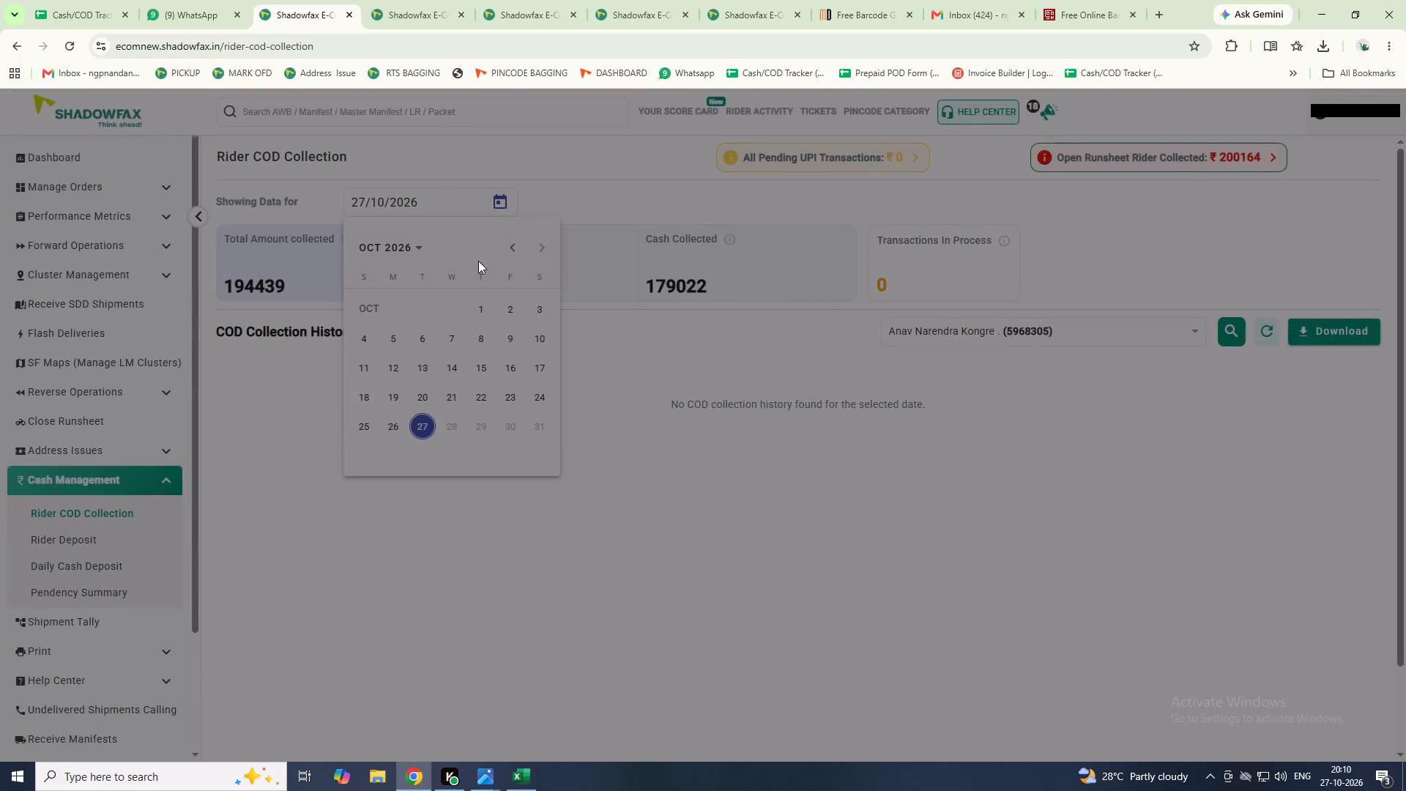
pyautogui.click(429, 428)
pyautogui.click(830, 507)
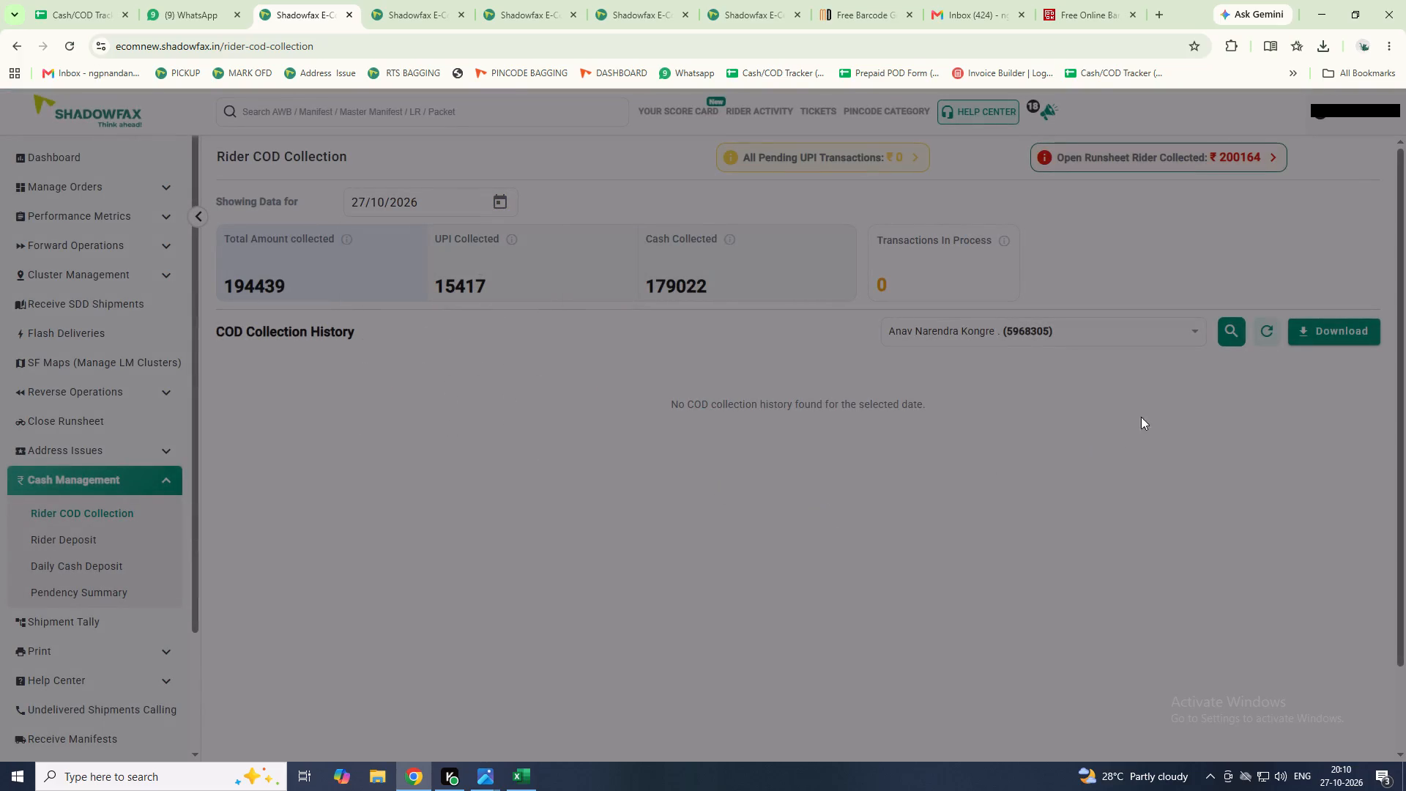
# Clear the rider filter and examine all riders' COD collection history for 27/10/2026 against the Cash/COD Tracker.
pyautogui.click(1265, 338)
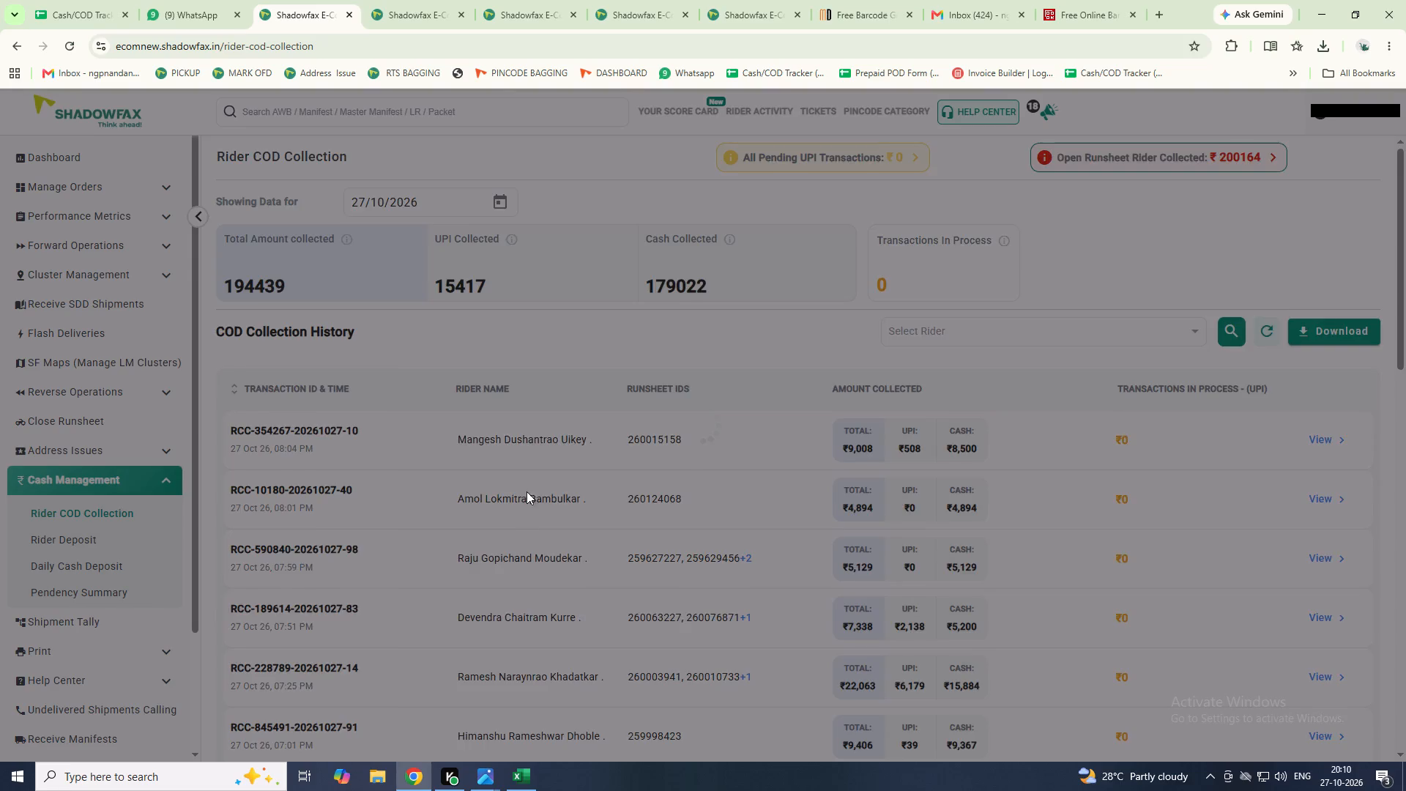
pyautogui.scroll(-7, 526, 494)
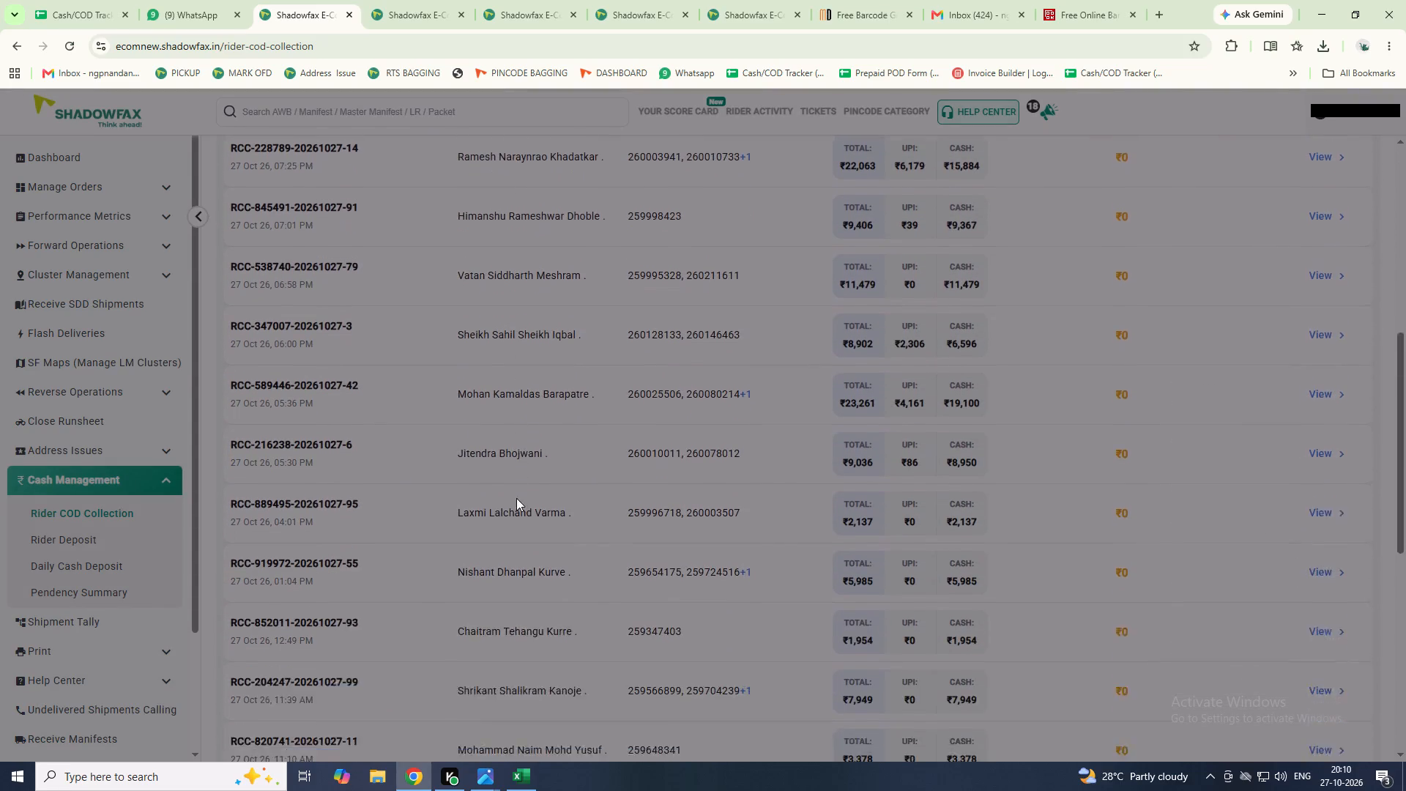
pyautogui.scroll(-5, 516, 498)
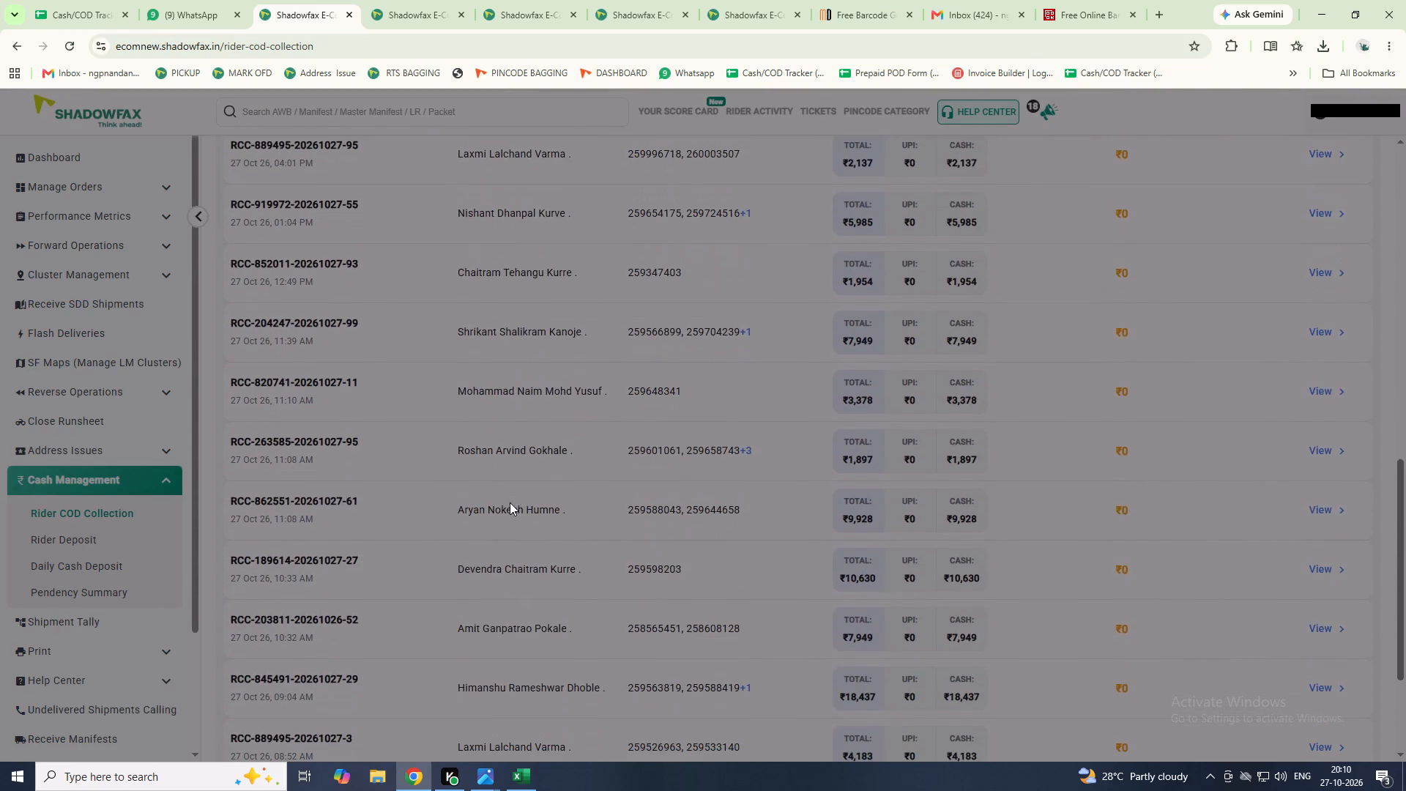
pyautogui.scroll(-4, 499, 524)
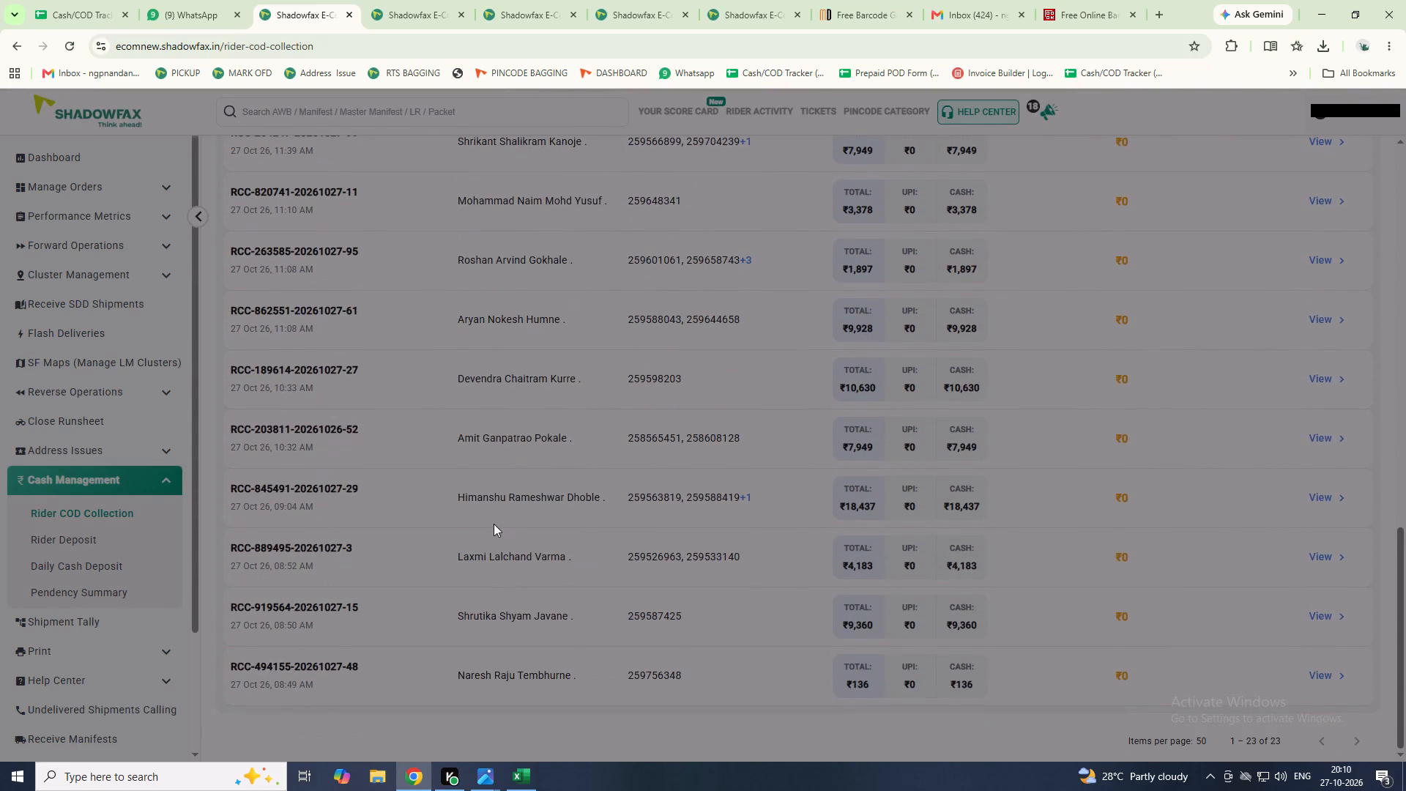
pyautogui.scroll(9, 511, 502)
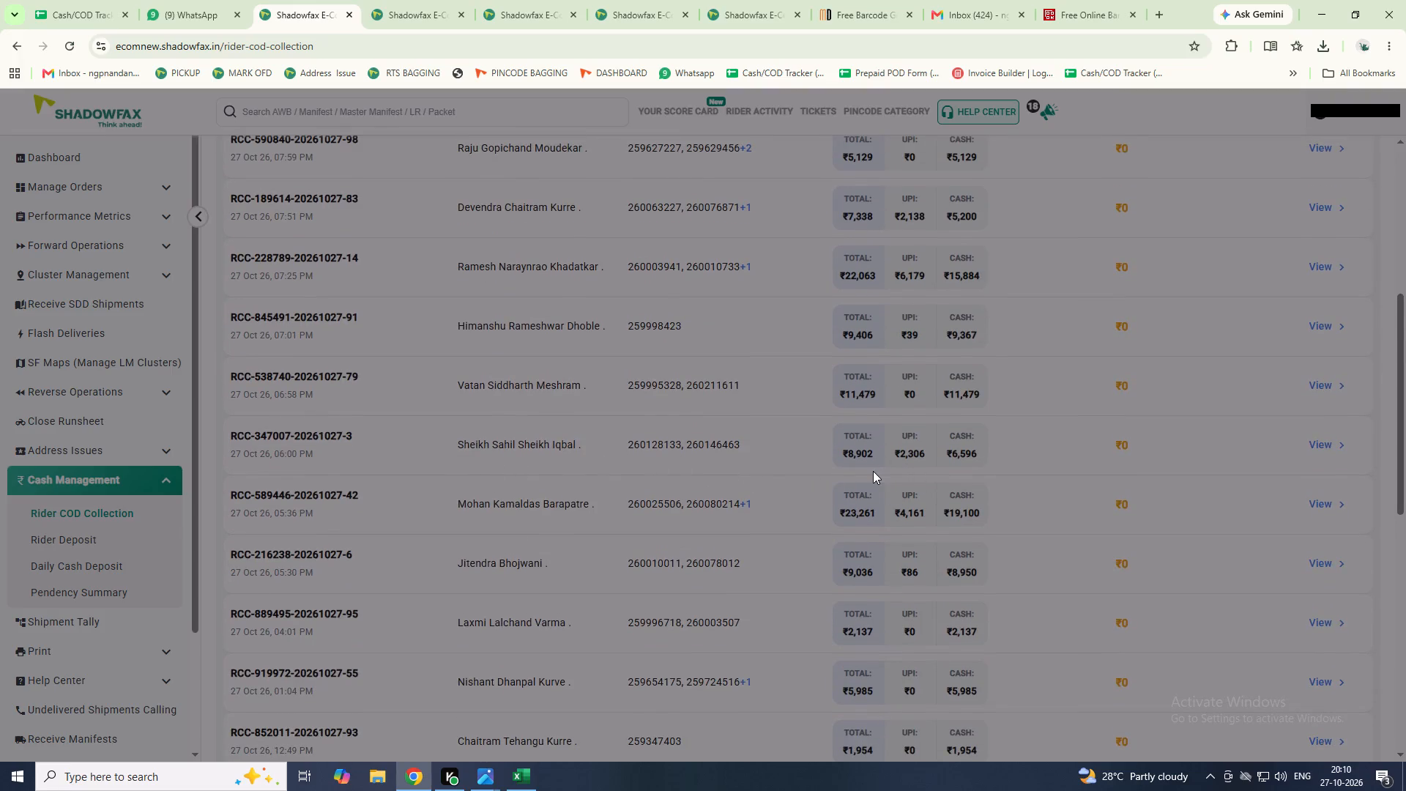
pyautogui.scroll(15, 856, 451)
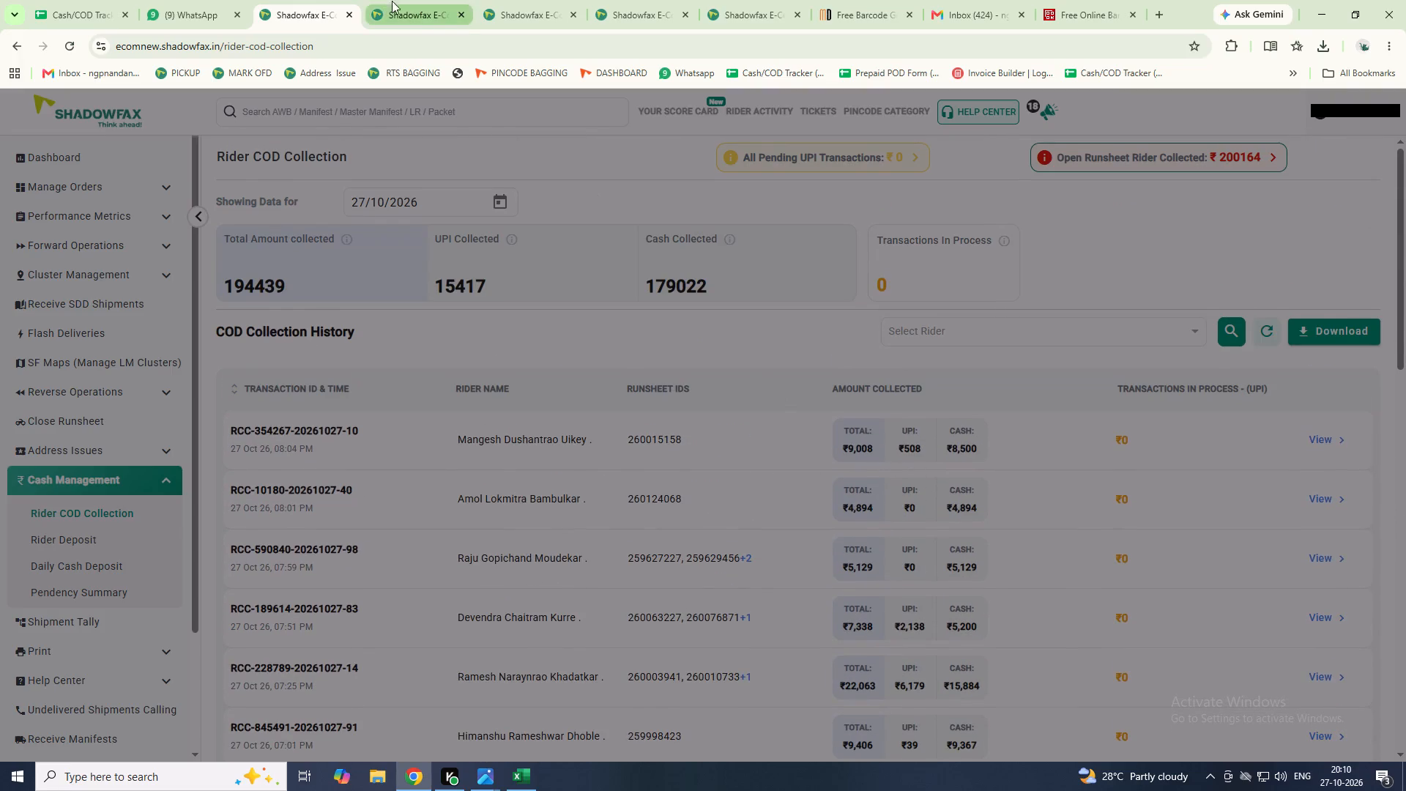
pyautogui.click(398, 8)
pyautogui.click(98, 23)
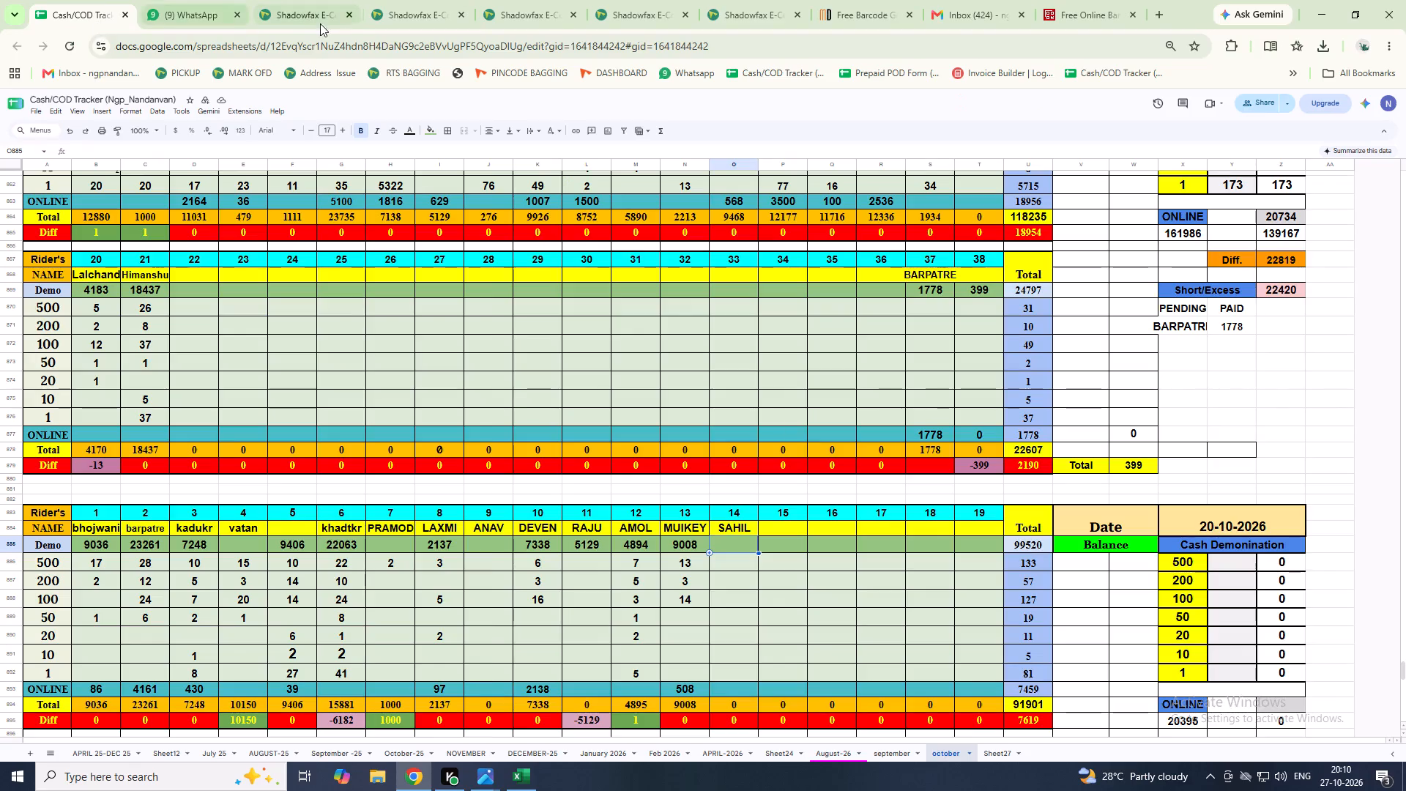
pyautogui.click(308, 4)
pyautogui.click(431, 28)
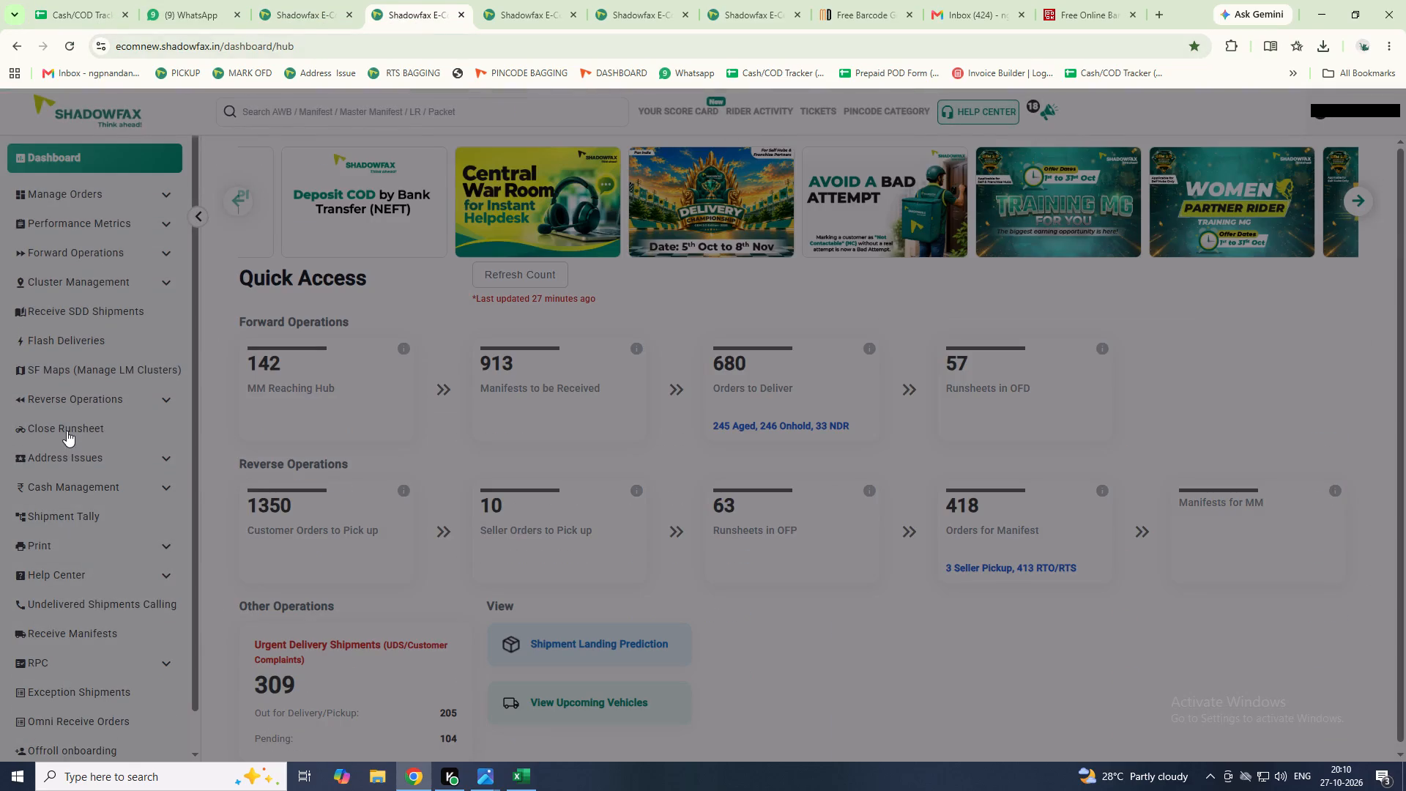
pyautogui.click(67, 431)
pyautogui.click(376, 239)
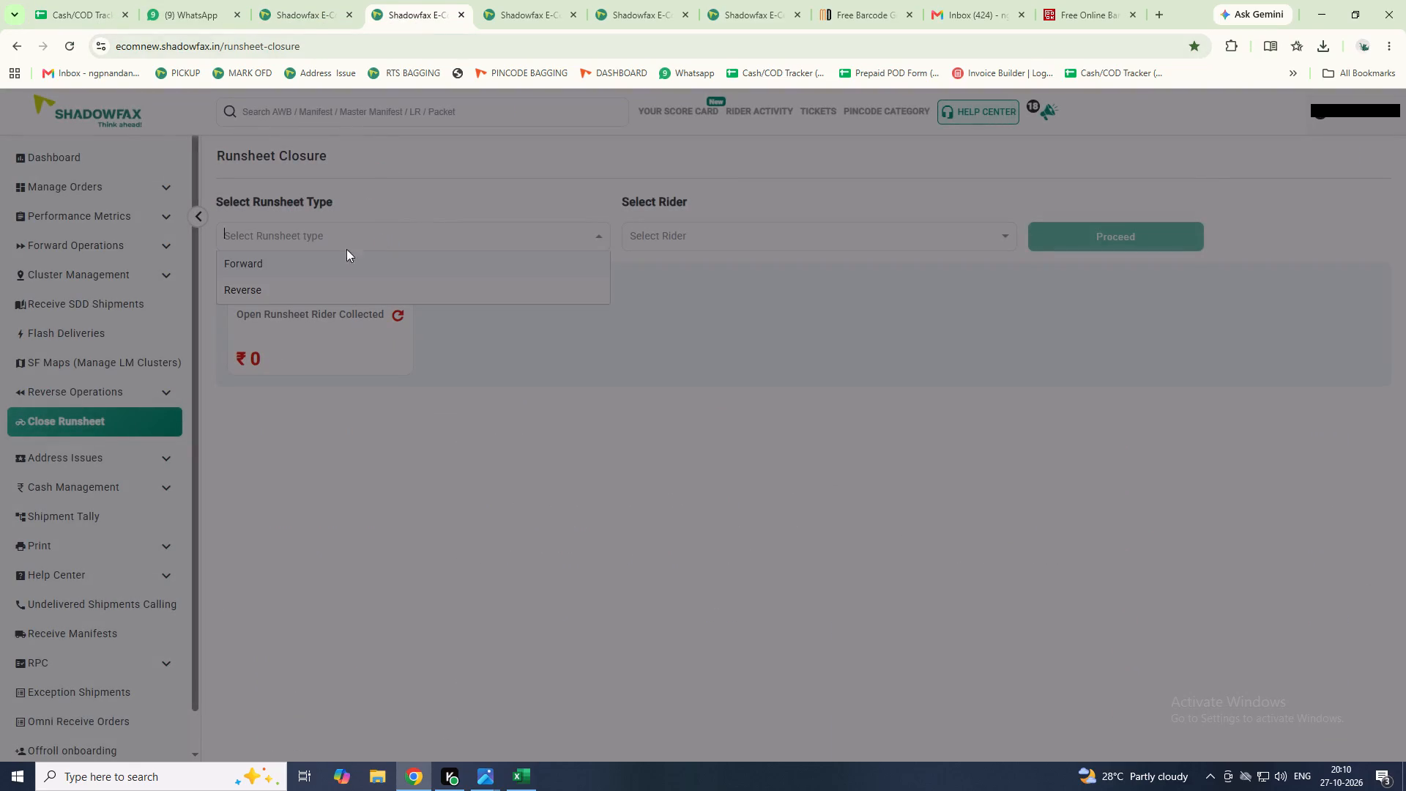
pyautogui.click(330, 272)
pyautogui.click(711, 239)
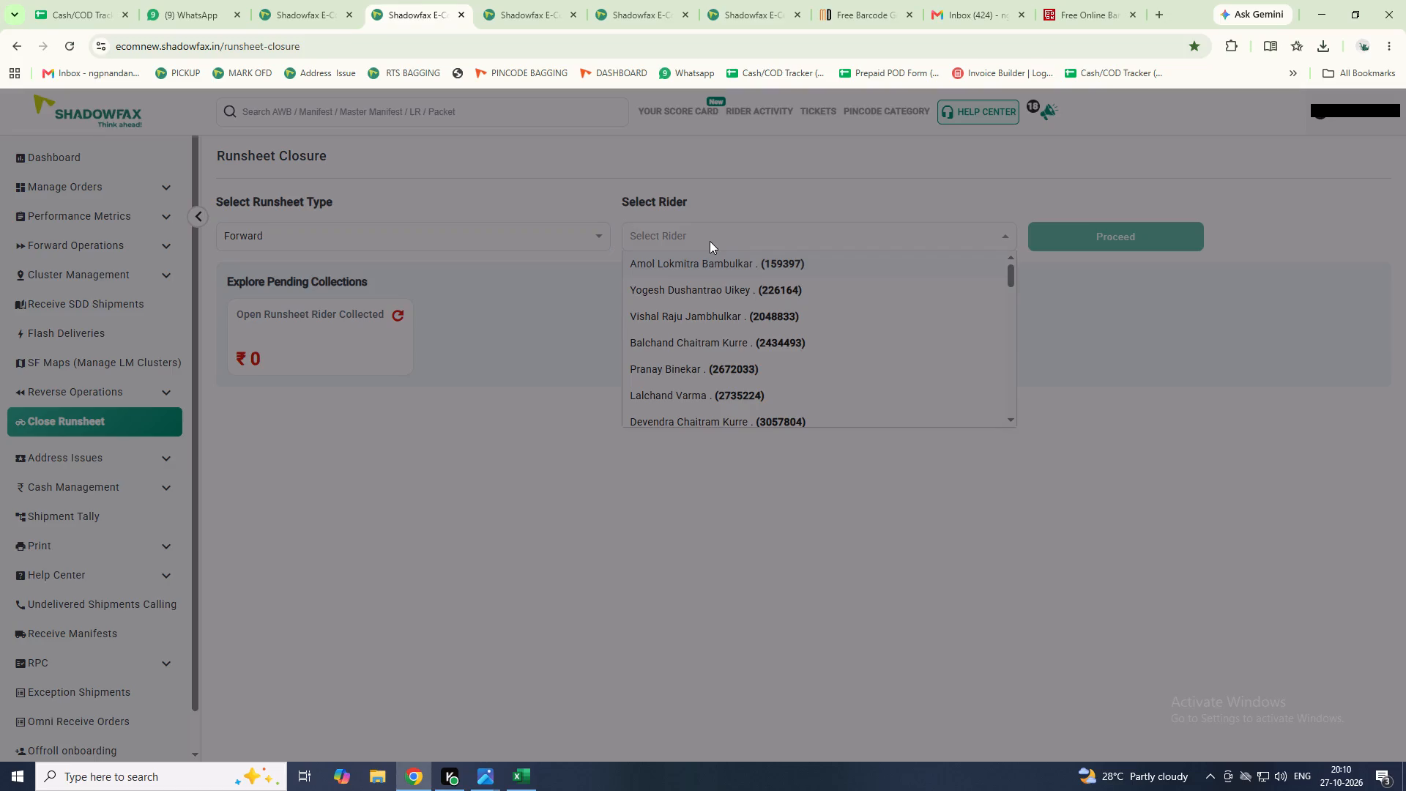
pyautogui.press('r')
pyautogui.press('a')
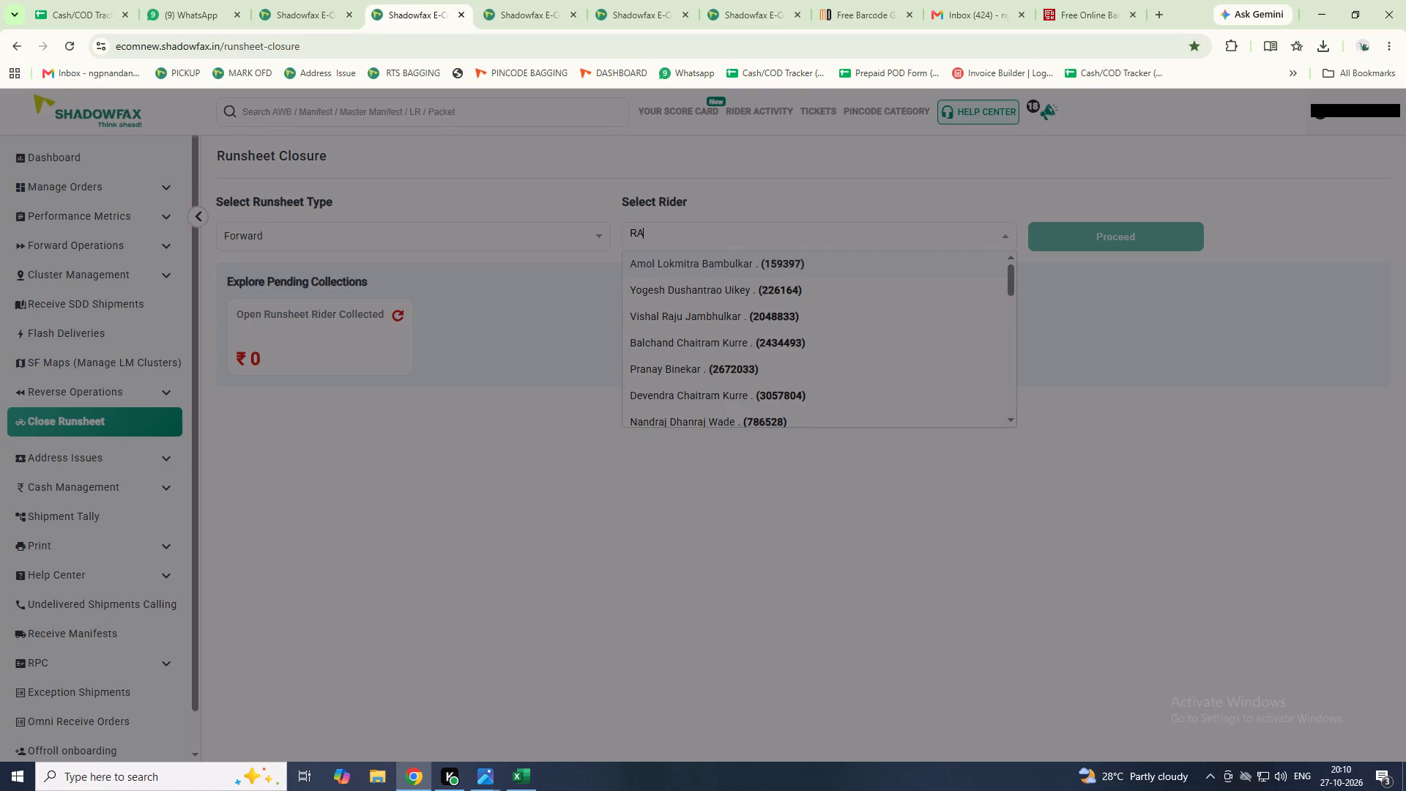
pyautogui.press('BackSpace')
pyautogui.press('BackSpace')
pyautogui.press('BackSpace')
pyautogui.write('YOGES')
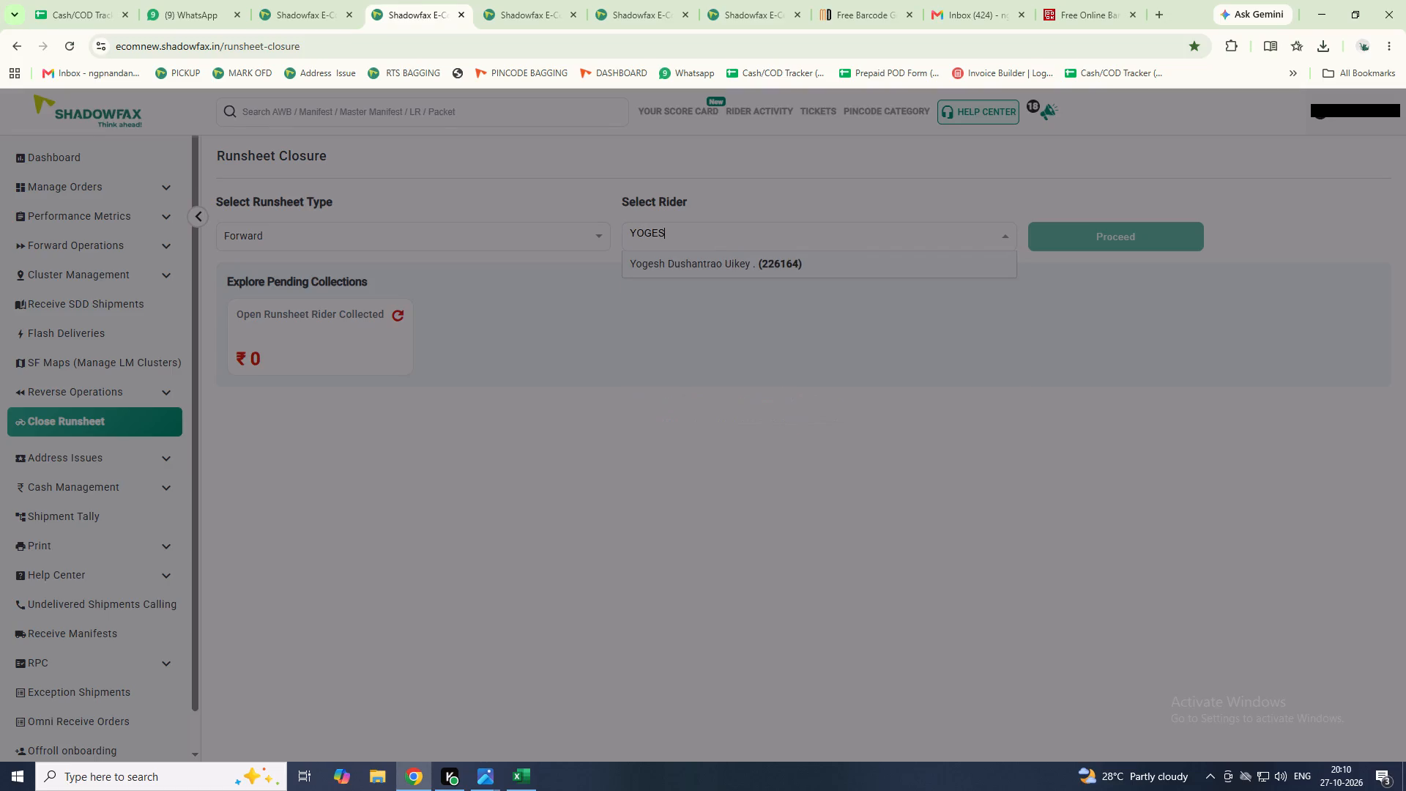
pyautogui.click(724, 277)
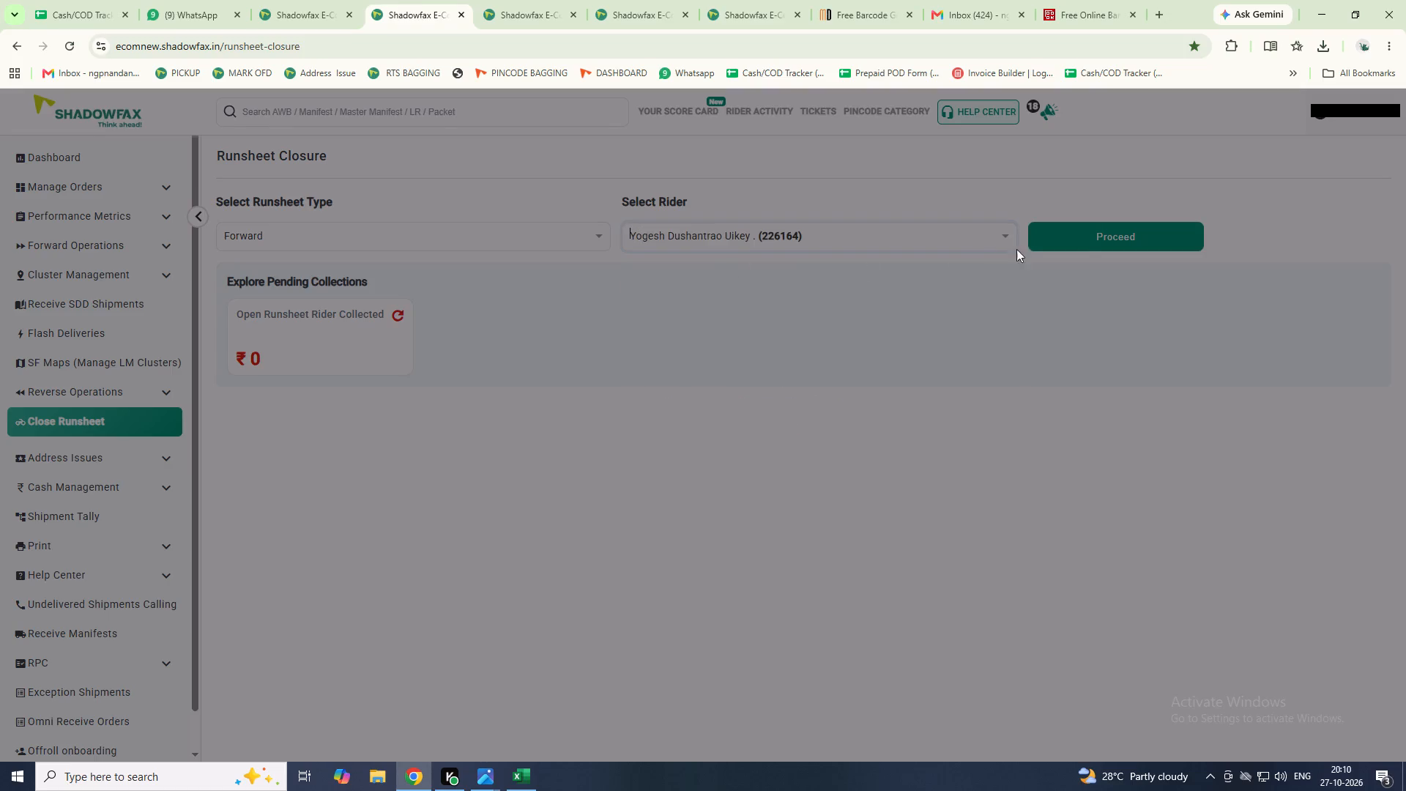
pyautogui.click(1083, 239)
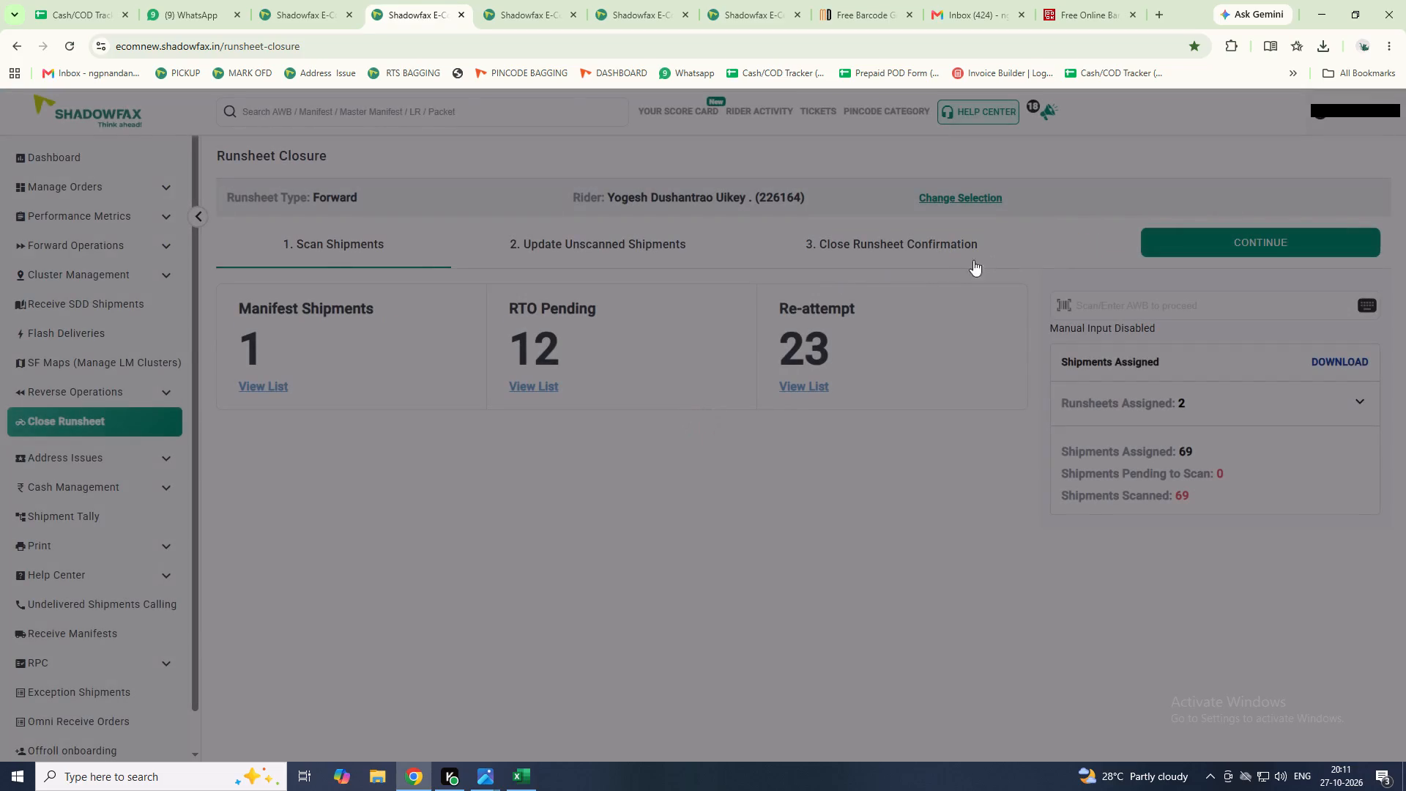
# Advance Yogesh's runsheet closure to the Close Runsheet Confirmation stage.
pyautogui.click(343, 243)
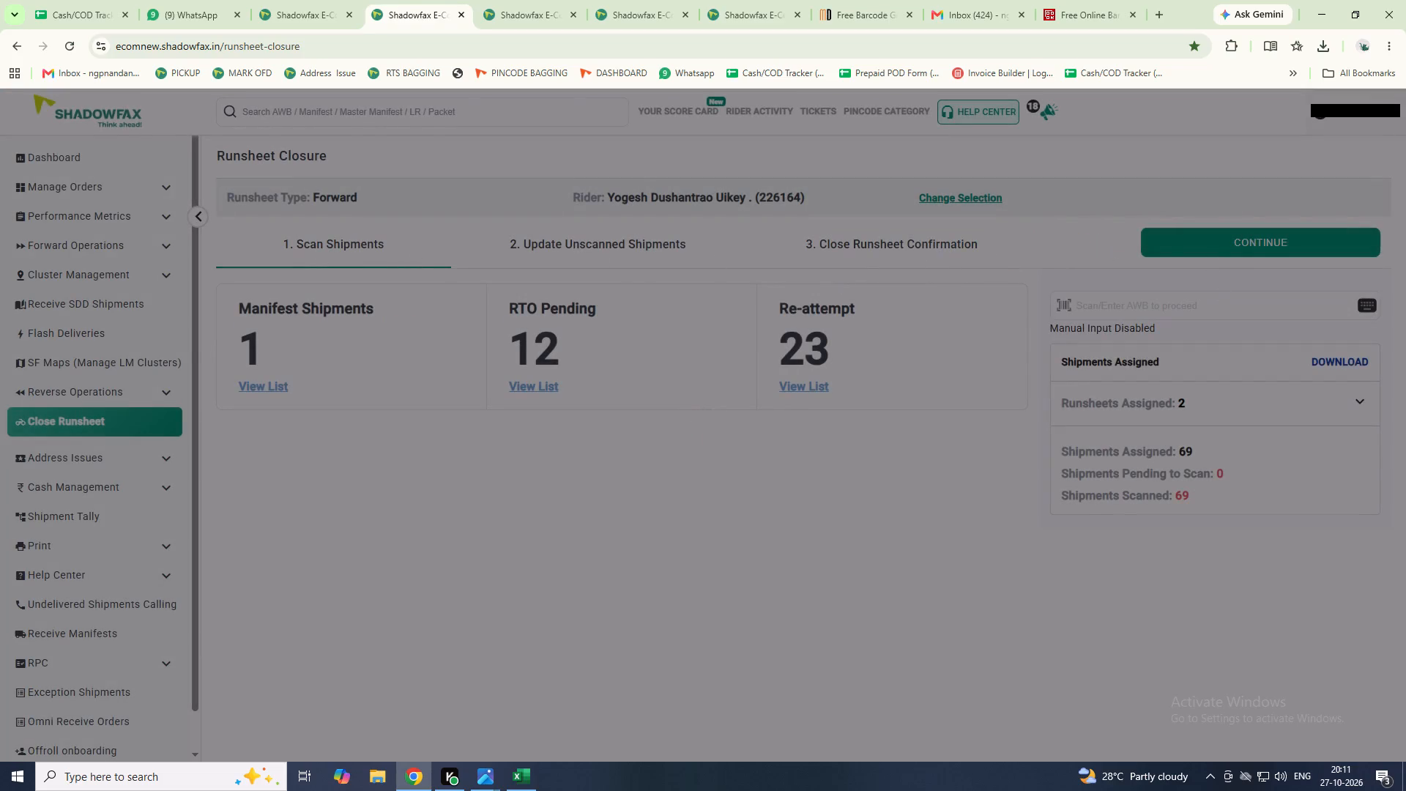
pyautogui.click(1180, 300)
pyautogui.click(819, 231)
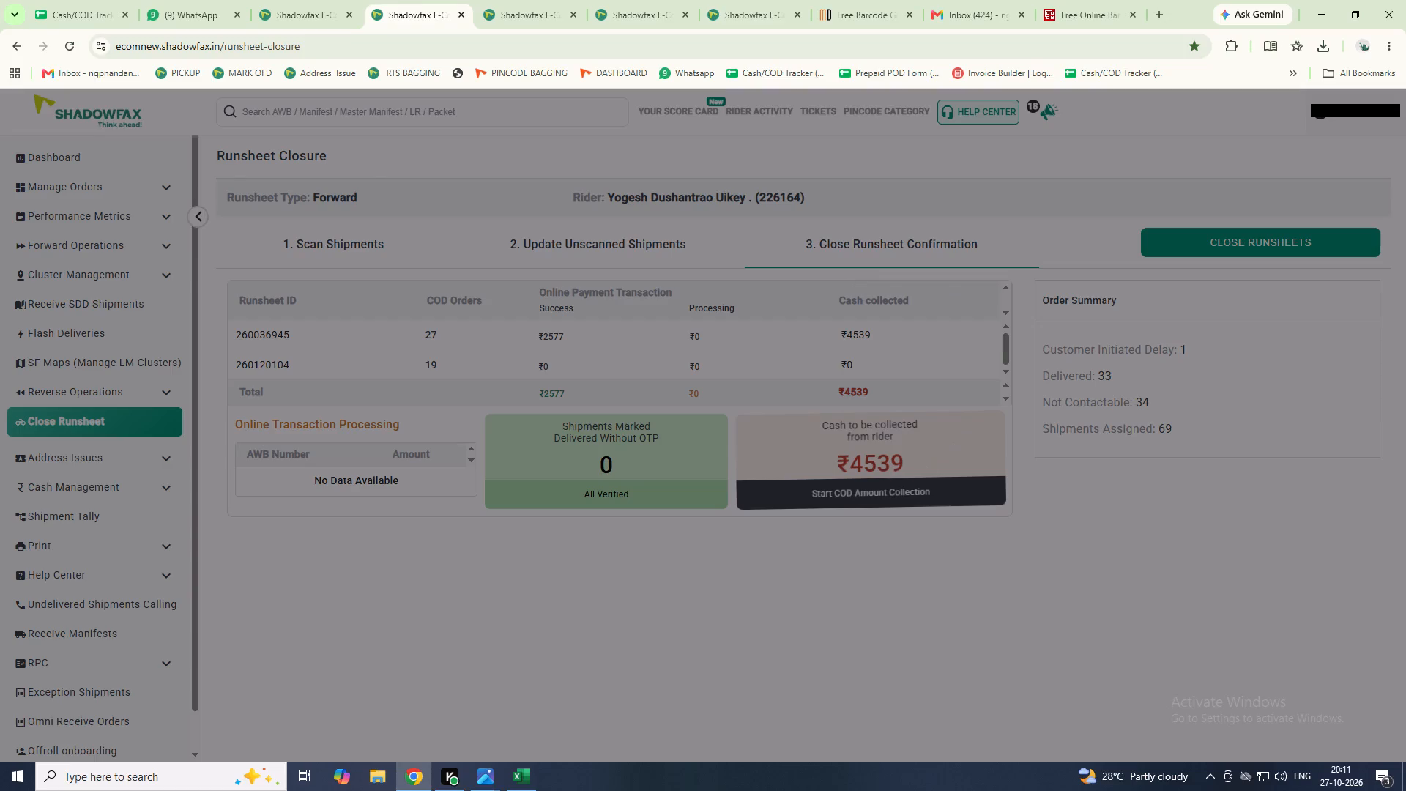
# In the Cash/COD Tracker, enter 4539 as the Demo amount for rider 15 in the 20-10-2026 block.
pyautogui.click(86, 11)
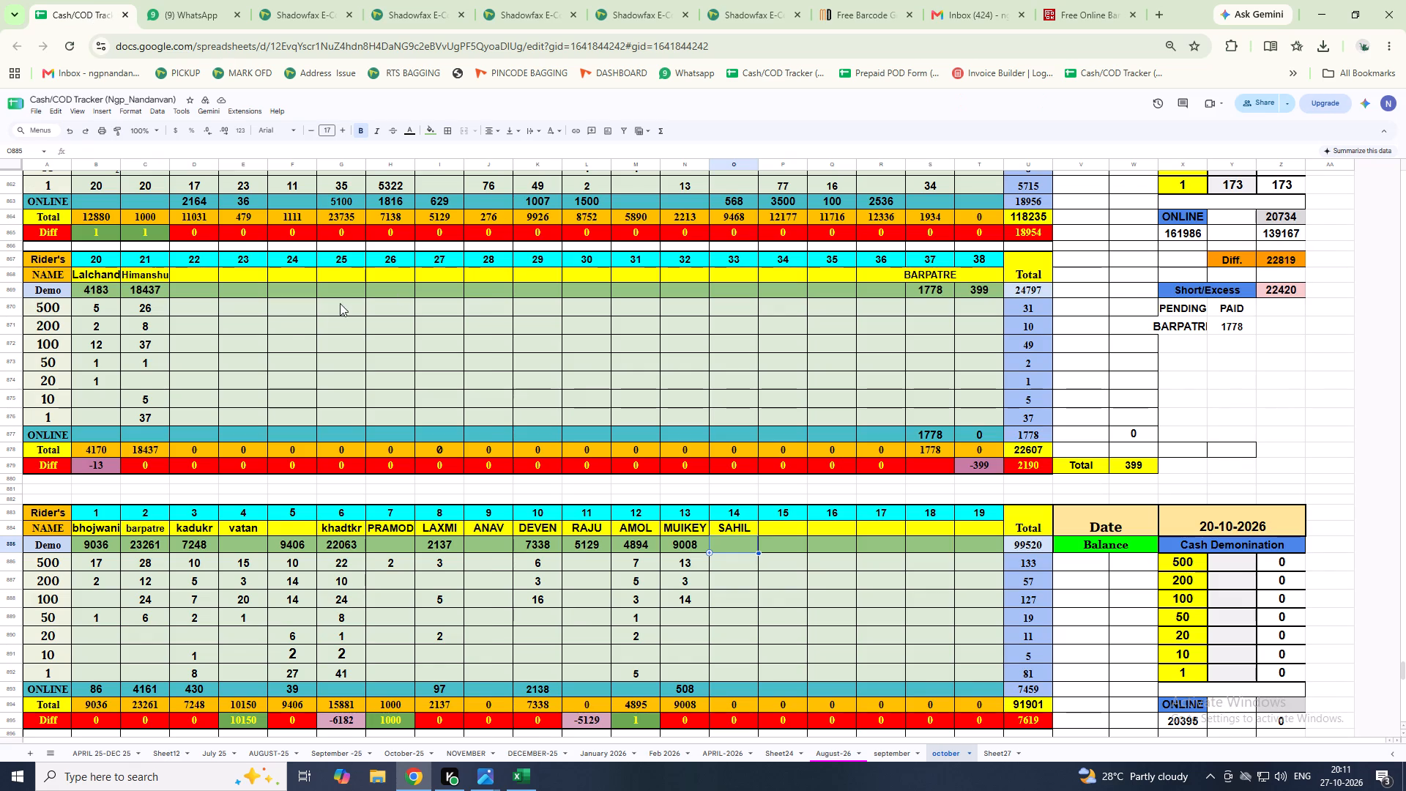
pyautogui.scroll(-4, 557, 499)
pyautogui.scroll(2, 639, 440)
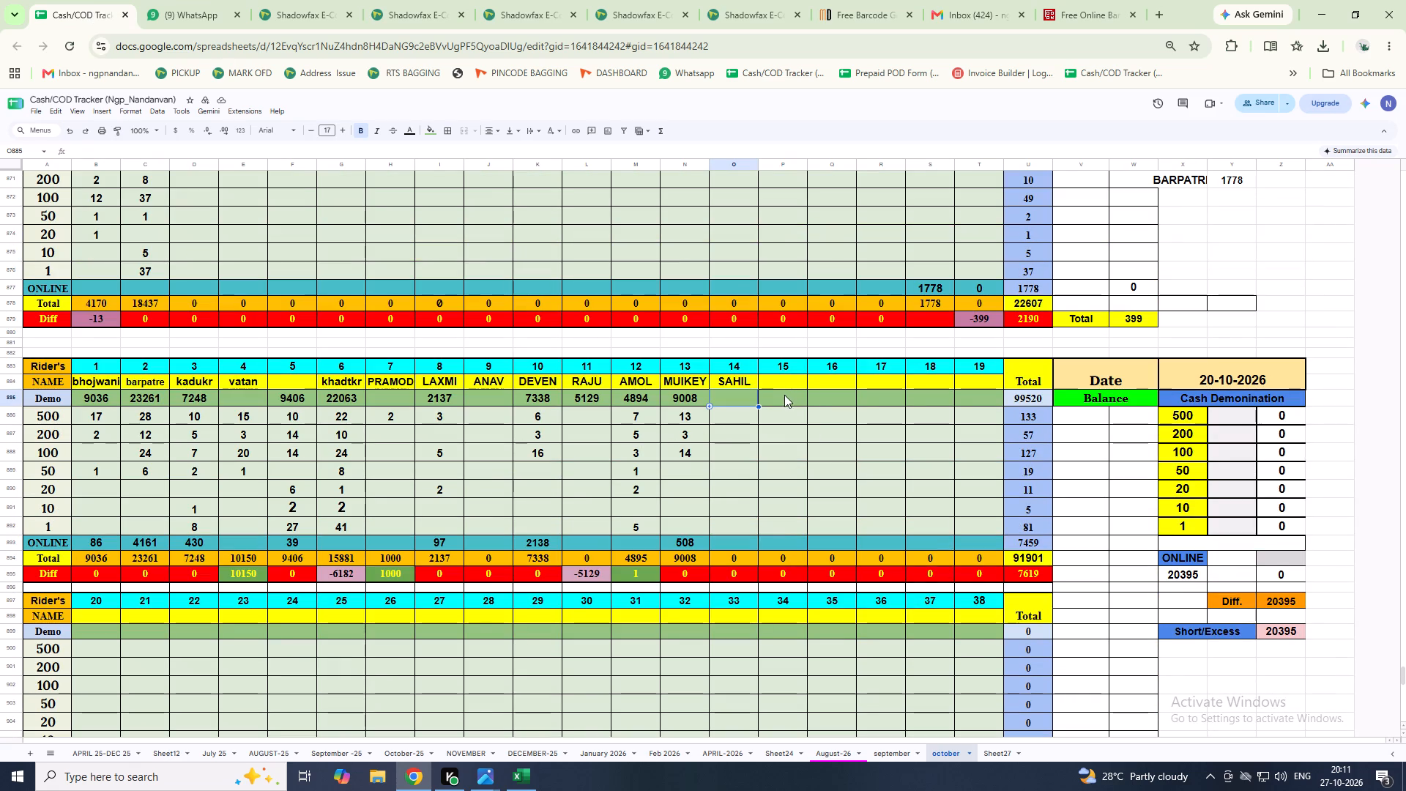
pyautogui.click(784, 396)
pyautogui.write('4539')
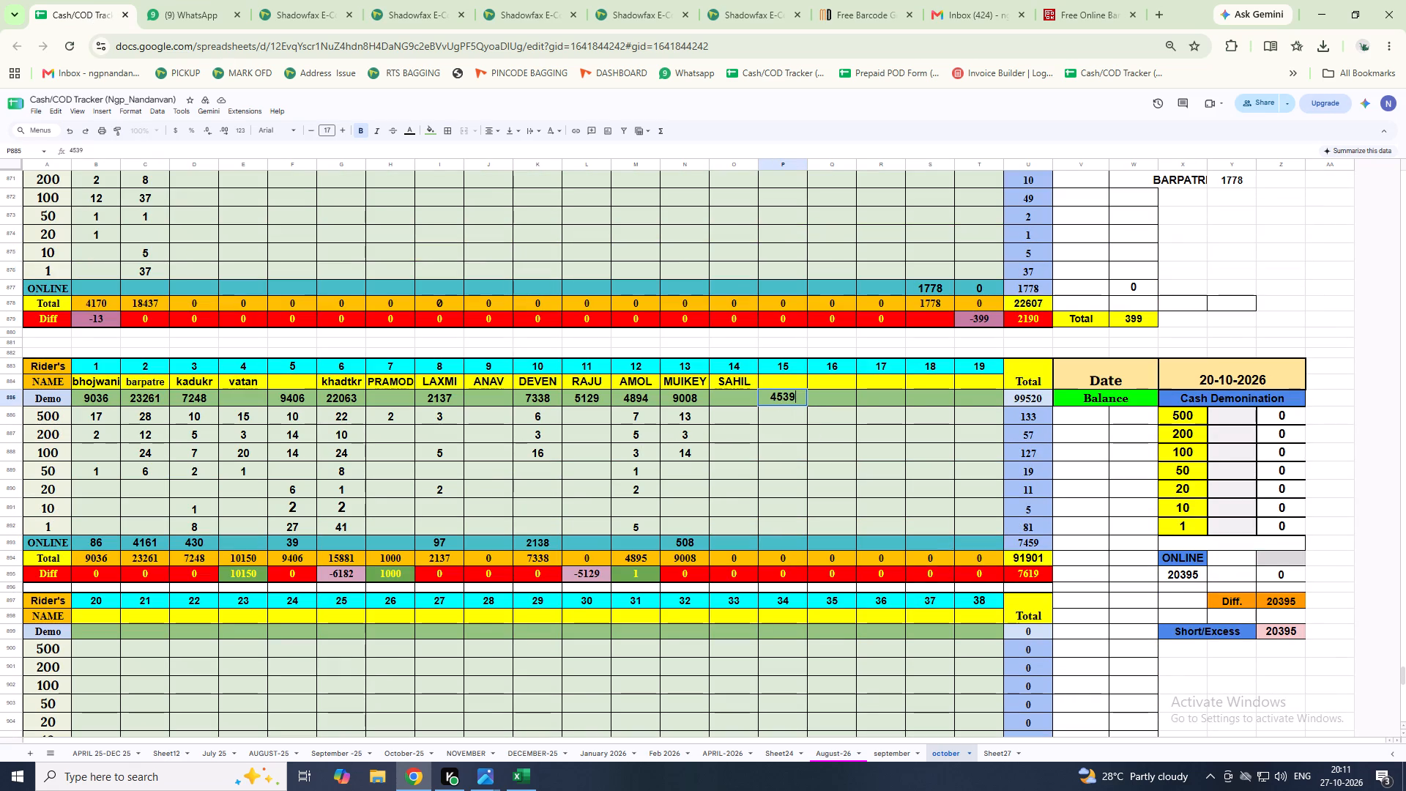
pyautogui.press('Return')
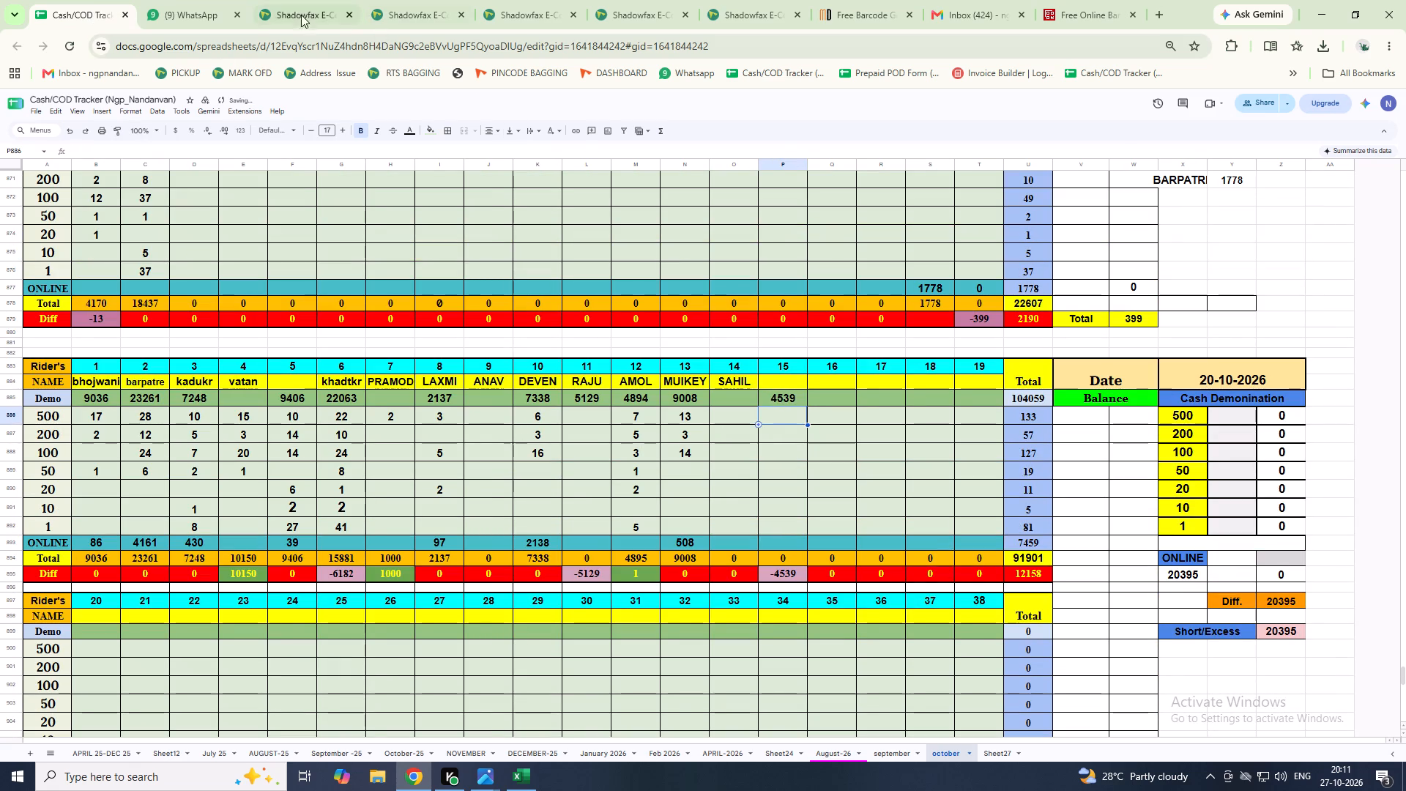
# In Shadowfax Daily Cash Deposit, generate a UPI deposit code for 1000.
pyautogui.click(272, 10)
pyautogui.click(78, 561)
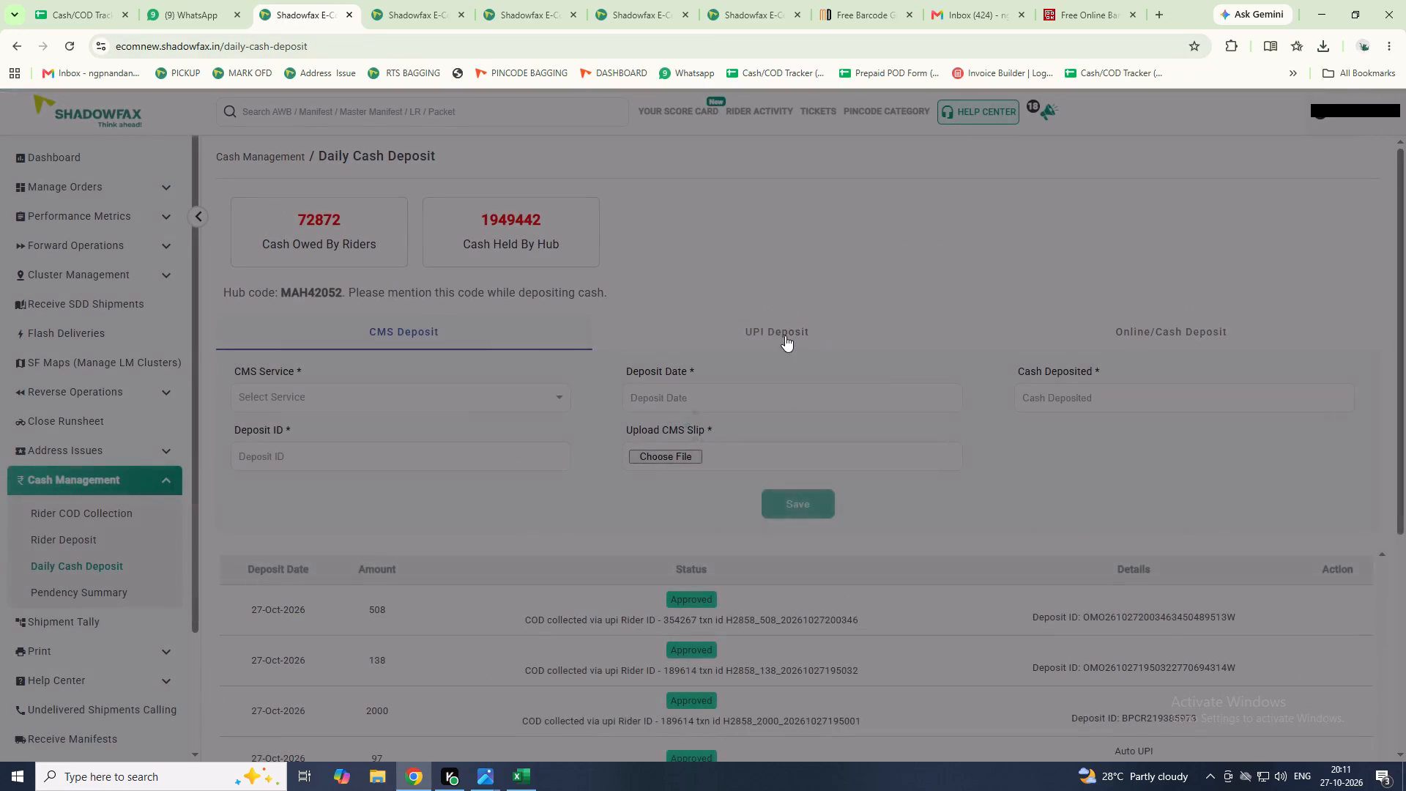
pyautogui.click(785, 335)
pyautogui.click(471, 400)
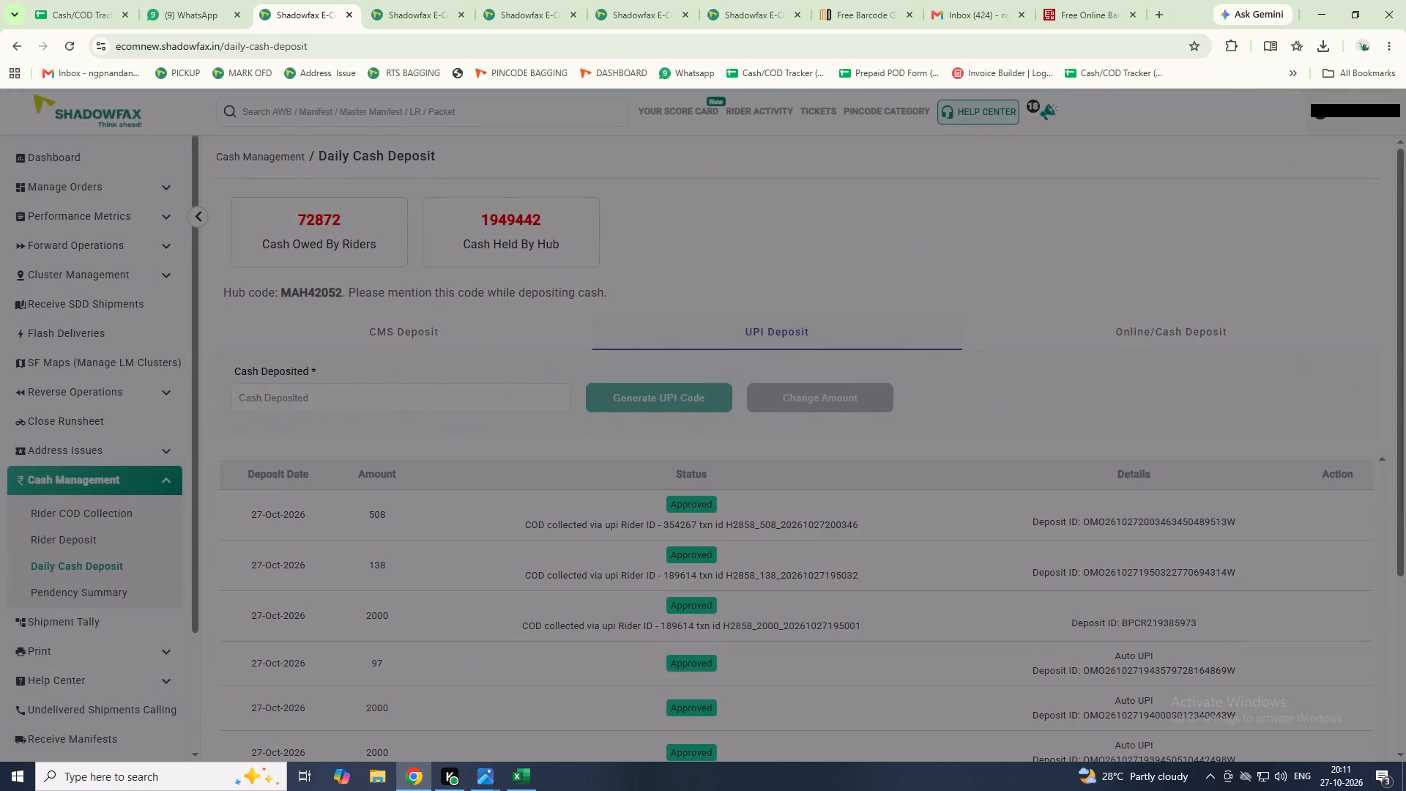
pyautogui.write('1000')
pyautogui.click(635, 397)
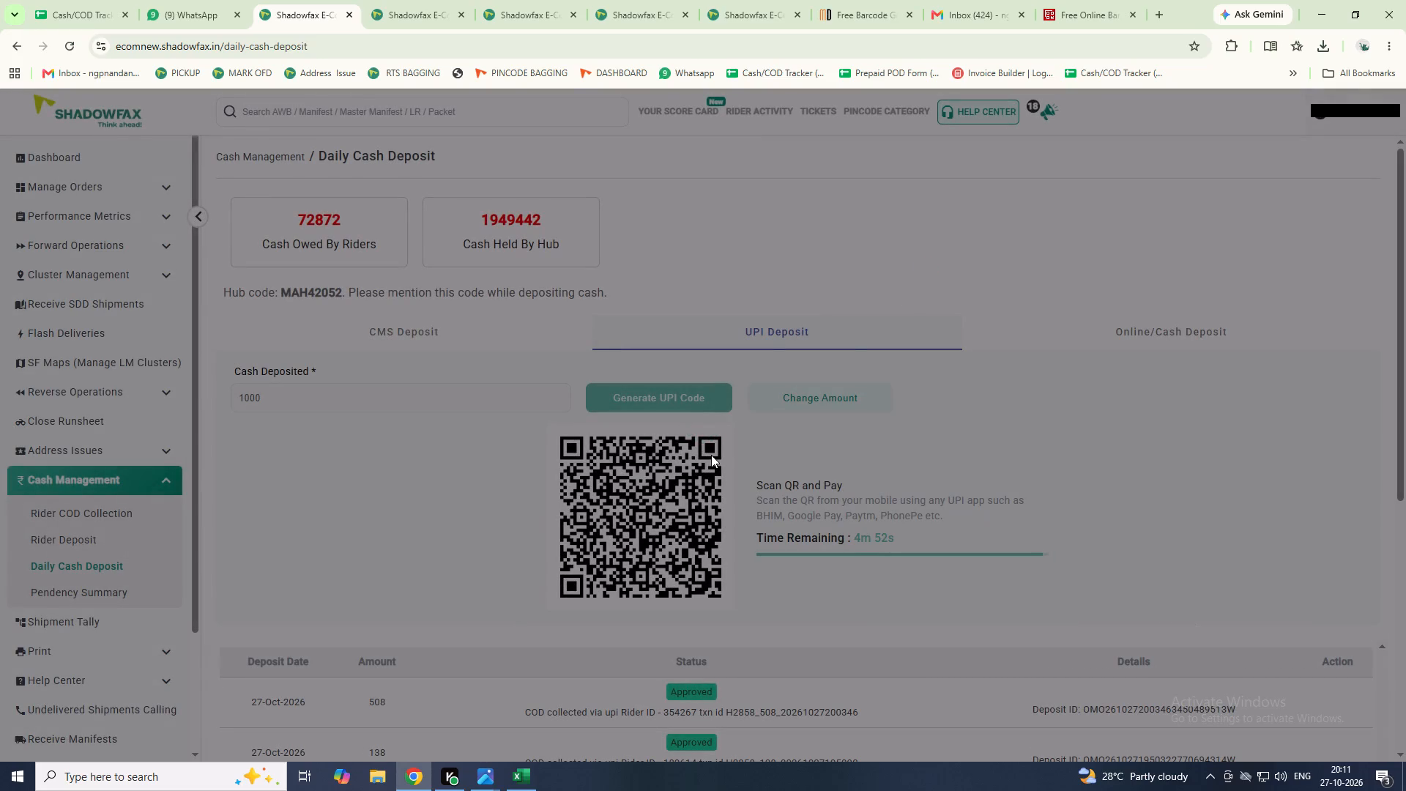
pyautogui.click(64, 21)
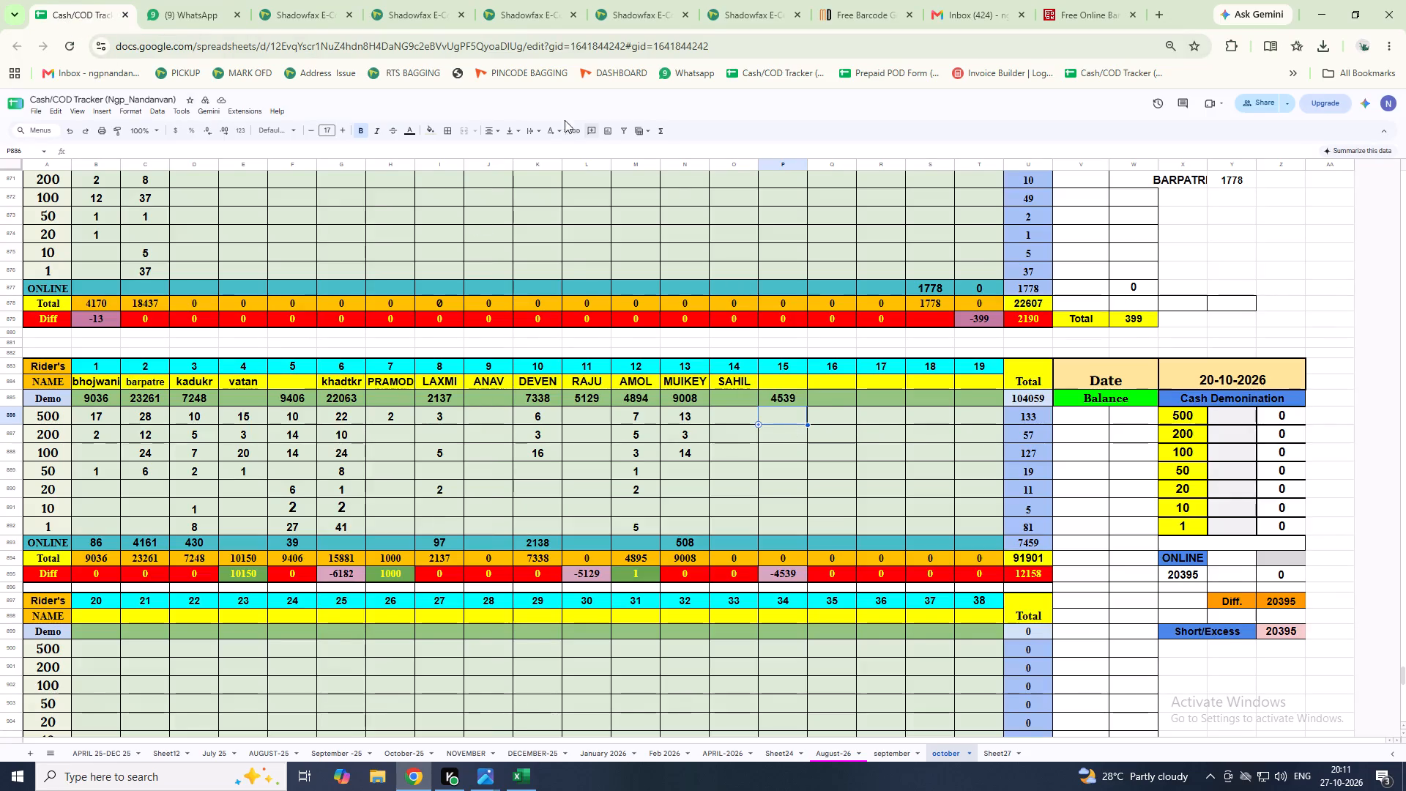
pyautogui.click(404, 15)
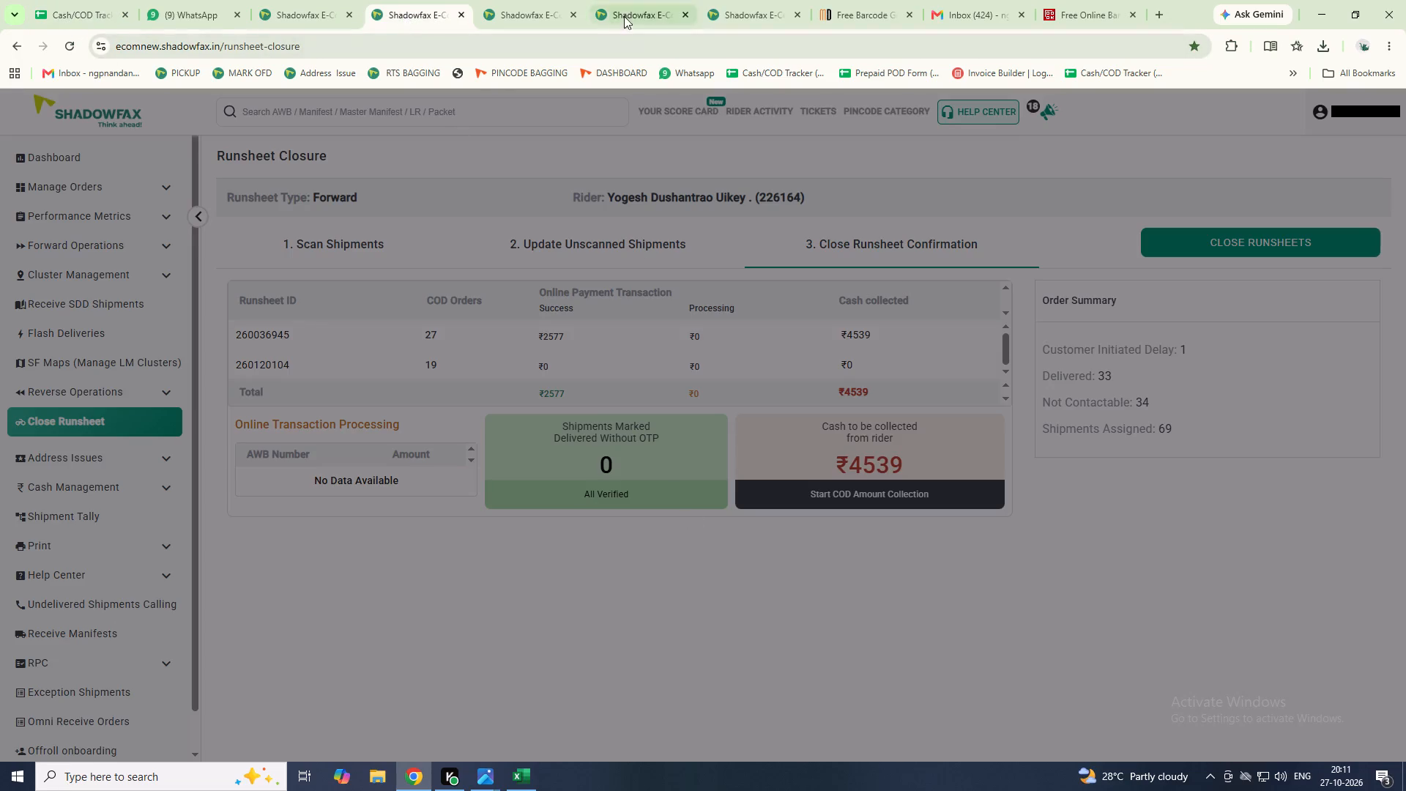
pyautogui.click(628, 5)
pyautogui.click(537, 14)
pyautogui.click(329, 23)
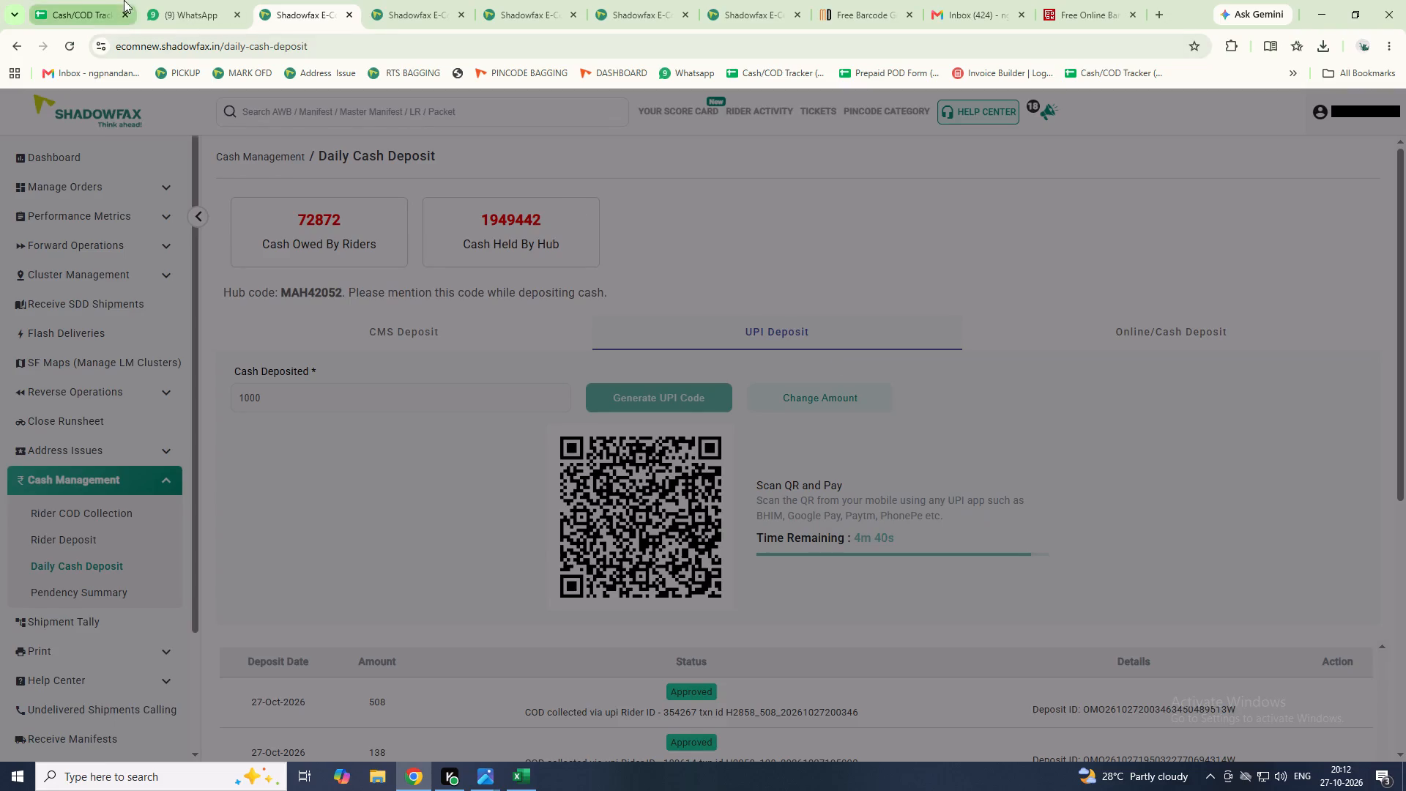
# In the Cash/COD Tracker's 20-10-2026 block, enter rider 15's note counts: 500 × 6, 200 × 3, 100 × 8, 50 × 1, 20 × 3.
pyautogui.click(93, 7)
pyautogui.press('6')
pyautogui.press('Return')
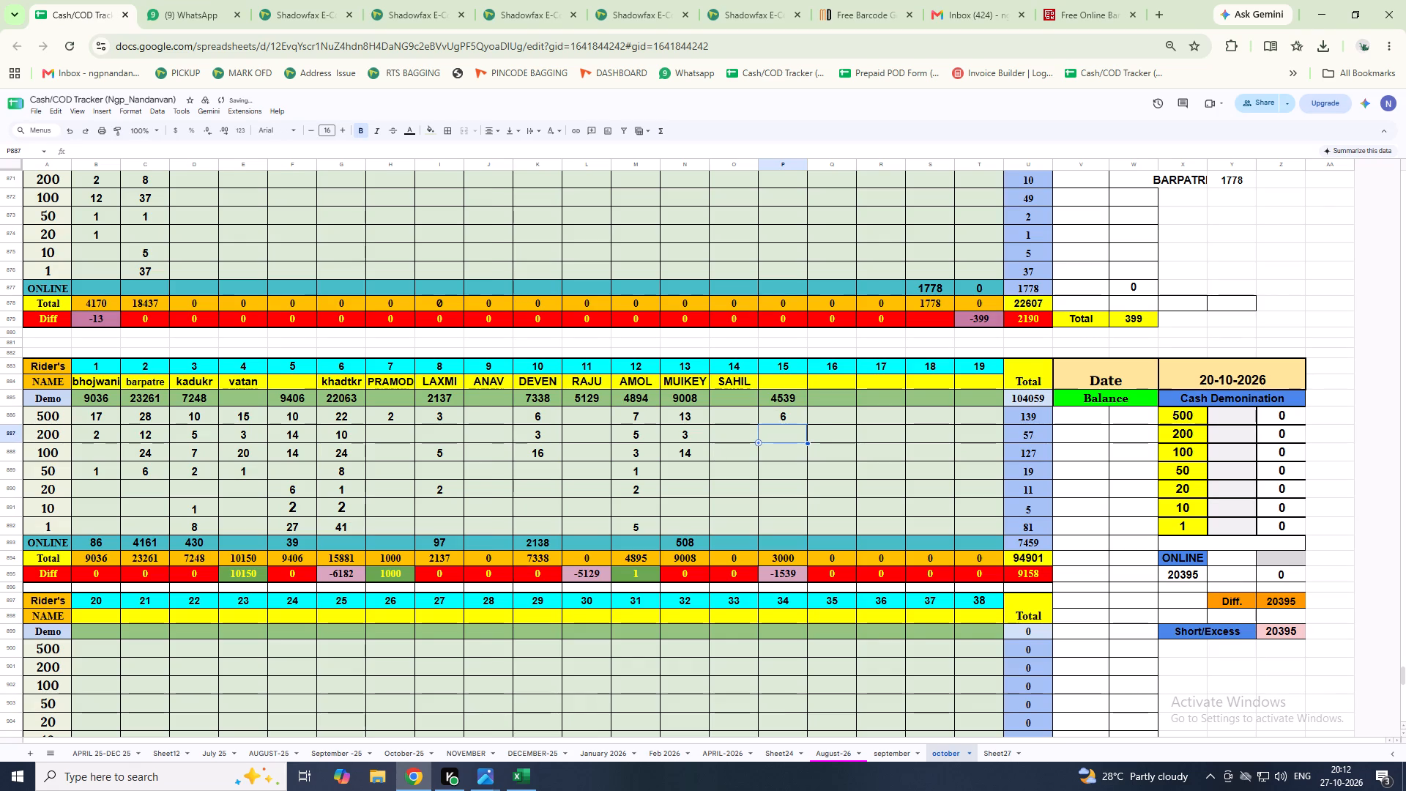
pyautogui.press('3')
pyautogui.press('Return')
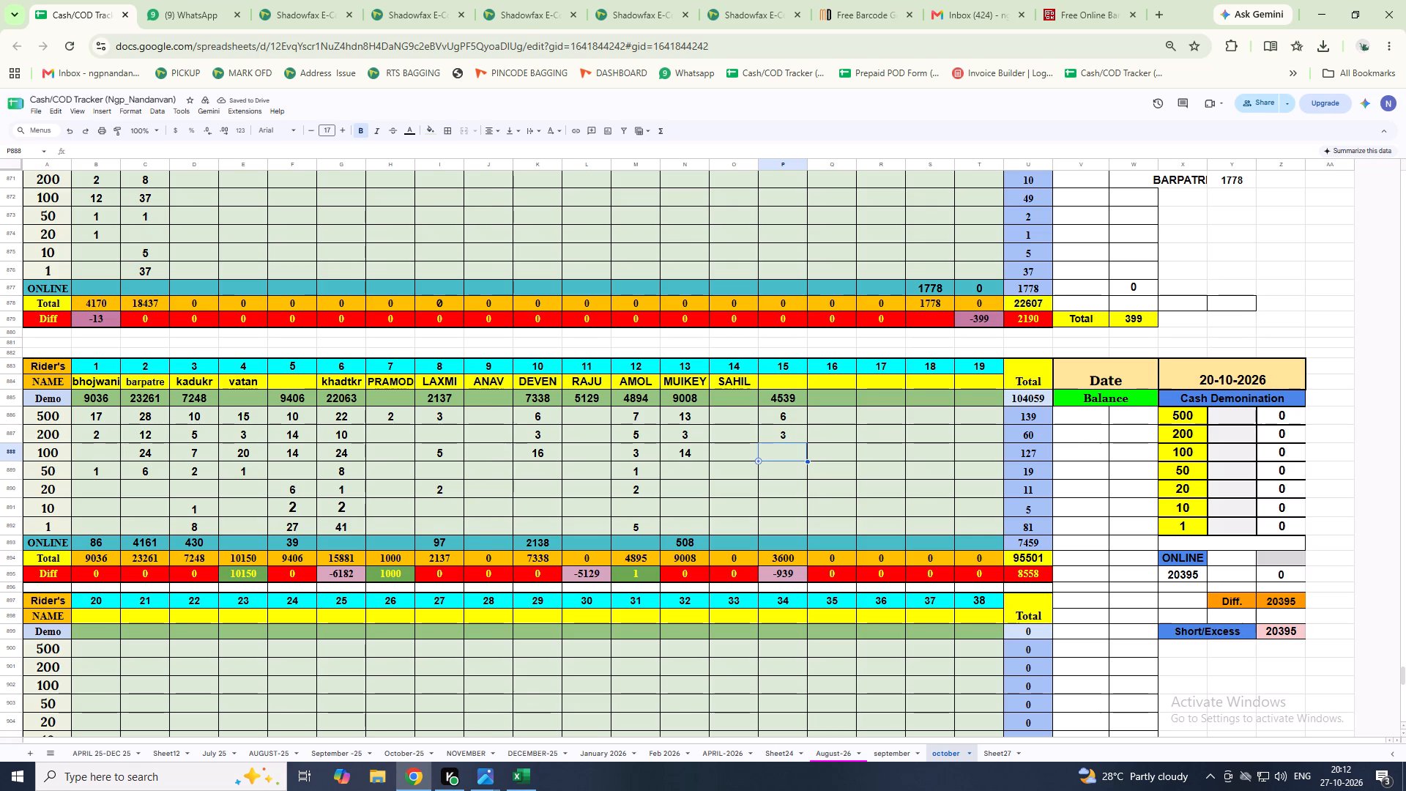
pyautogui.press('8')
pyautogui.press('Return')
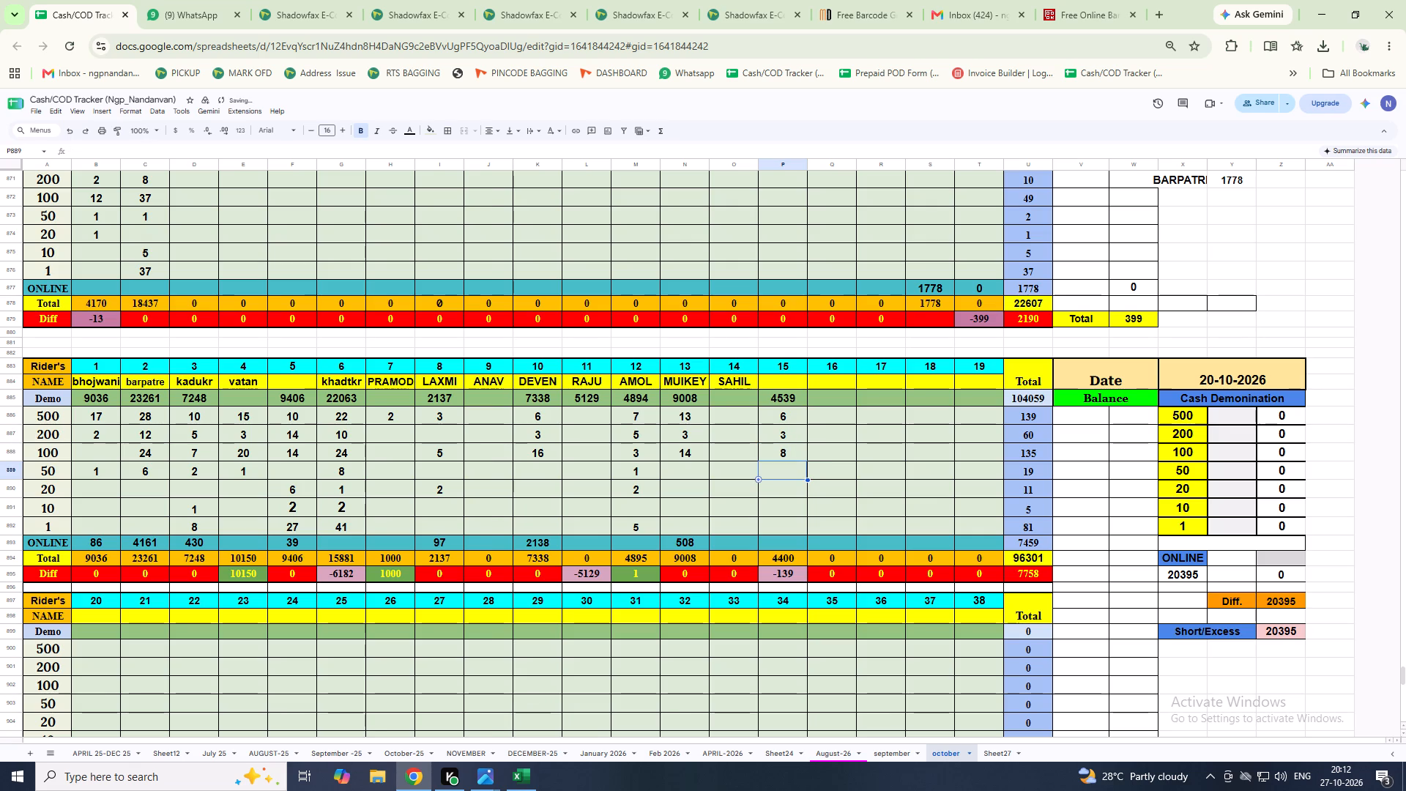
pyautogui.press('1')
pyautogui.press('Return')
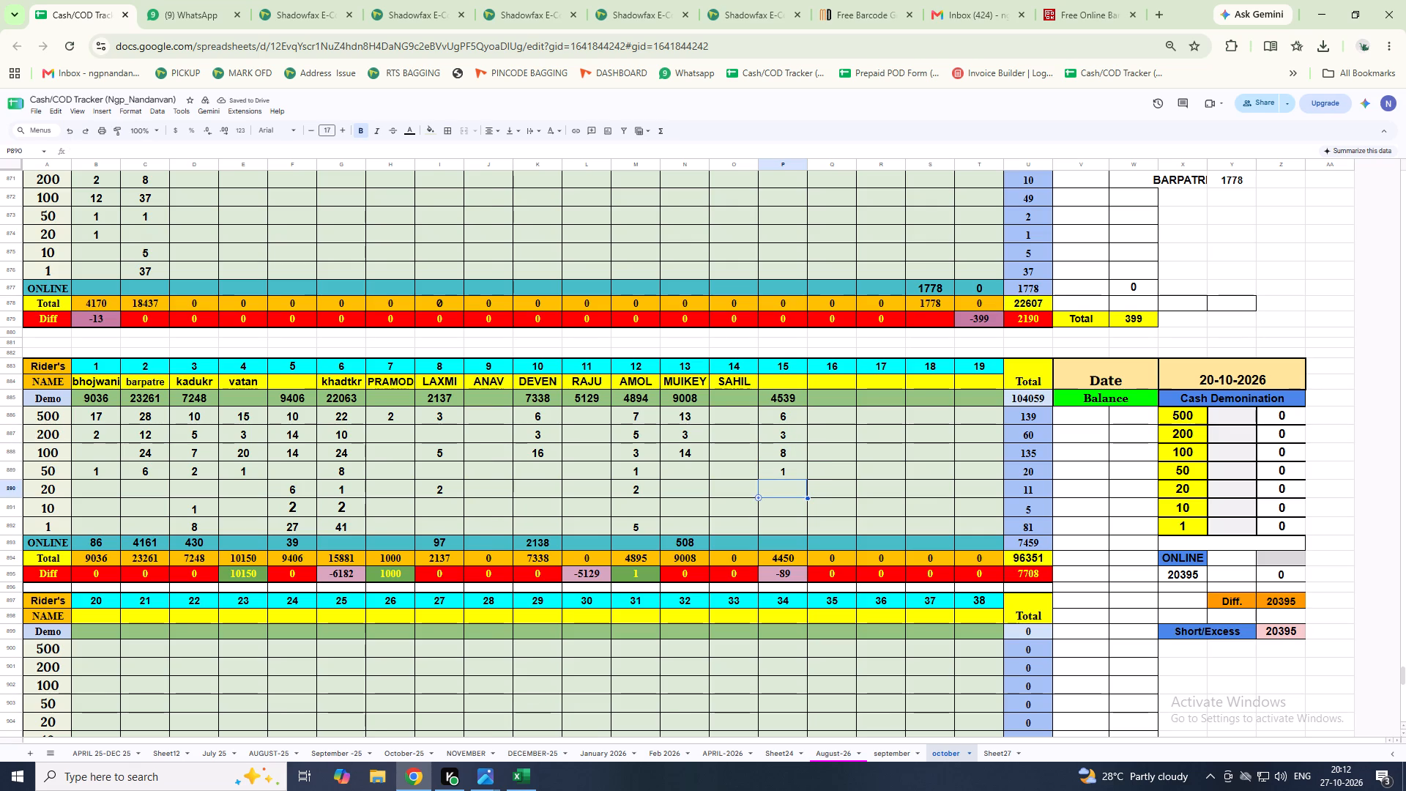
pyautogui.press('3')
pyautogui.press('Return')
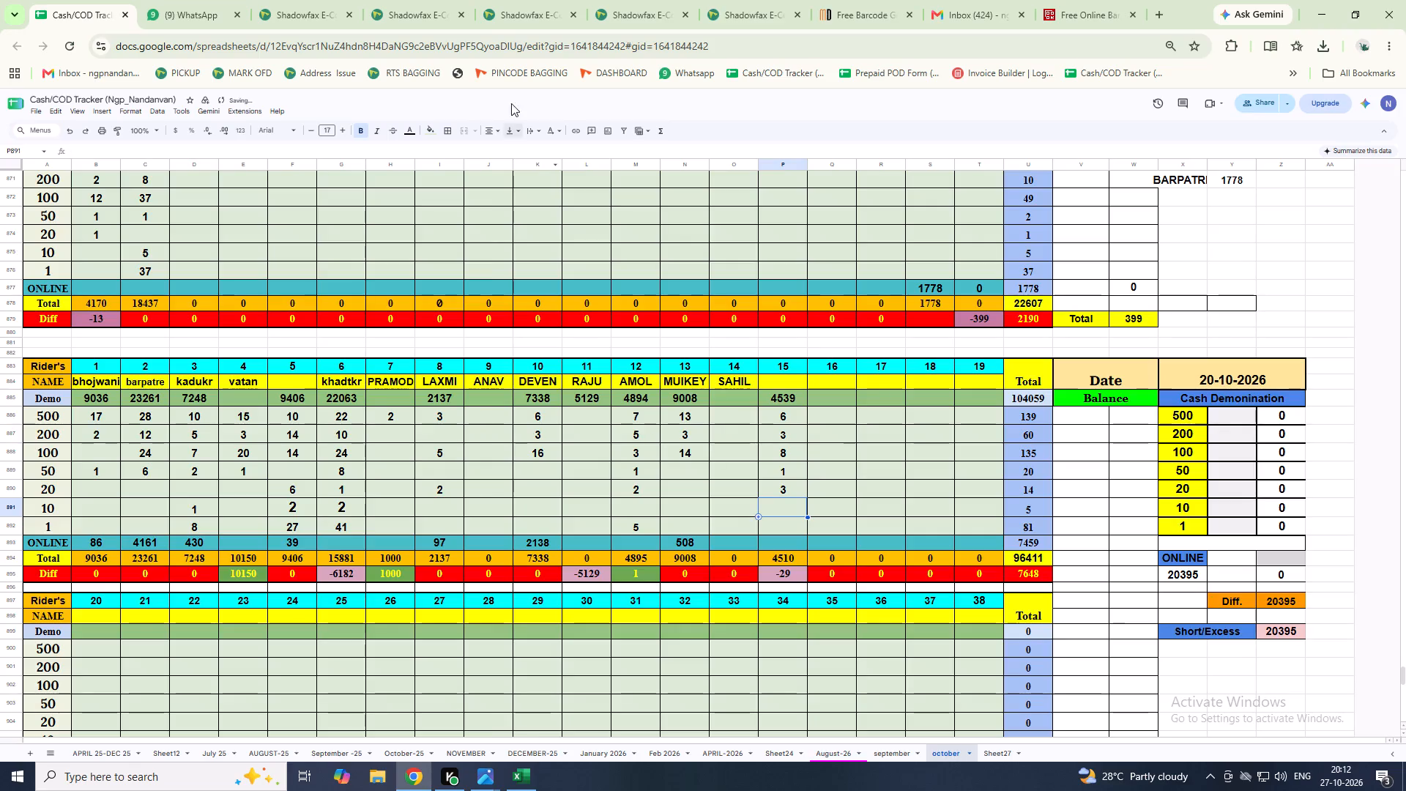
# Check the status of the 1000 UPI deposit in Shadowfax Daily Cash Deposit and return to Yogesh's runsheet closure.
pyautogui.click(411, 3)
pyautogui.click(300, 18)
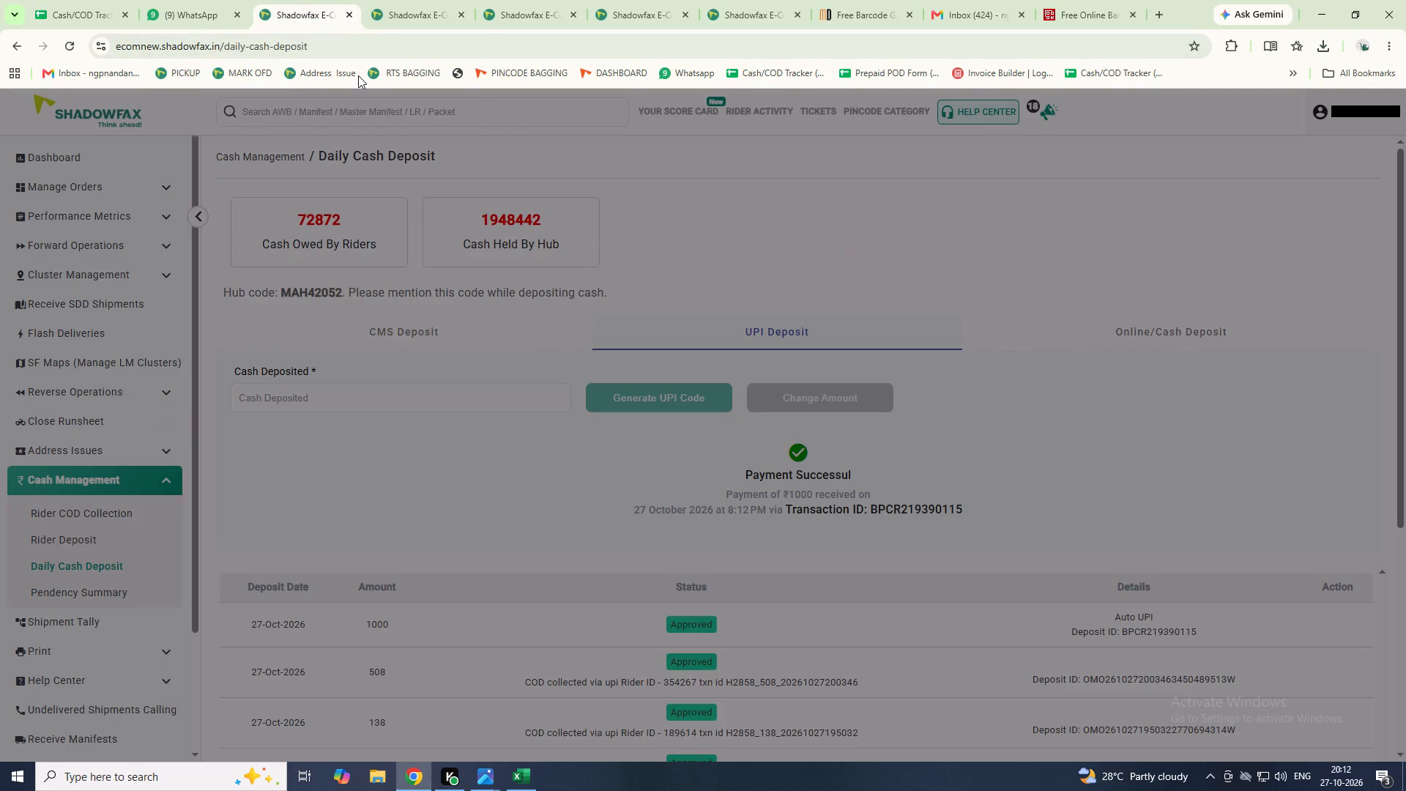
pyautogui.click(519, 21)
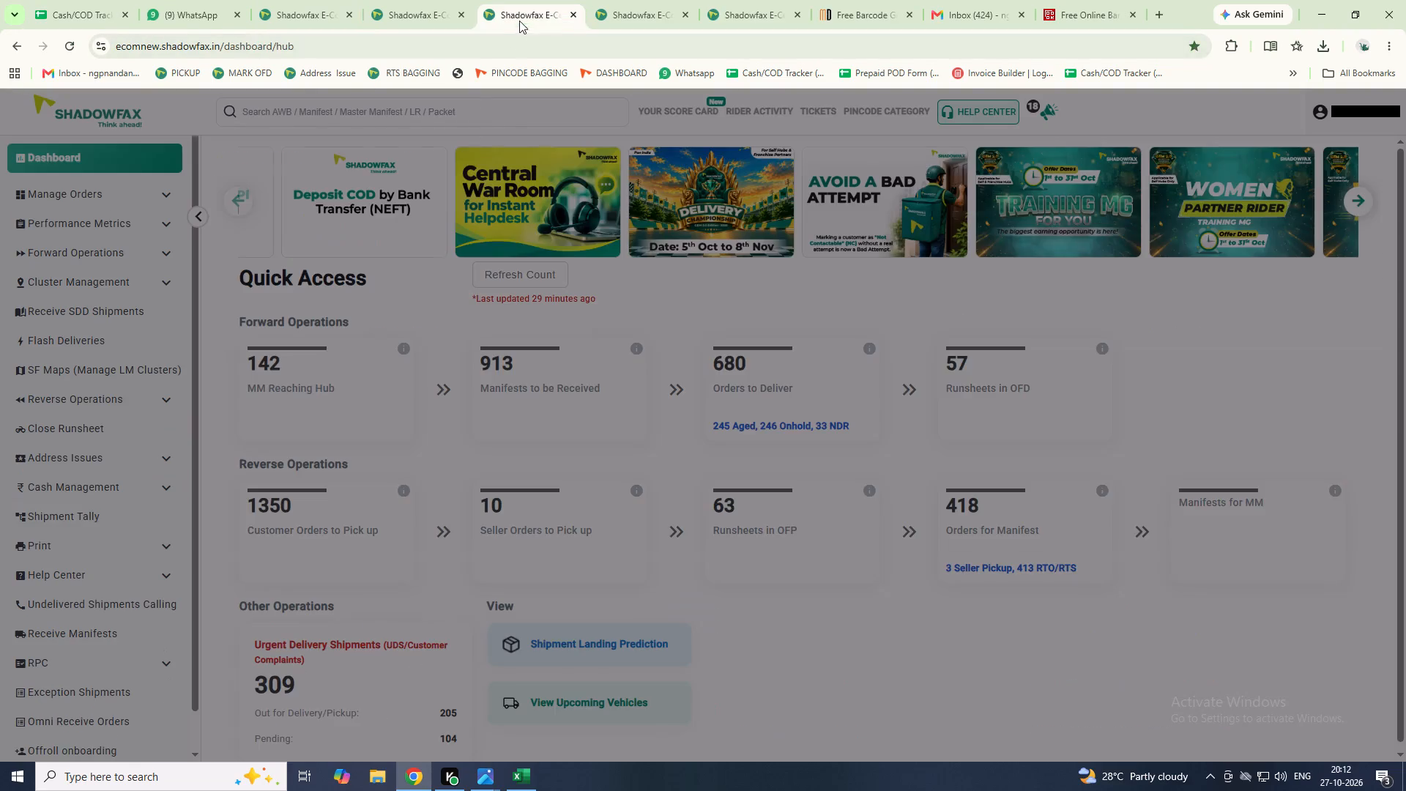
pyautogui.click(421, 26)
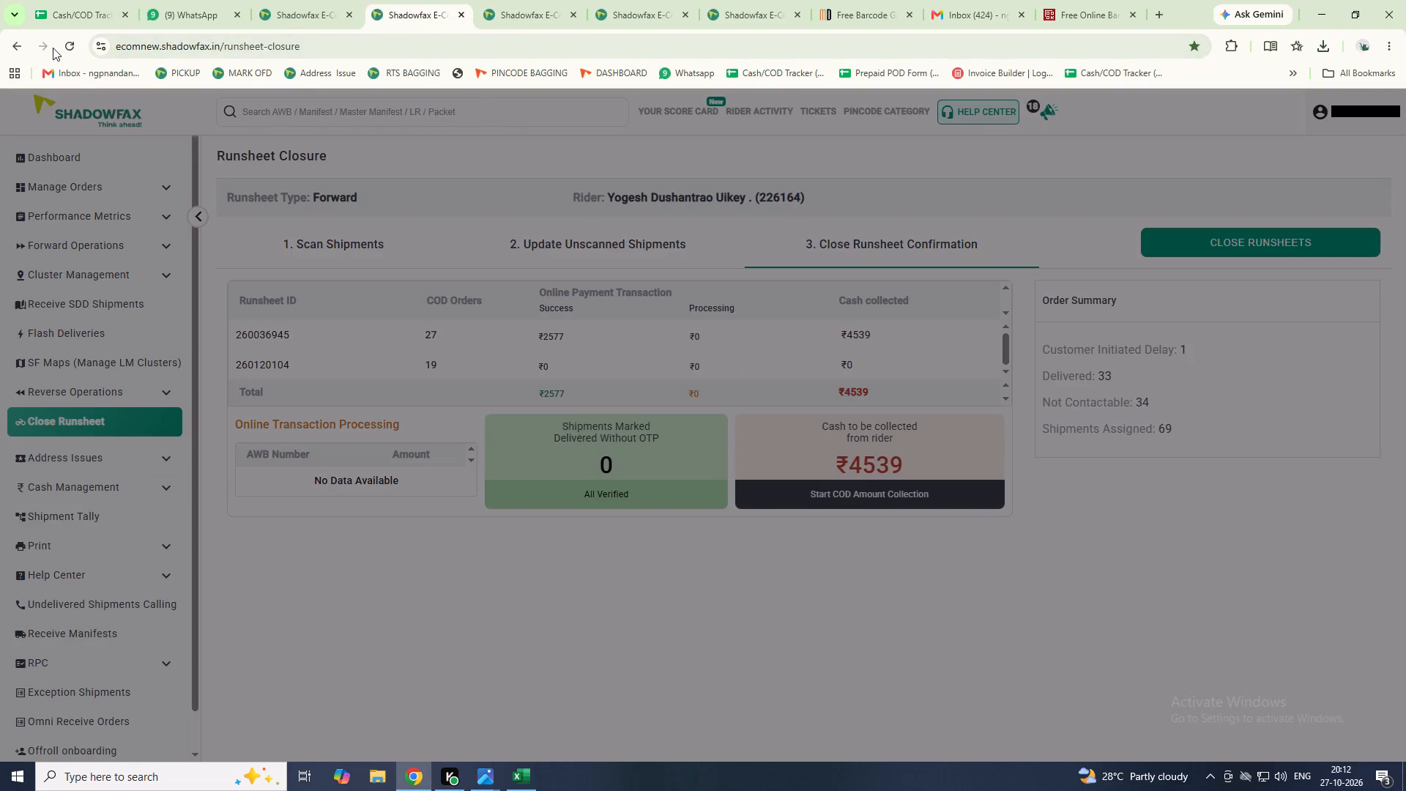
# In the Cash/COD Tracker's 20-10-2026 block, enter 60000 as the ONLINE amount for rider 38.
pyautogui.click(83, 18)
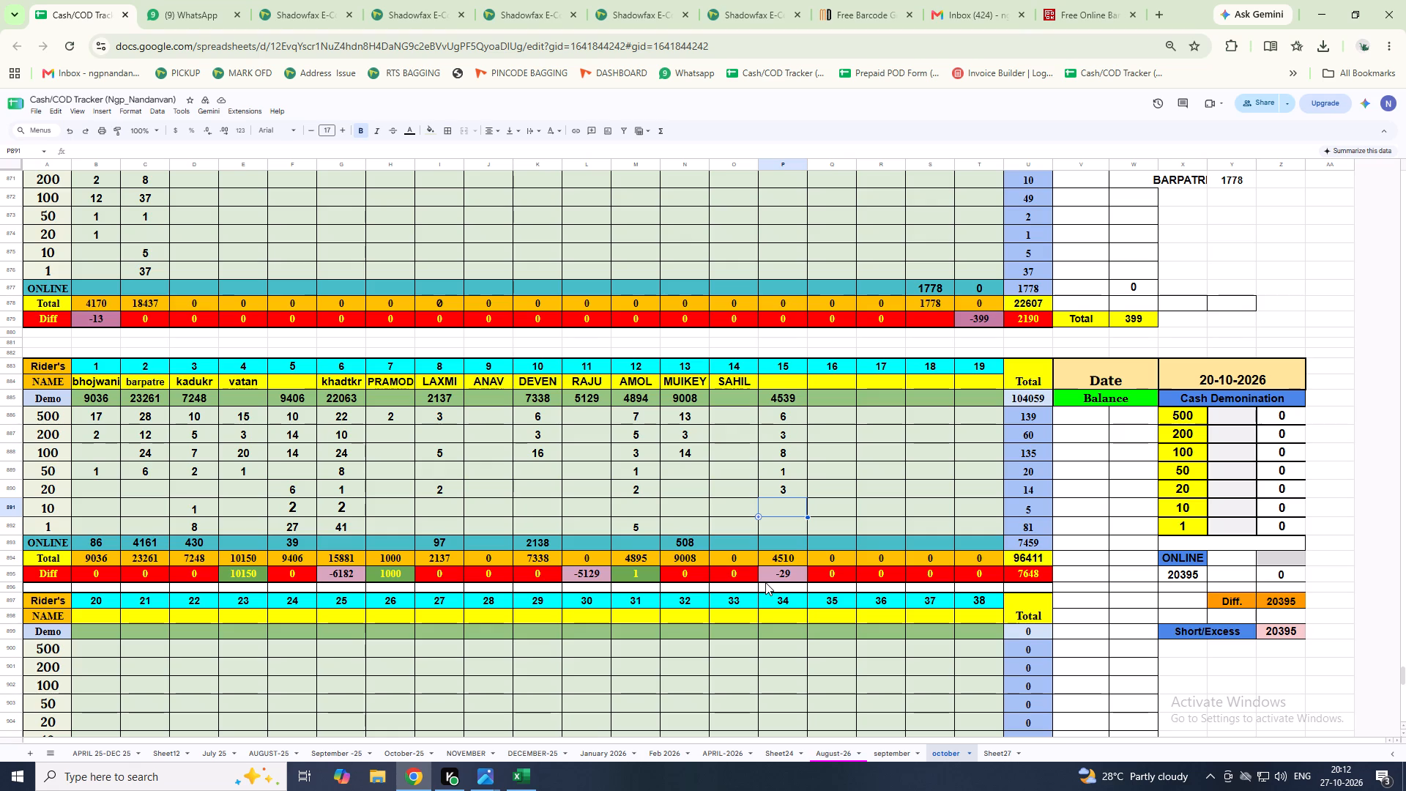
pyautogui.scroll(-2, 1123, 611)
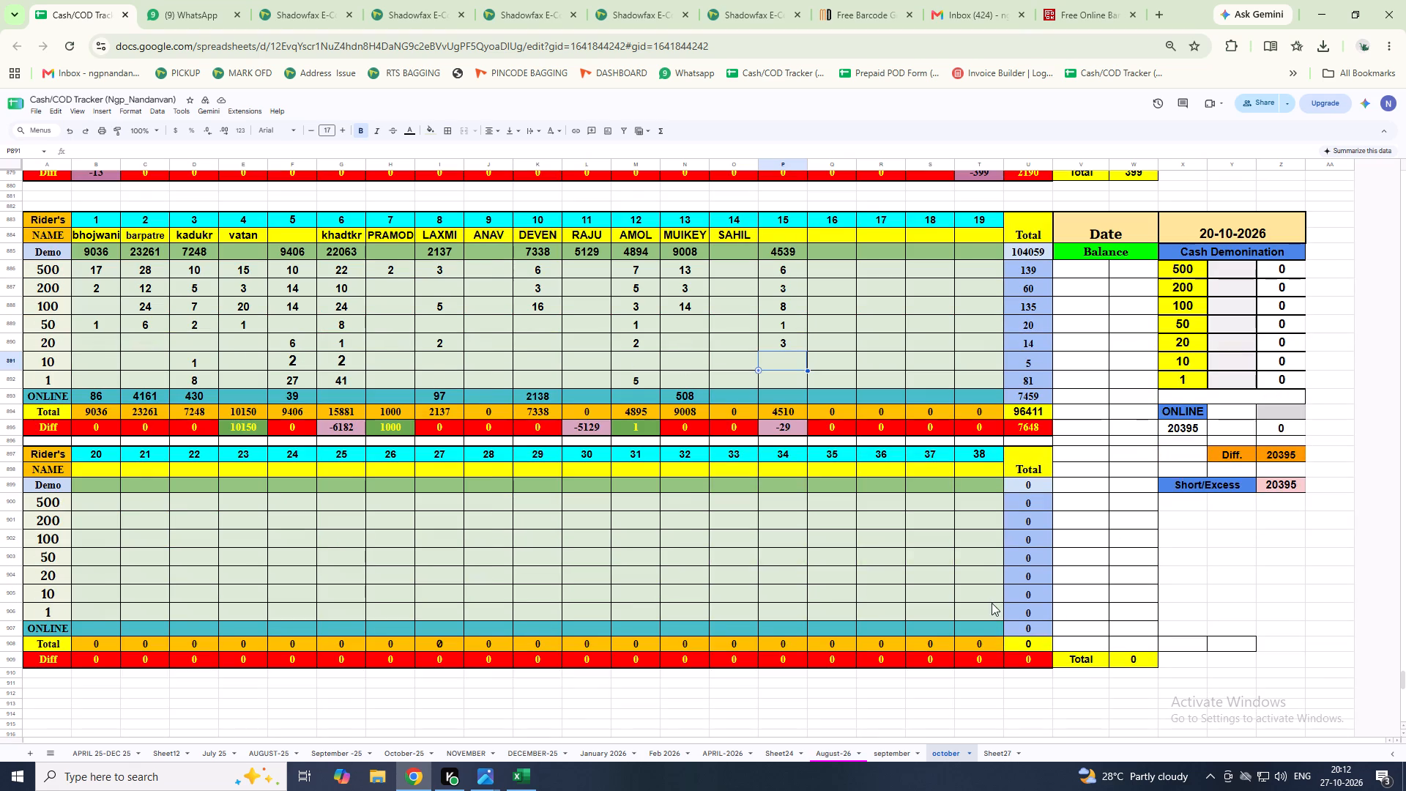
pyautogui.click(975, 629)
pyautogui.write('60000')
pyautogui.press('Return')
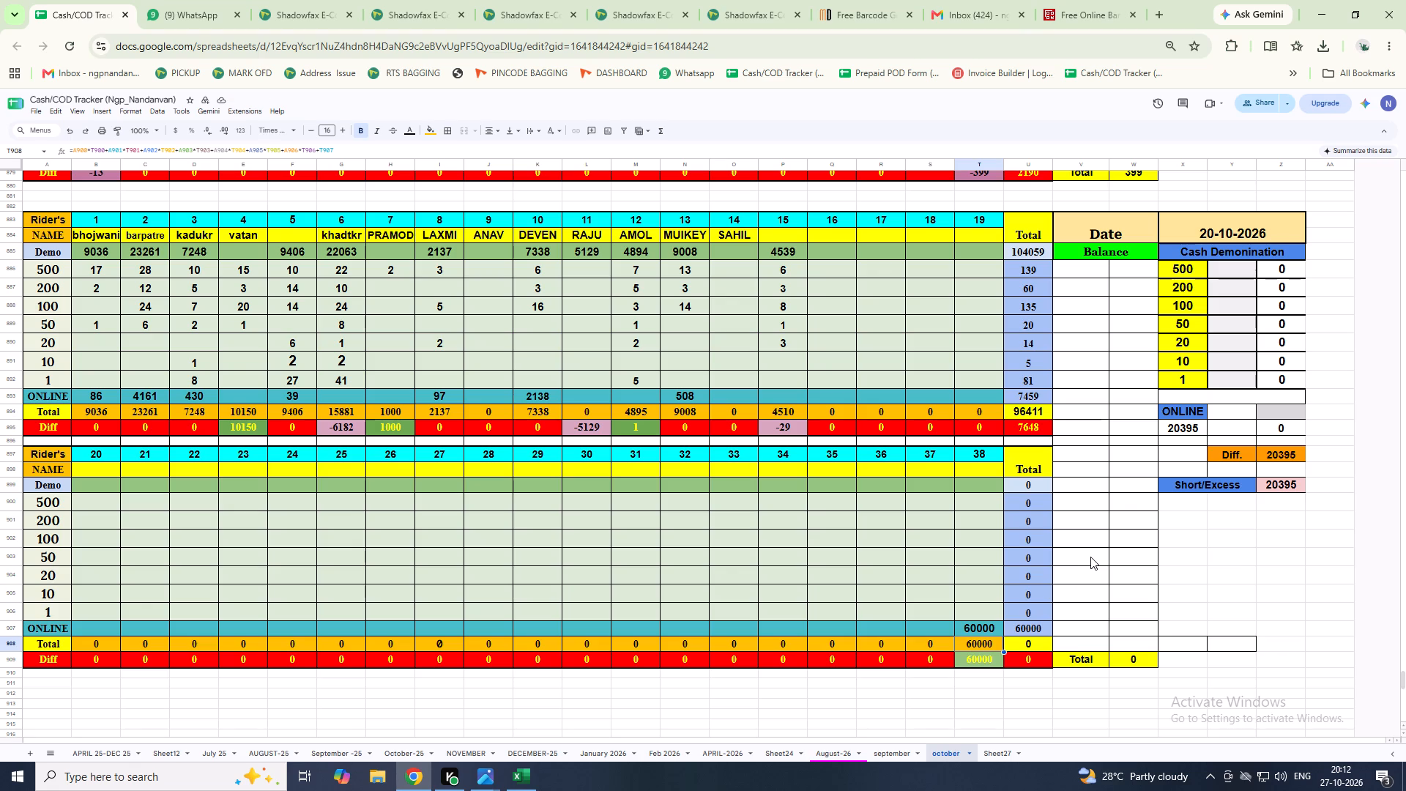
# Enter 27 in the 1-rupee denomination row for rider 15 in the 20-10-2026 block.
pyautogui.click(789, 385)
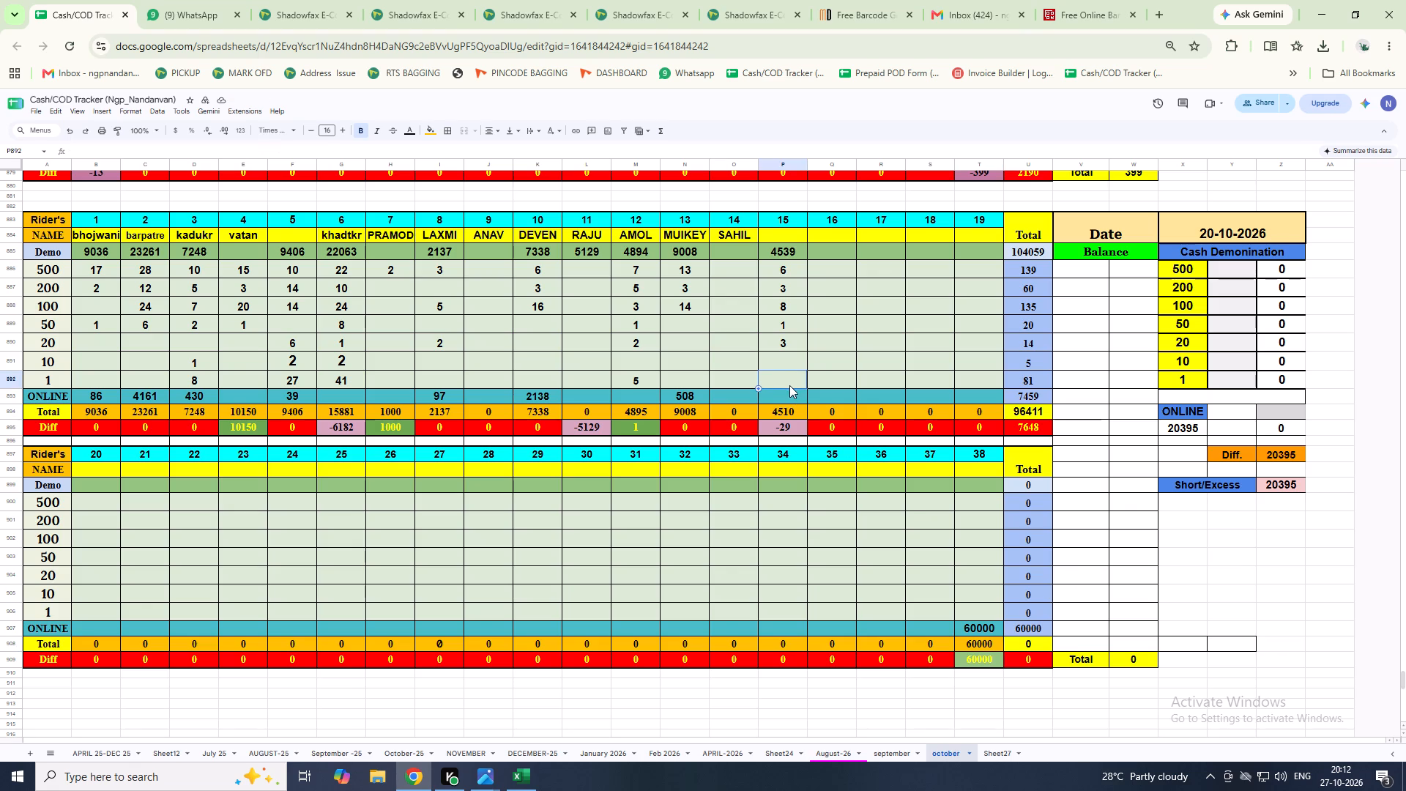
pyautogui.write('27')
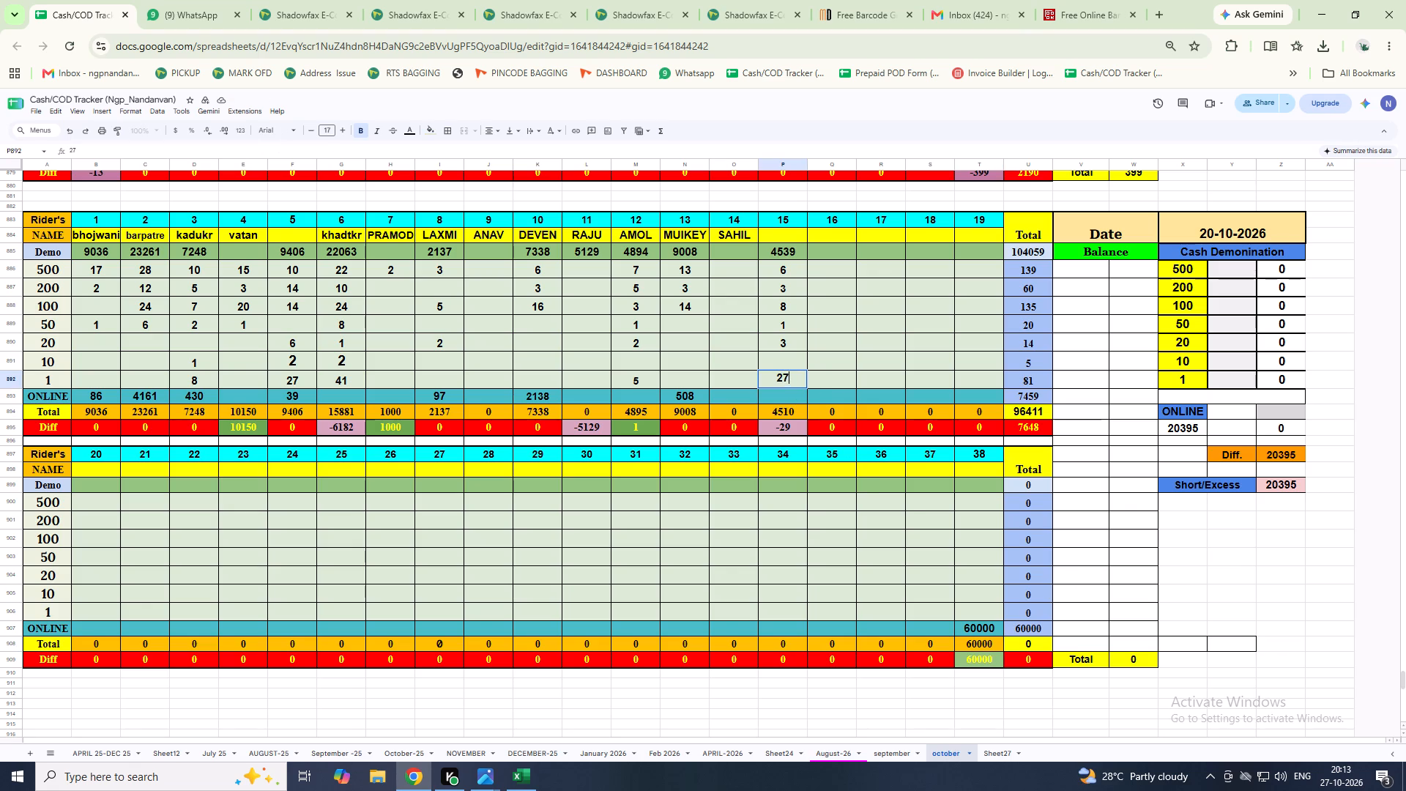
pyautogui.press('Return')
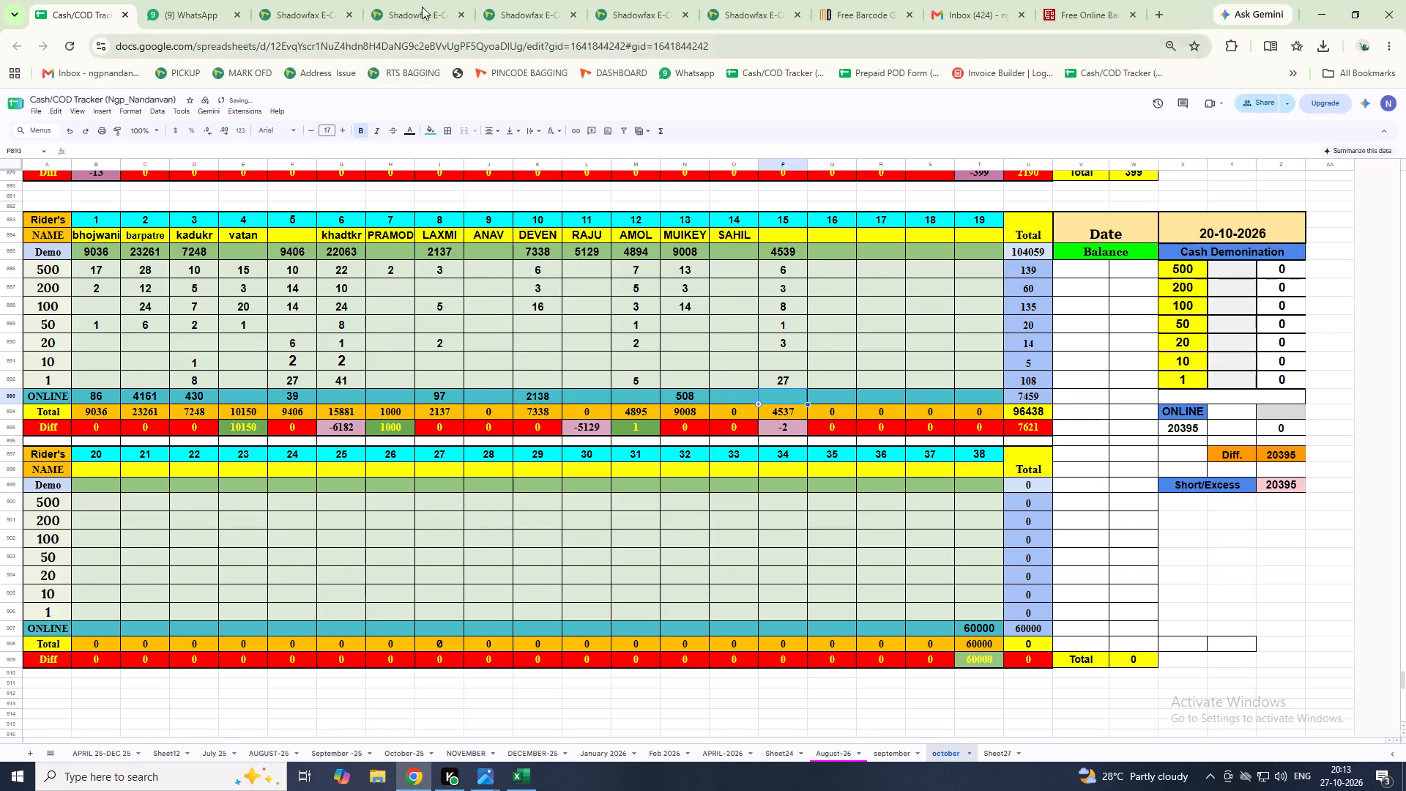
# In Yogesh's Shadowfax runsheet closure, collect 2 of the COD amount through a UPI/QR code payment.
pyautogui.click(423, 4)
pyautogui.click(852, 492)
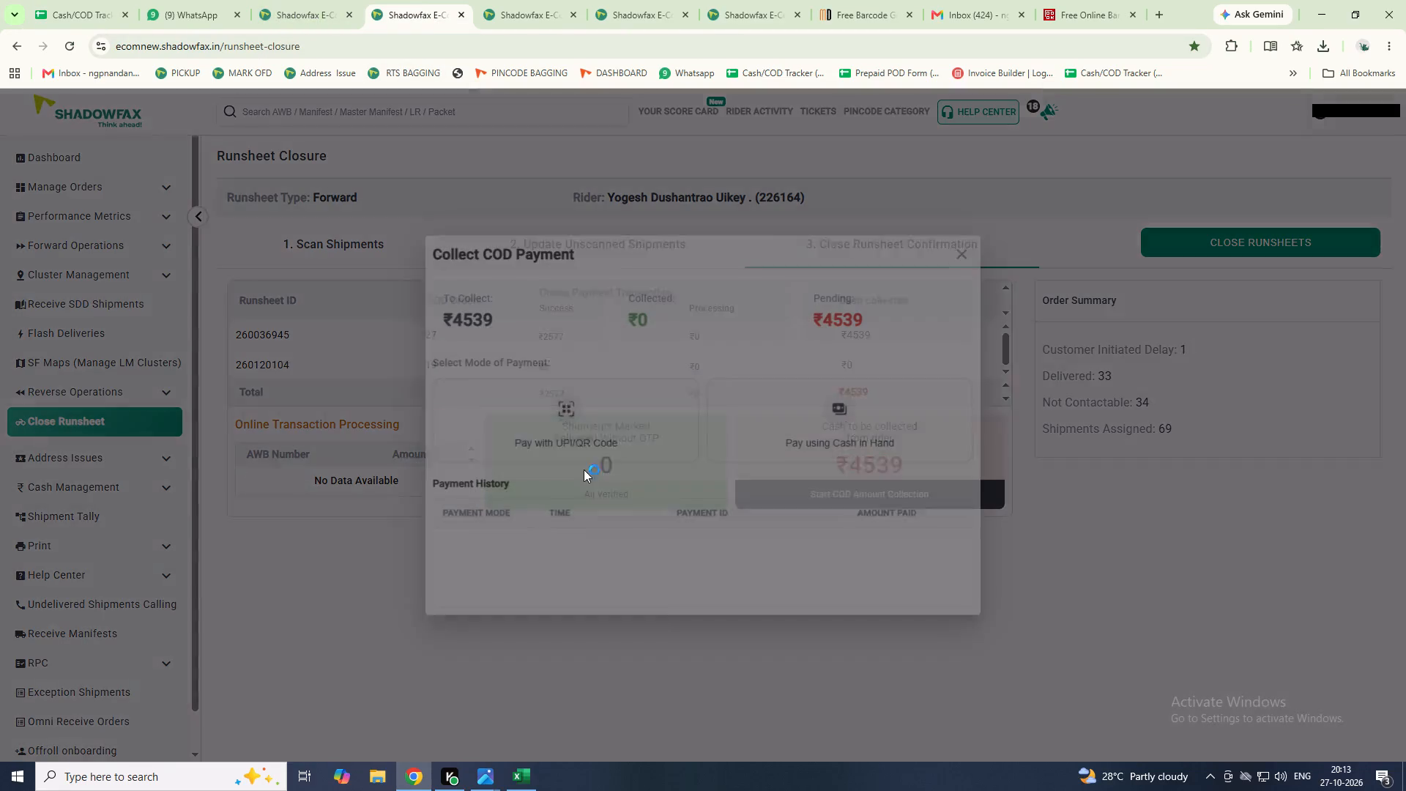
pyautogui.click(538, 445)
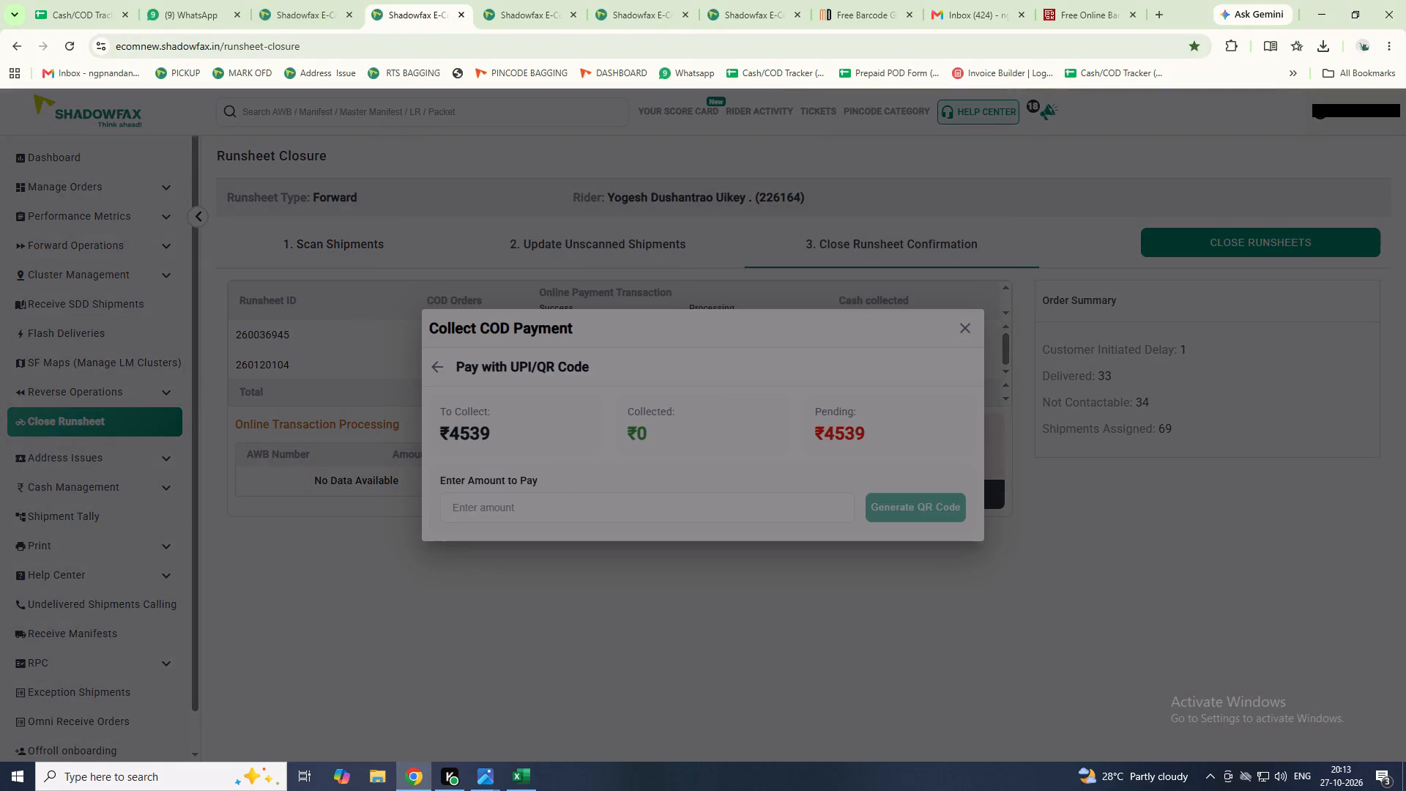
pyautogui.click(573, 502)
pyautogui.press('2')
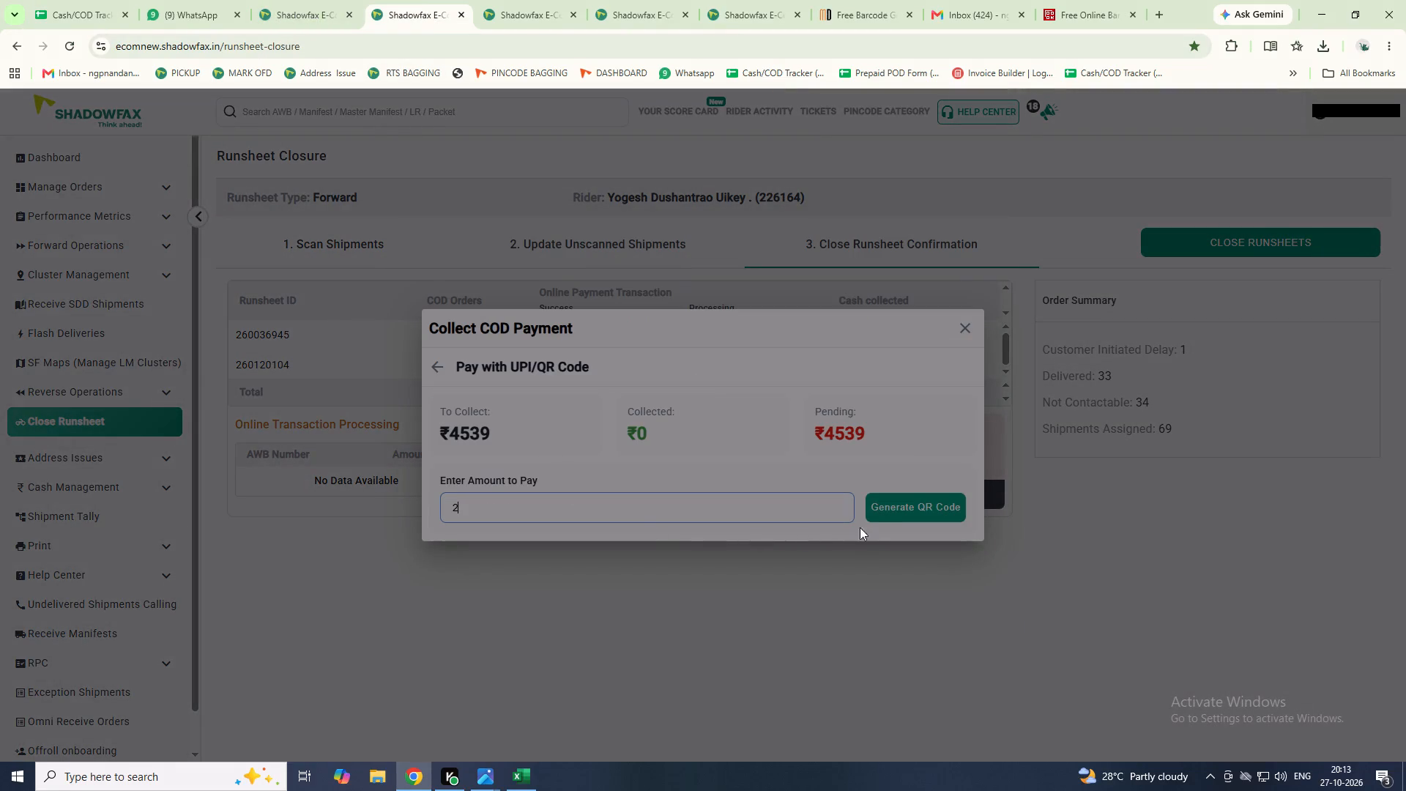
pyautogui.click(877, 504)
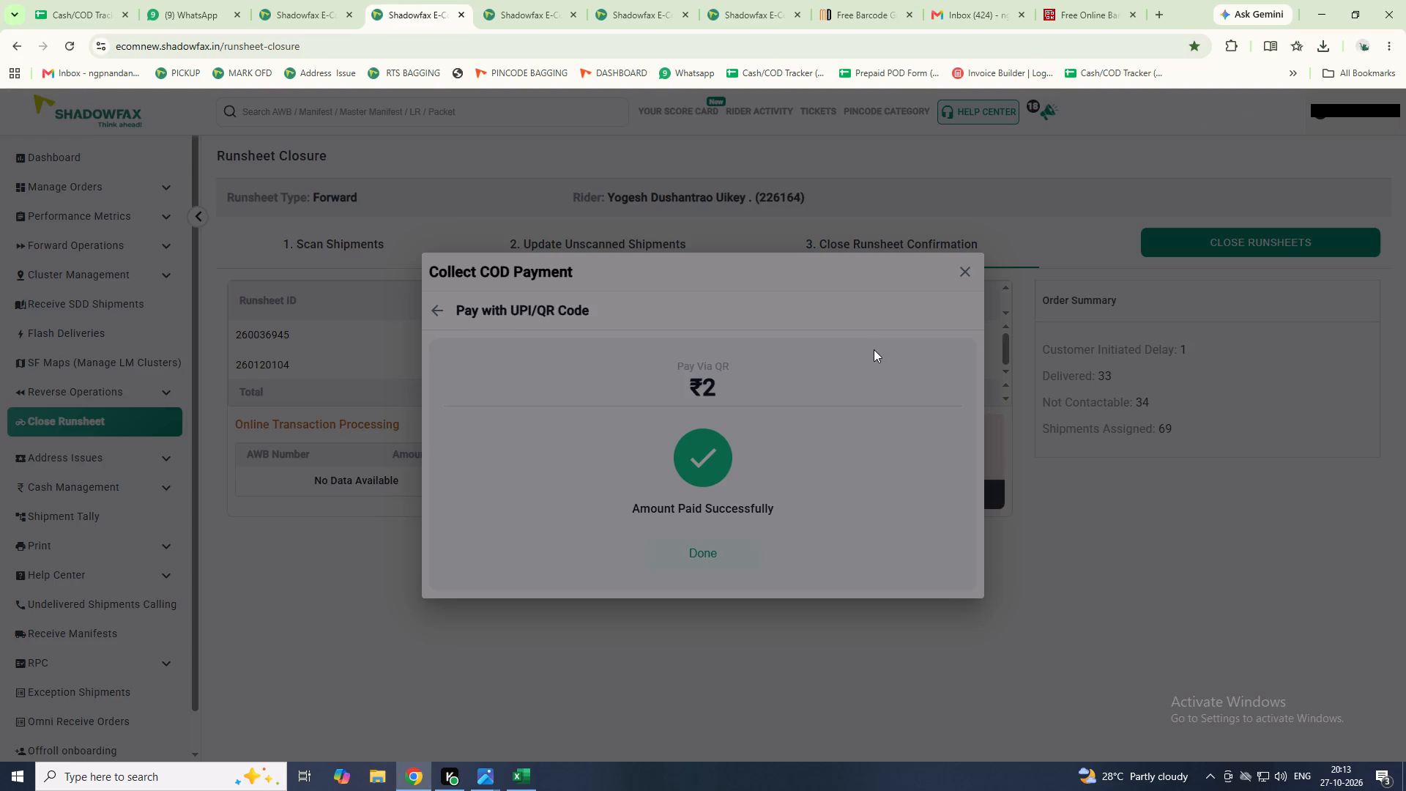
pyautogui.click(708, 544)
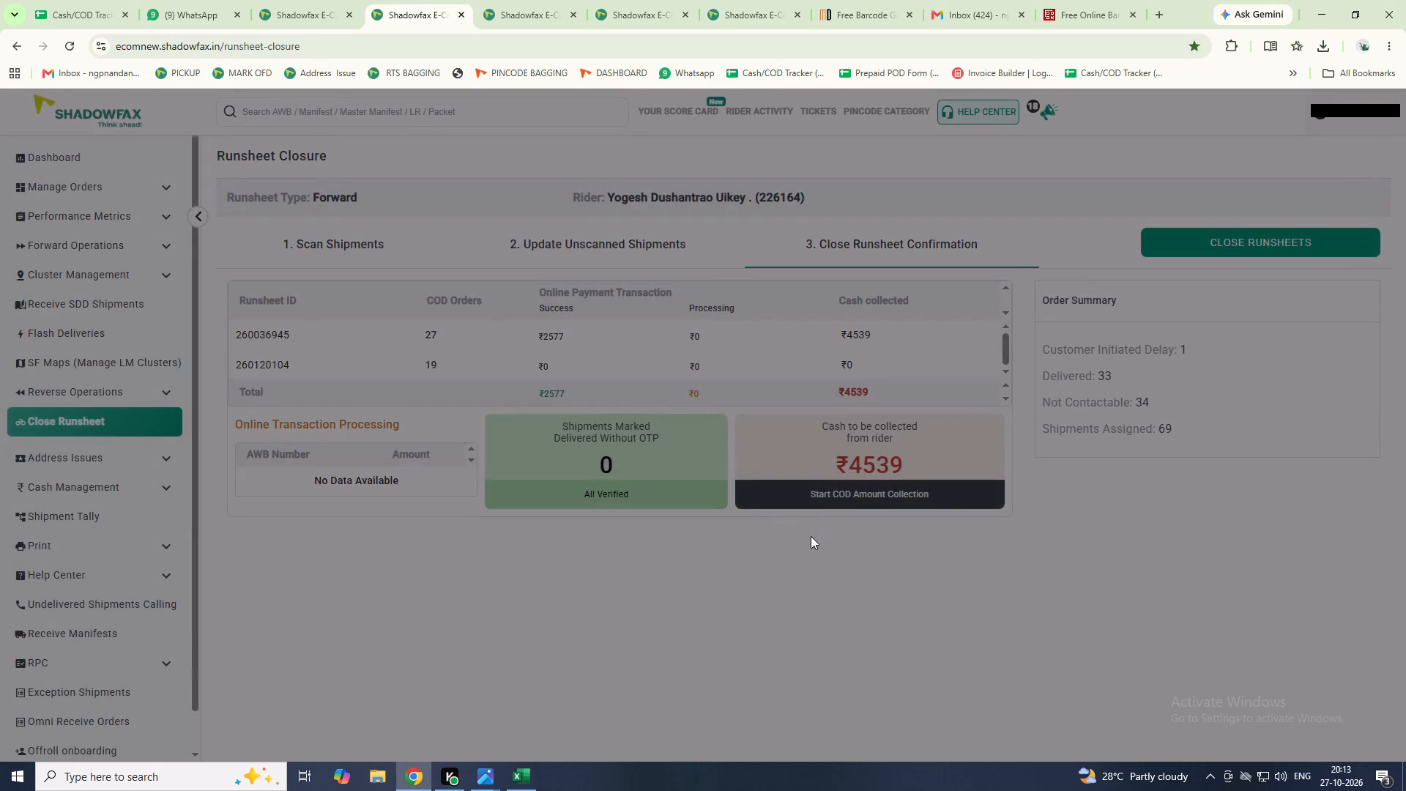
# Record a cash-in-hand COD payment of 4537 for Yogesh and leave the Collect COD Payment dialog.
pyautogui.click(827, 494)
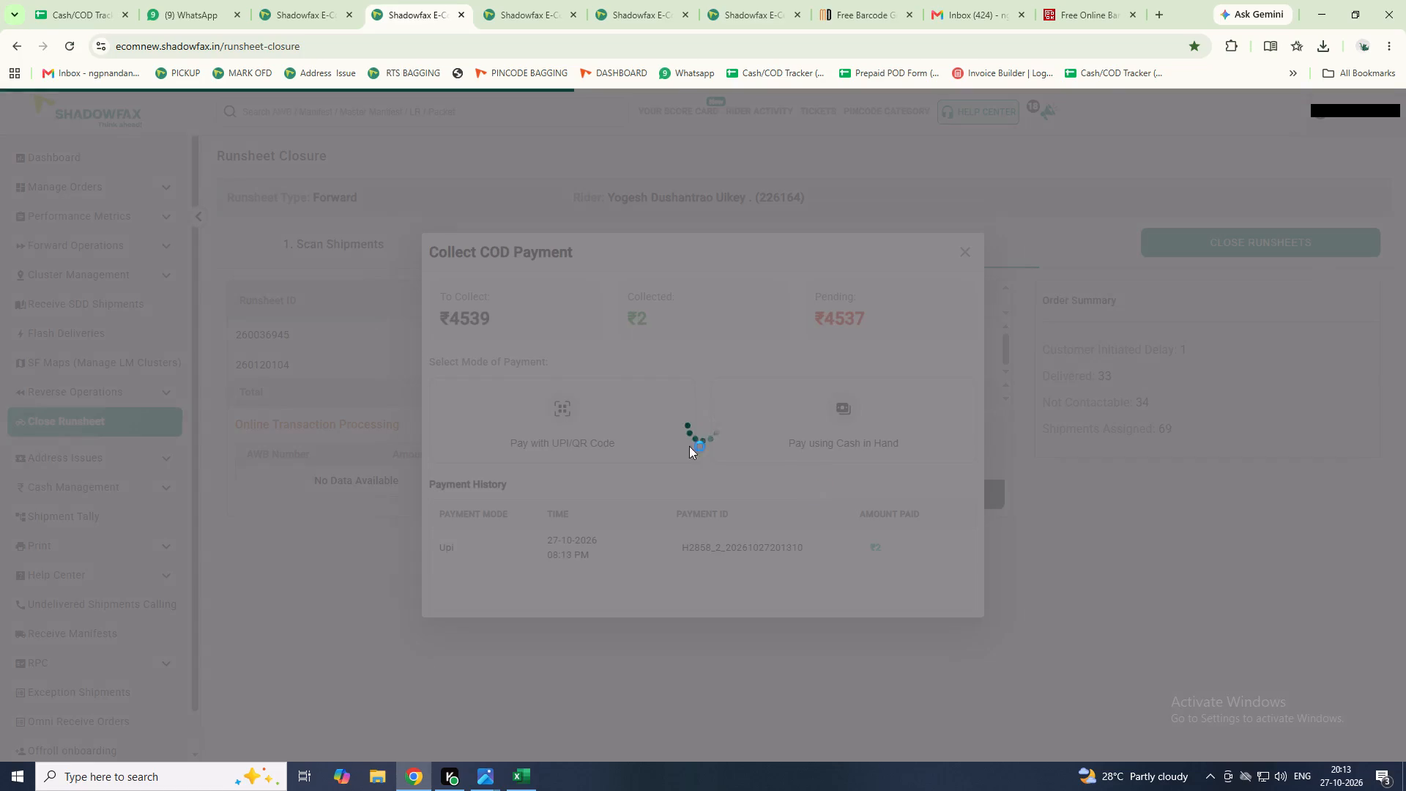
pyautogui.click(728, 436)
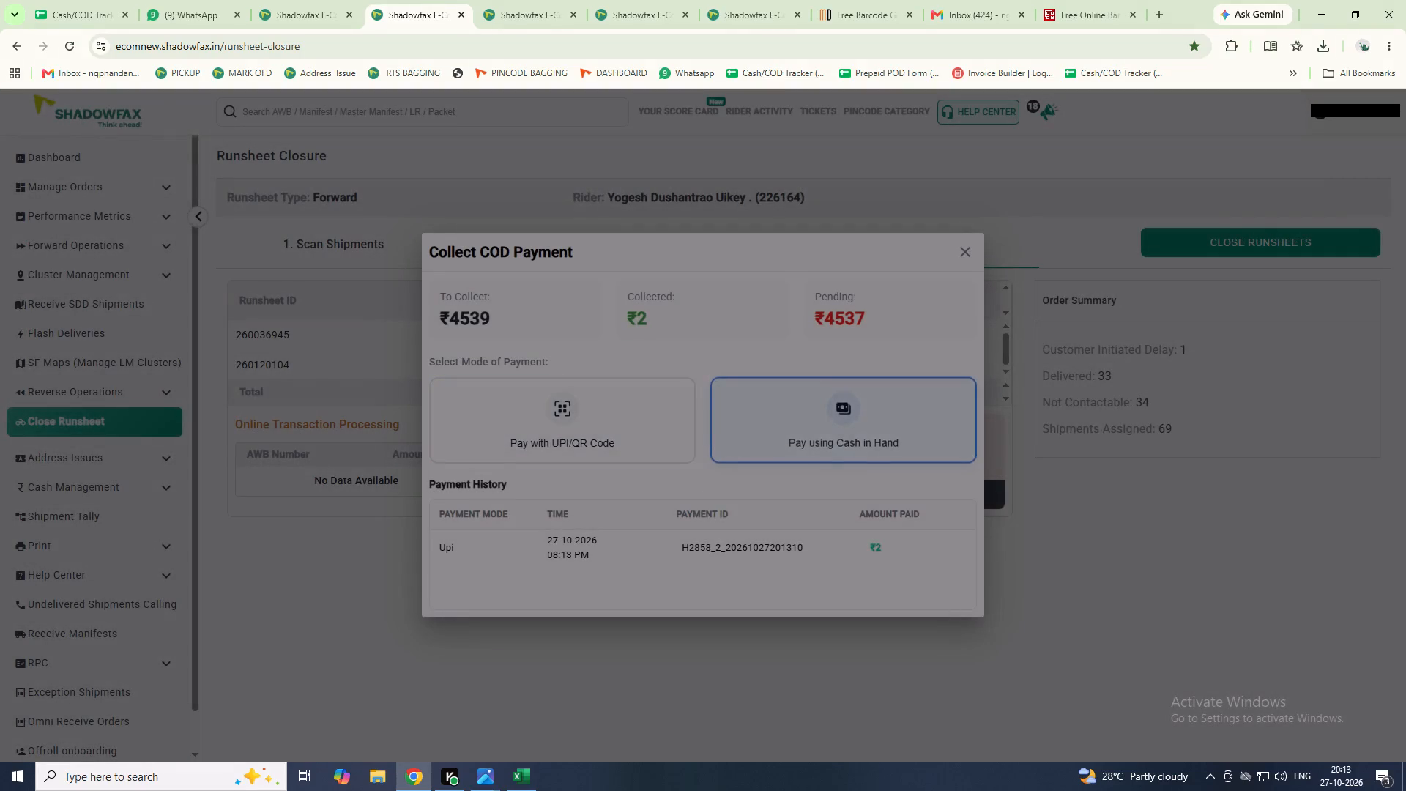
pyautogui.click(669, 502)
pyautogui.write('45')
pyautogui.write('37')
pyautogui.click(907, 501)
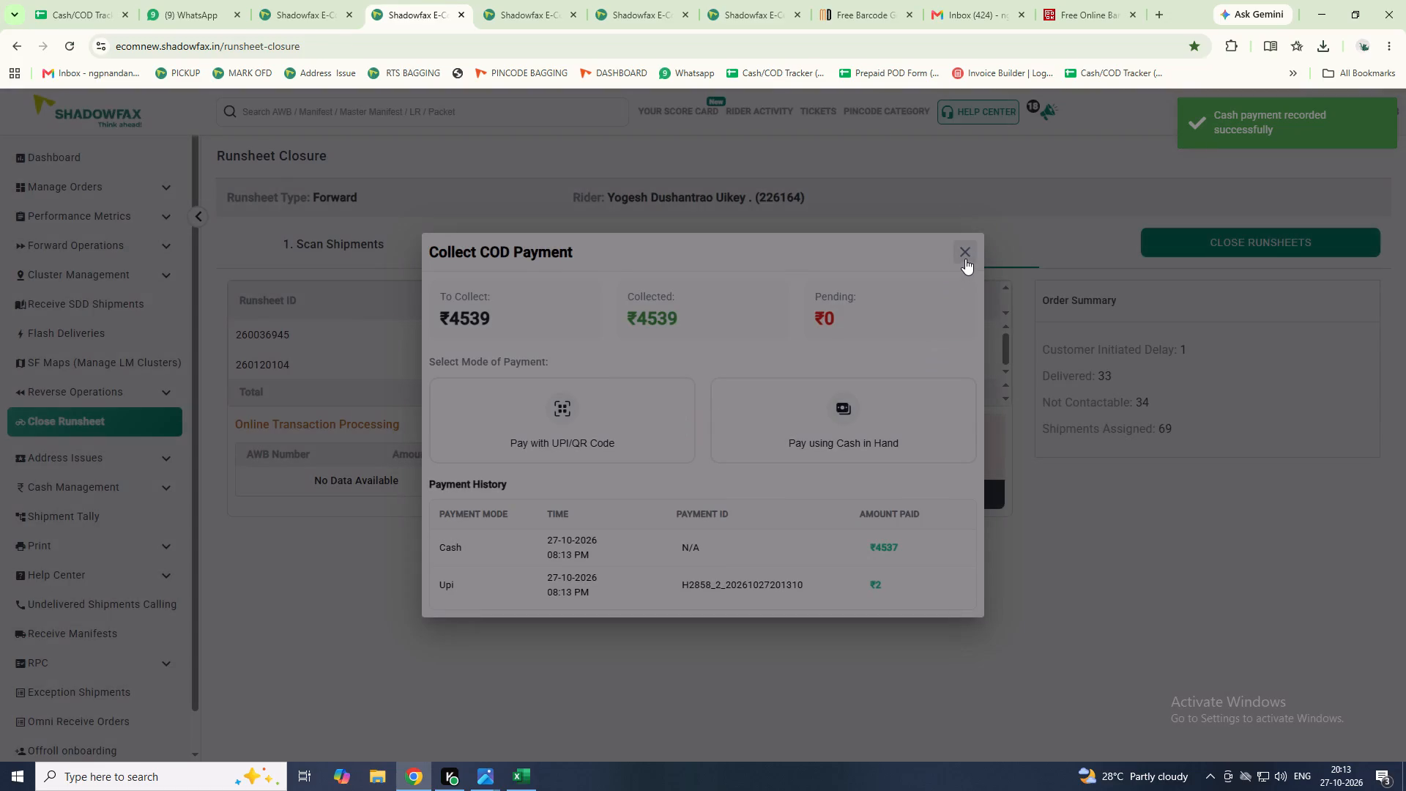
pyautogui.click(963, 256)
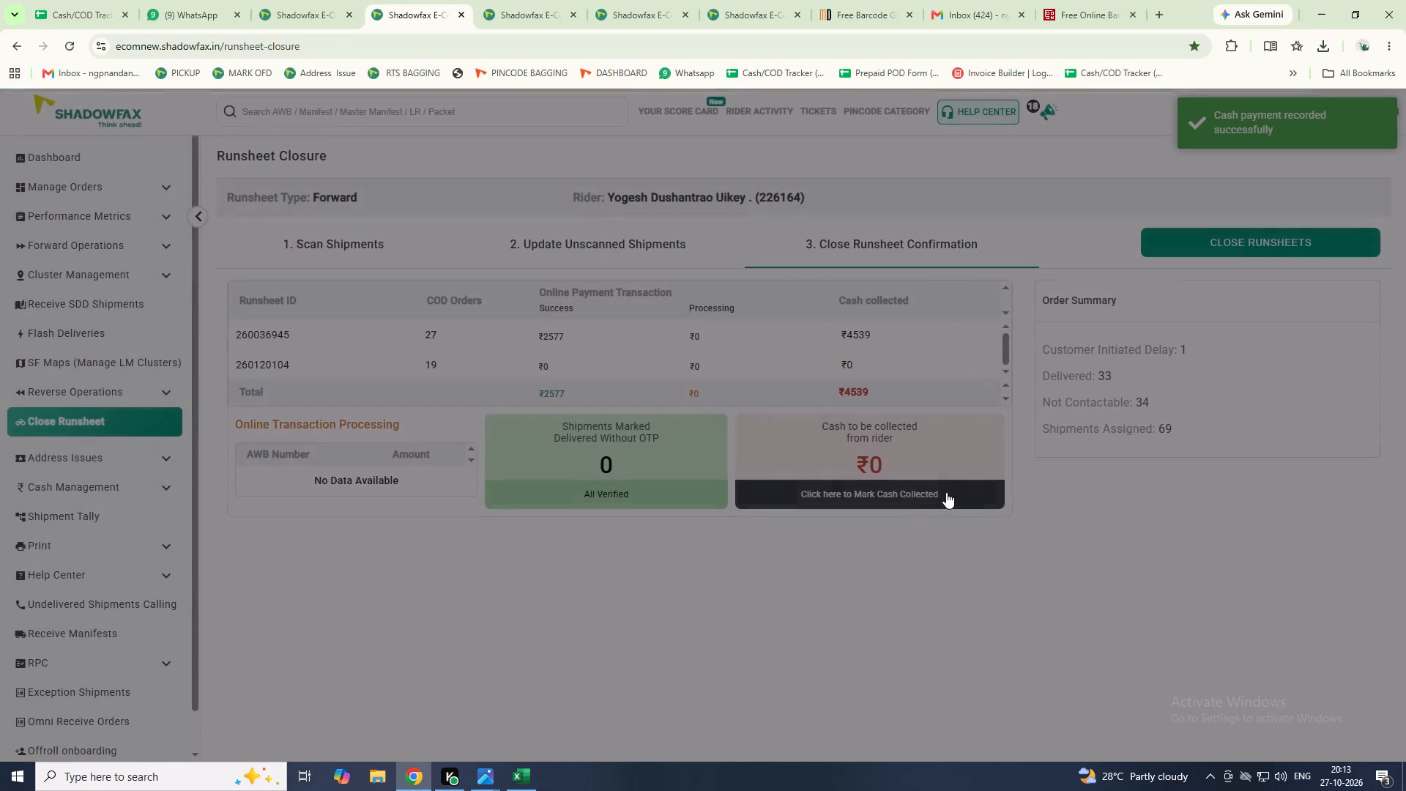
# Mark Yogesh's cash as collected and close his runsheets.
pyautogui.click(947, 493)
pyautogui.click(1182, 248)
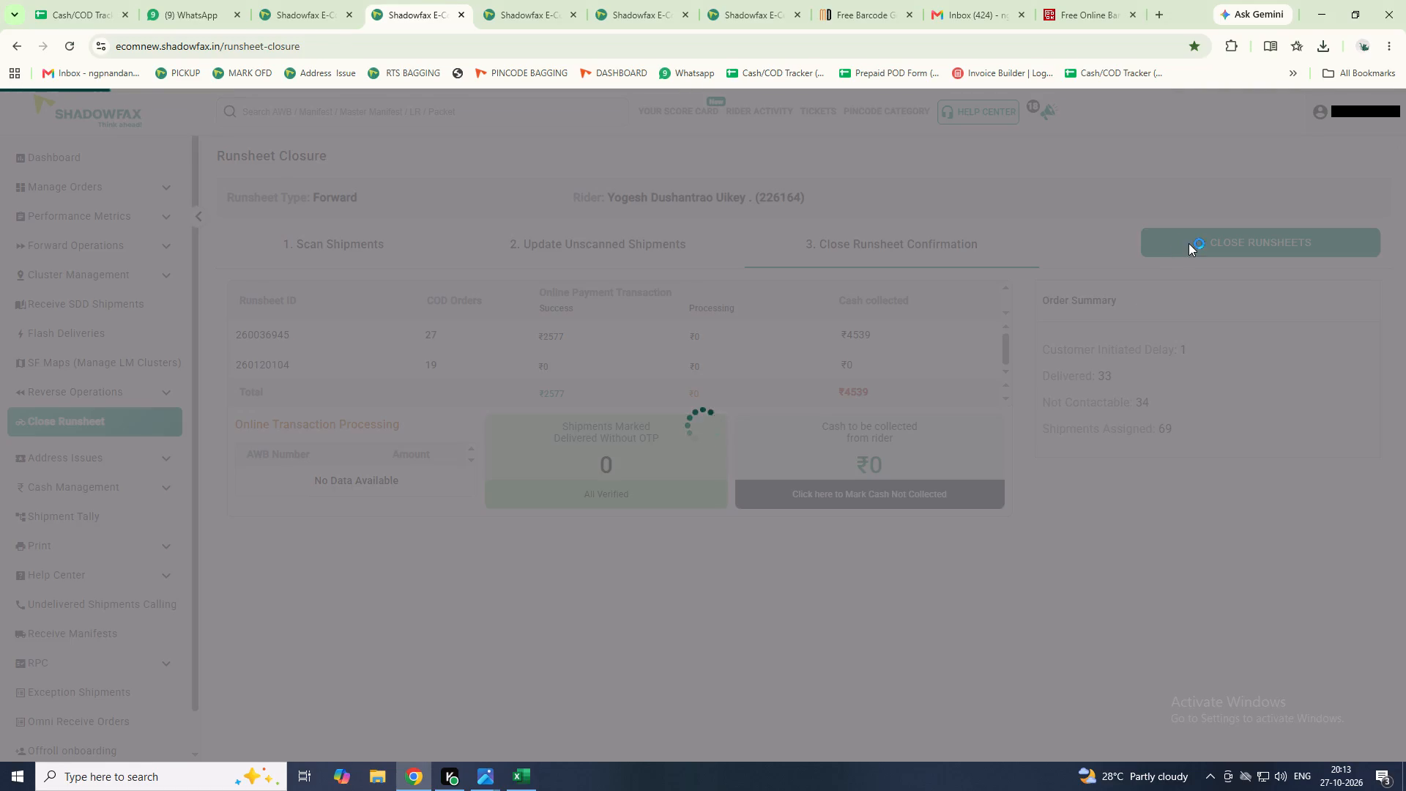
# In the Cash/COD Tracker's 20-10-2026 block, enter 2 as the ONLINE amount for rider 15.
pyautogui.click(78, 6)
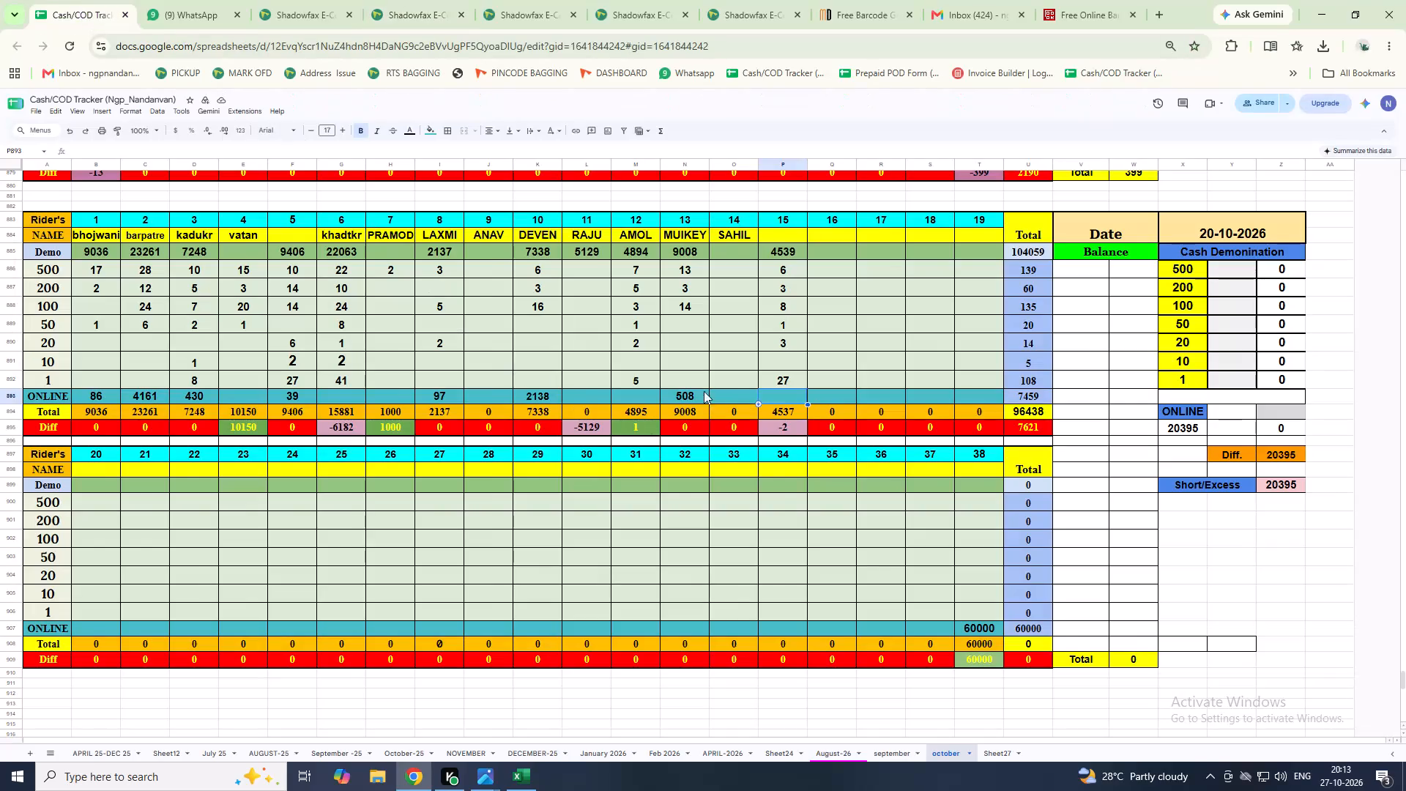
pyautogui.click(773, 395)
pyautogui.press('2')
pyautogui.press('Return')
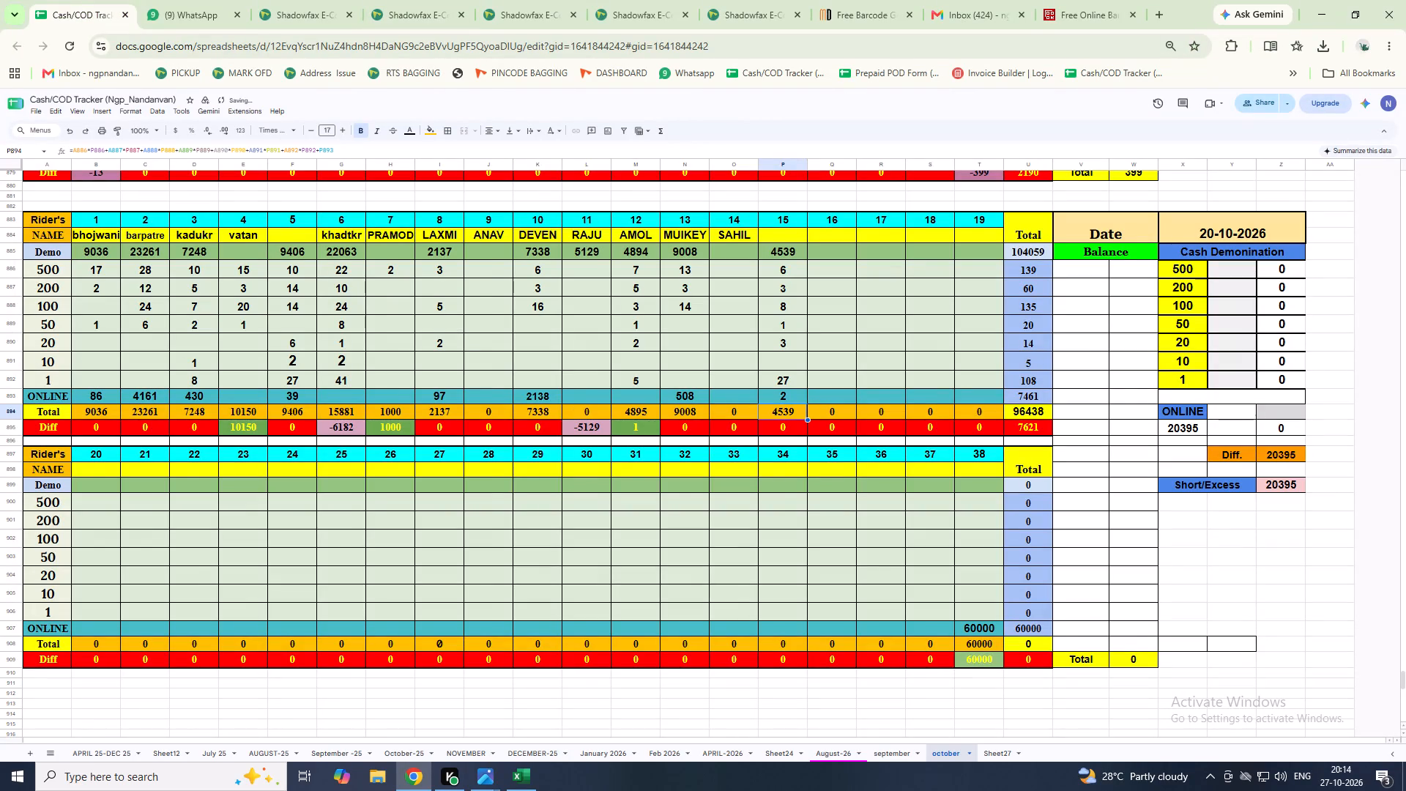
# Enter 3 as the amount in the first Balance row of the 20-10-2026 block.
pyautogui.click(1131, 271)
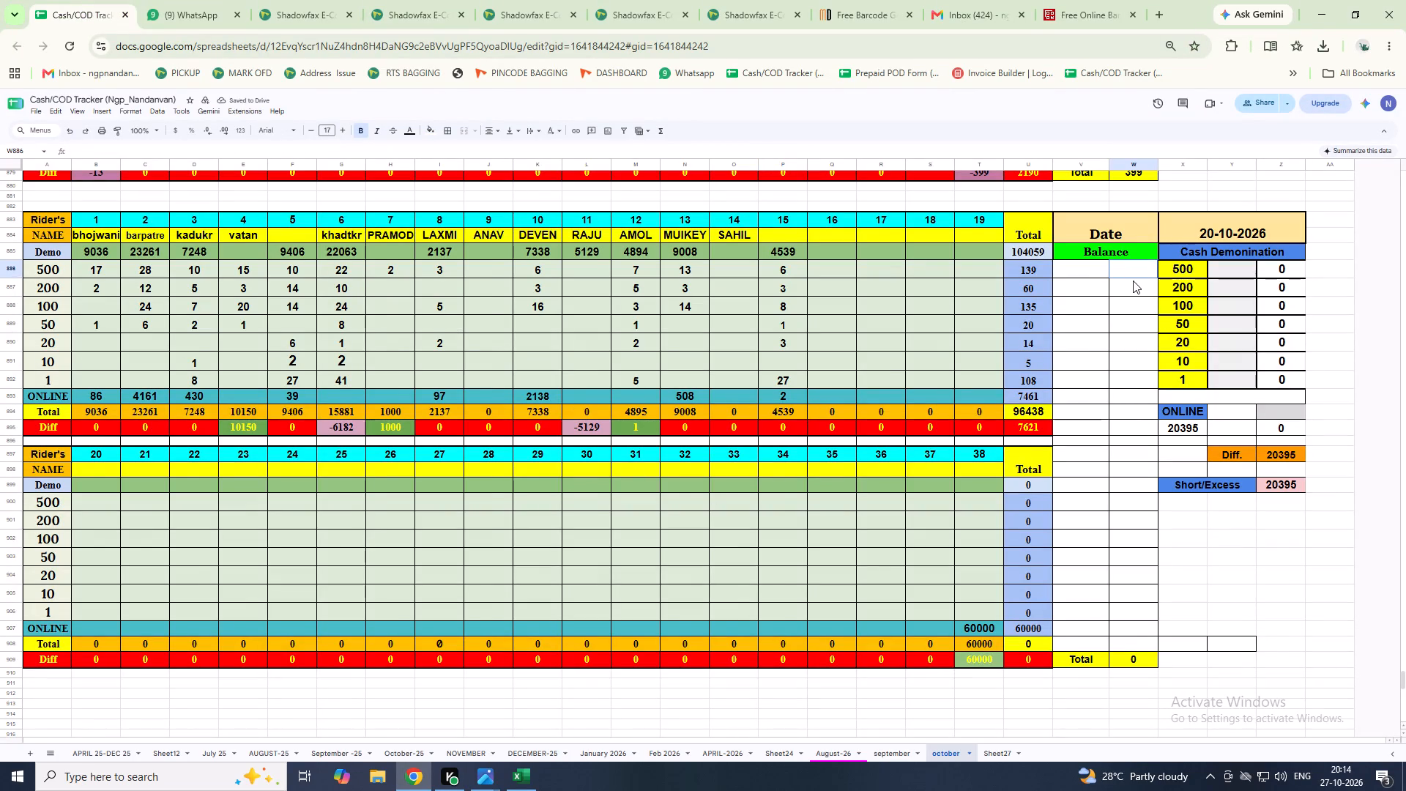
pyautogui.press('3')
pyautogui.press('Return')
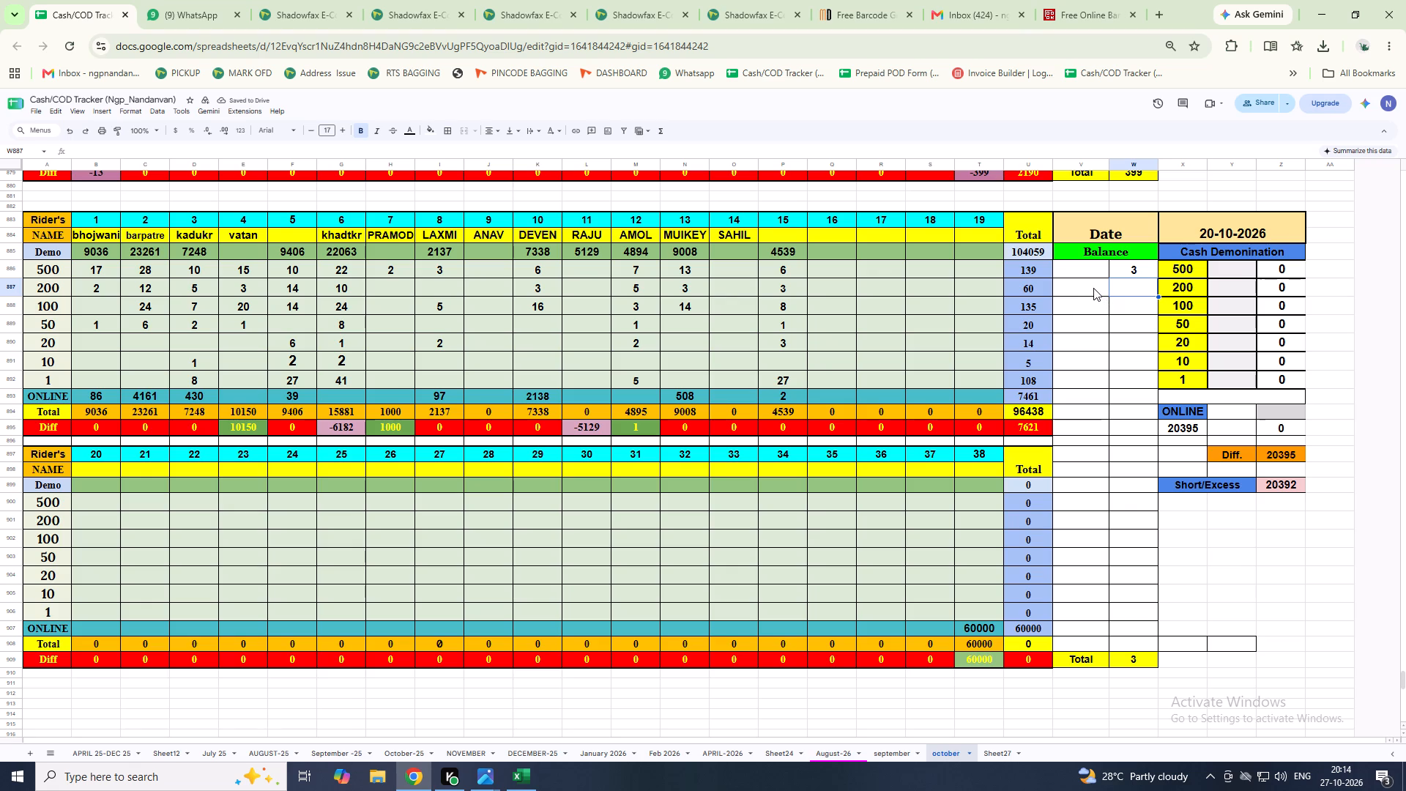
pyautogui.click(1084, 268)
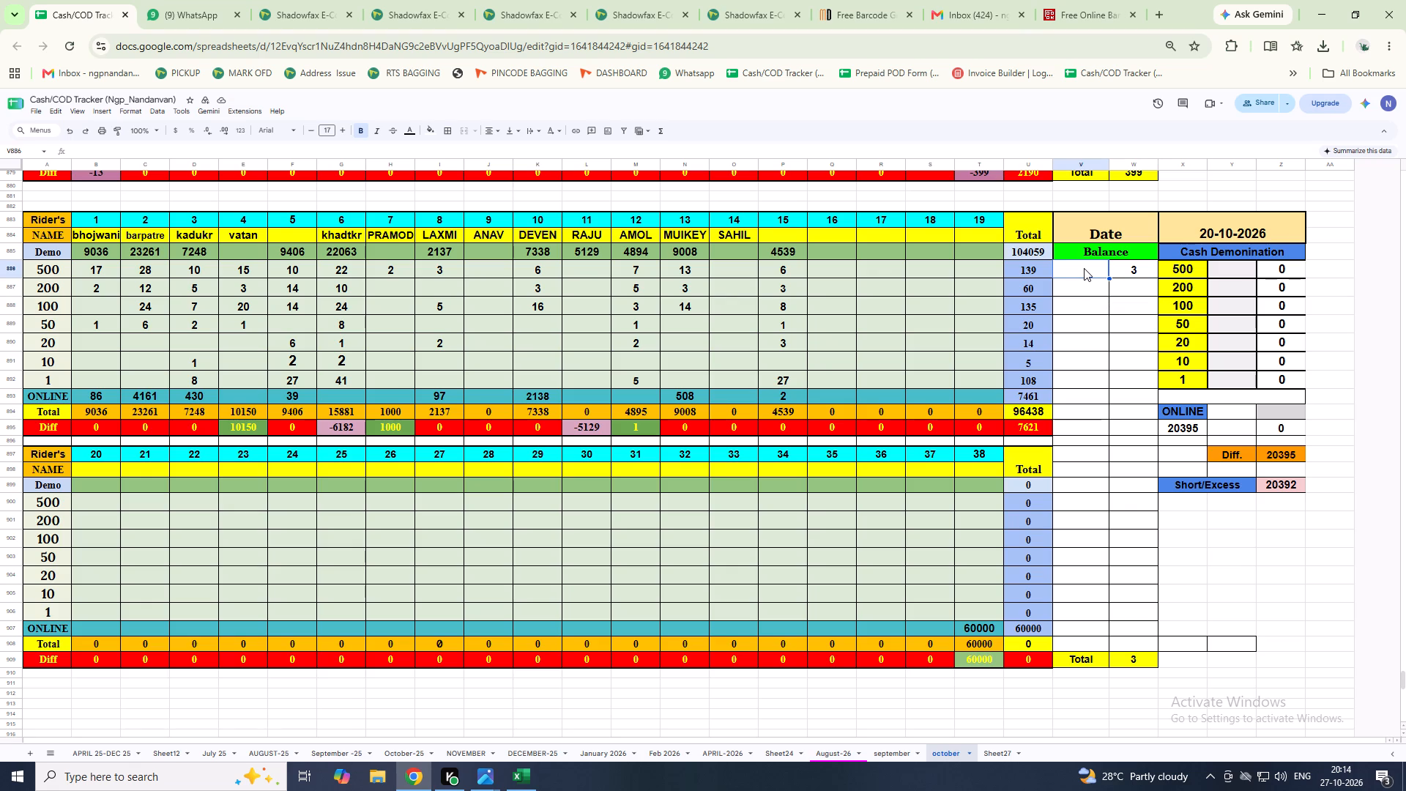
pyautogui.click(342, 395)
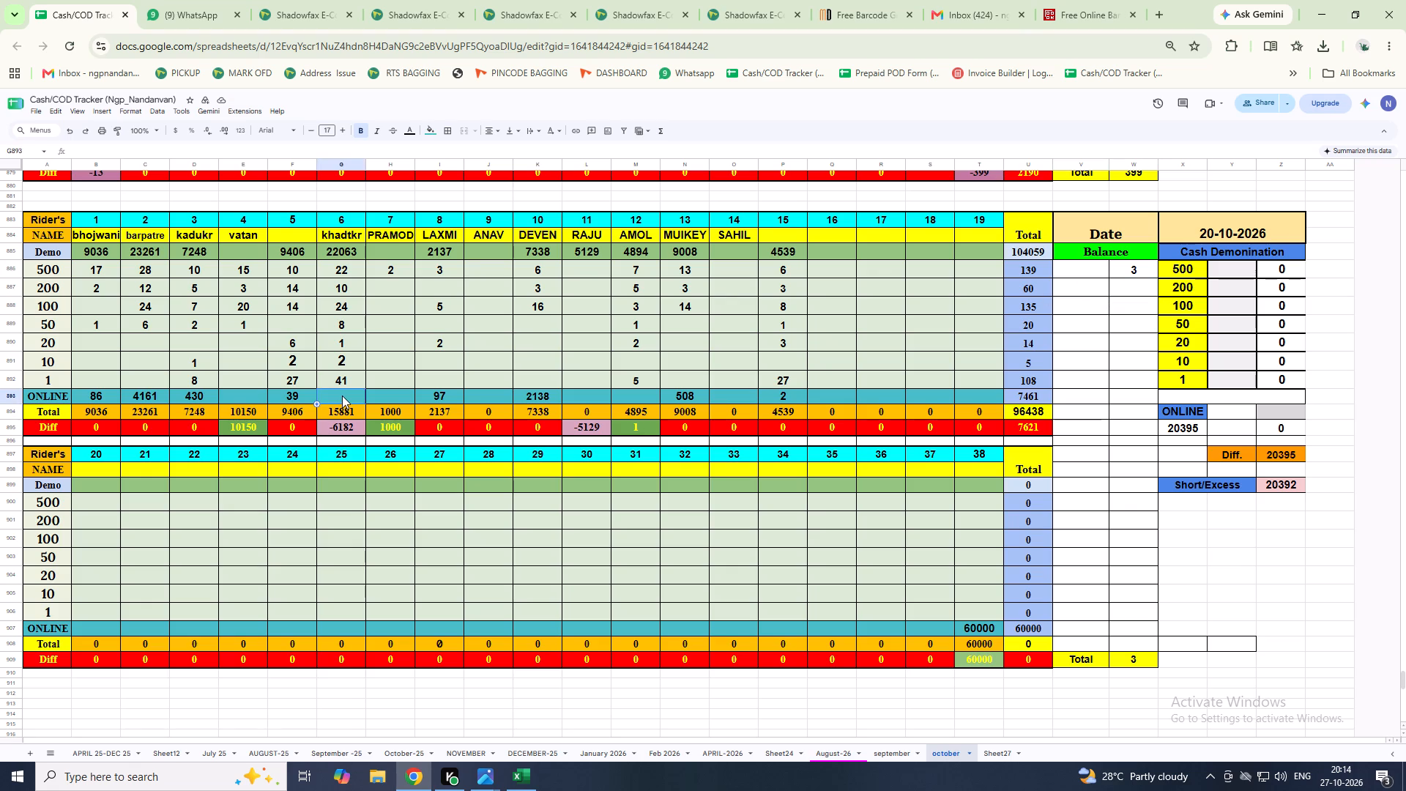
pyautogui.write('61')
pyautogui.write('79')
pyautogui.press('Return')
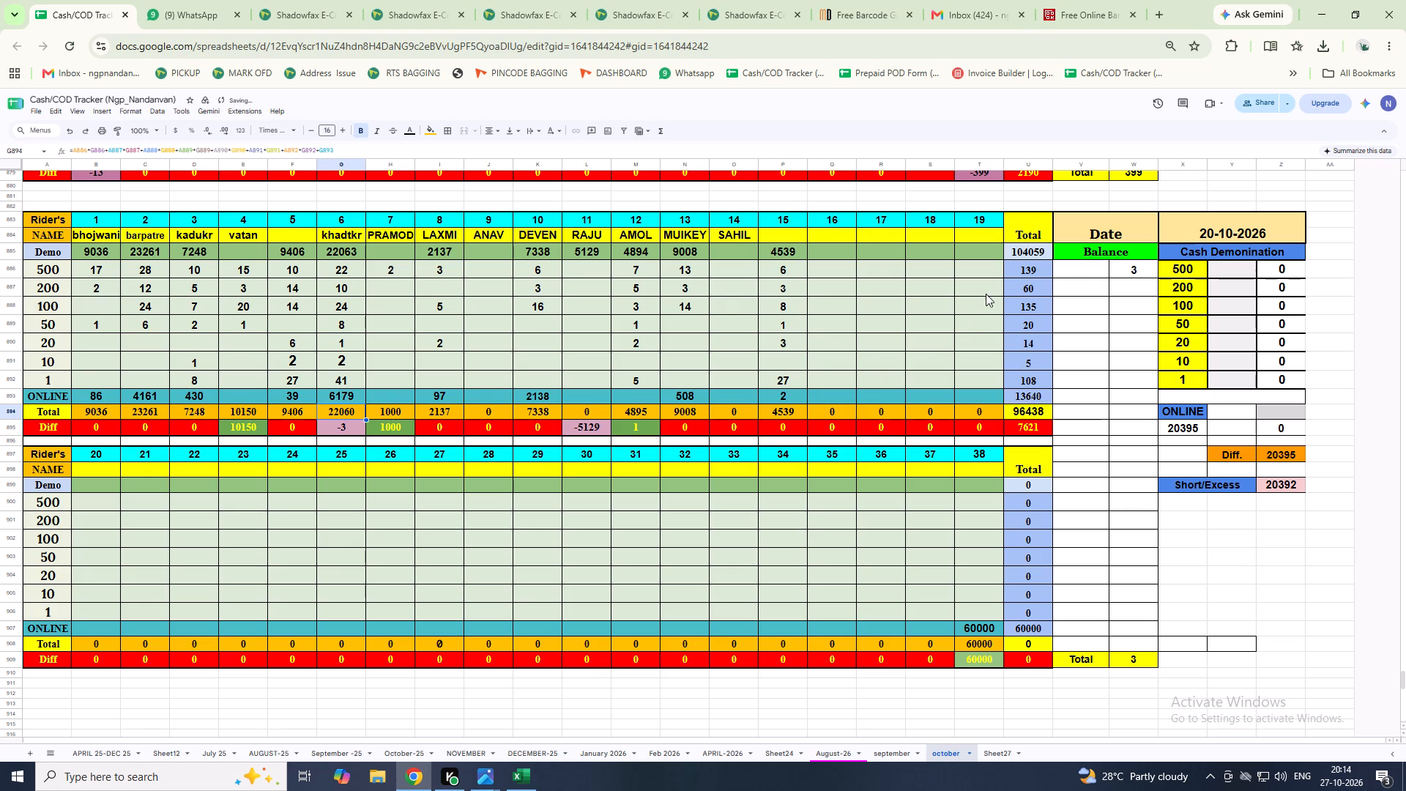
# Label the first Balance entry of the 20-10-2026 block KHADTKR.
pyautogui.click(1085, 275)
pyautogui.write('KHADTKR')
pyautogui.press('Return')
pyautogui.press('Return')
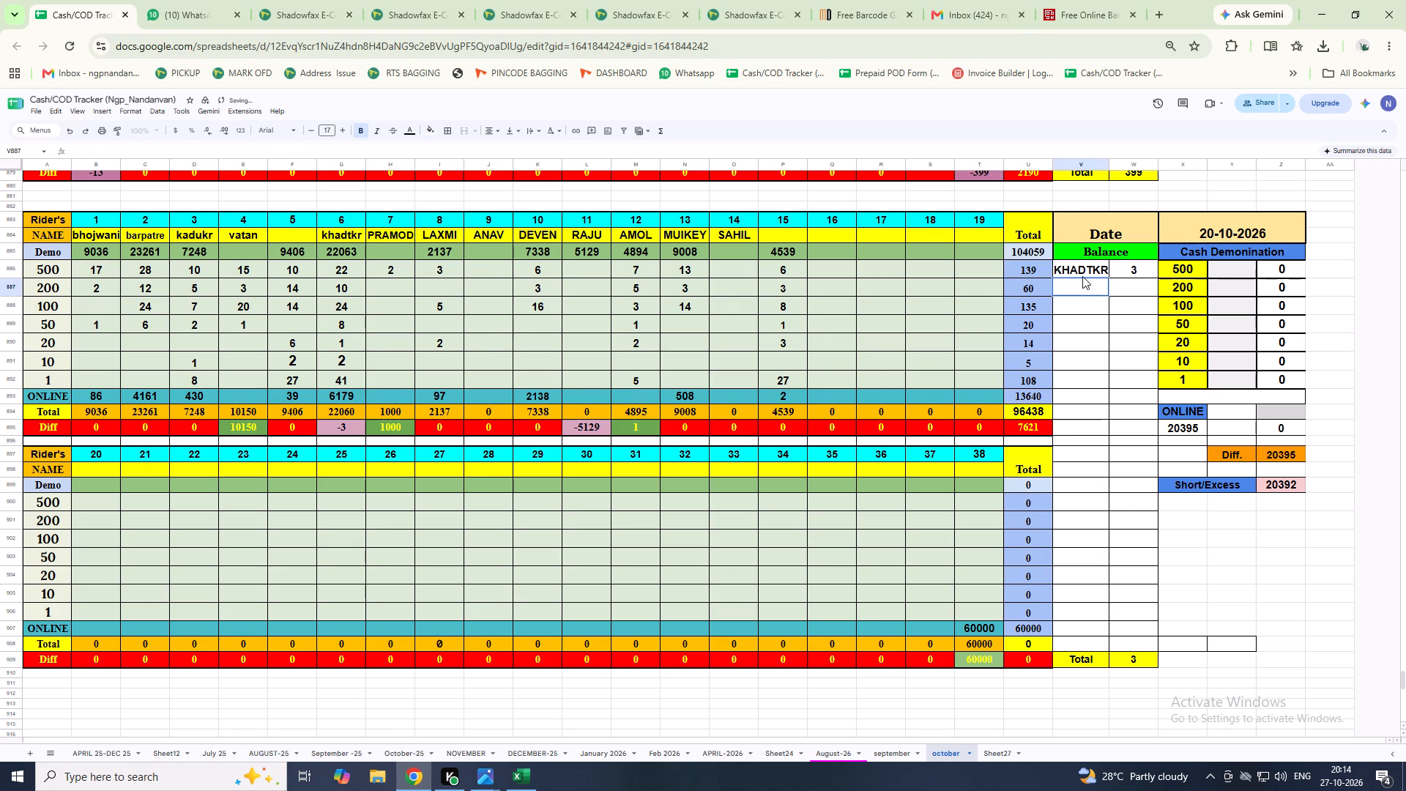
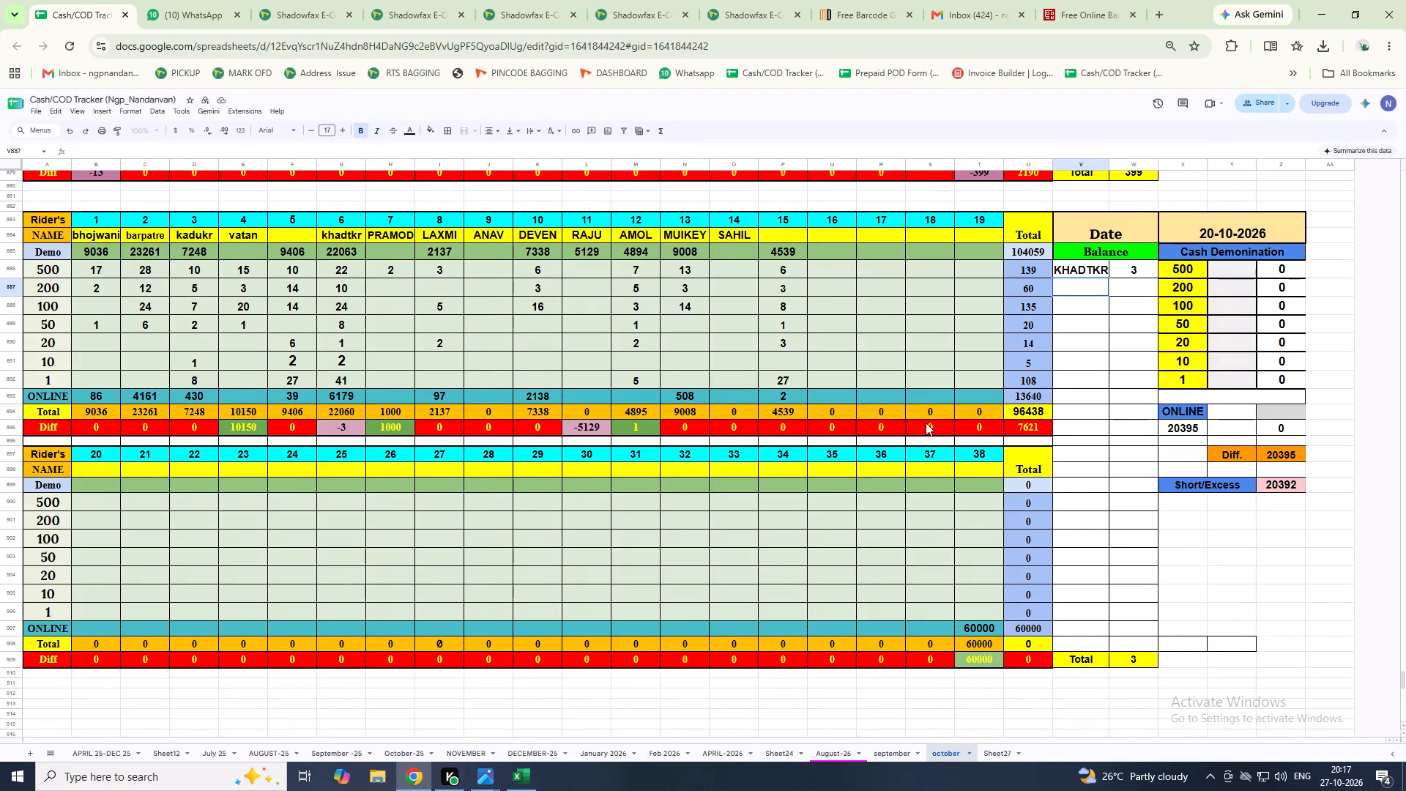
pyautogui.click(398, 26)
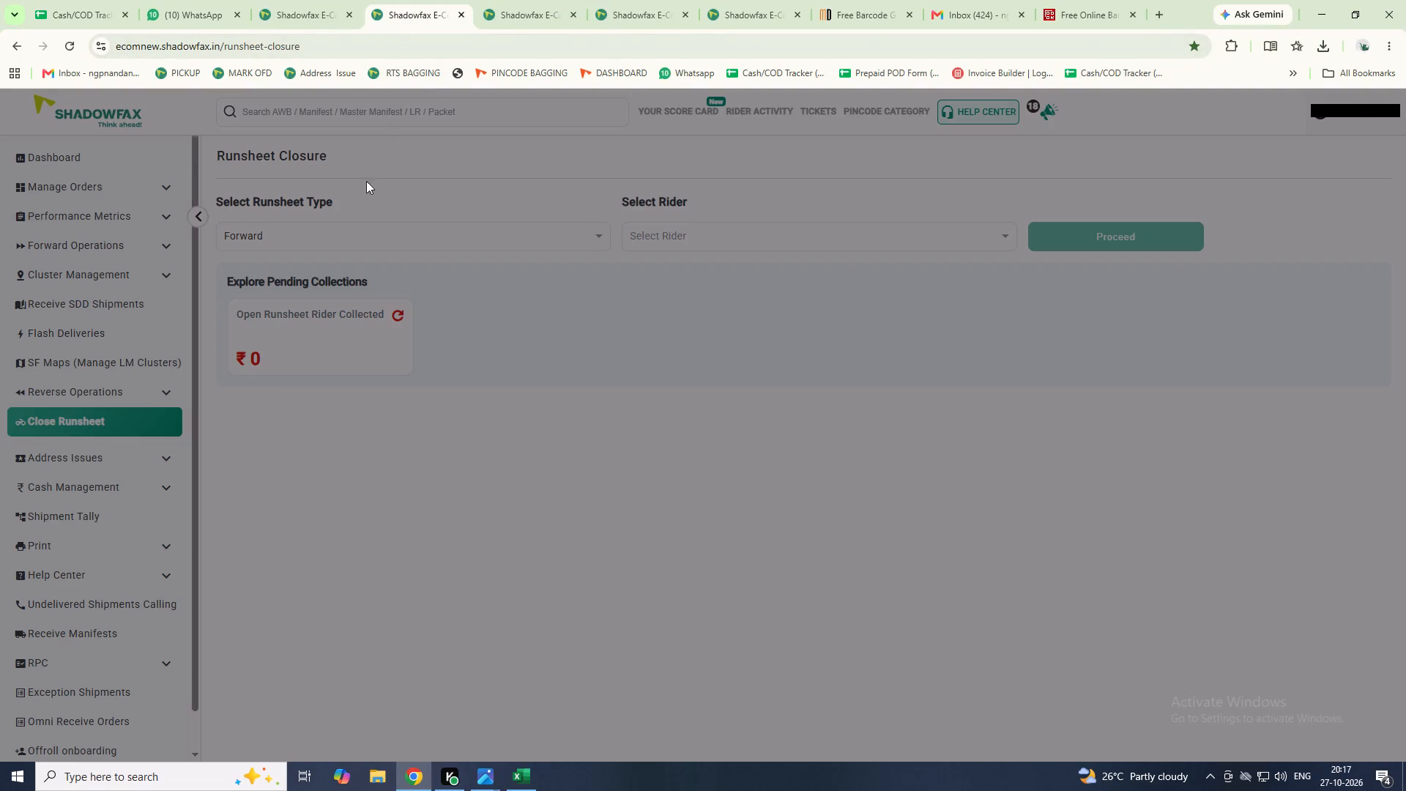
pyautogui.click(398, 114)
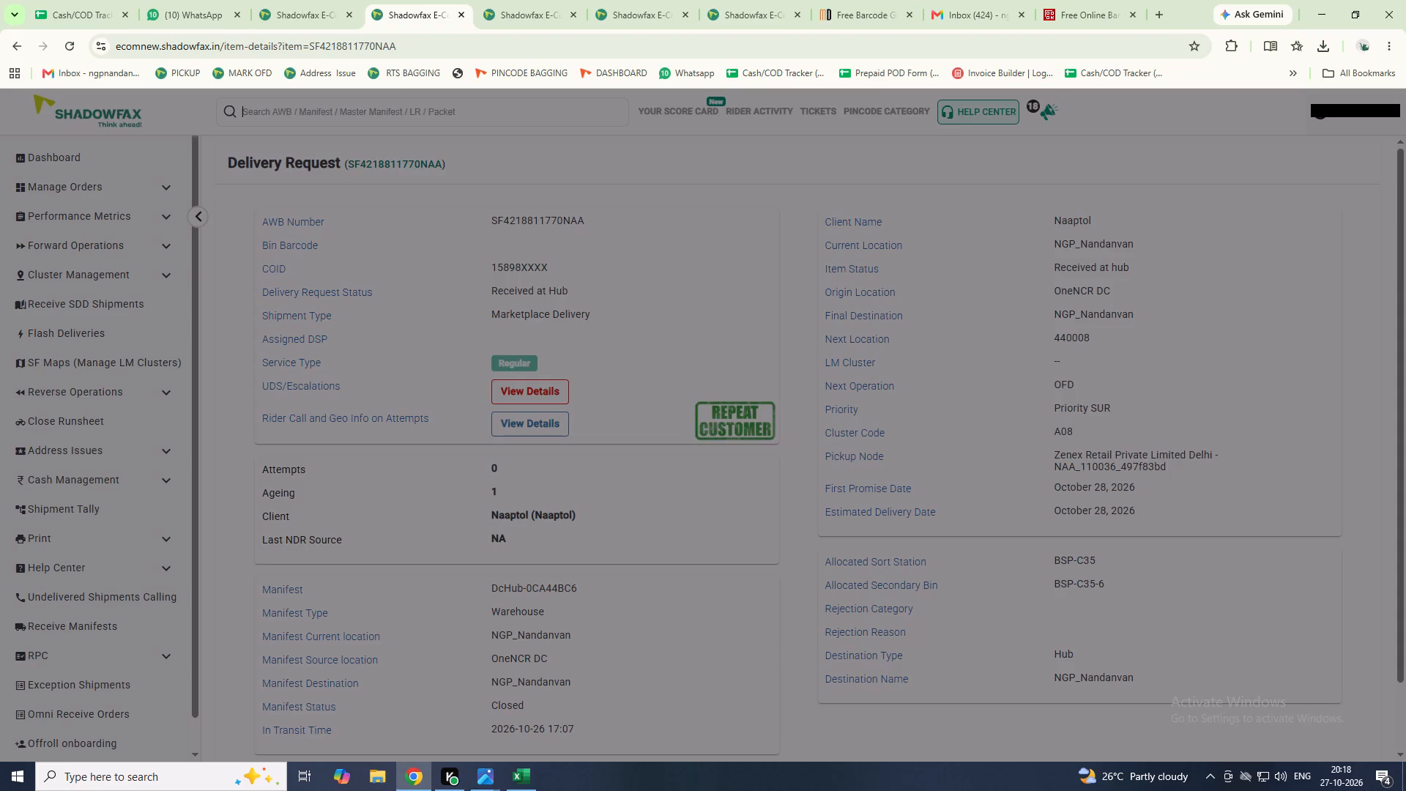
pyautogui.scroll(-10, 535, 444)
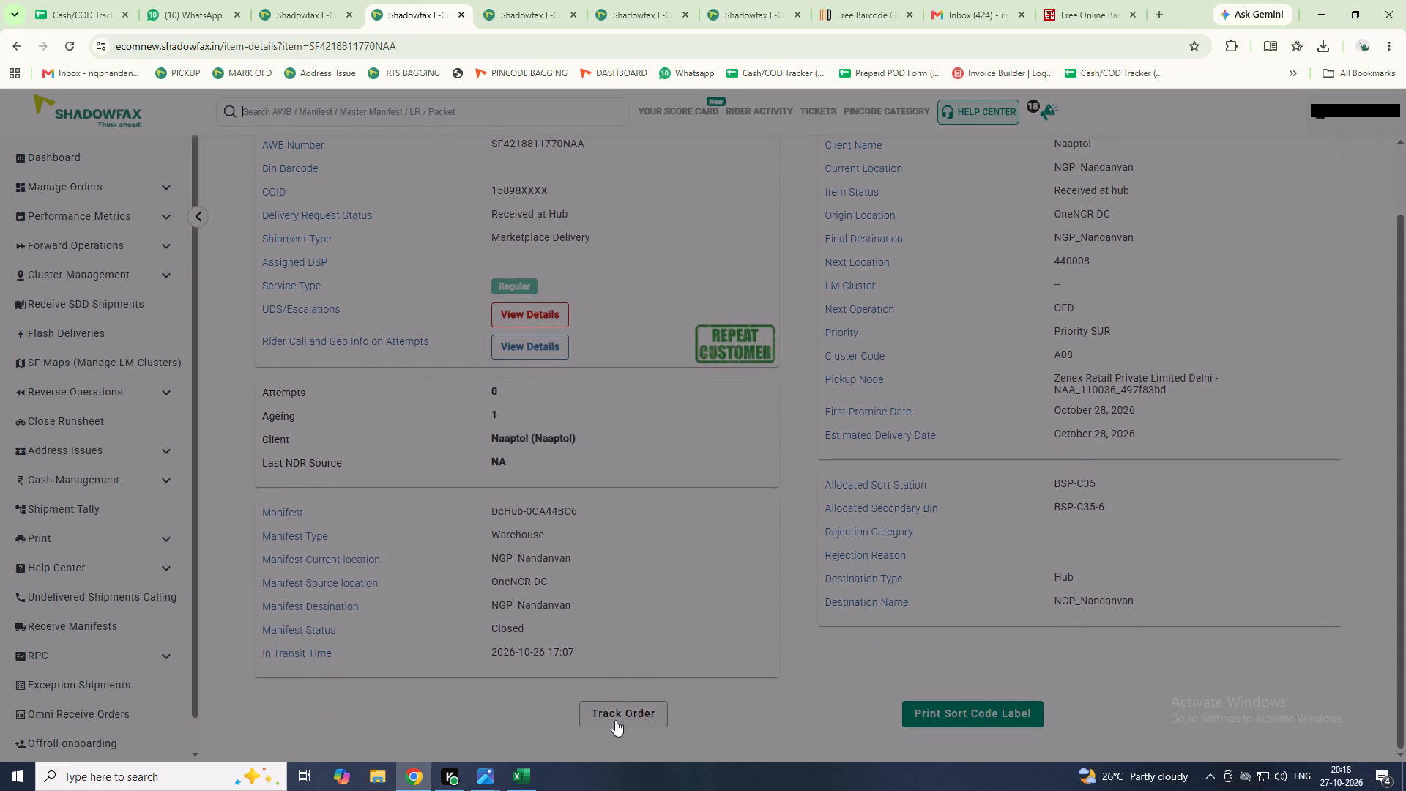
pyautogui.click(615, 715)
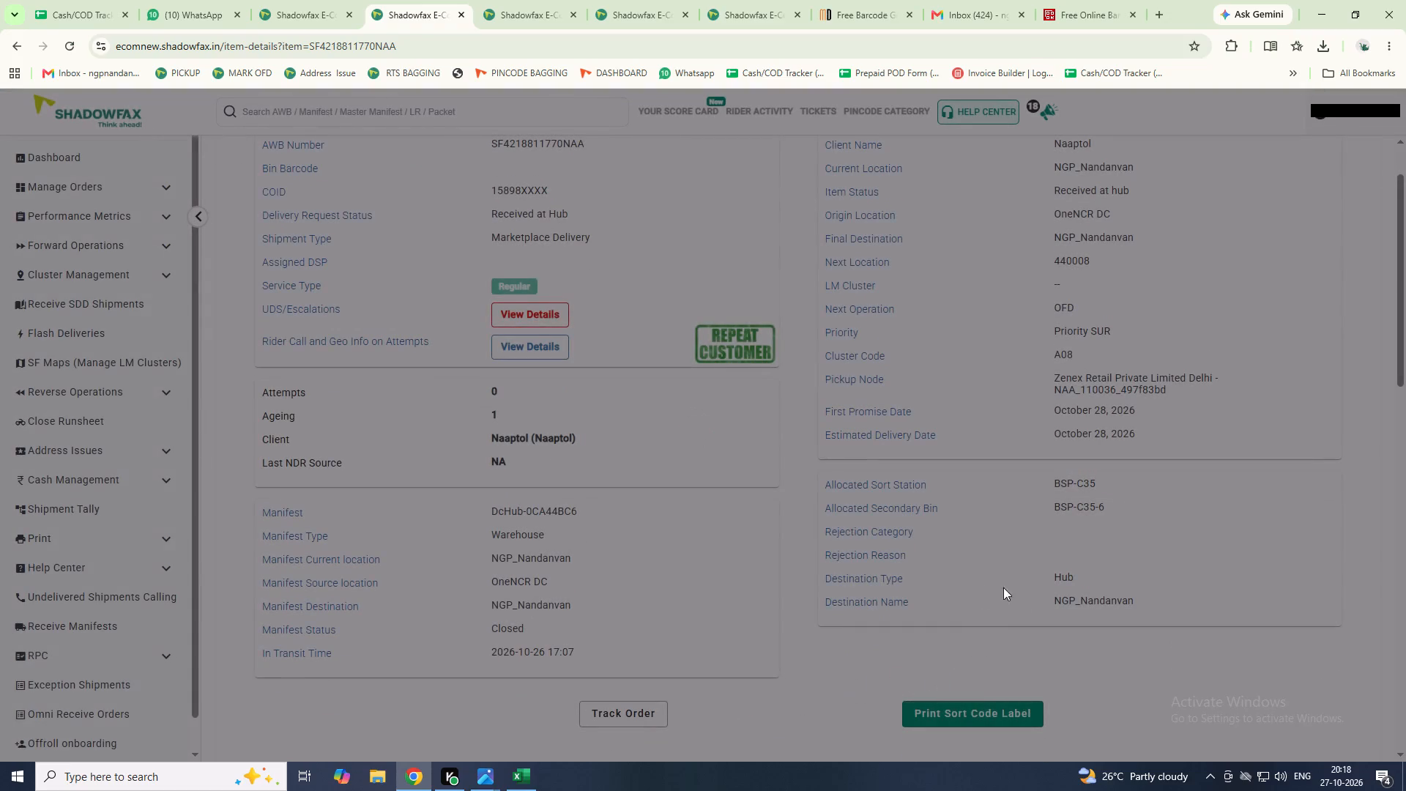
pyautogui.scroll(-4, 932, 602)
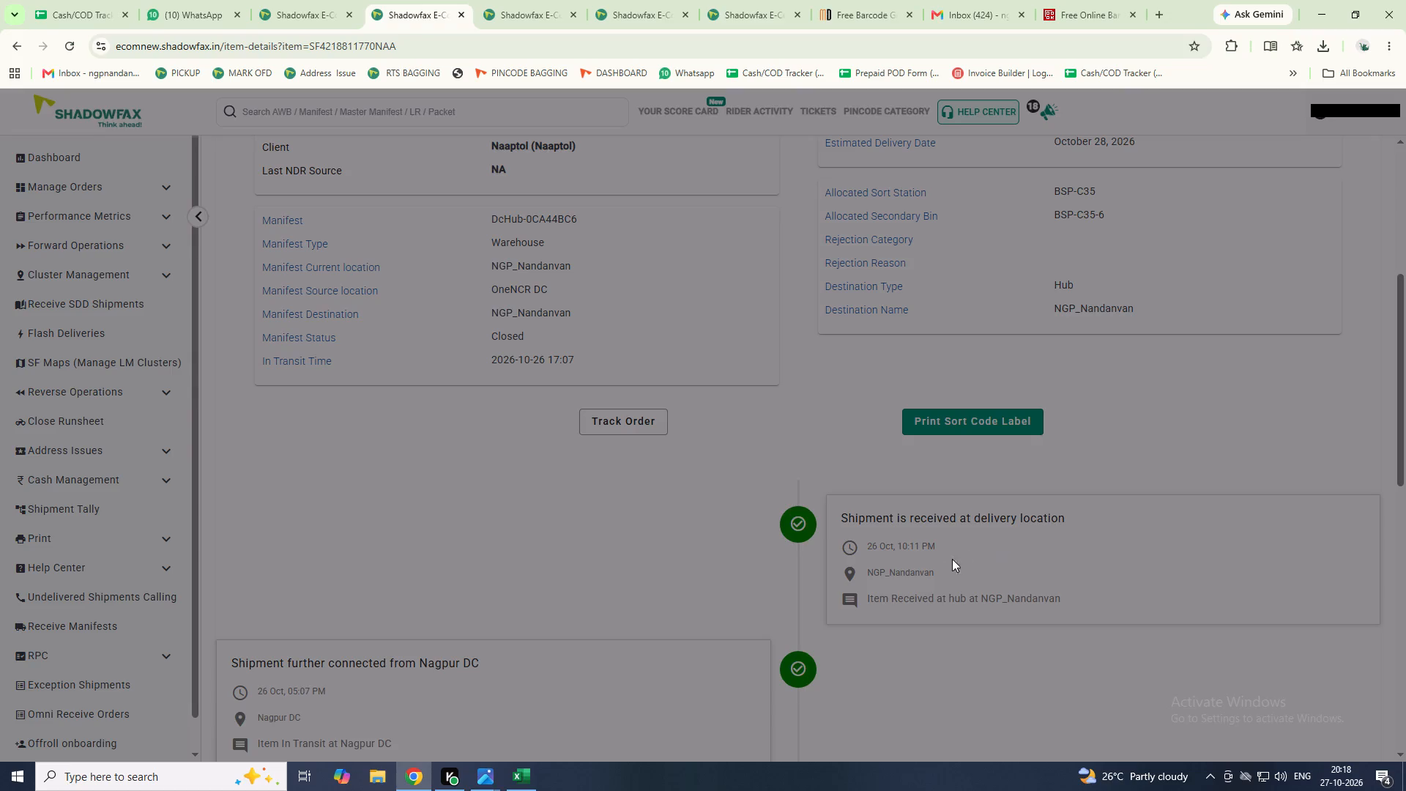
pyautogui.scroll(6, 715, 577)
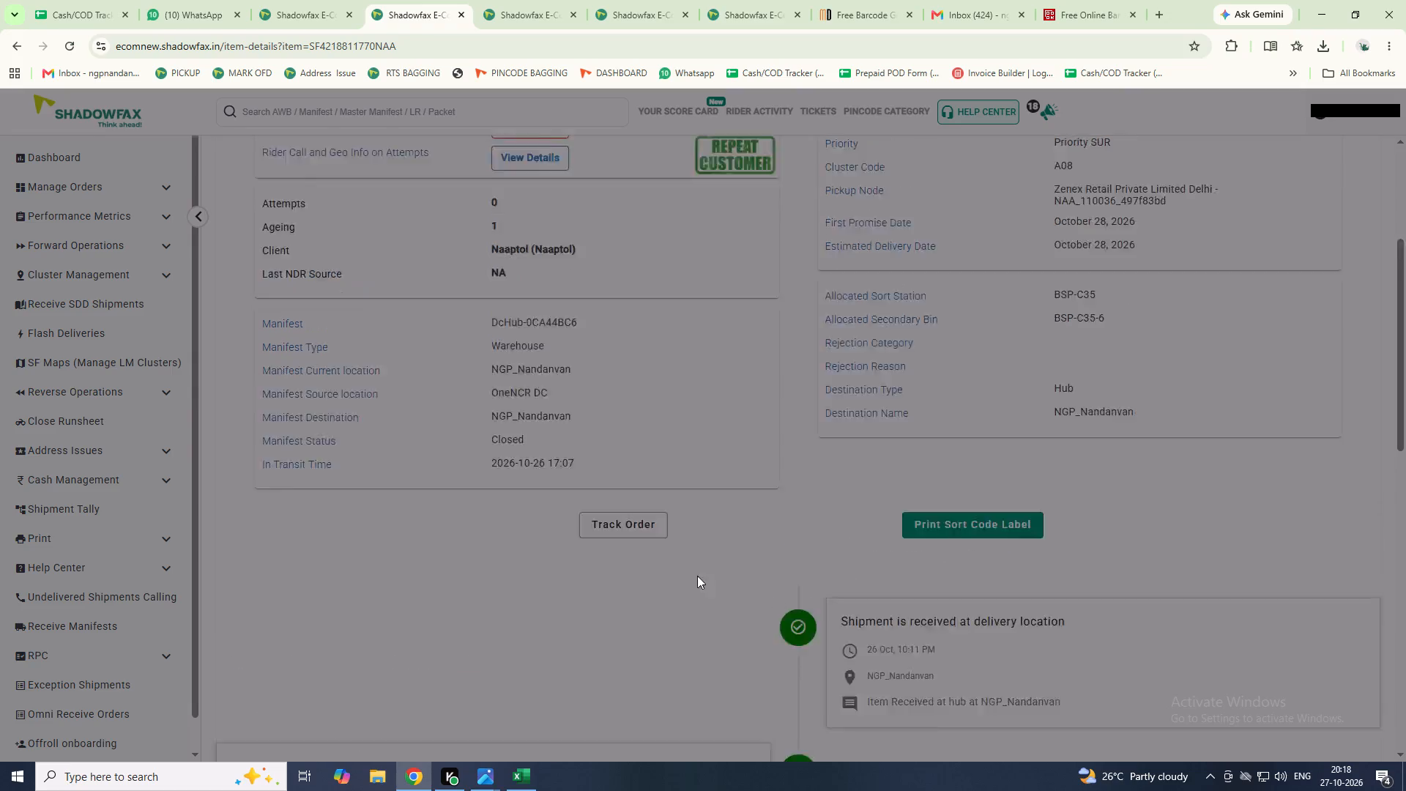
pyautogui.scroll(12, 674, 576)
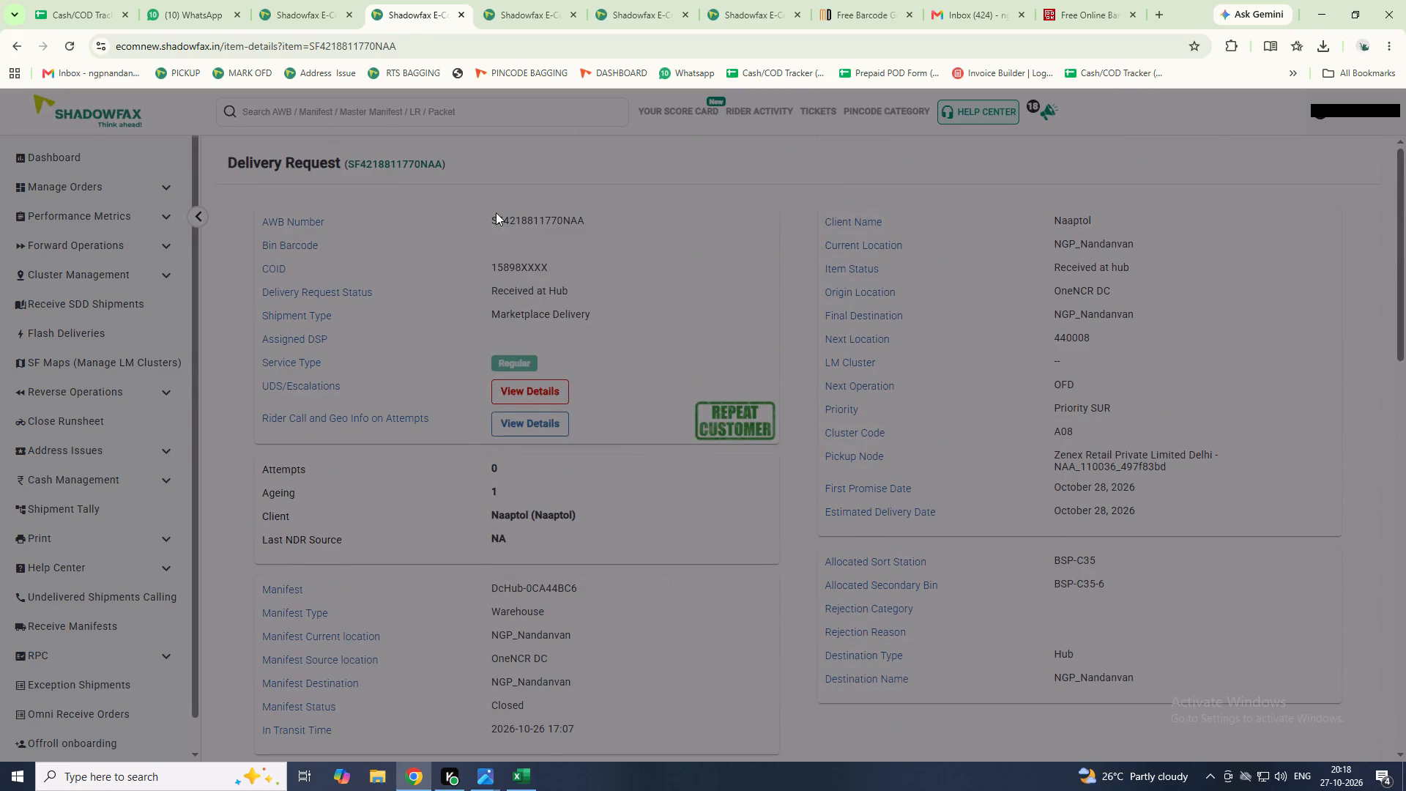
# Open Shipment Tally and ready the Scan Shipment AWB field for scanning shipments.
pyautogui.click(96, 501)
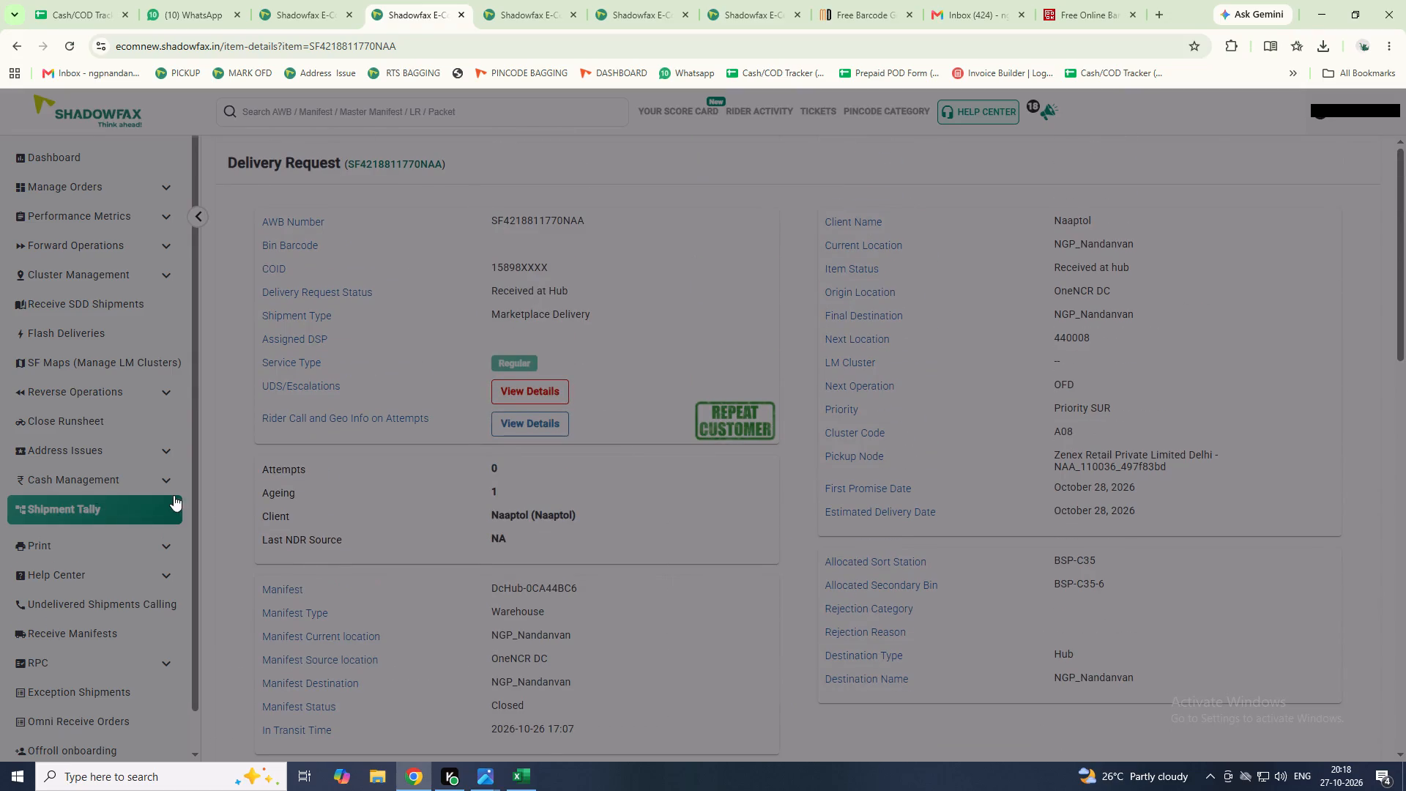
pyautogui.click(93, 506)
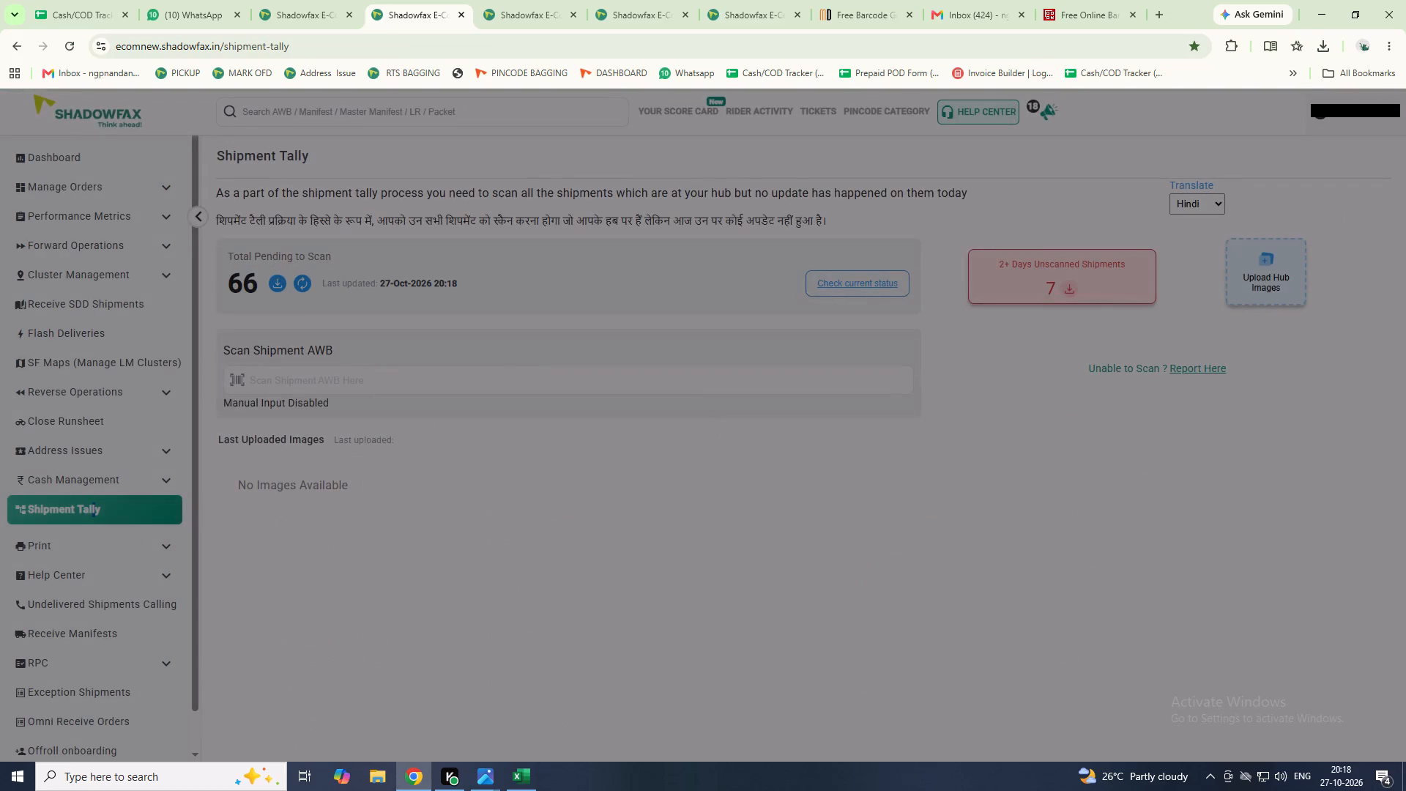
pyautogui.click(368, 384)
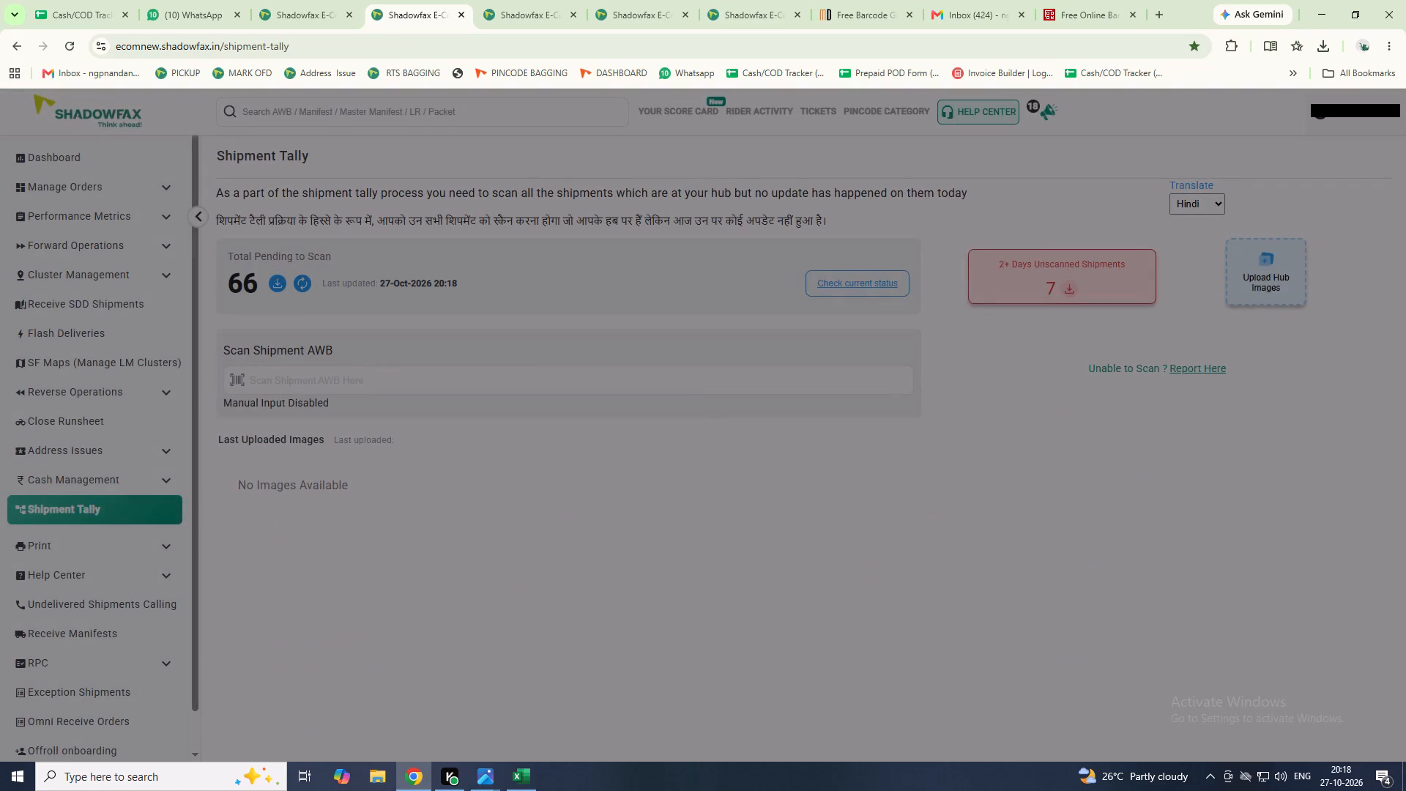
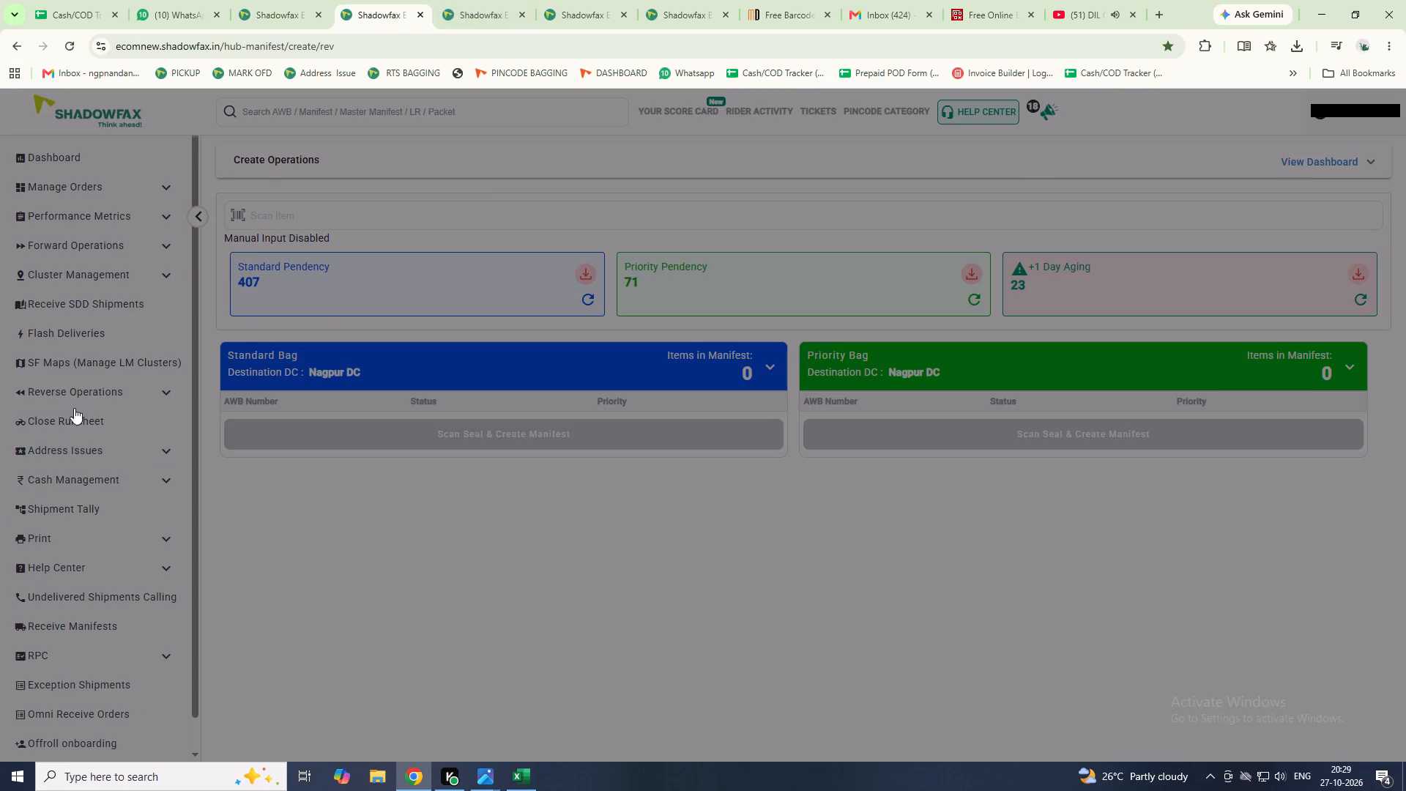
# Open the runsheet closure for rider Anav with the Forward runsheet type.
pyautogui.click(85, 423)
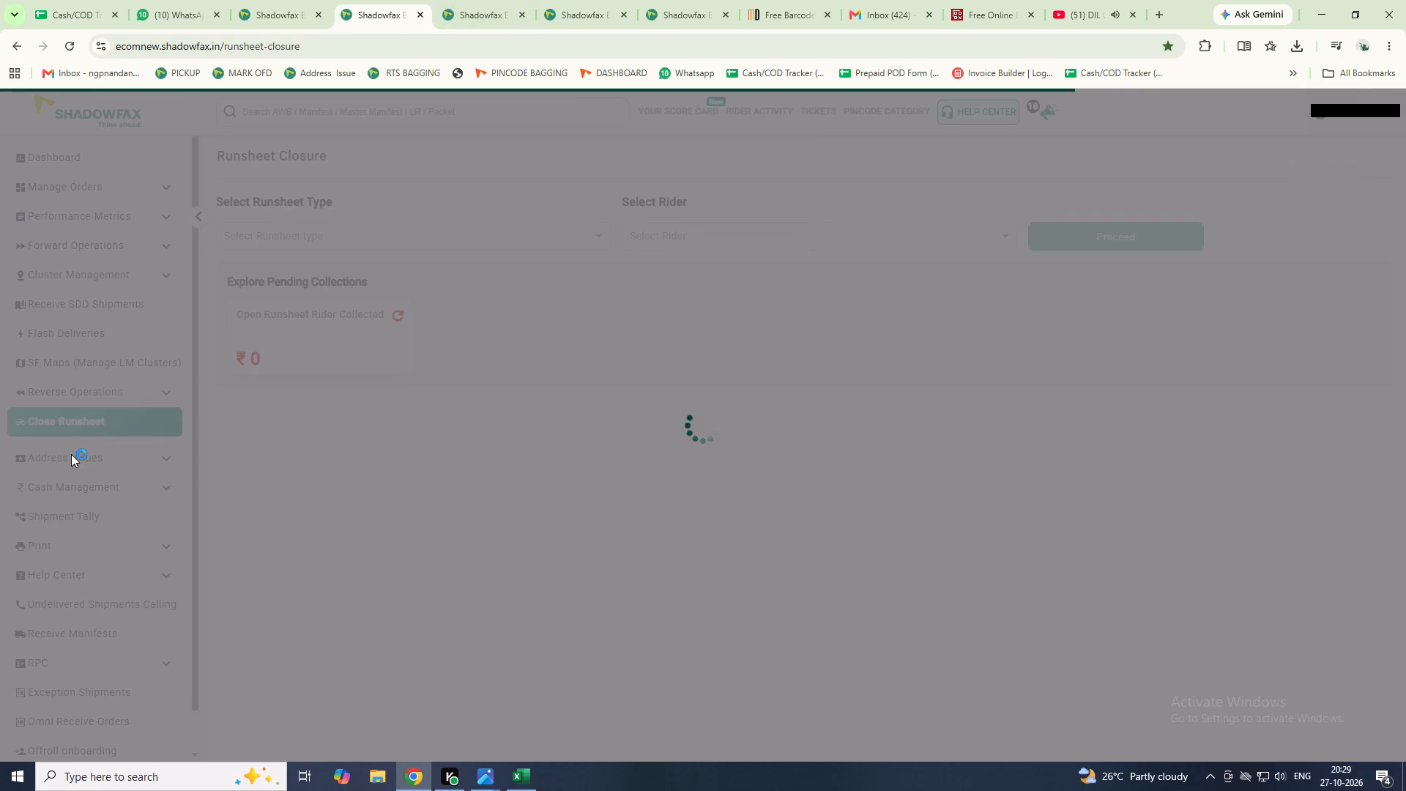
pyautogui.click(329, 215)
pyautogui.click(315, 240)
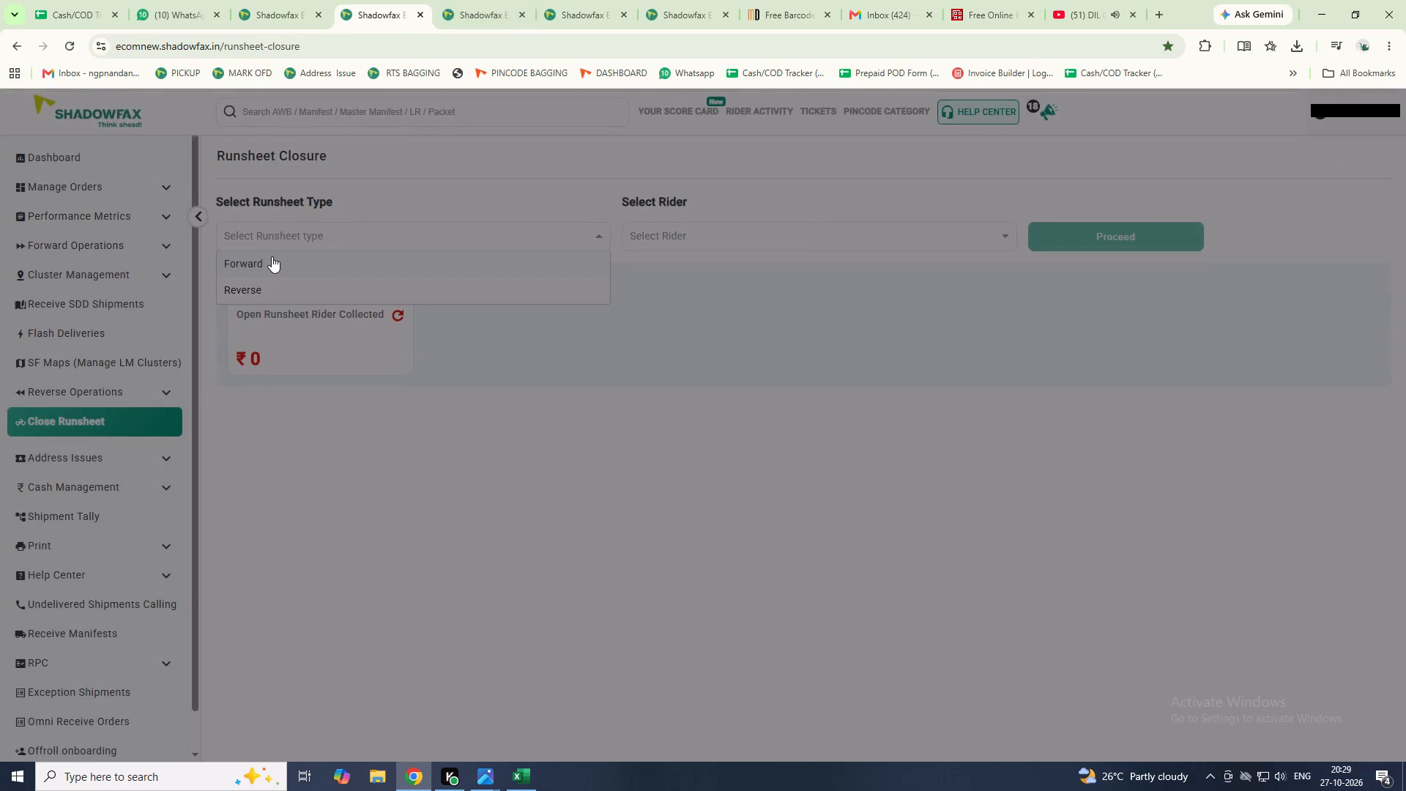
pyautogui.click(272, 256)
pyautogui.click(643, 238)
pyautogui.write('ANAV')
pyautogui.click(708, 269)
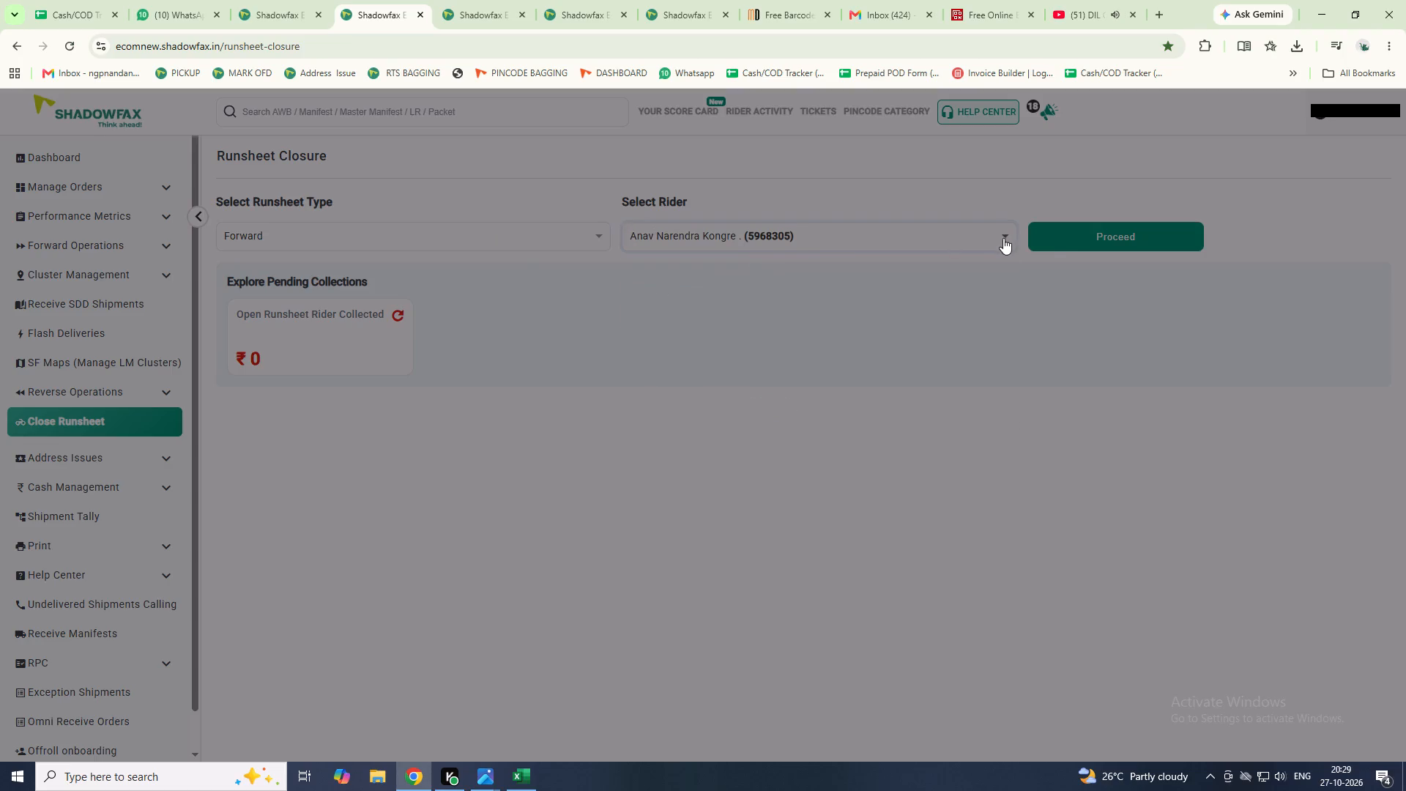
pyautogui.click(1057, 235)
# In the Close Runsheet Confirmation stage, record a cash-in-hand COD payment of 5343 as collected from the rider.
pyautogui.click(866, 234)
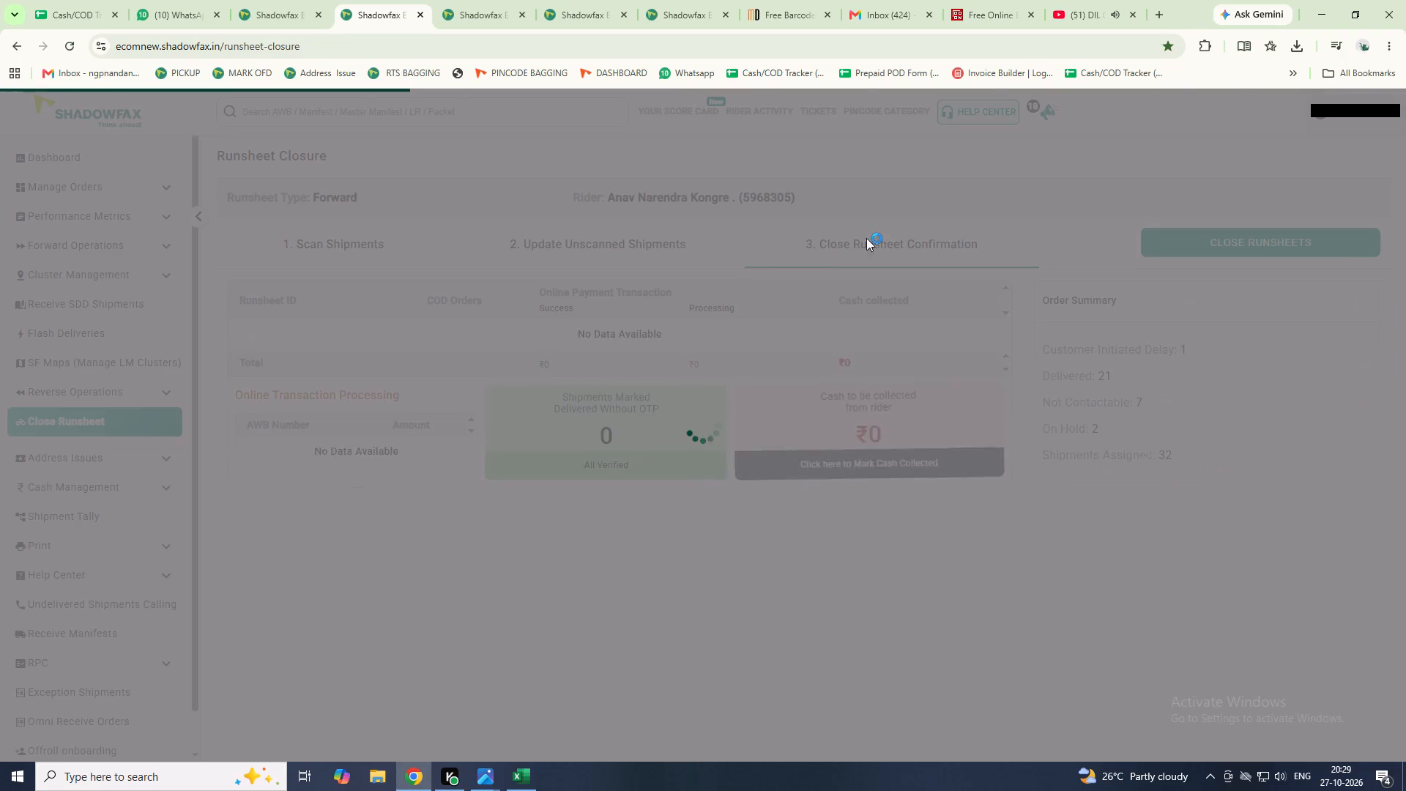
pyautogui.click(886, 494)
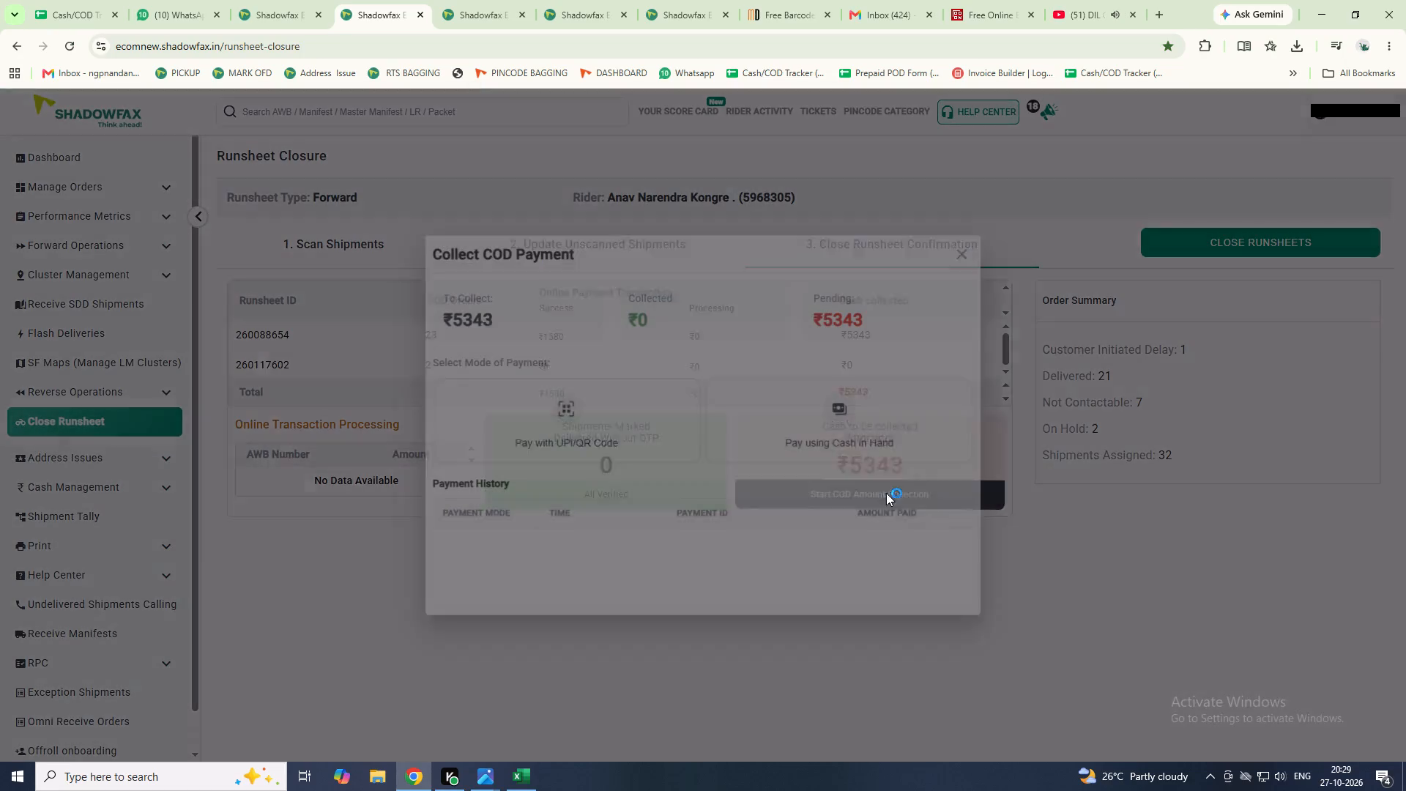
pyautogui.click(870, 437)
pyautogui.click(841, 448)
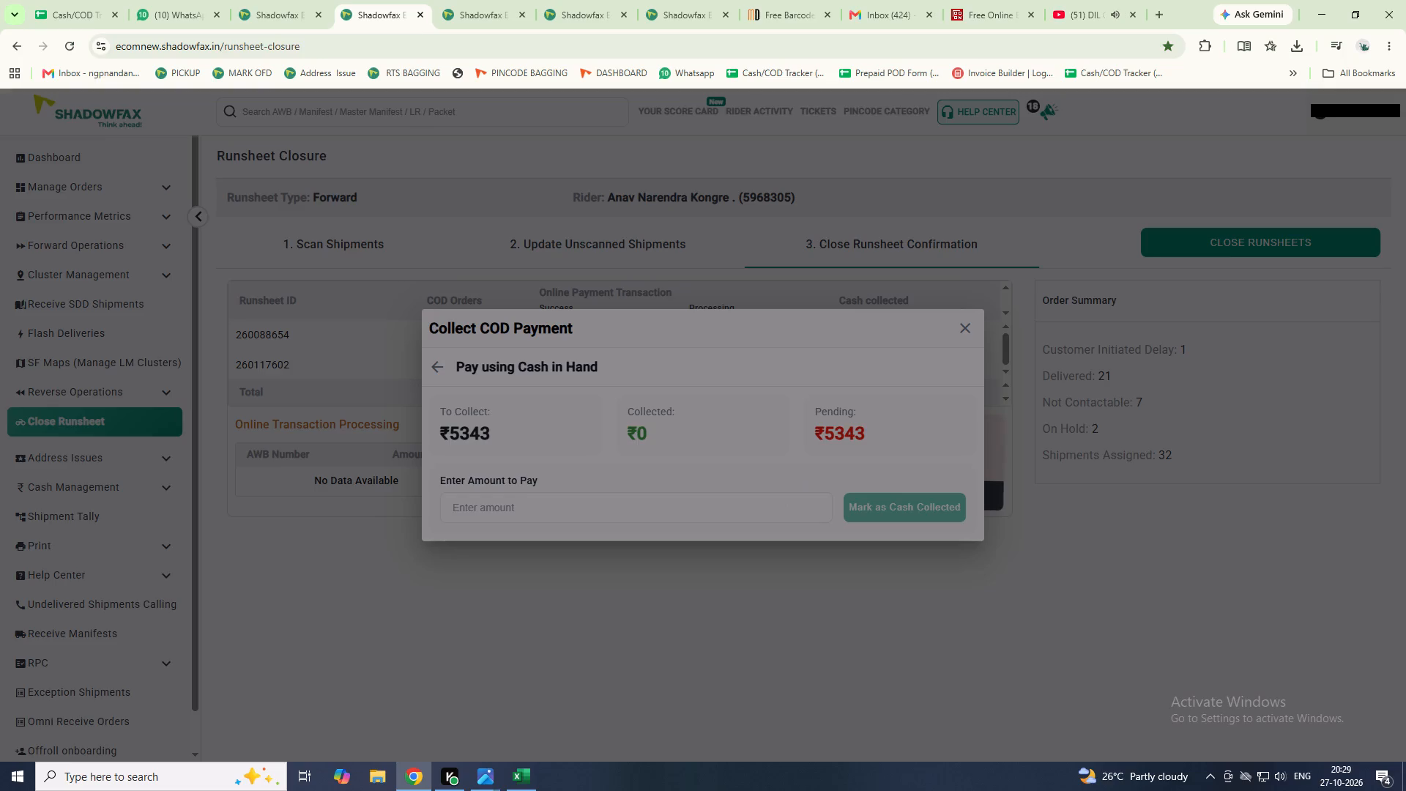
pyautogui.click(762, 497)
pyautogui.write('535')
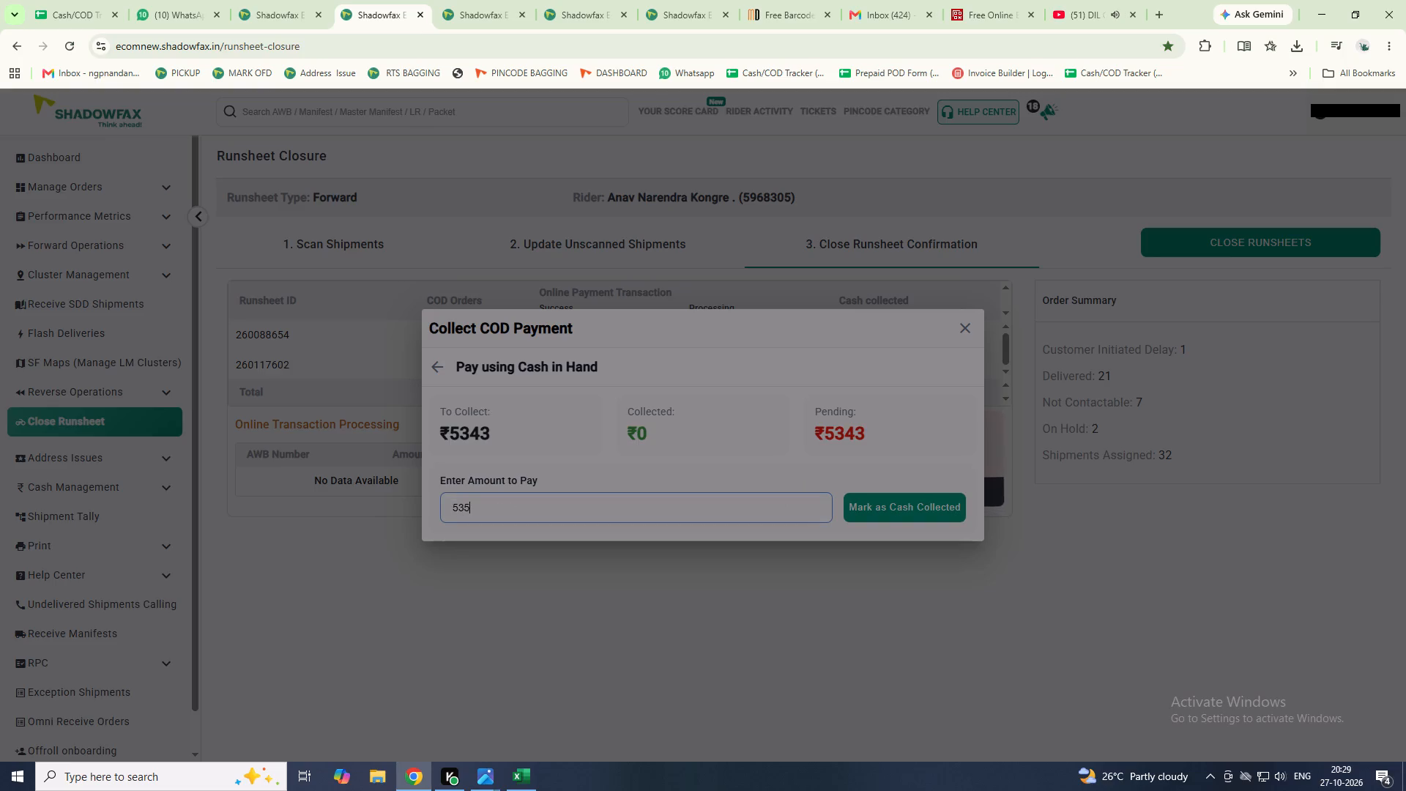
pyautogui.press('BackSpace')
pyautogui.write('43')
pyautogui.click(874, 505)
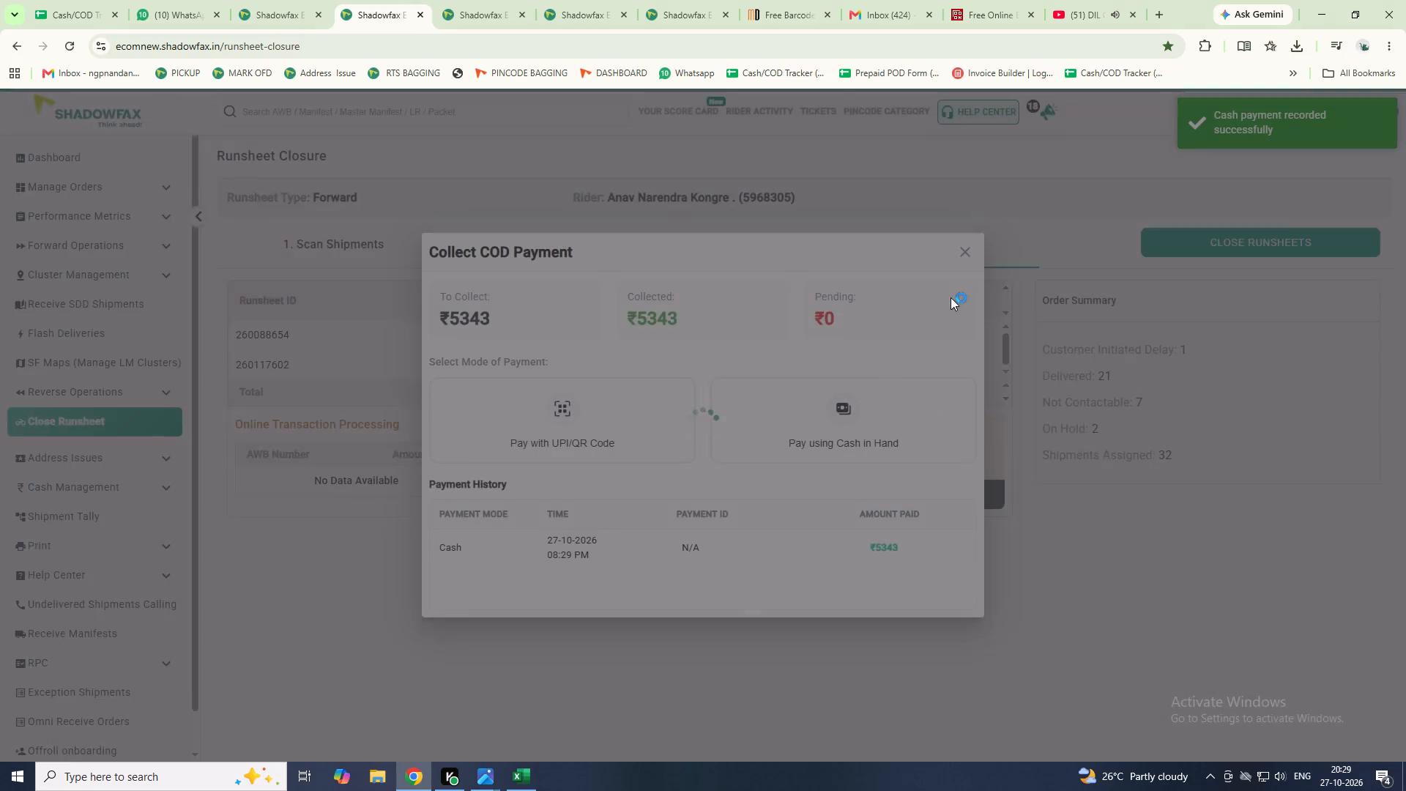
pyautogui.click(964, 257)
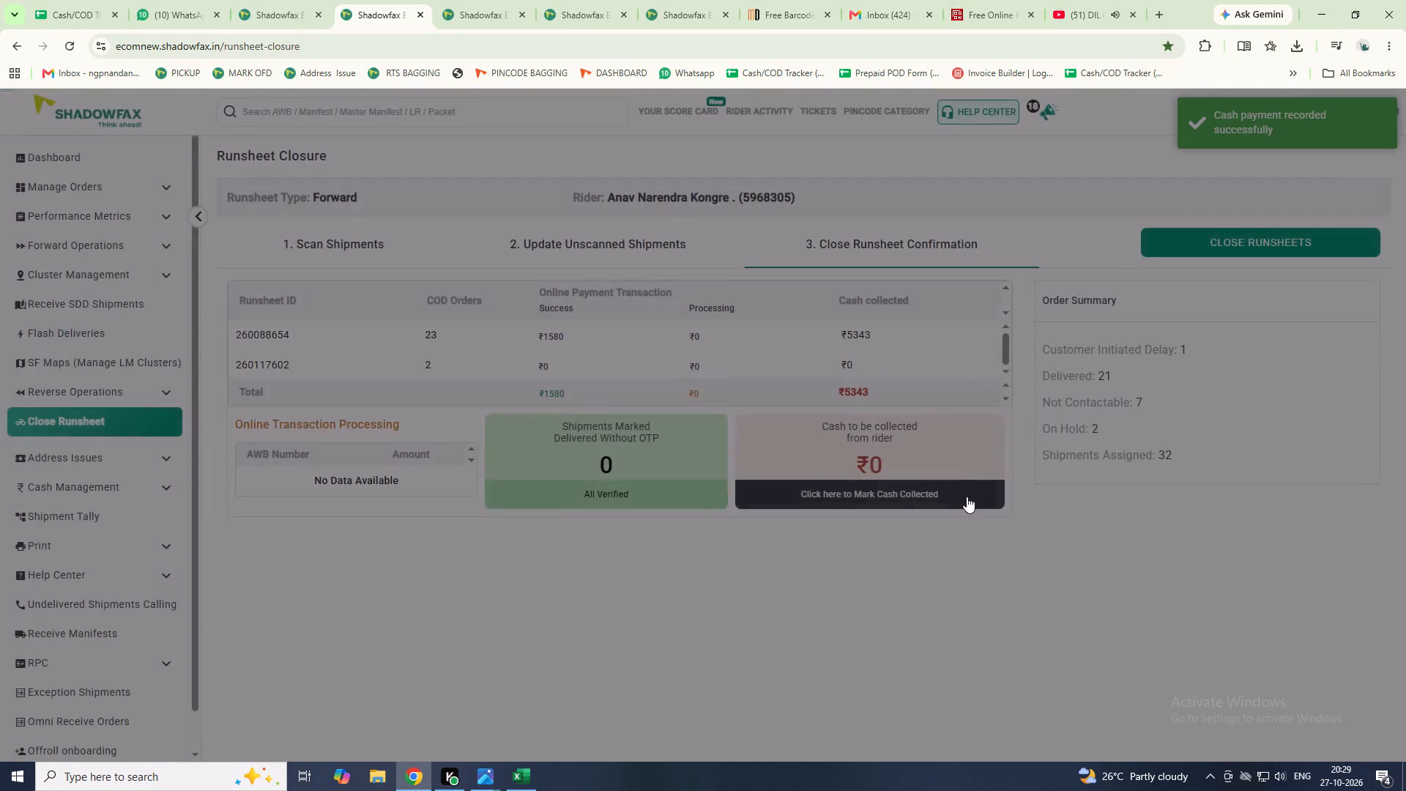
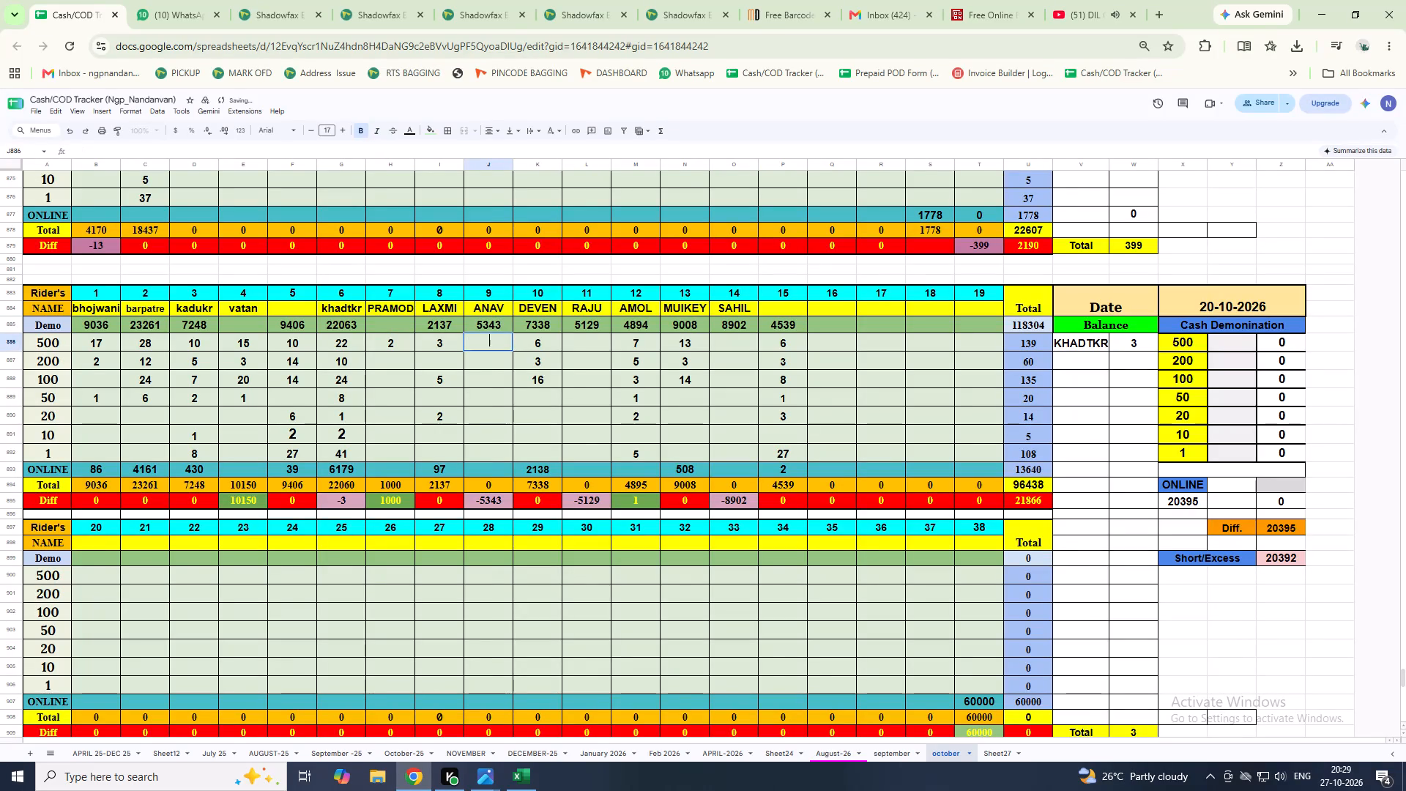
# In the Cash/COD Tracker's 20-10-2026 block, enter 39 as the ONLINE amount for rider 9.
pyautogui.press('Return')
pyautogui.press('Return')
pyautogui.press('Return')
pyautogui.press('Return')
pyautogui.press('Return')
pyautogui.press('Return')
pyautogui.press('Return')
pyautogui.press('Return')
pyautogui.press('Return')
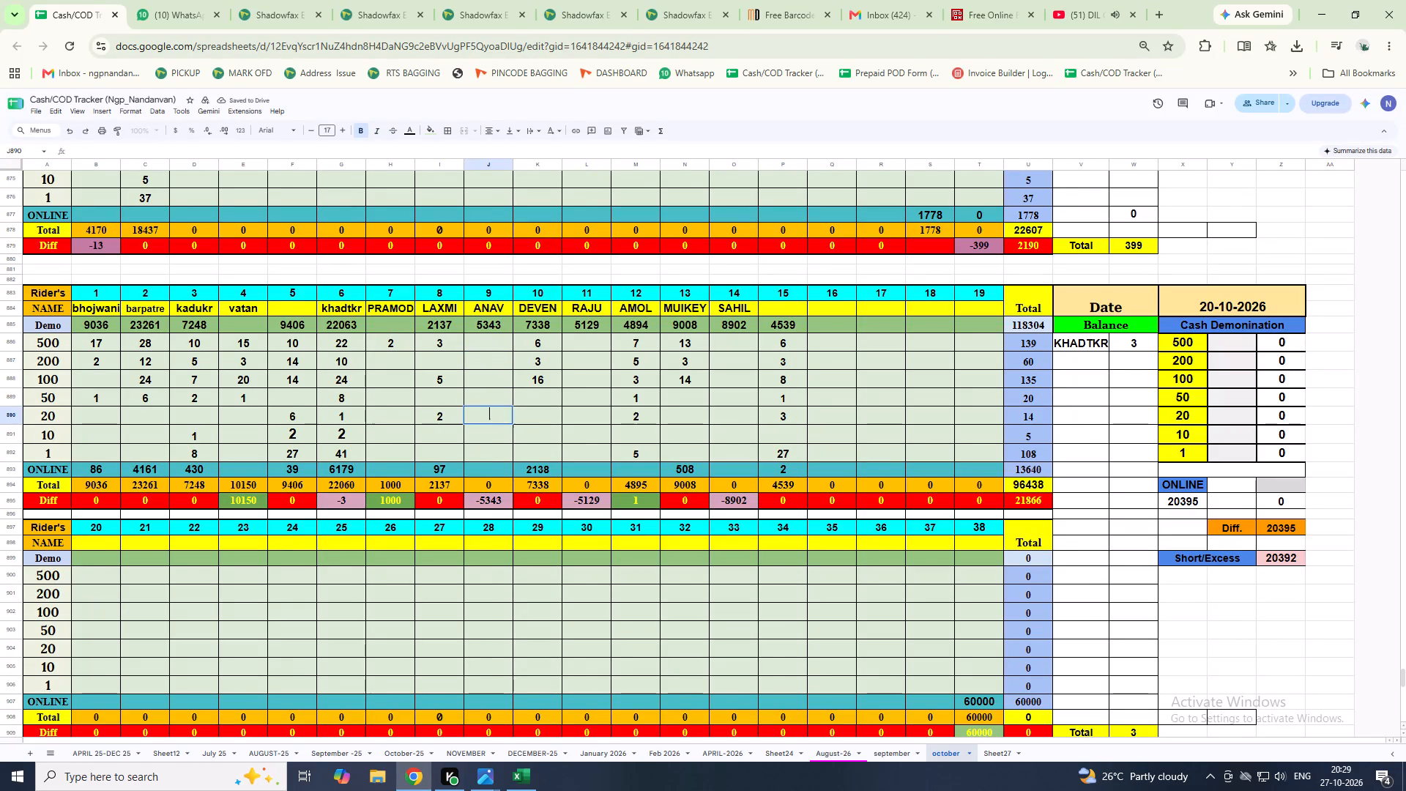
pyautogui.press('Return')
pyautogui.press('Return')
pyautogui.press('Return')
pyautogui.press('Return')
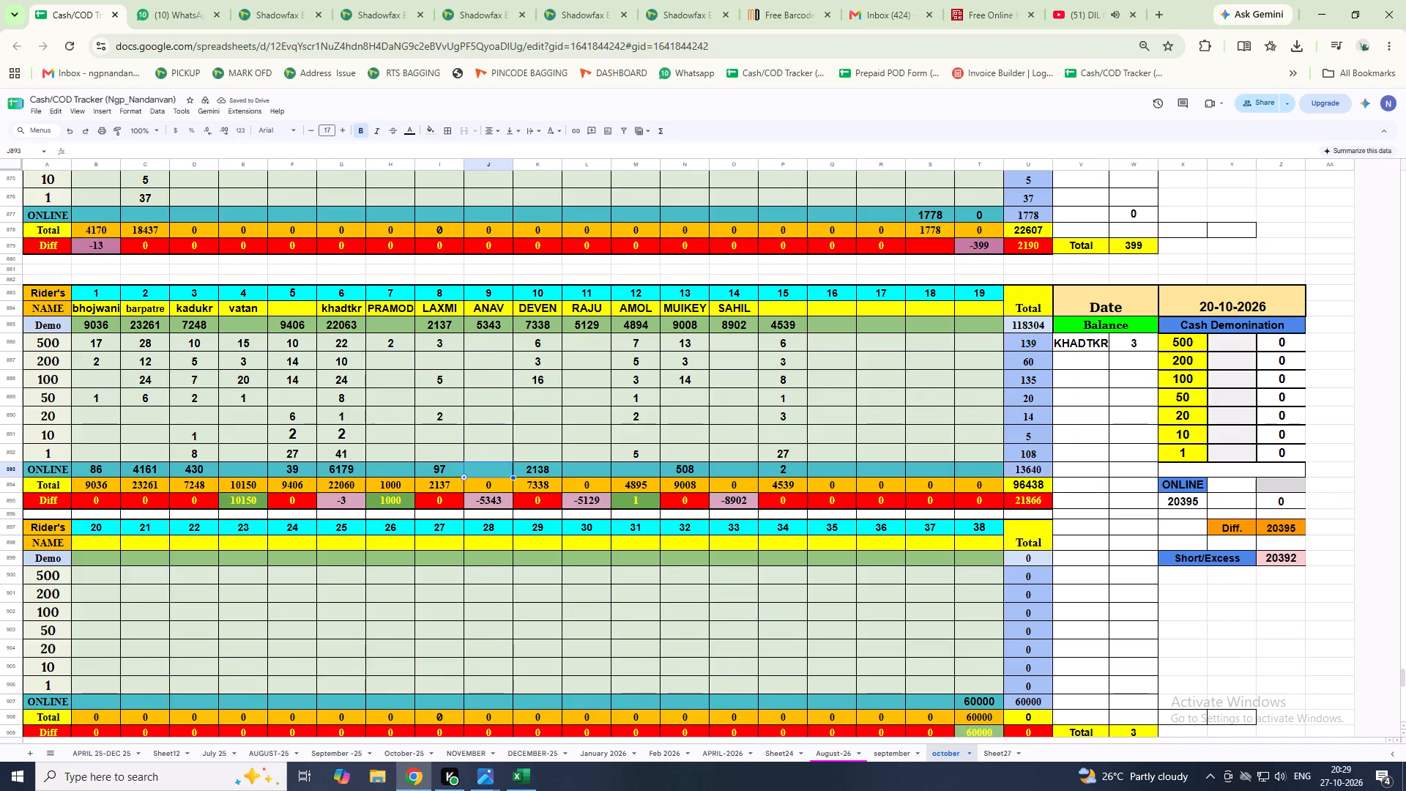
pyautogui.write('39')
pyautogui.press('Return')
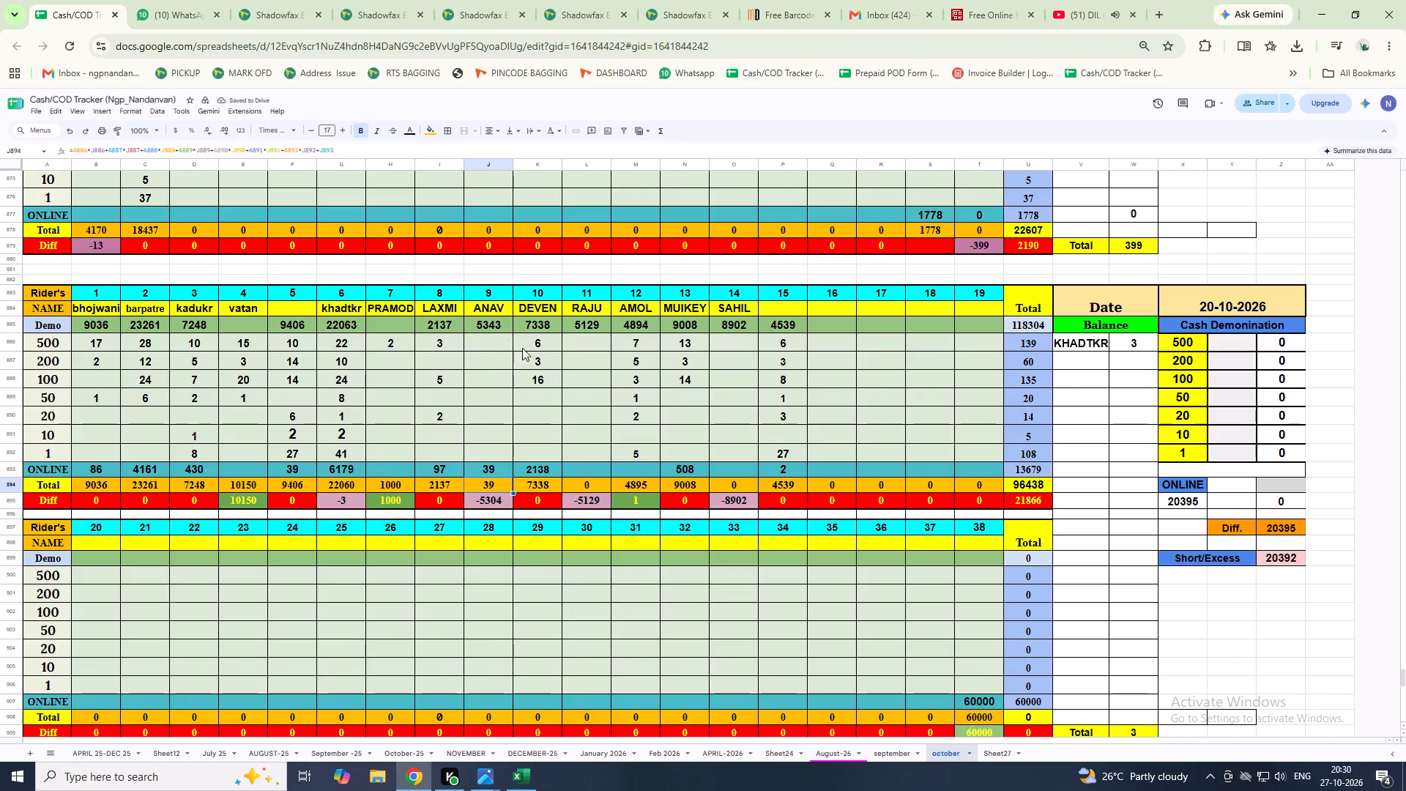
# Switch to Shadowfax and bring up the Rider COD Collection page.
pyautogui.click(283, 20)
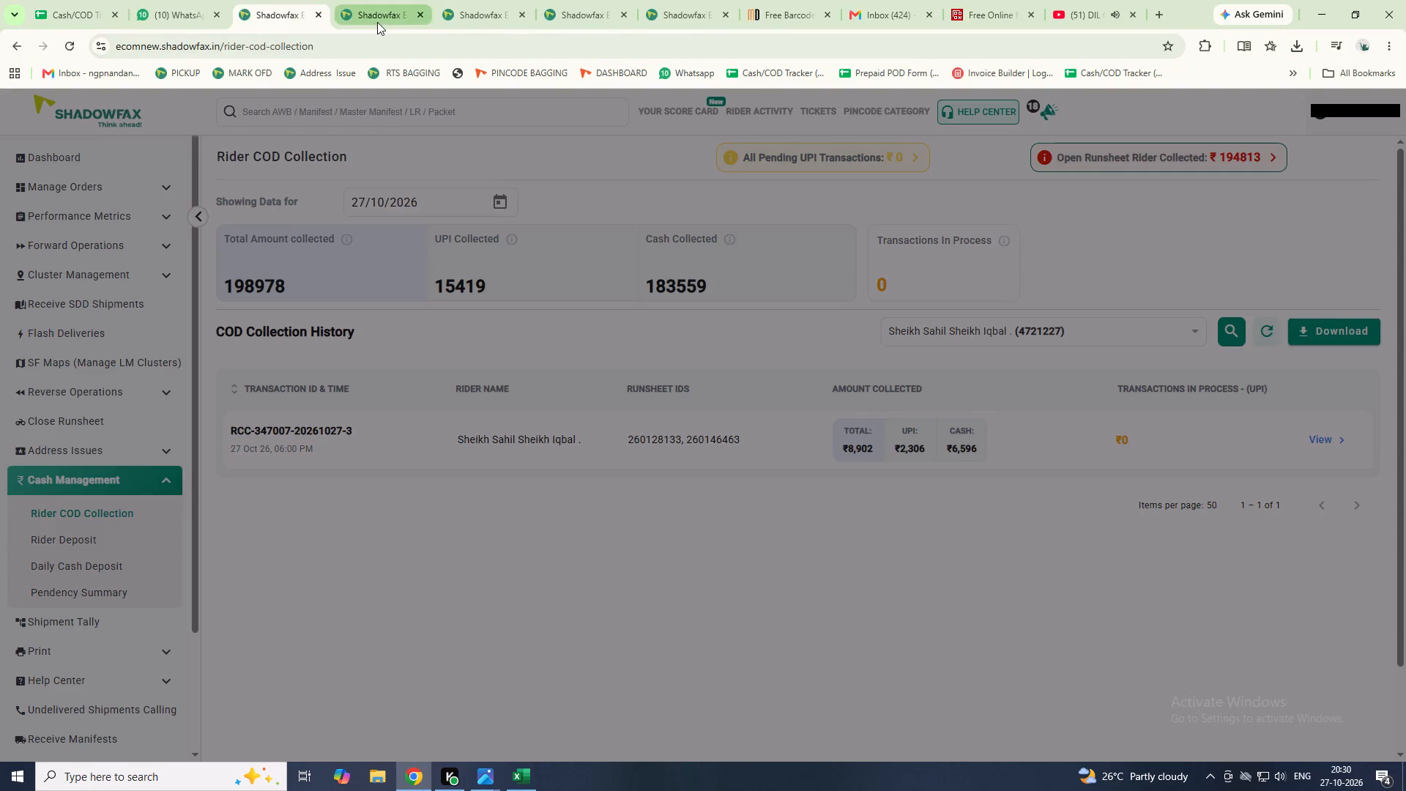
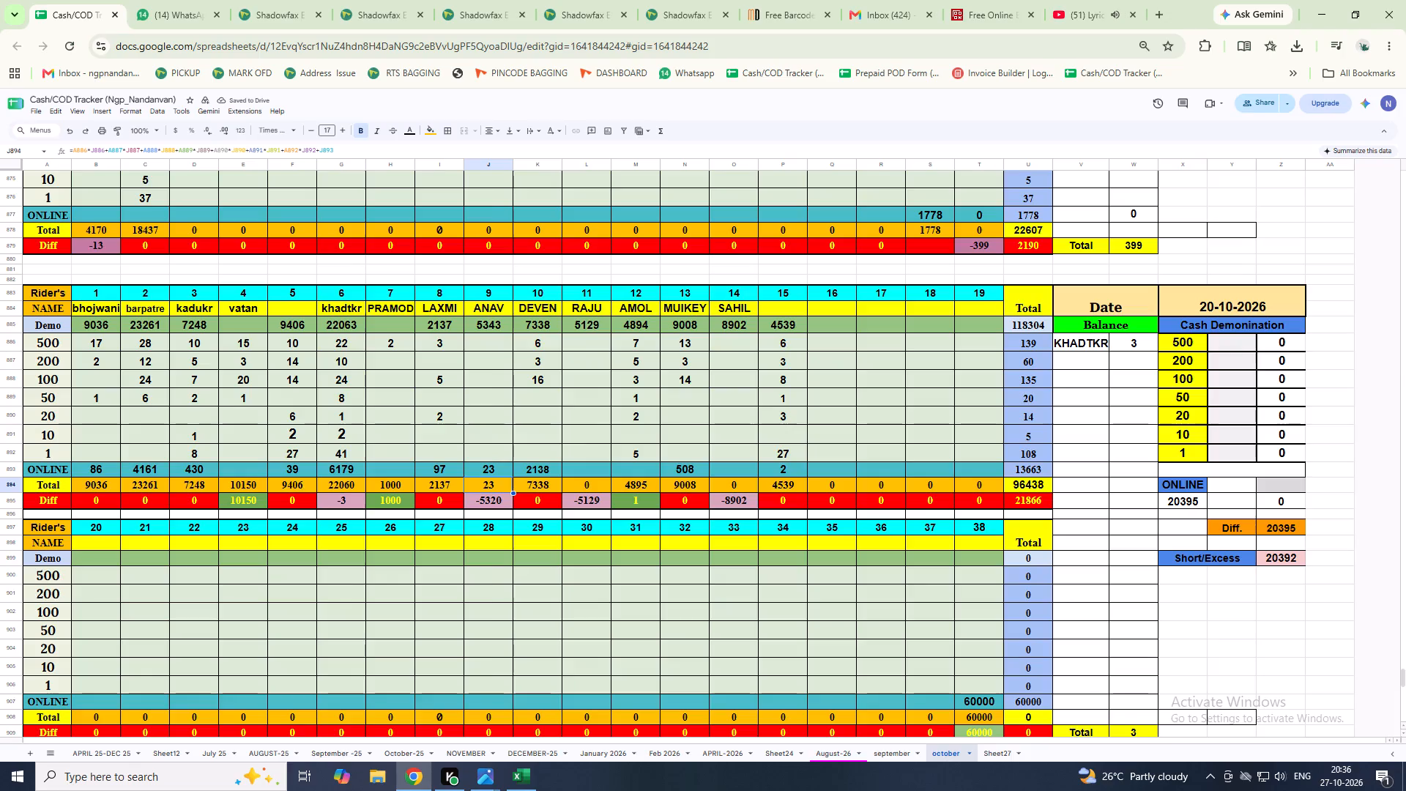
# From SAHIL's ONLINE cell in the tracker, go to Shadowfax's Daily Cash Deposit and check the 27-Oct-2026 deposit entries for his payments.
pyautogui.click(740, 469)
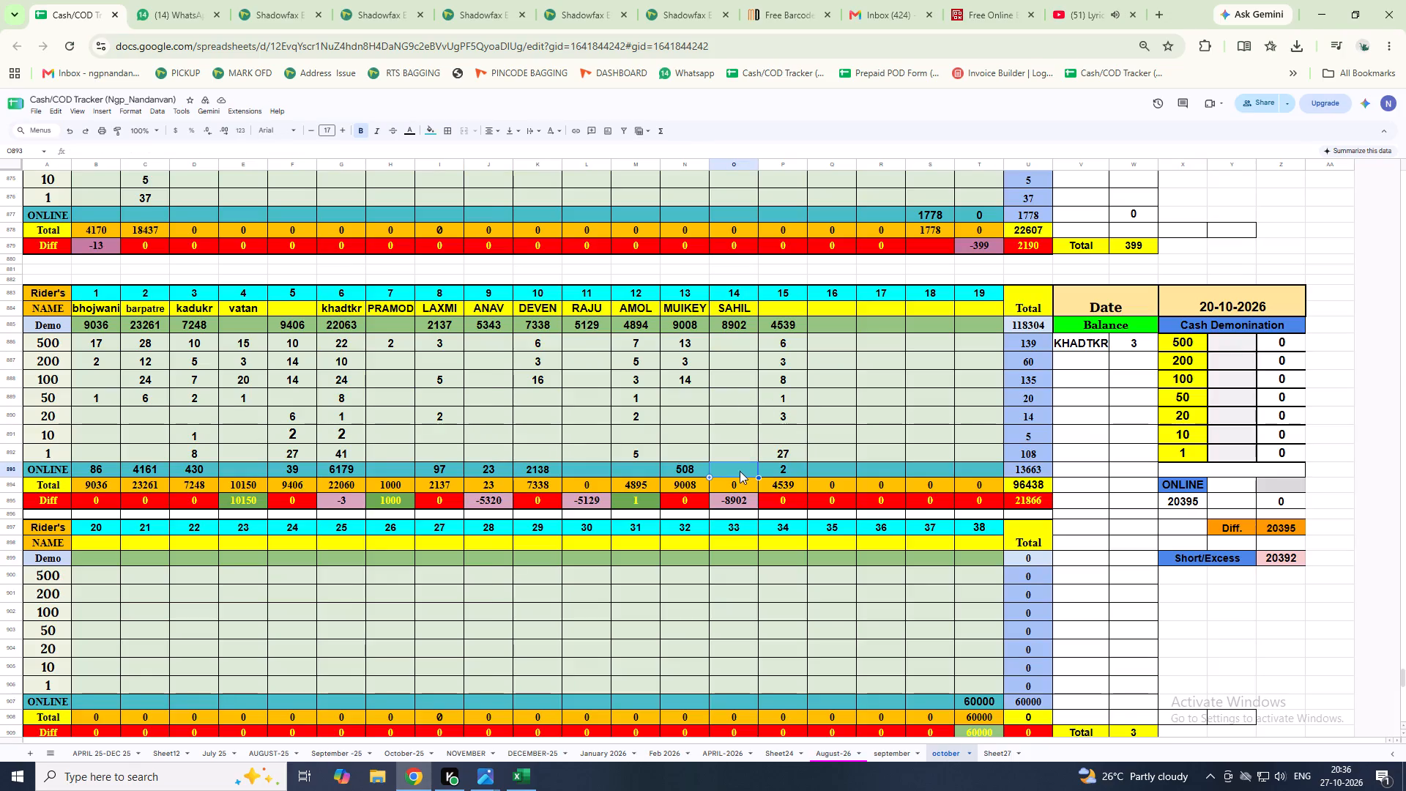
pyautogui.click(386, 12)
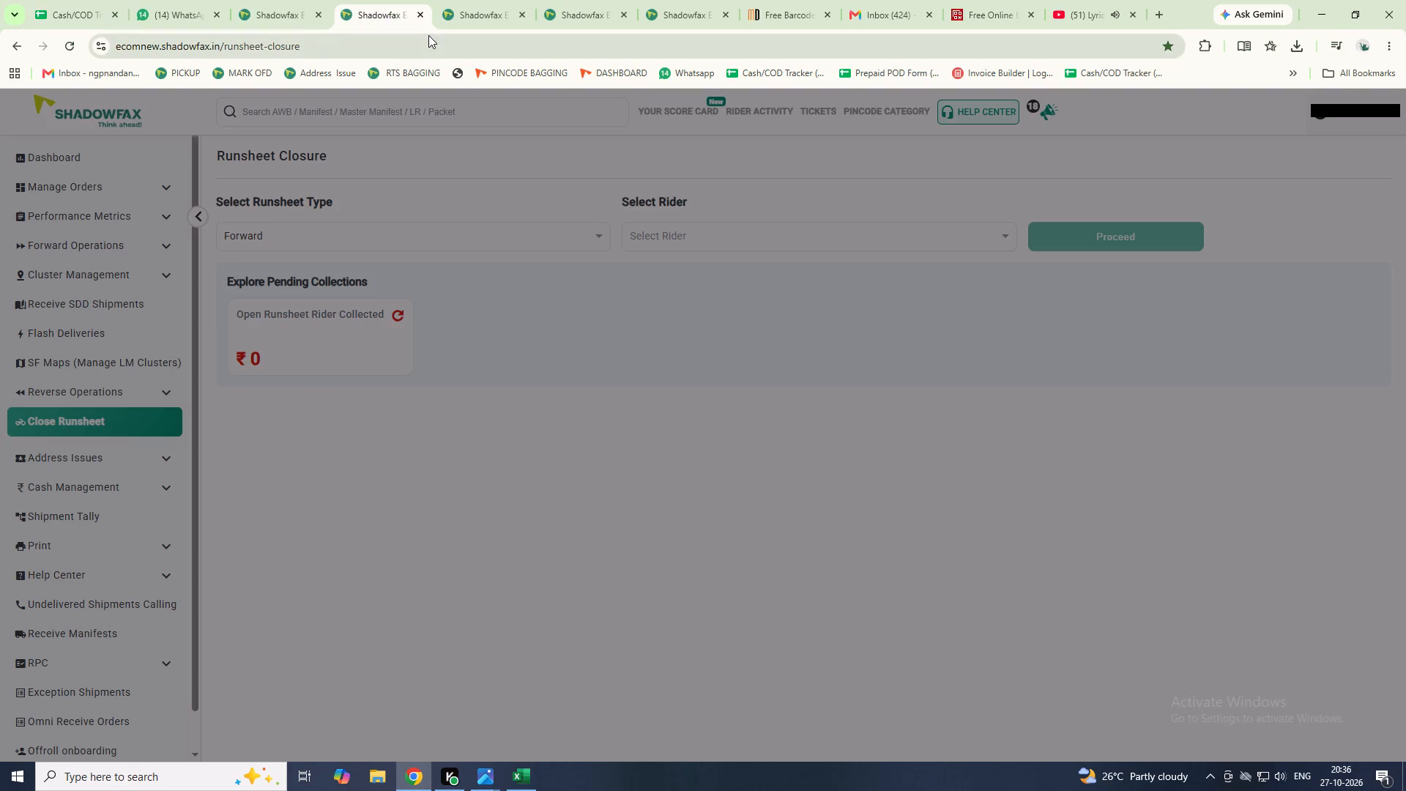
pyautogui.click(460, 16)
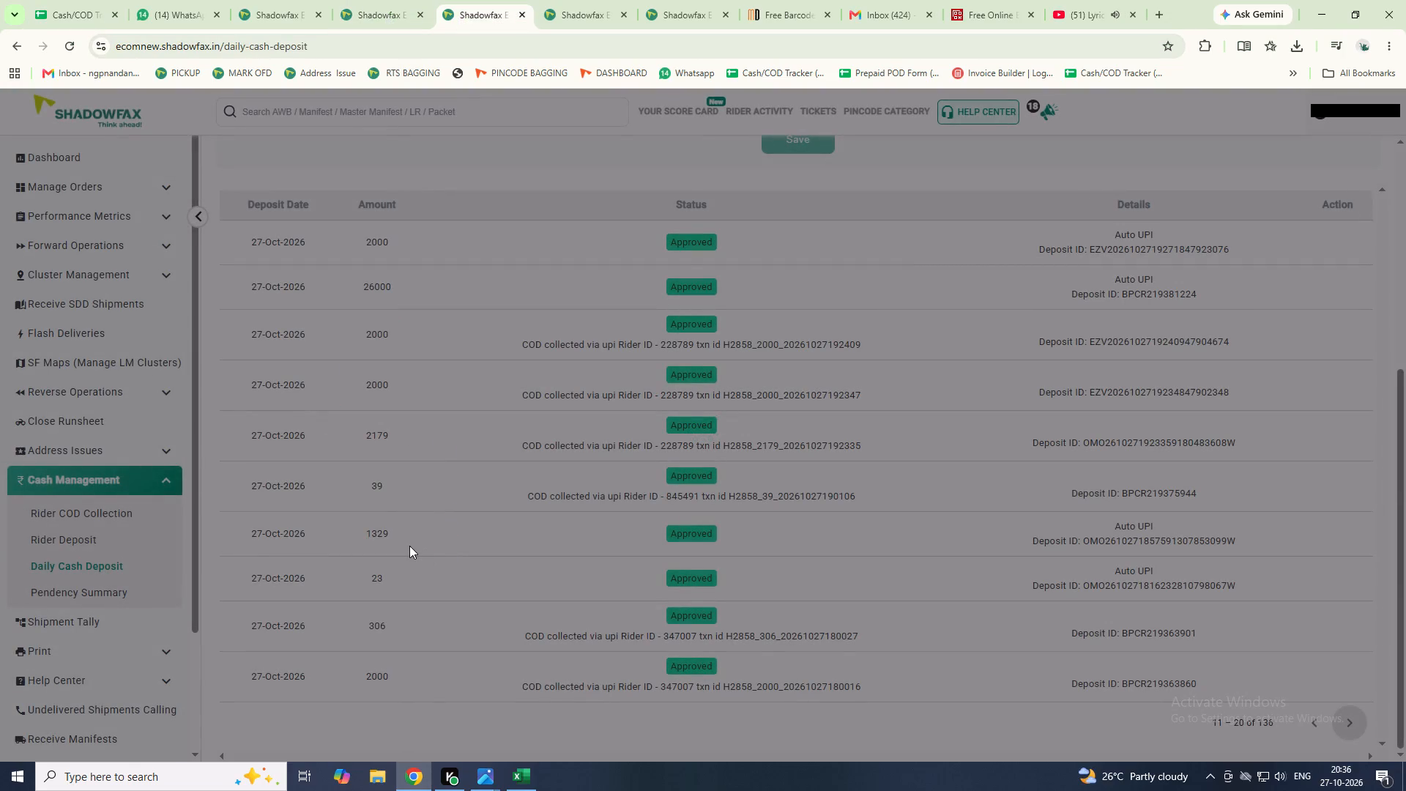
pyautogui.scroll(-4, 405, 525)
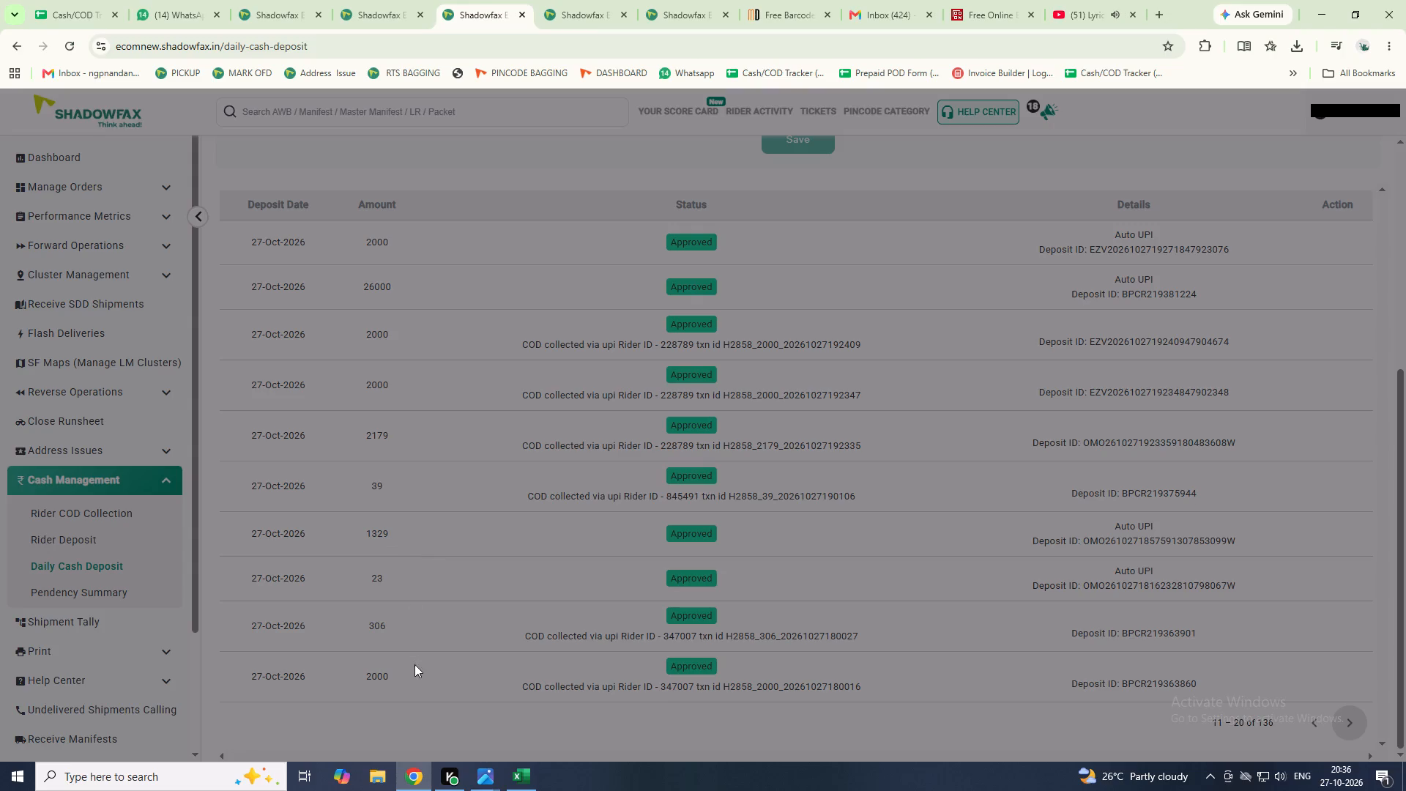
pyautogui.click(1355, 723)
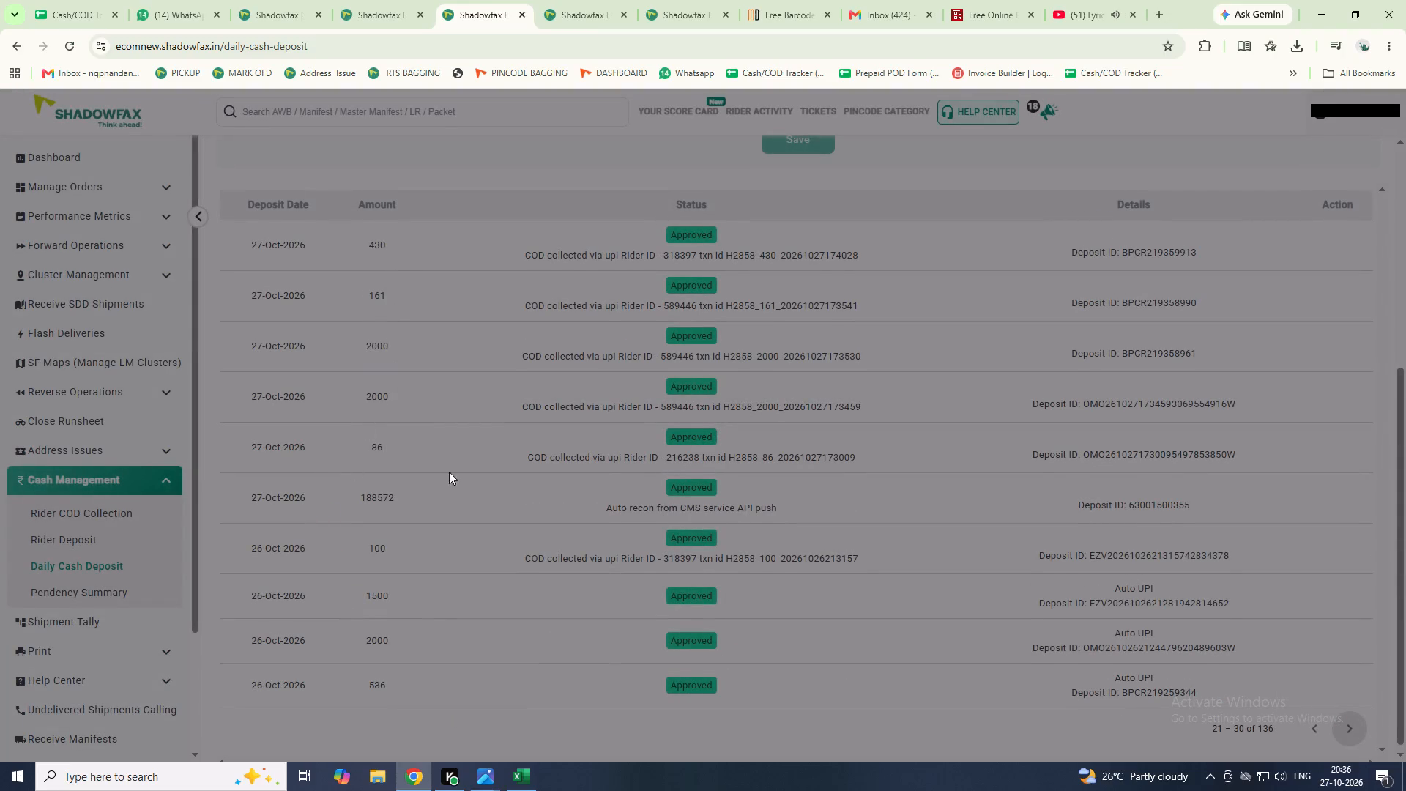
pyautogui.scroll(-2, 474, 549)
pyautogui.scroll(-1, 450, 665)
pyautogui.scroll(4, 447, 653)
pyautogui.scroll(-5, 454, 629)
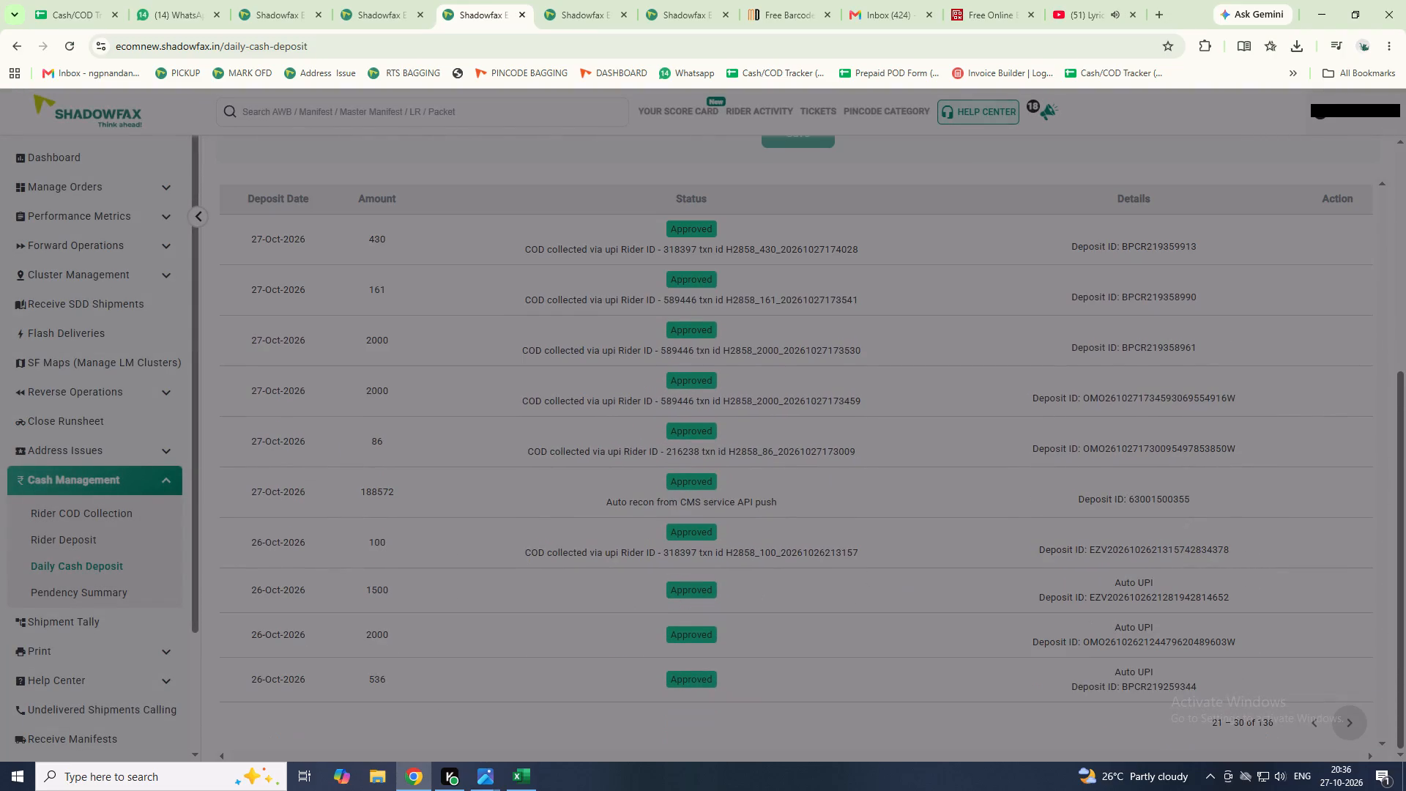
pyautogui.click(1317, 735)
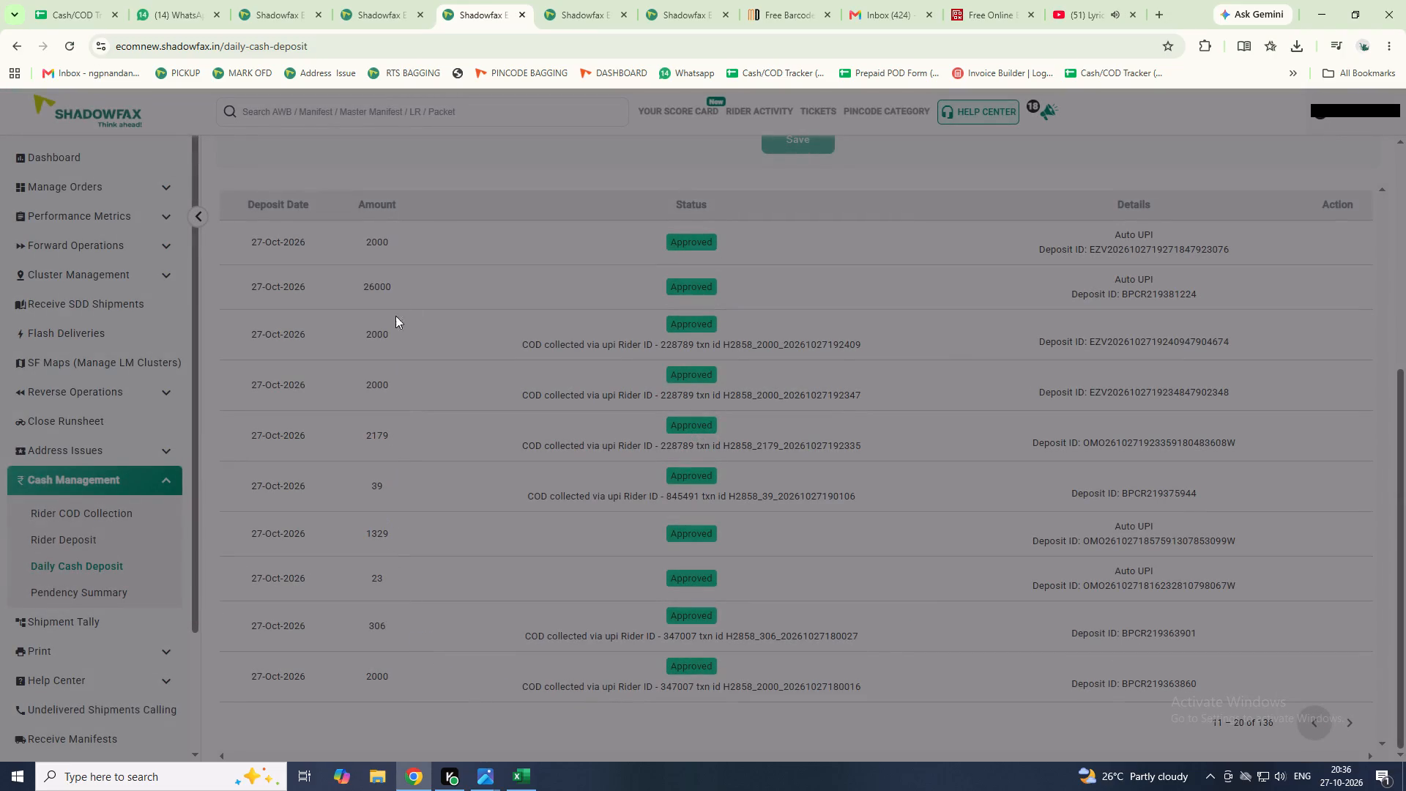
pyautogui.click(1308, 727)
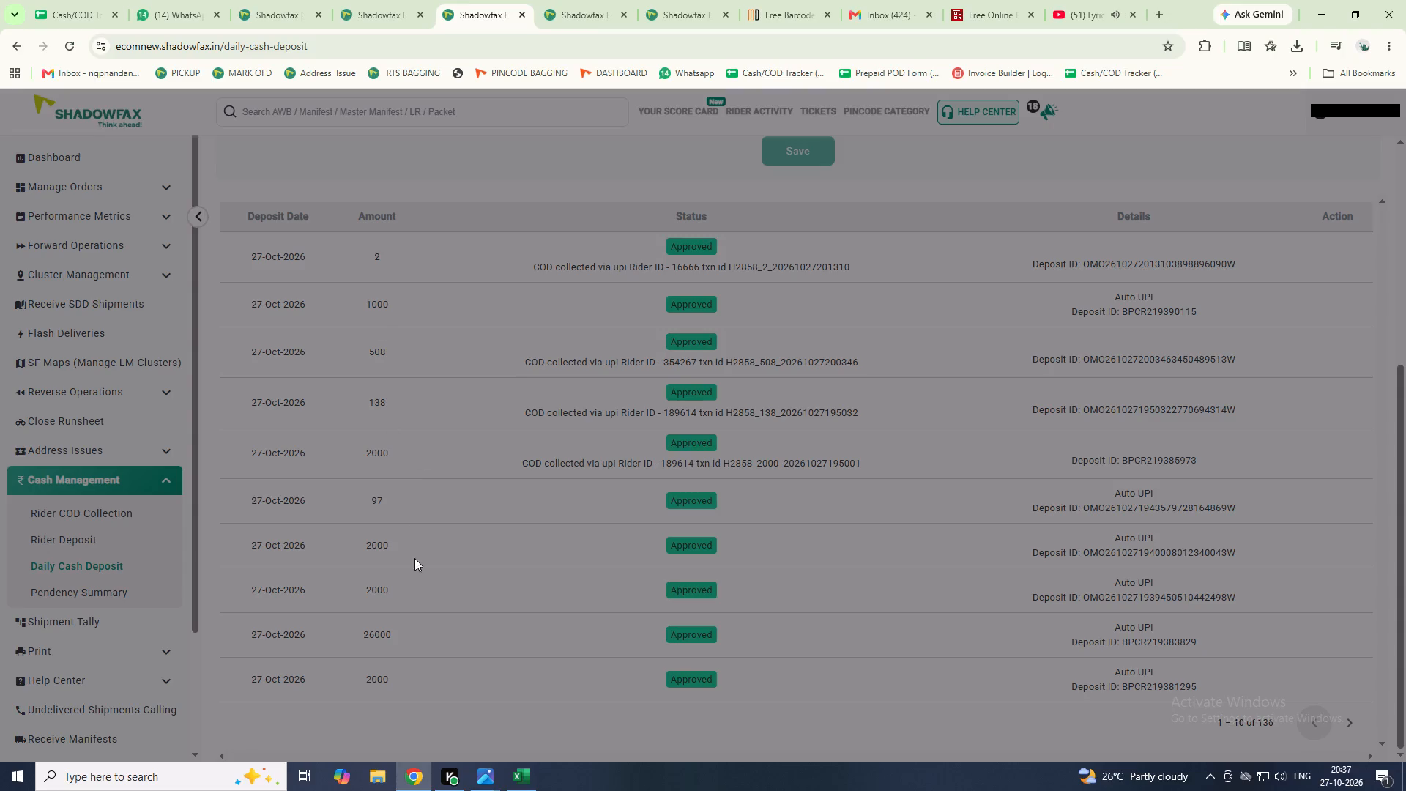
pyautogui.click(1314, 730)
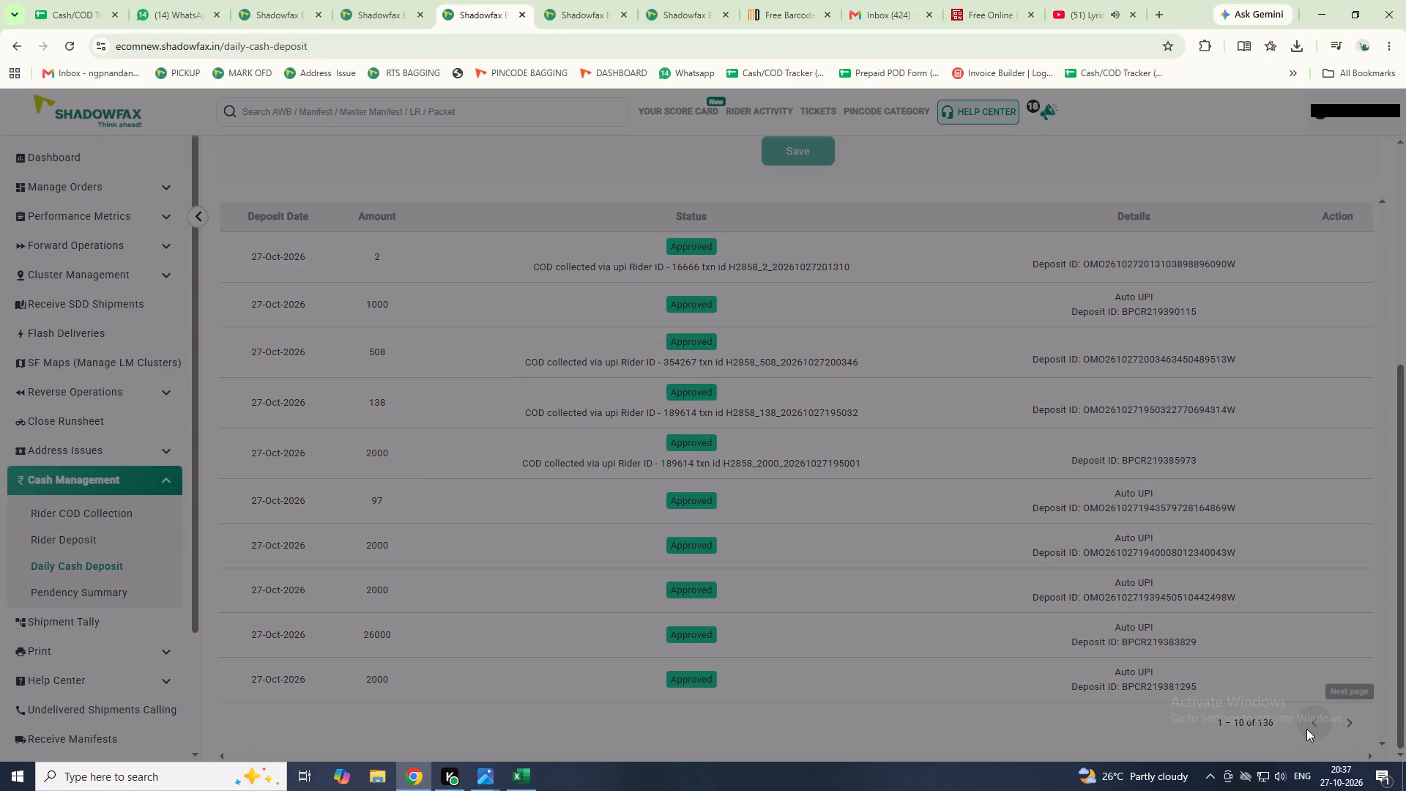
pyautogui.click(1298, 724)
pyautogui.tripleClick(1297, 724)
pyautogui.doubleClick(1301, 721)
pyautogui.click(1343, 719)
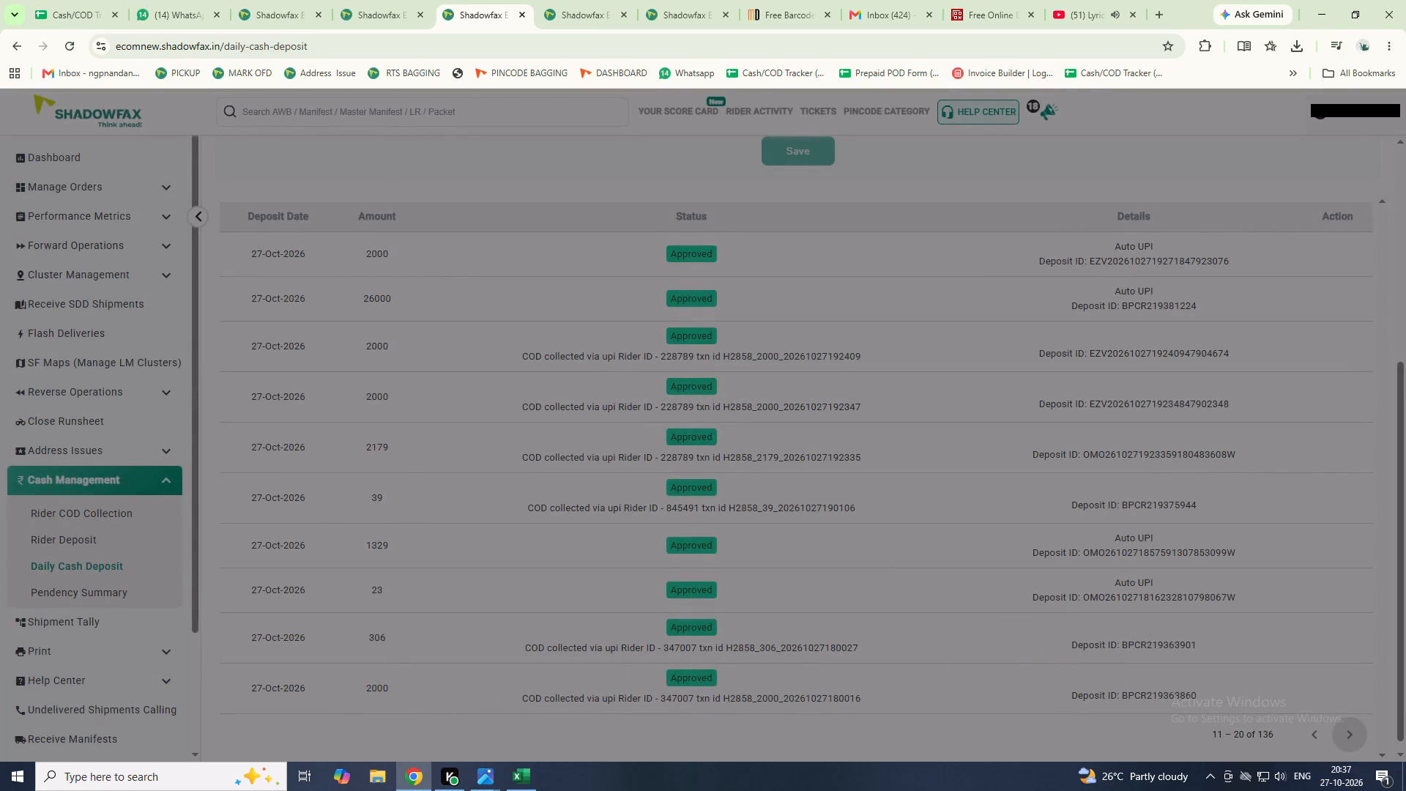
pyautogui.click(1343, 739)
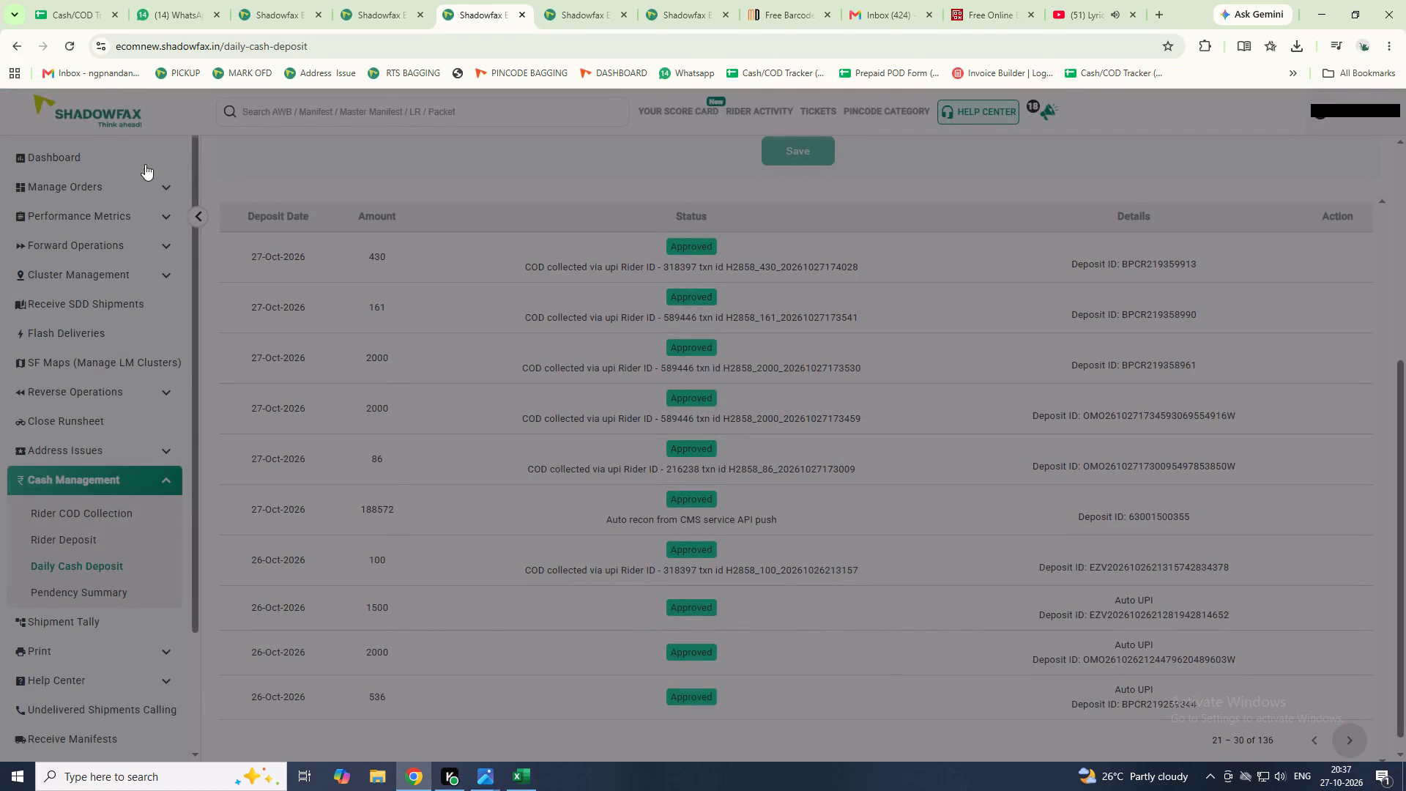
# Reload Daily Cash Deposit and go through the deposit history again, from the newest 27-Oct-2026 entries back into 26-Oct-2026.
pyautogui.click(73, 51)
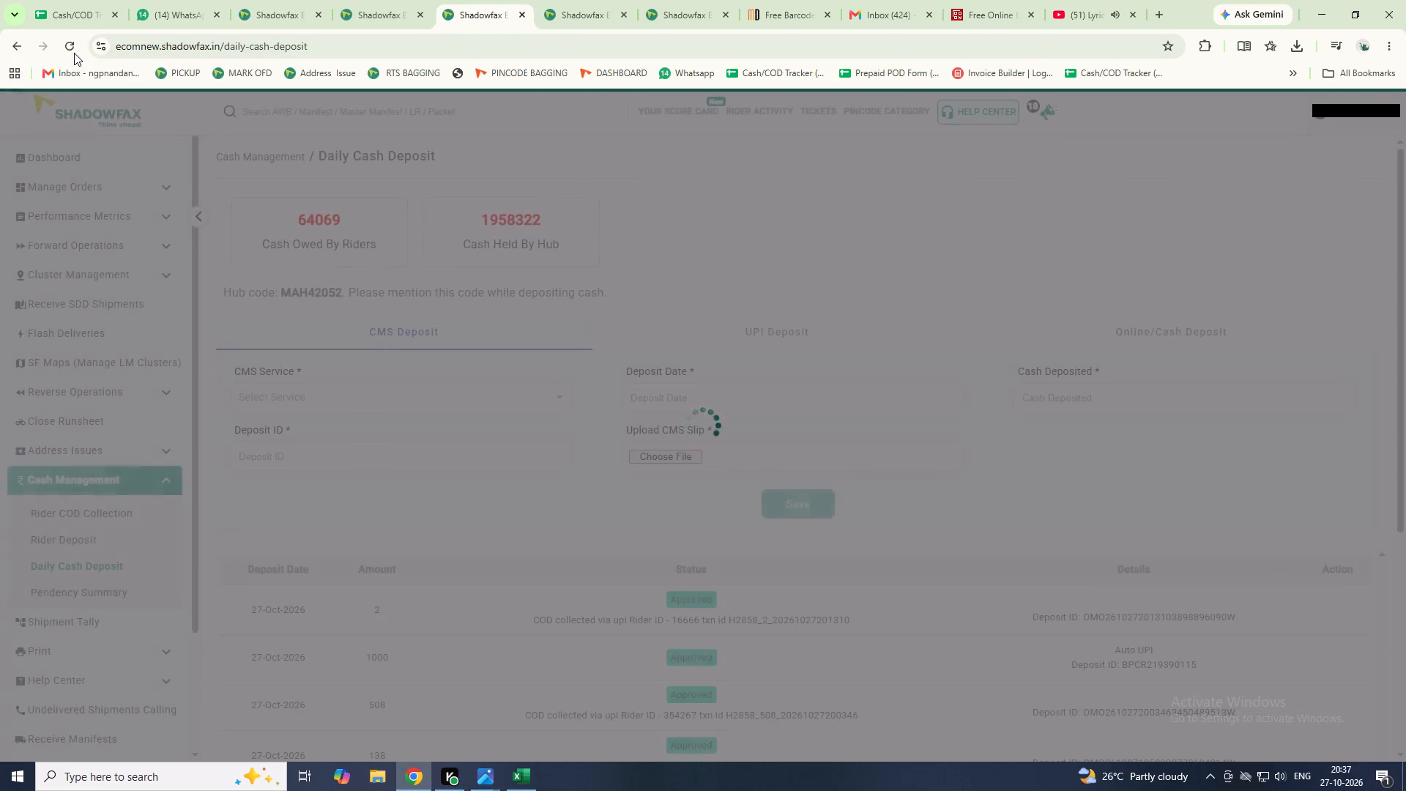
pyautogui.scroll(-1, 279, 324)
pyautogui.scroll(-3, 481, 491)
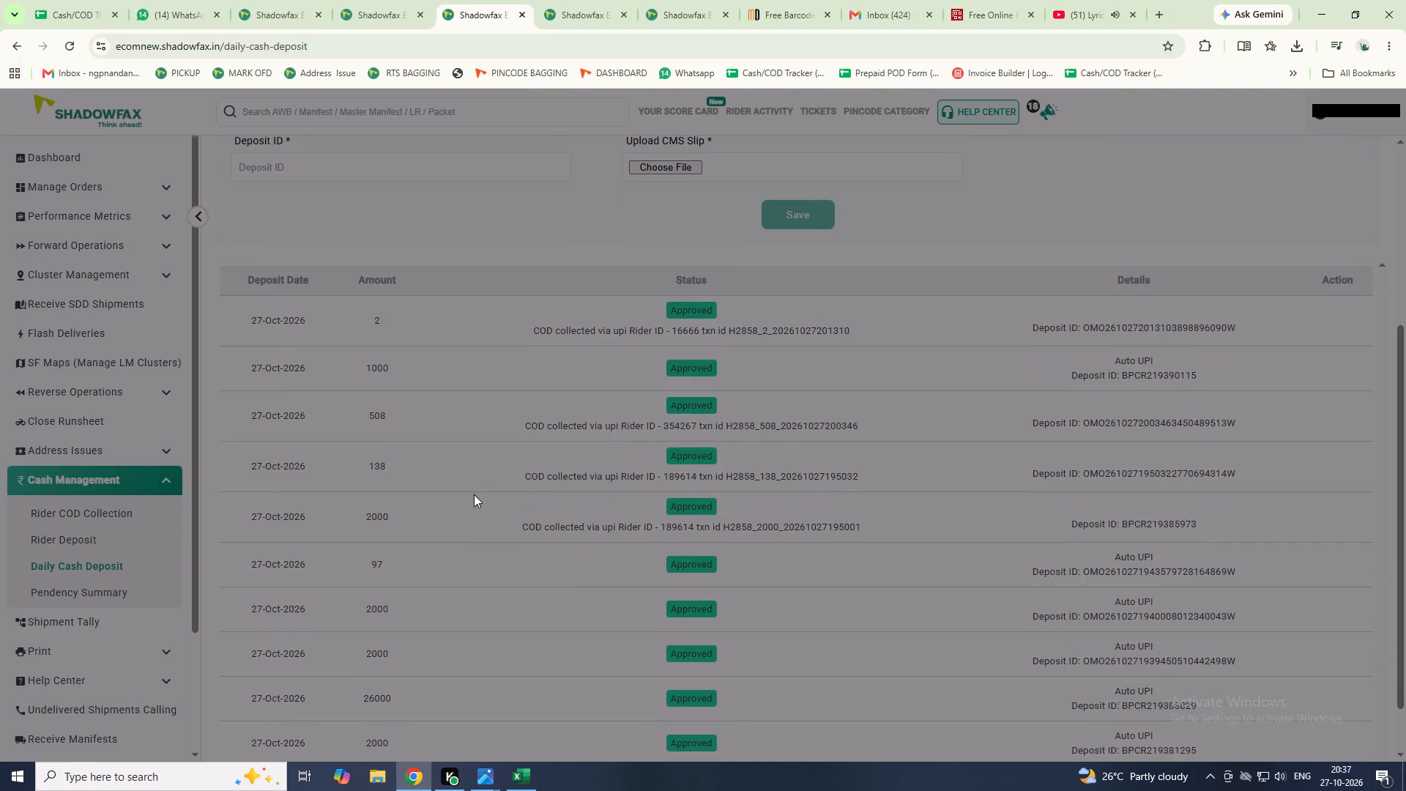
pyautogui.scroll(-3, 403, 494)
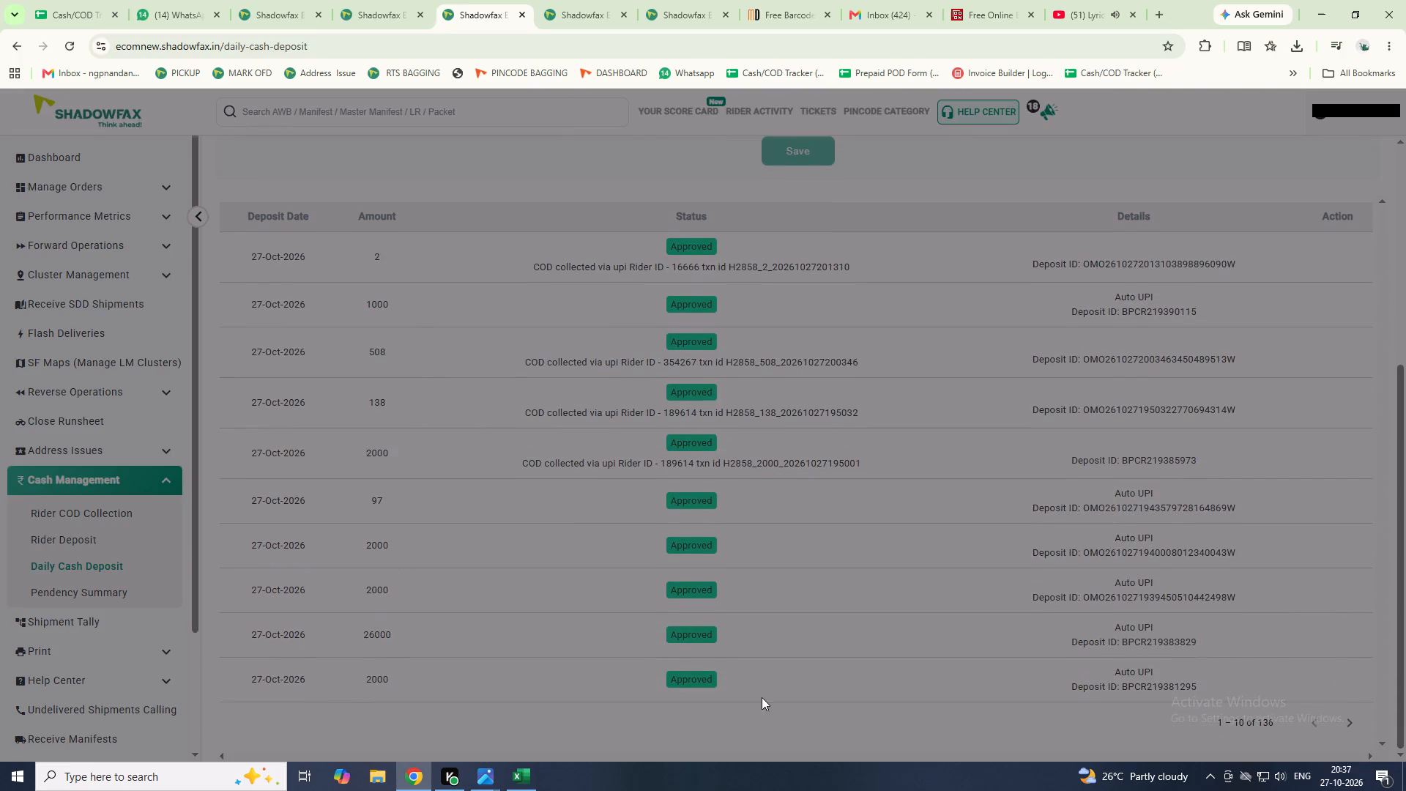
pyautogui.click(1346, 718)
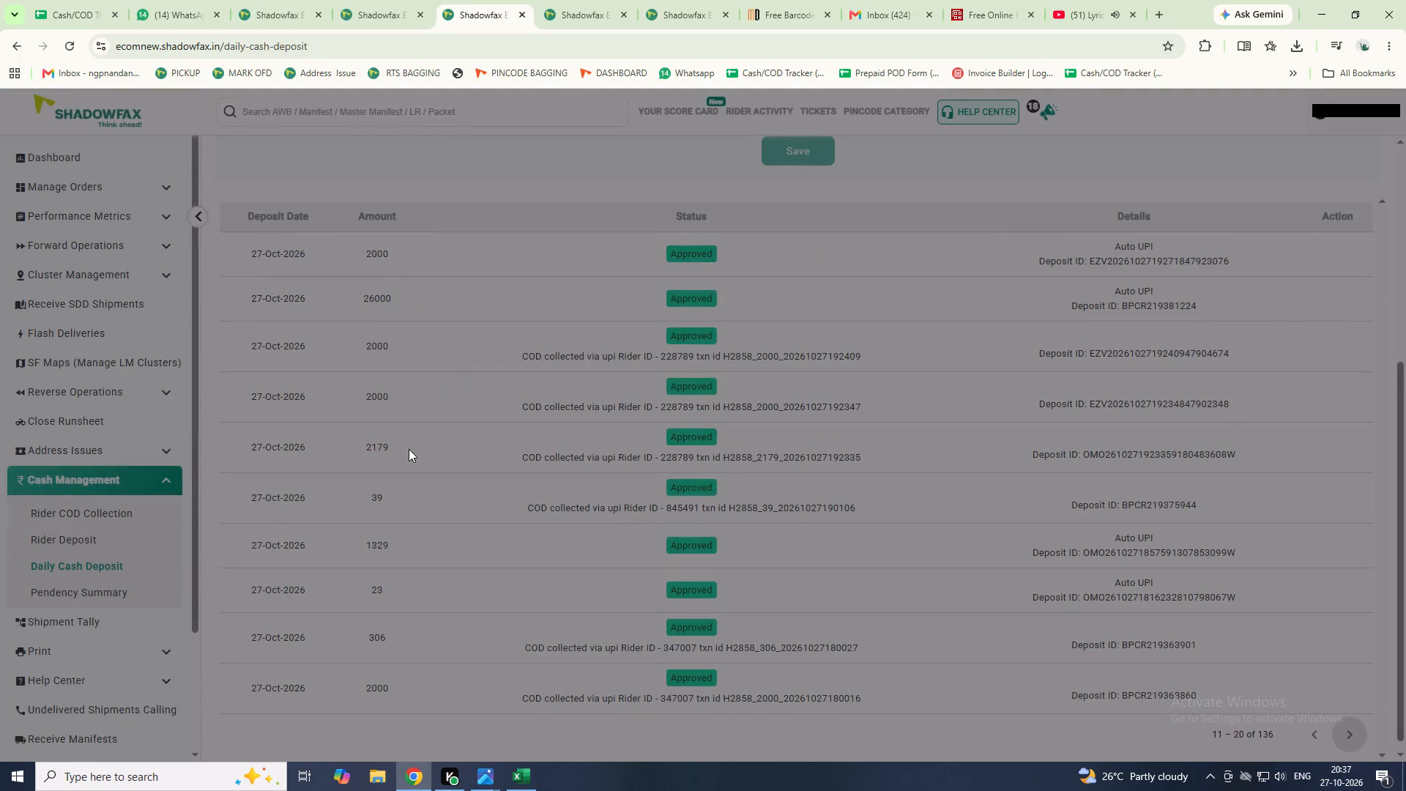
pyautogui.scroll(-1, 410, 669)
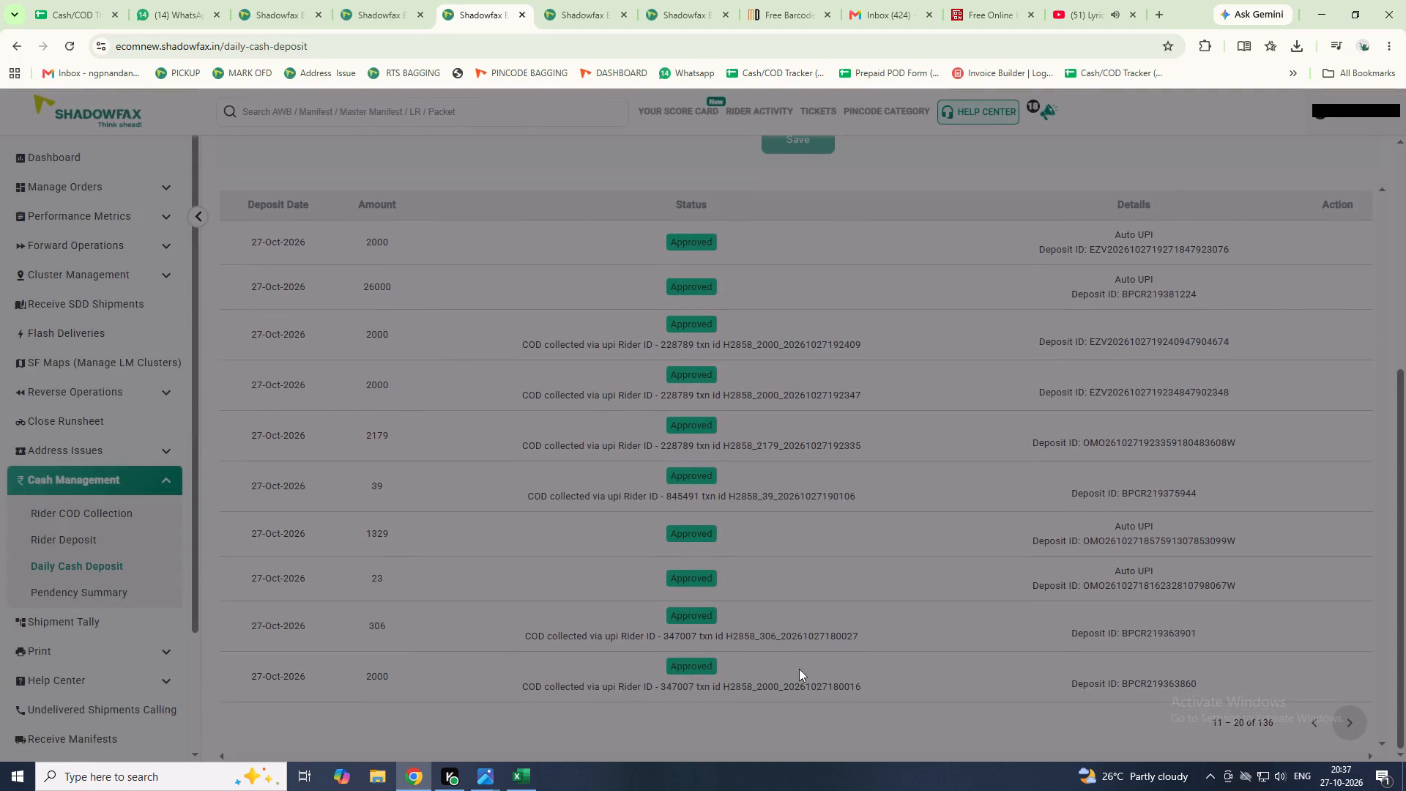
pyautogui.click(1351, 714)
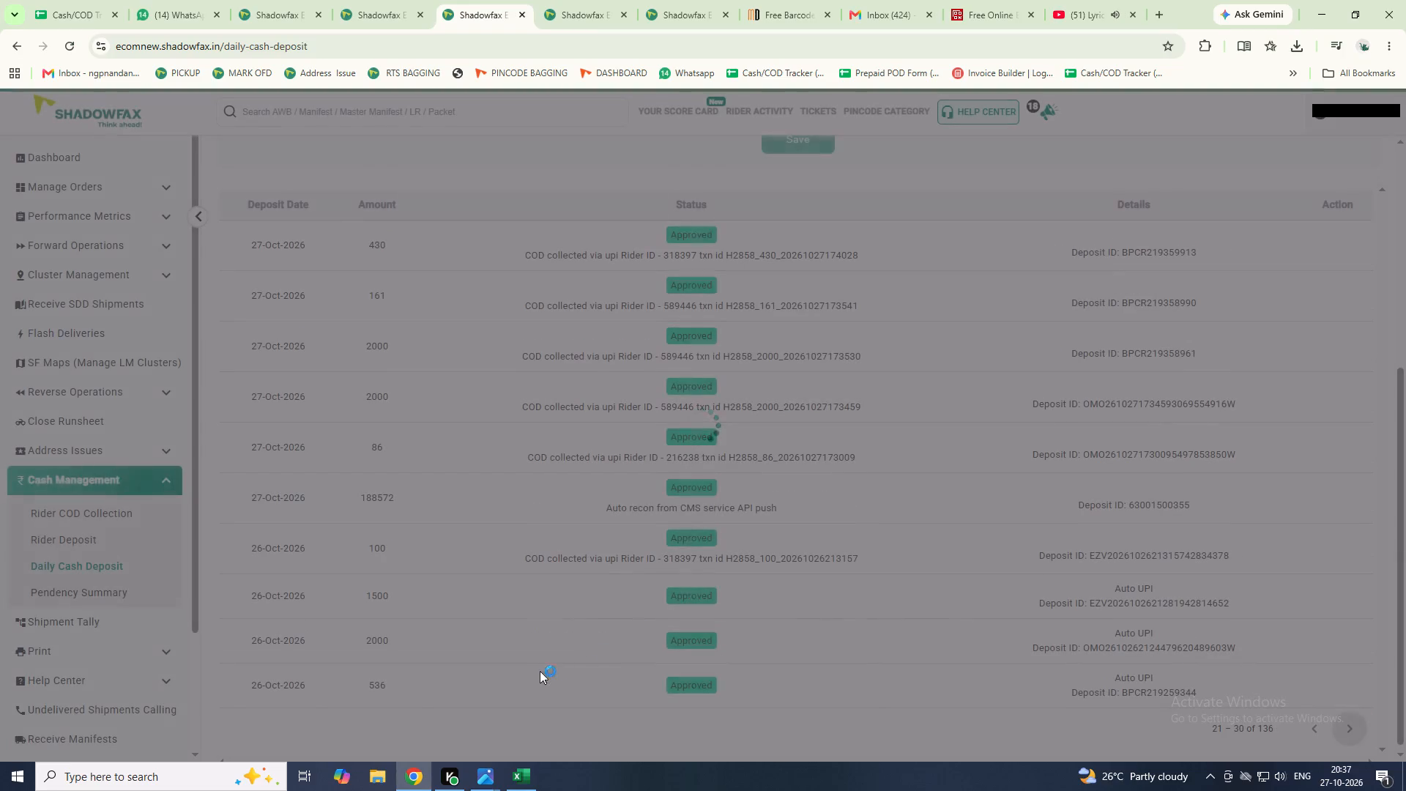
pyautogui.scroll(-1, 388, 335)
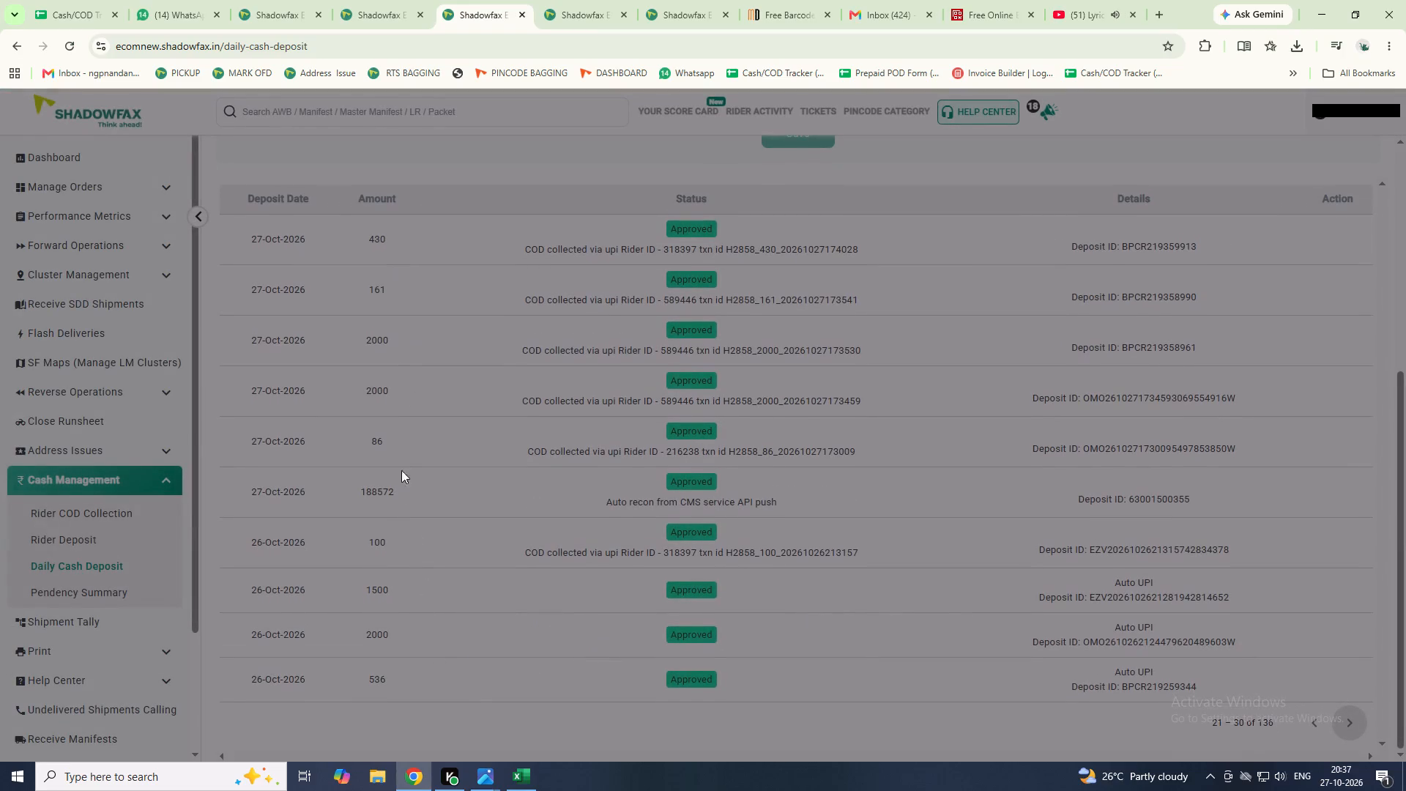
pyautogui.scroll(-1, 401, 470)
pyautogui.scroll(-1, 404, 557)
pyautogui.scroll(-1, 398, 638)
pyautogui.click(1345, 724)
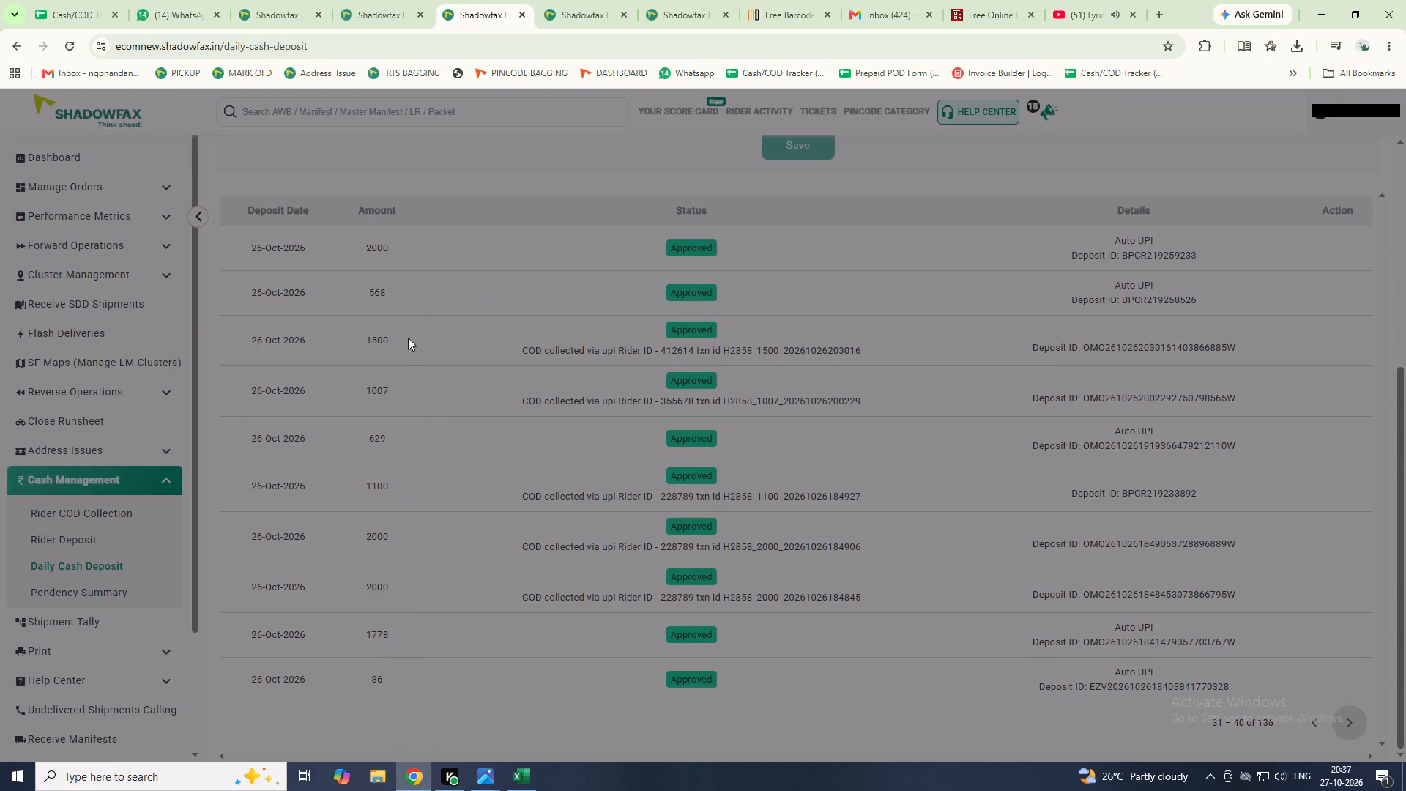
pyautogui.scroll(-3, 409, 500)
pyautogui.scroll(4, 397, 647)
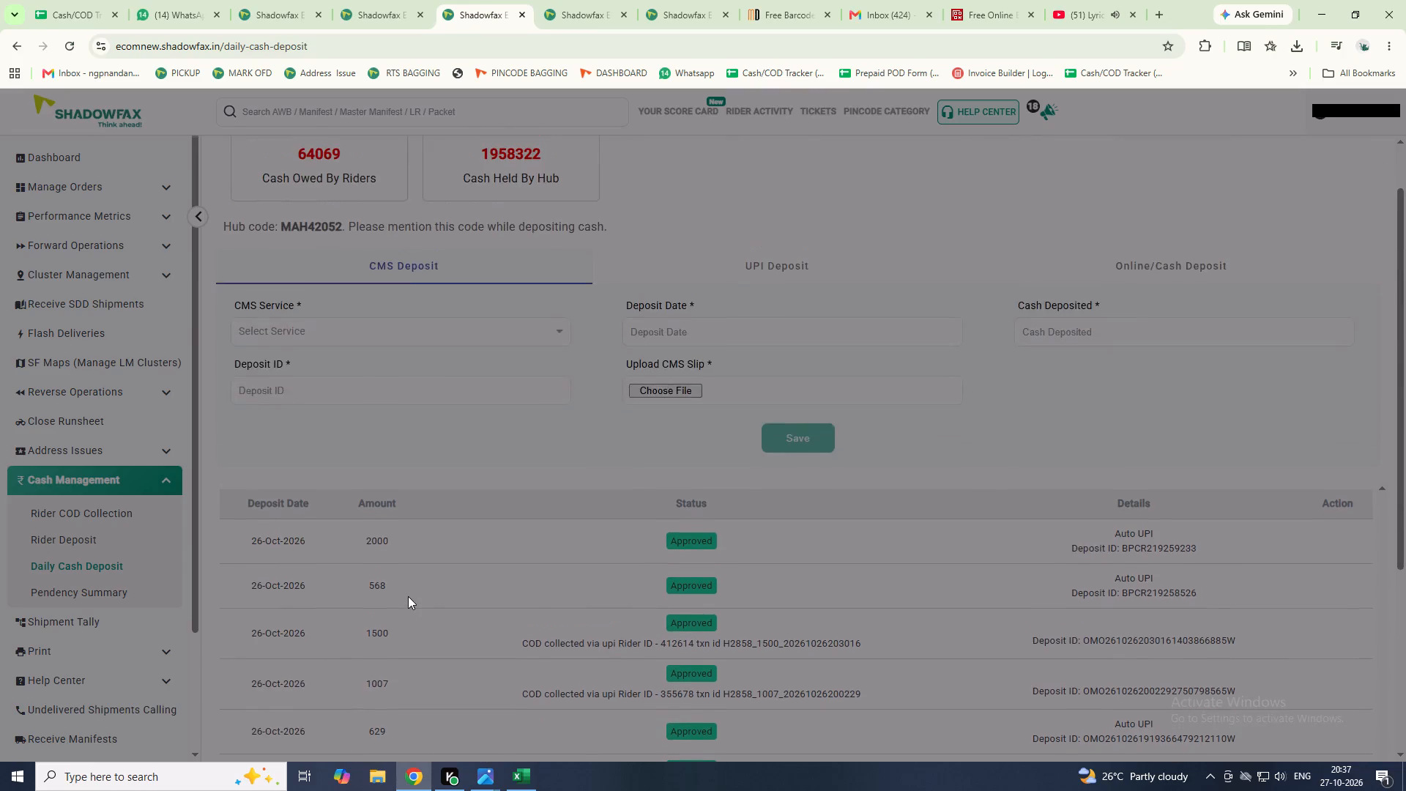
pyautogui.scroll(-6, 408, 596)
pyautogui.scroll(4, 754, 389)
# Open the payment details of SAHIL's 27 Oct collection in Rider COD Collection to examine the cash and UPI split.
pyautogui.click(280, 1)
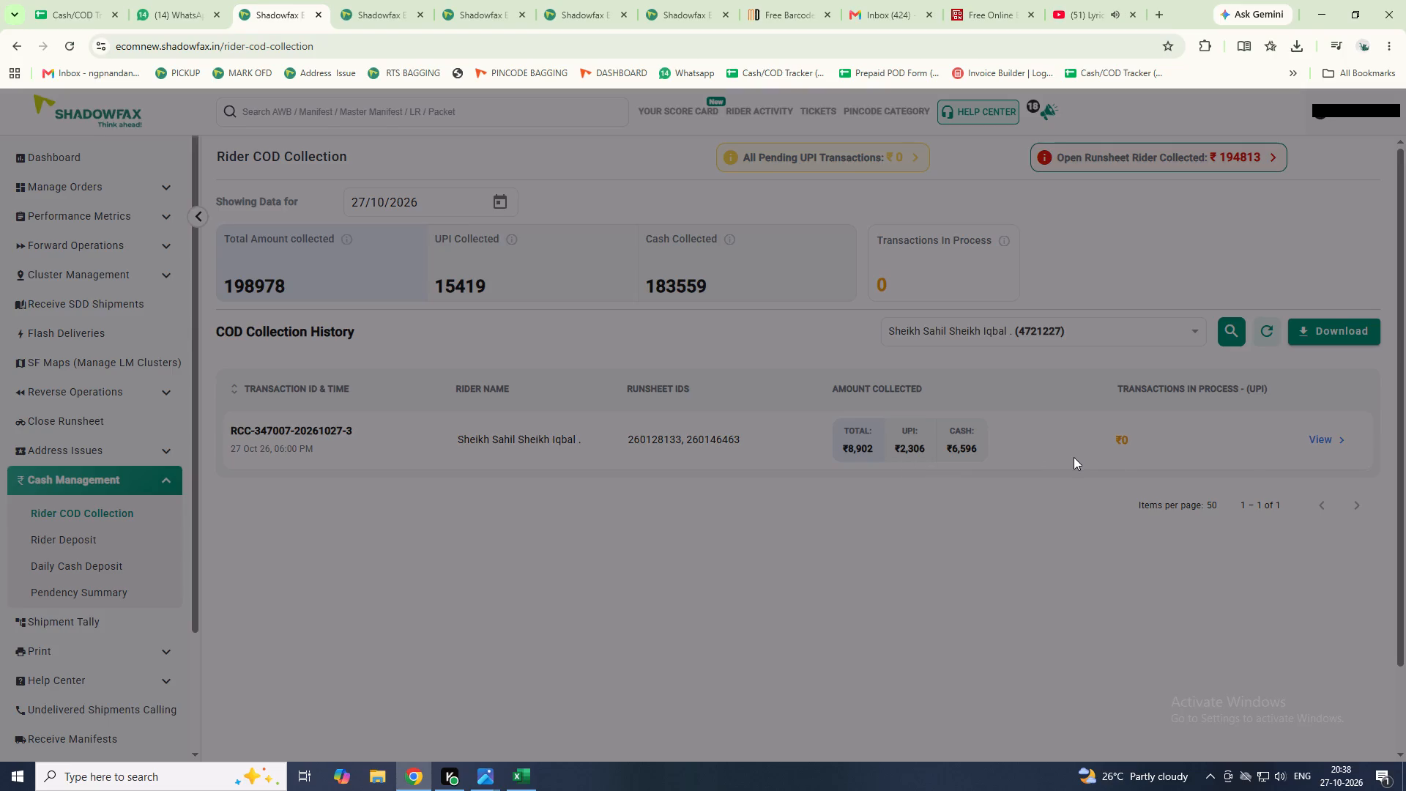
pyautogui.click(1334, 437)
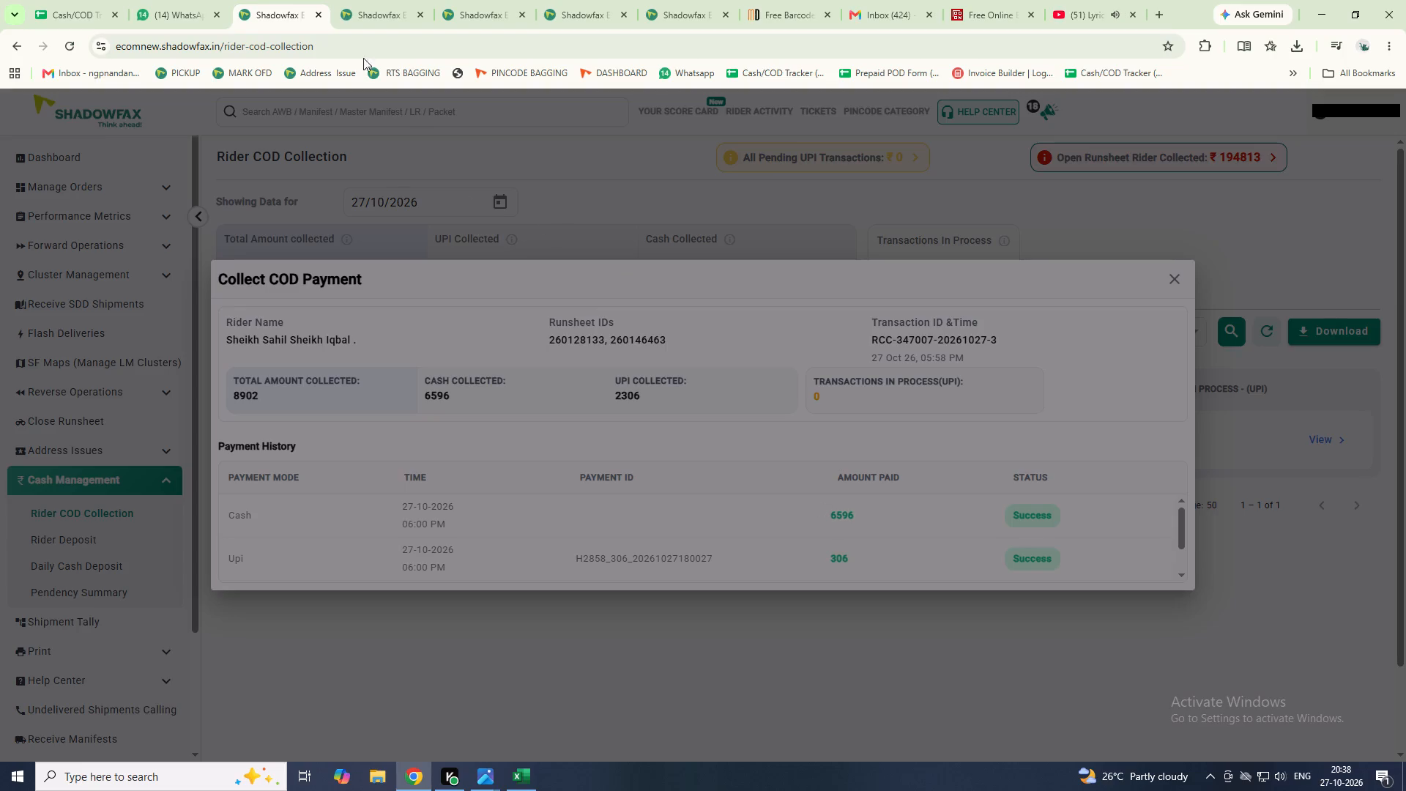
# Return to Daily Cash Deposit and examine the 26-Oct and 25-Oct-2026 deposits, paging back toward the newer entries.
pyautogui.click(362, 24)
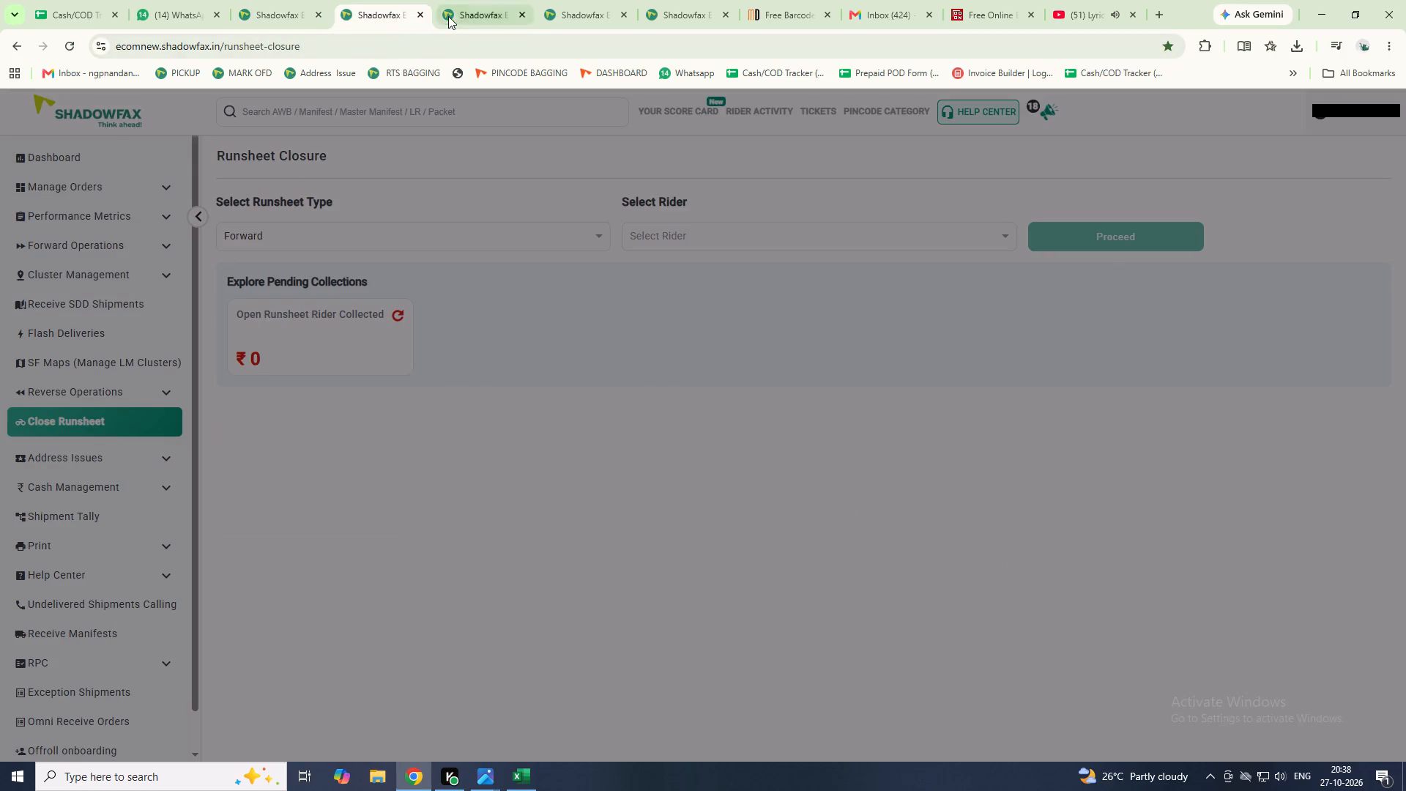
pyautogui.click(458, 16)
pyautogui.scroll(-4, 425, 535)
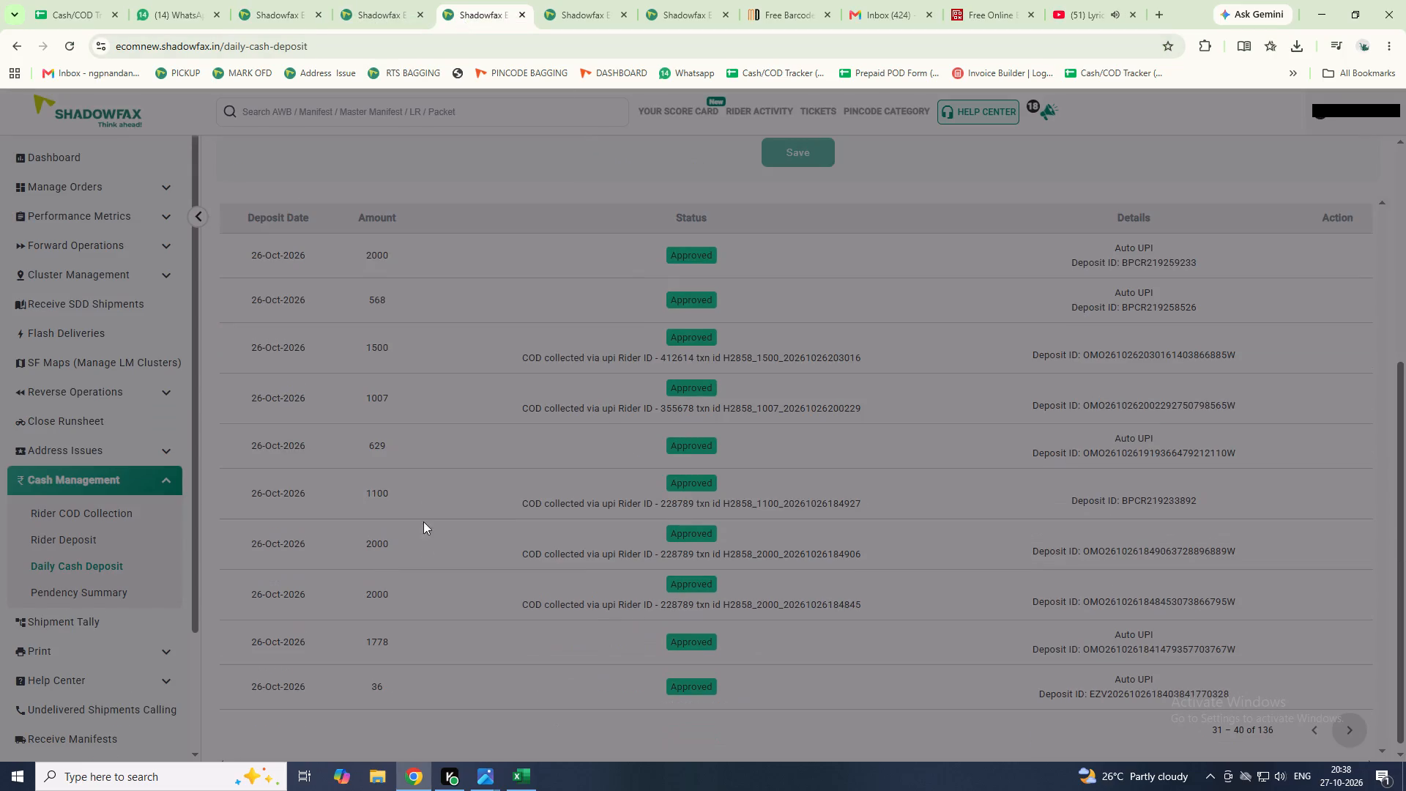
pyautogui.scroll(-1, 414, 546)
pyautogui.click(1354, 719)
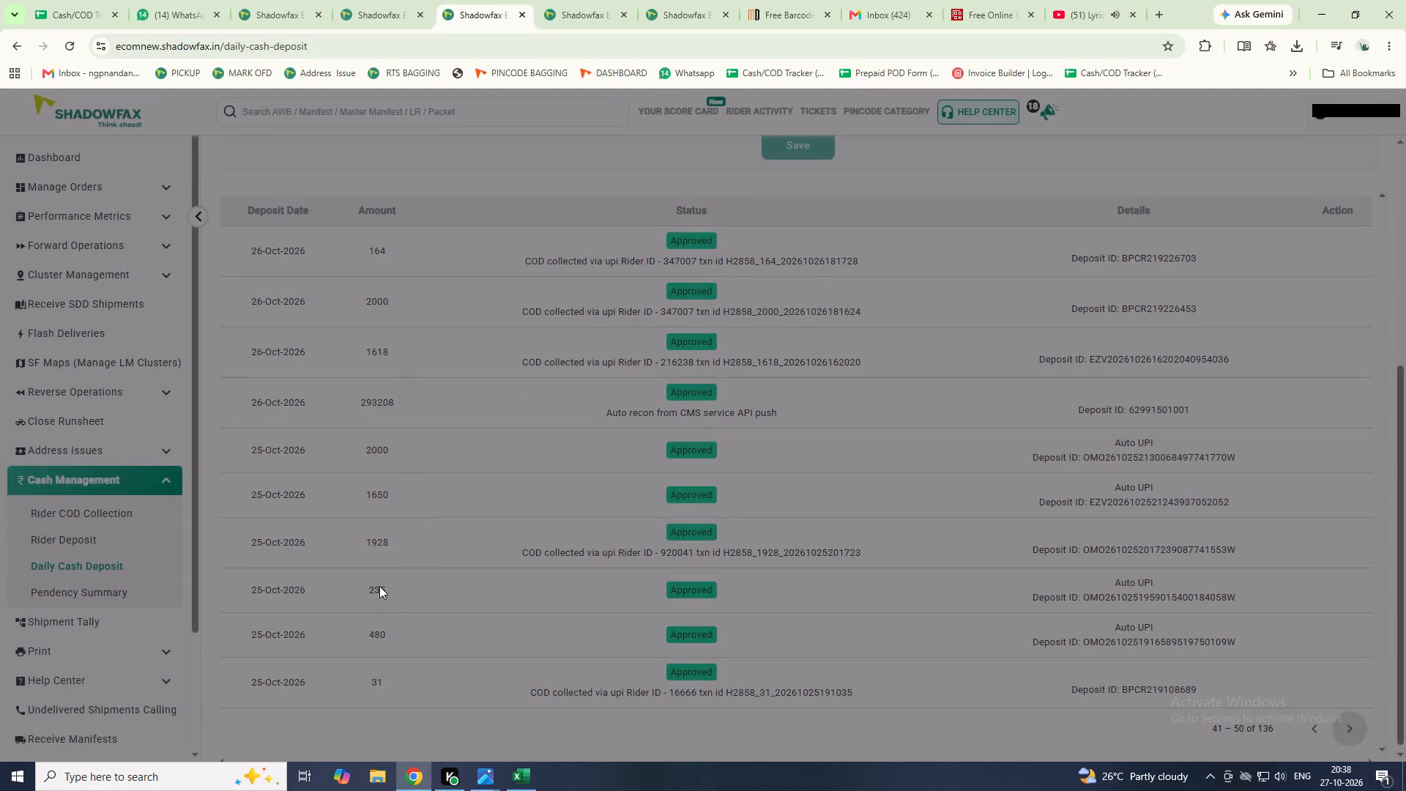
pyautogui.click(1361, 721)
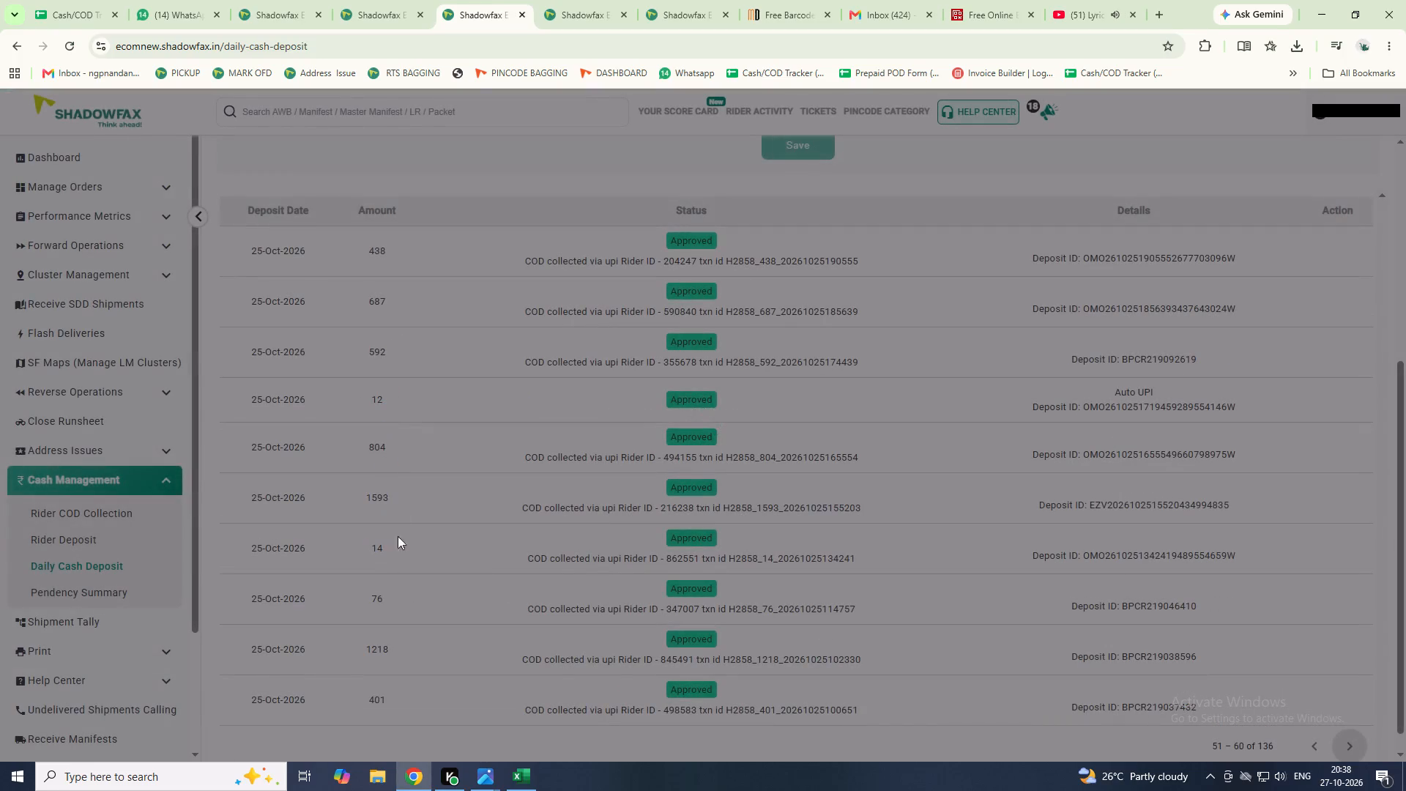
pyautogui.click(1322, 746)
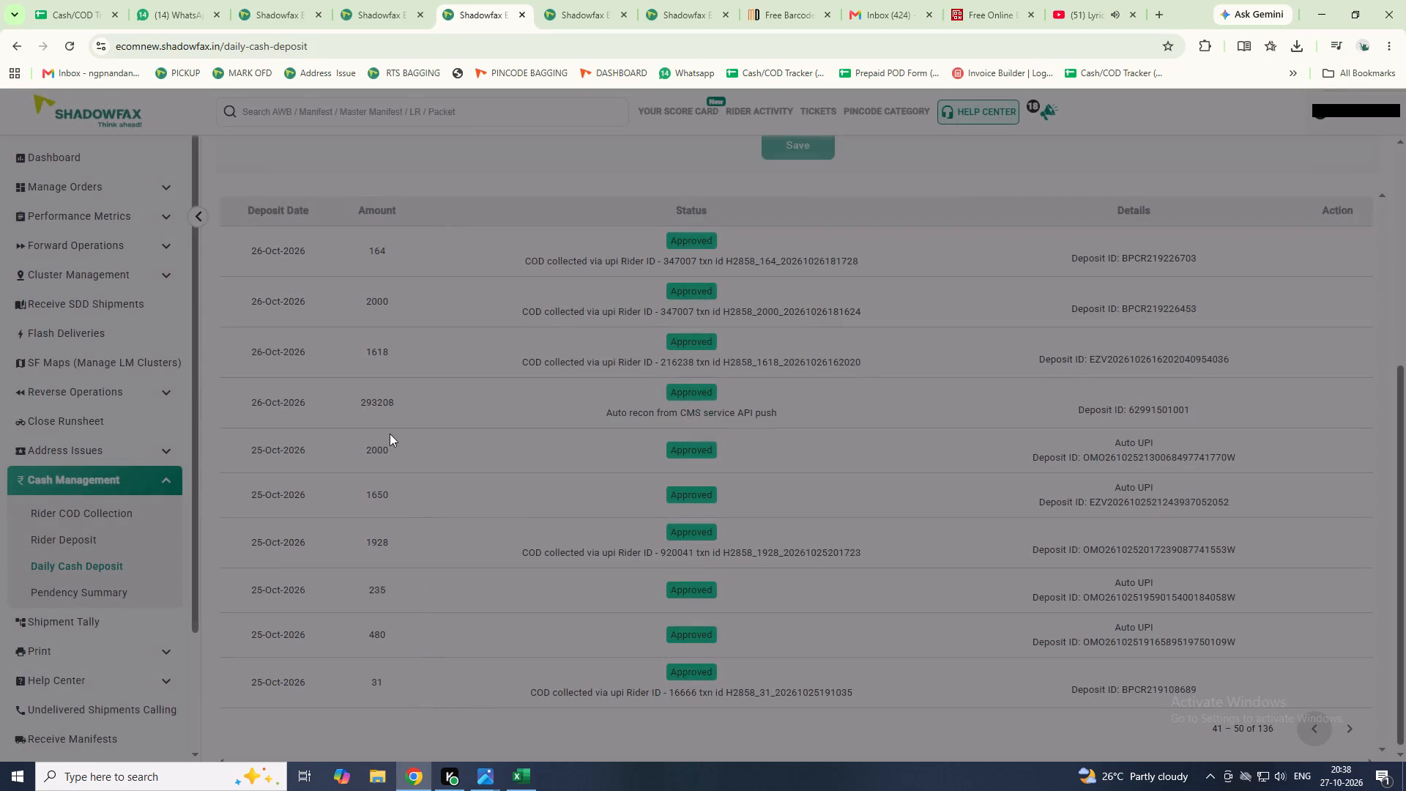
pyautogui.click(1321, 735)
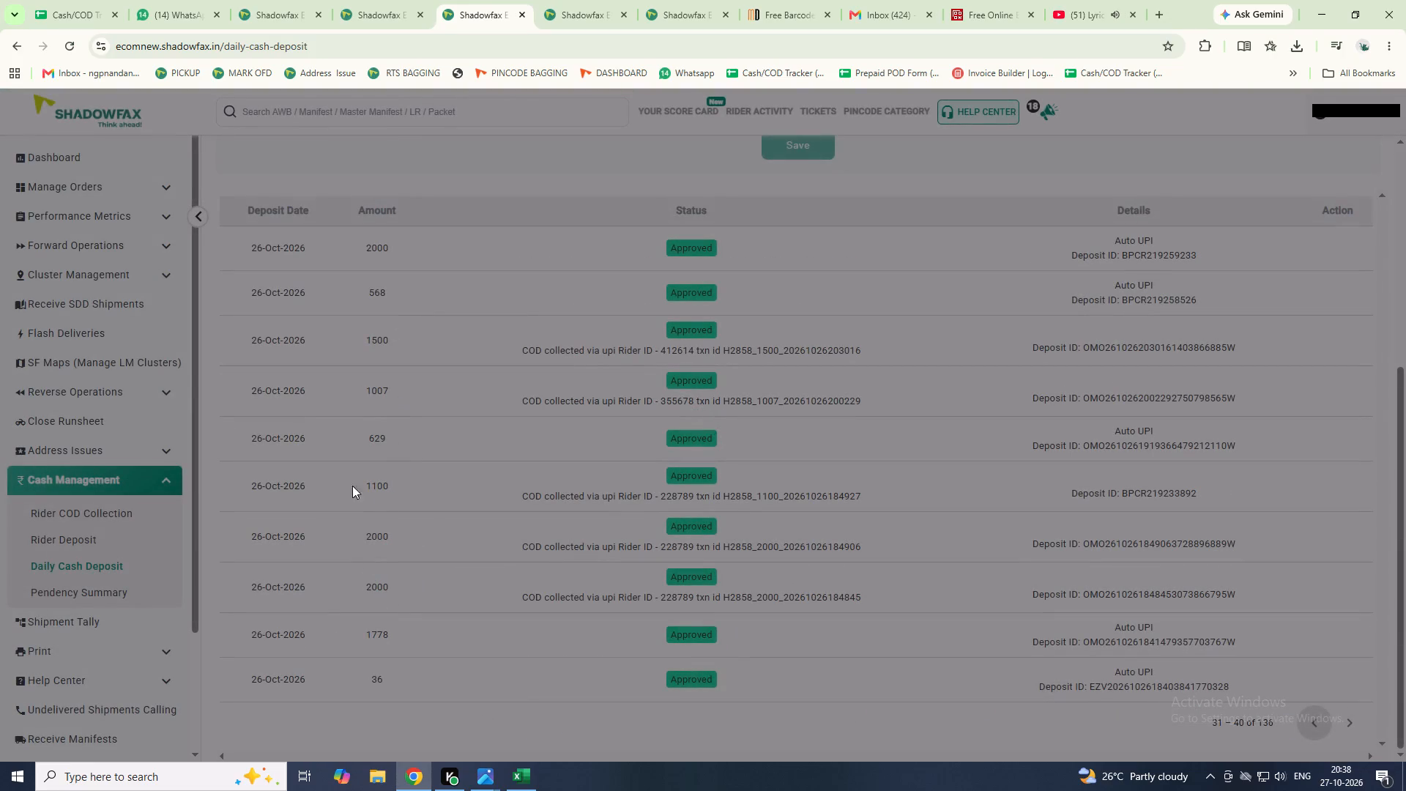
pyautogui.click(1316, 722)
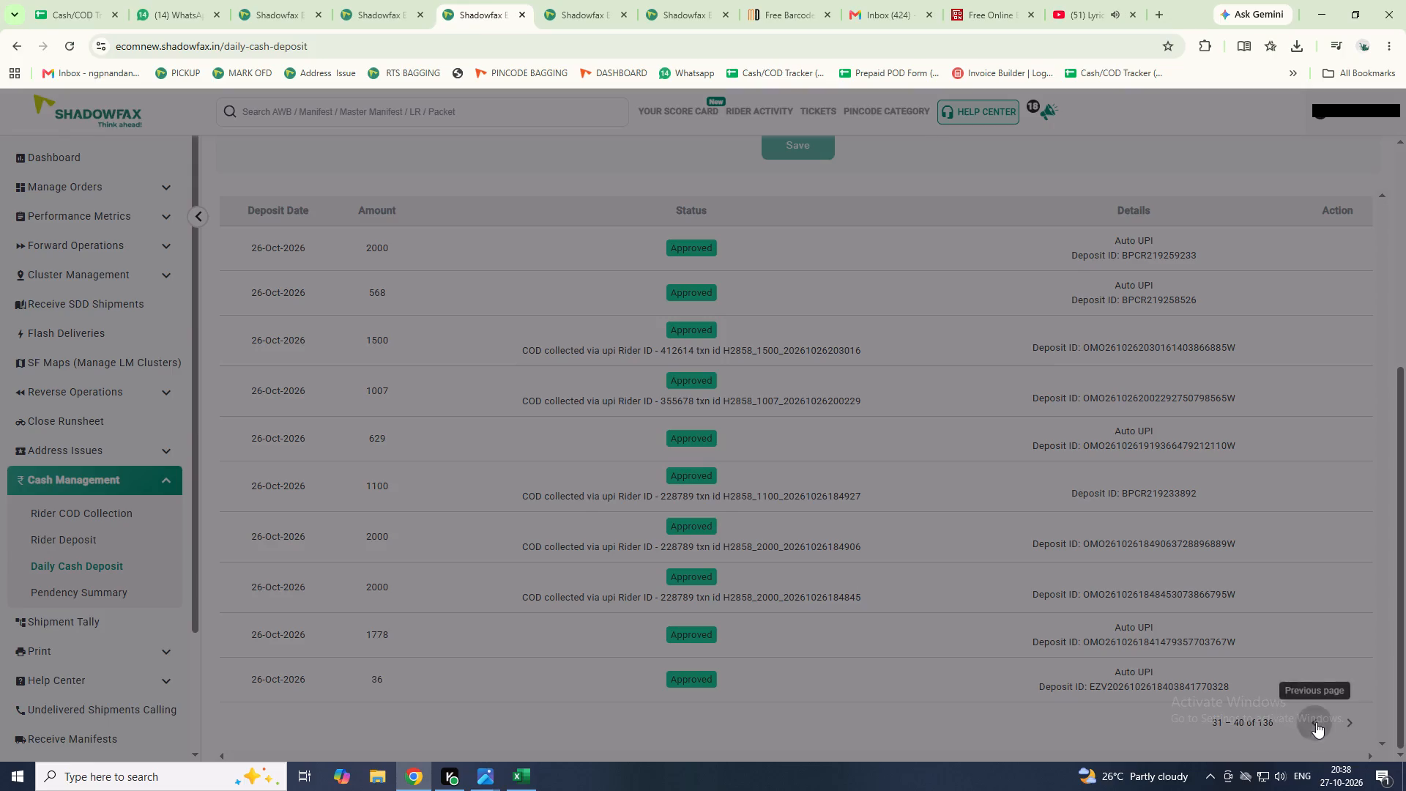
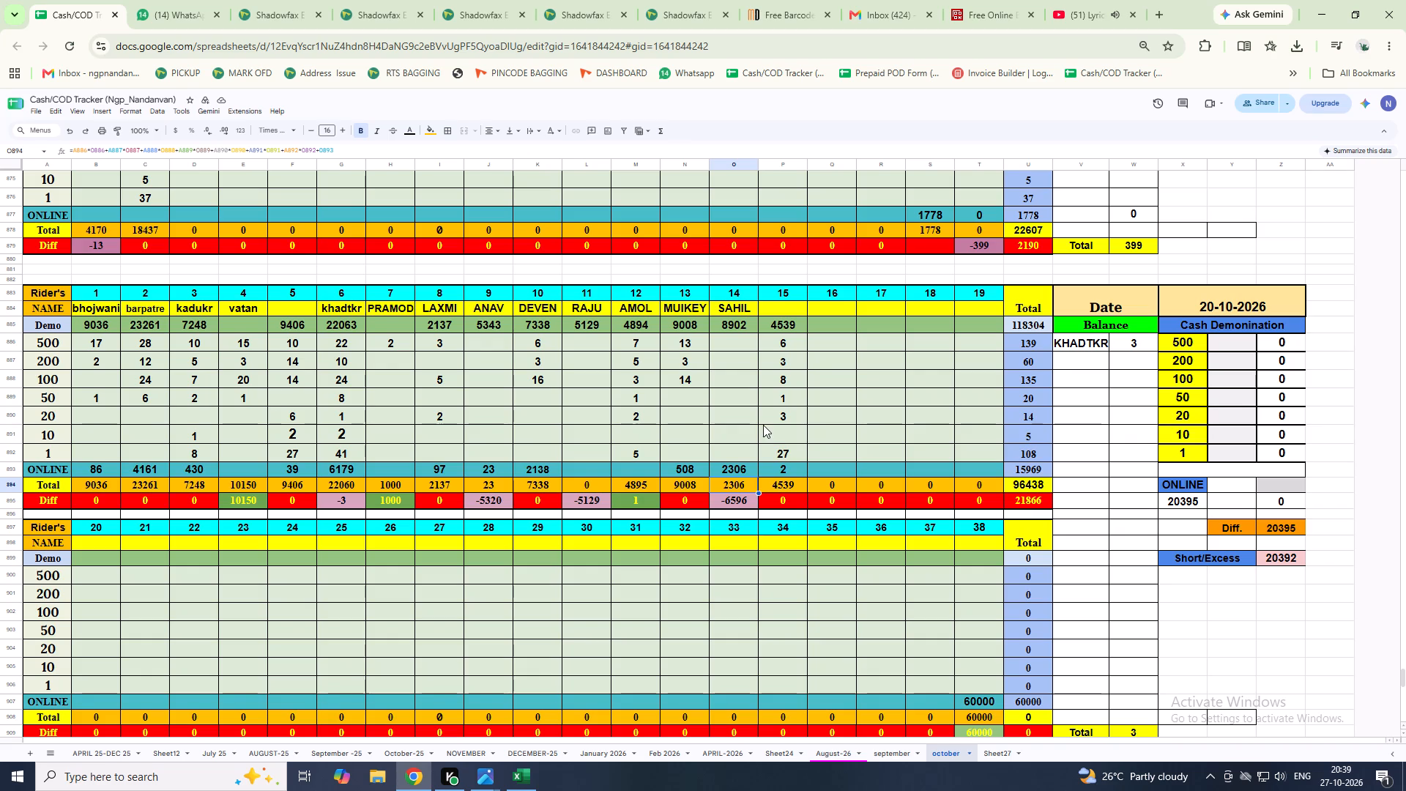
# Enter 6596 in the 1 denomination row of SAHIL's column in the 20-10-2026 block.
pyautogui.click(735, 450)
pyautogui.write('65')
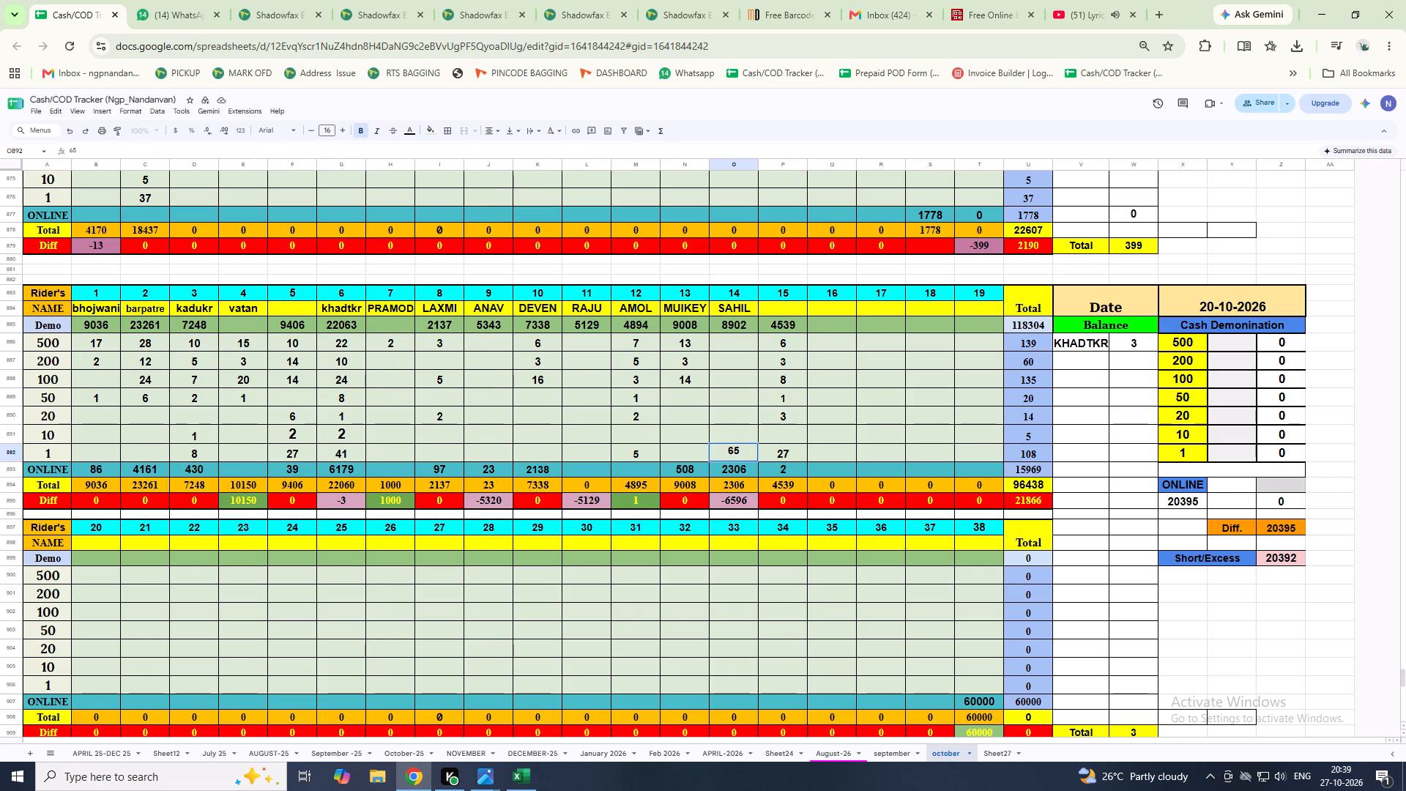
pyautogui.write('96')
pyautogui.press('Return')
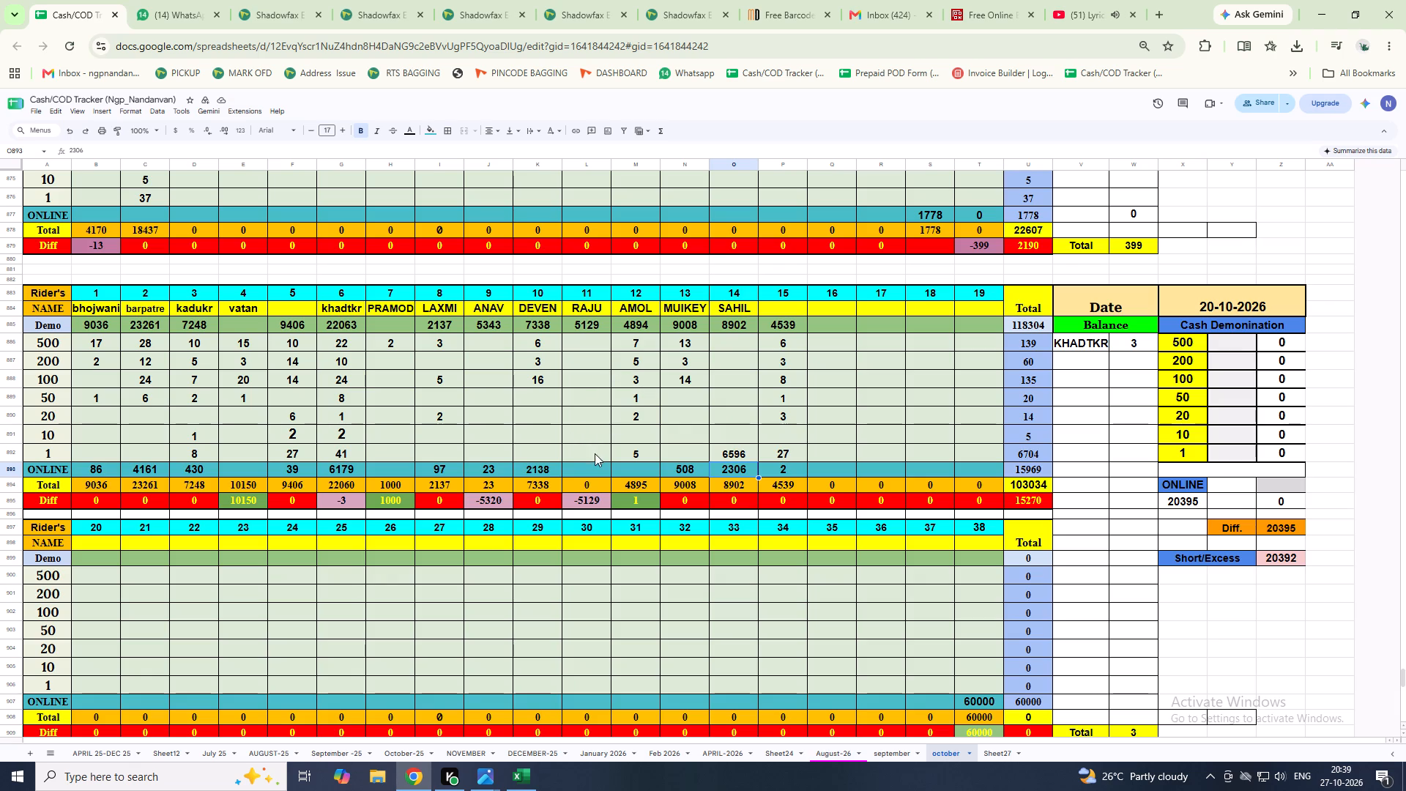
# Enter 5320 in the 1 denomination row of ANAV's column.
pyautogui.click(498, 454)
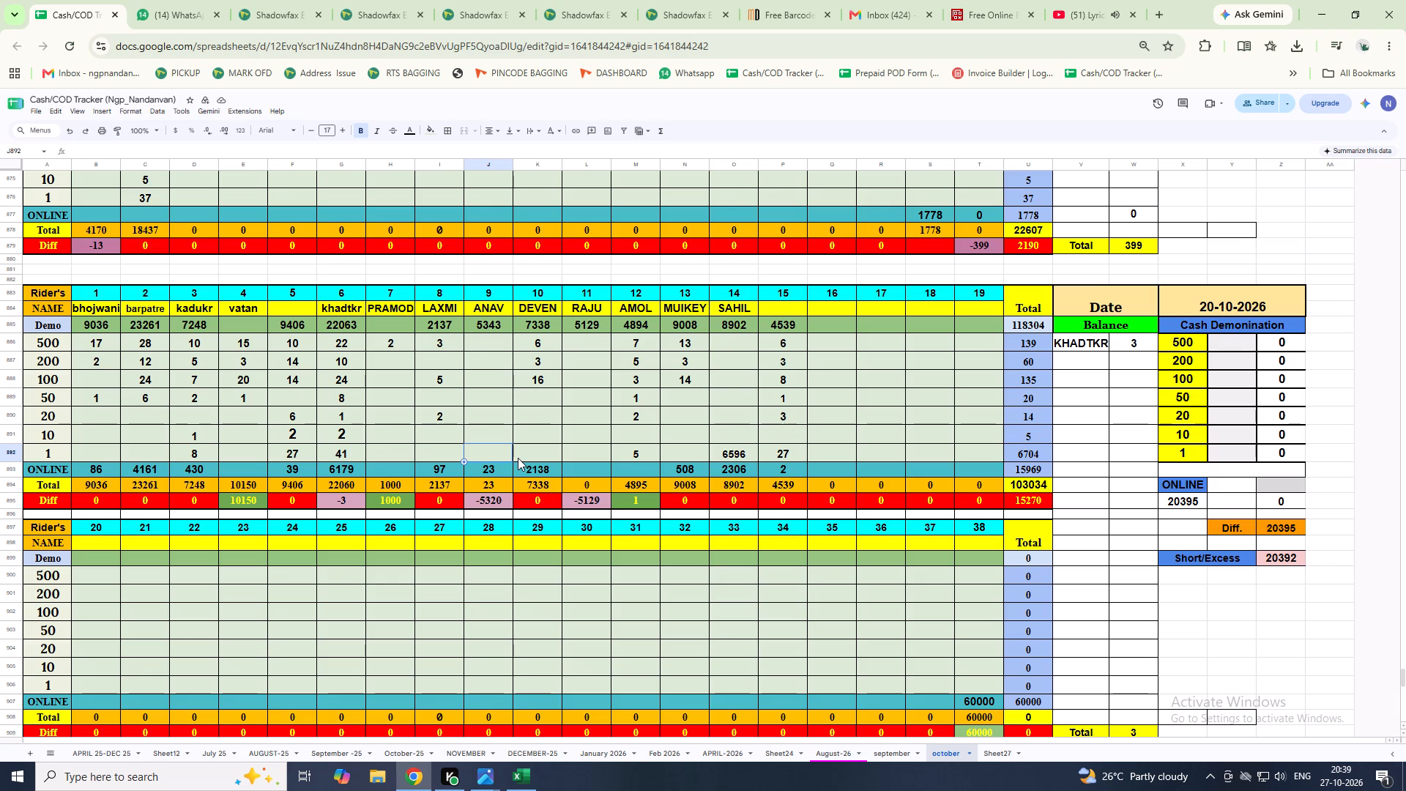
pyautogui.press('5')
pyautogui.write('320')
pyautogui.press('Return')
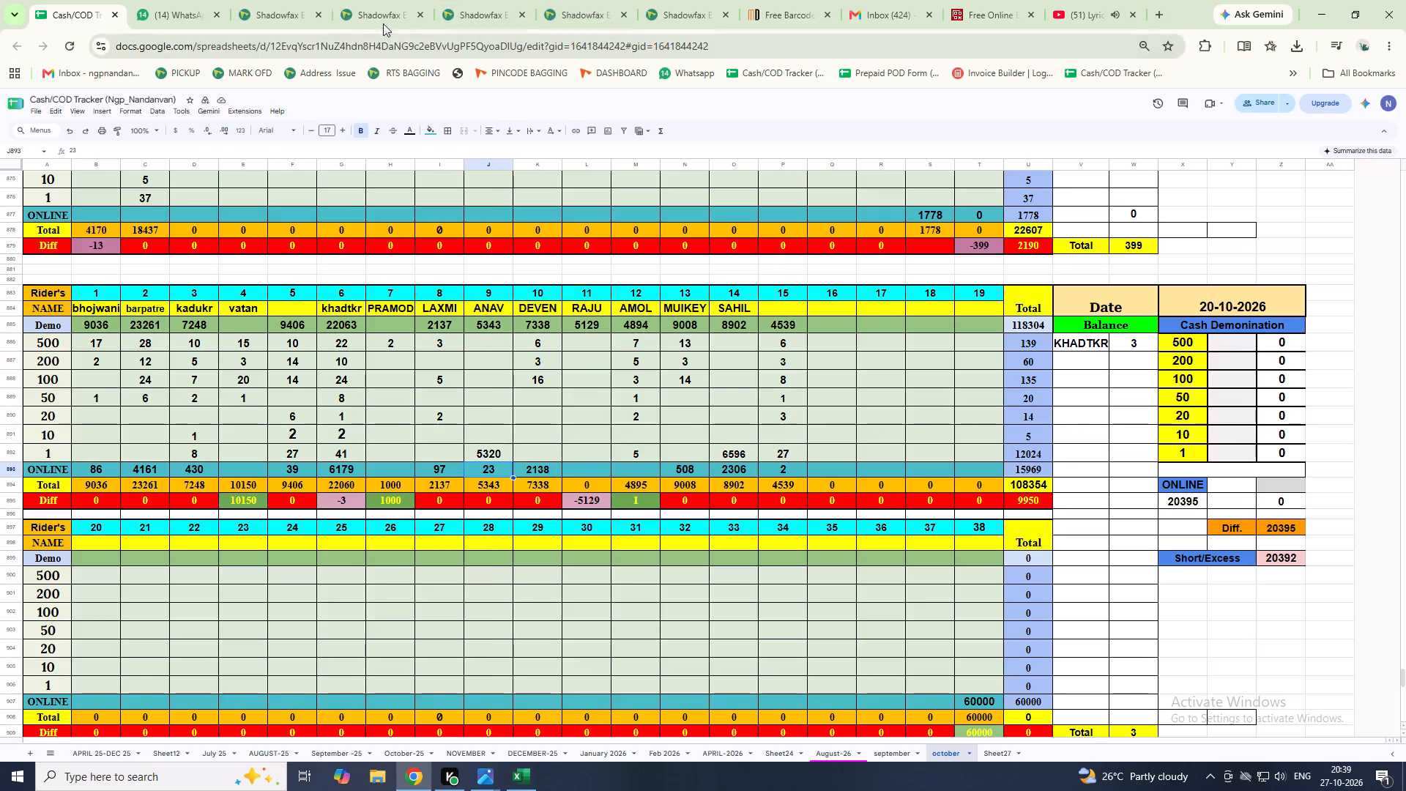
# Switch to Shadowfax's Rider COD Collection page and search the 27/10/2026 collection history for rider Vatan.
pyautogui.click(362, 12)
pyautogui.click(291, 18)
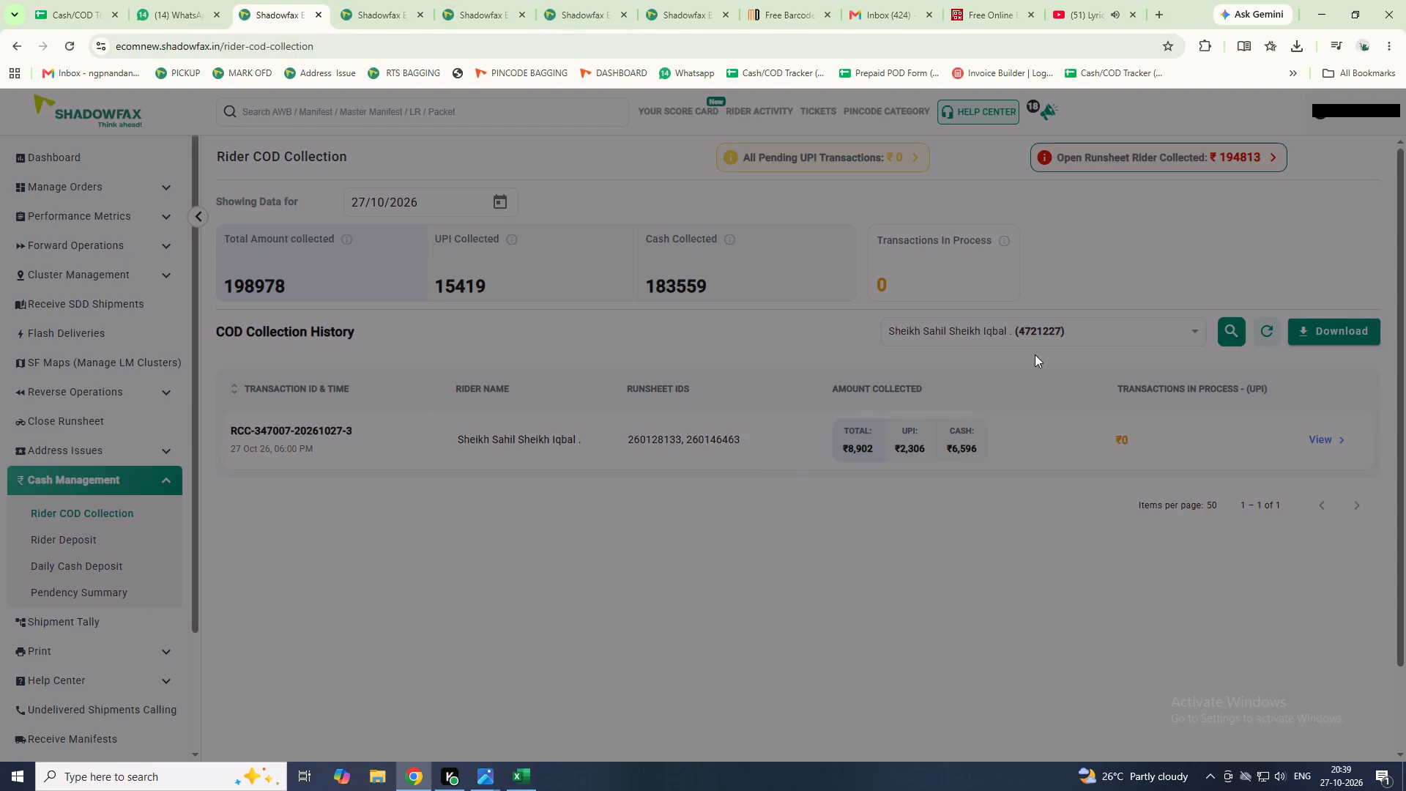
pyautogui.click(1175, 326)
pyautogui.write('VAT')
pyautogui.click(1125, 355)
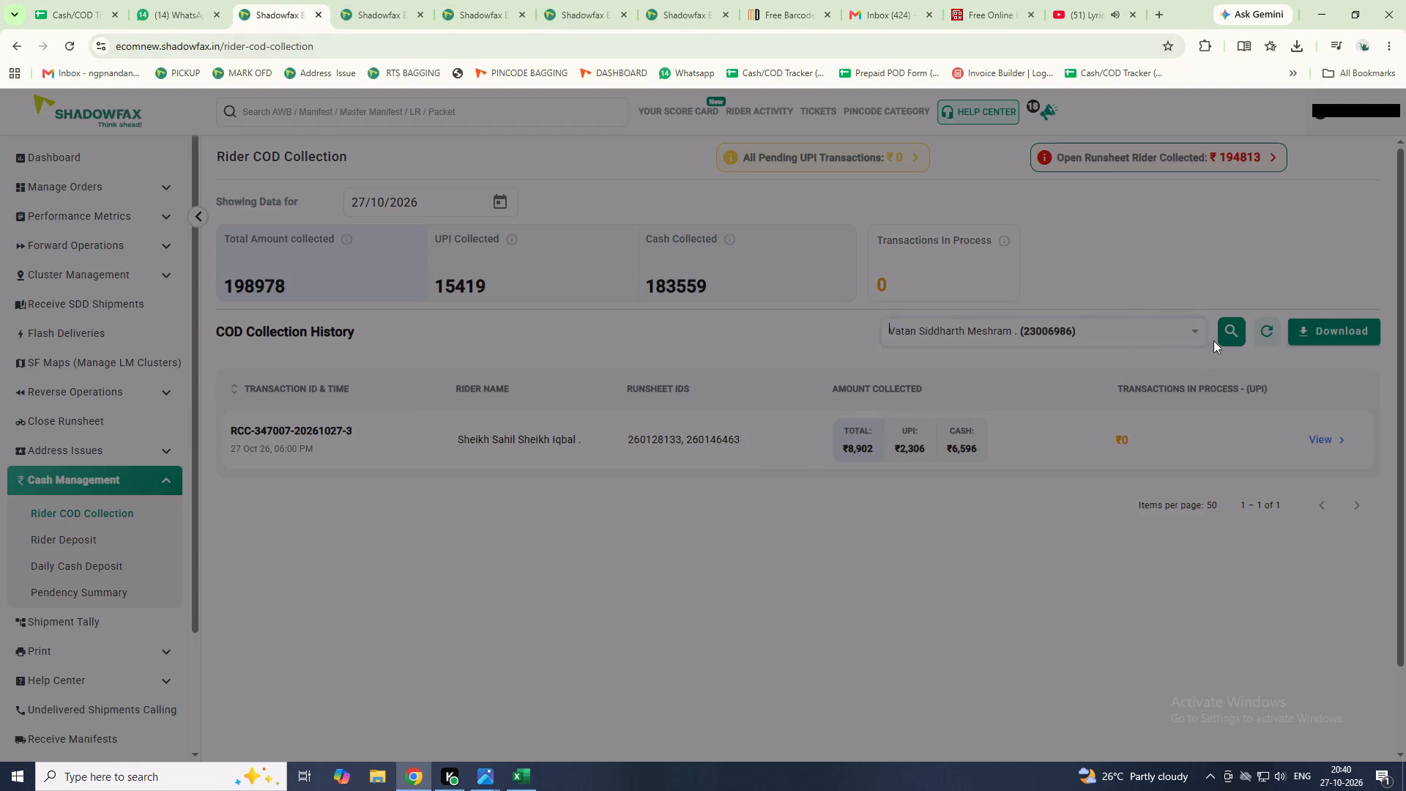
pyautogui.click(1234, 333)
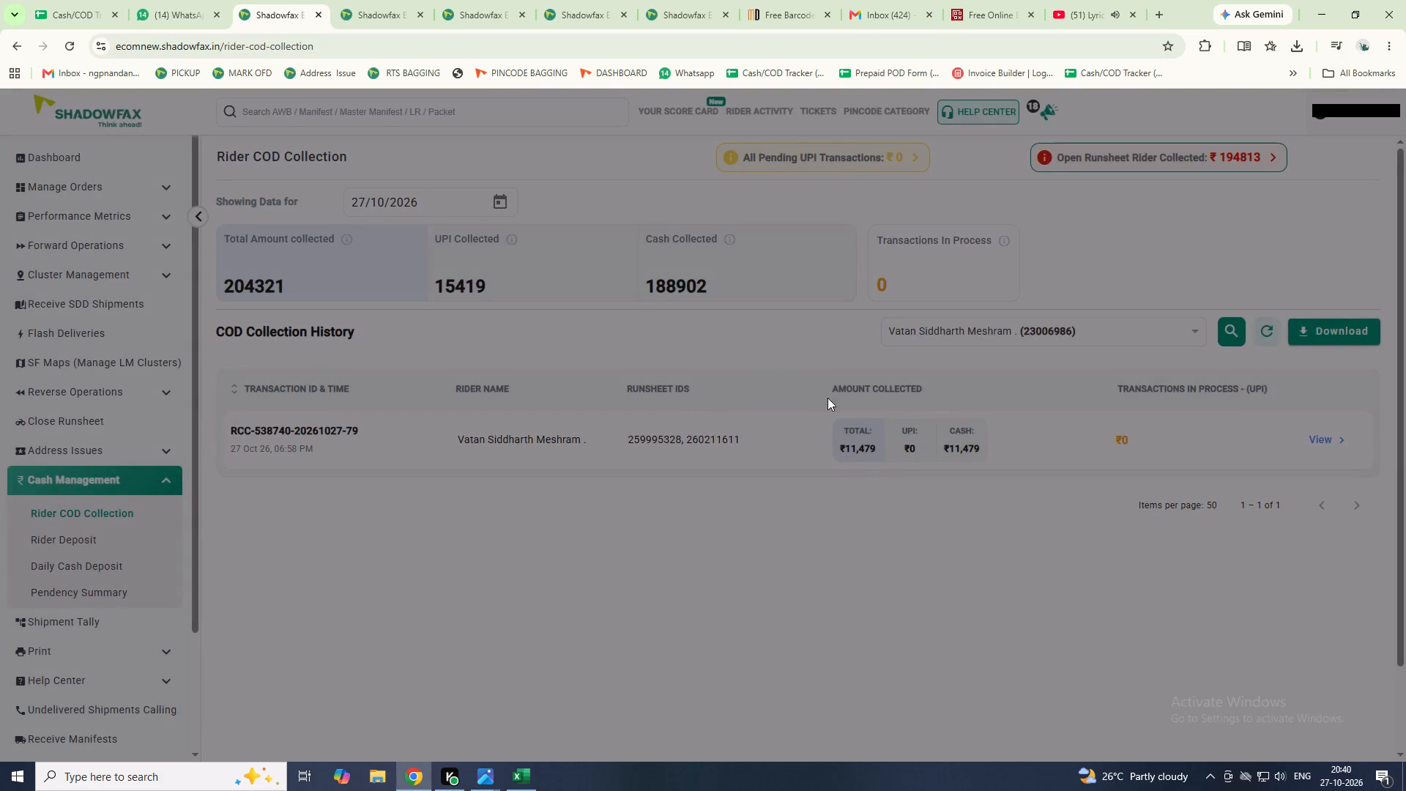
# Return to the Cash/COD Tracker and enter 11479 as the Demo amount in vatan's column.
pyautogui.click(95, 15)
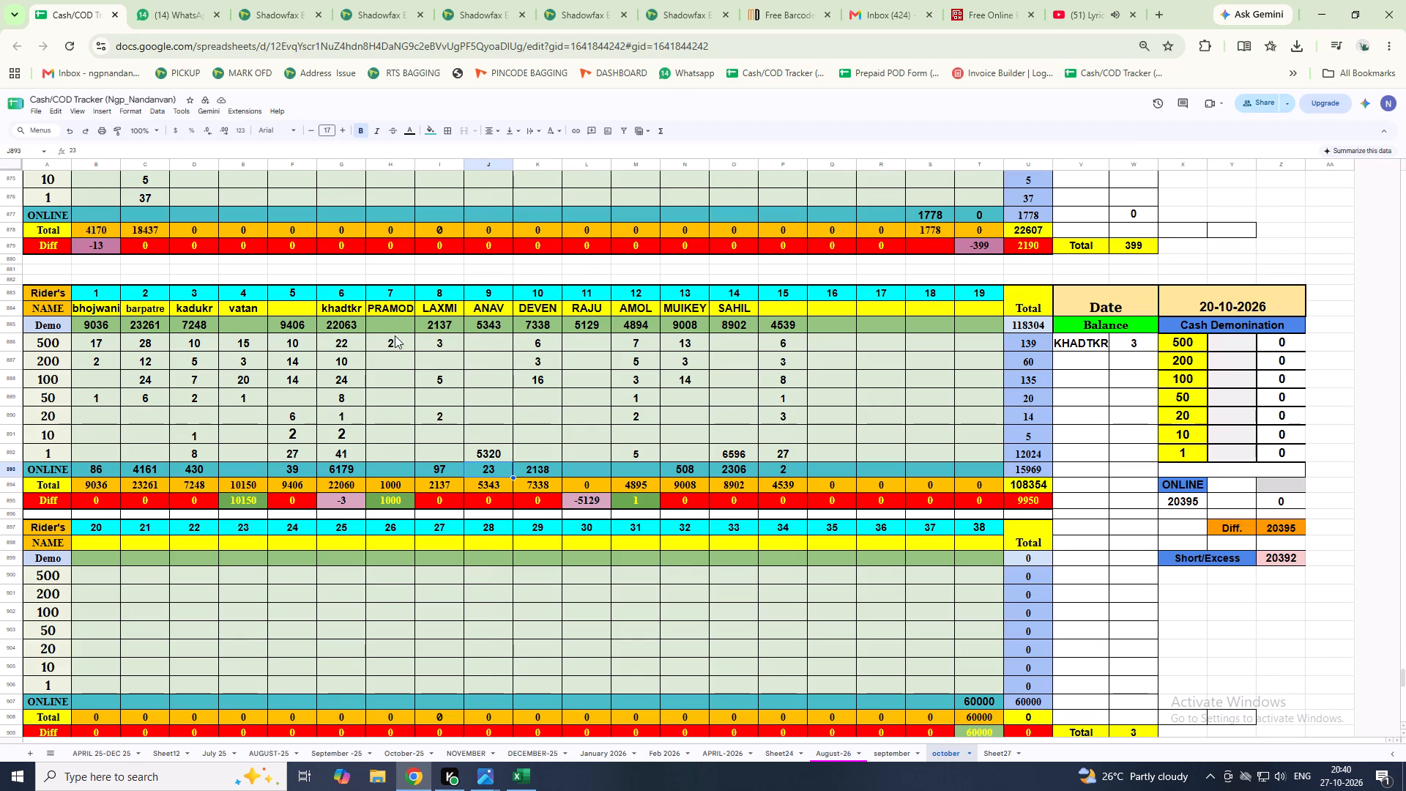
pyautogui.click(258, 320)
pyautogui.write('11479')
pyautogui.press('Return')
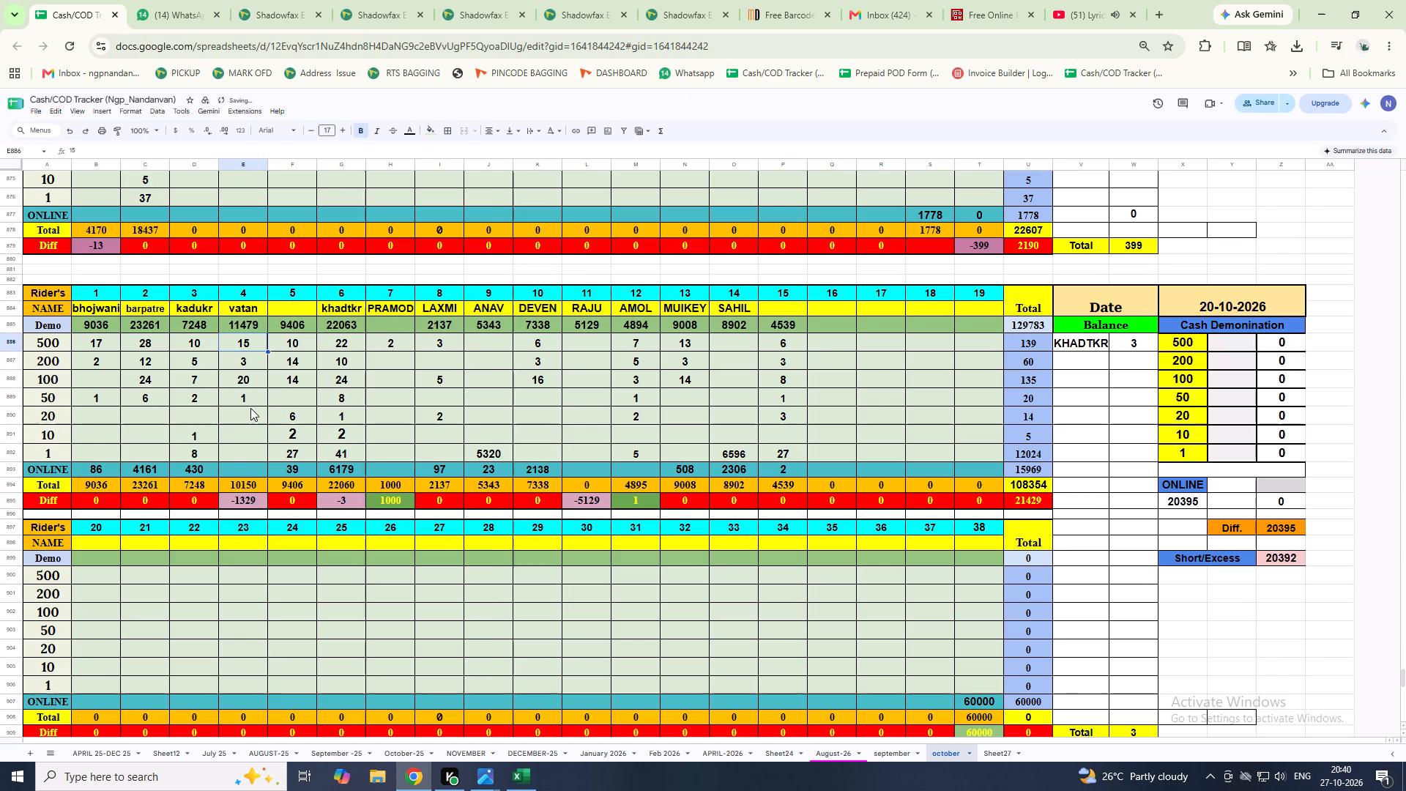
# Examine Shadowfax's daily cash deposit records for 27-Oct-2026 to find the online payment matching vatan's shortfall.
pyautogui.click(237, 472)
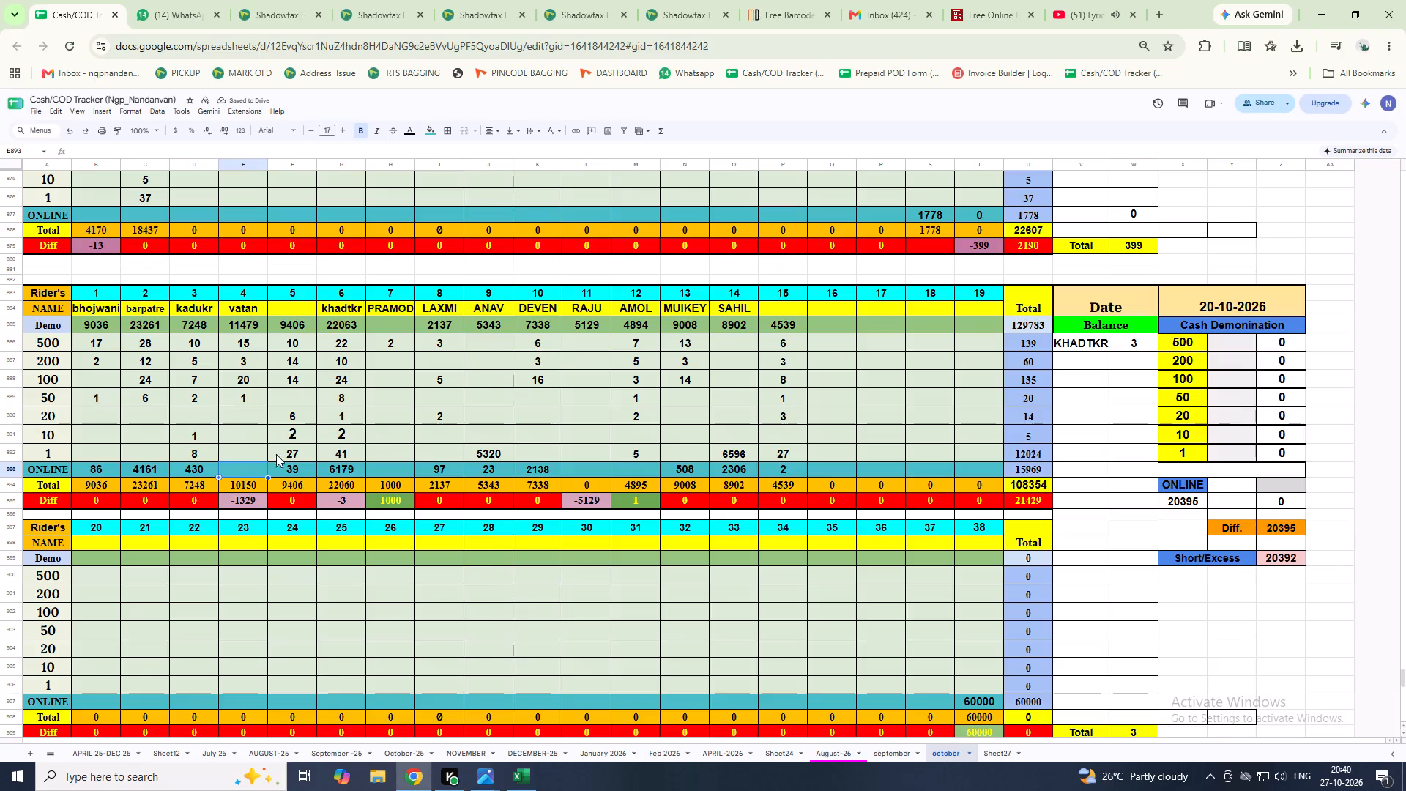
pyautogui.click(386, 10)
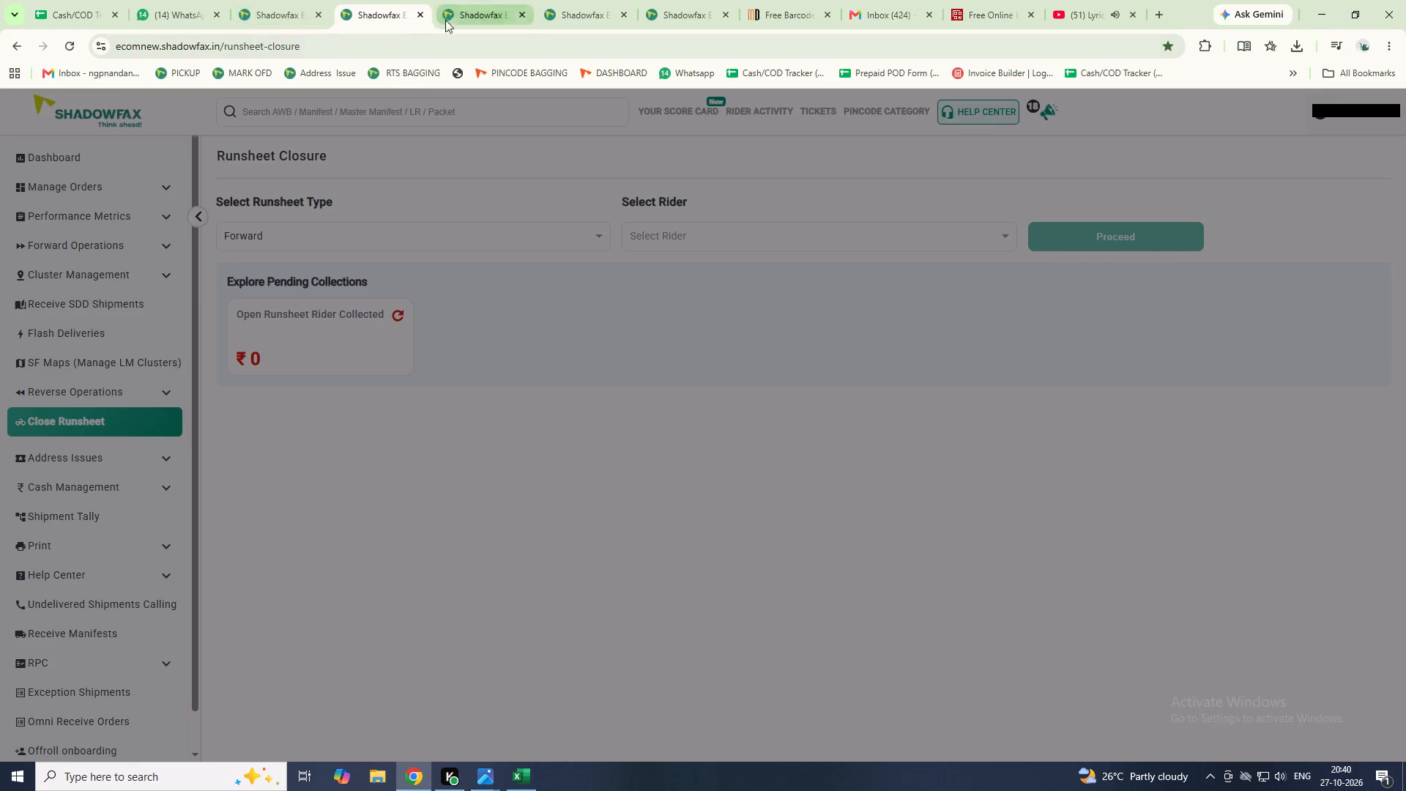
pyautogui.click(452, 21)
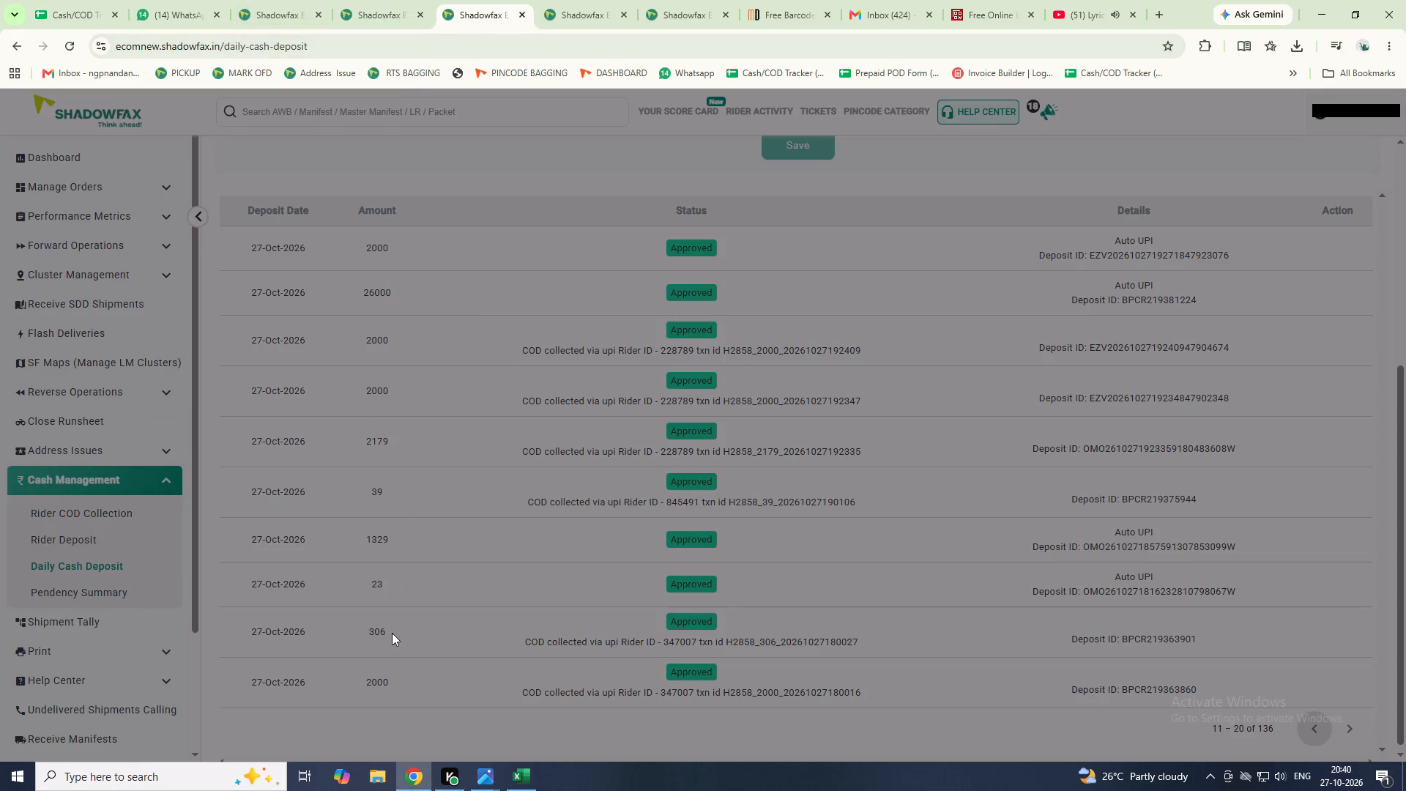
pyautogui.scroll(-1, 428, 328)
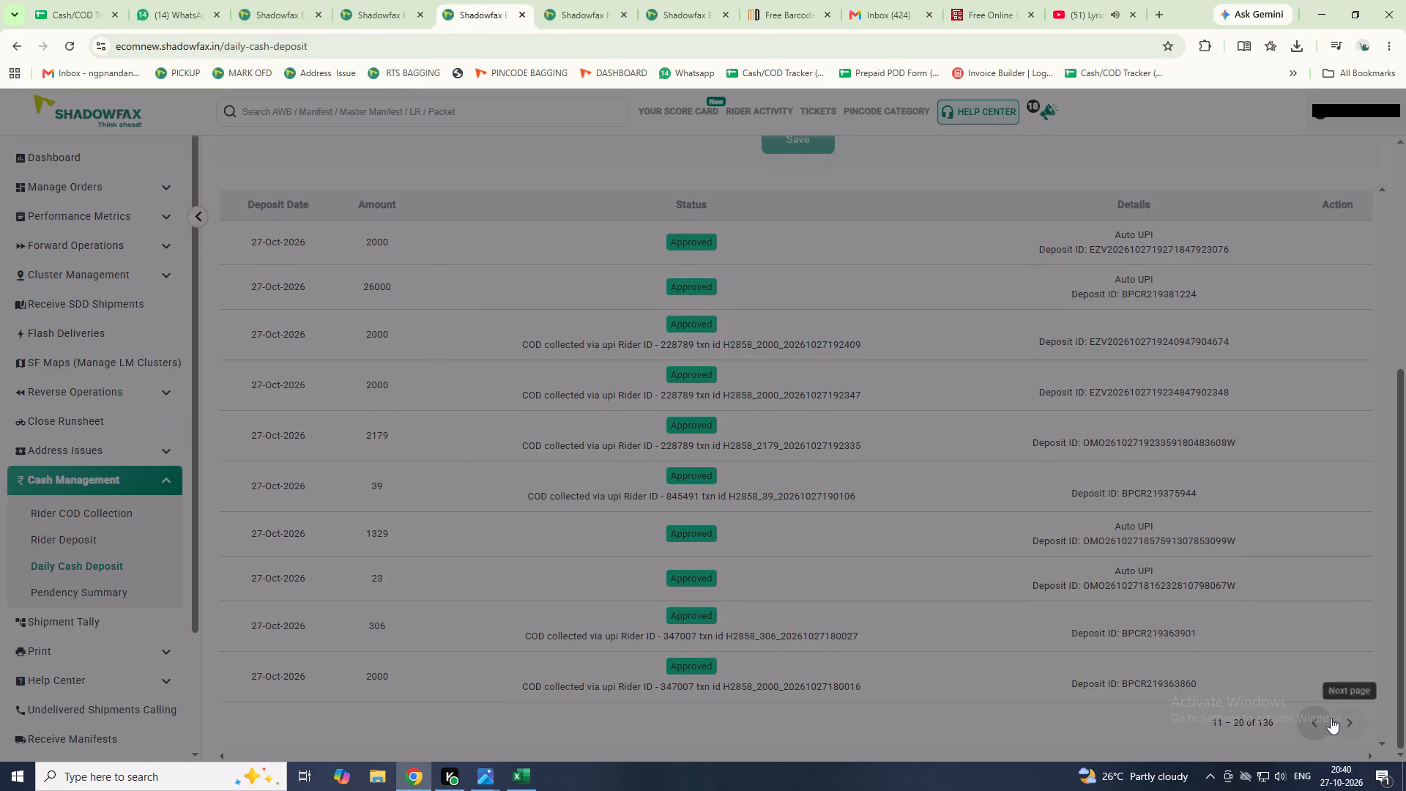
pyautogui.click(1316, 722)
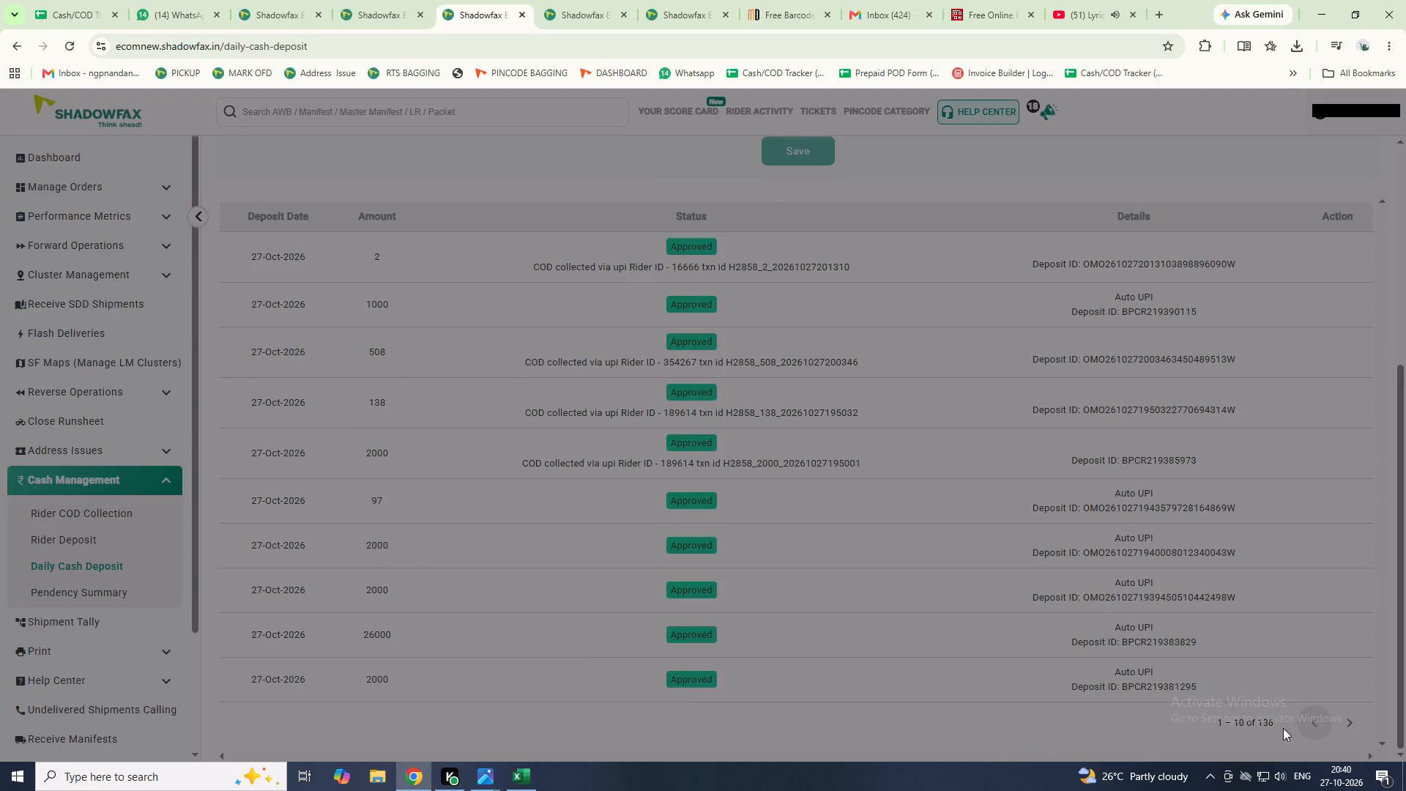
pyautogui.click(1313, 727)
pyautogui.tripleClick(1315, 727)
pyautogui.click(1350, 725)
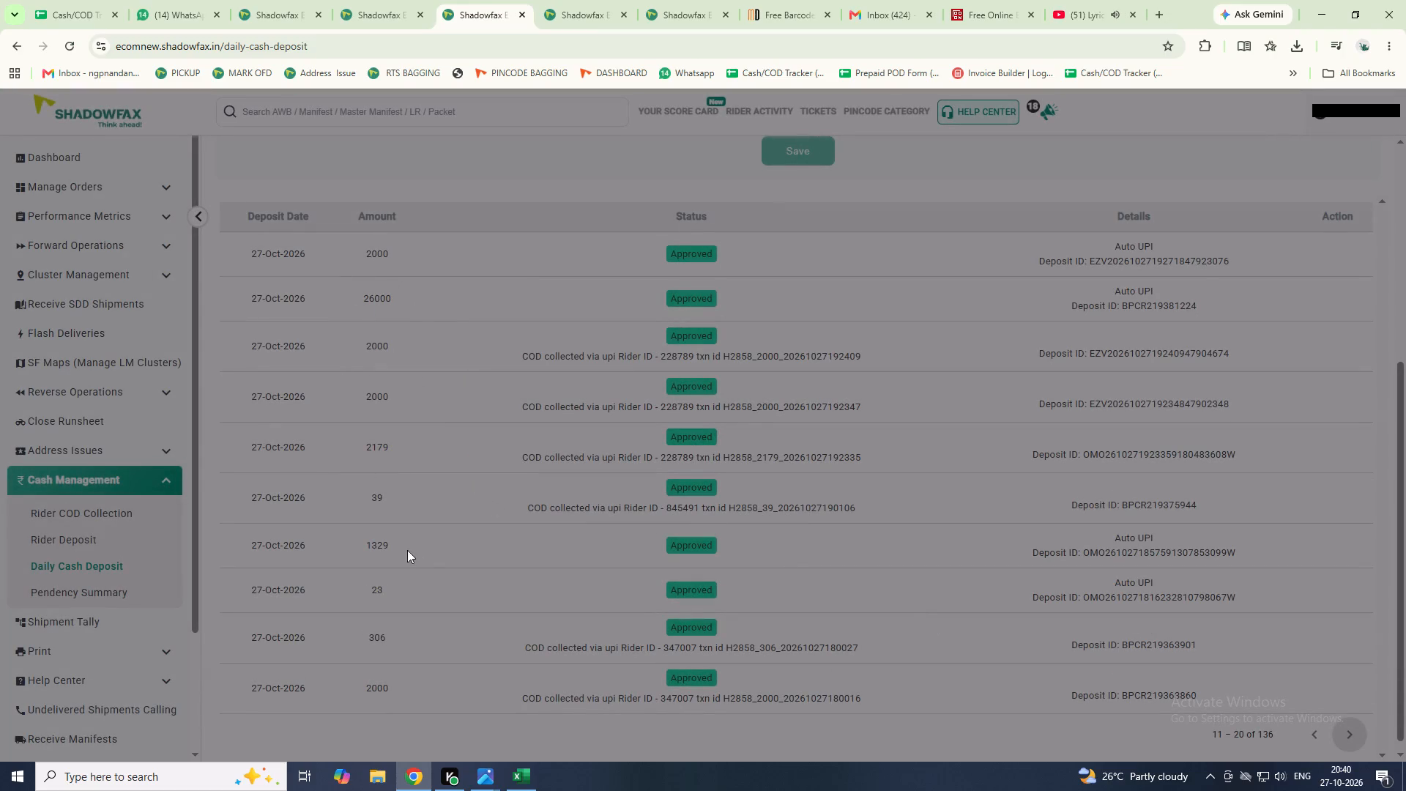
pyautogui.doubleClick(385, 550)
# In the Cash/COD Tracker, enter 1329 as the ONLINE amount in vatan's column.
pyautogui.click(65, 12)
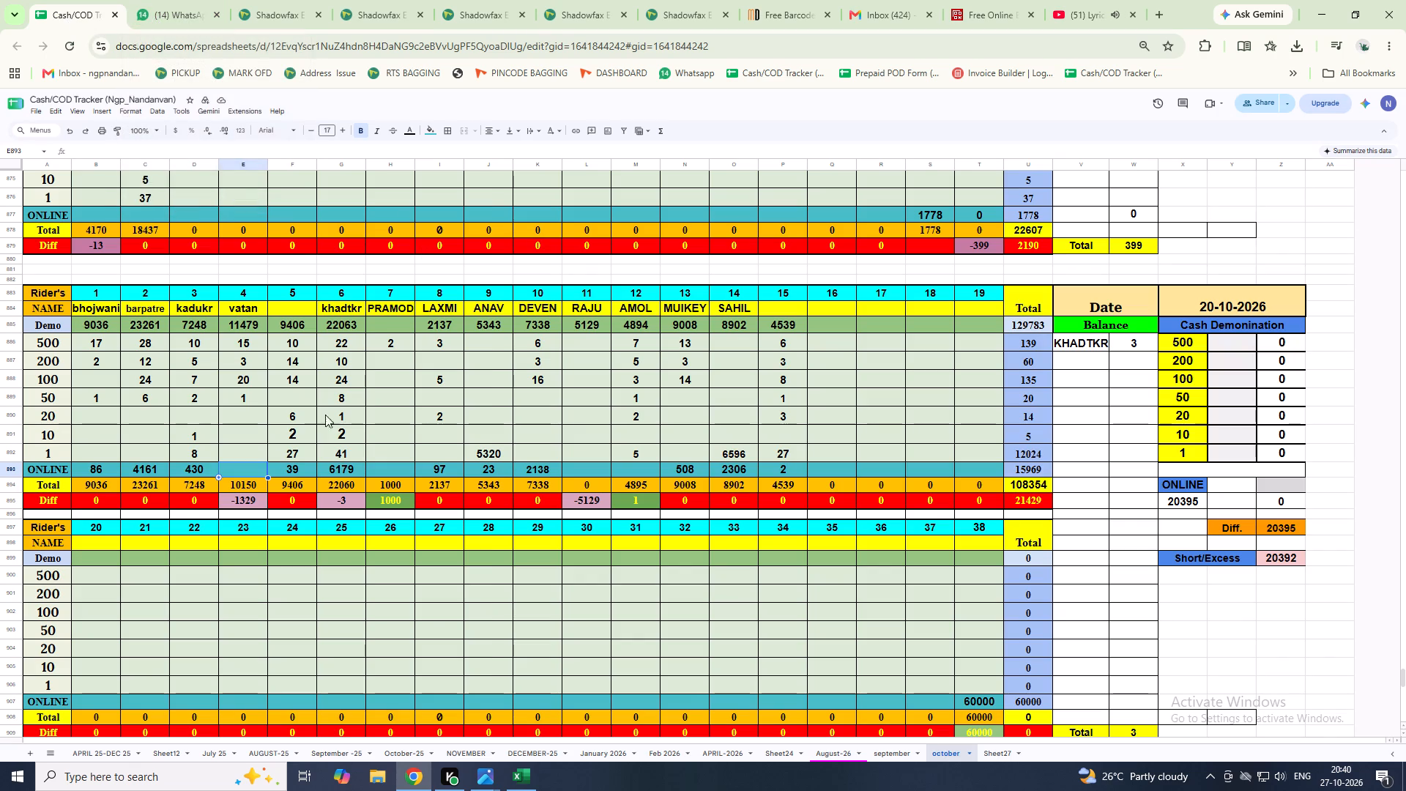
pyautogui.click(252, 468)
pyautogui.write('1329')
pyautogui.press('Return')
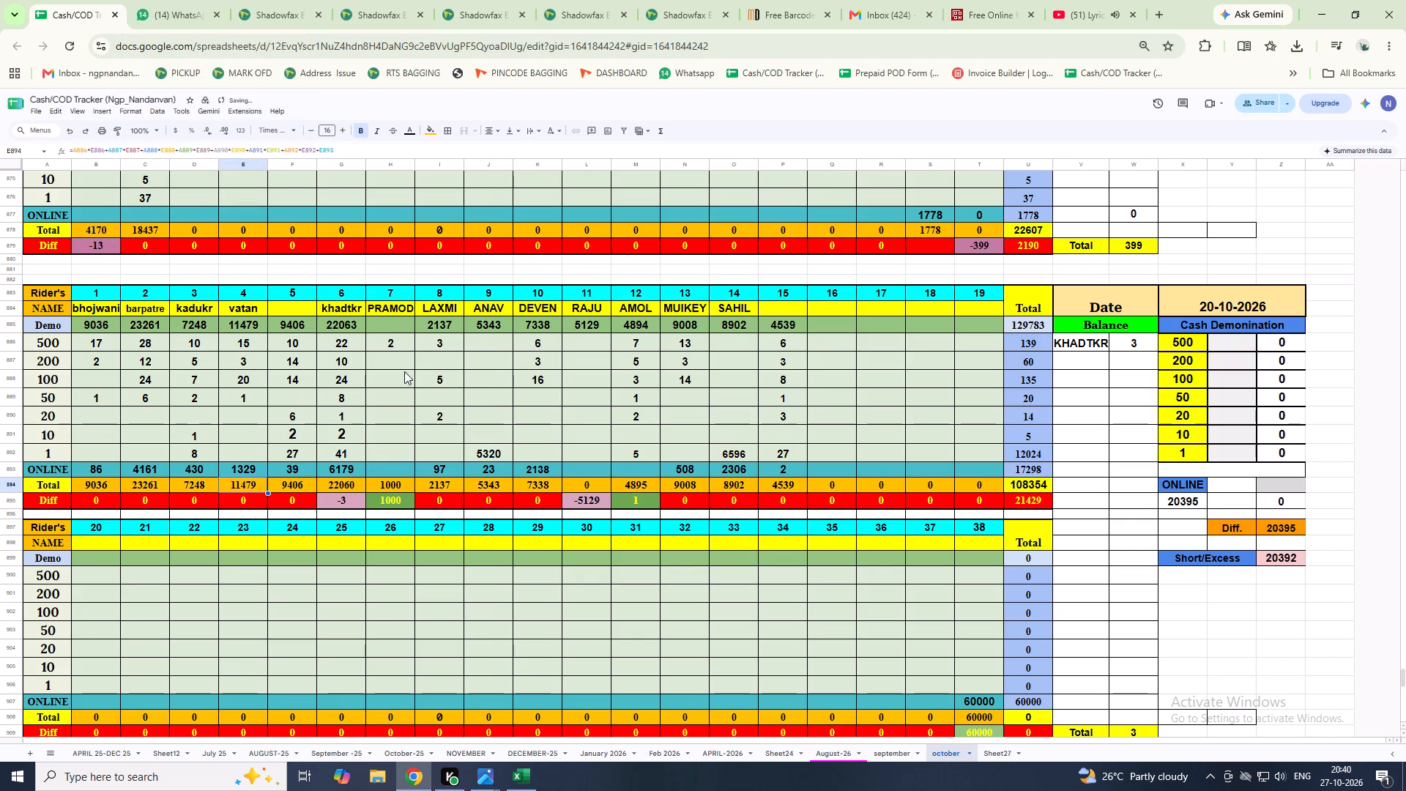
# Search Shadowfax's 27/10/2026 rider COD collection history for Pramod to look up the missing Demo amount.
pyautogui.click(403, 324)
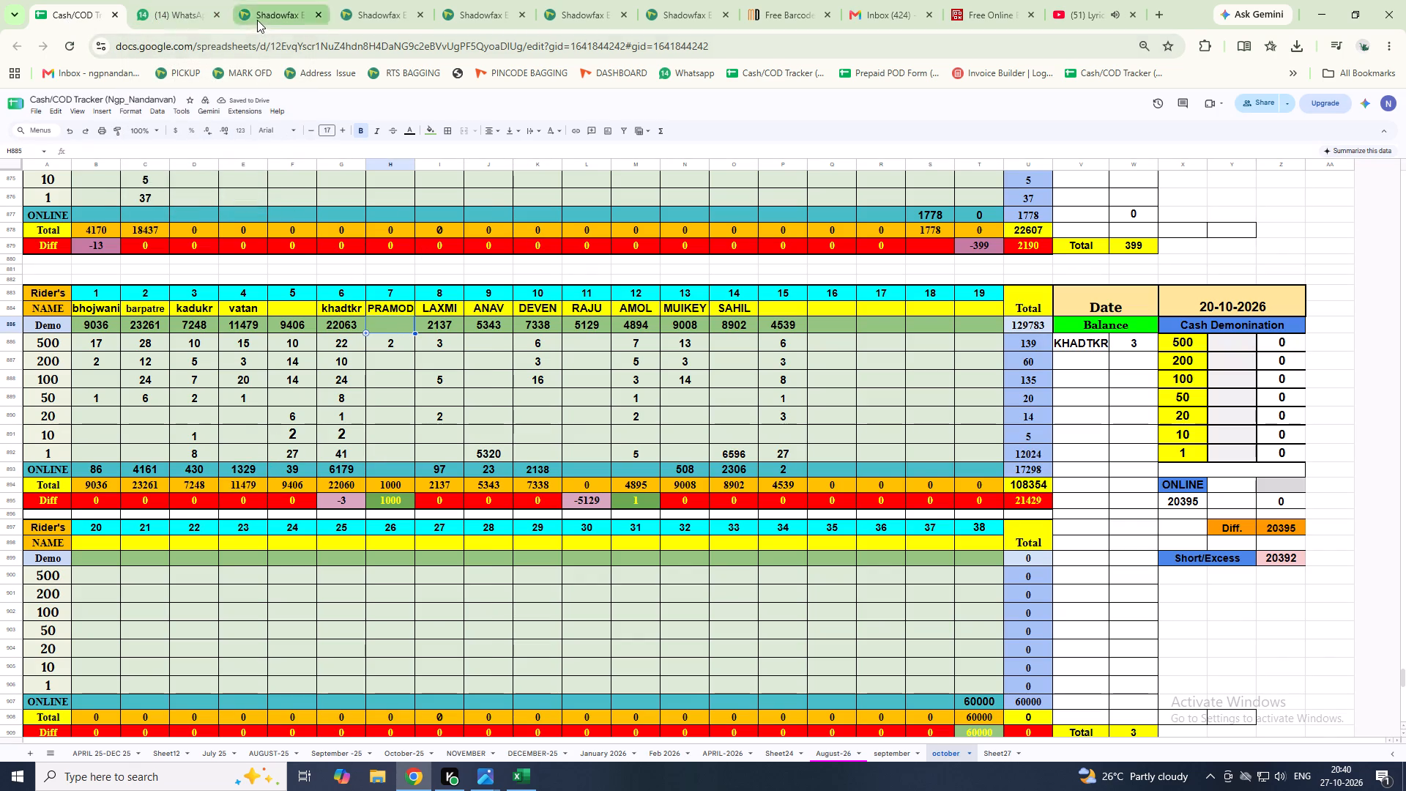
pyautogui.click(257, 20)
pyautogui.click(1165, 334)
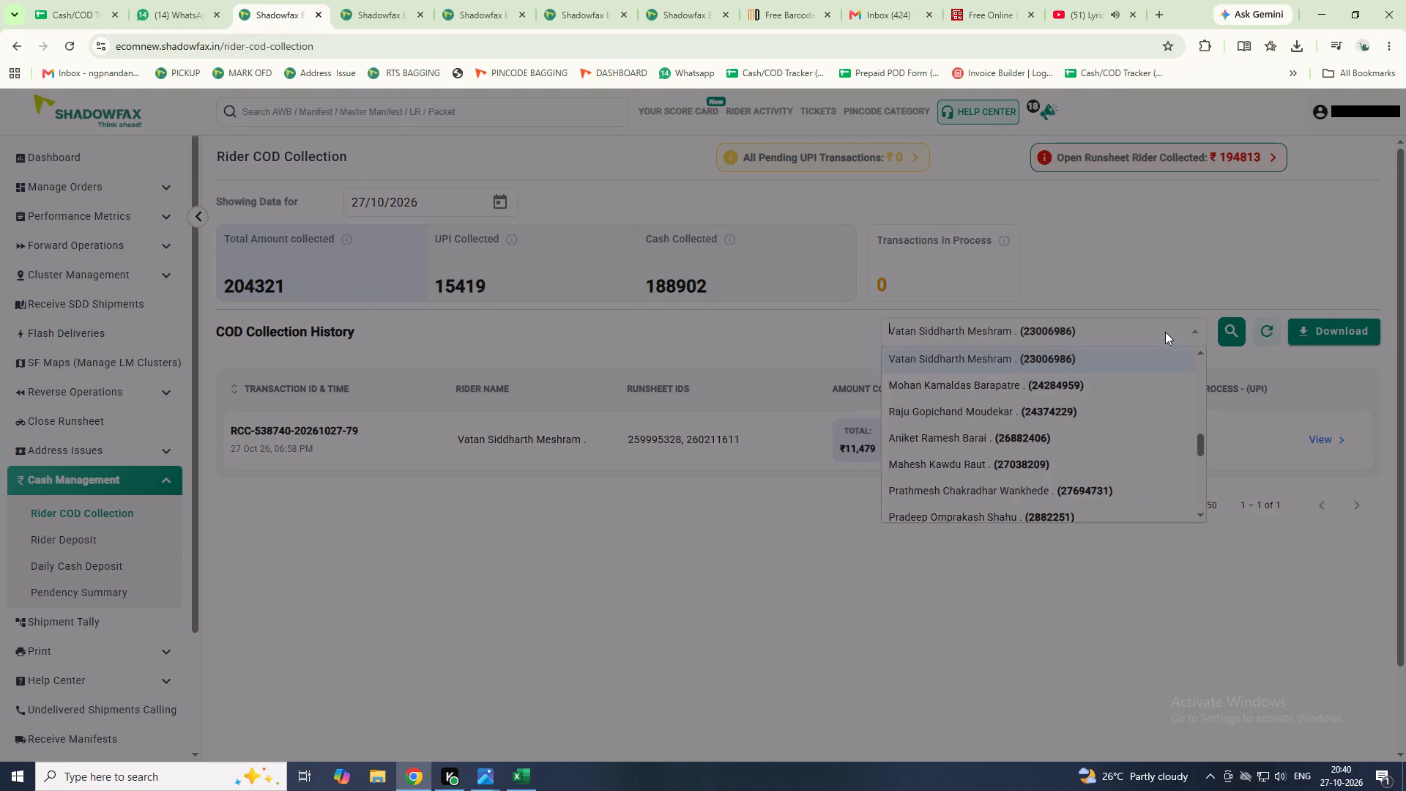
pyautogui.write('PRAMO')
pyautogui.click(1229, 327)
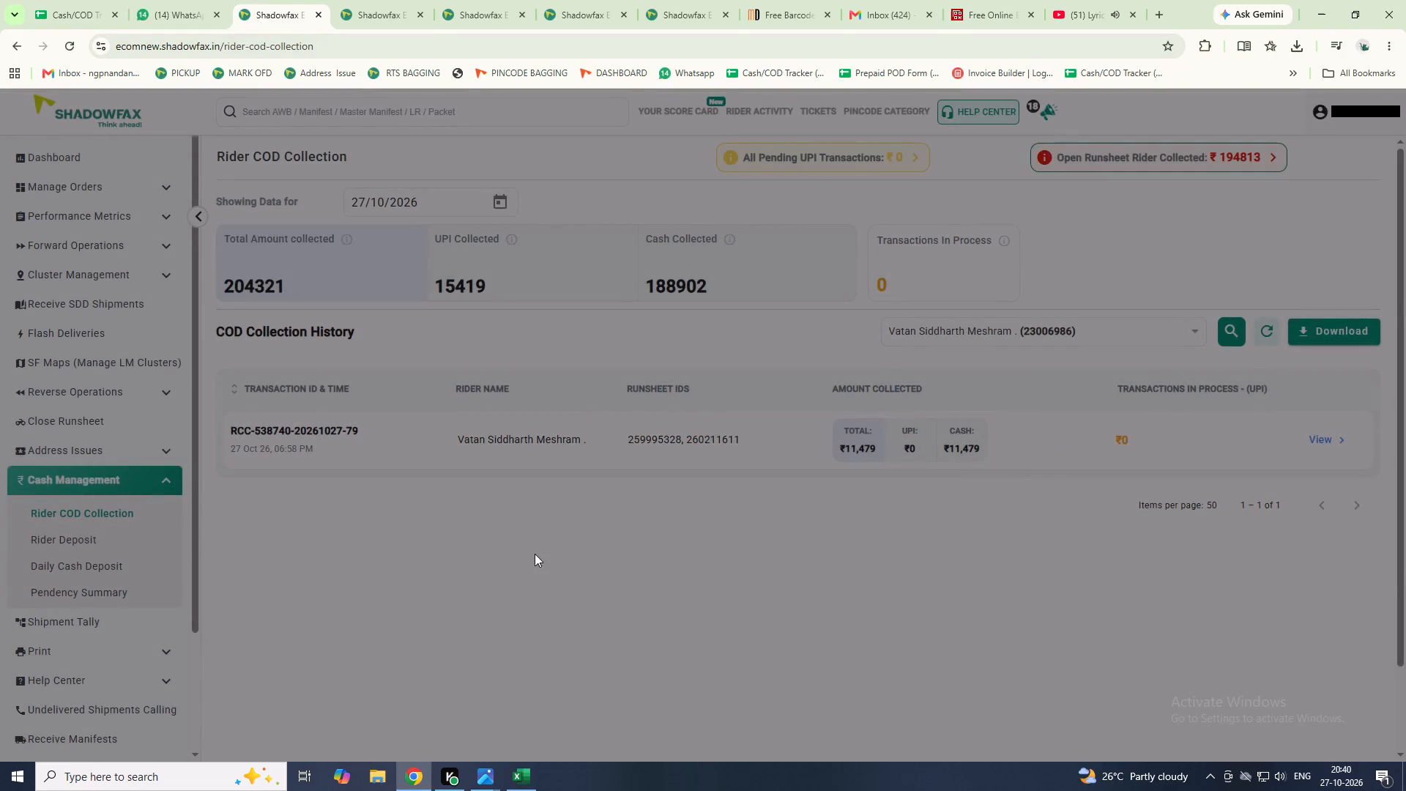
pyautogui.click(1185, 323)
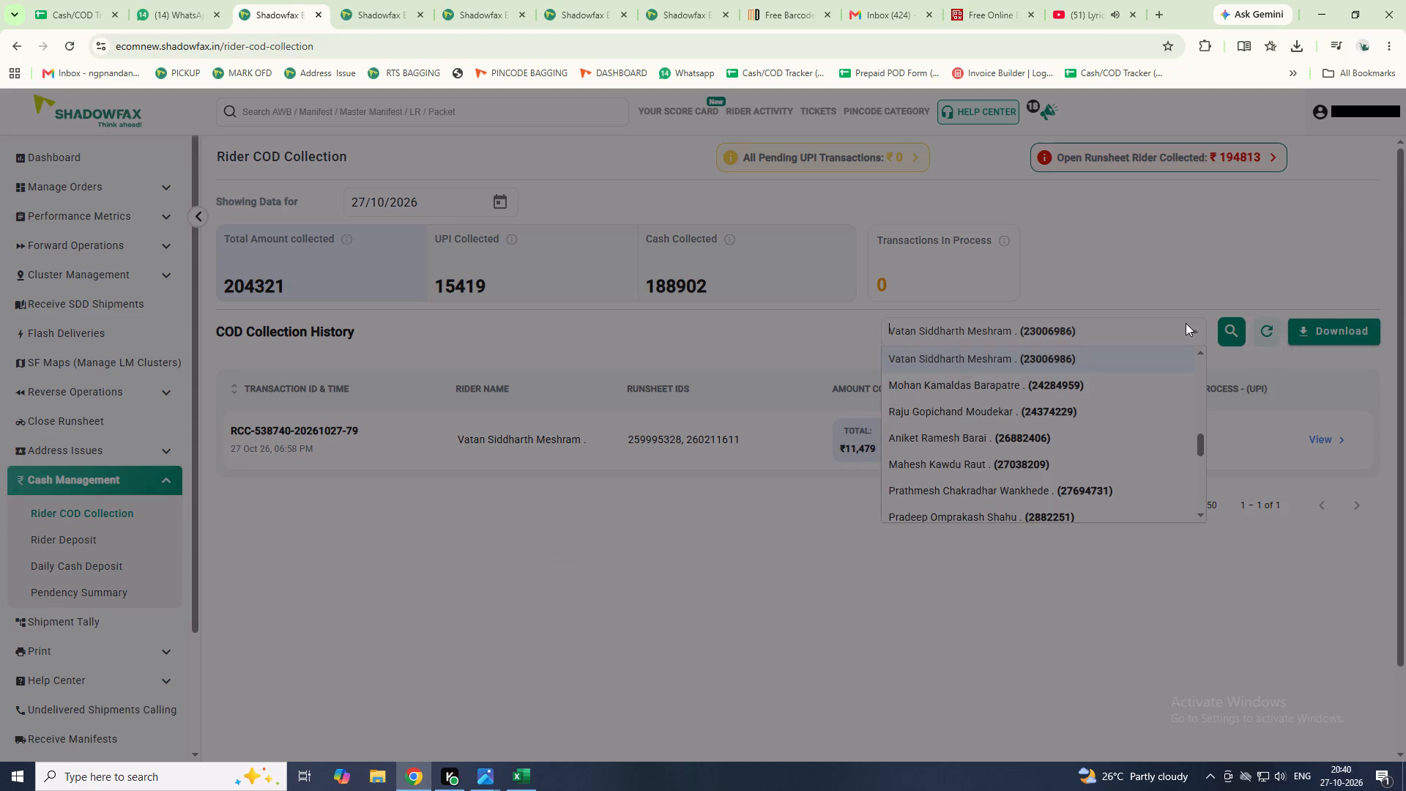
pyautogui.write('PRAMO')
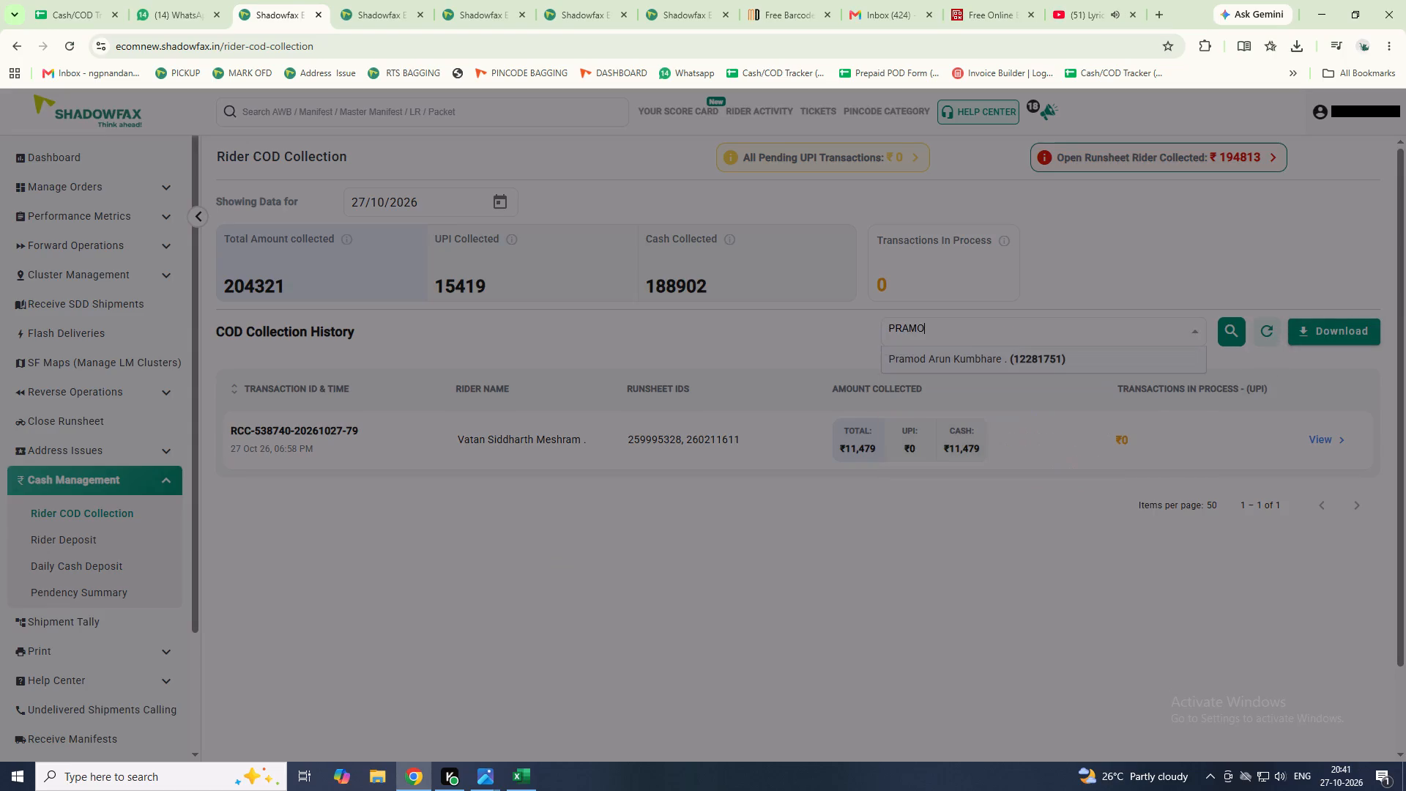
pyautogui.click(1117, 357)
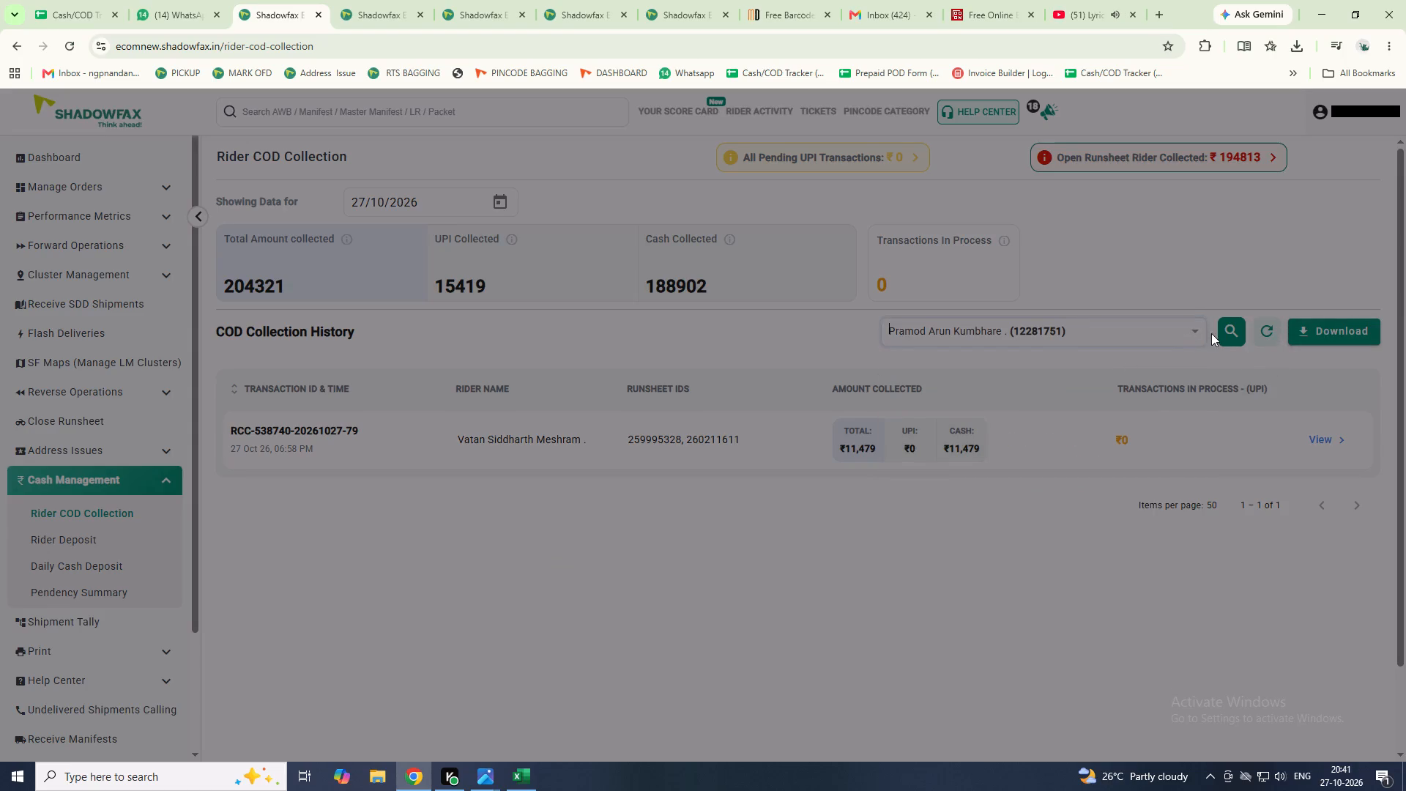
pyautogui.click(1224, 338)
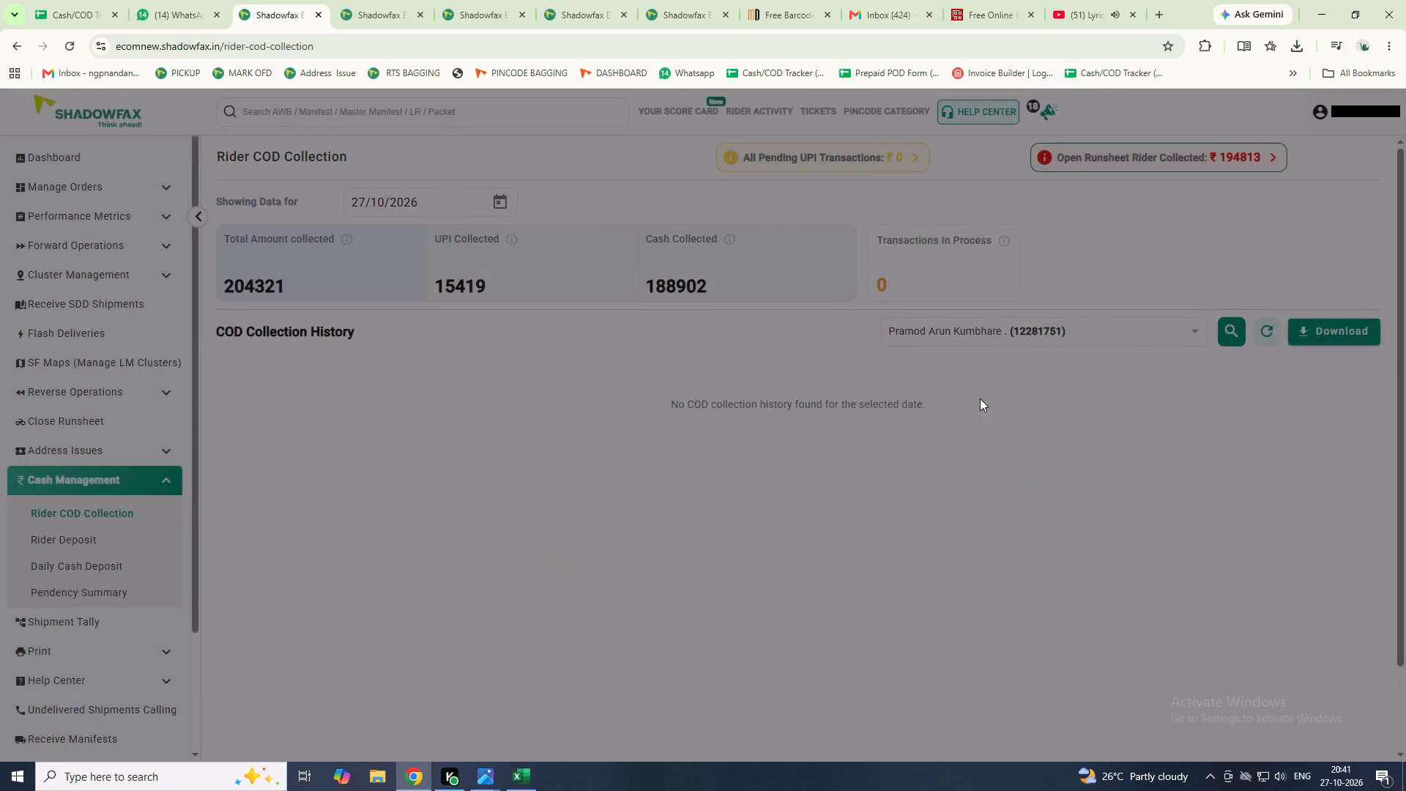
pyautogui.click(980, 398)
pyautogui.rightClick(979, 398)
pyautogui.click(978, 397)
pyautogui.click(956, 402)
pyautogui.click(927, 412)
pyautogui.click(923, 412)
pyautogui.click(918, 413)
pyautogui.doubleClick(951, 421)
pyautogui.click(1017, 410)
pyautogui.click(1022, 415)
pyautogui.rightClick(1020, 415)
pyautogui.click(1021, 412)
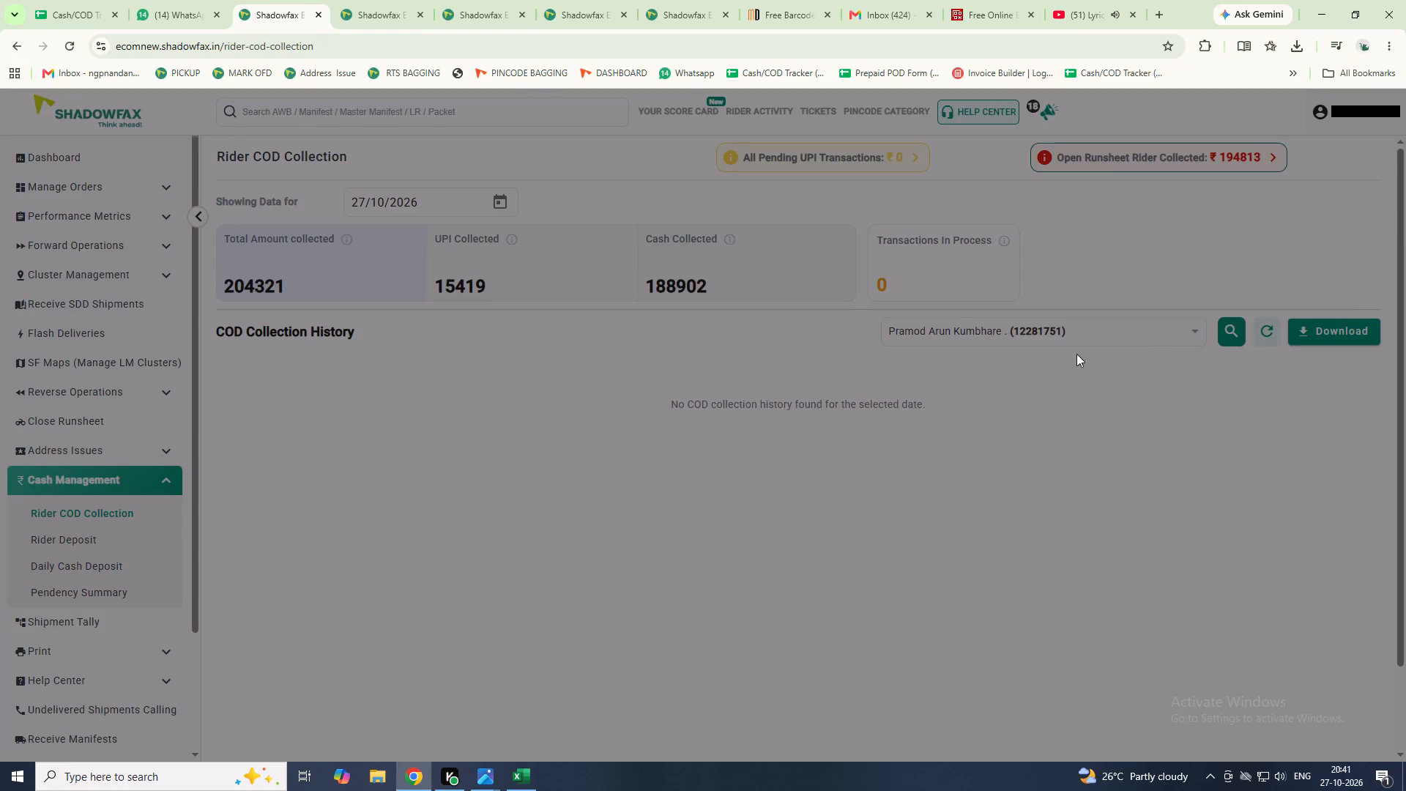
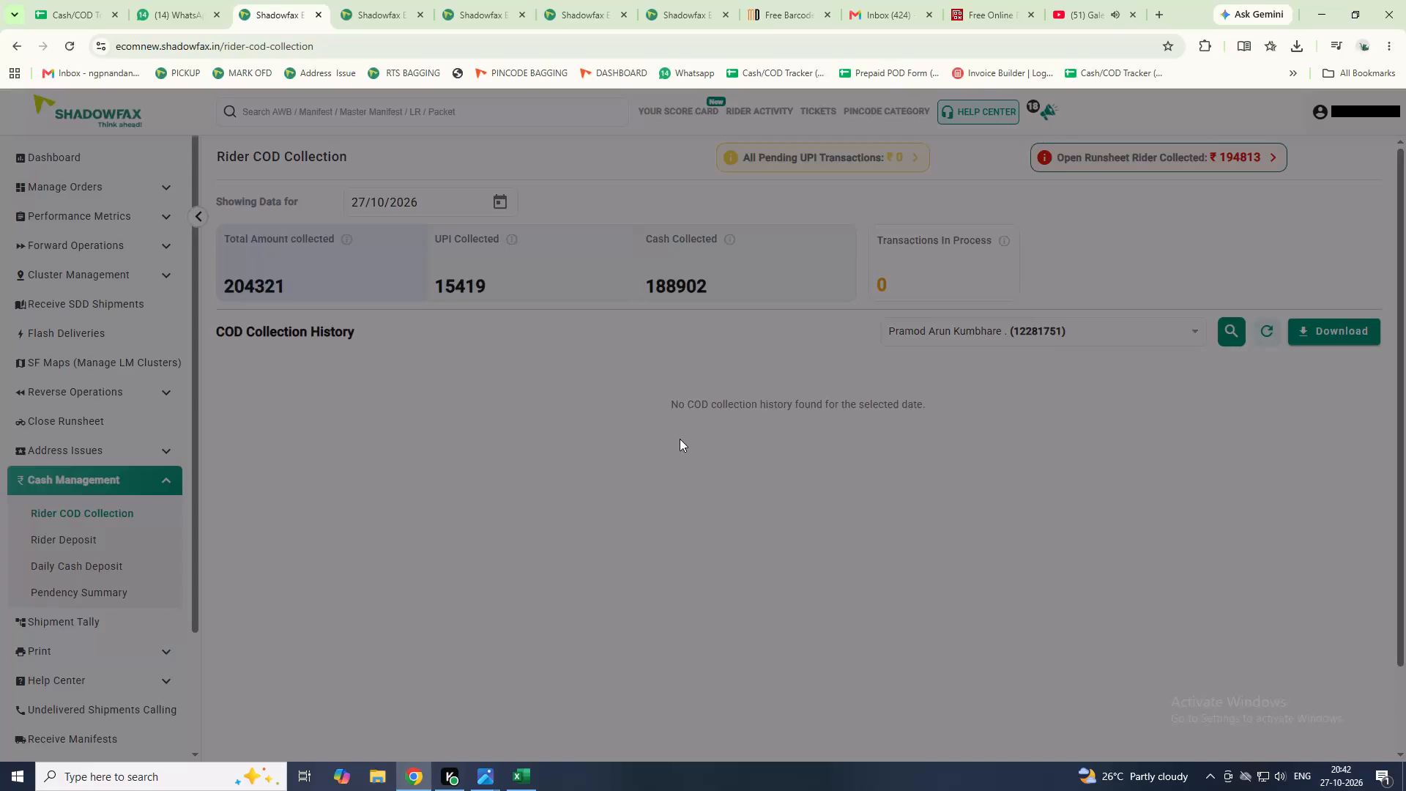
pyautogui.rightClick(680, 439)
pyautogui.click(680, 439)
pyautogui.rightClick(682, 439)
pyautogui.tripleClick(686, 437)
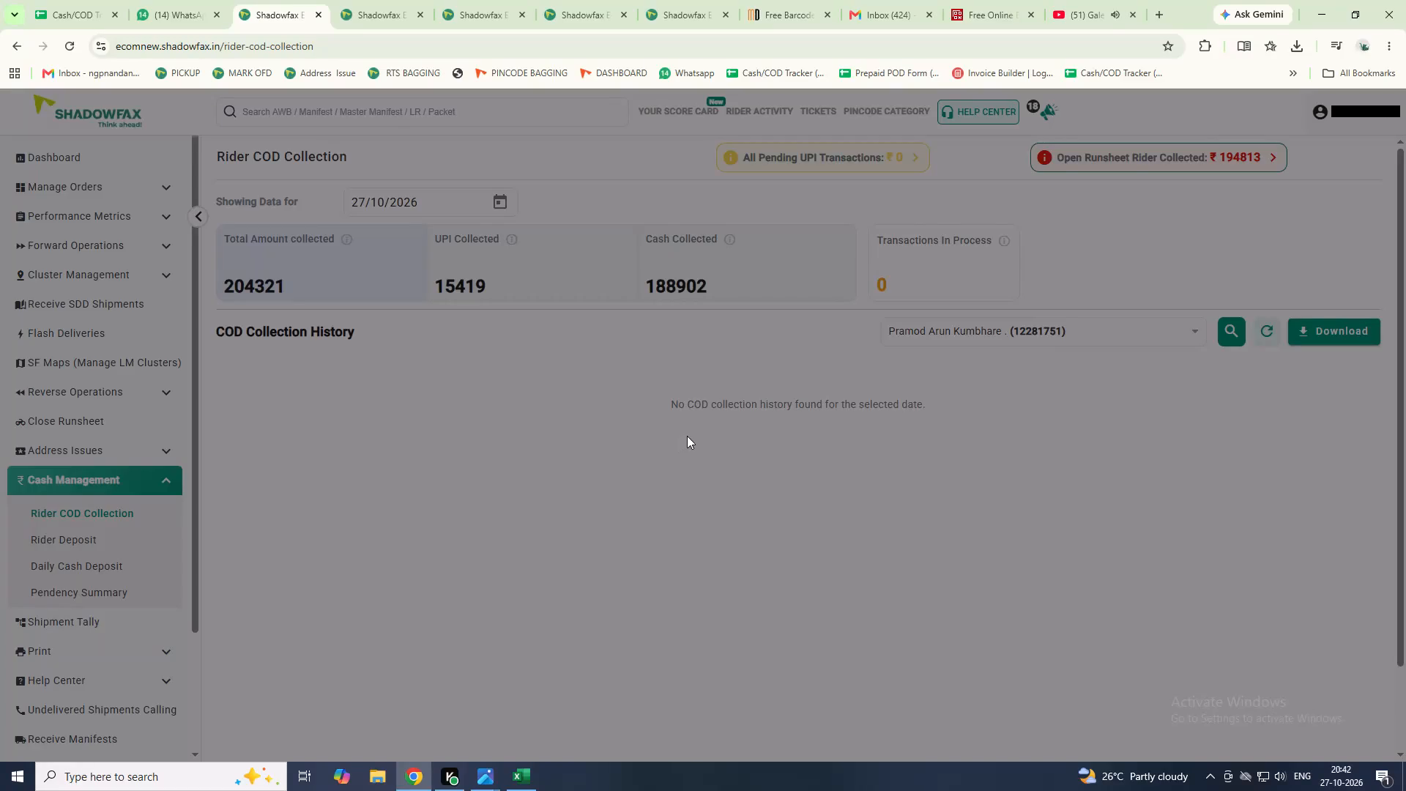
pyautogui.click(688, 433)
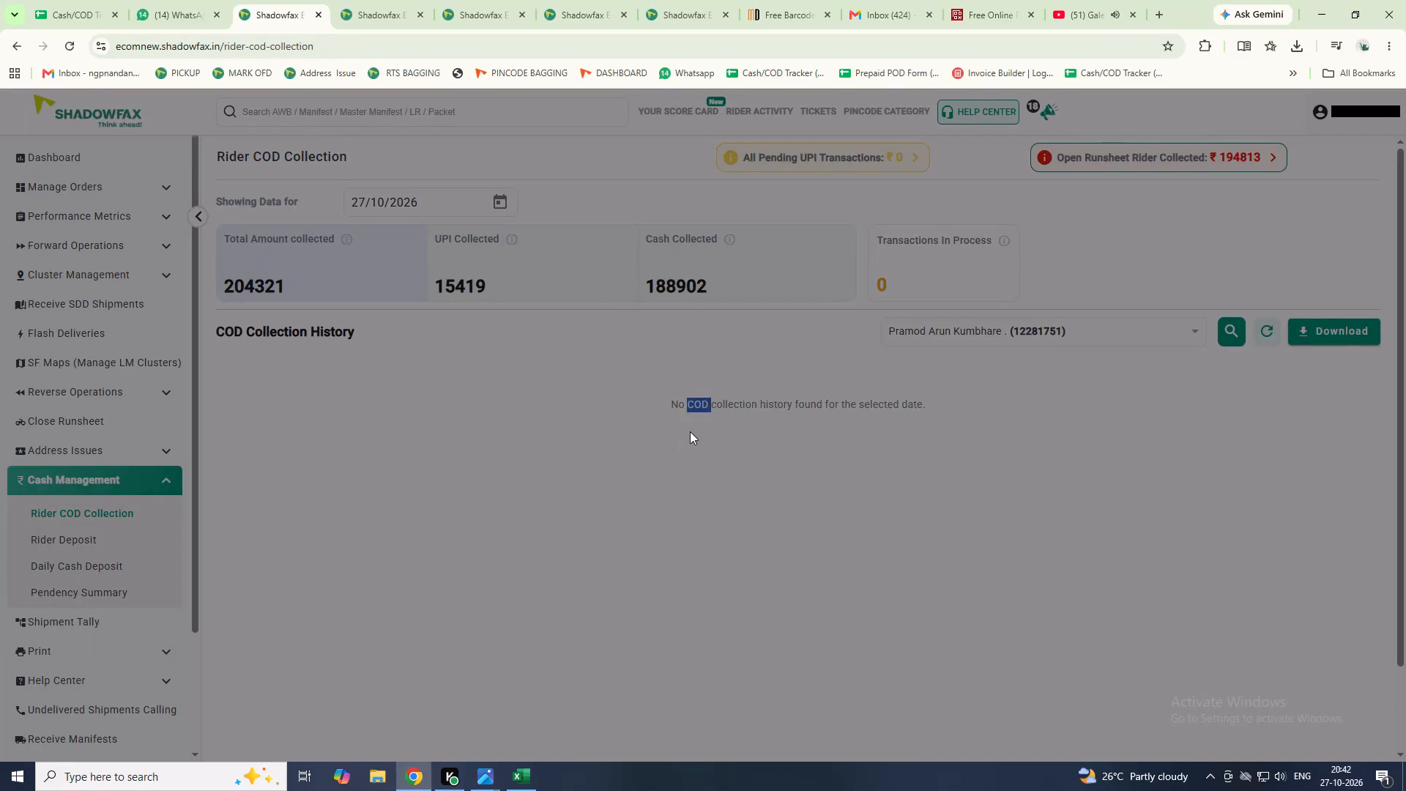
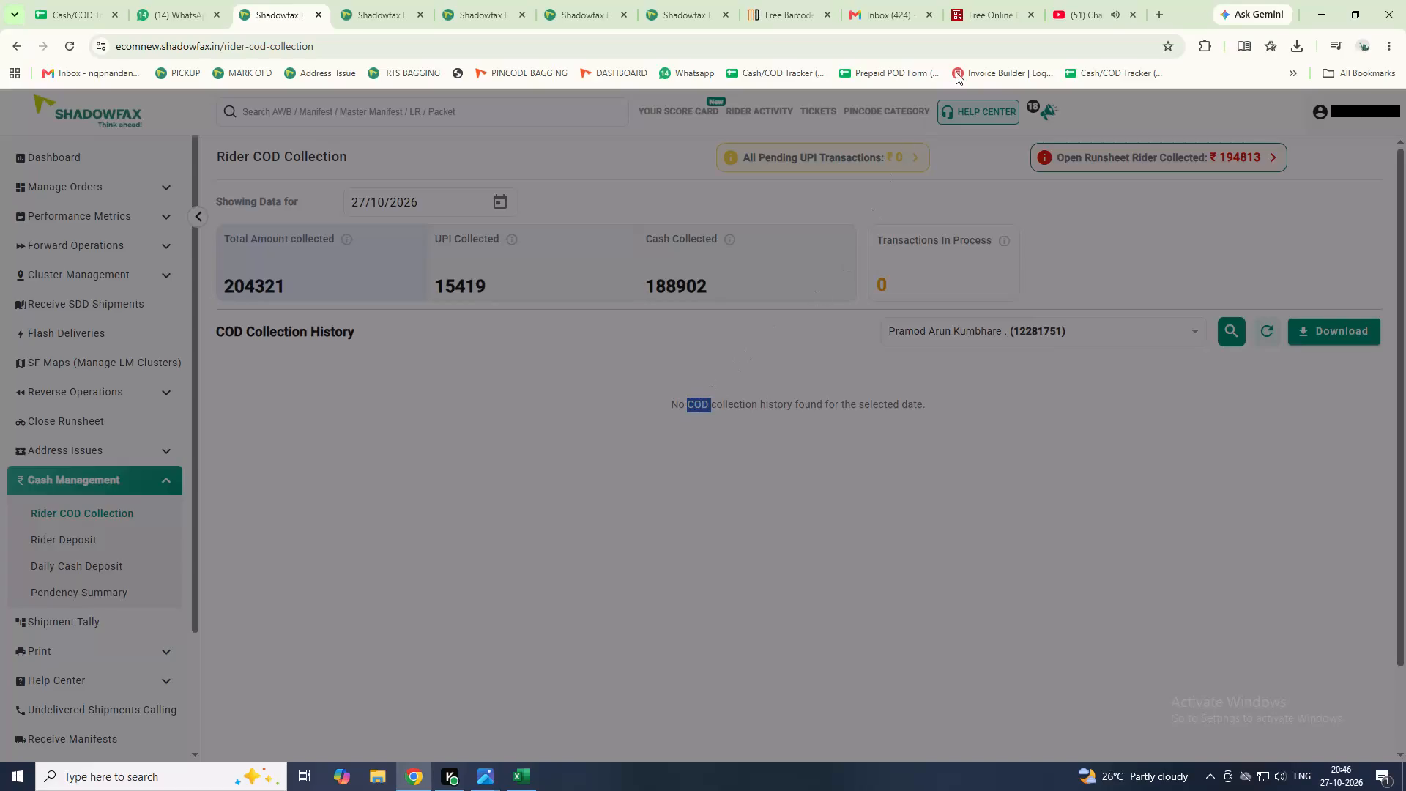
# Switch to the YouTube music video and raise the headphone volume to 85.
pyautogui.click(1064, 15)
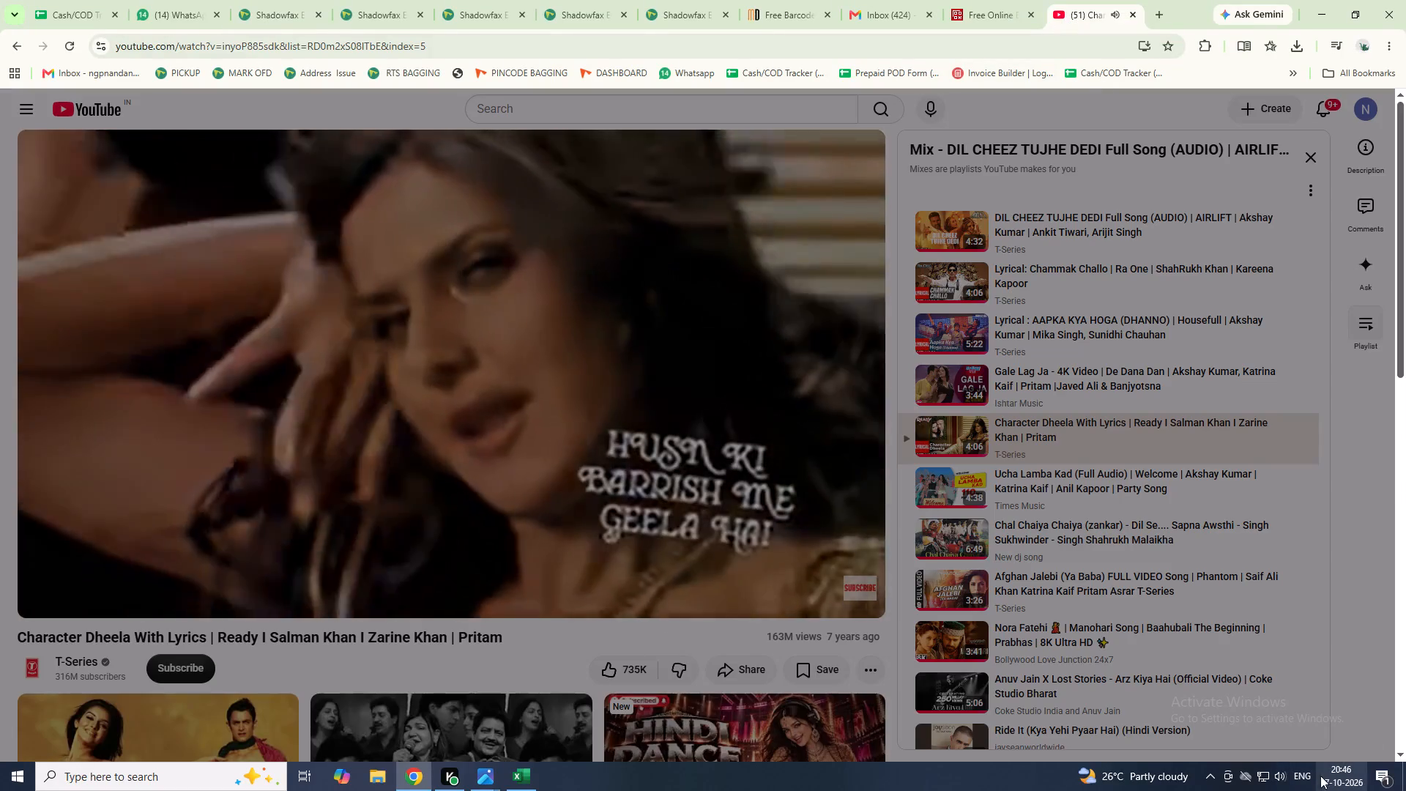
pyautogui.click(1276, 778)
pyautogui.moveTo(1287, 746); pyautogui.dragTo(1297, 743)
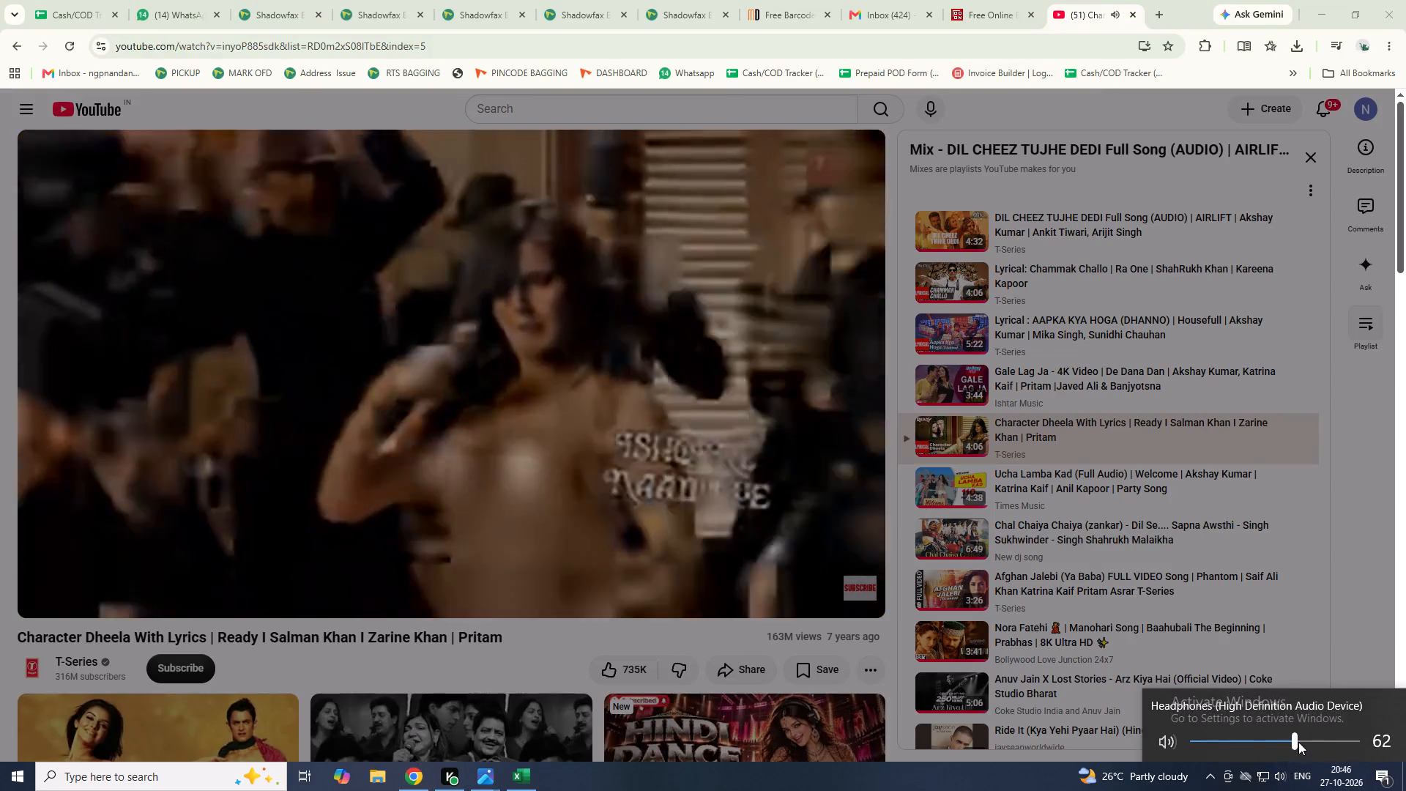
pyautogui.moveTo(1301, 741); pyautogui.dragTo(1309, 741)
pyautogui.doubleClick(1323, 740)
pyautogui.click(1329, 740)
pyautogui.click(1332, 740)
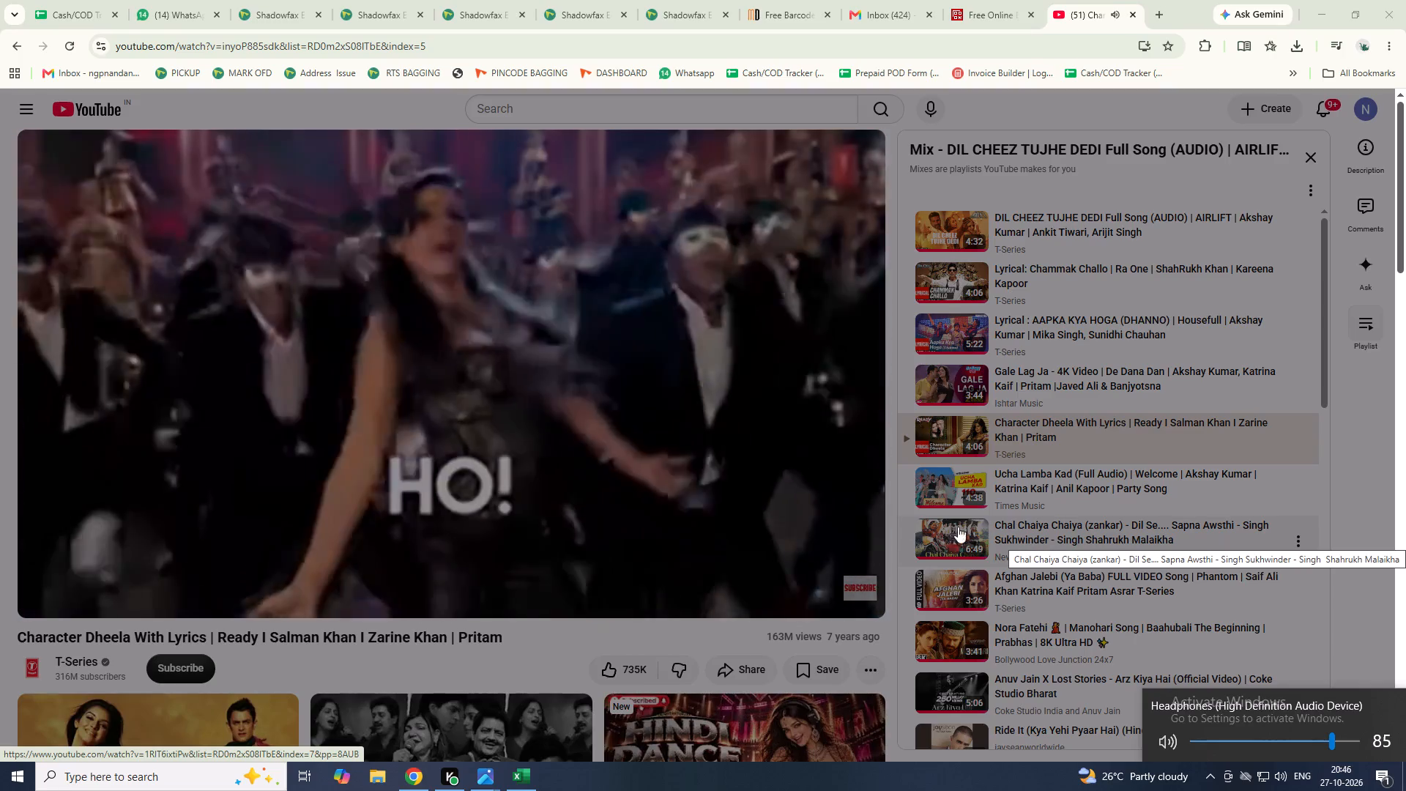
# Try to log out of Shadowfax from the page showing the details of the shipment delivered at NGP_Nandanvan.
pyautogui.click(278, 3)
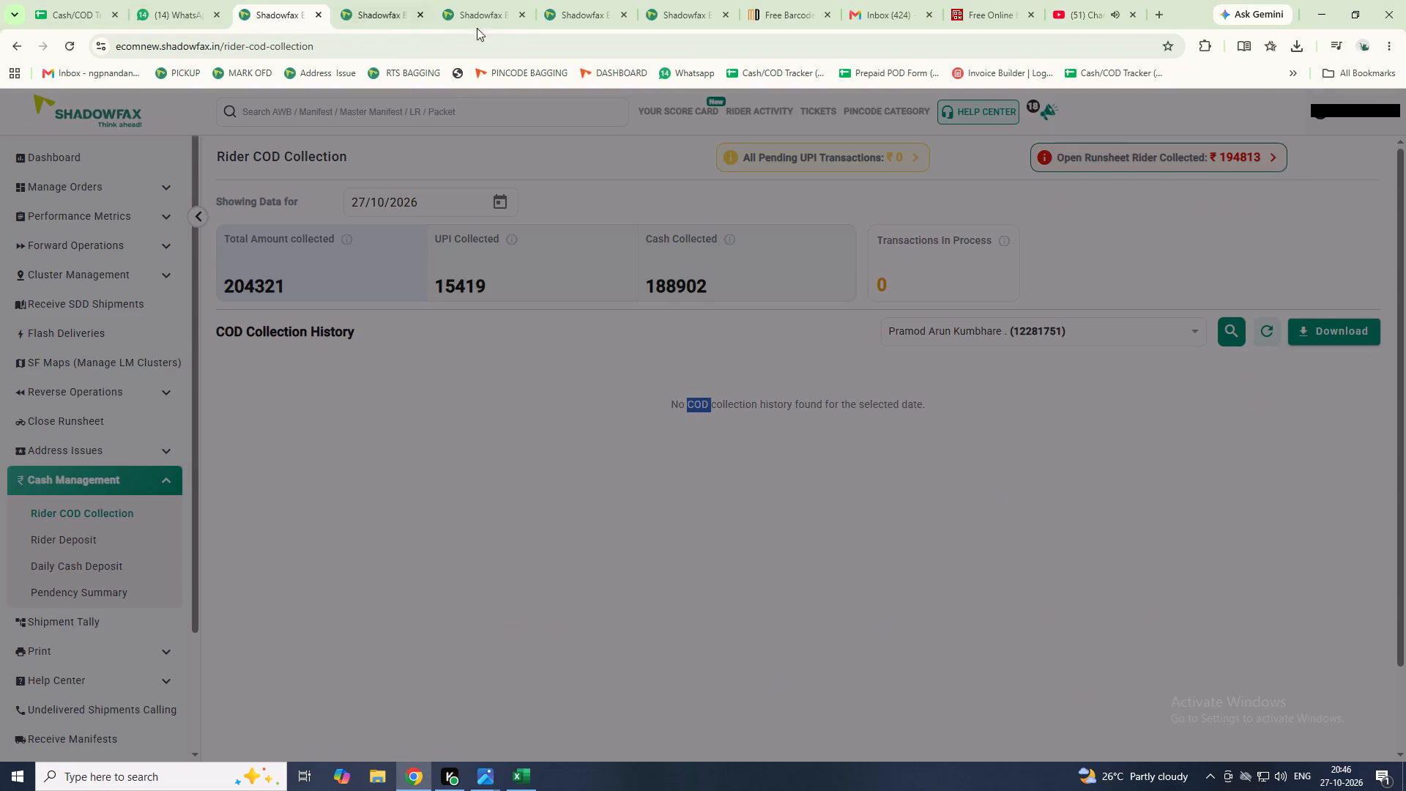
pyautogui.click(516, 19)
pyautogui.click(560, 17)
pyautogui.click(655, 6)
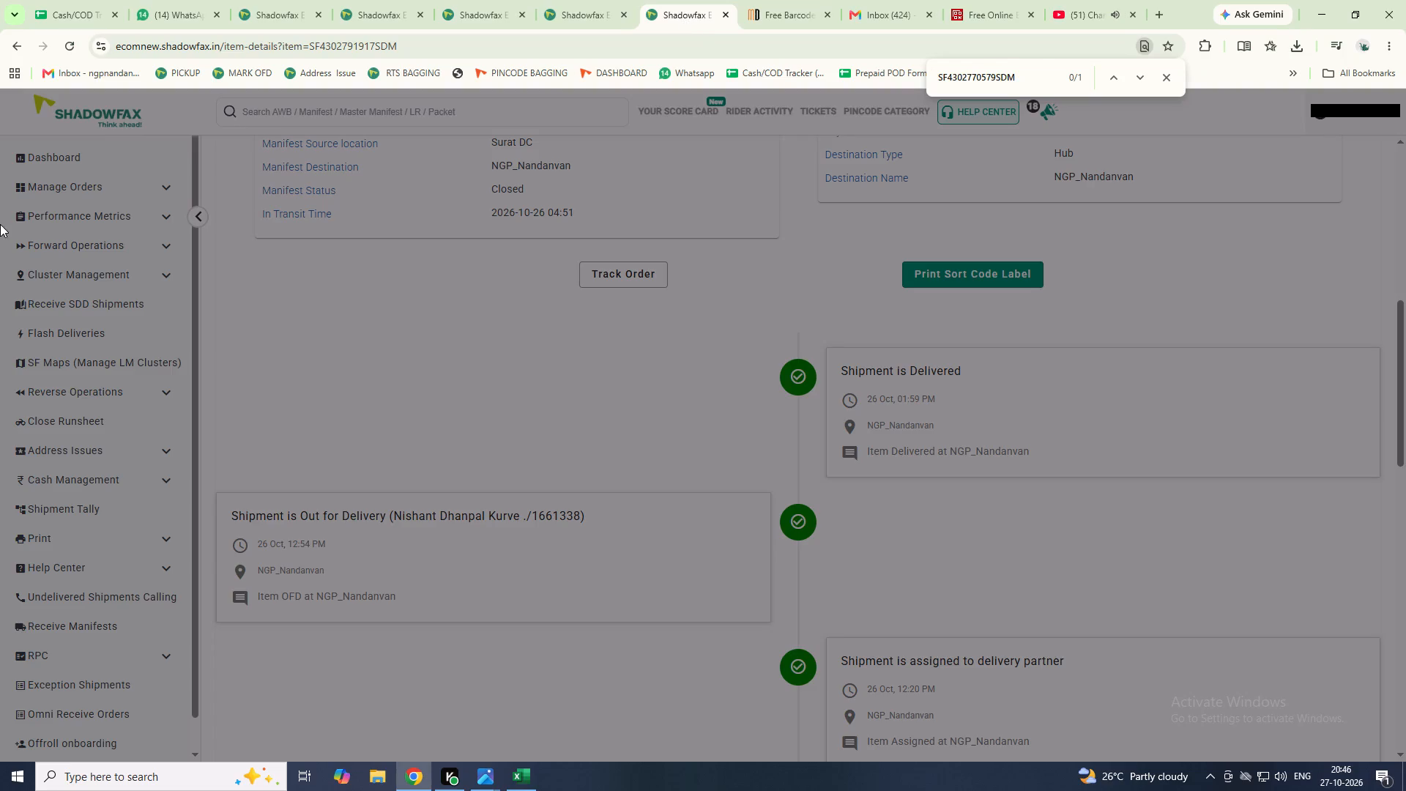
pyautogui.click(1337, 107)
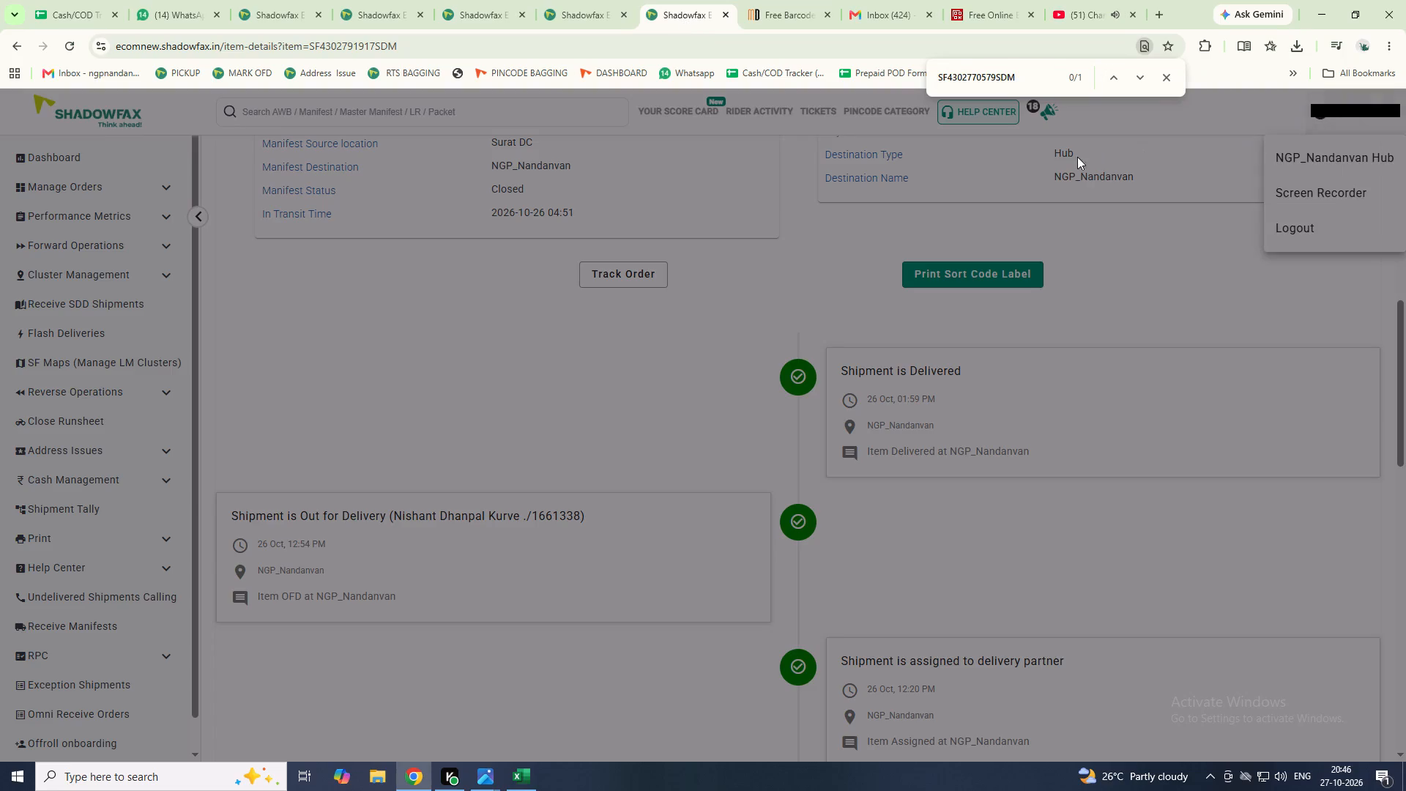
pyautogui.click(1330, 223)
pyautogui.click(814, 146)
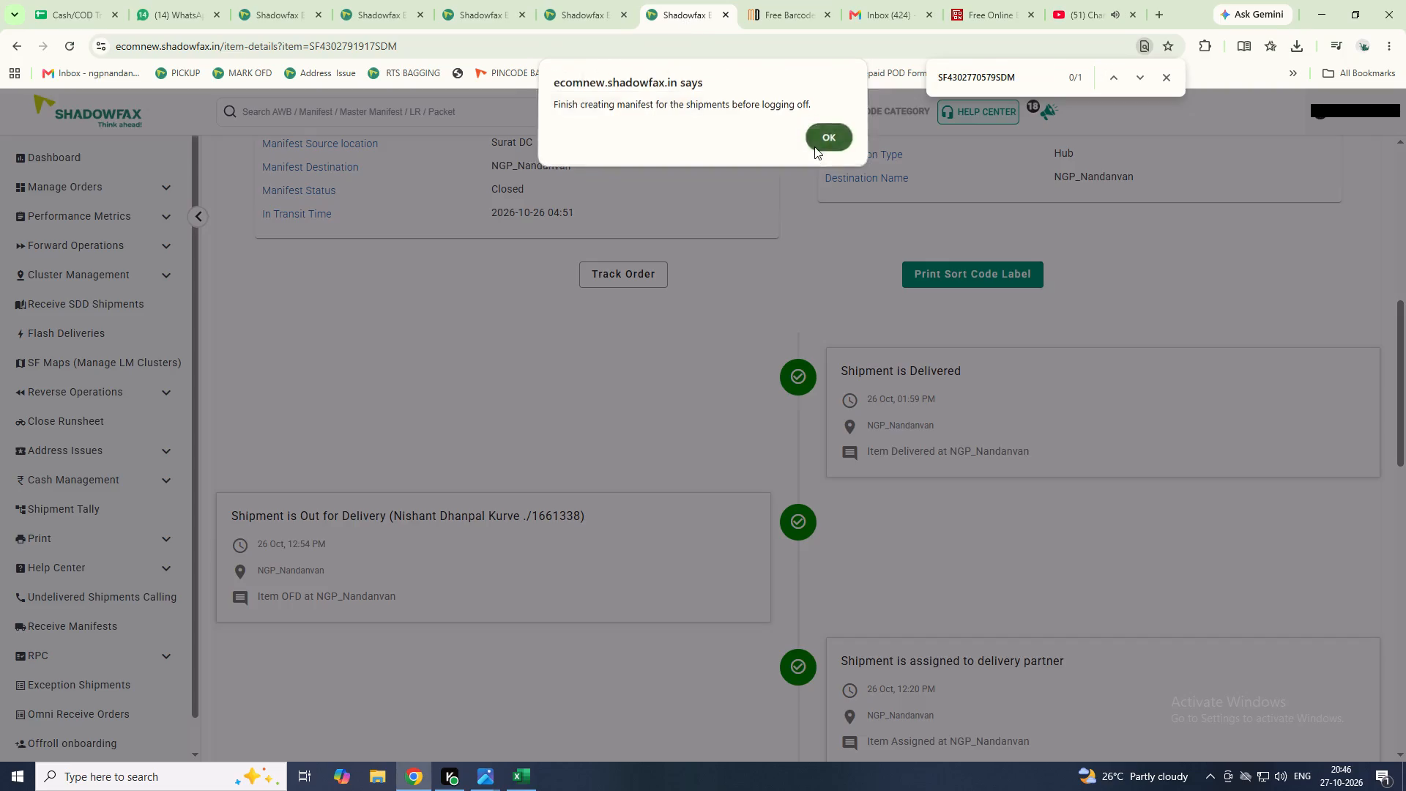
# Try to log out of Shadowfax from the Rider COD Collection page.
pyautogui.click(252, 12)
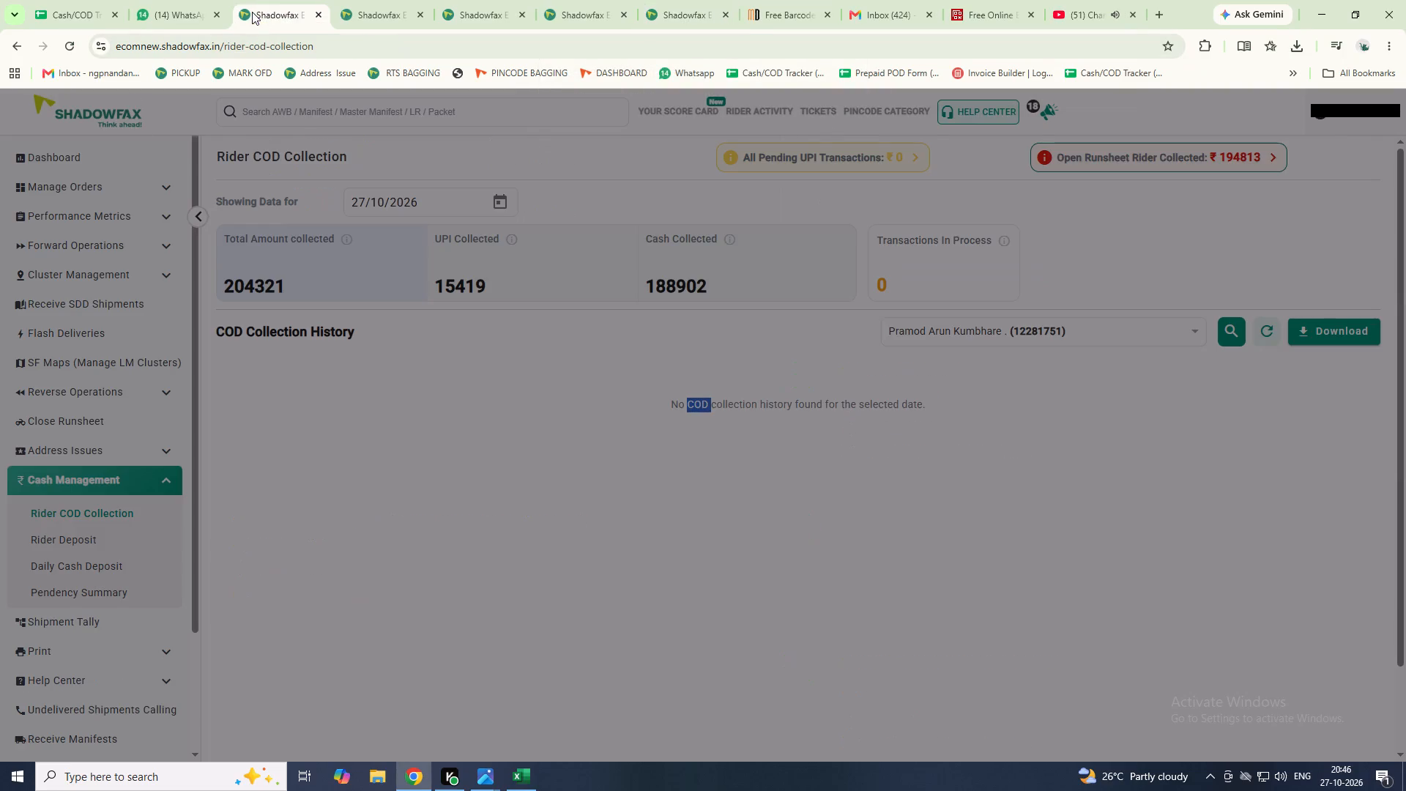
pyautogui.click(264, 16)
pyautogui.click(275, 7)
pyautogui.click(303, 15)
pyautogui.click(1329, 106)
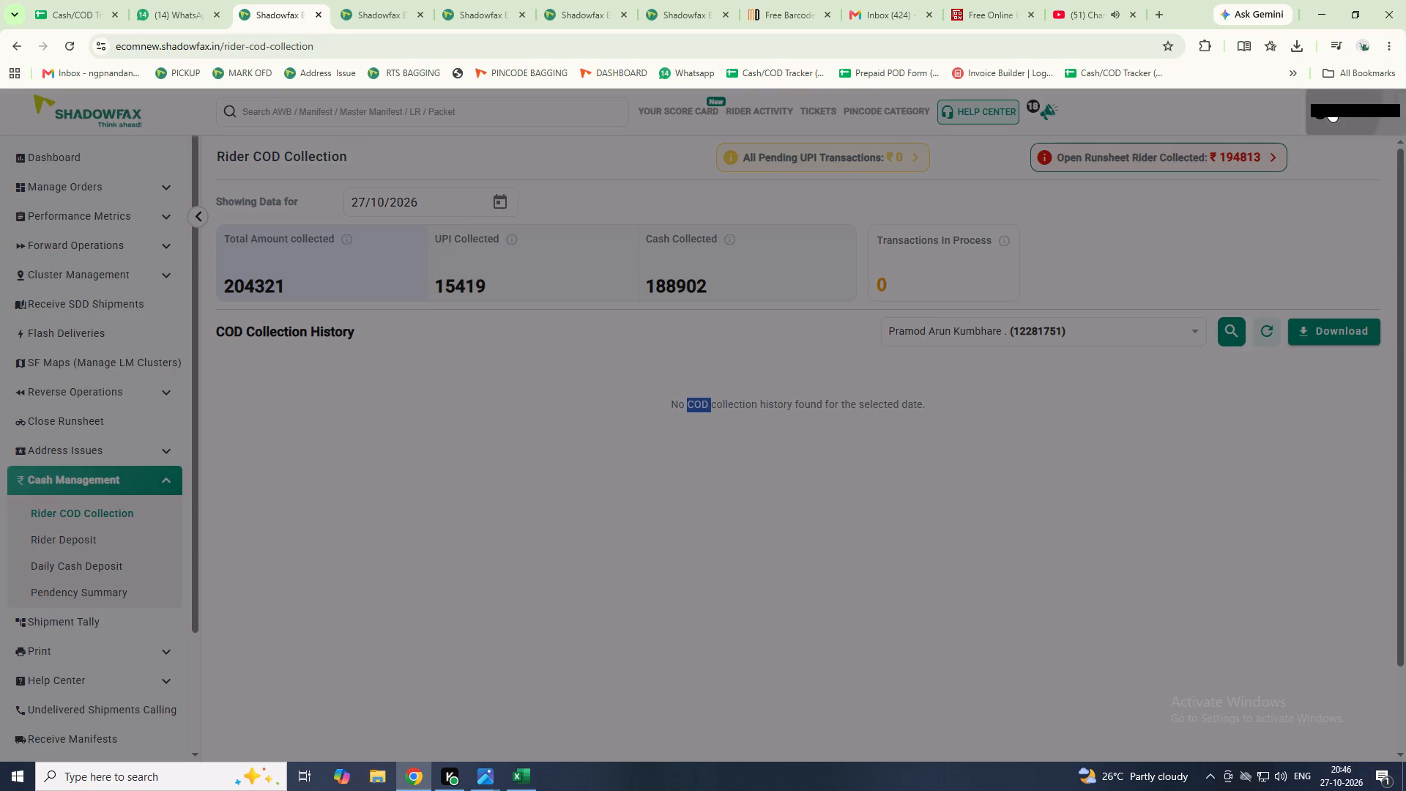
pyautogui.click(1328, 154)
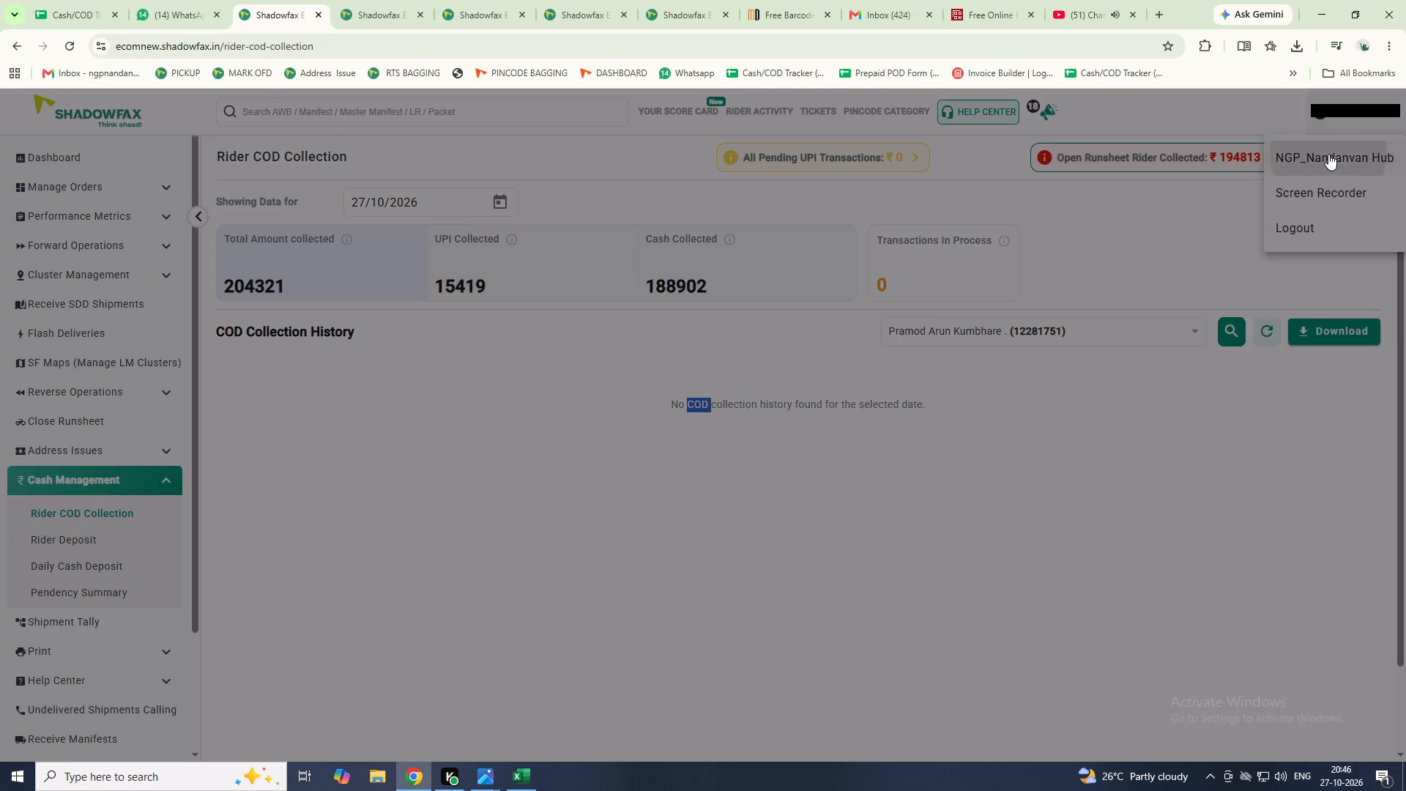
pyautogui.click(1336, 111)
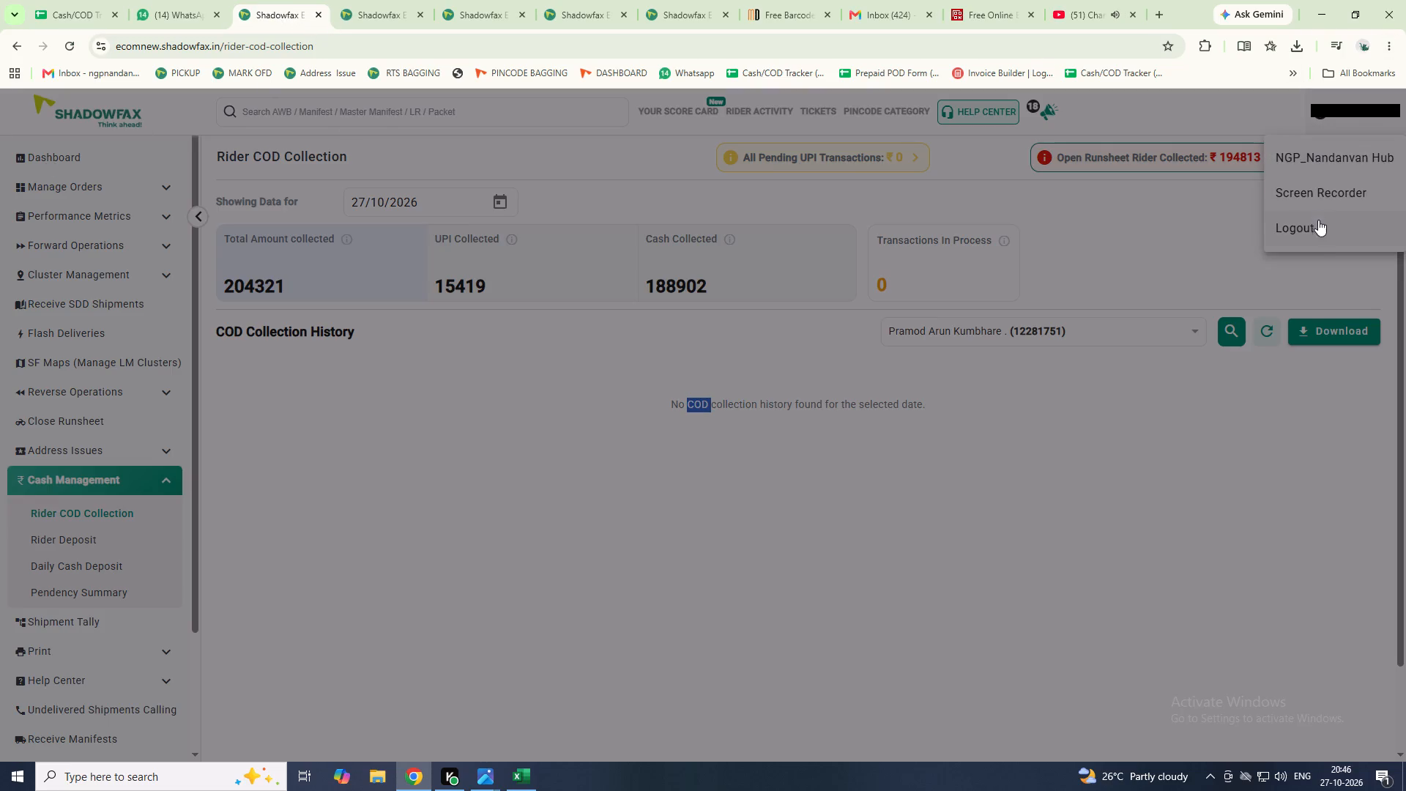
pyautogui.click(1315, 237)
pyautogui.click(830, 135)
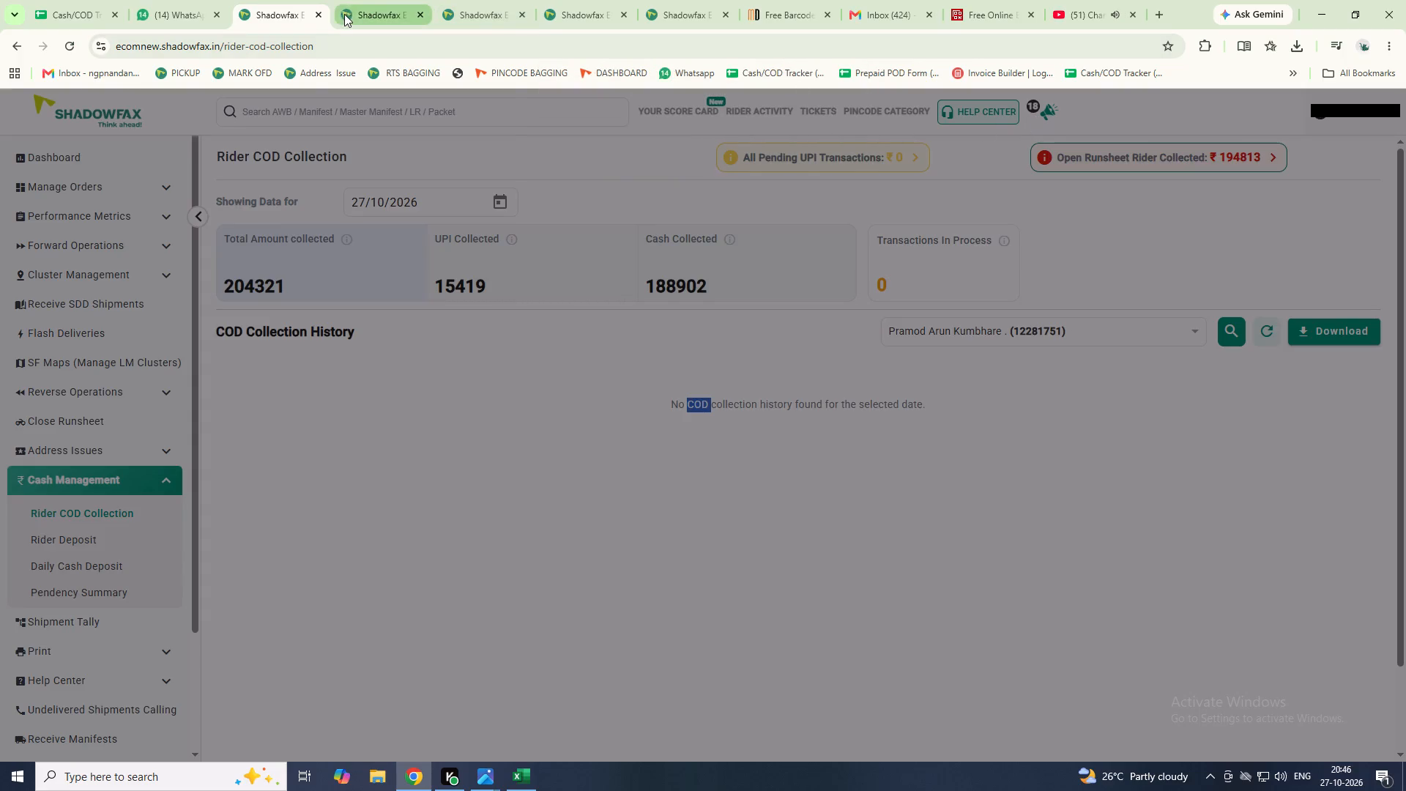
pyautogui.click(64, 4)
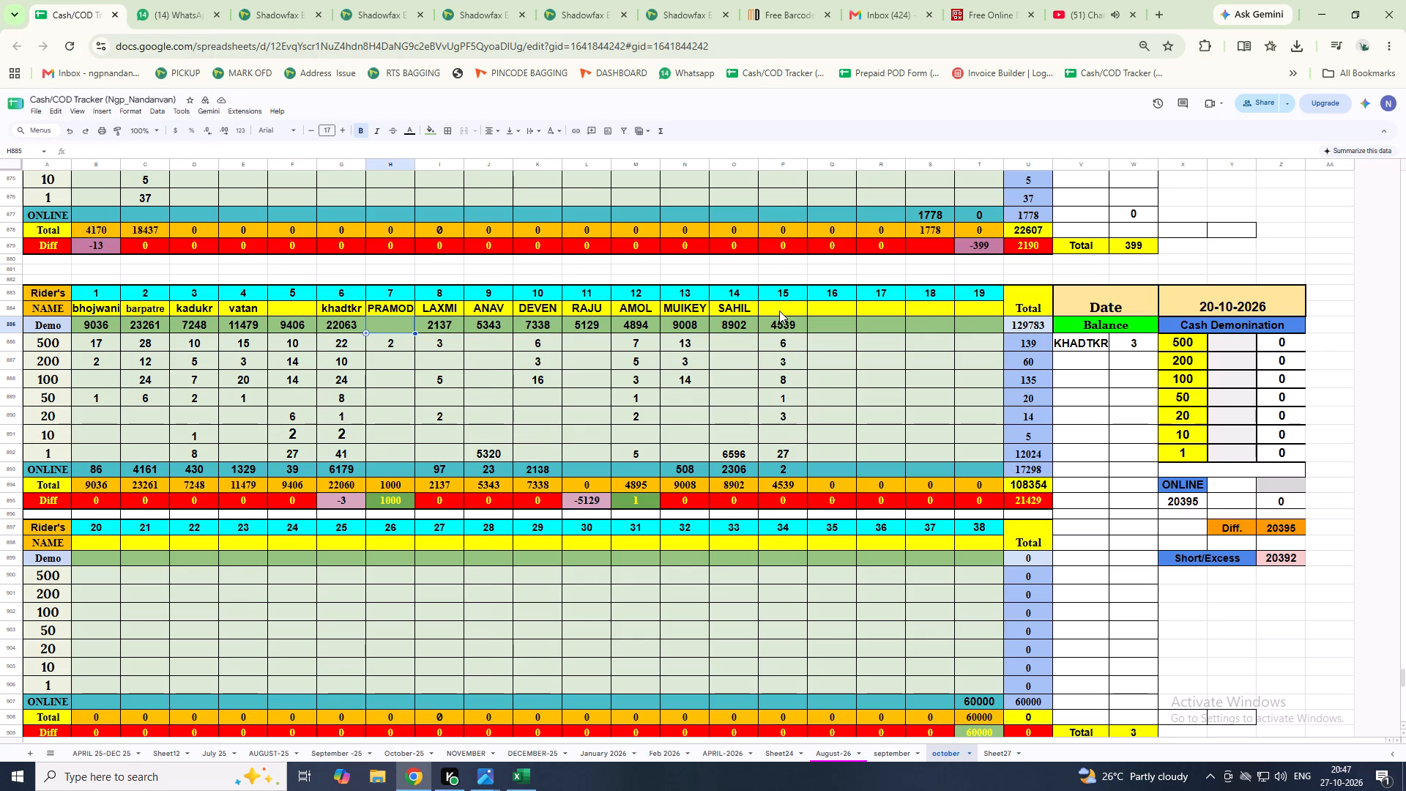
pyautogui.click(827, 313)
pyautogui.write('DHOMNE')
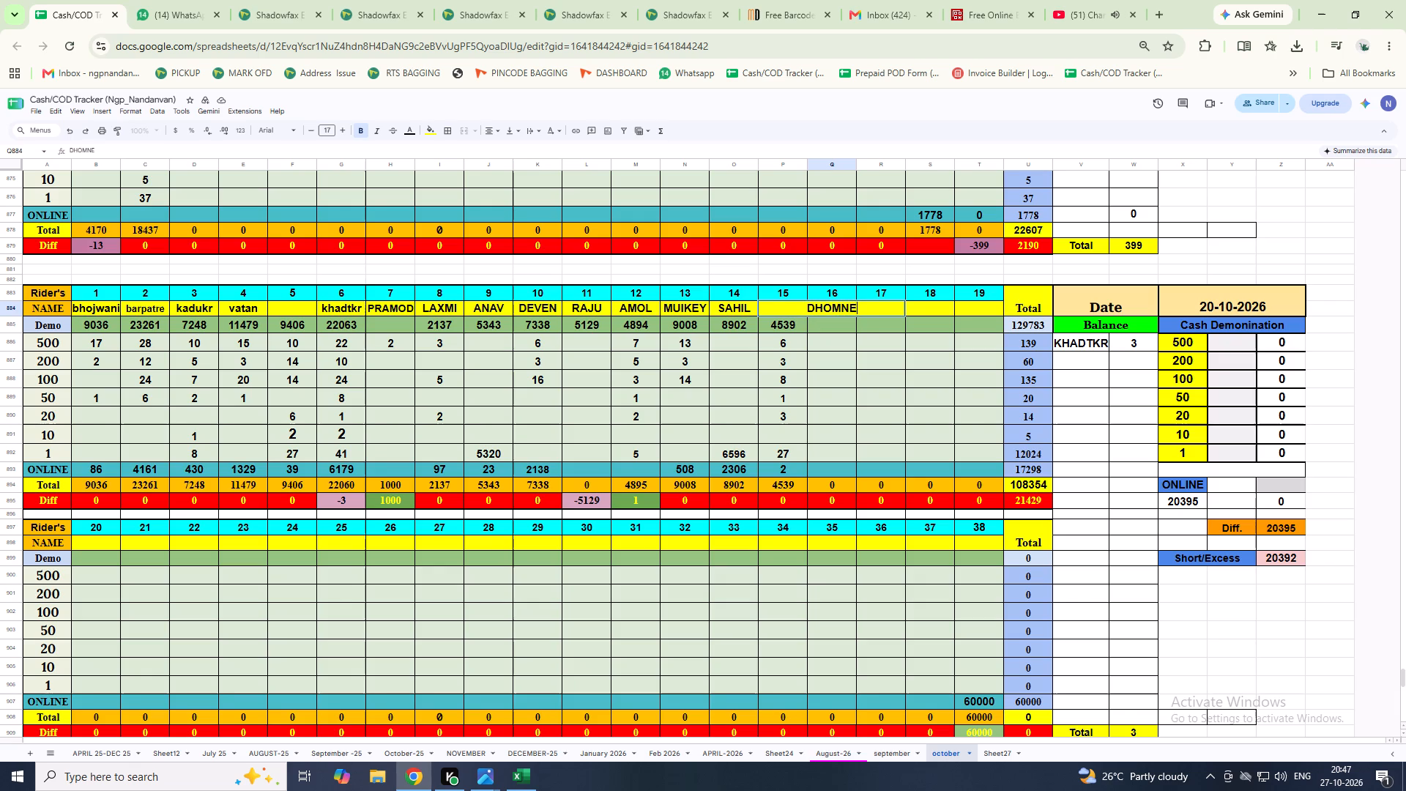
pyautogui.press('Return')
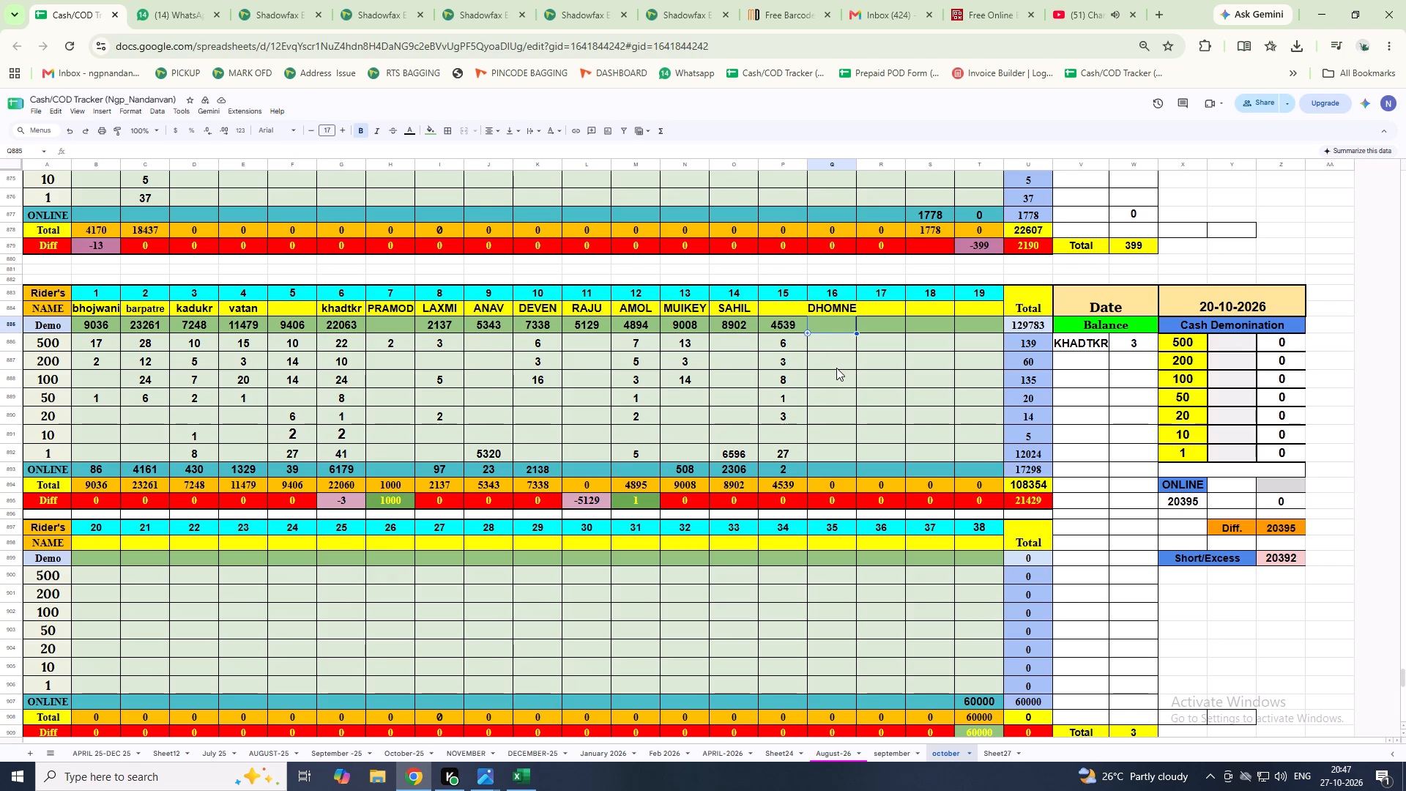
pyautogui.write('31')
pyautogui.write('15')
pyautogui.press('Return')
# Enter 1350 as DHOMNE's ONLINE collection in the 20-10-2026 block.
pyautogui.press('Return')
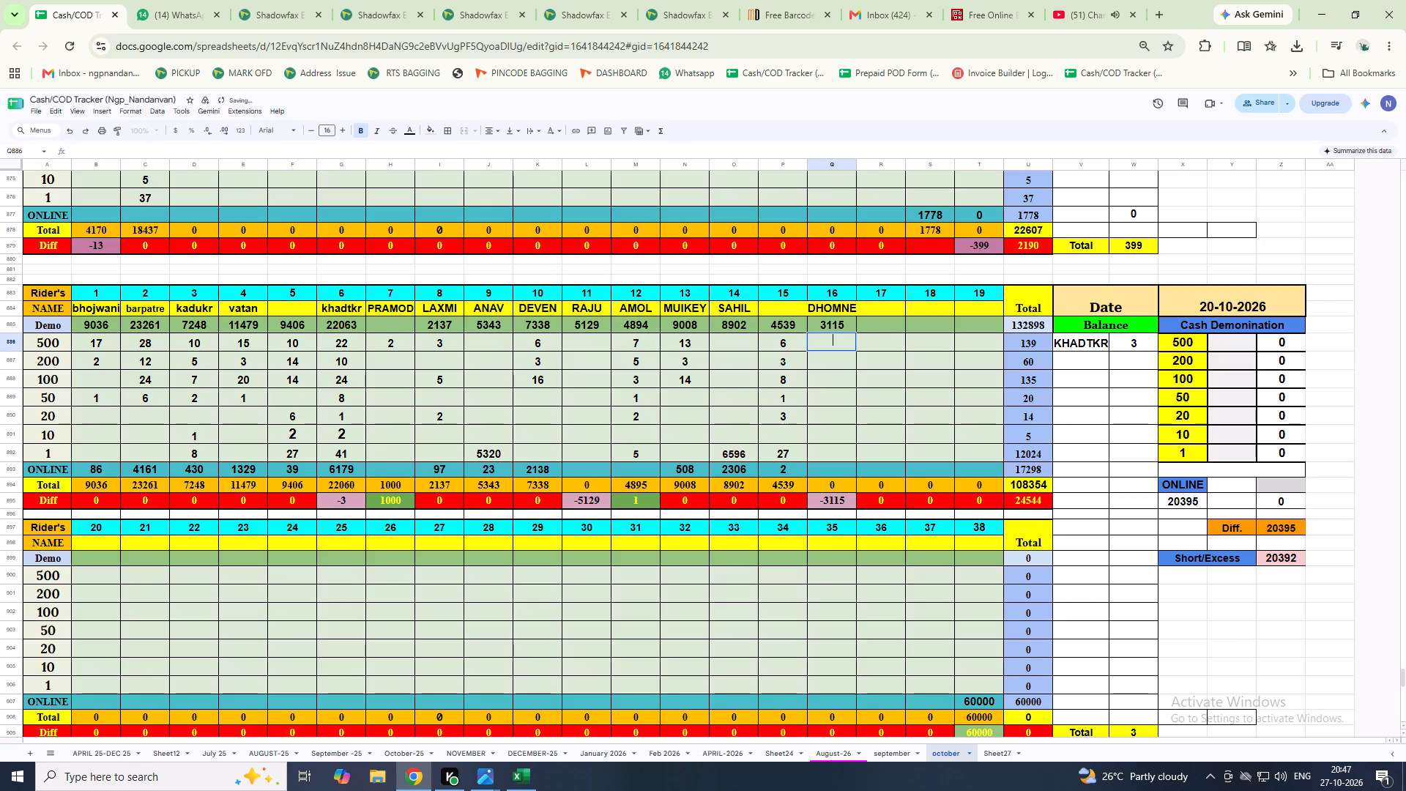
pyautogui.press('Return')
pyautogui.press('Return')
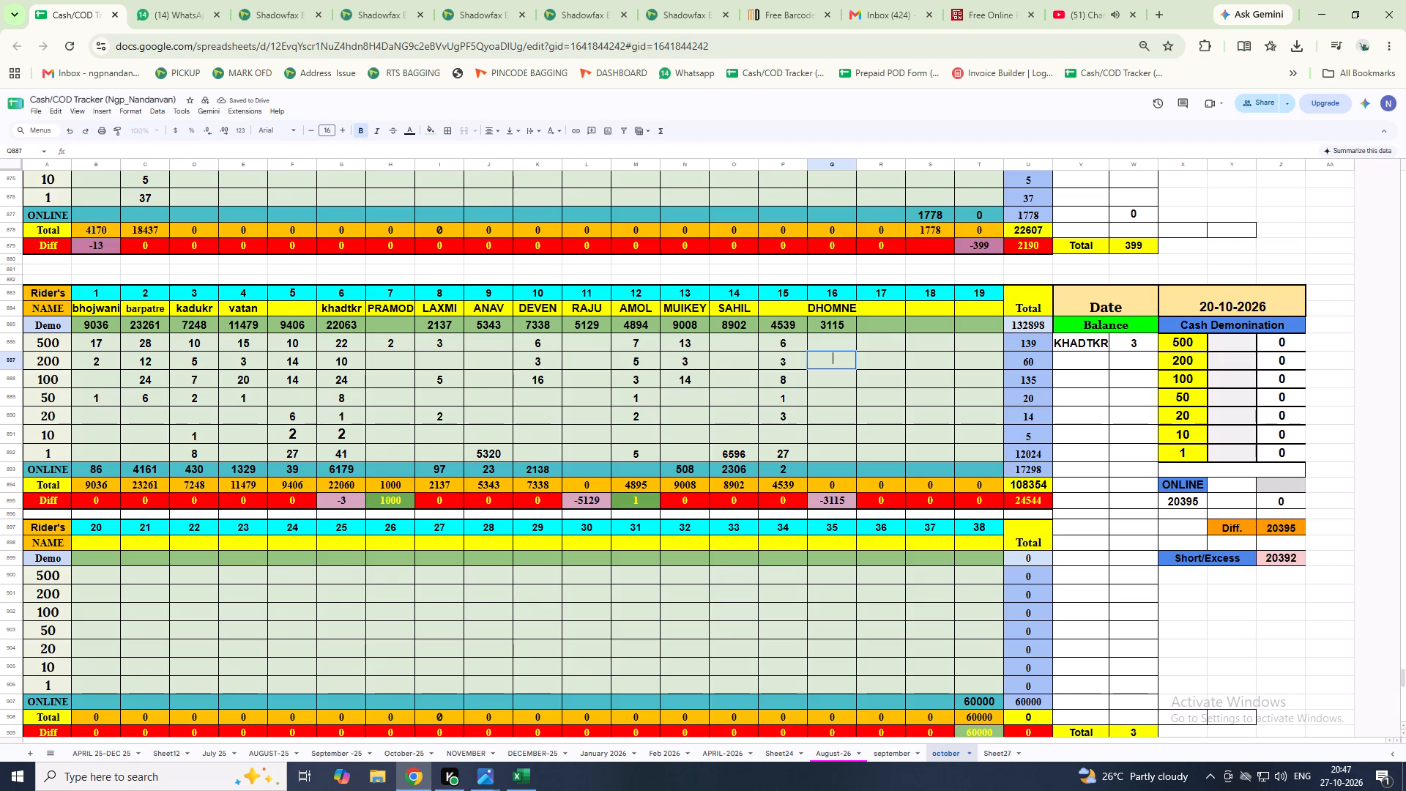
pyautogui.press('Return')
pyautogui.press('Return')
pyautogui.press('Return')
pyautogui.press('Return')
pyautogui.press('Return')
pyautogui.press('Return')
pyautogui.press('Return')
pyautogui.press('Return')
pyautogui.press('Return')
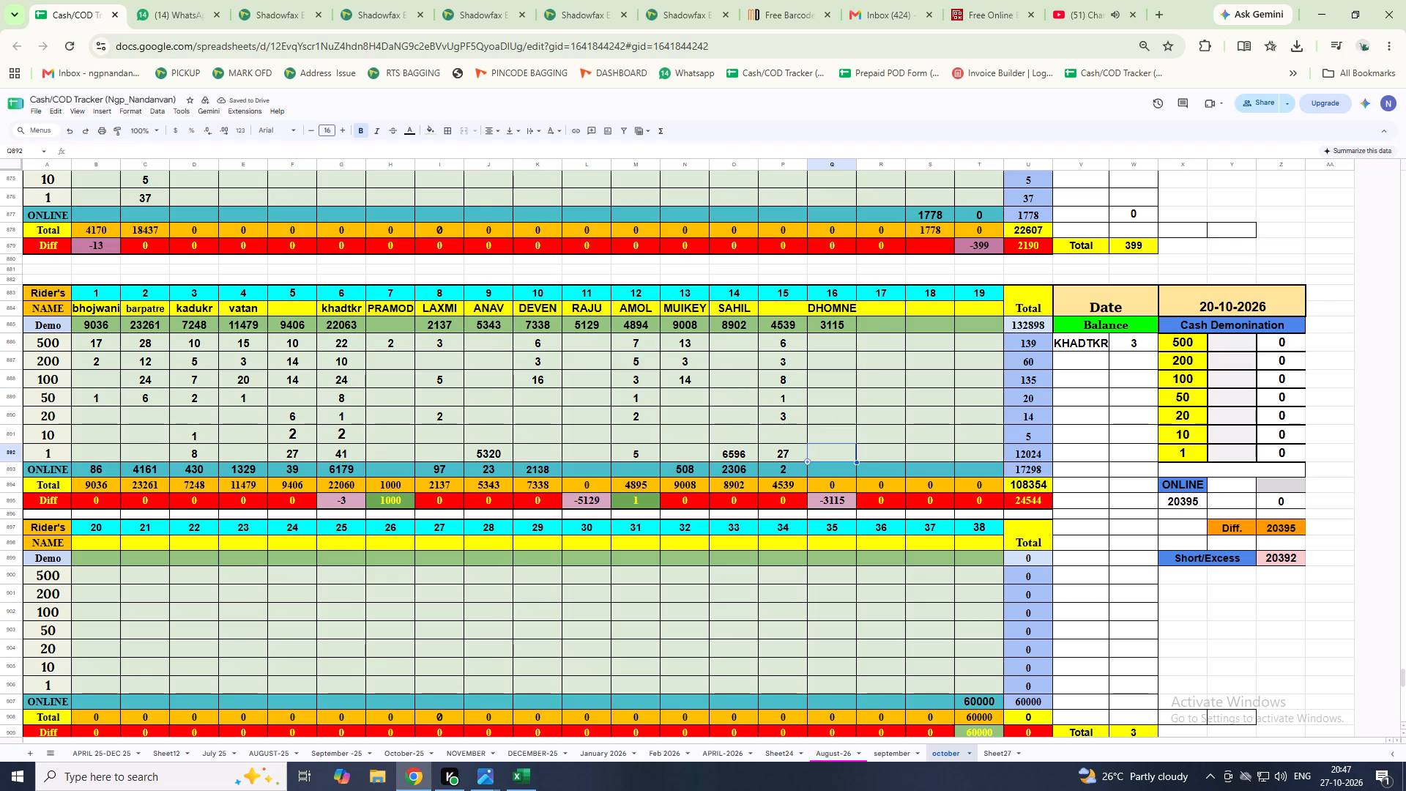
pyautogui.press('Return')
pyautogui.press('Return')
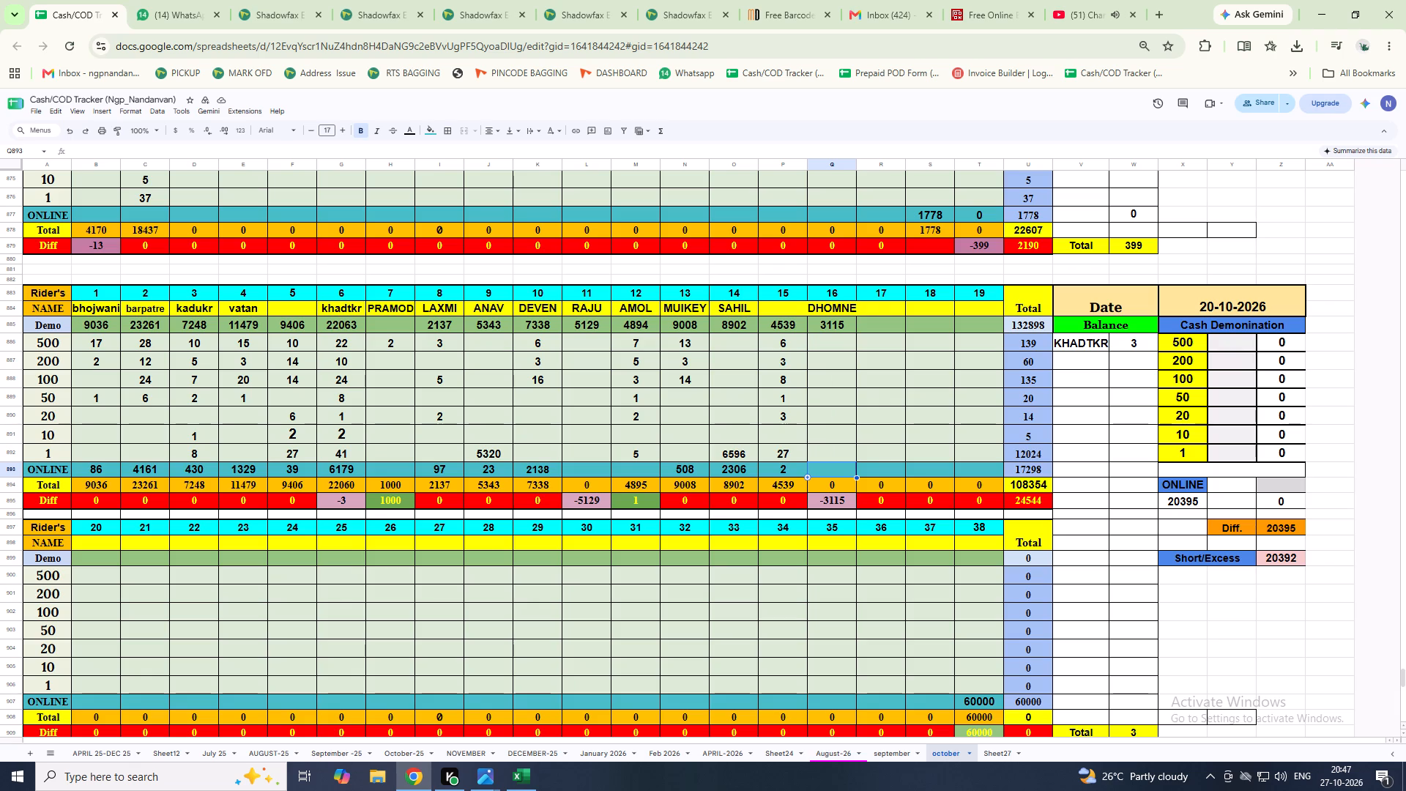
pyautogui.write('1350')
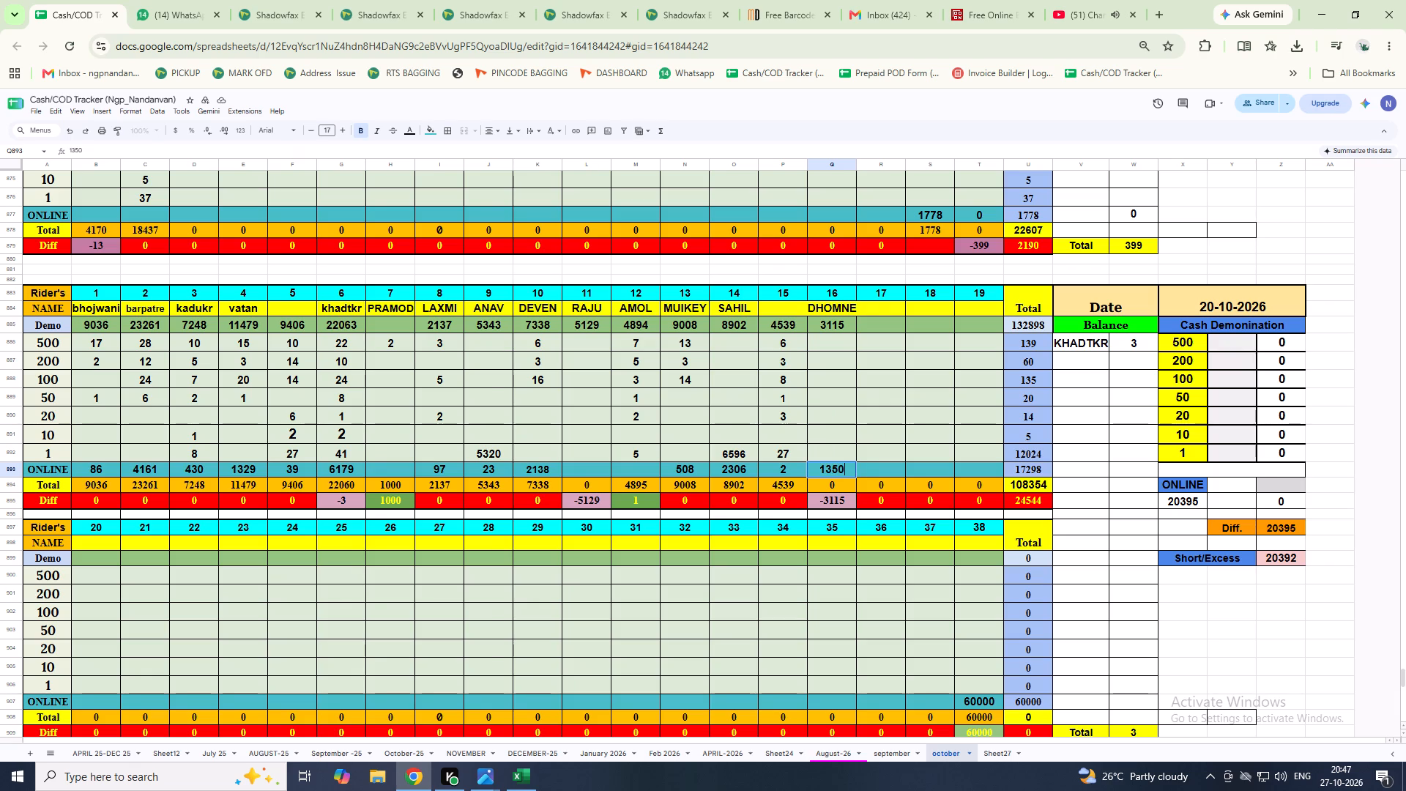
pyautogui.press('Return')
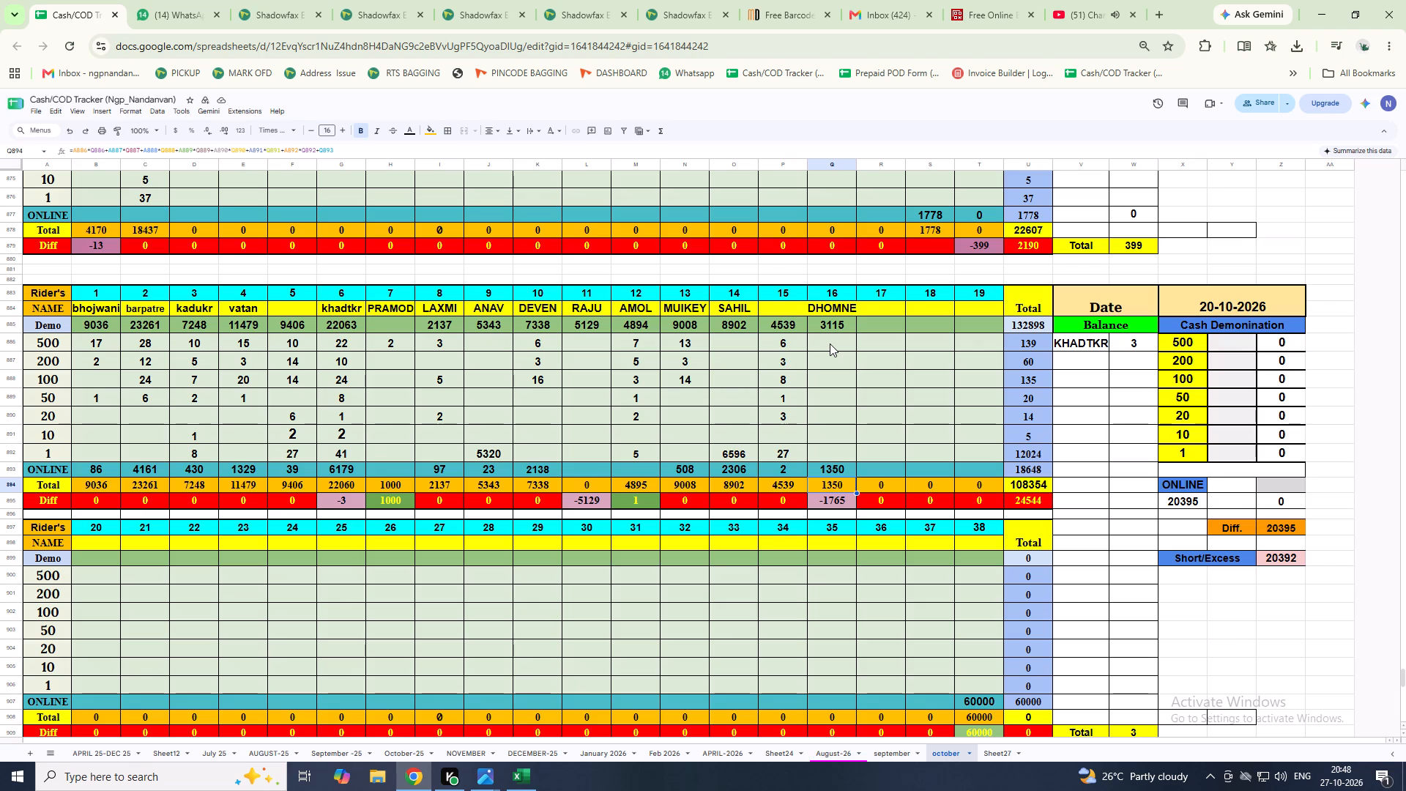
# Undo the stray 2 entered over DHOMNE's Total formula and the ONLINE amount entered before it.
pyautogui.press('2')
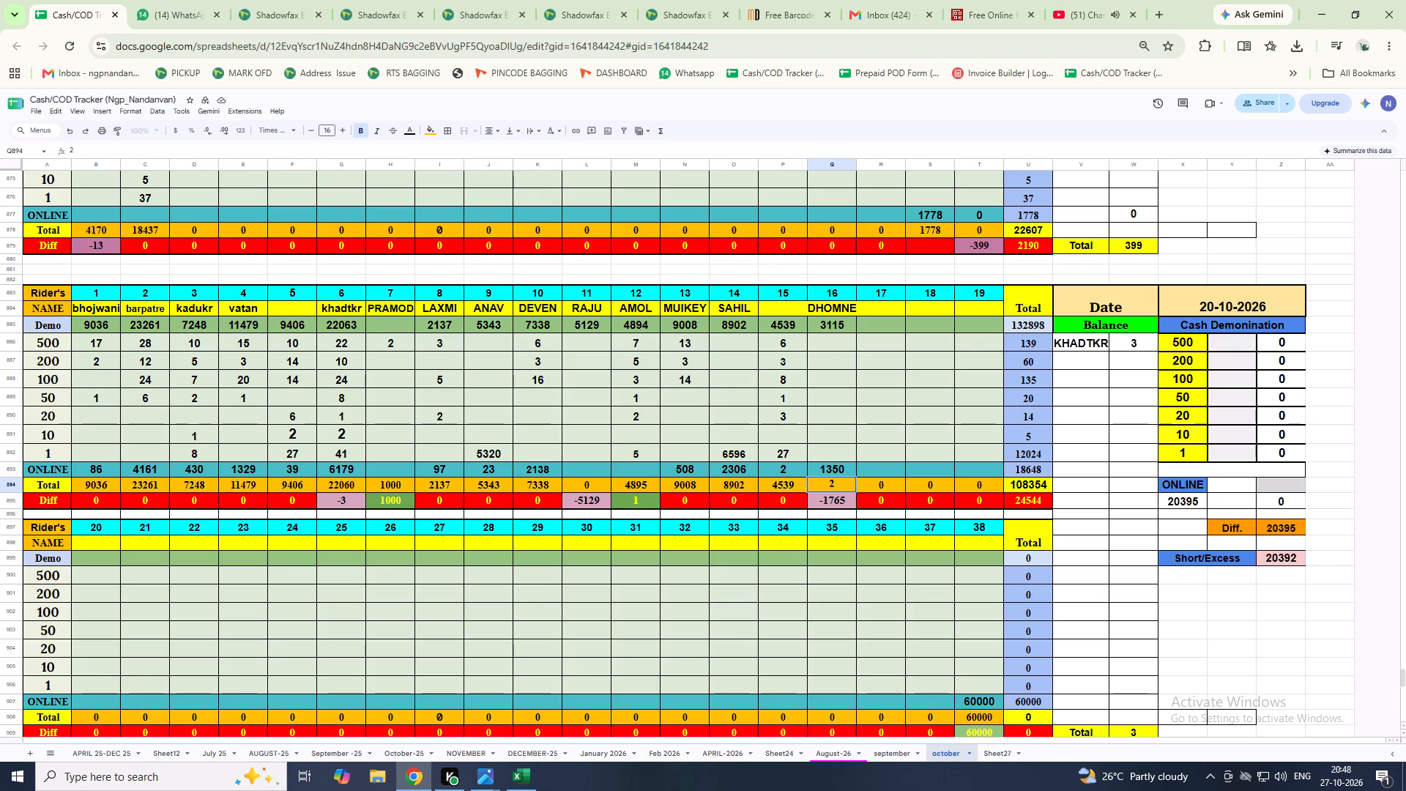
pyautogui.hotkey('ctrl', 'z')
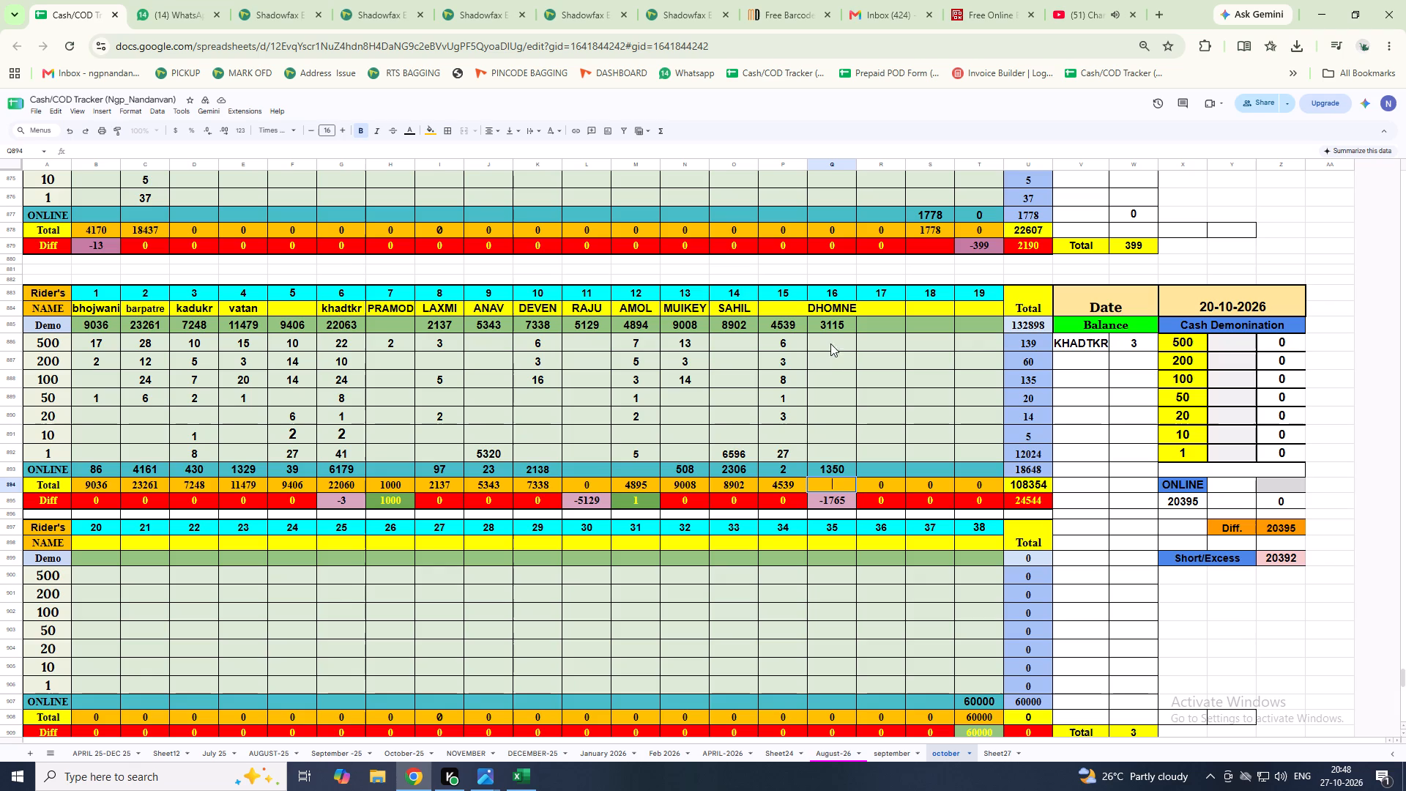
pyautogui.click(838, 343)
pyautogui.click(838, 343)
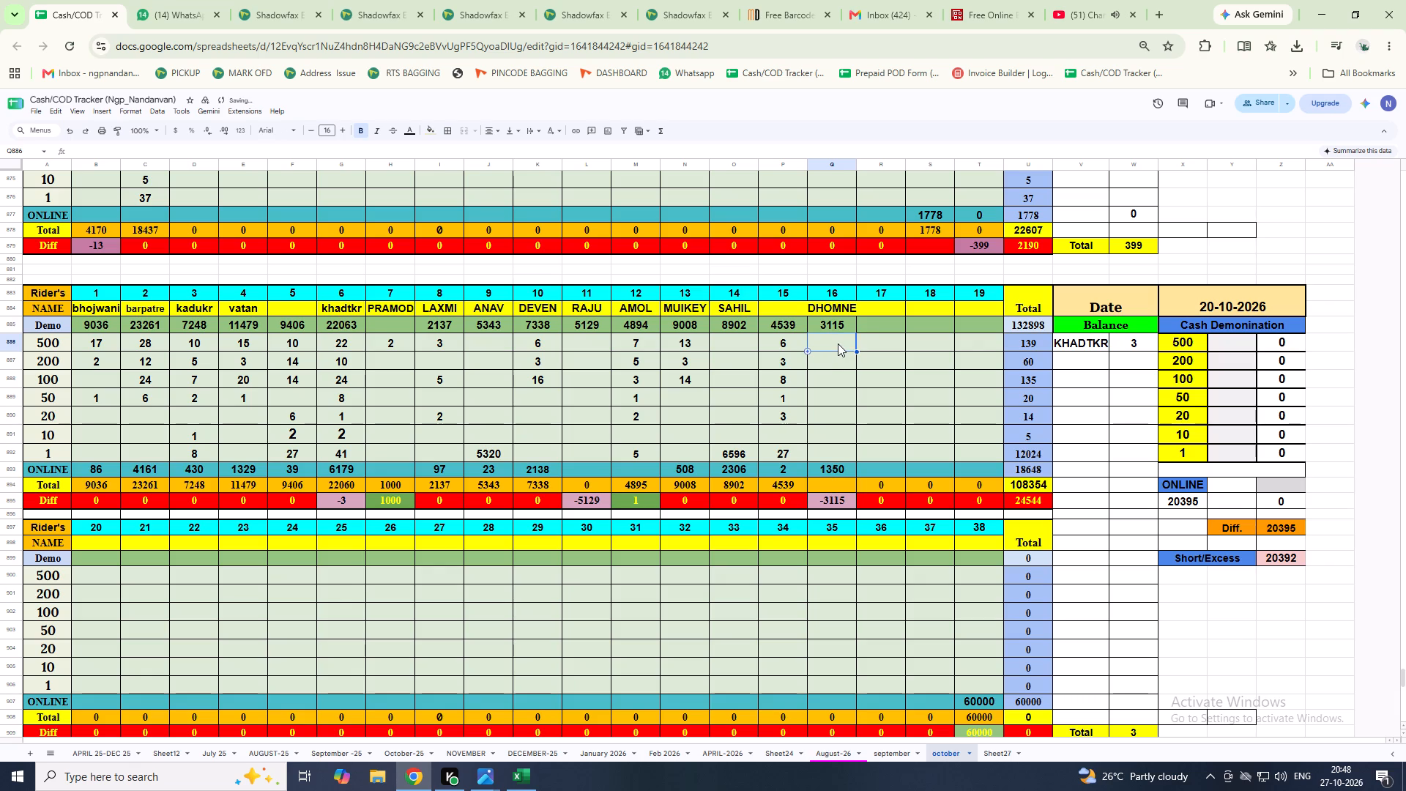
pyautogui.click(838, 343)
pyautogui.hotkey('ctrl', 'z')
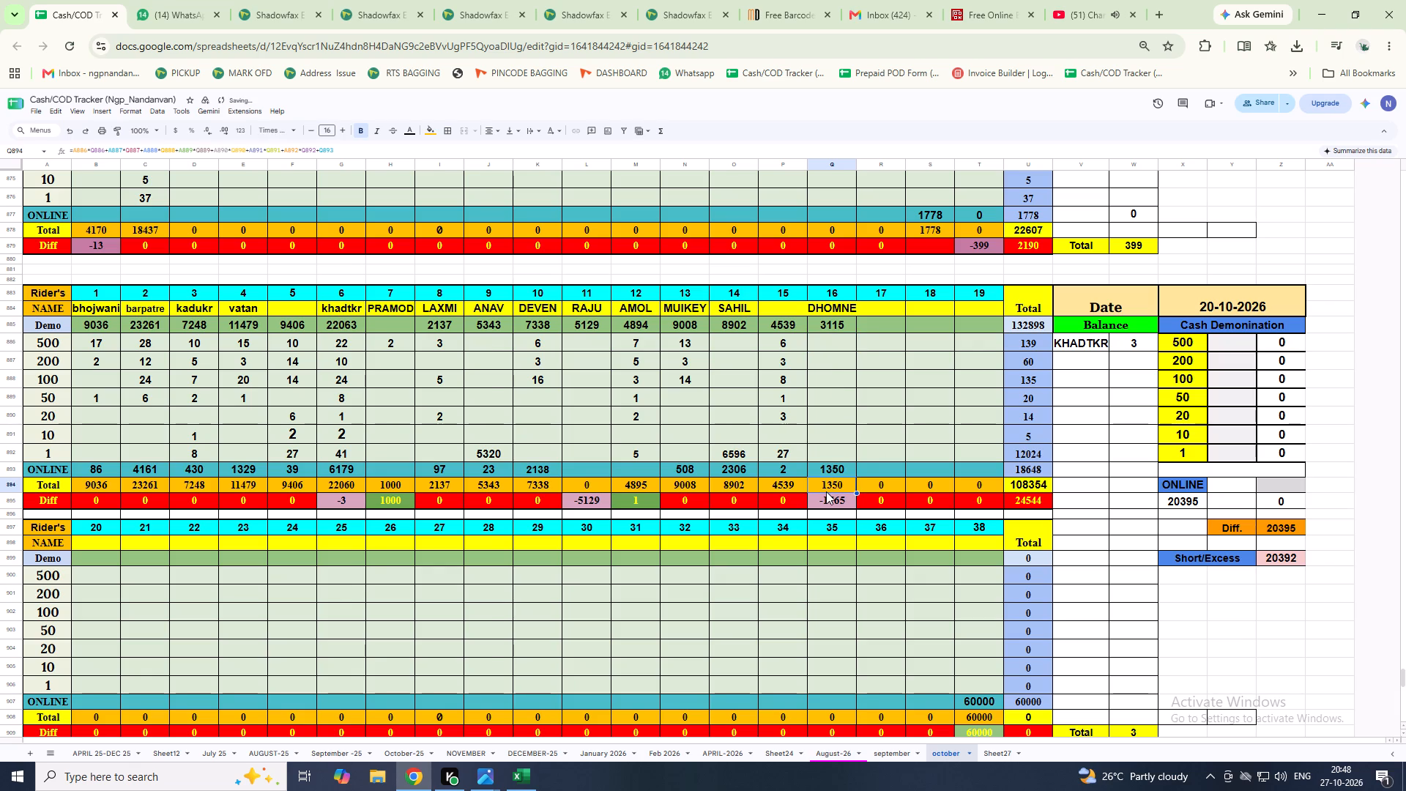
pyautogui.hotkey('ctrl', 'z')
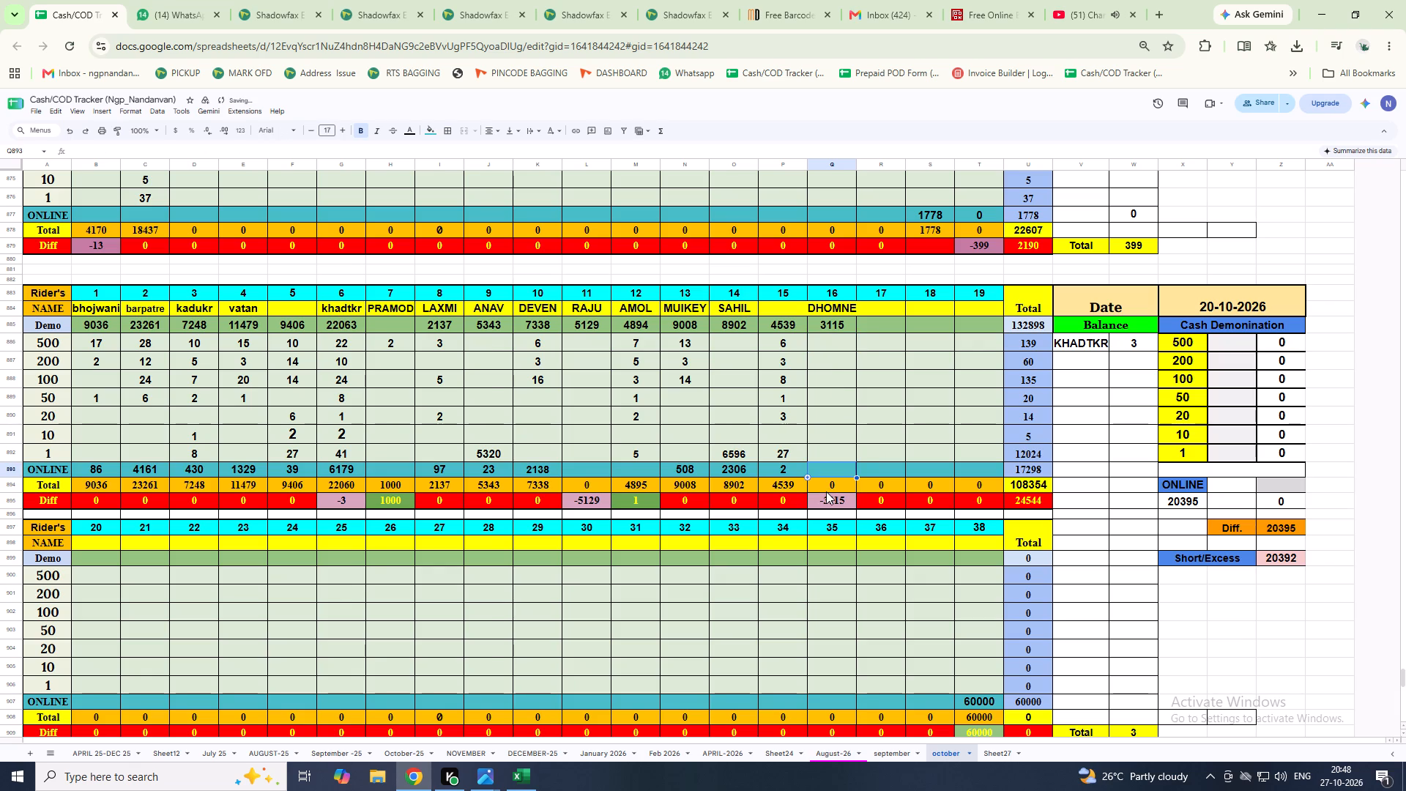
# Enter 1350 as DHOMNE's ONLINE collection in the 20-10-2026 block.
pyautogui.write('13')
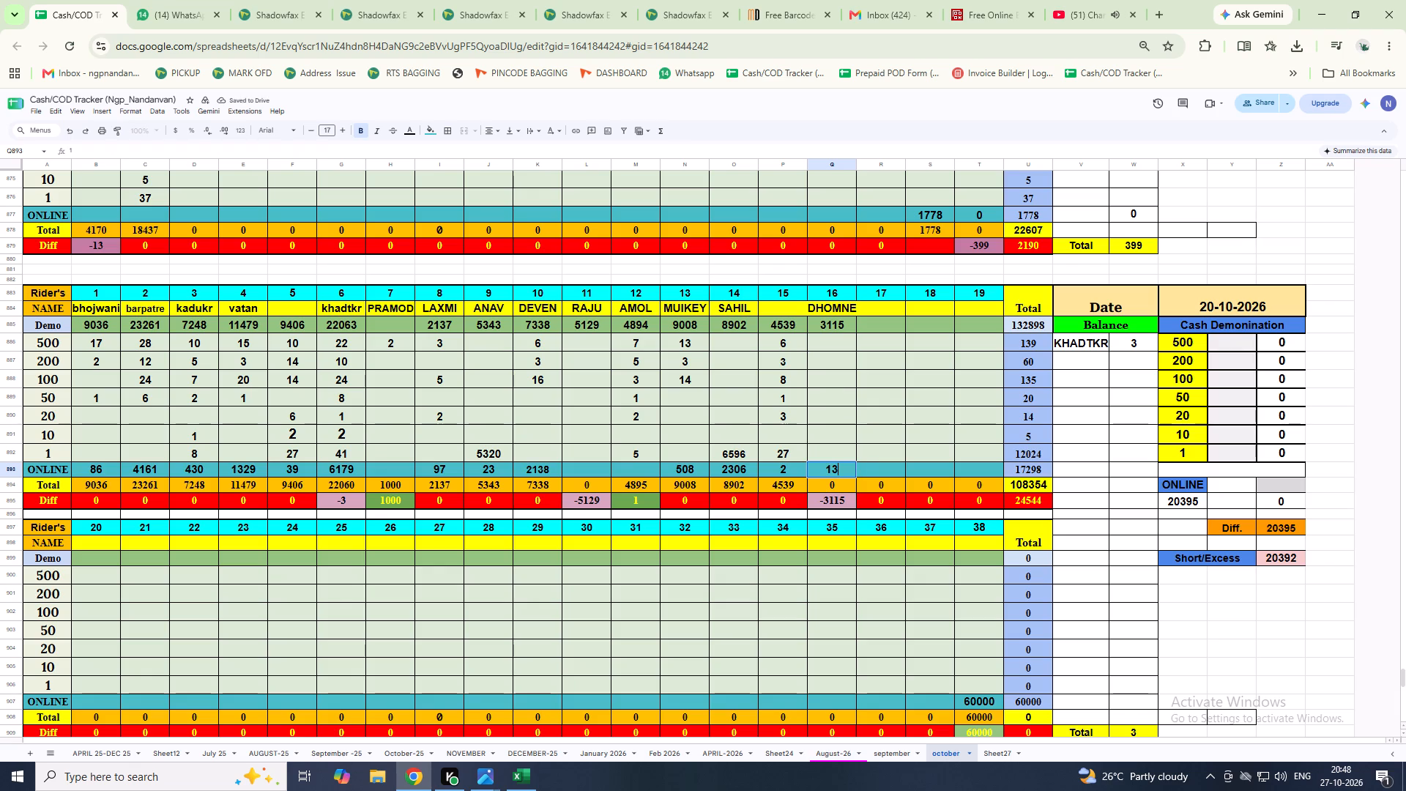
pyautogui.write('50')
pyautogui.press('Return')
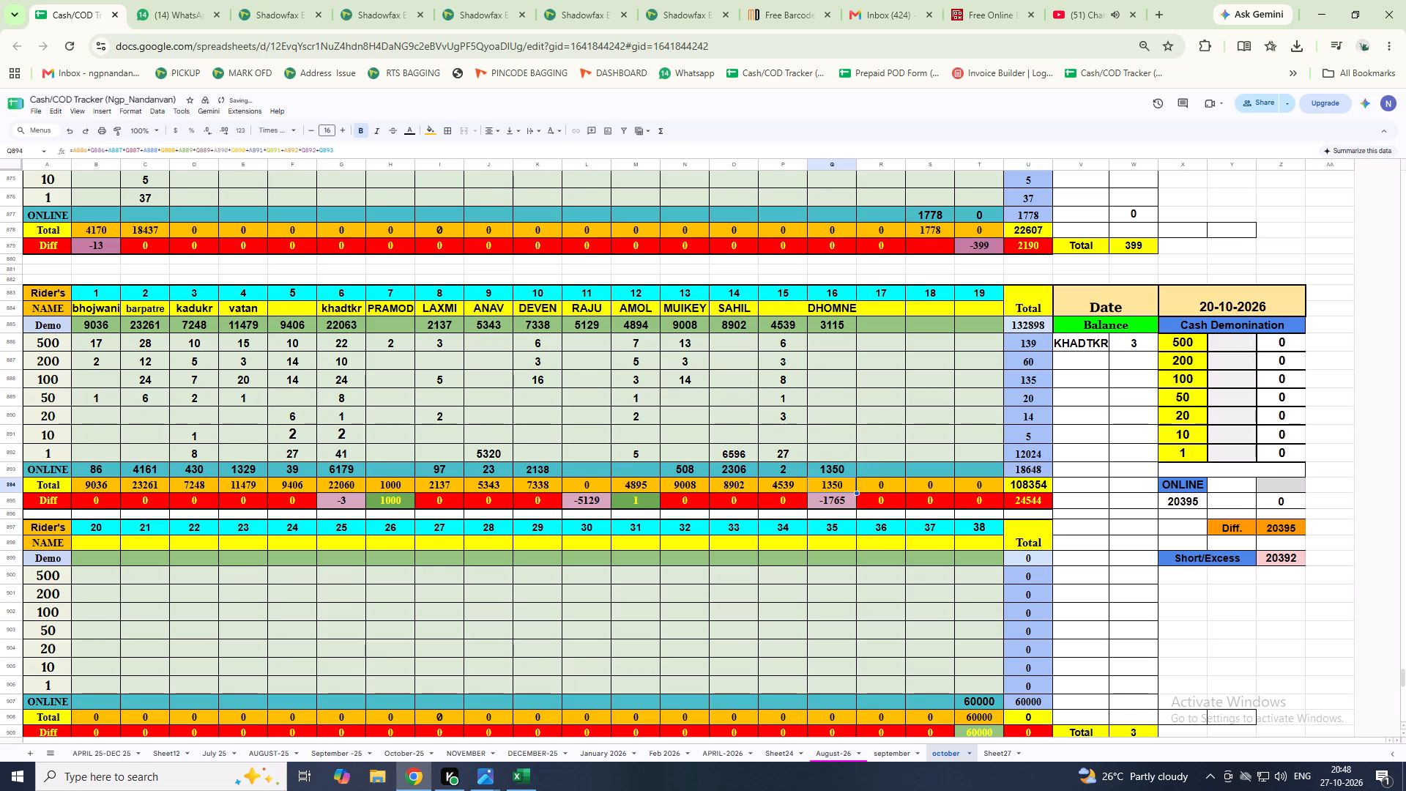
# Fill in DHOMNE's cash note counts: 3 of 500, 2 of 100, 1 of 50 and 1 of 20.
pyautogui.press('Up')
pyautogui.press('Up')
pyautogui.press('Up')
pyautogui.press('Up')
pyautogui.press('Up')
pyautogui.press('Up')
pyautogui.press('Up')
pyautogui.press('Up')
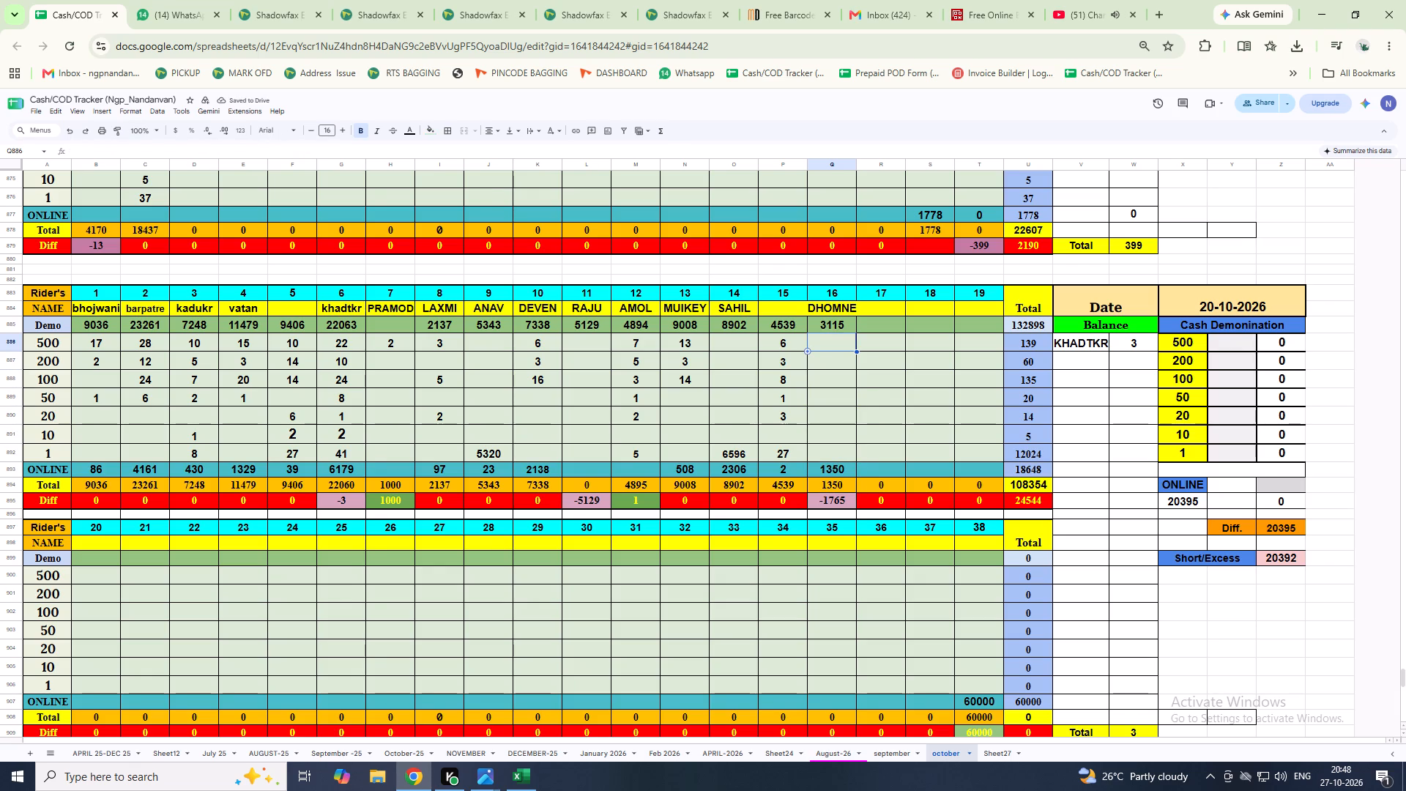
pyautogui.press('3')
pyautogui.press('Return')
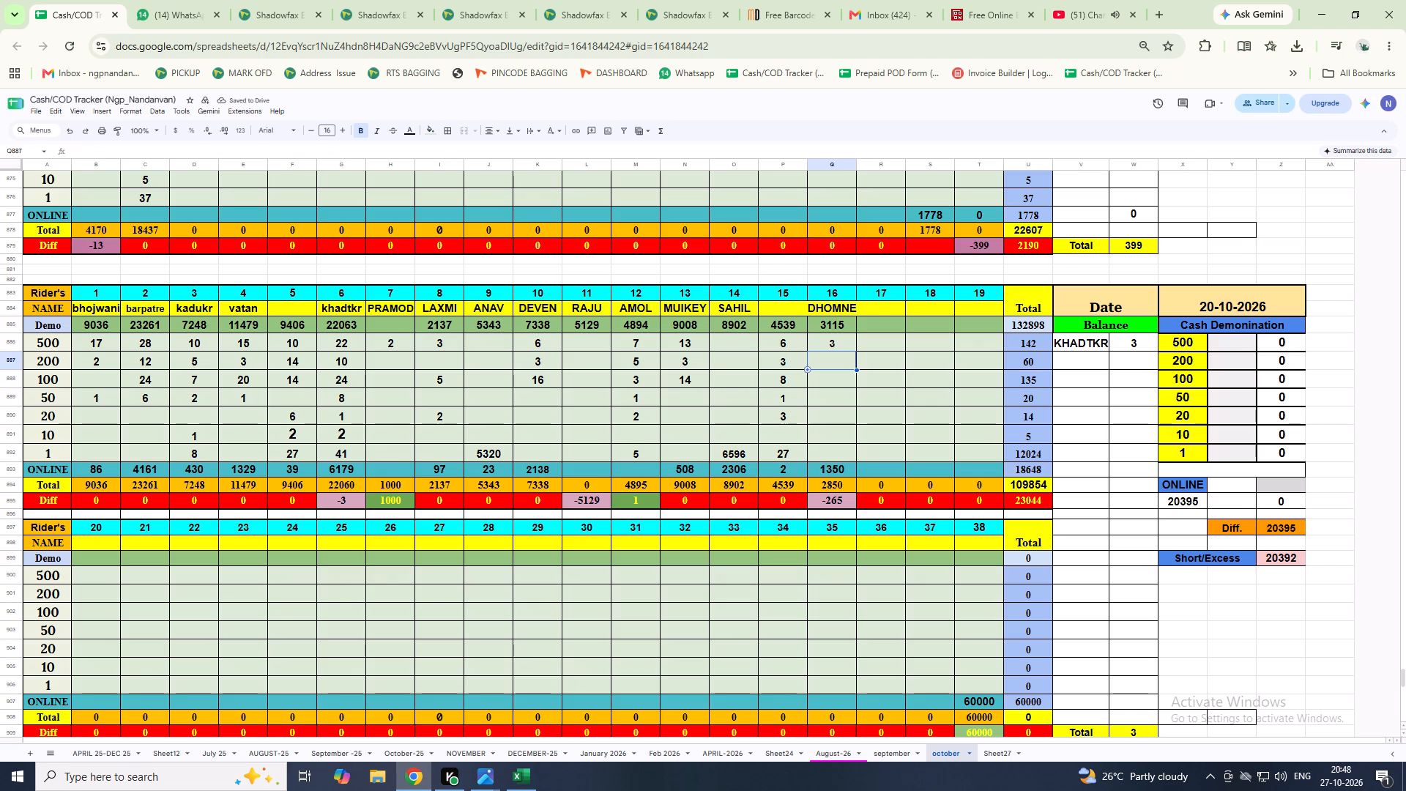
pyautogui.press('Return')
pyautogui.press('Return')
pyautogui.press('2')
pyautogui.press('Return')
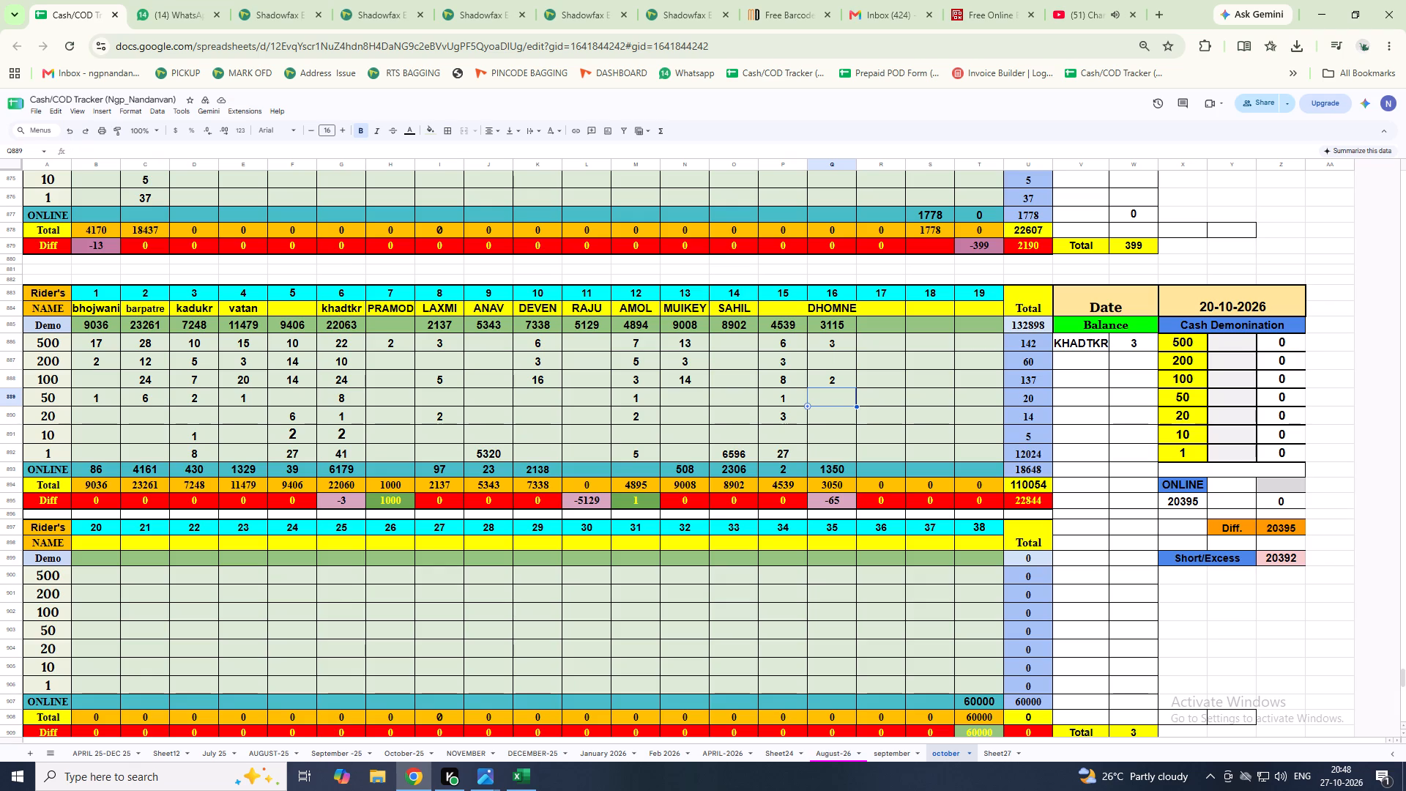
pyautogui.press('1')
pyautogui.press('Return')
pyautogui.press('1')
pyautogui.press('Return')
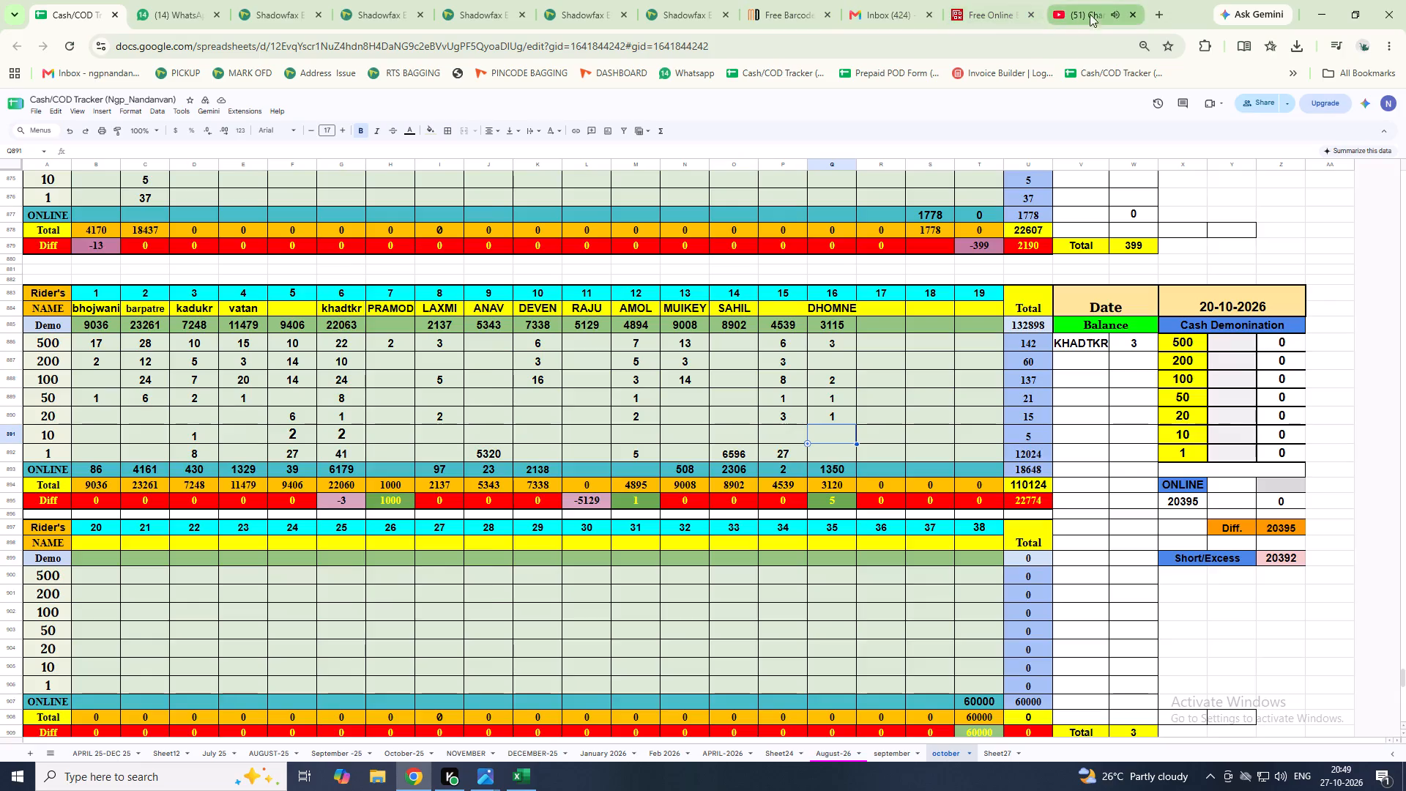
# Raise the headphone volume to 100.
pyautogui.click(1284, 782)
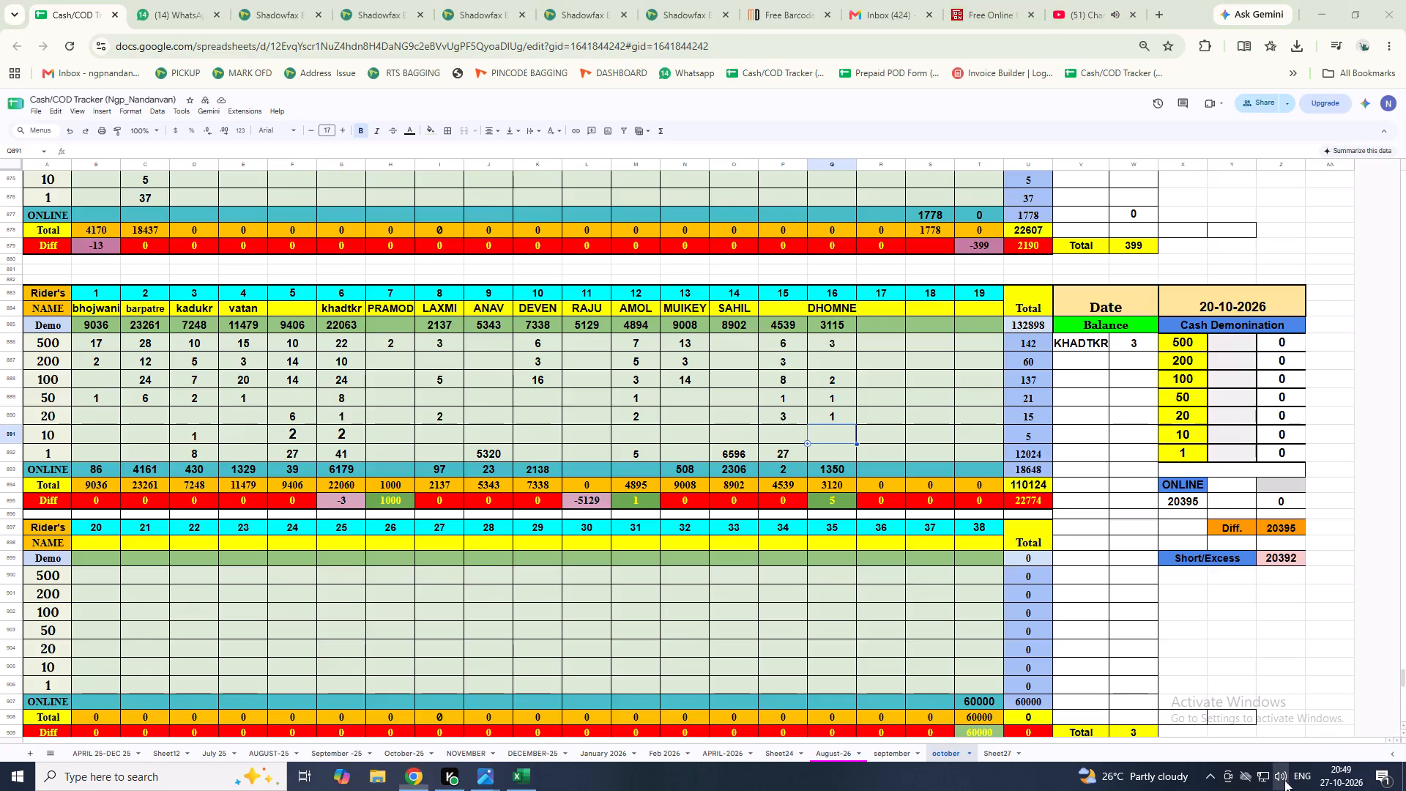
pyautogui.moveTo(1315, 734); pyautogui.dragTo(1405, 780)
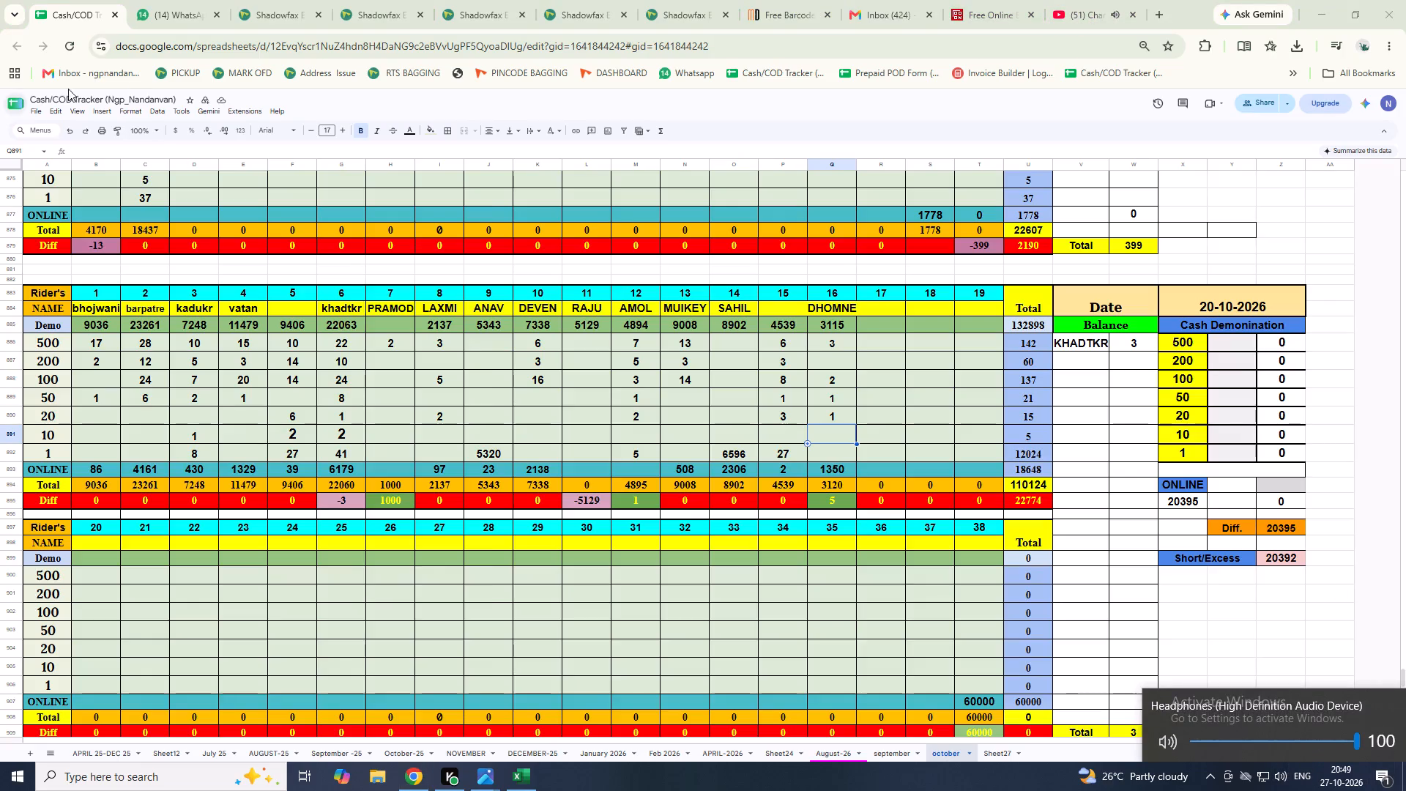
# Switch to Shadowfax's Rider COD Collection page.
pyautogui.click(264, 1)
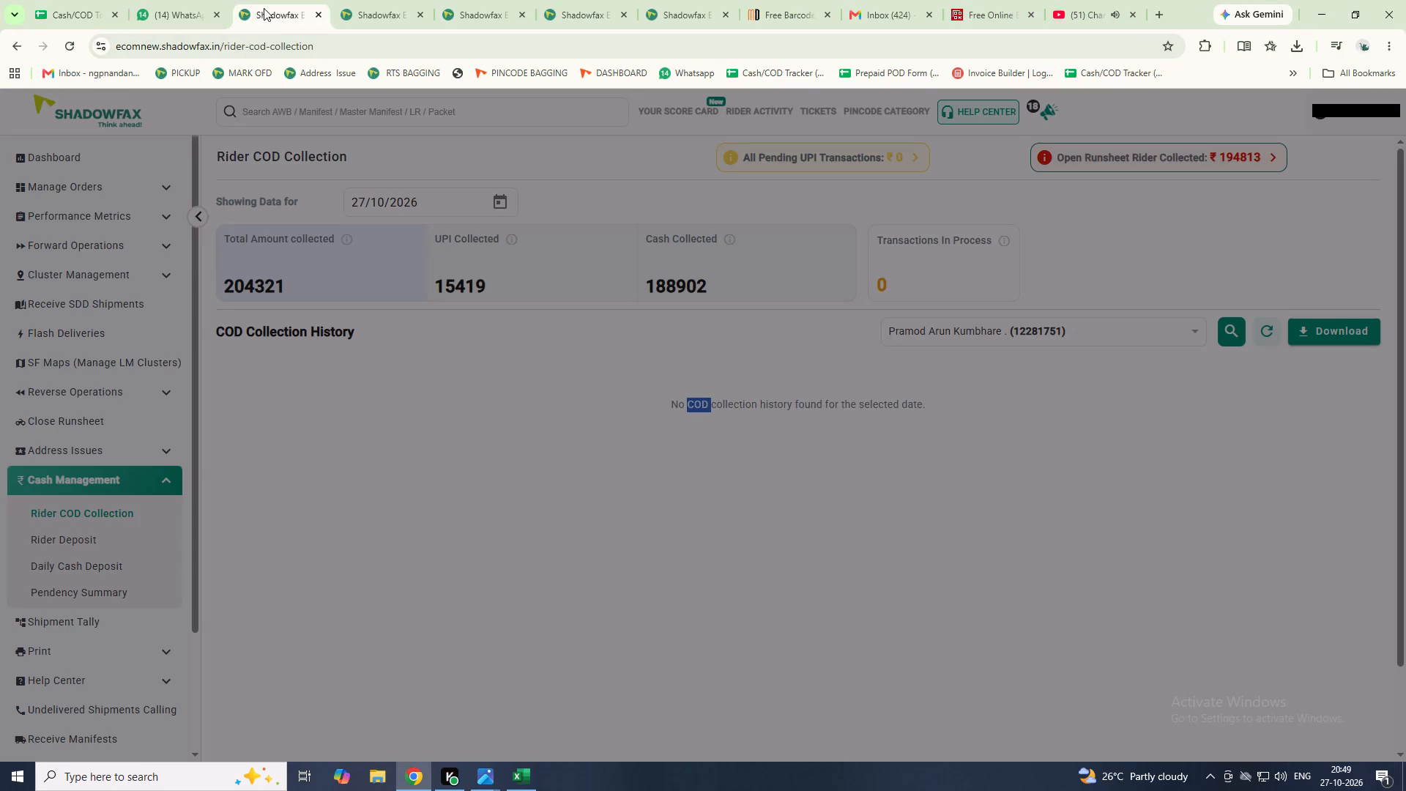
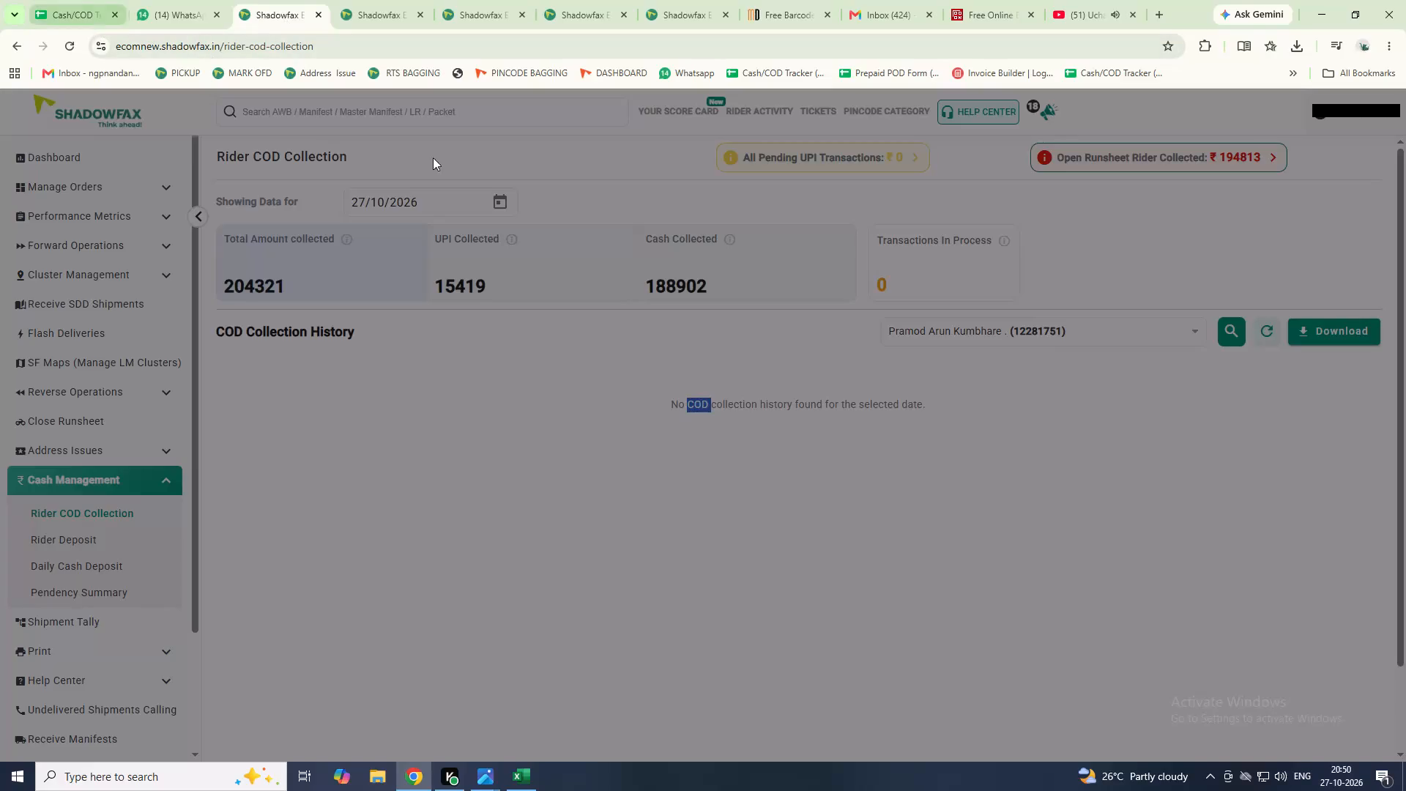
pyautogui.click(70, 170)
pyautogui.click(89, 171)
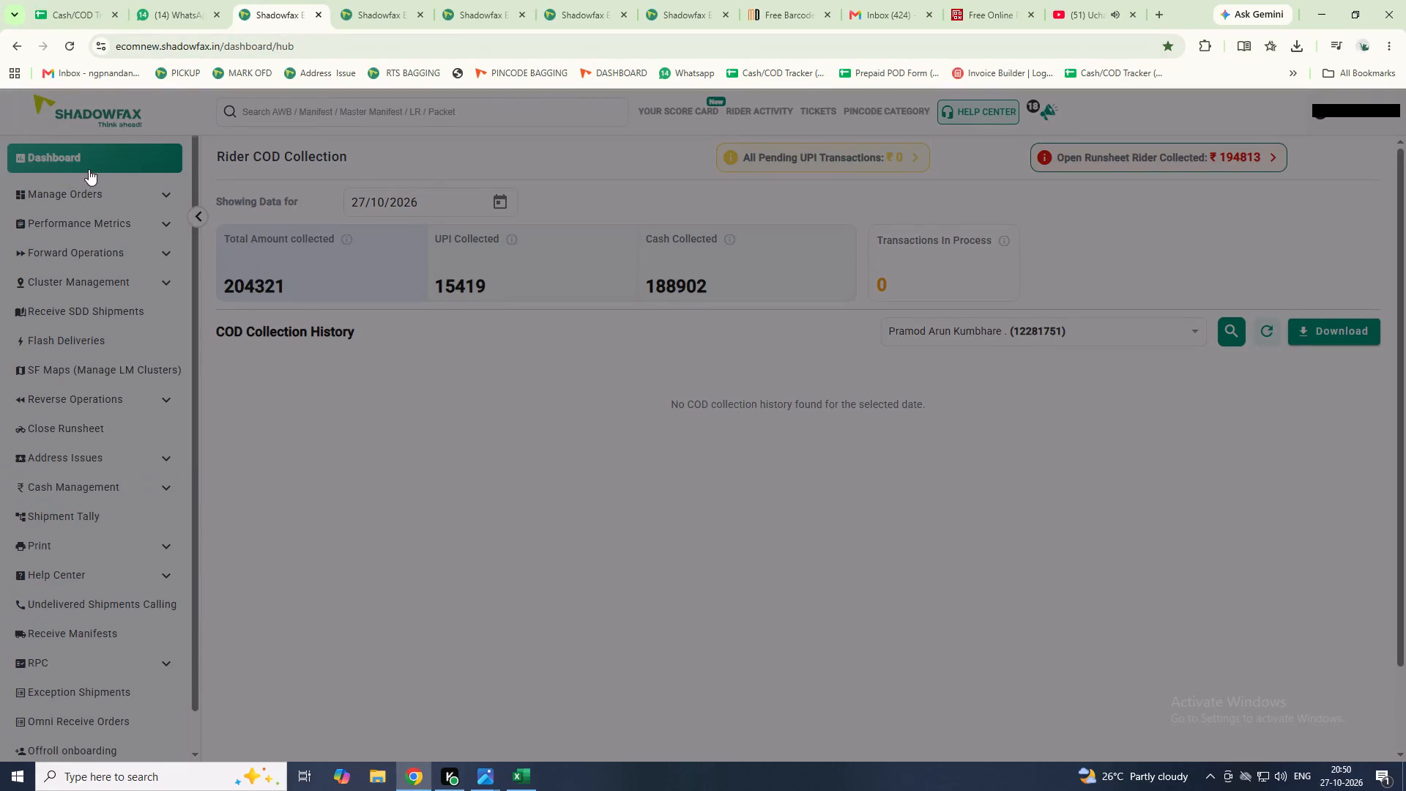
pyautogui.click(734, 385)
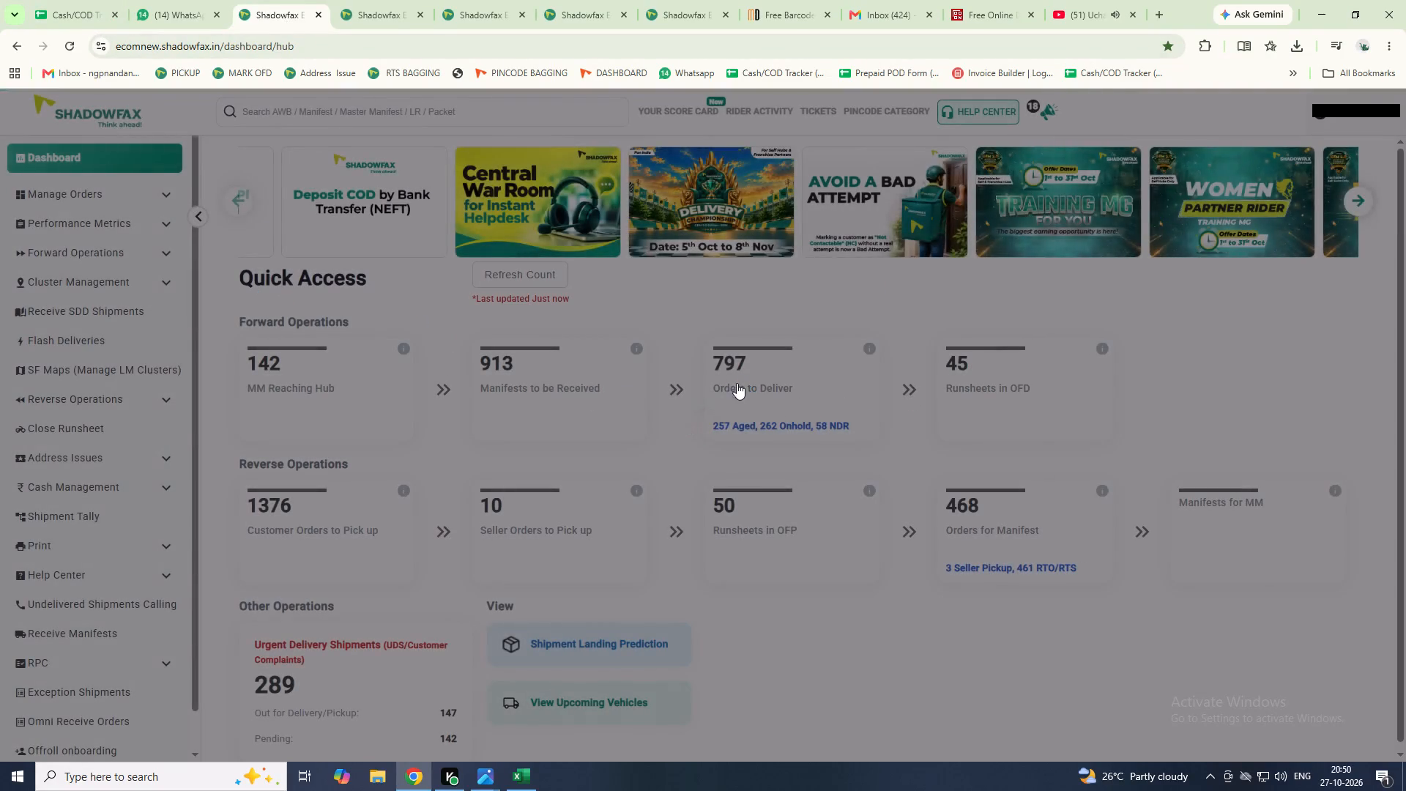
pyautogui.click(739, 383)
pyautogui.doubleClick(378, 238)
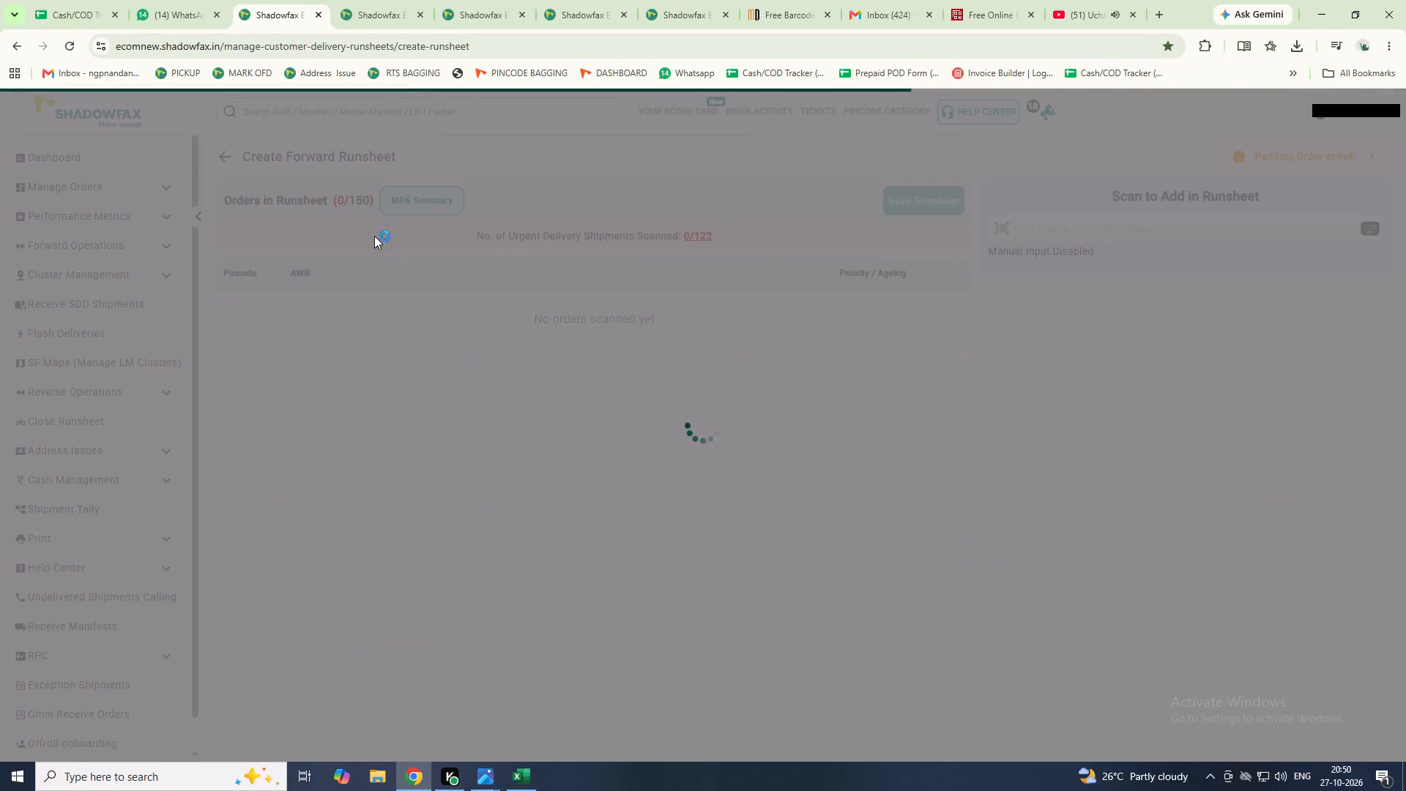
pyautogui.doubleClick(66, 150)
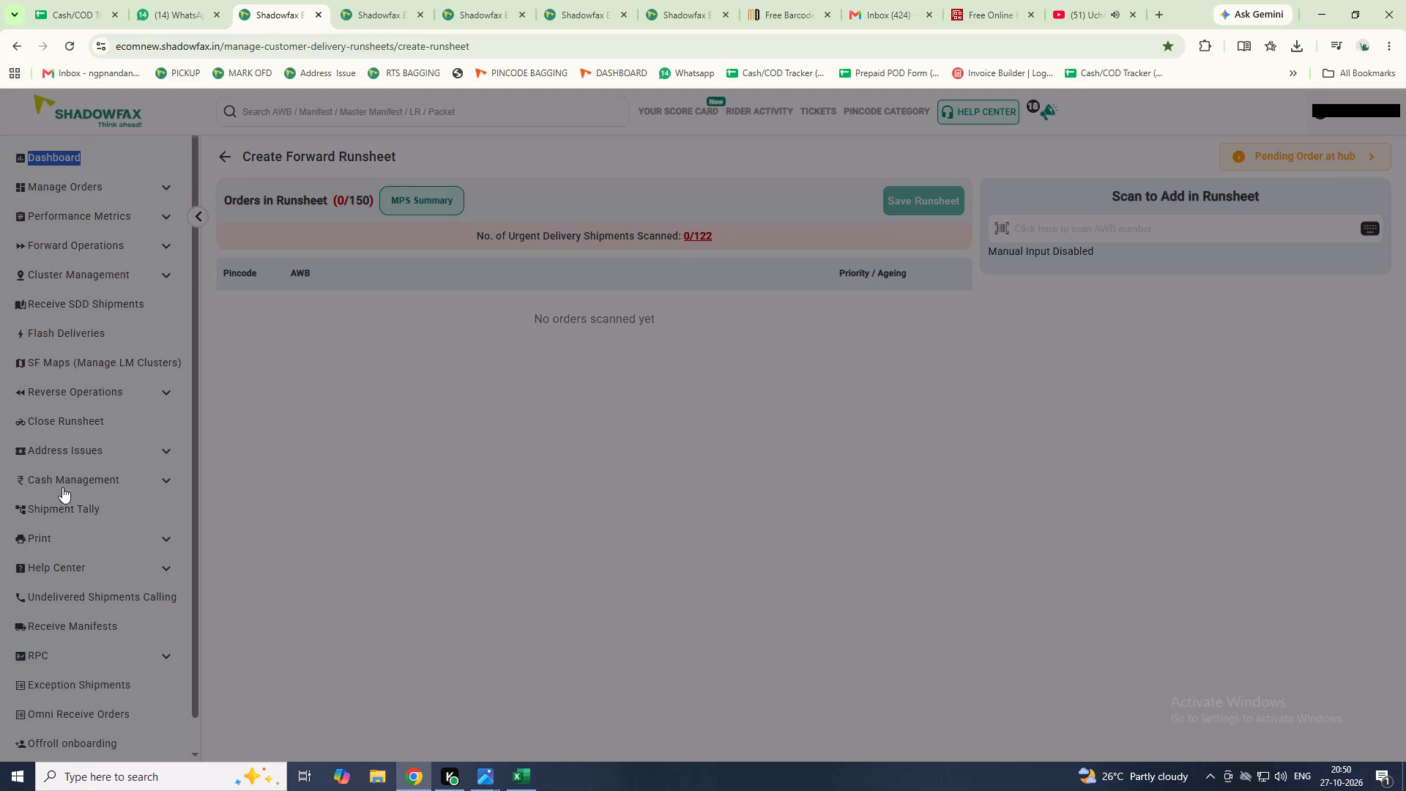
# Open the runsheet closure for rider Aniket with runsheet type Forward and proceed to its shipment scanning stage.
pyautogui.click(79, 420)
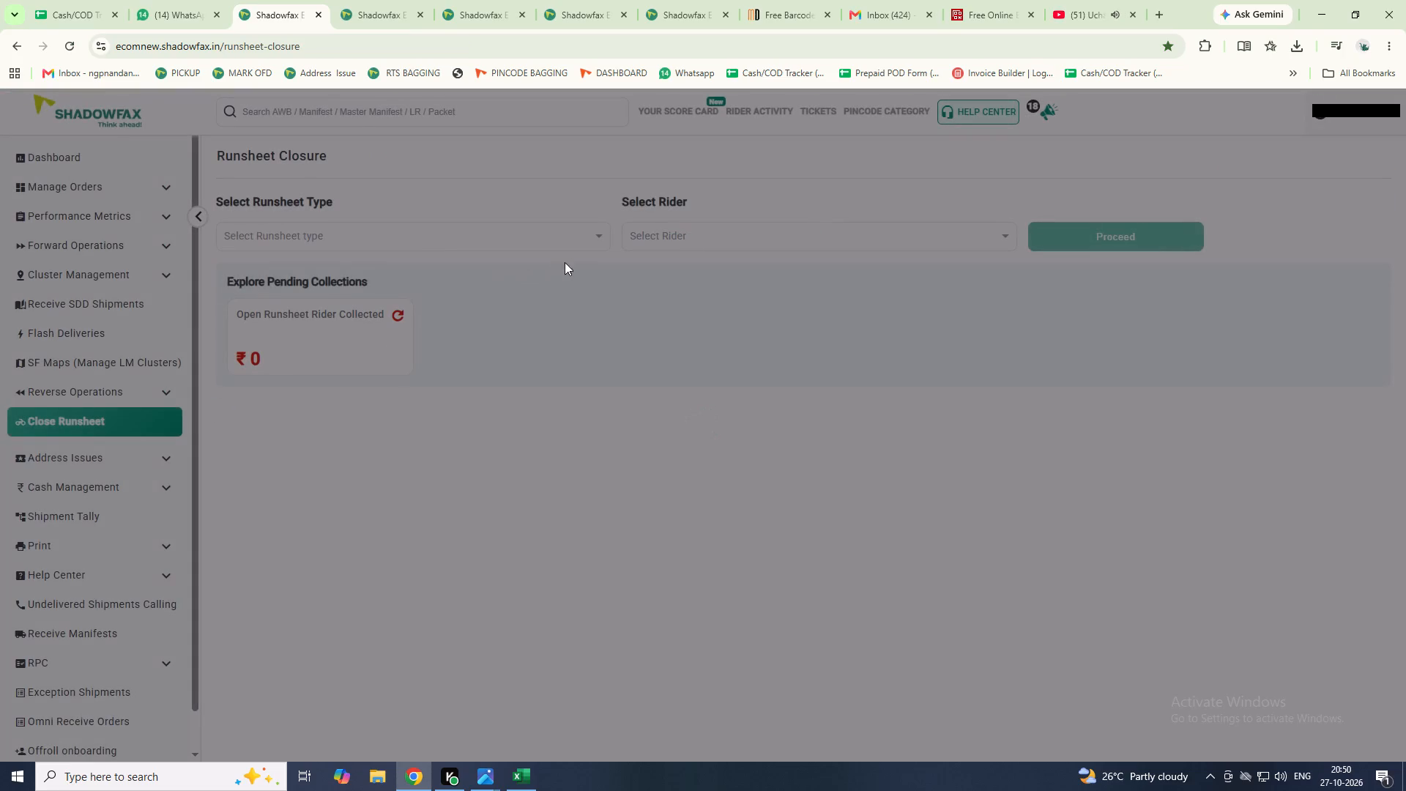
pyautogui.click(584, 240)
pyautogui.click(319, 267)
pyautogui.click(667, 237)
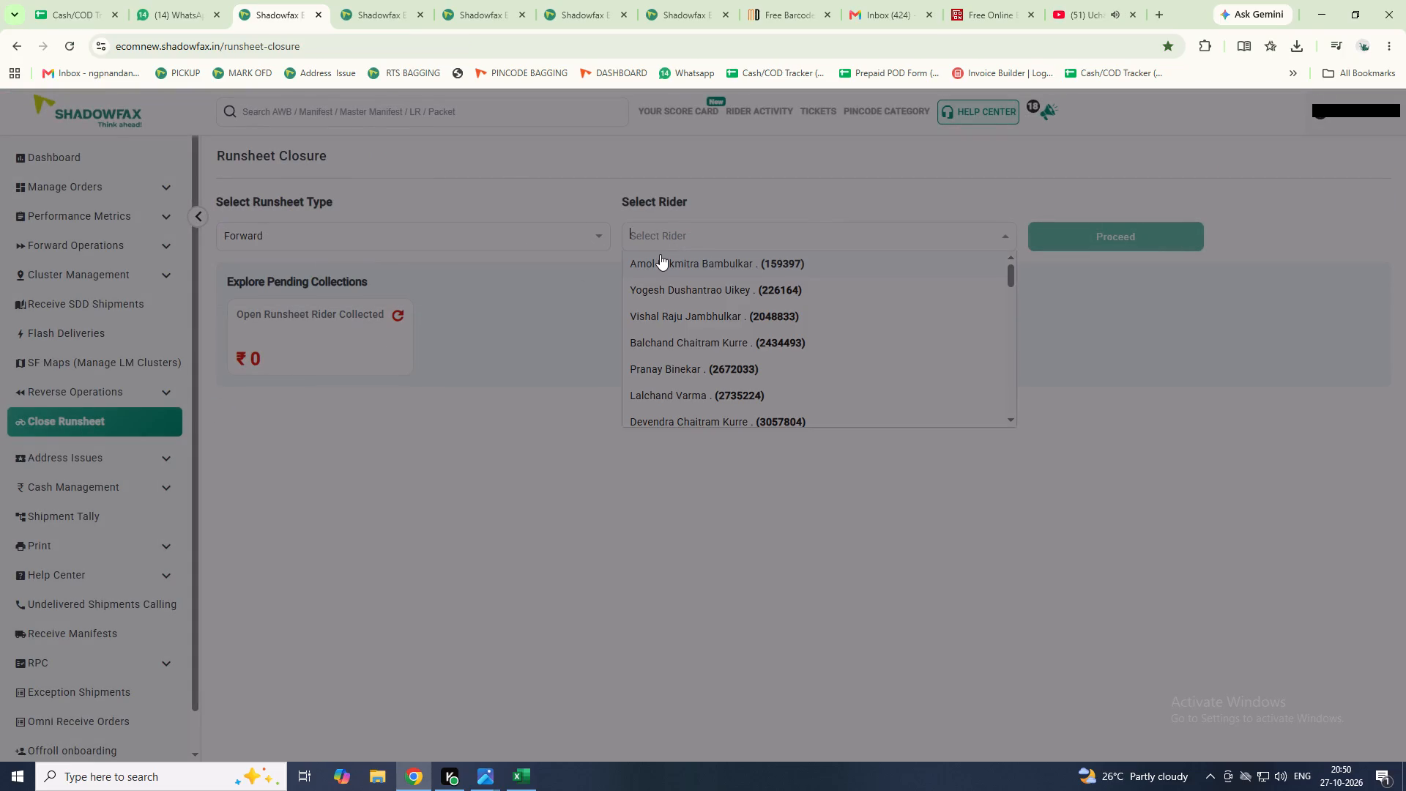
pyautogui.write('ANI')
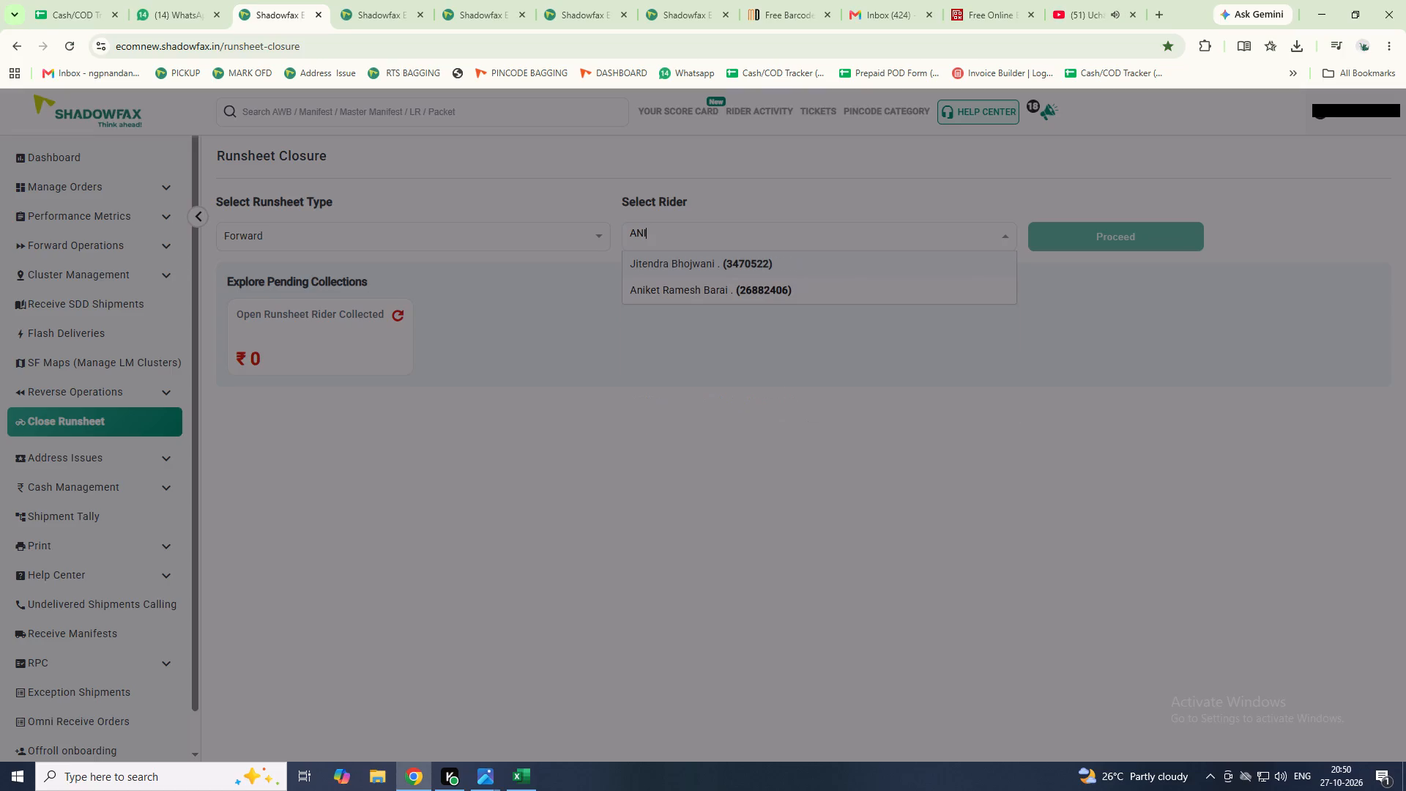
pyautogui.click(763, 290)
pyautogui.click(1033, 244)
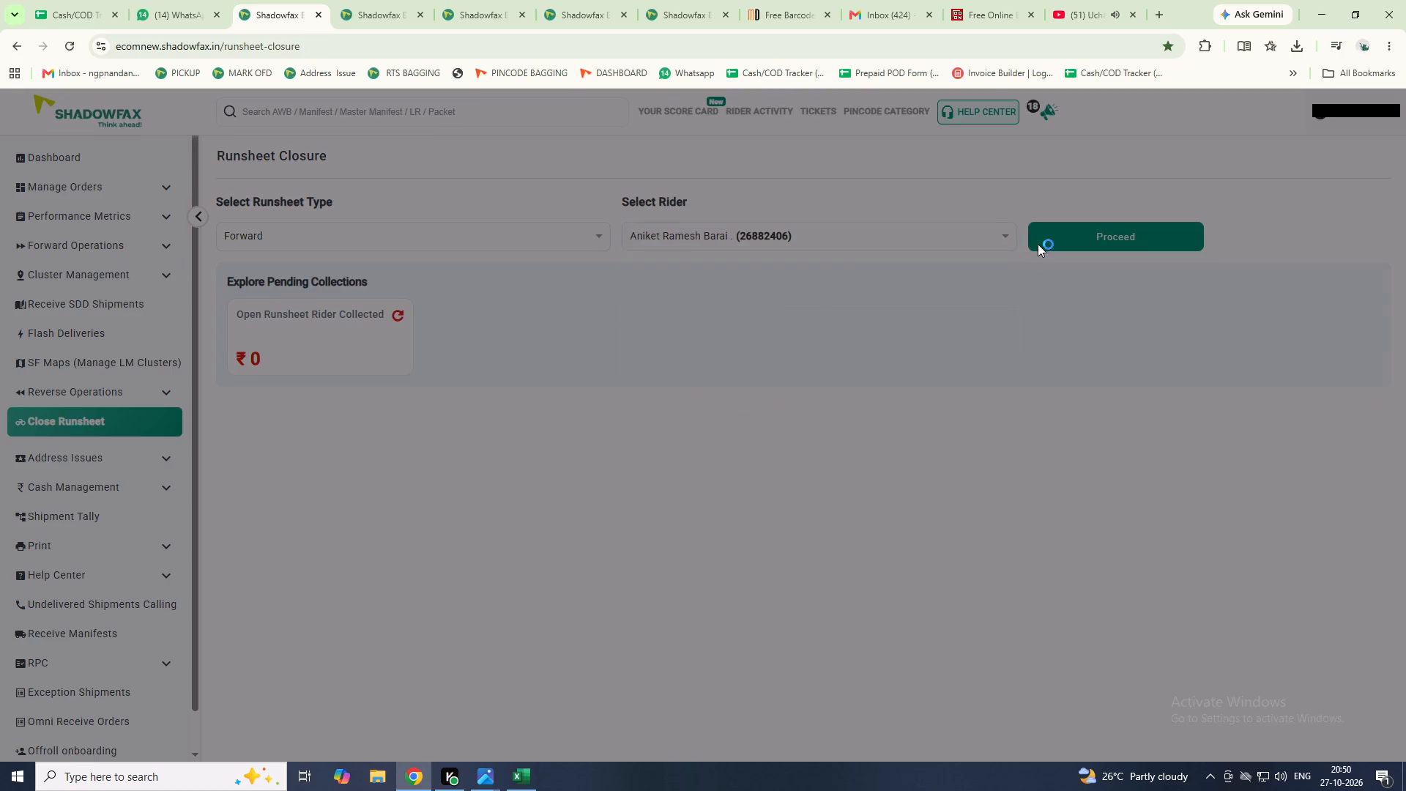
pyautogui.doubleClick(1101, 309)
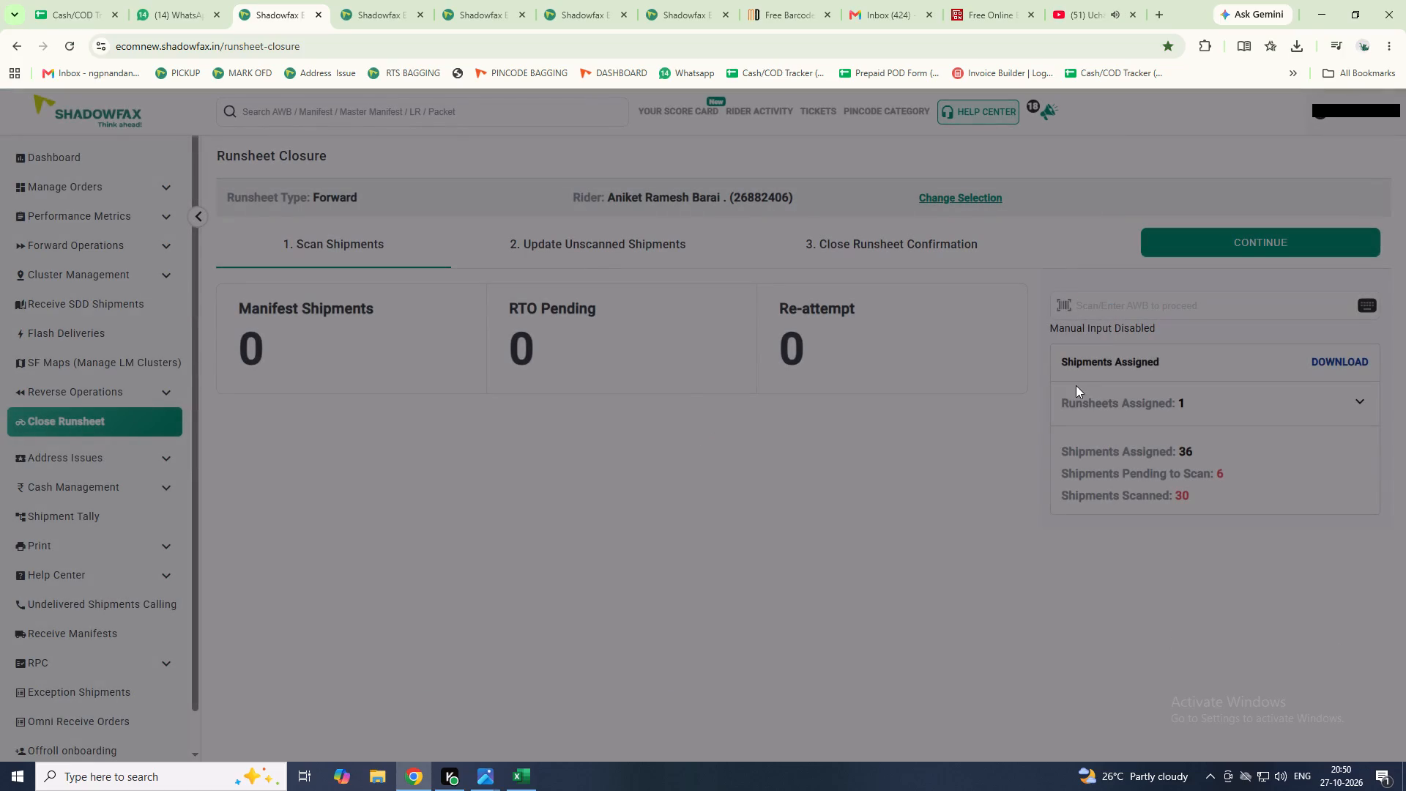
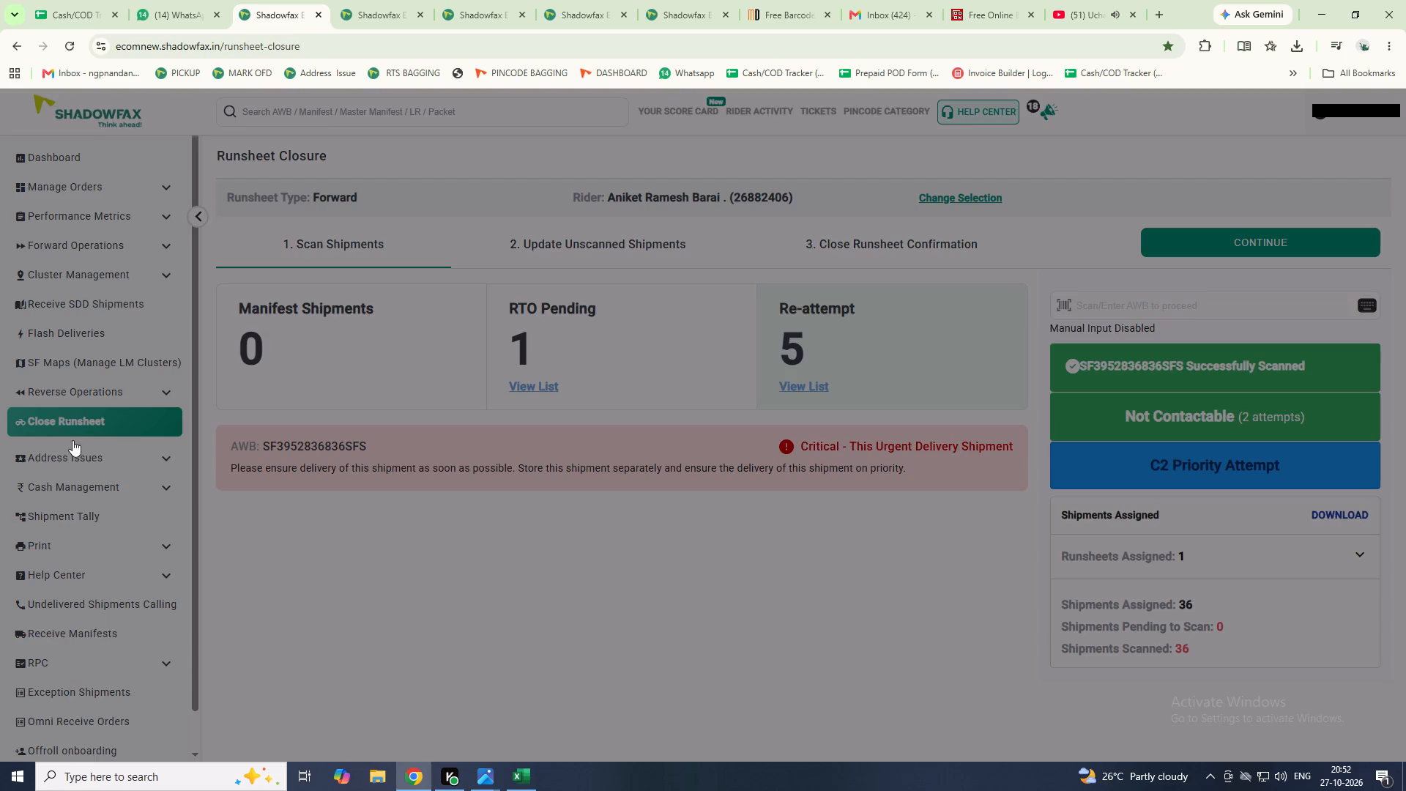
pyautogui.click(56, 410)
pyautogui.click(59, 384)
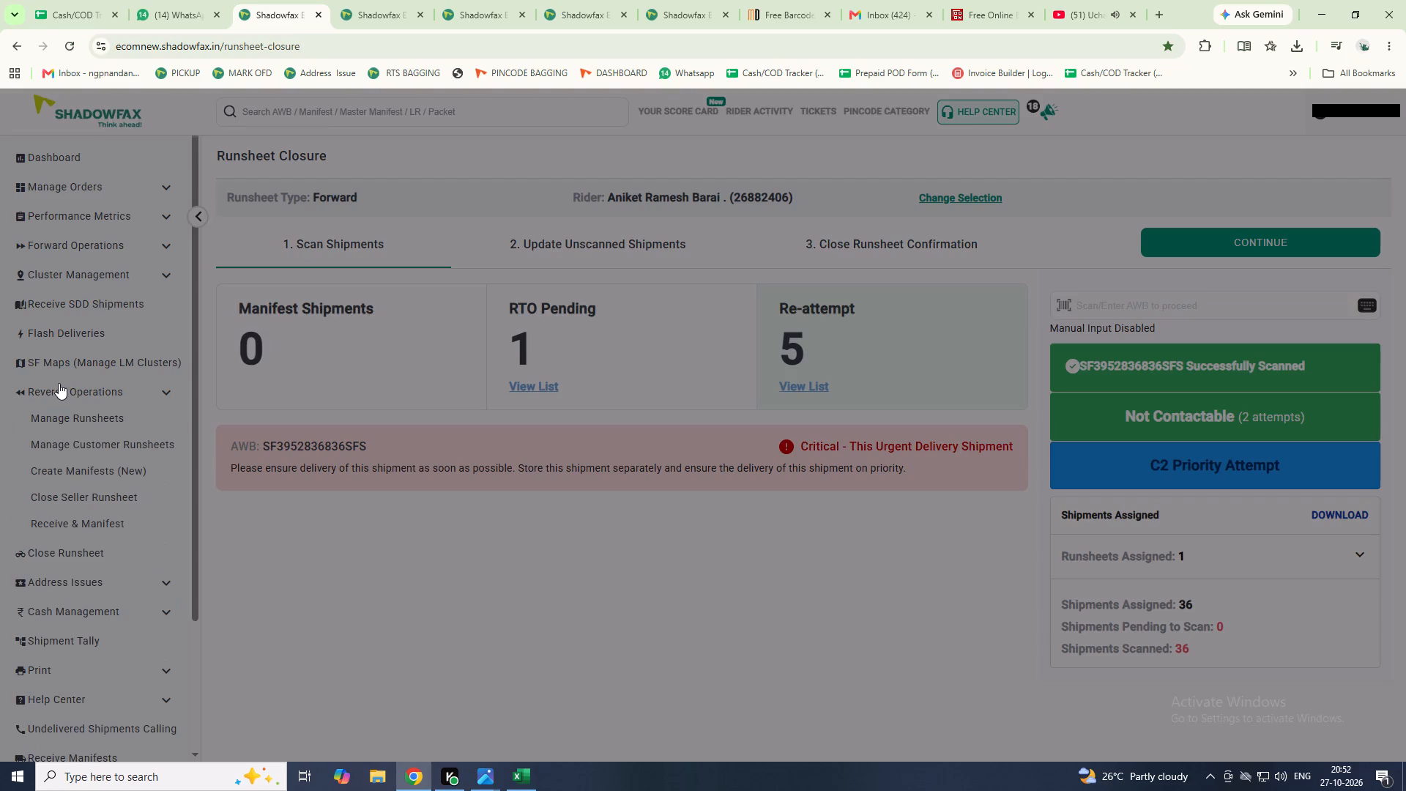
pyautogui.click(60, 528)
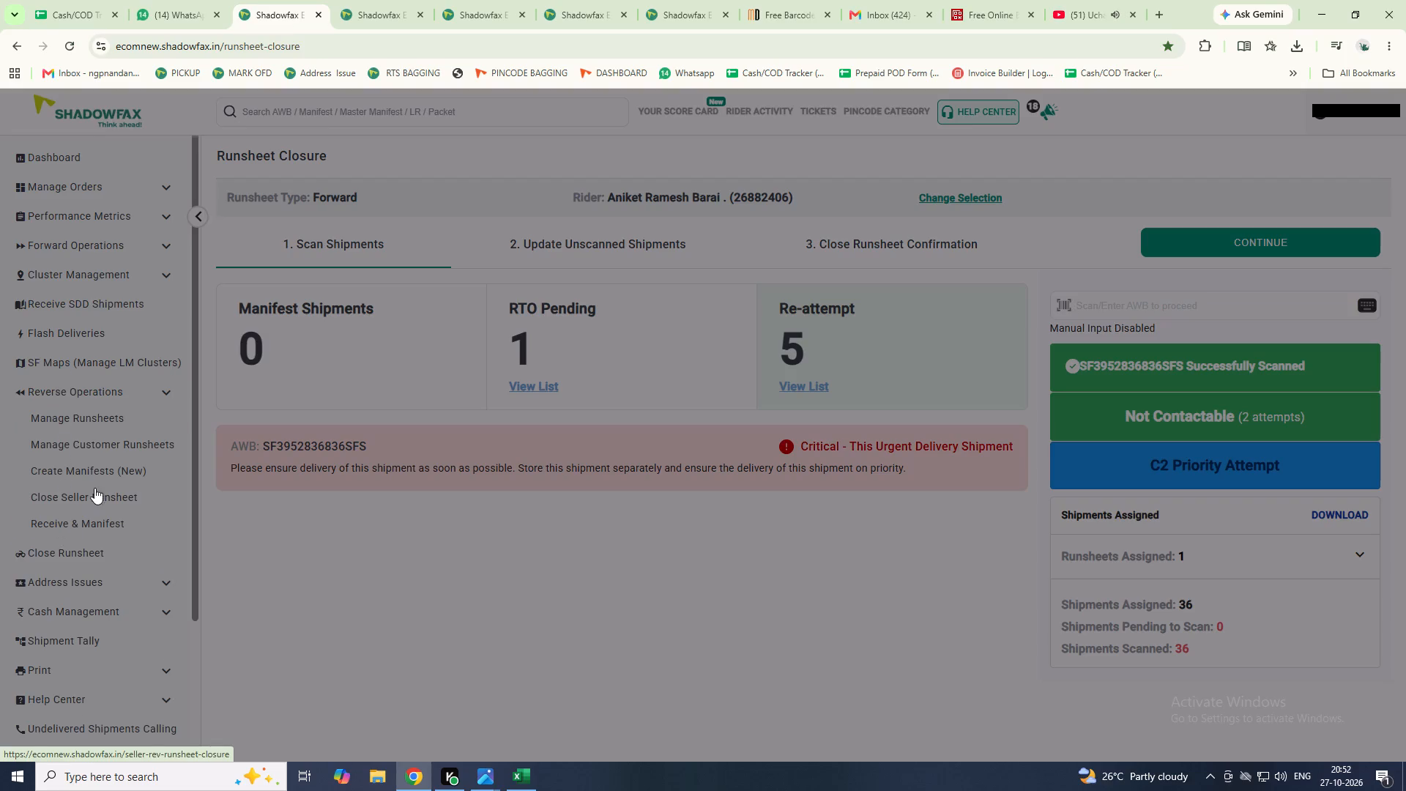
pyautogui.click(1094, 203)
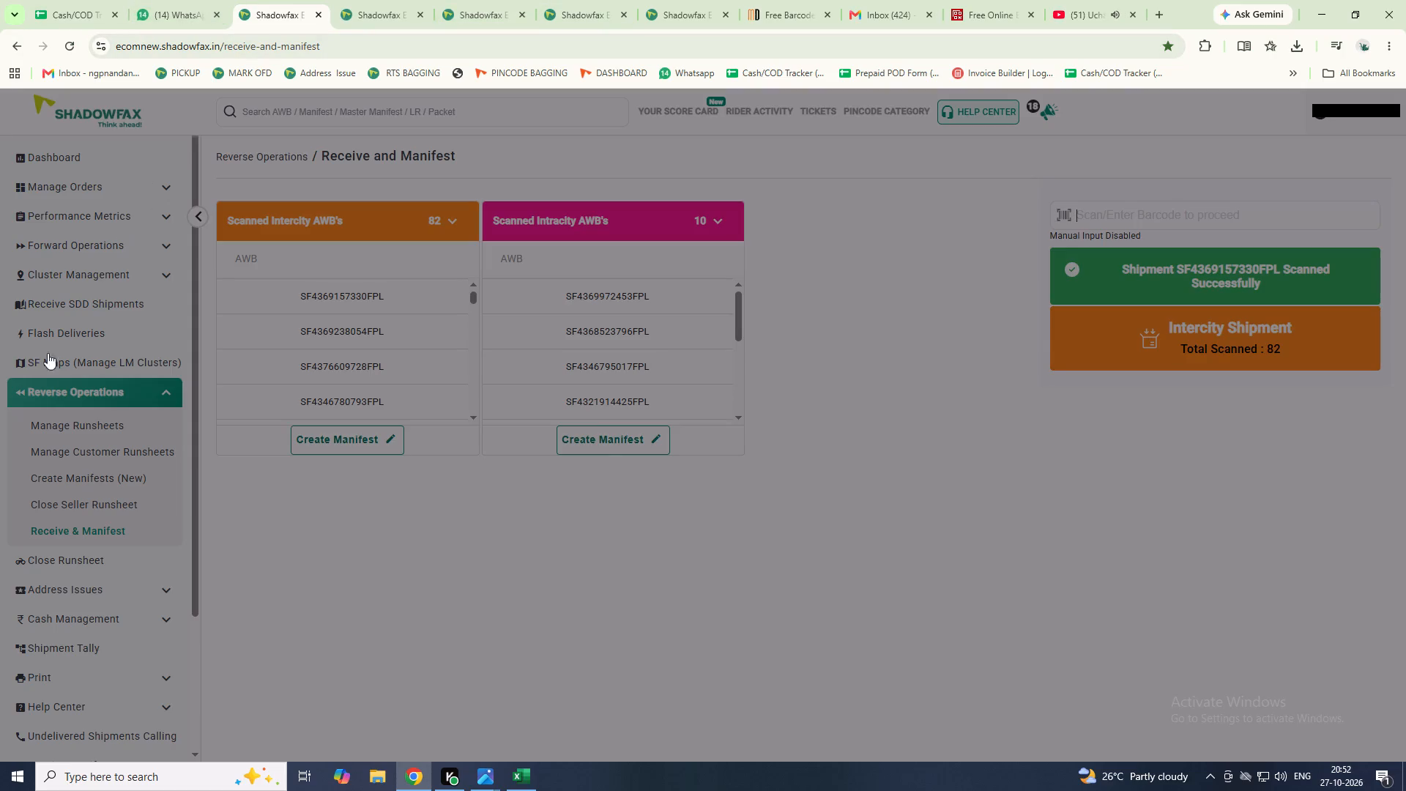
# Close all eligible seller runsheets for rider Aniket under Reverse Operations.
pyautogui.click(72, 508)
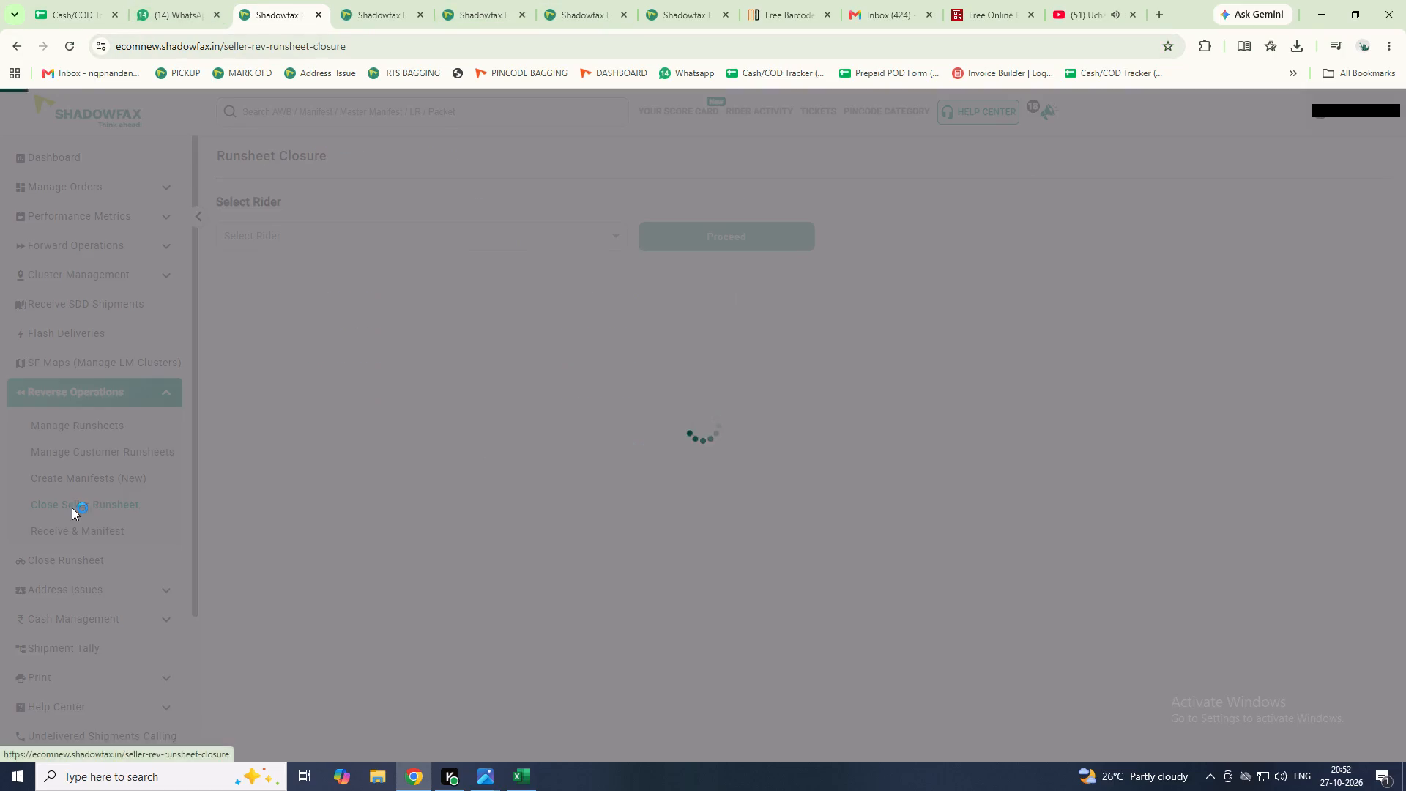
pyautogui.doubleClick(606, 235)
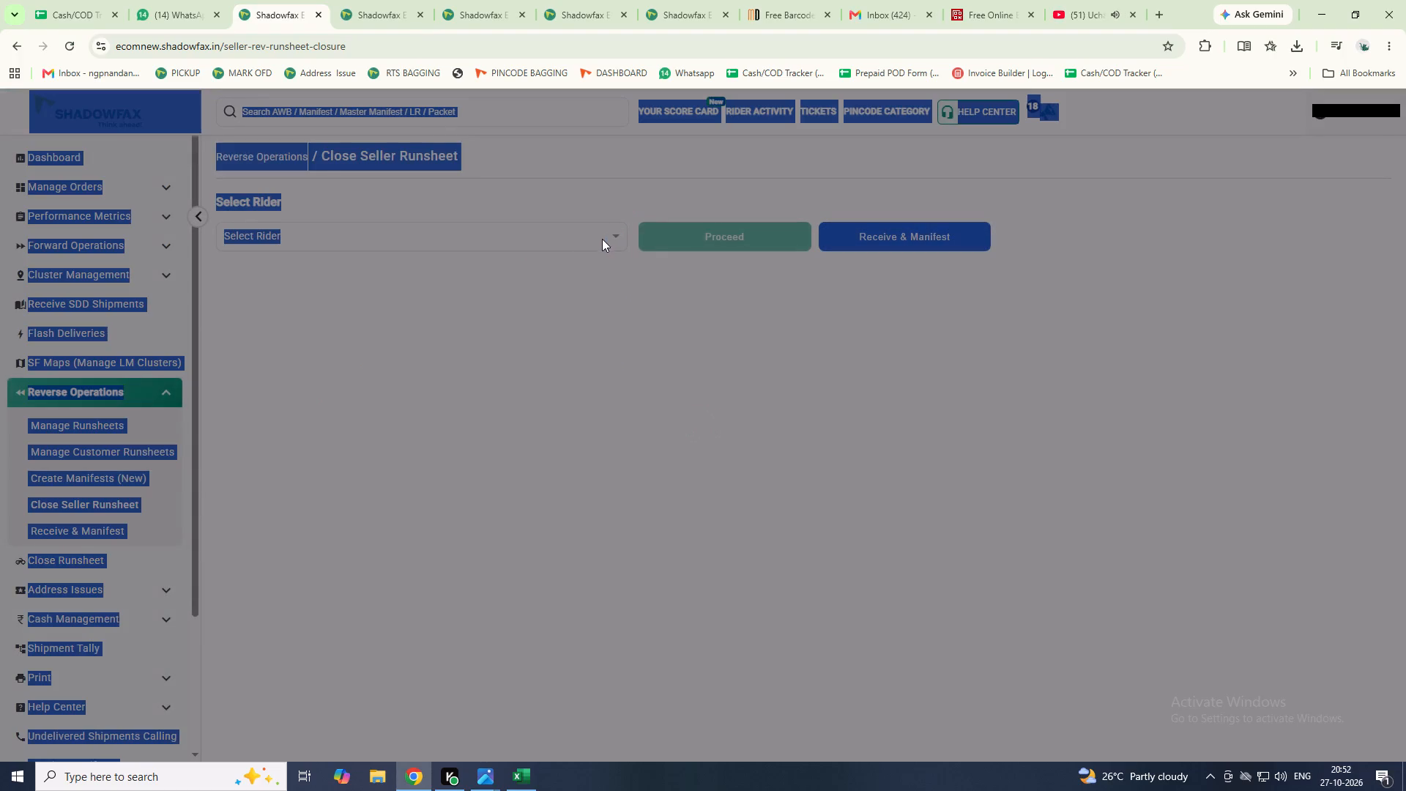
pyautogui.click(609, 225)
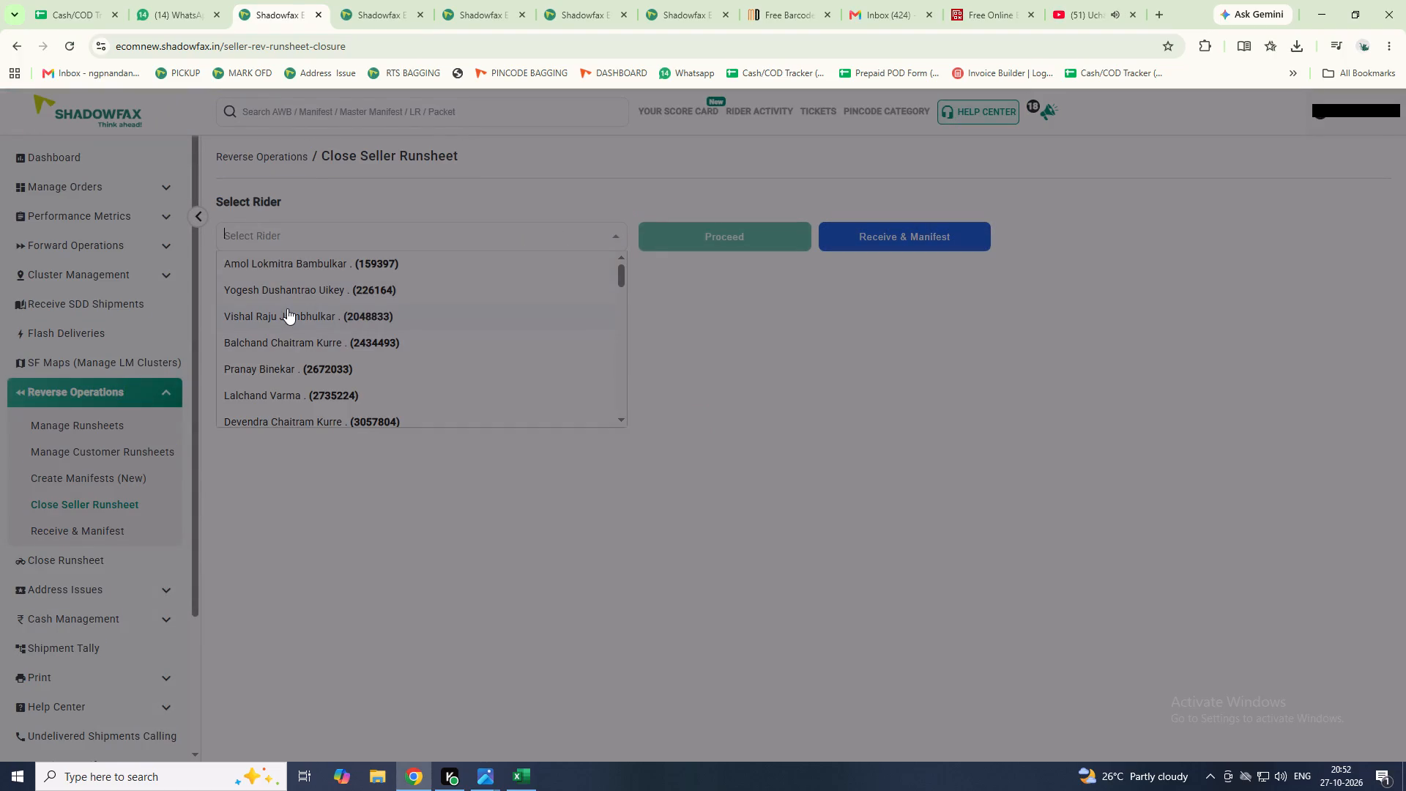
pyautogui.write('ANI')
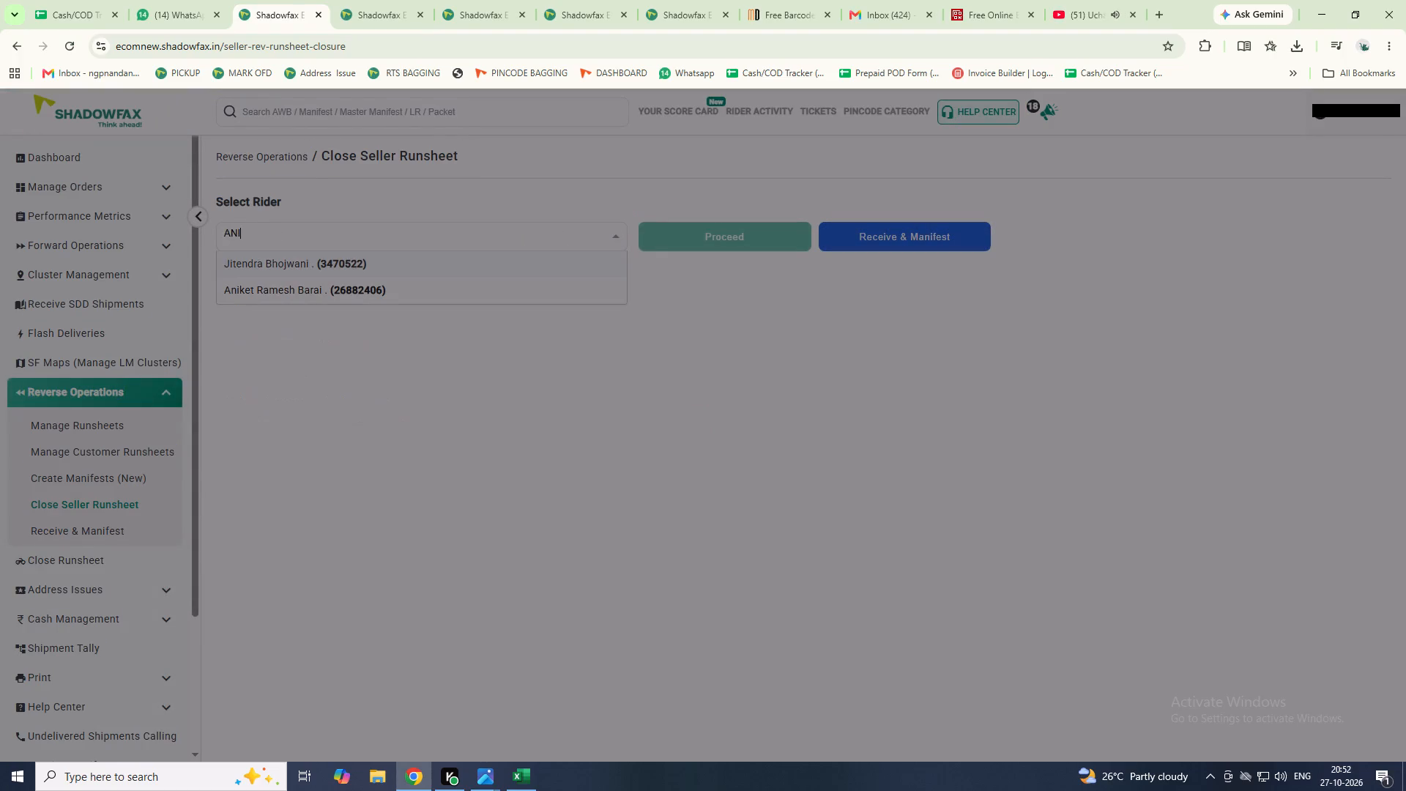
pyautogui.click(280, 285)
pyautogui.click(723, 226)
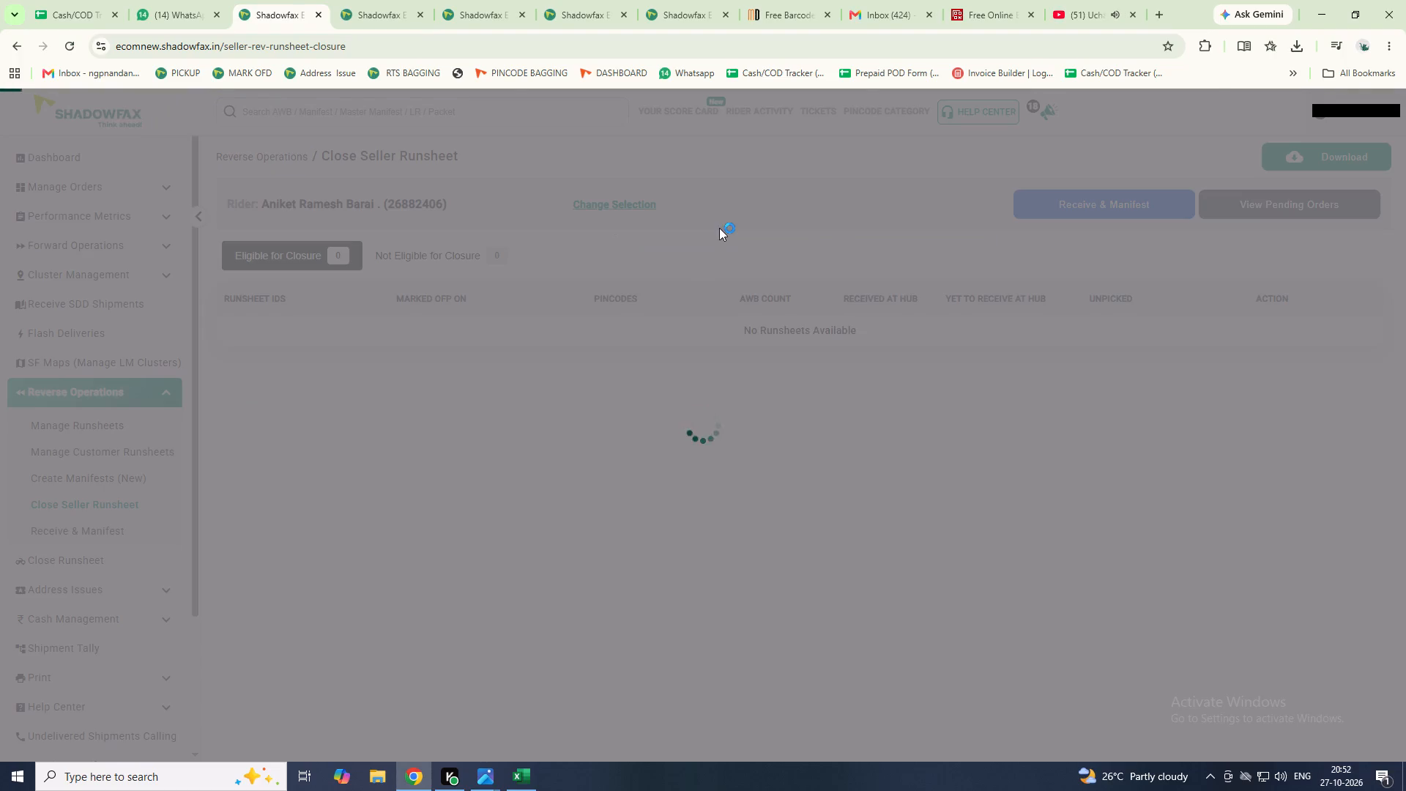
pyautogui.click(1192, 253)
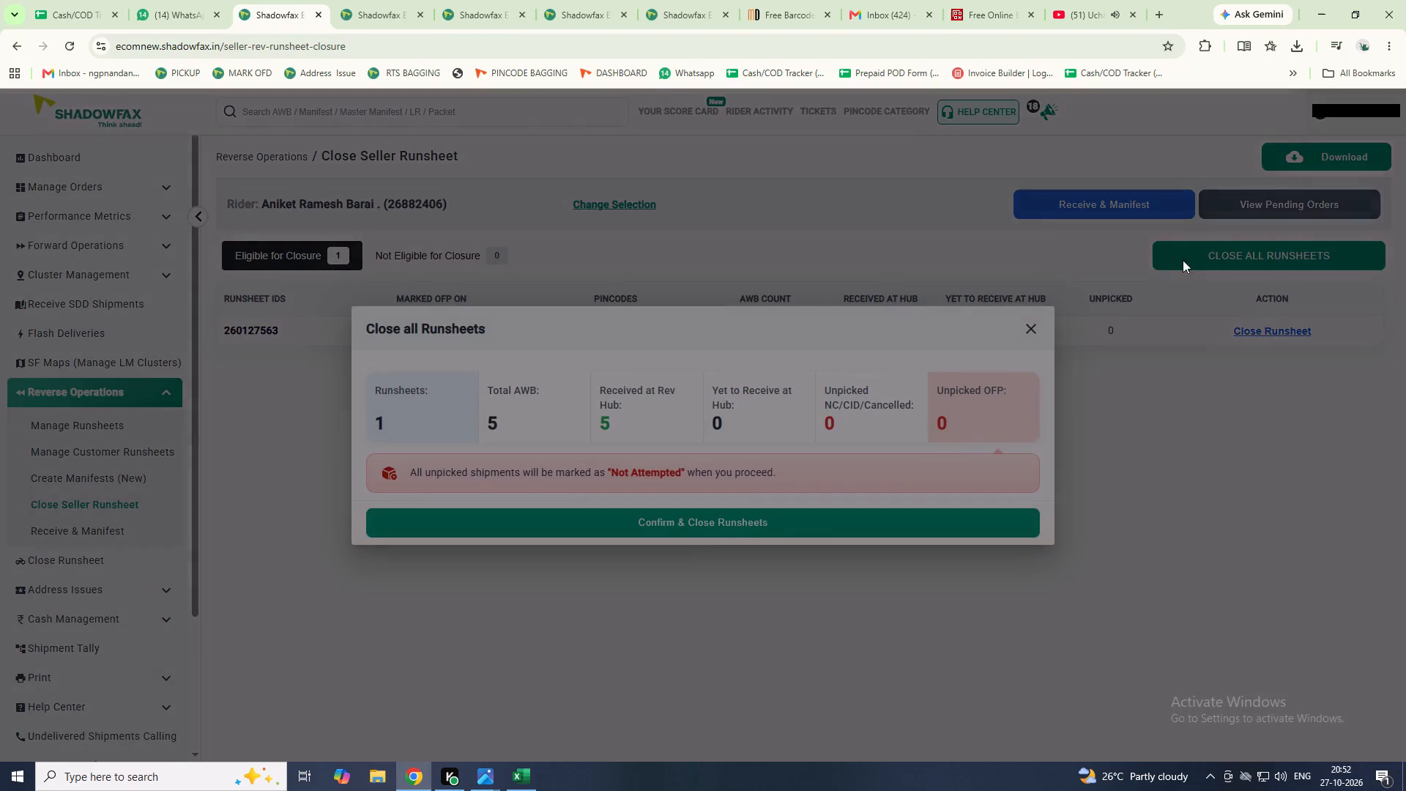
pyautogui.click(795, 517)
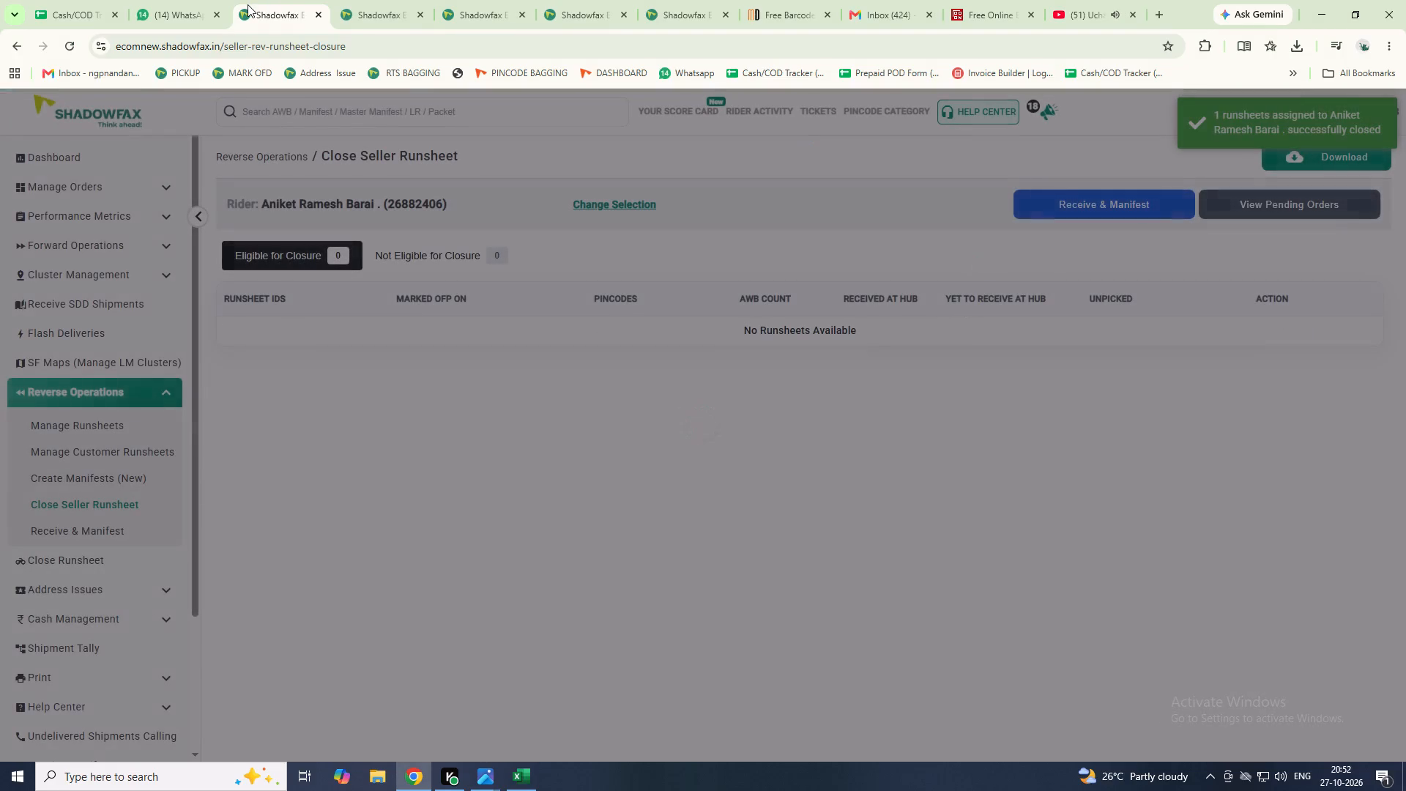
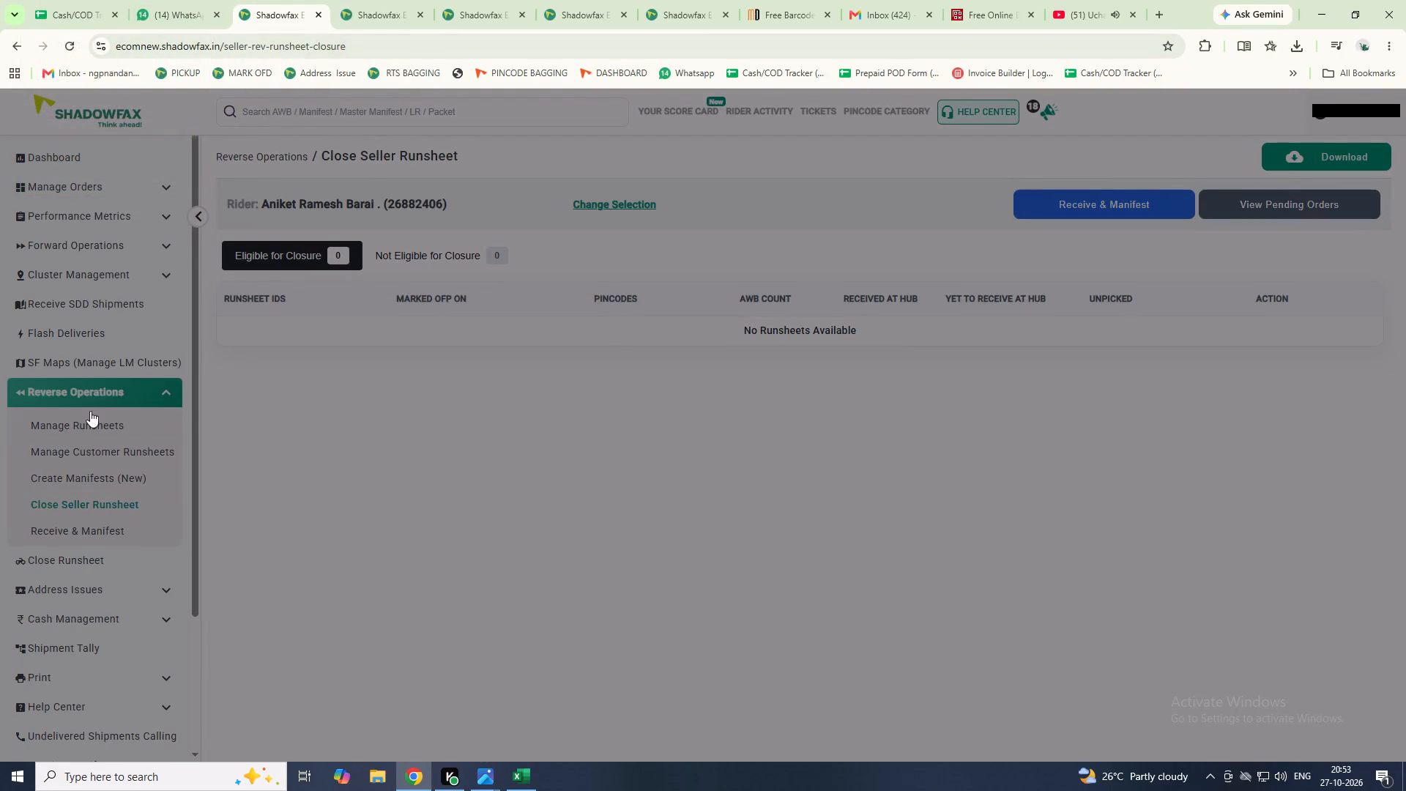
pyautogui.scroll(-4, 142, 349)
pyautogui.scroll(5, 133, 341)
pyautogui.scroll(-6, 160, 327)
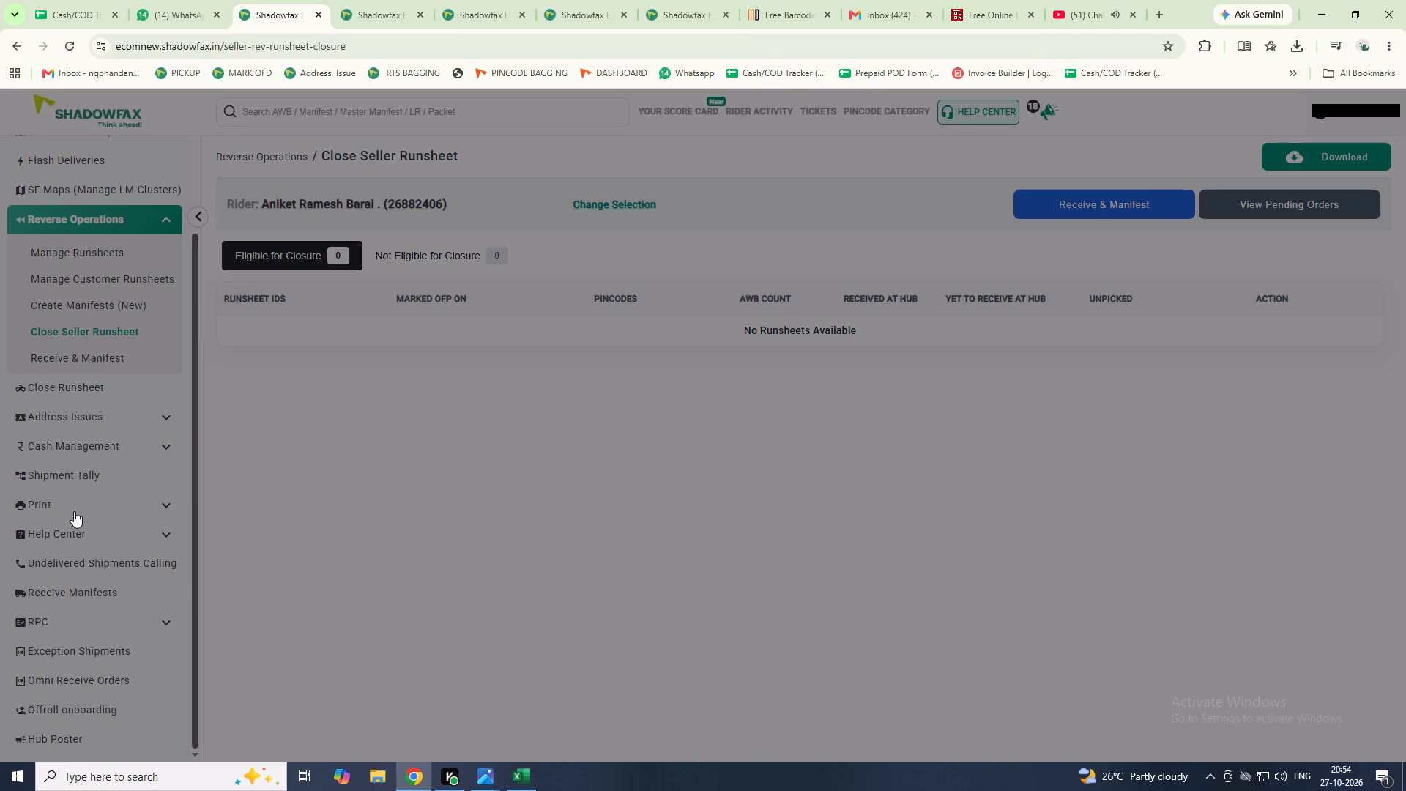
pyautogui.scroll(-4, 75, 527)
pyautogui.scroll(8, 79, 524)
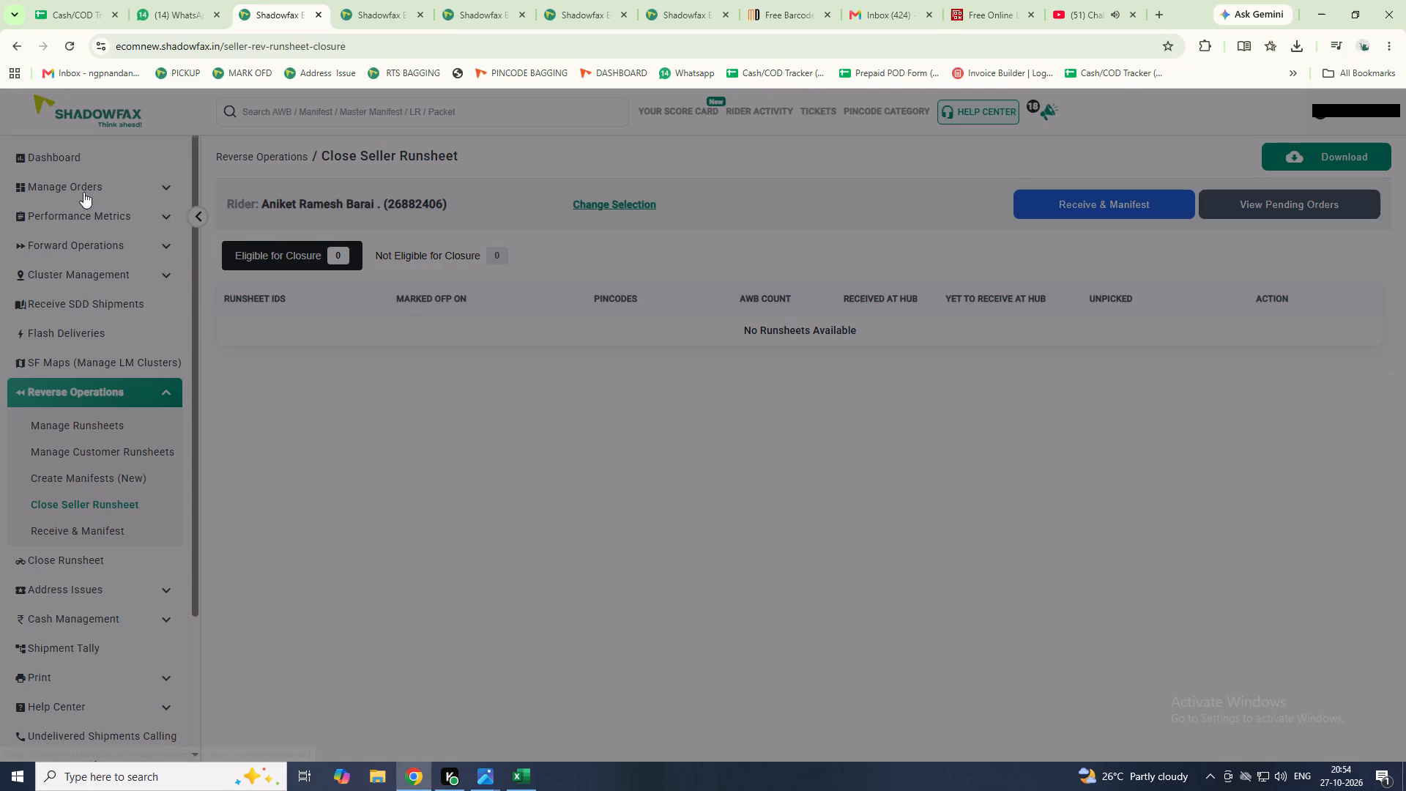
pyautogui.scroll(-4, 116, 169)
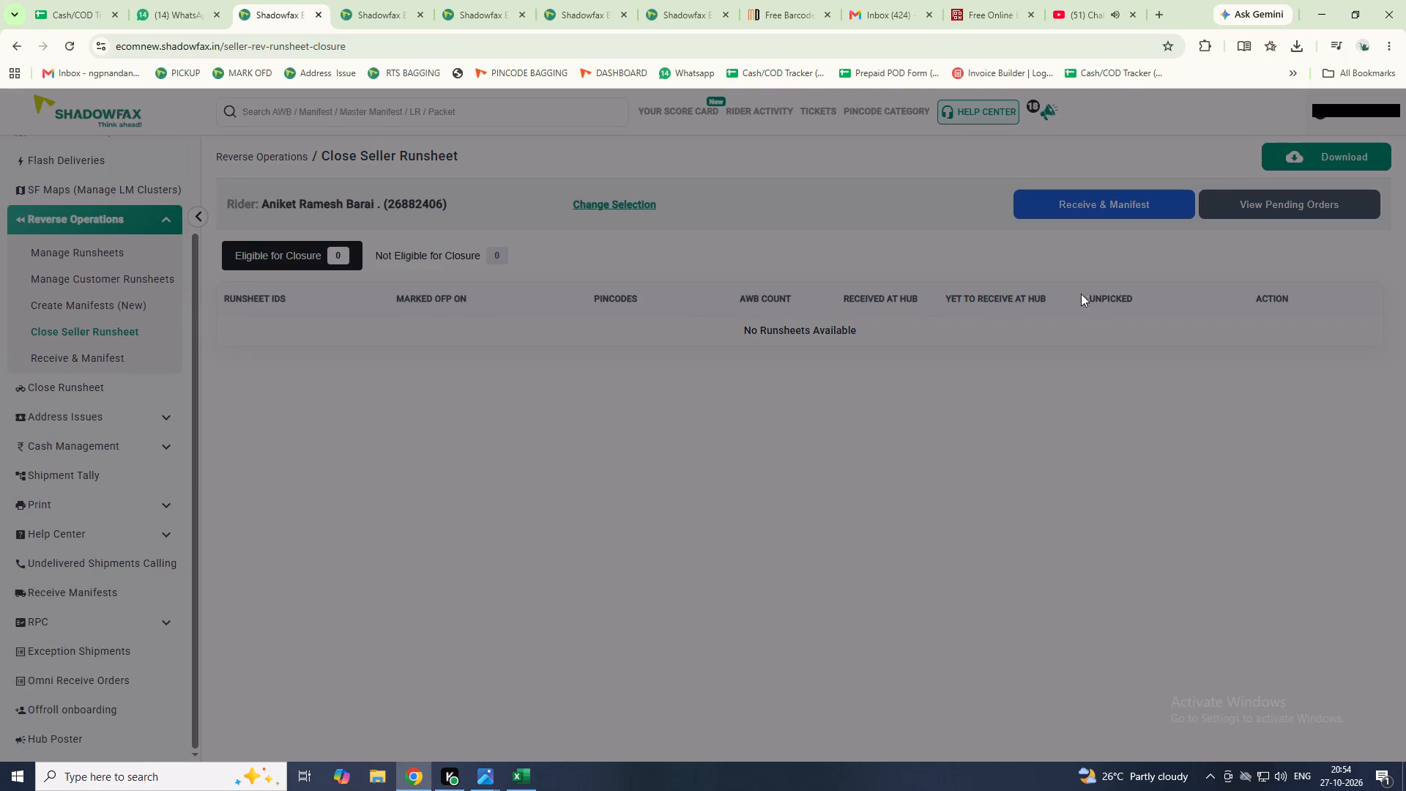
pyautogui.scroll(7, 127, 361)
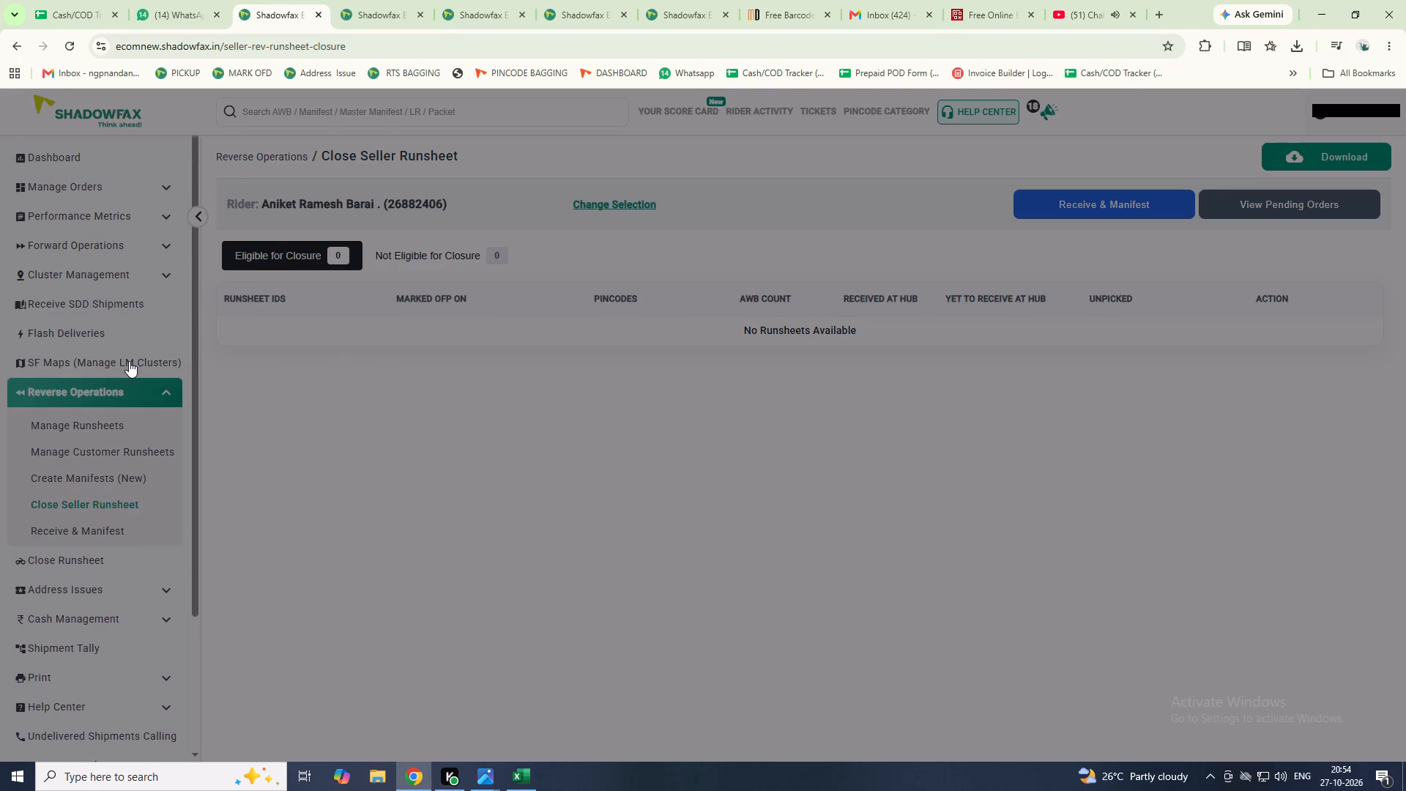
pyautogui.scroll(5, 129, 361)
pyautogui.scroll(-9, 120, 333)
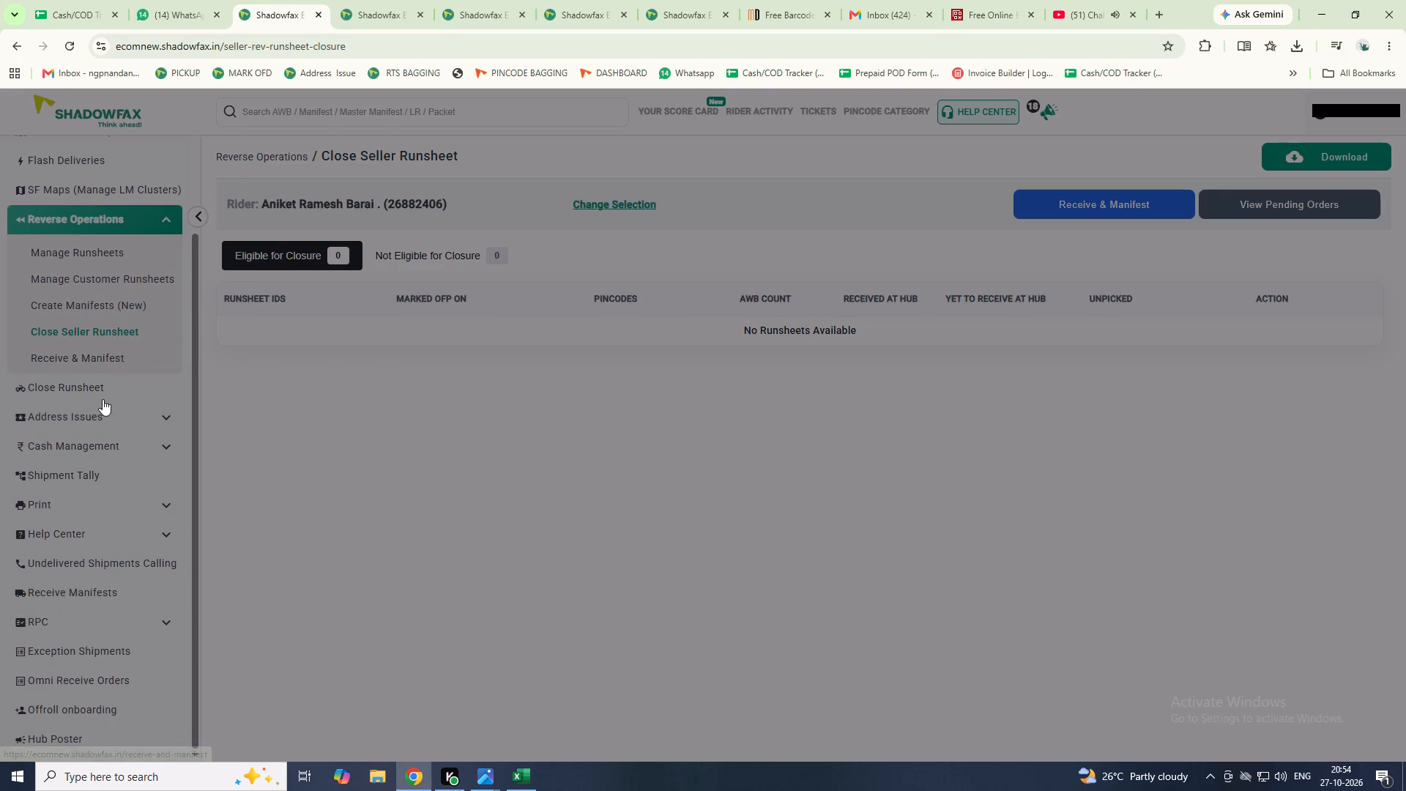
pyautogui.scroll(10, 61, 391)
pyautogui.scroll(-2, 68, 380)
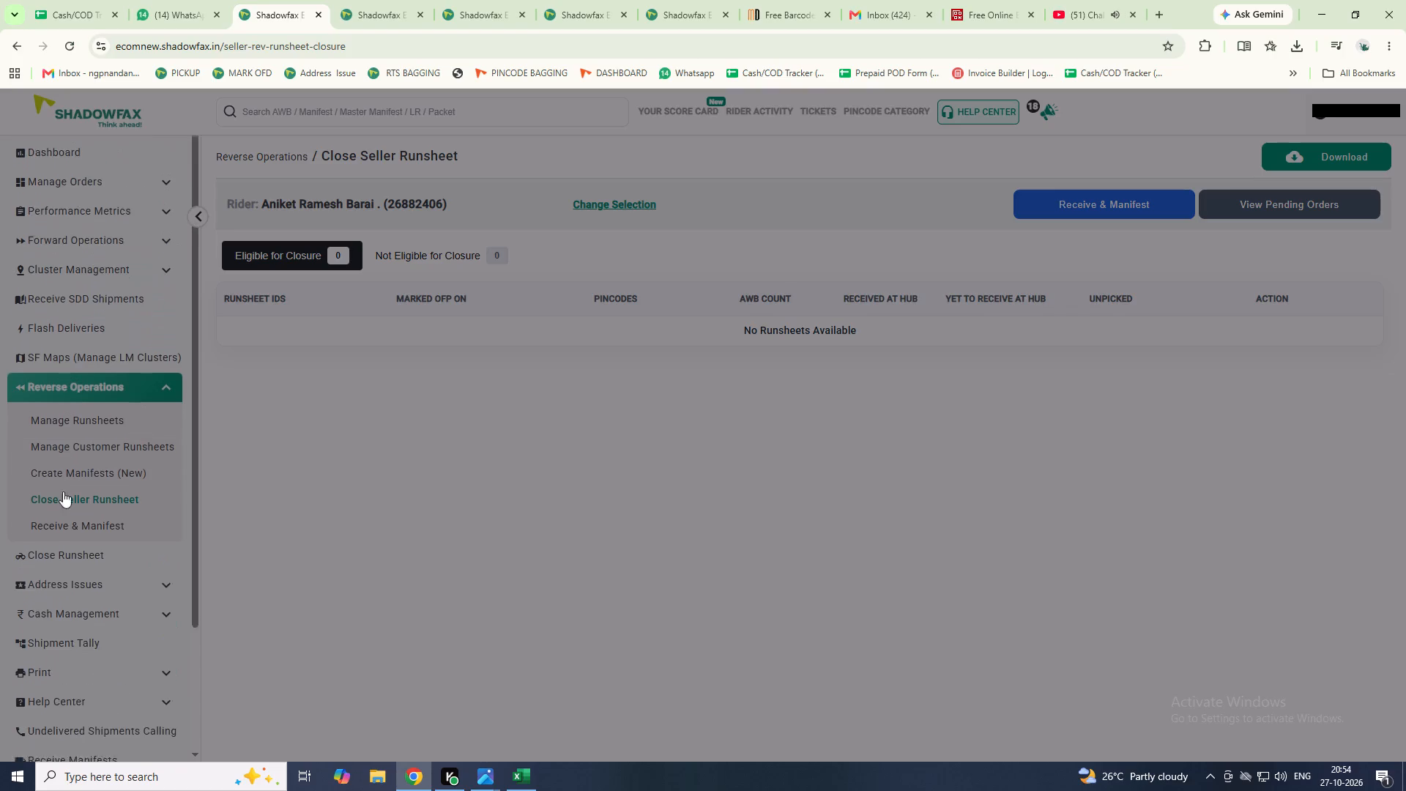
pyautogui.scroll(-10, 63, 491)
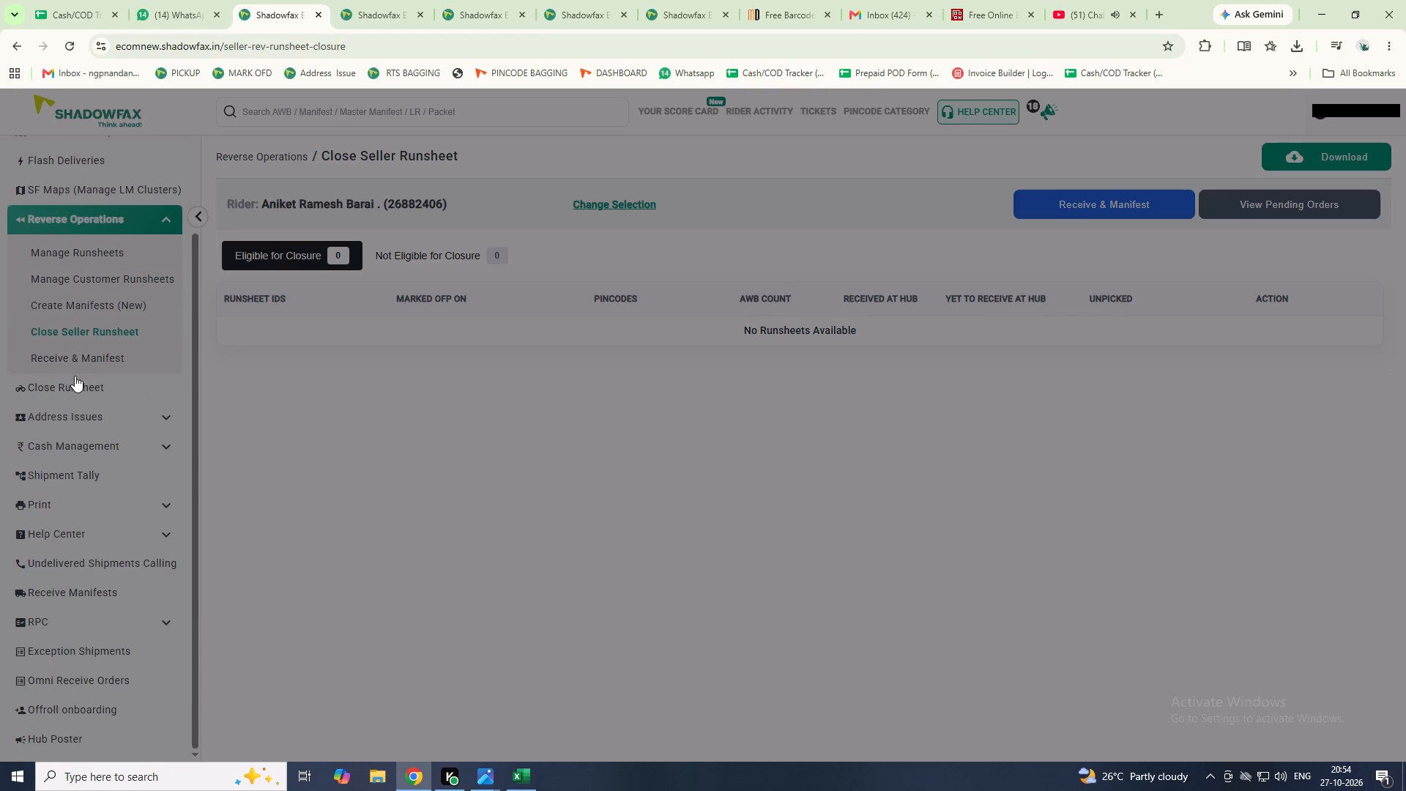
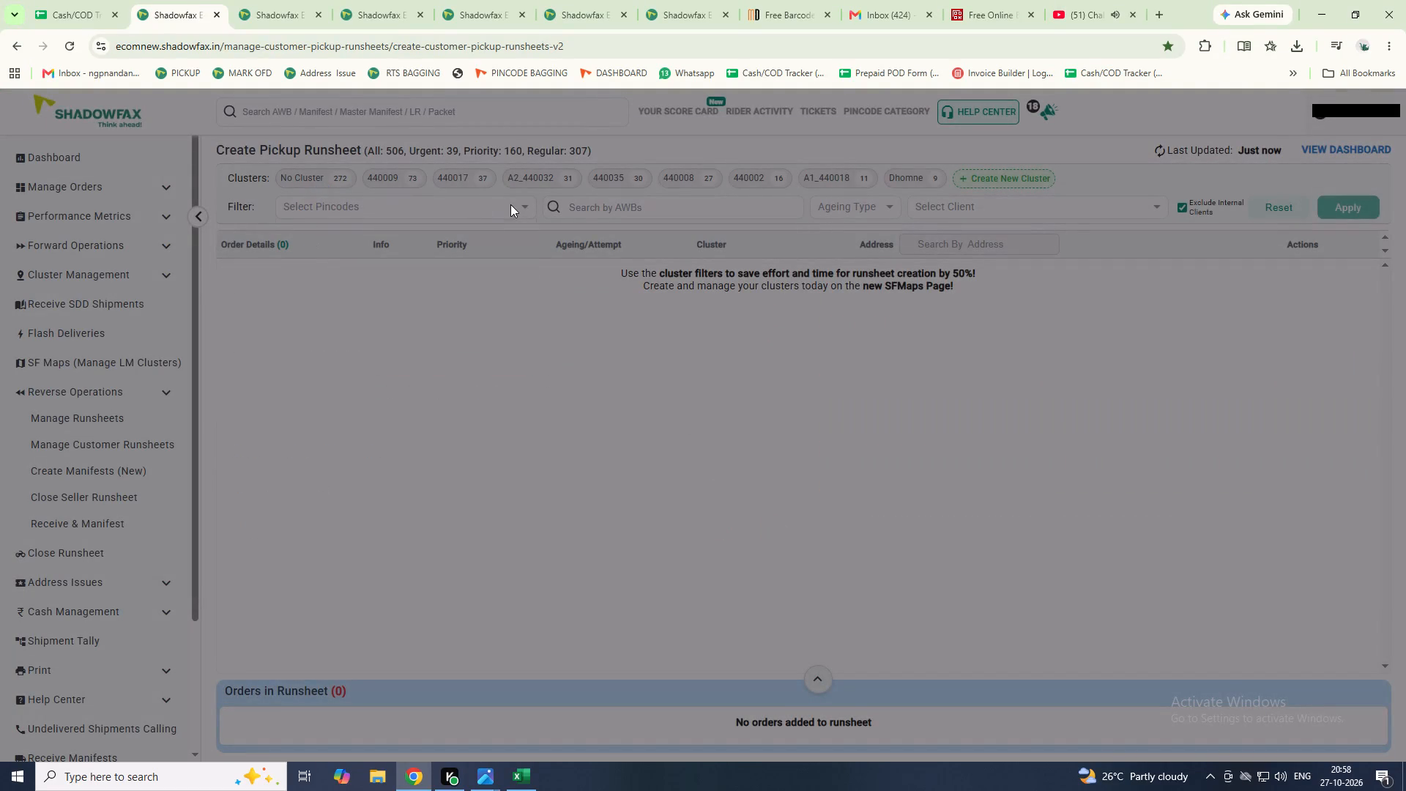
# Filter the pickup orders for the new runsheet by pincode 440009.
pyautogui.click(332, 338)
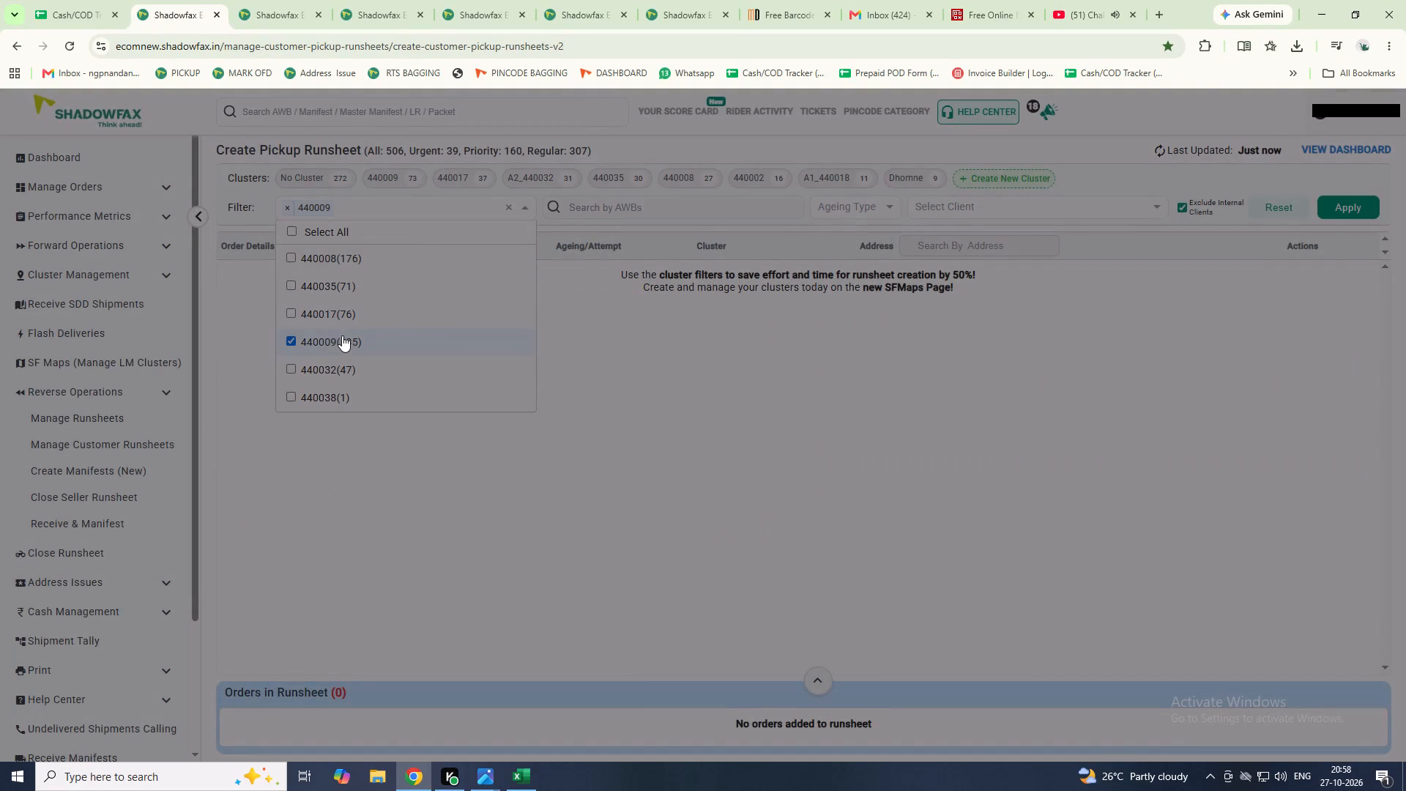
pyautogui.click(1322, 205)
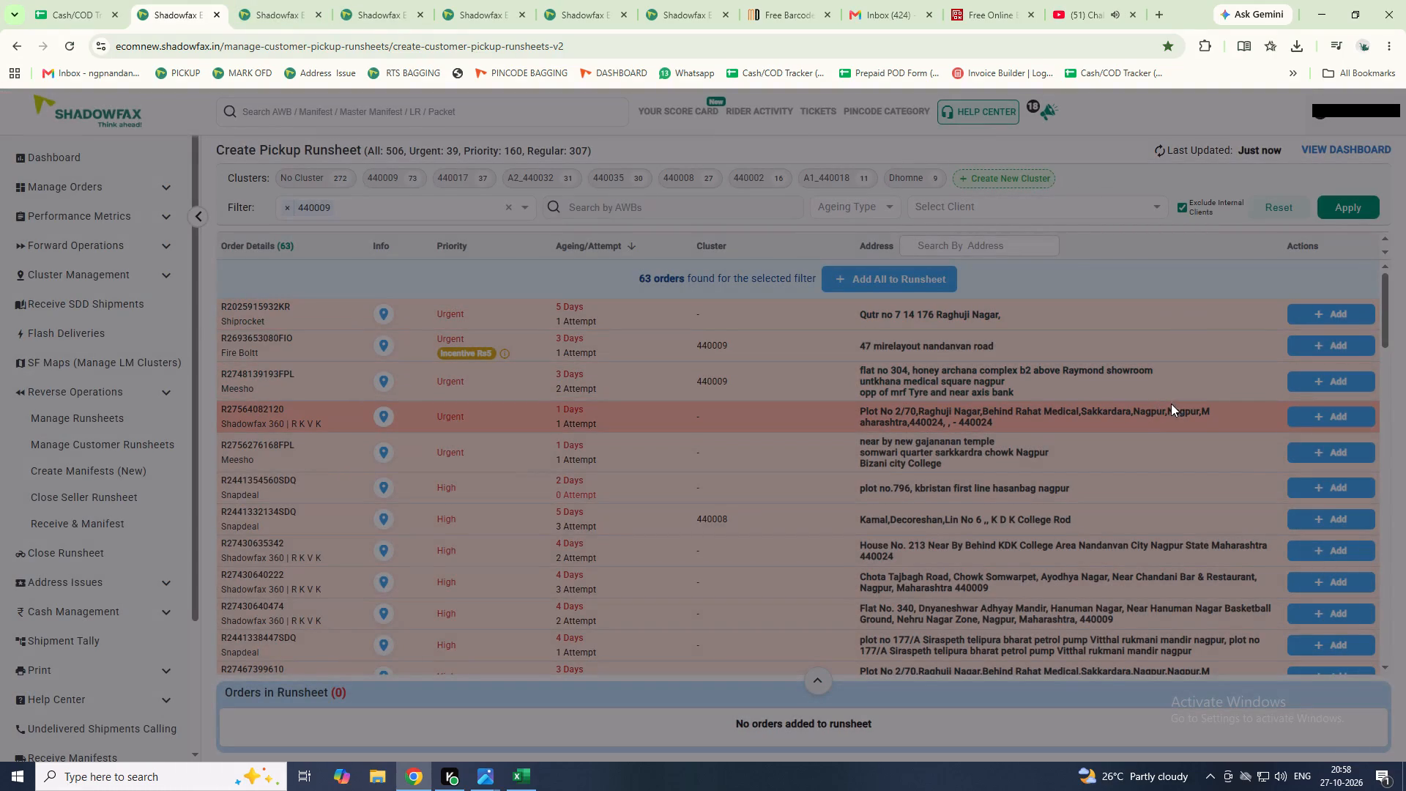
pyautogui.tripleClick(1383, 666)
pyautogui.doubleClick(1380, 670)
pyautogui.doubleClick(1380, 675)
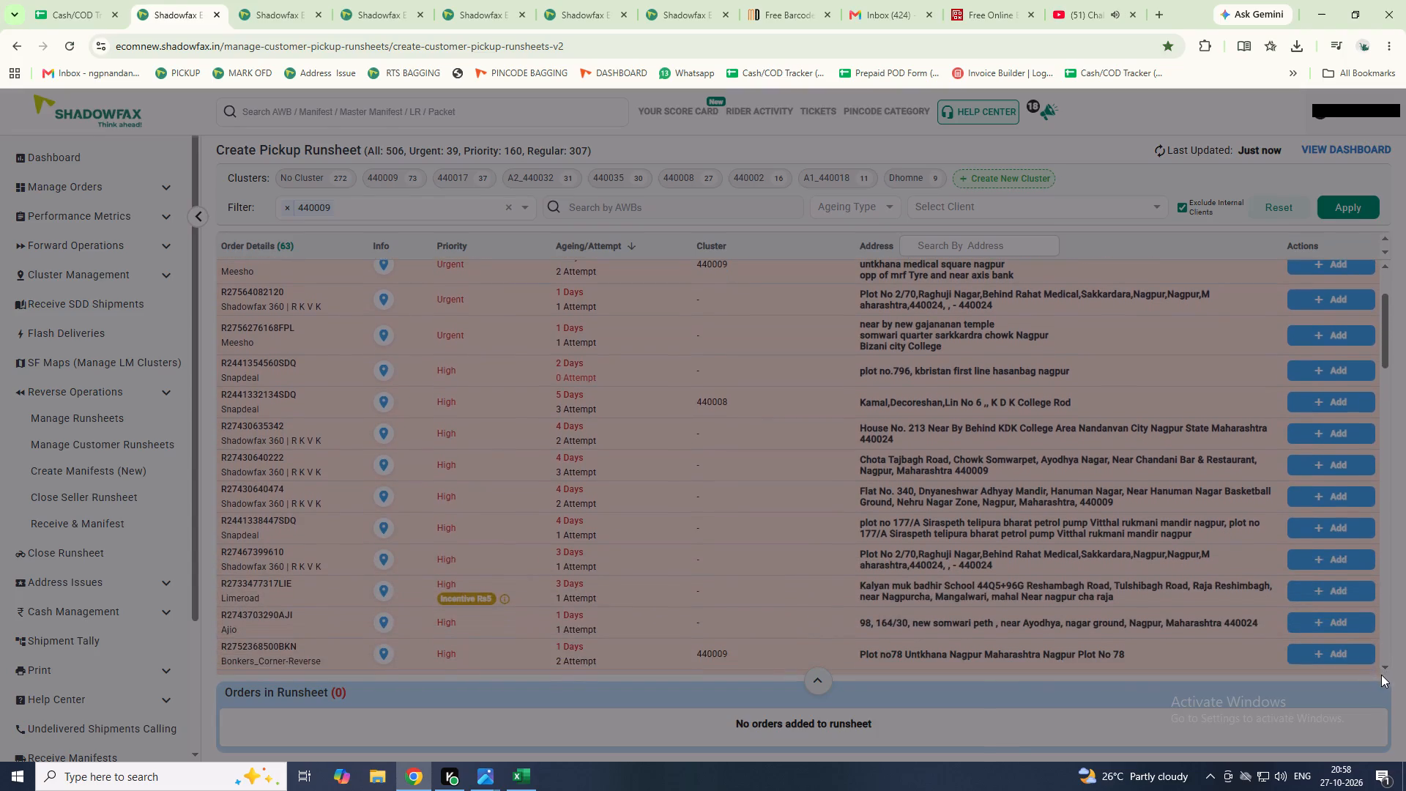
pyautogui.doubleClick(1383, 669)
pyautogui.click(1384, 669)
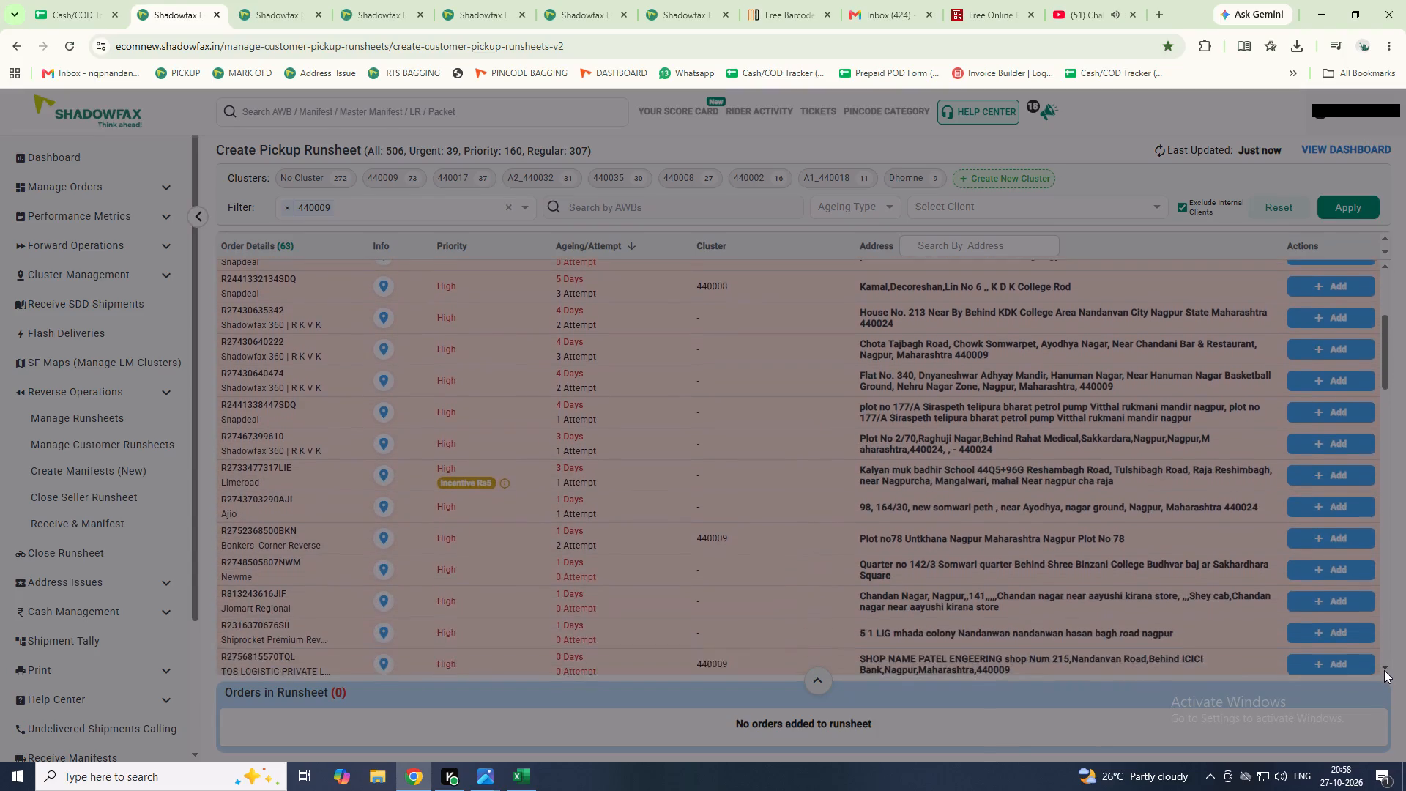
pyautogui.doubleClick(1384, 670)
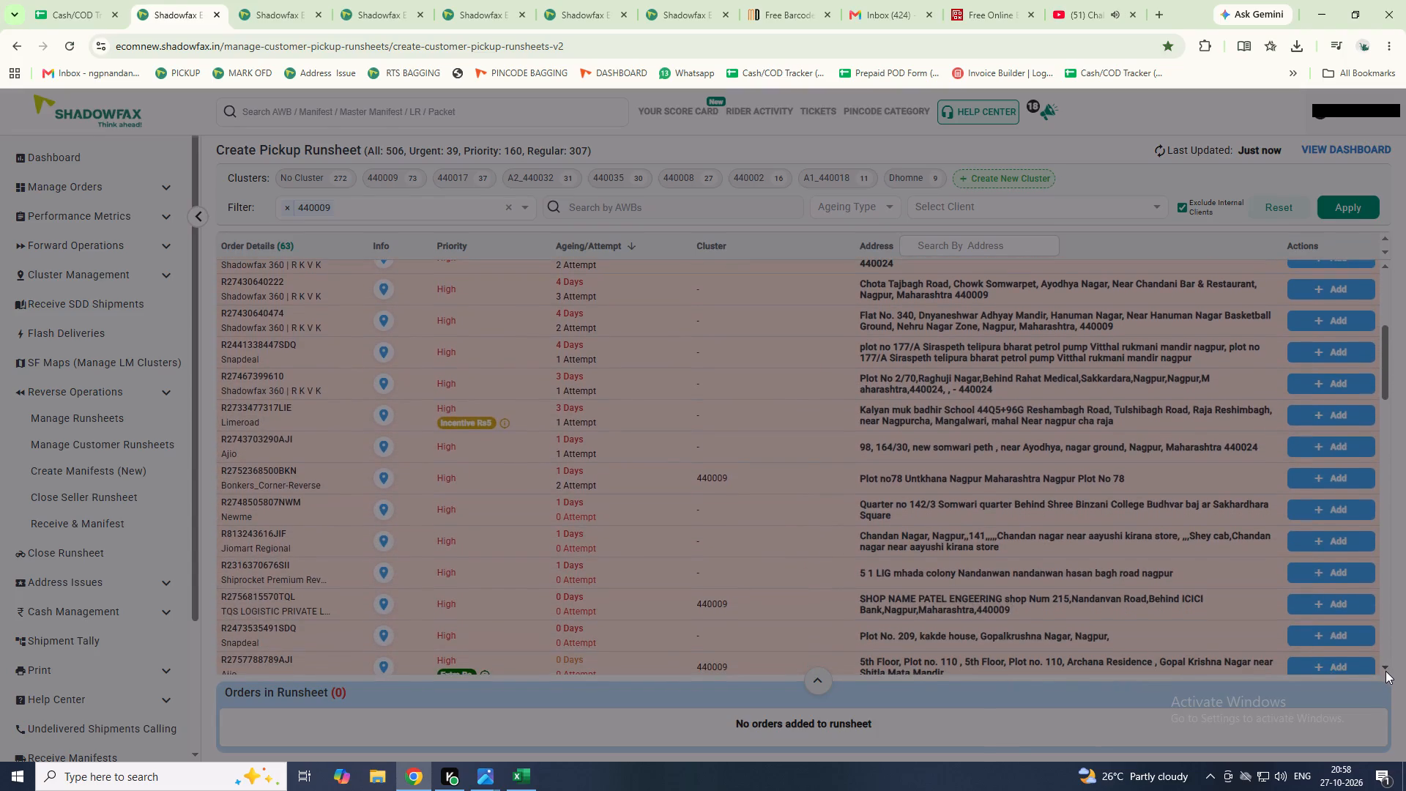
pyautogui.tripleClick(1385, 670)
pyautogui.tripleClick(1385, 671)
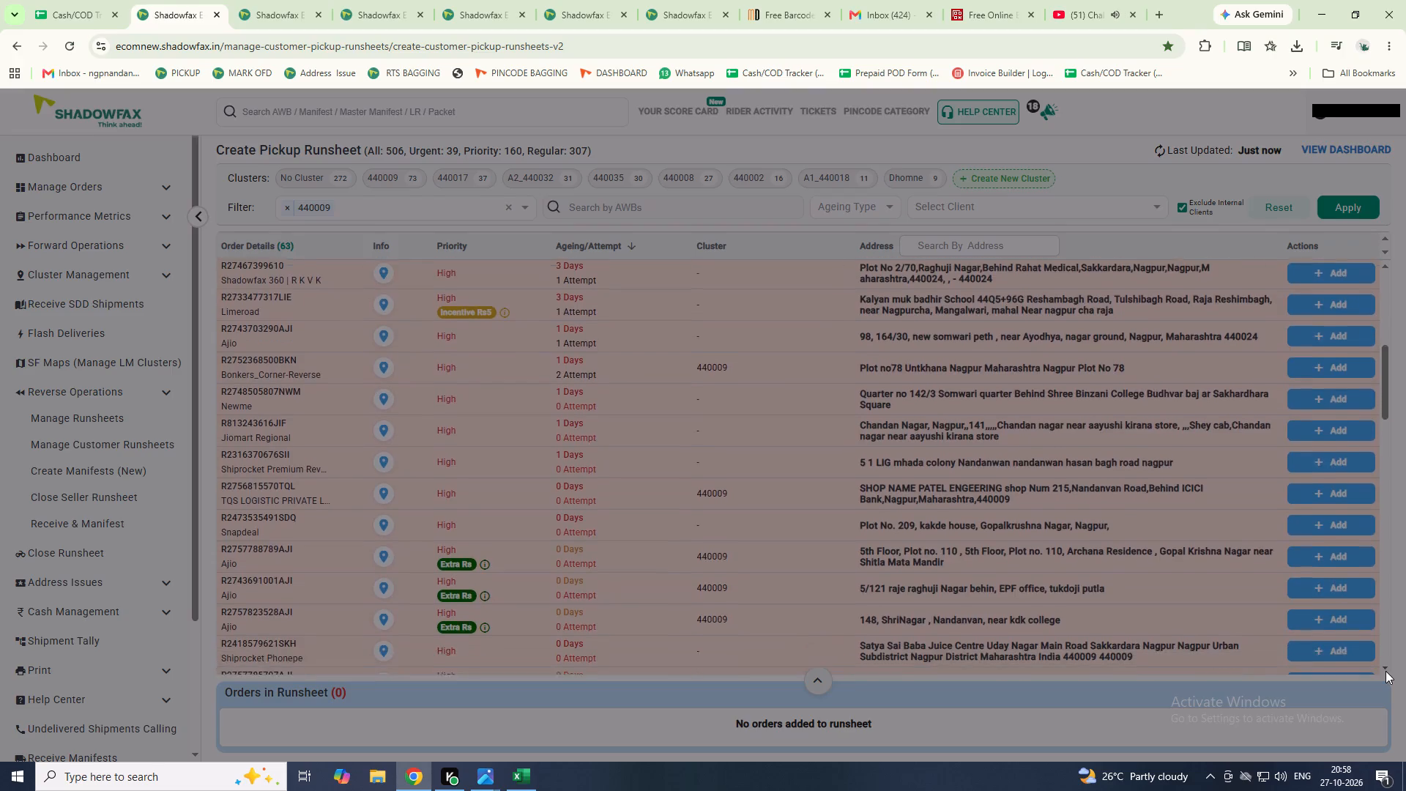
pyautogui.doubleClick(1385, 675)
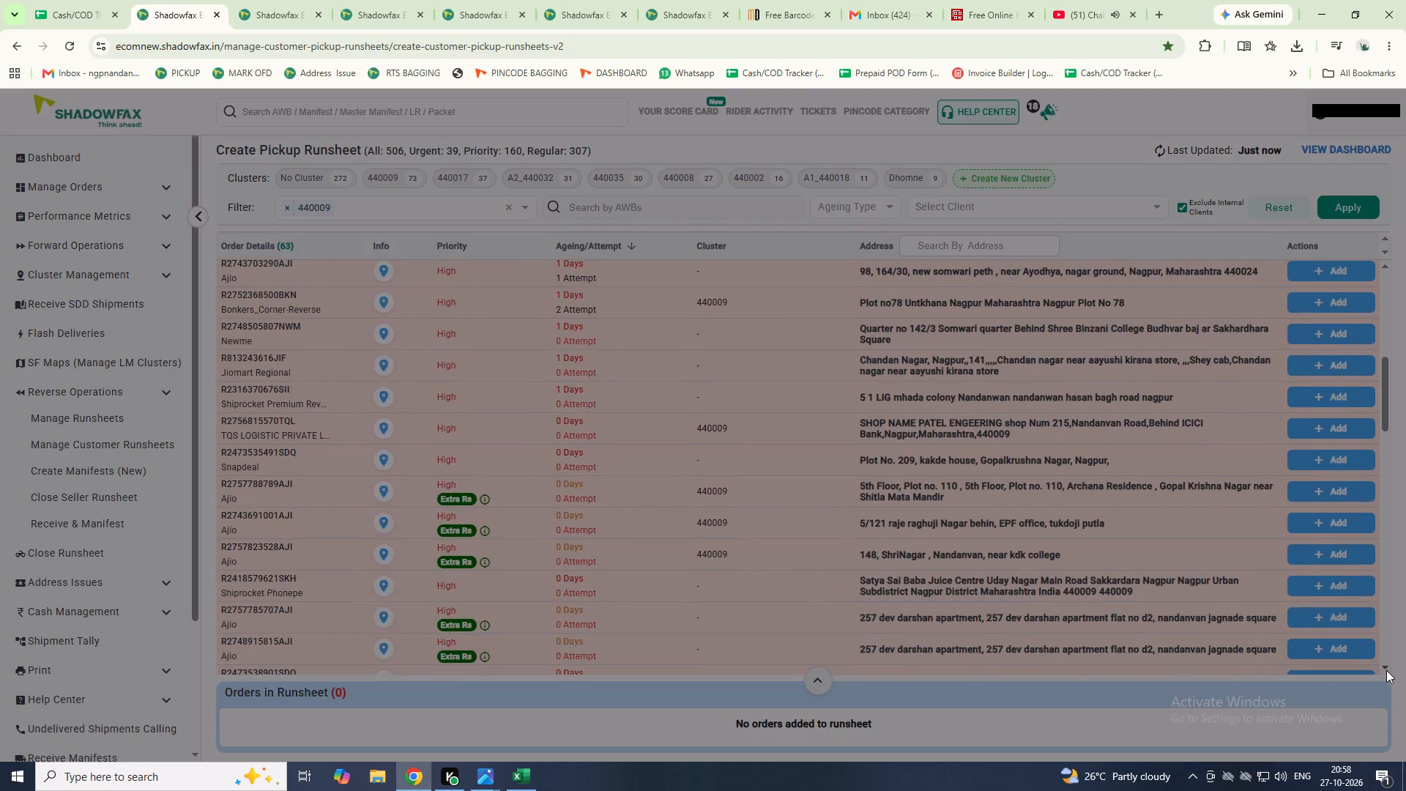
pyautogui.tripleClick(1386, 670)
pyautogui.tripleClick(1388, 674)
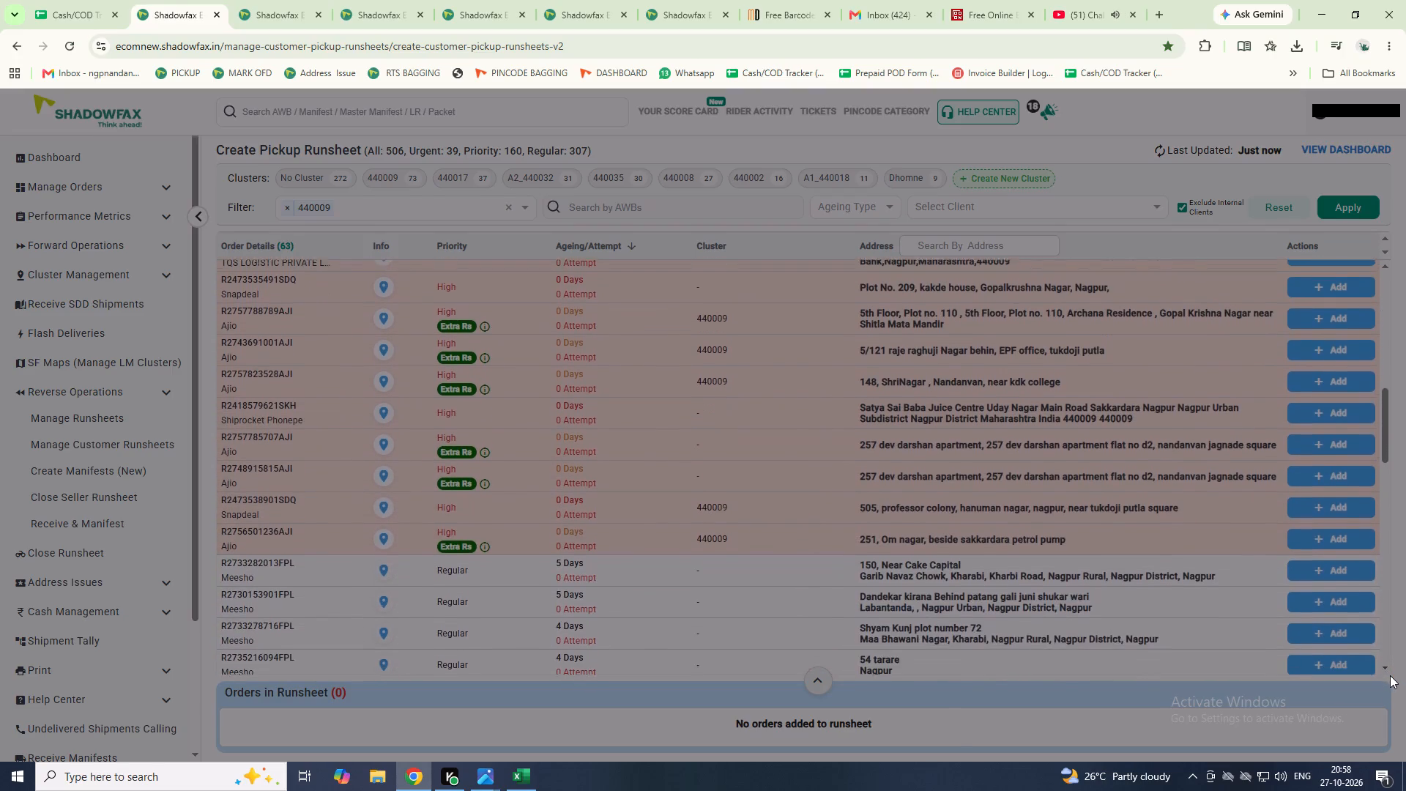
pyautogui.click(1390, 675)
pyautogui.doubleClick(1390, 676)
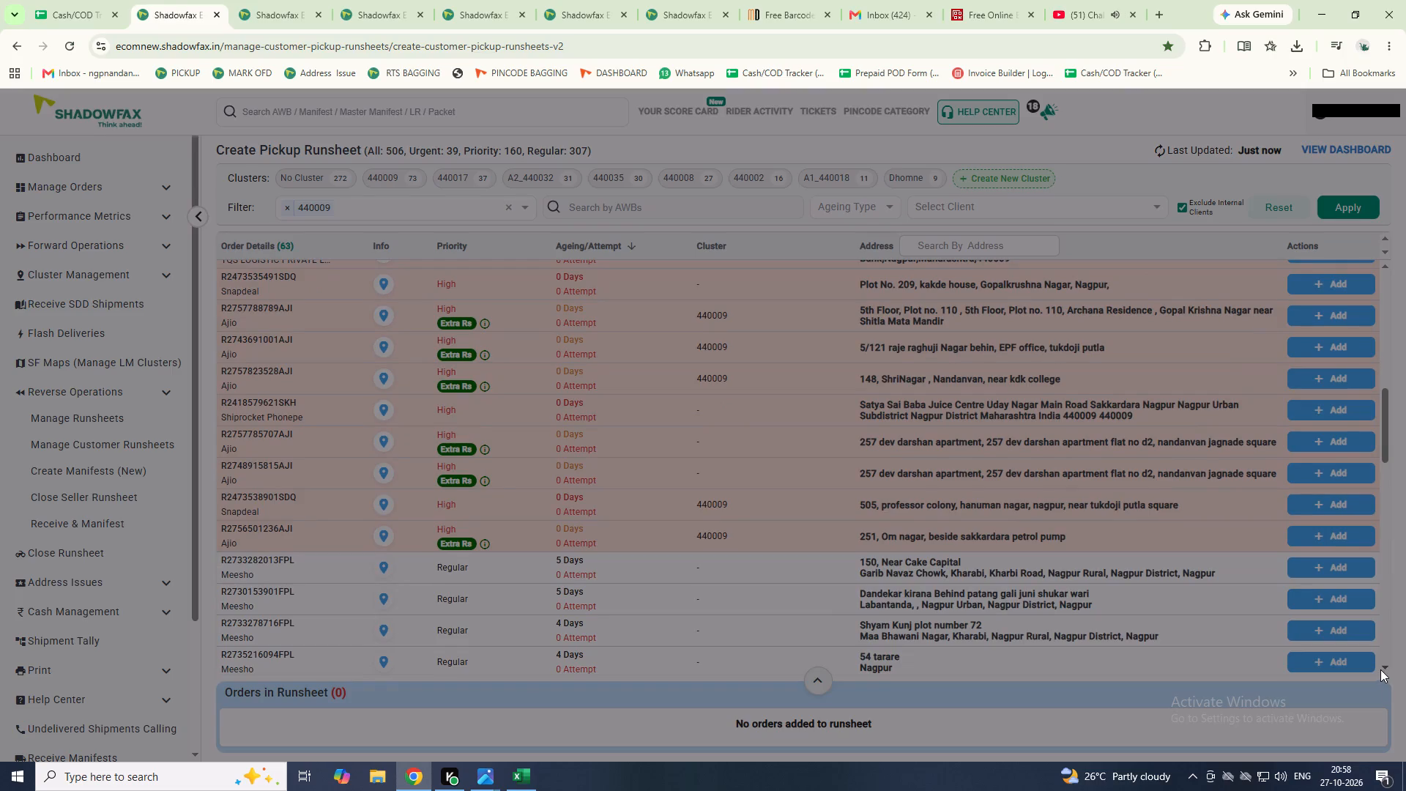
pyautogui.tripleClick(1385, 668)
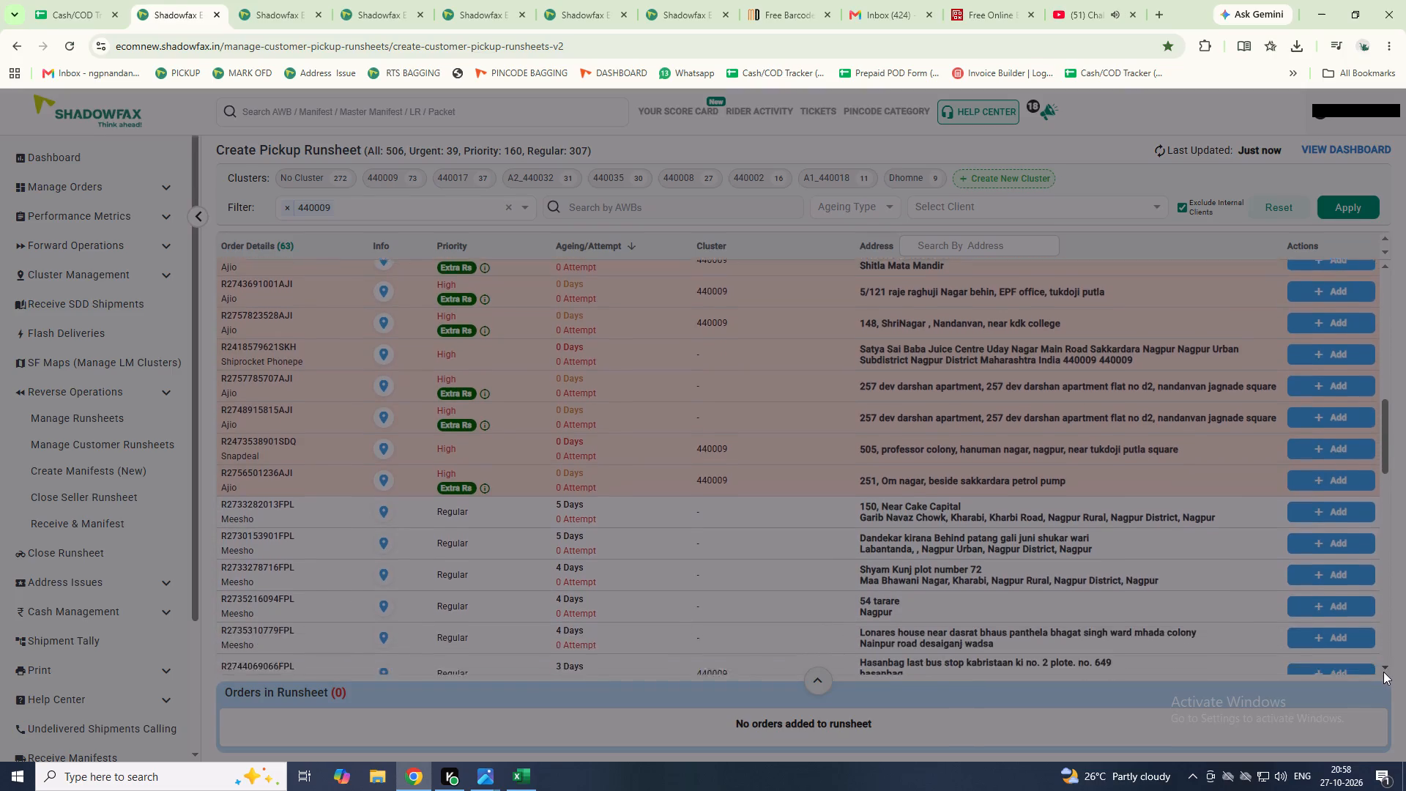
pyautogui.tripleClick(1383, 674)
pyautogui.doubleClick(1384, 673)
pyautogui.doubleClick(1385, 679)
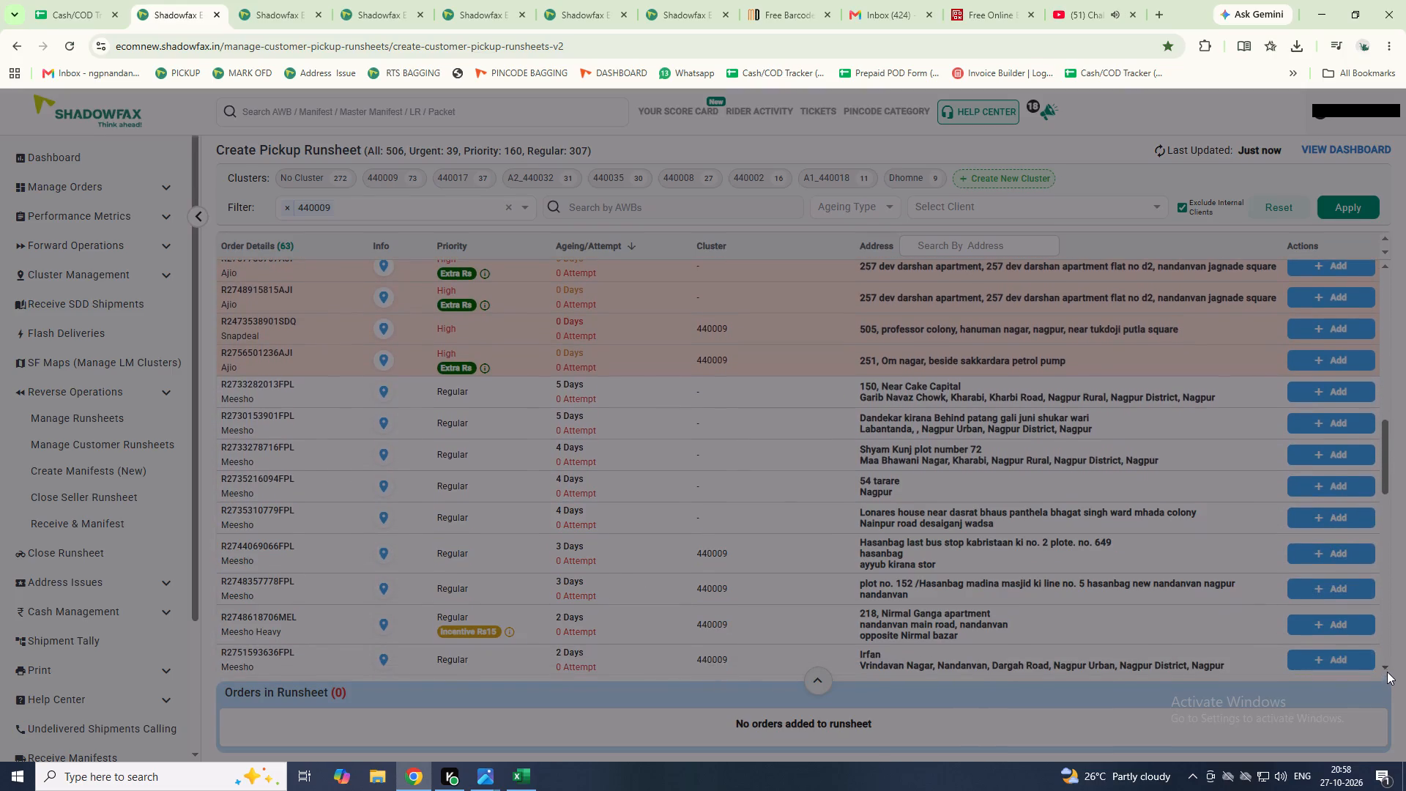
pyautogui.tripleClick(1387, 669)
pyautogui.tripleClick(1388, 675)
pyautogui.doubleClick(1388, 677)
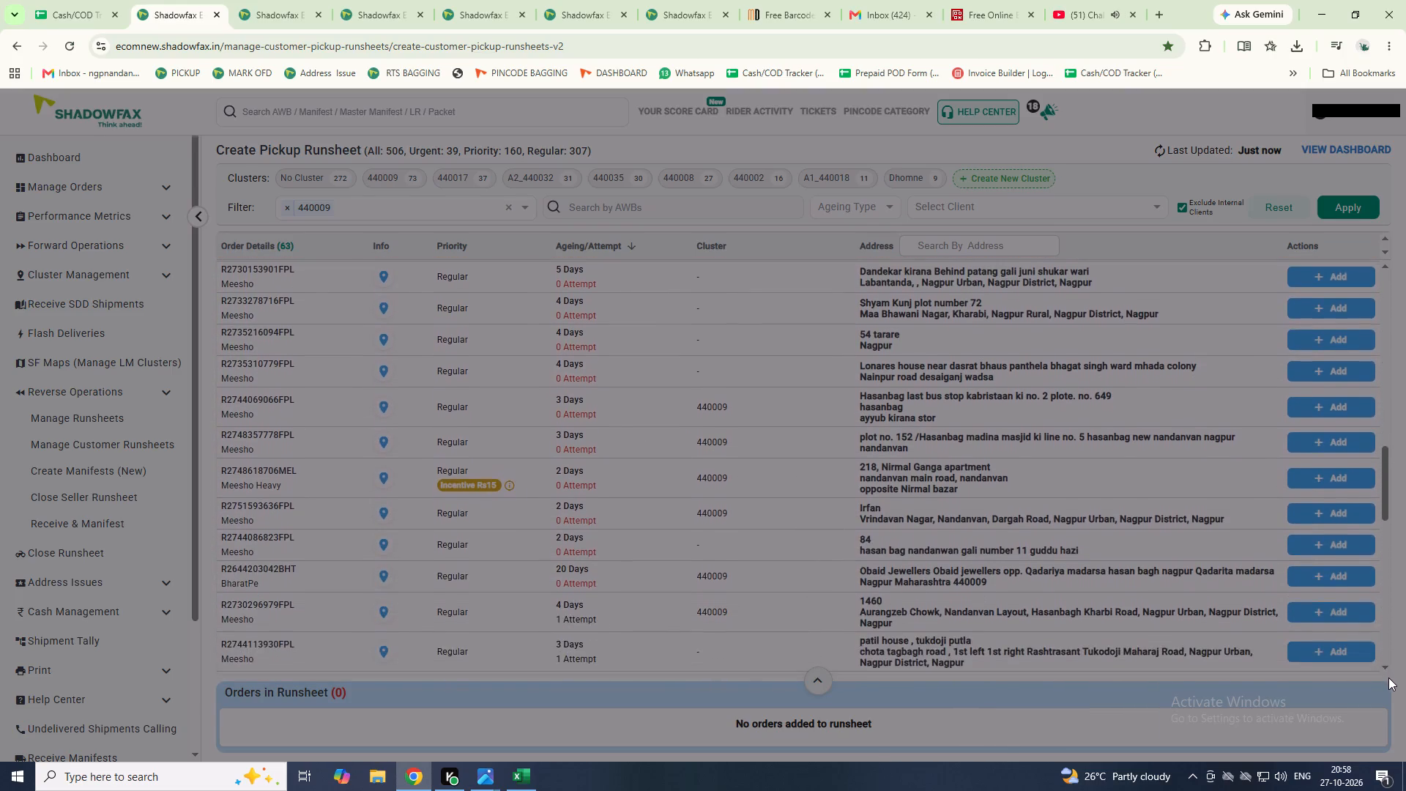
pyautogui.click(1388, 682)
pyautogui.tripleClick(1385, 667)
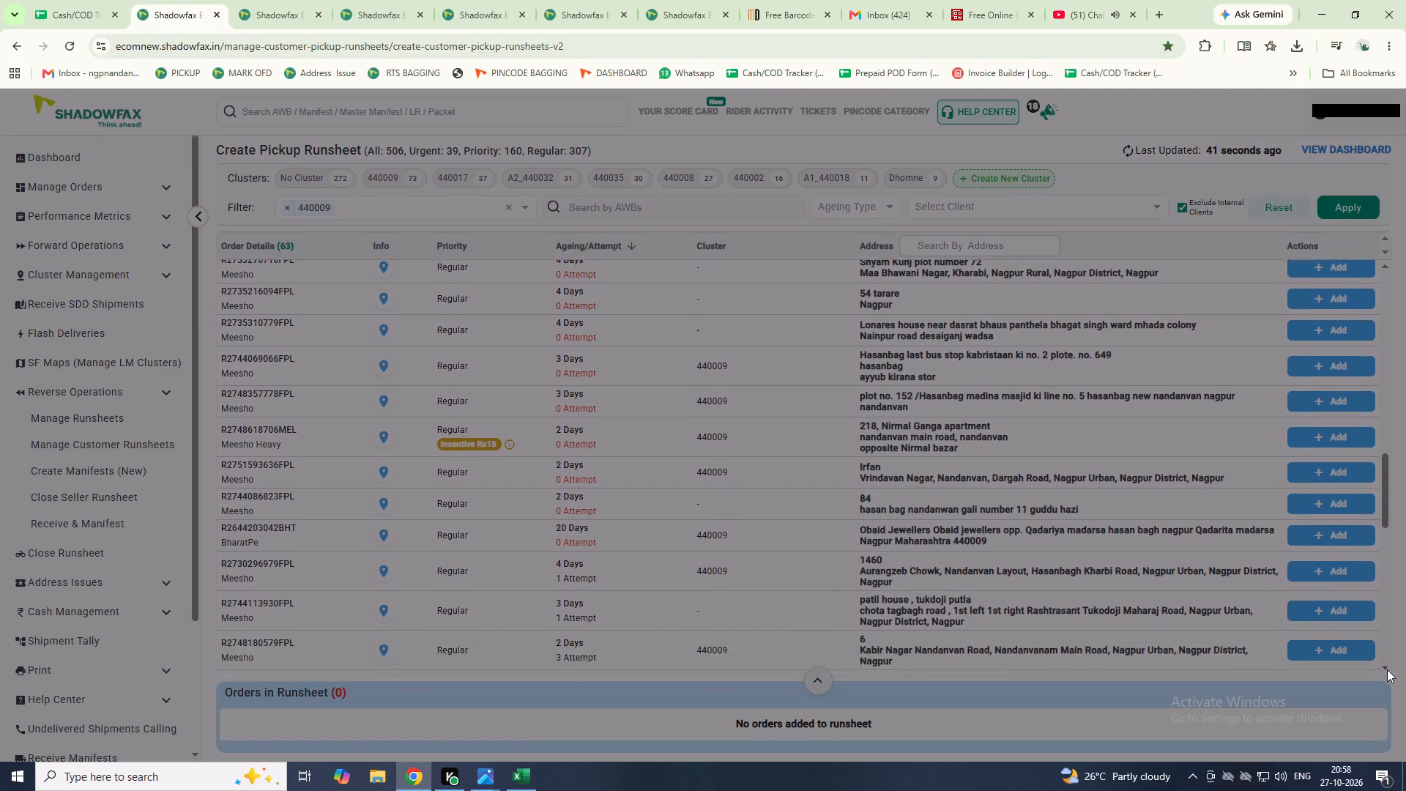
pyautogui.click(1387, 669)
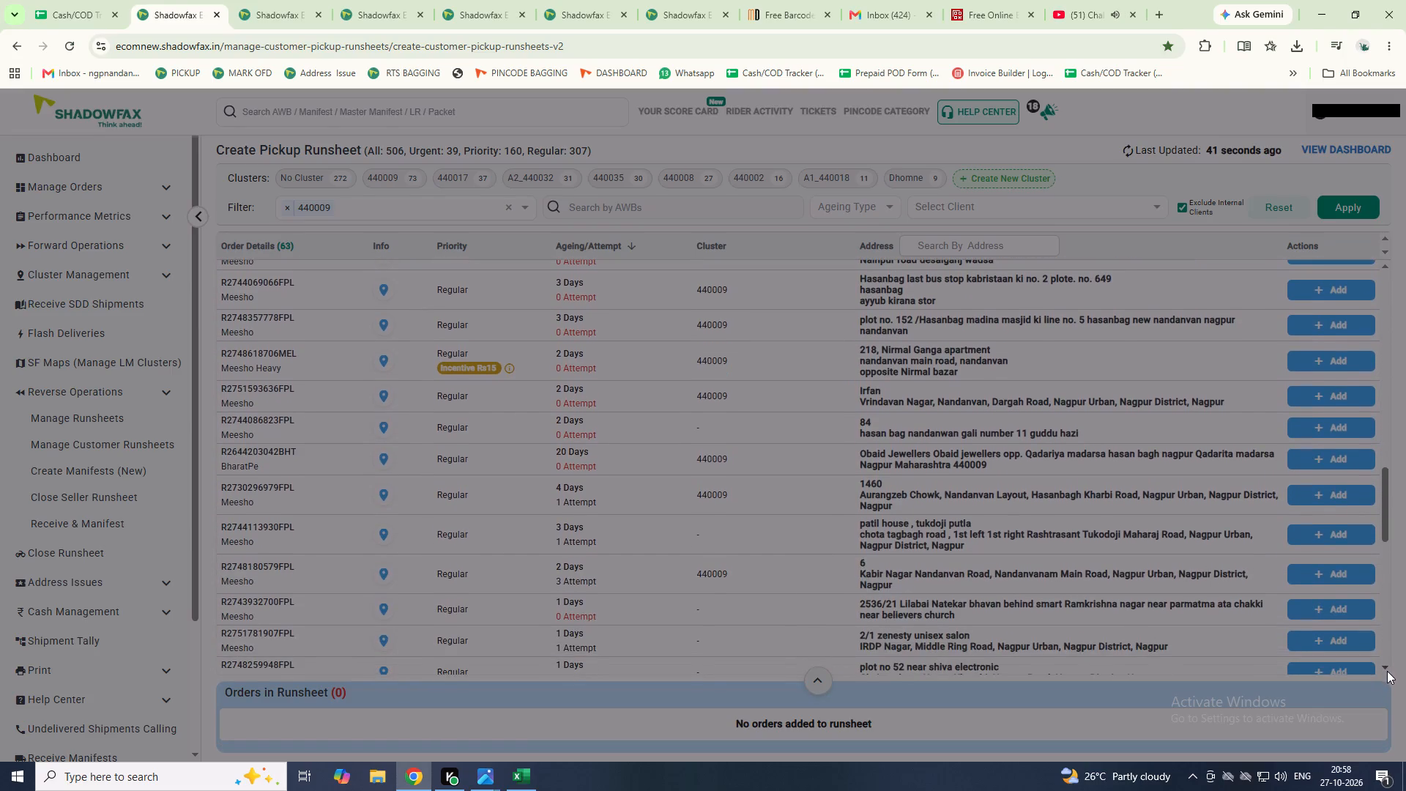
pyautogui.click(1387, 667)
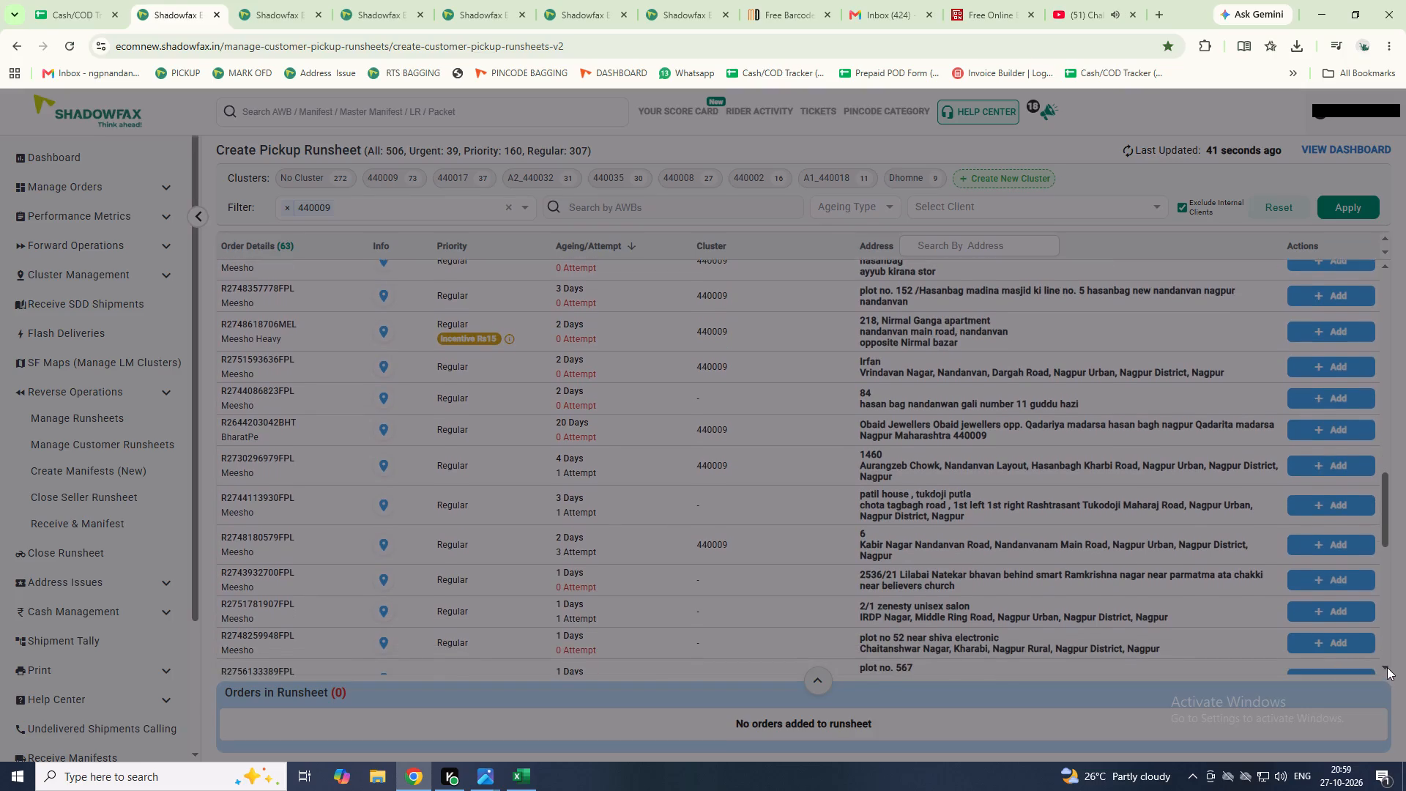
pyautogui.click(1387, 668)
pyautogui.tripleClick(1389, 668)
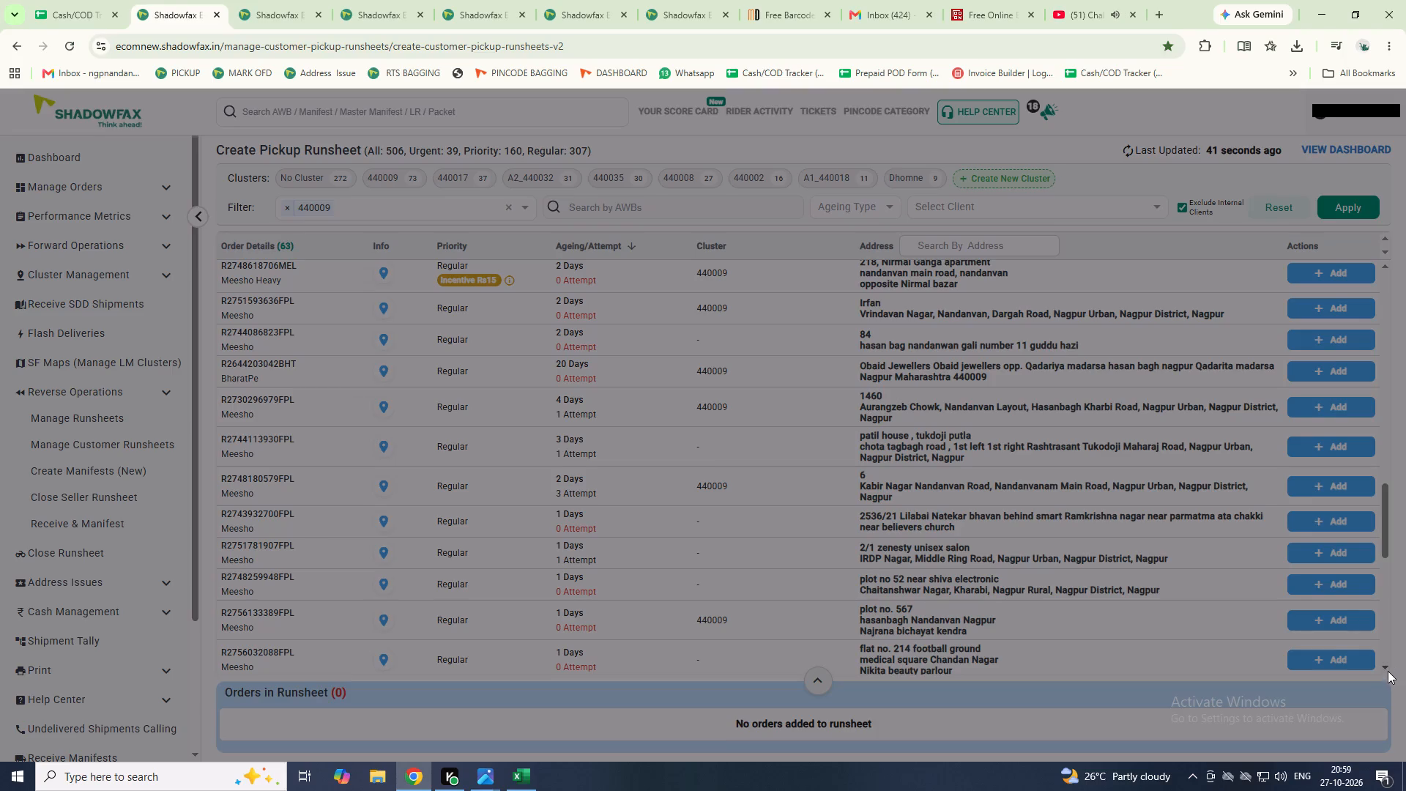
pyautogui.tripleClick(1387, 669)
pyautogui.tripleClick(1385, 670)
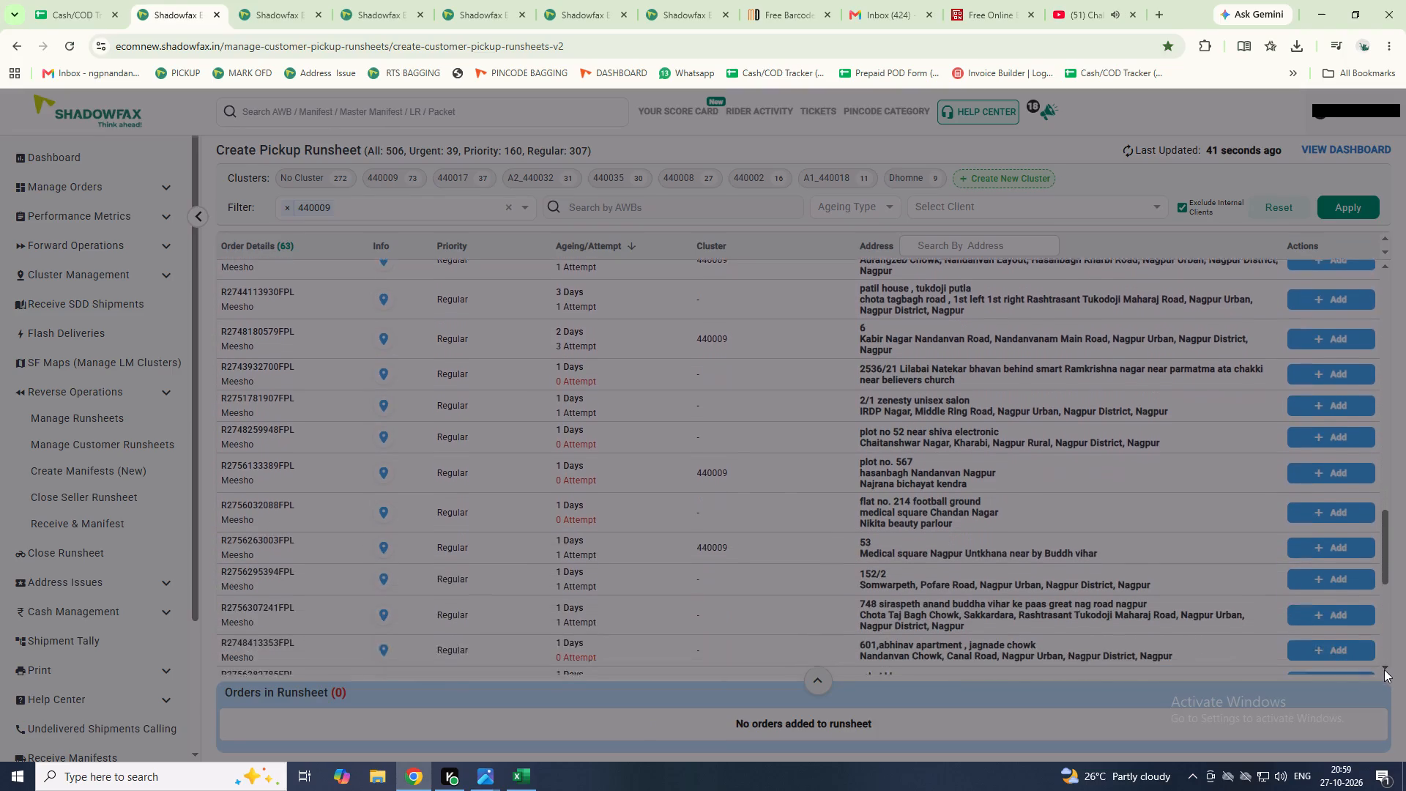
pyautogui.tripleClick(1384, 670)
pyautogui.click(1384, 671)
pyautogui.tripleClick(1384, 672)
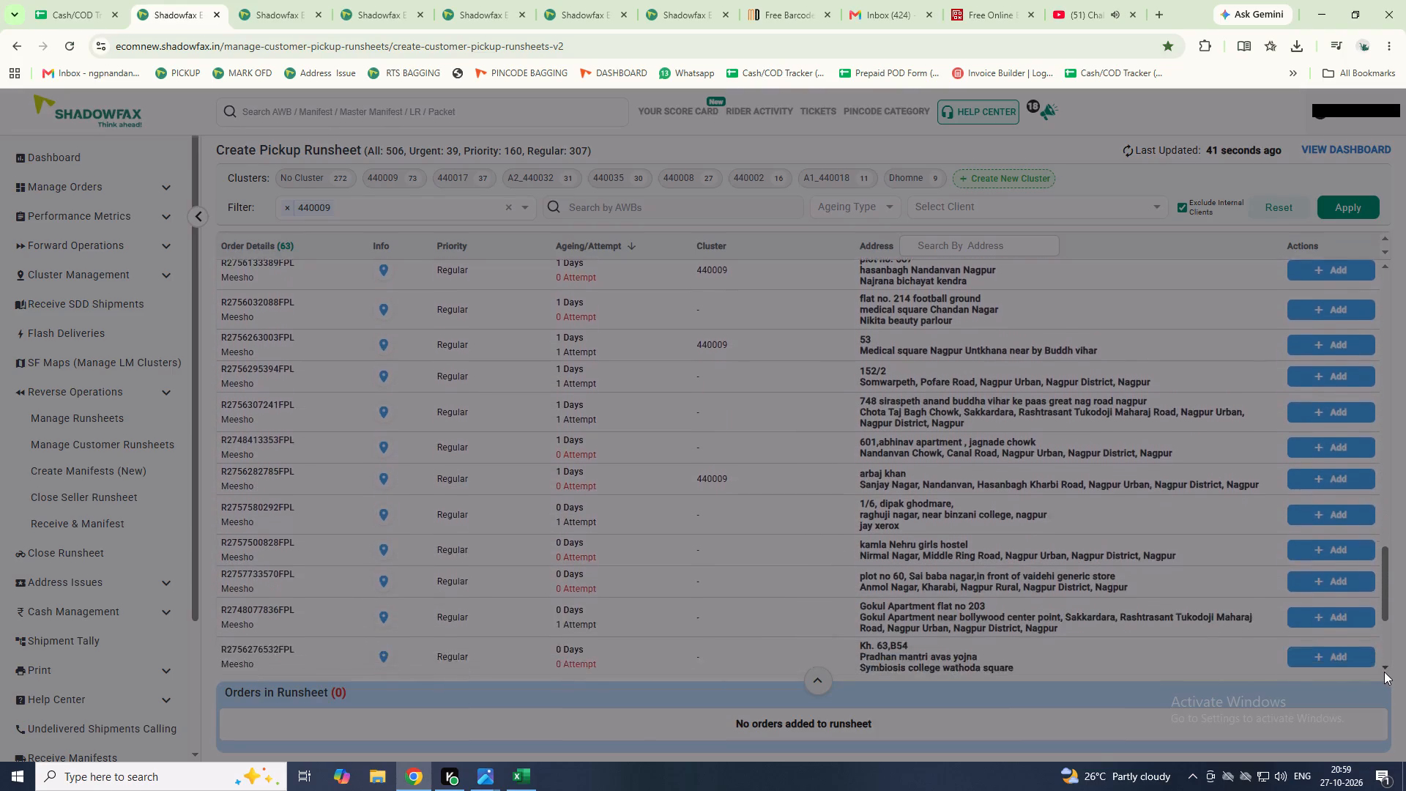
pyautogui.tripleClick(1384, 672)
pyautogui.doubleClick(1385, 677)
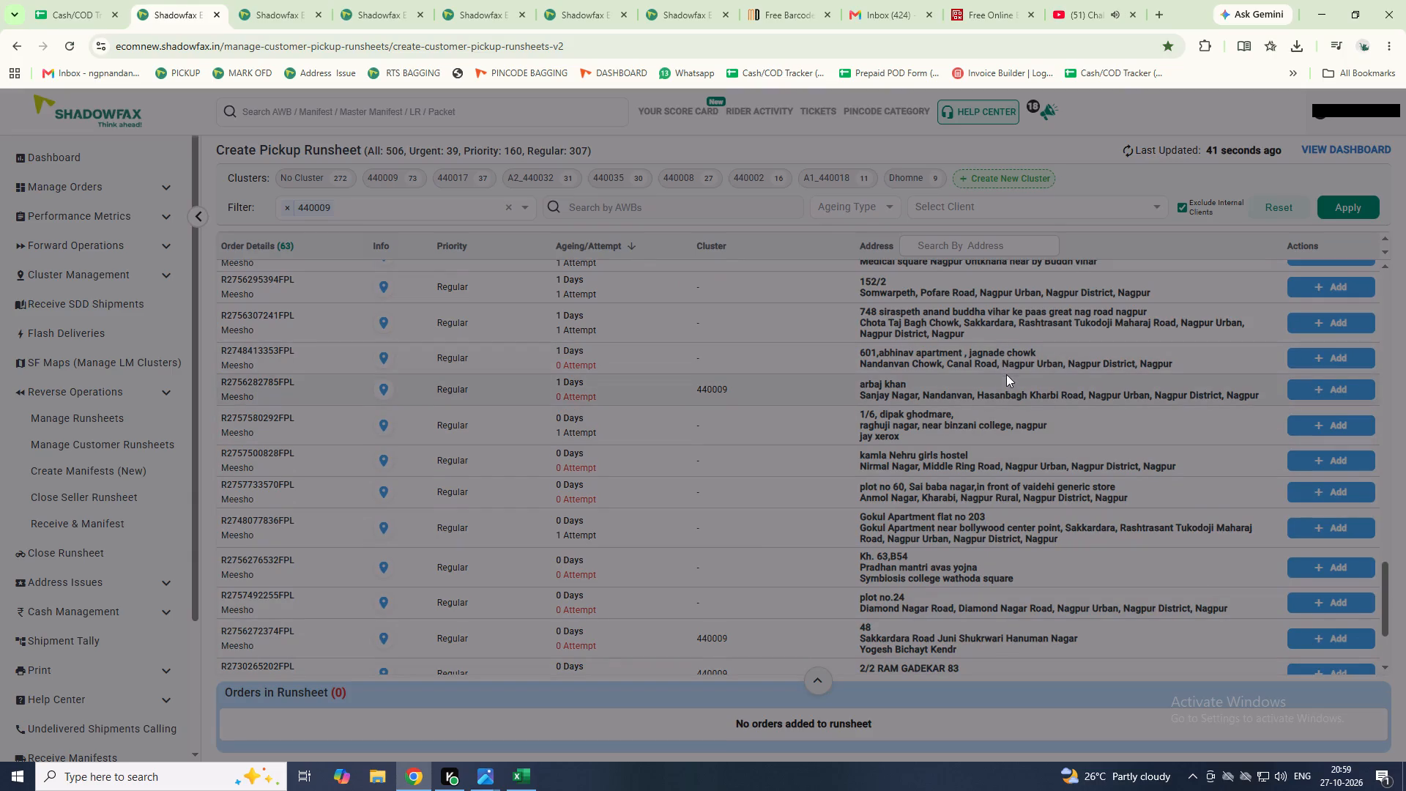
pyautogui.tripleClick(1383, 666)
pyautogui.doubleClick(1384, 668)
pyautogui.tripleClick(1389, 671)
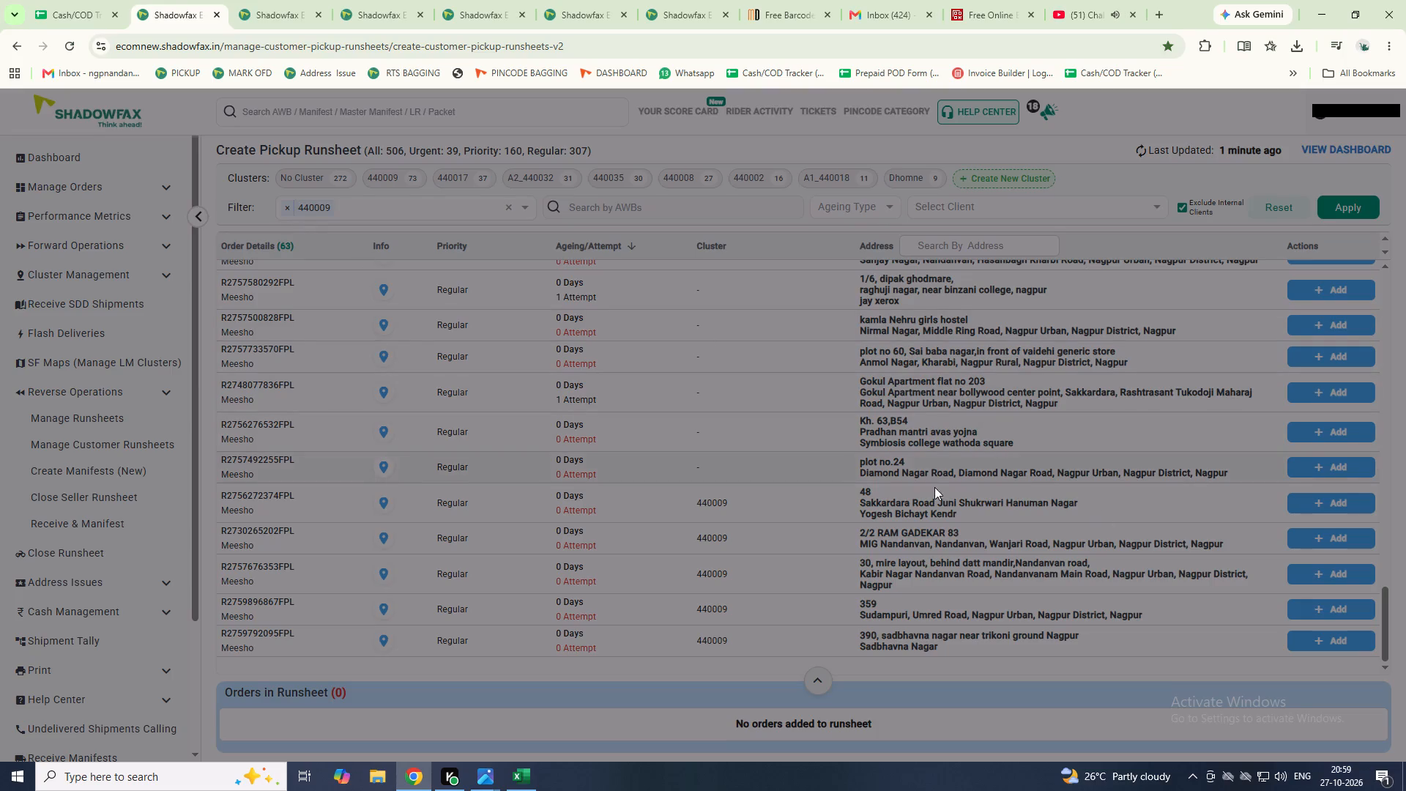
pyautogui.click(1301, 607)
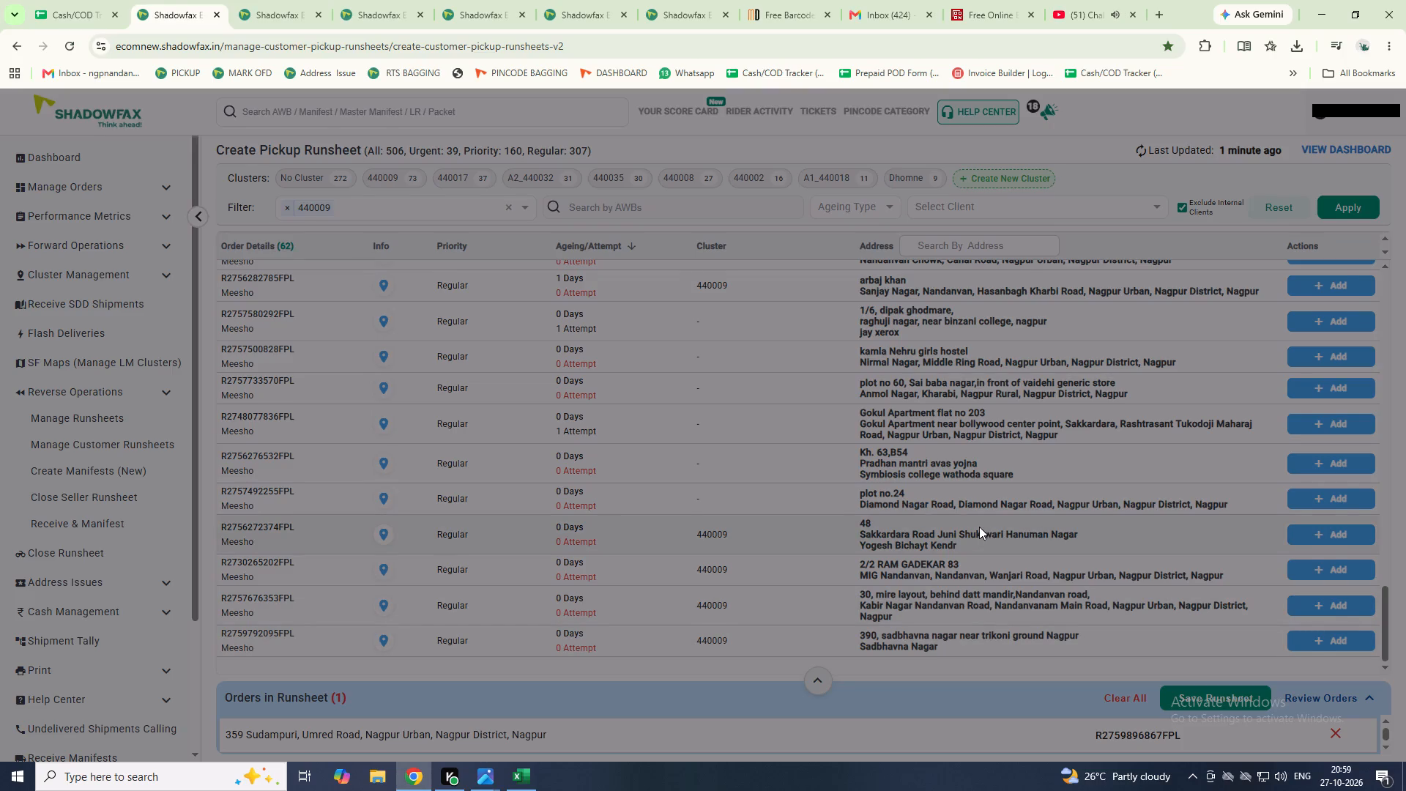
# Search the 440009 pickup orders by address for nandanvan.
pyautogui.scroll(2, 979, 526)
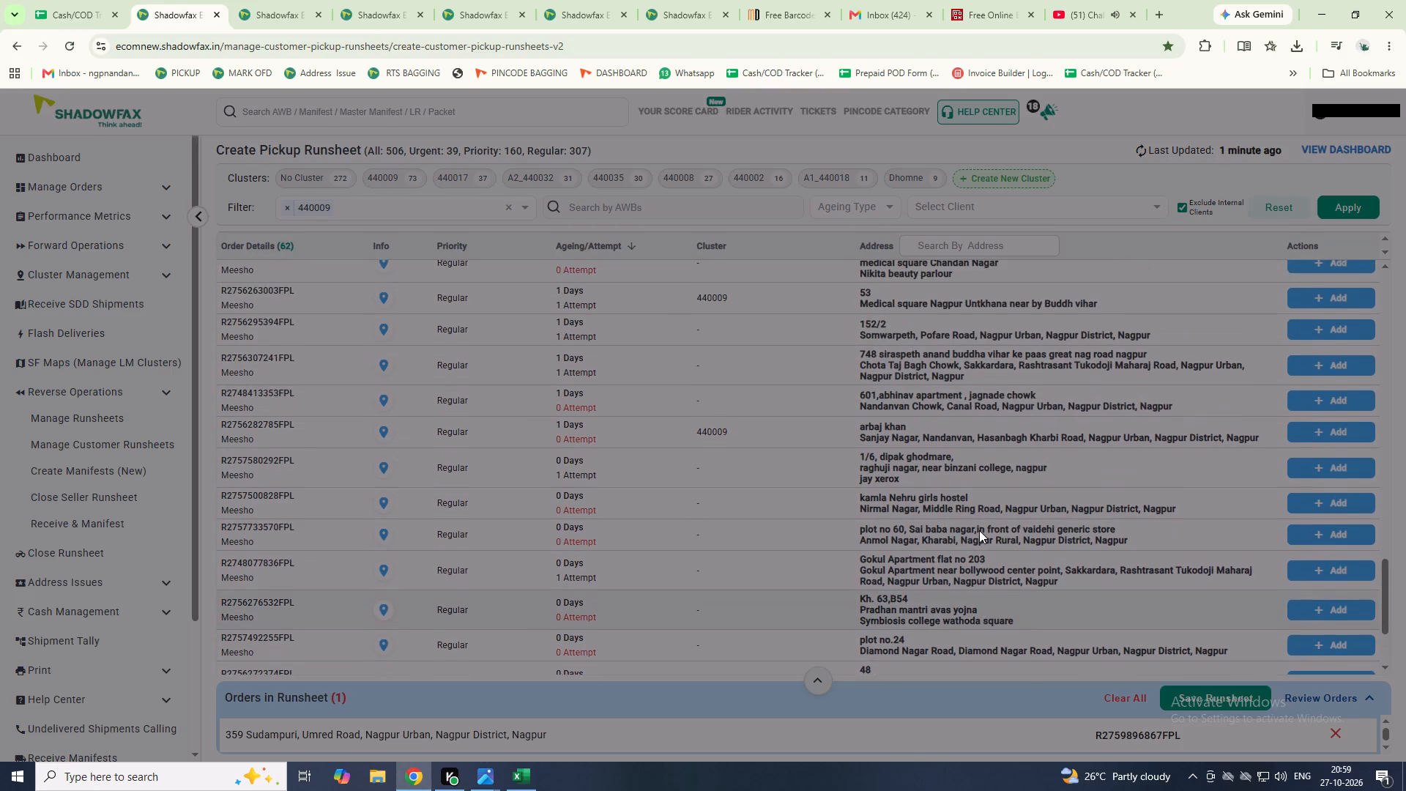
pyautogui.scroll(3, 979, 530)
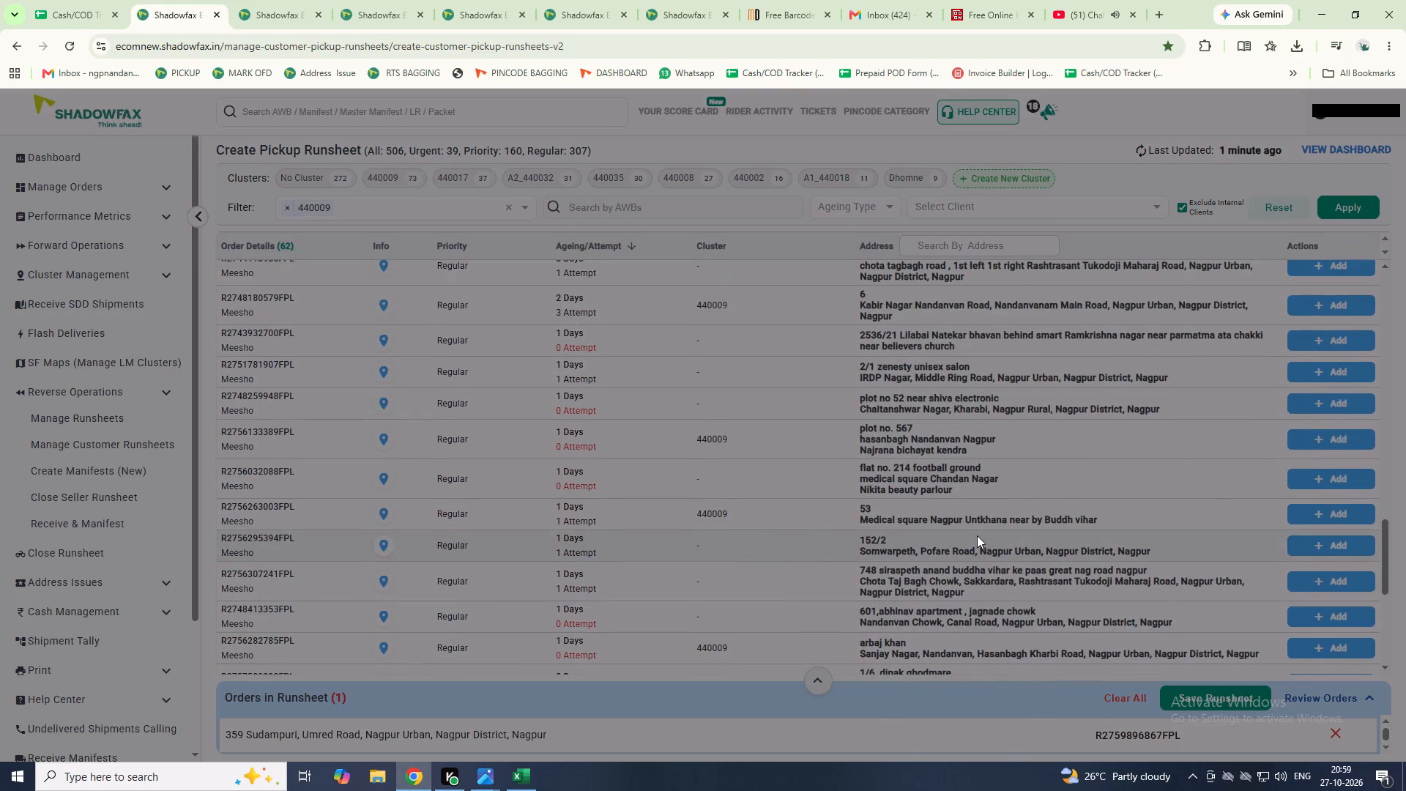
pyautogui.scroll(2, 975, 539)
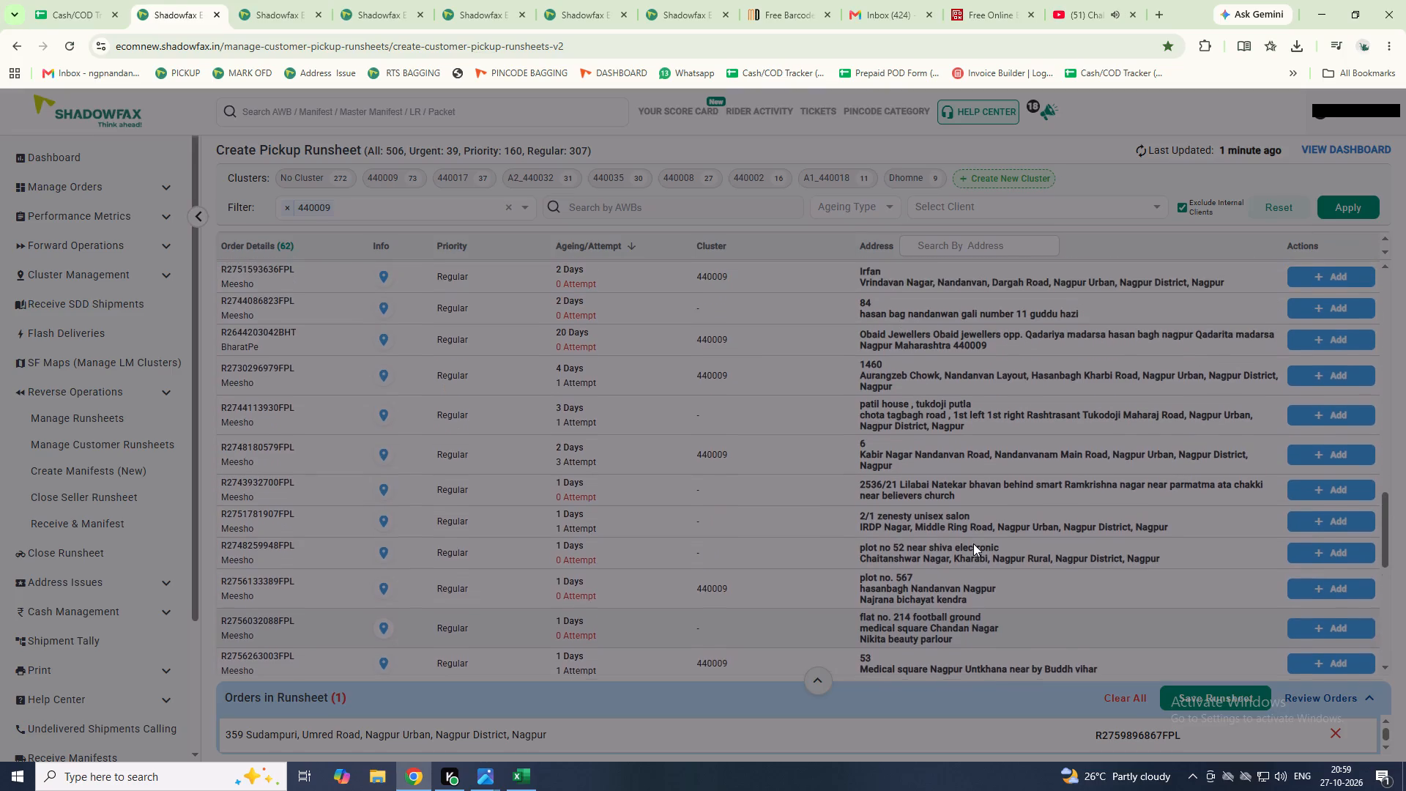
pyautogui.scroll(13, 973, 543)
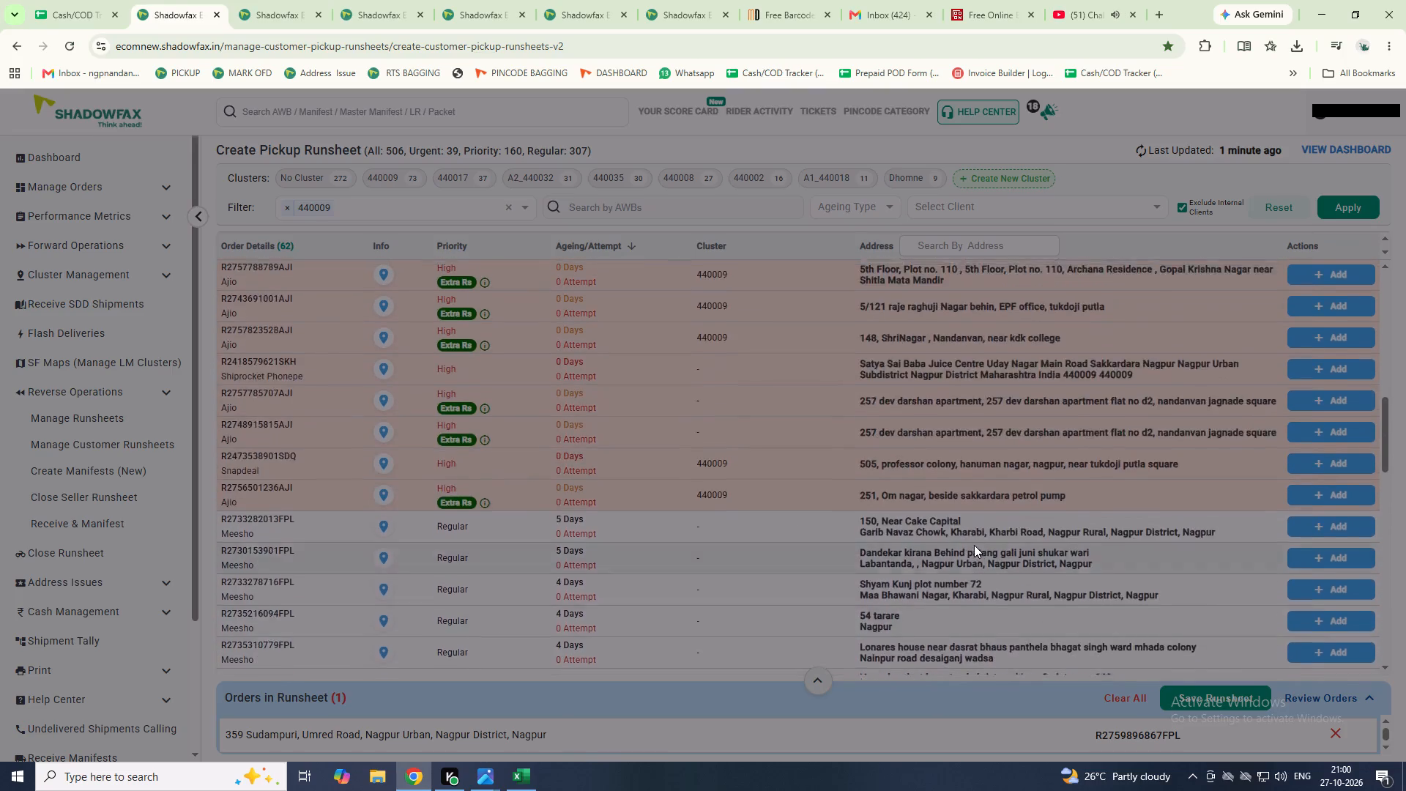
pyautogui.scroll(14, 974, 545)
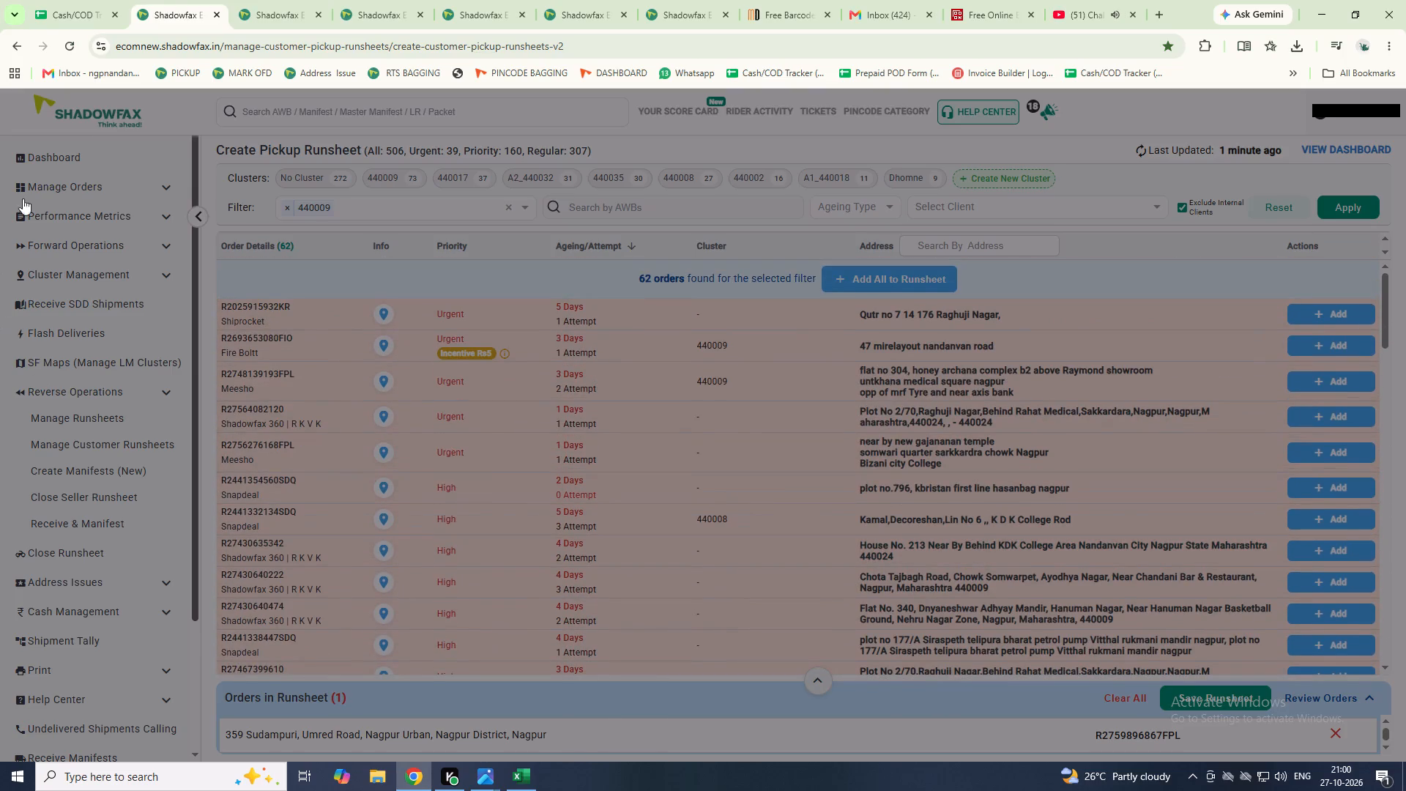
pyautogui.click(69, 163)
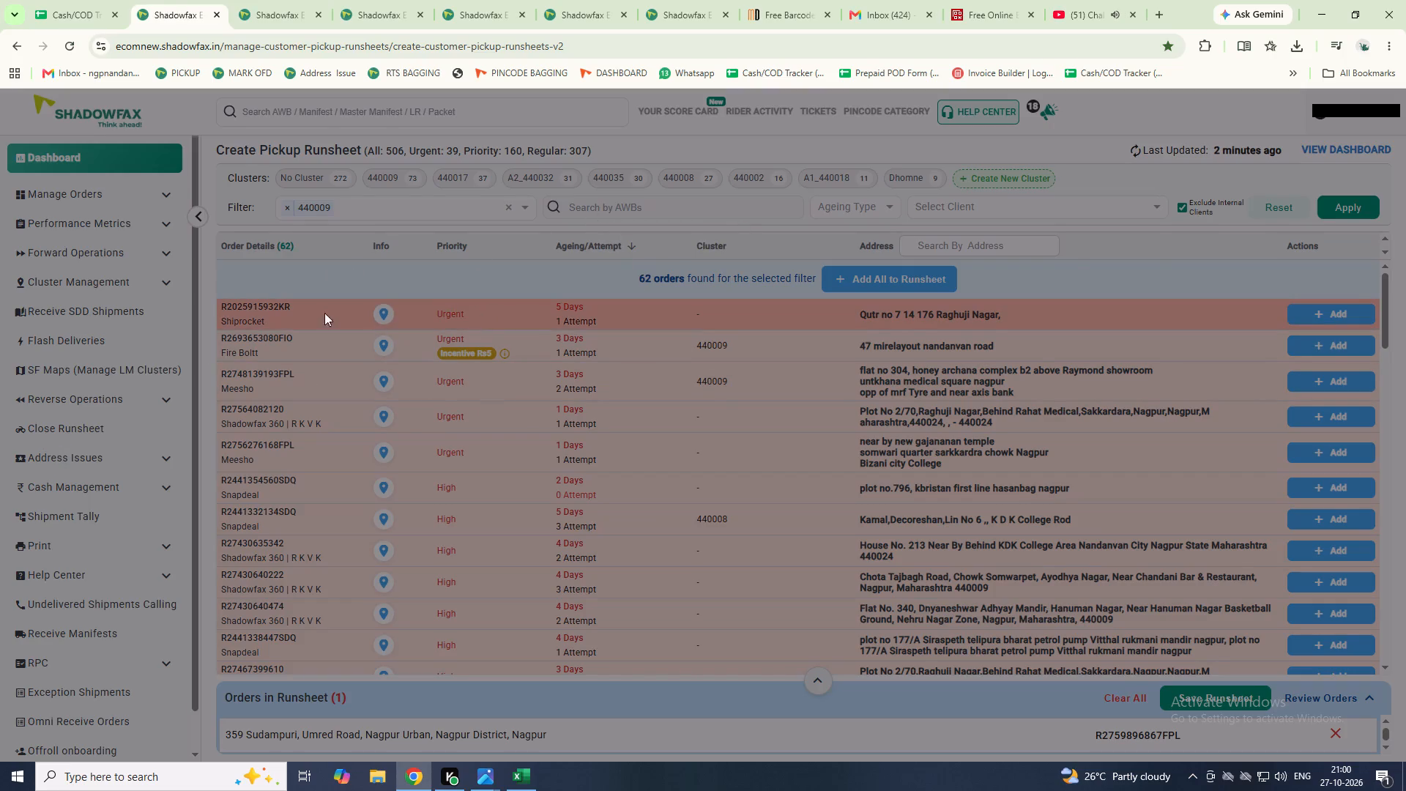
pyautogui.click(997, 248)
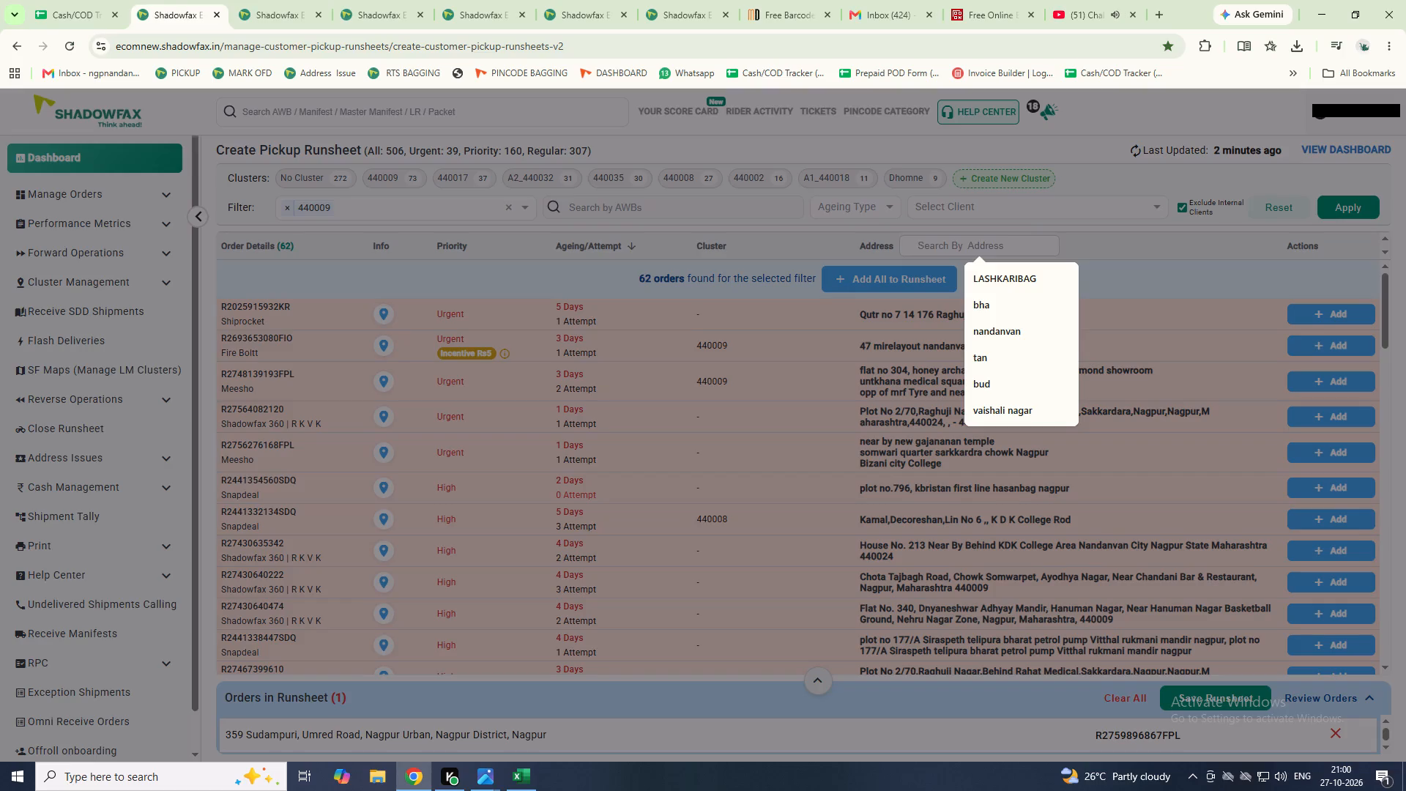
pyautogui.write('NANM')
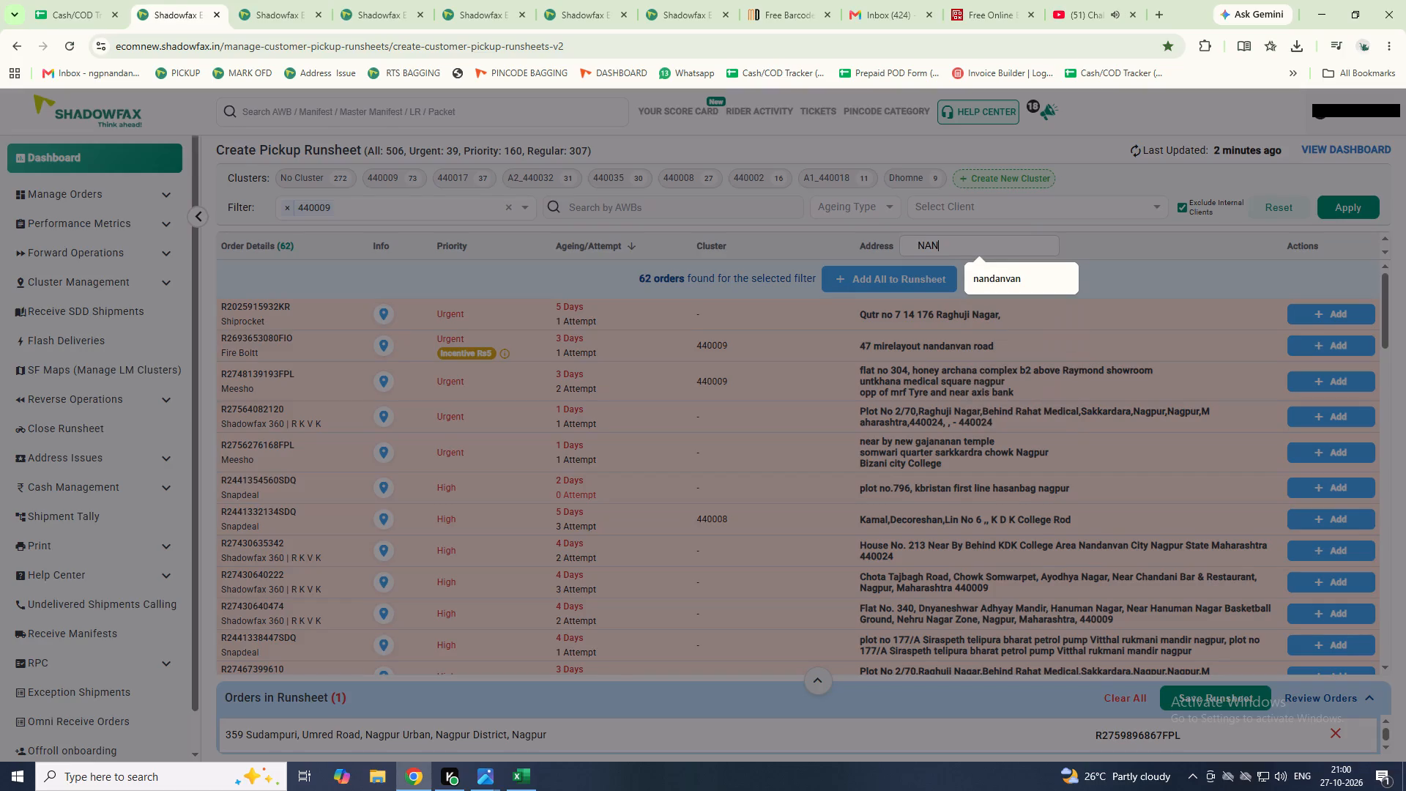
pyautogui.click(1022, 277)
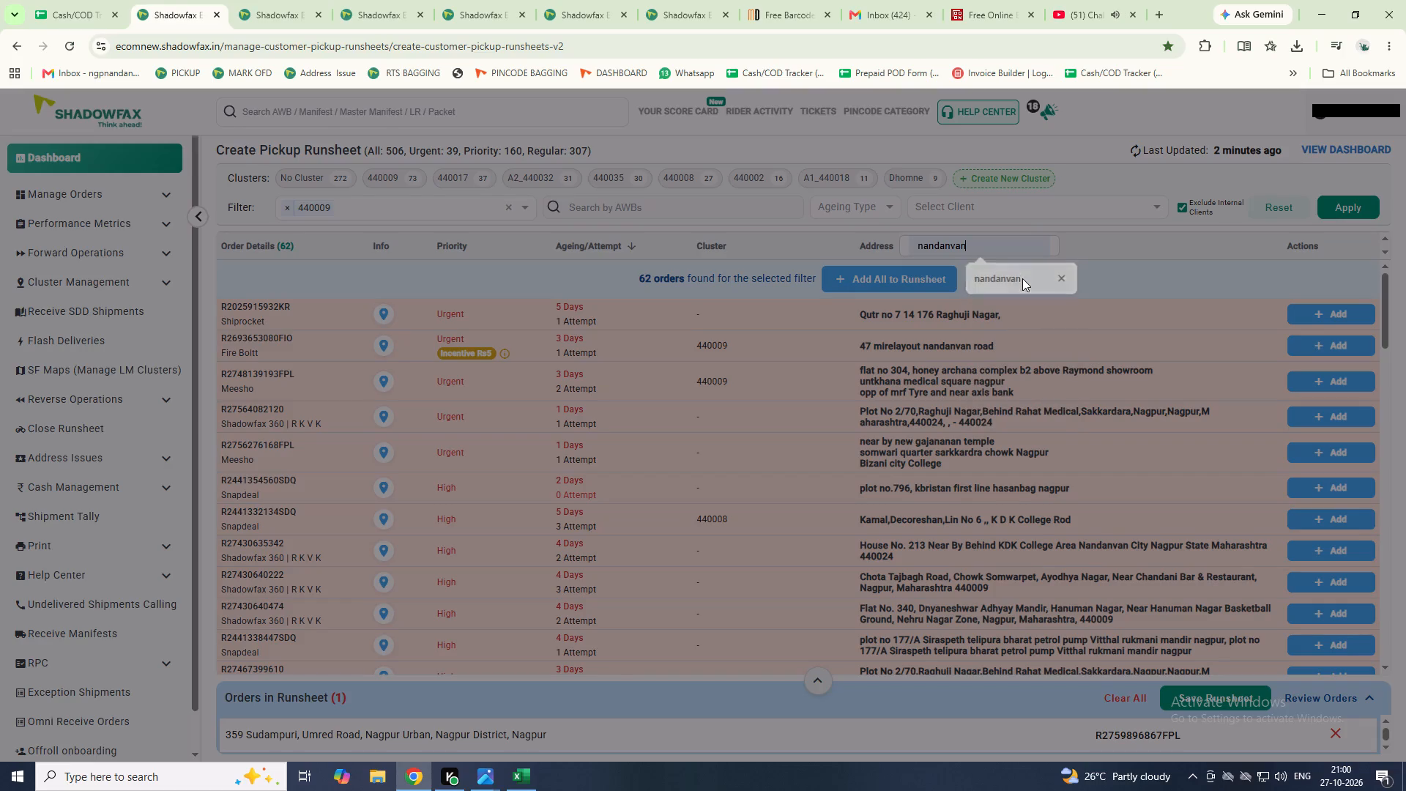
pyautogui.click(1347, 209)
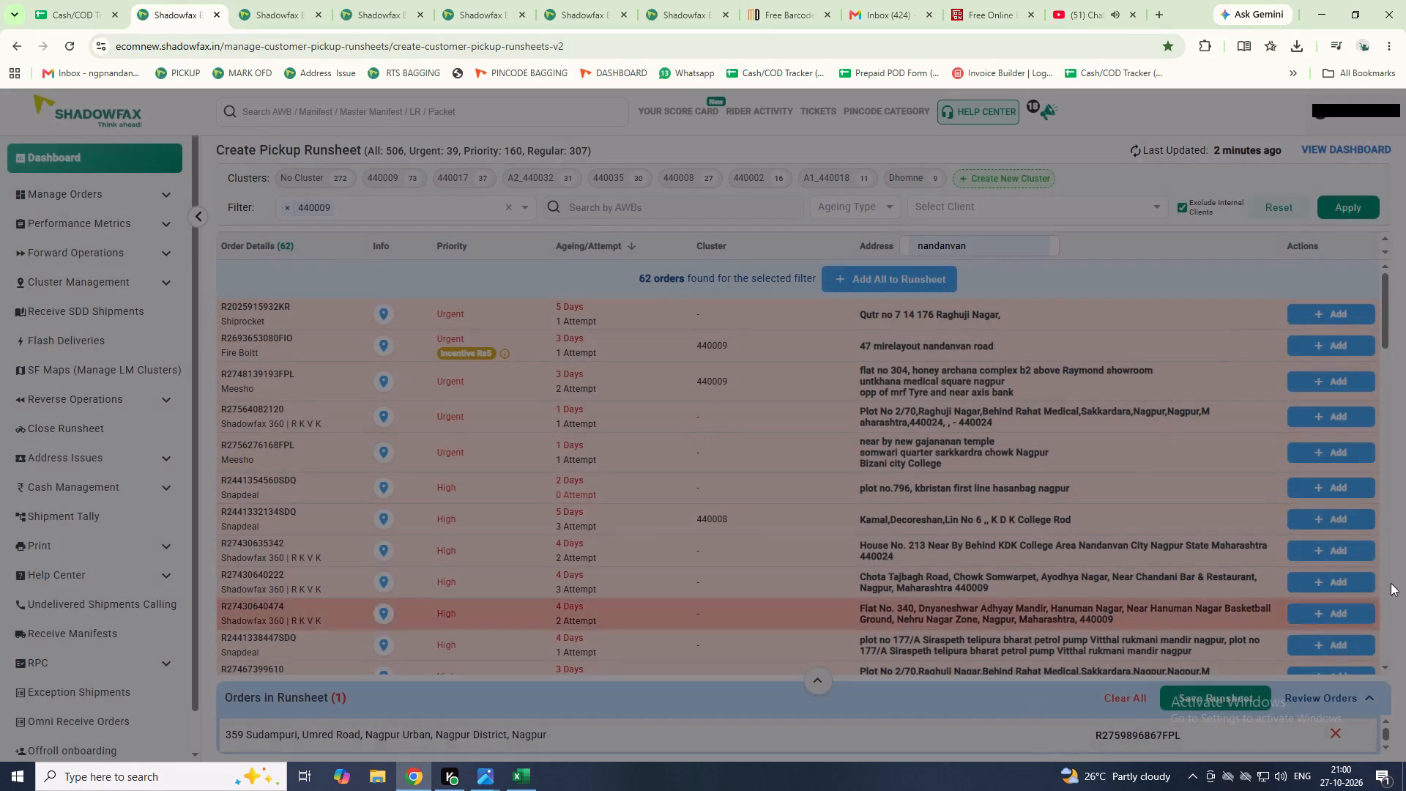
# Look through the 440009 pickup orders and their addresses for the nandanvan search, and check the client filter's options.
pyautogui.scroll(-13, 1077, 567)
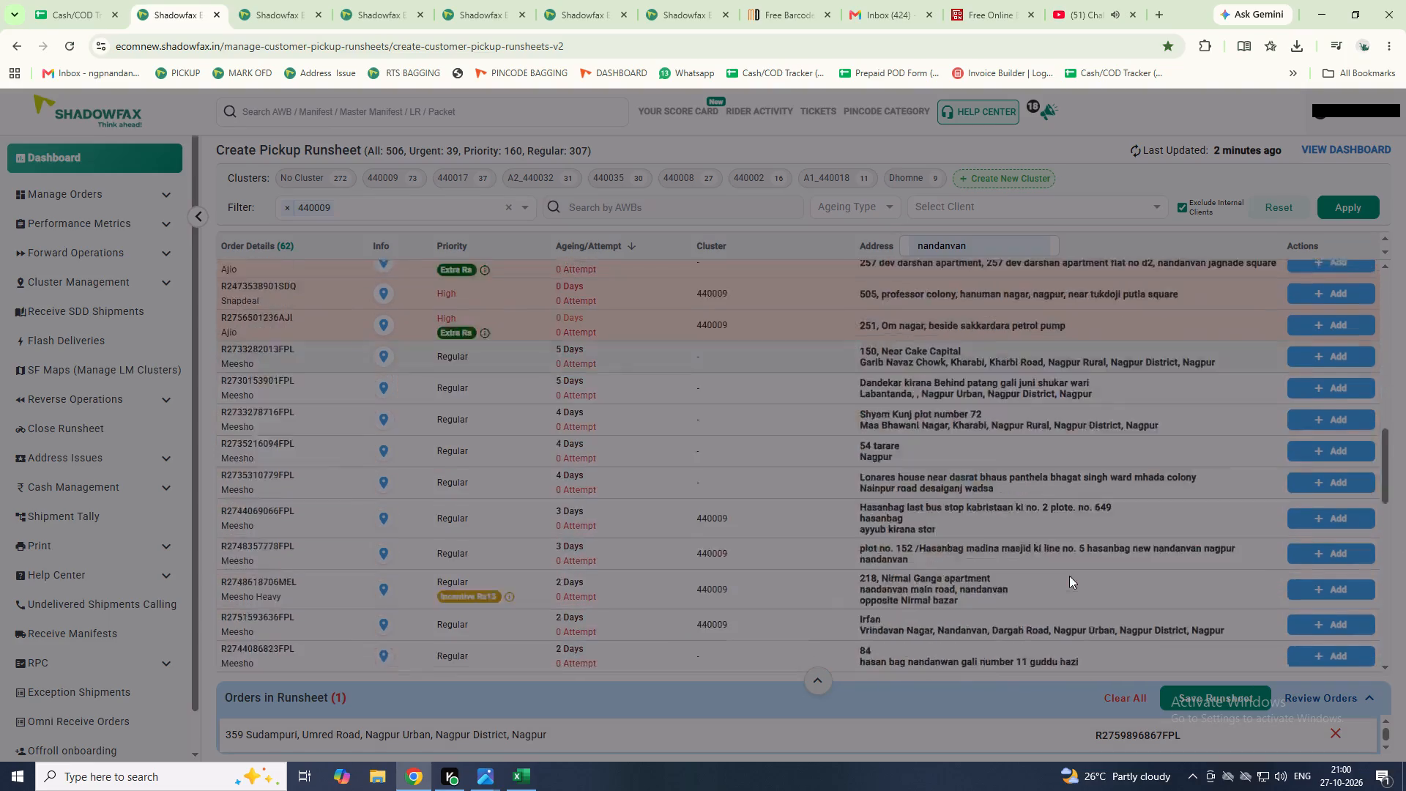
pyautogui.scroll(-19, 1069, 576)
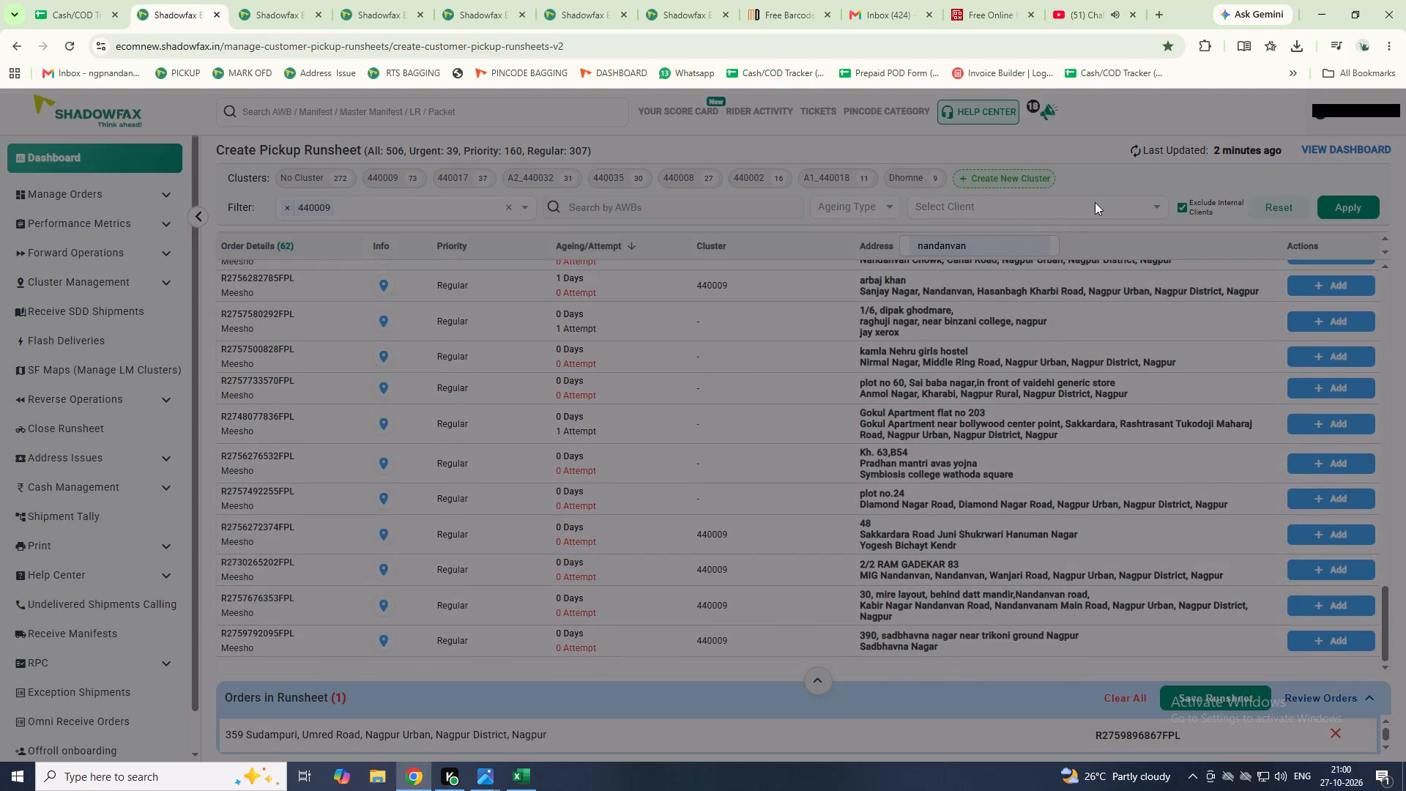
pyautogui.click(1150, 209)
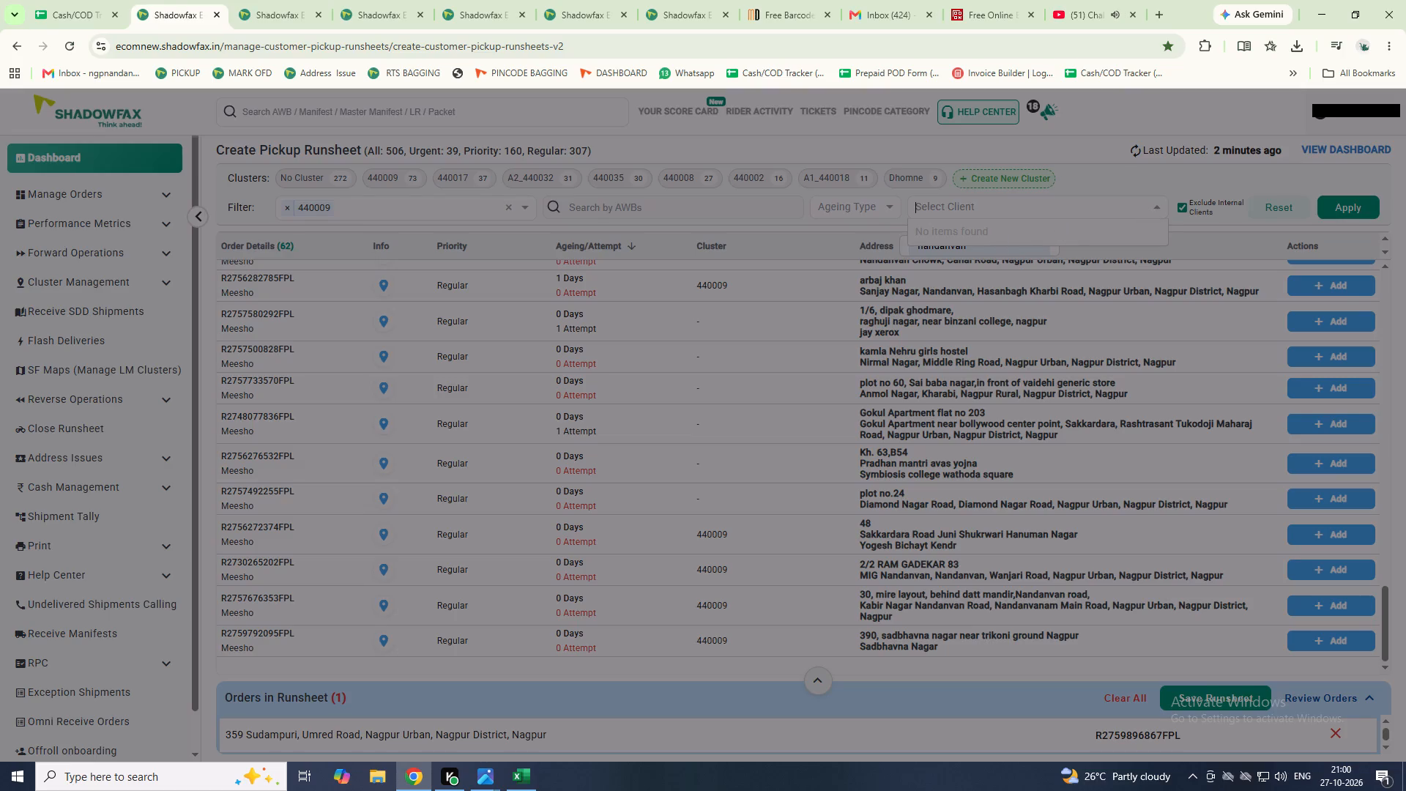
pyautogui.click(983, 250)
pyautogui.click(966, 250)
pyautogui.click(970, 250)
pyautogui.click(969, 256)
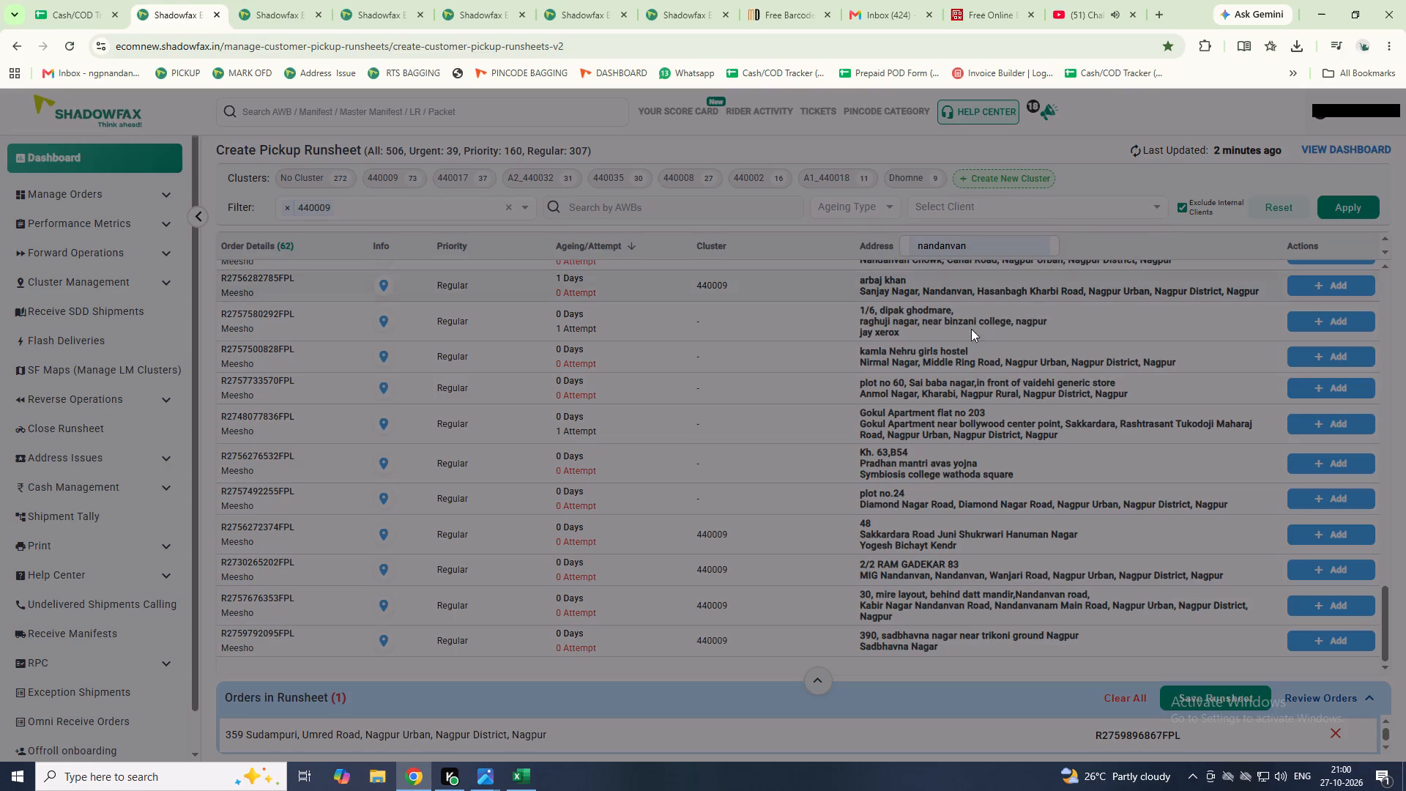
pyautogui.scroll(20, 971, 352)
pyautogui.scroll(8, 971, 352)
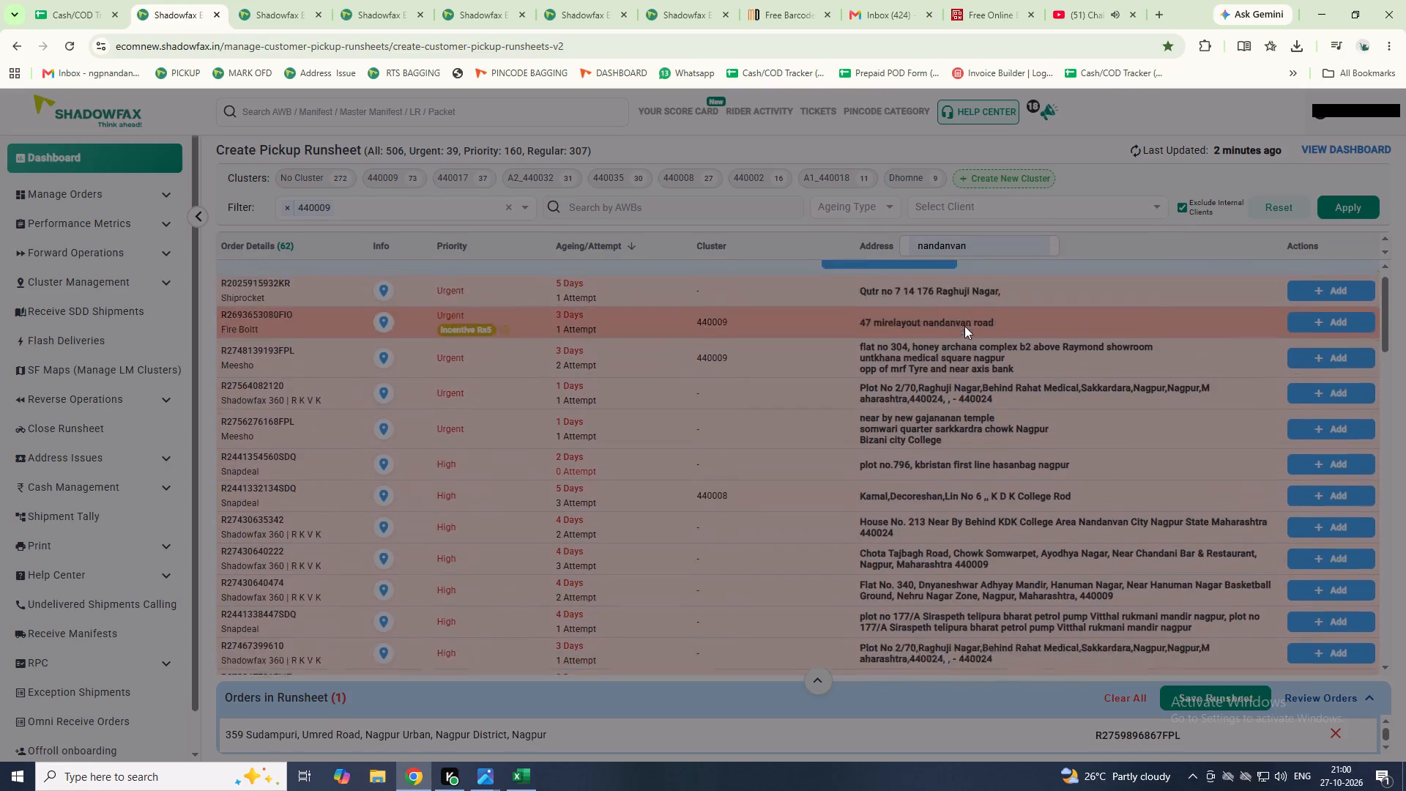
pyautogui.scroll(3, 966, 317)
pyautogui.scroll(-5, 962, 314)
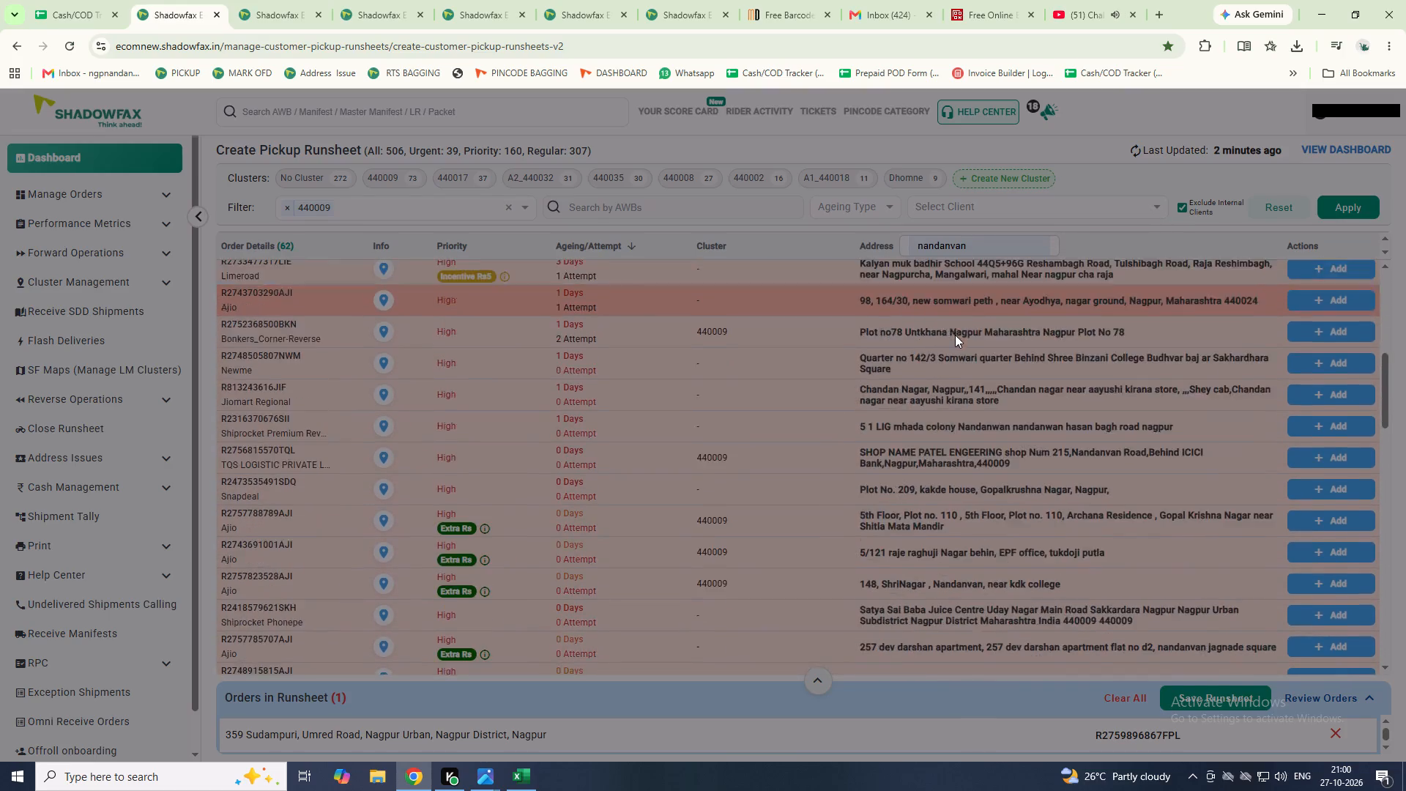
pyautogui.scroll(-20, 955, 335)
pyautogui.scroll(-17, 955, 335)
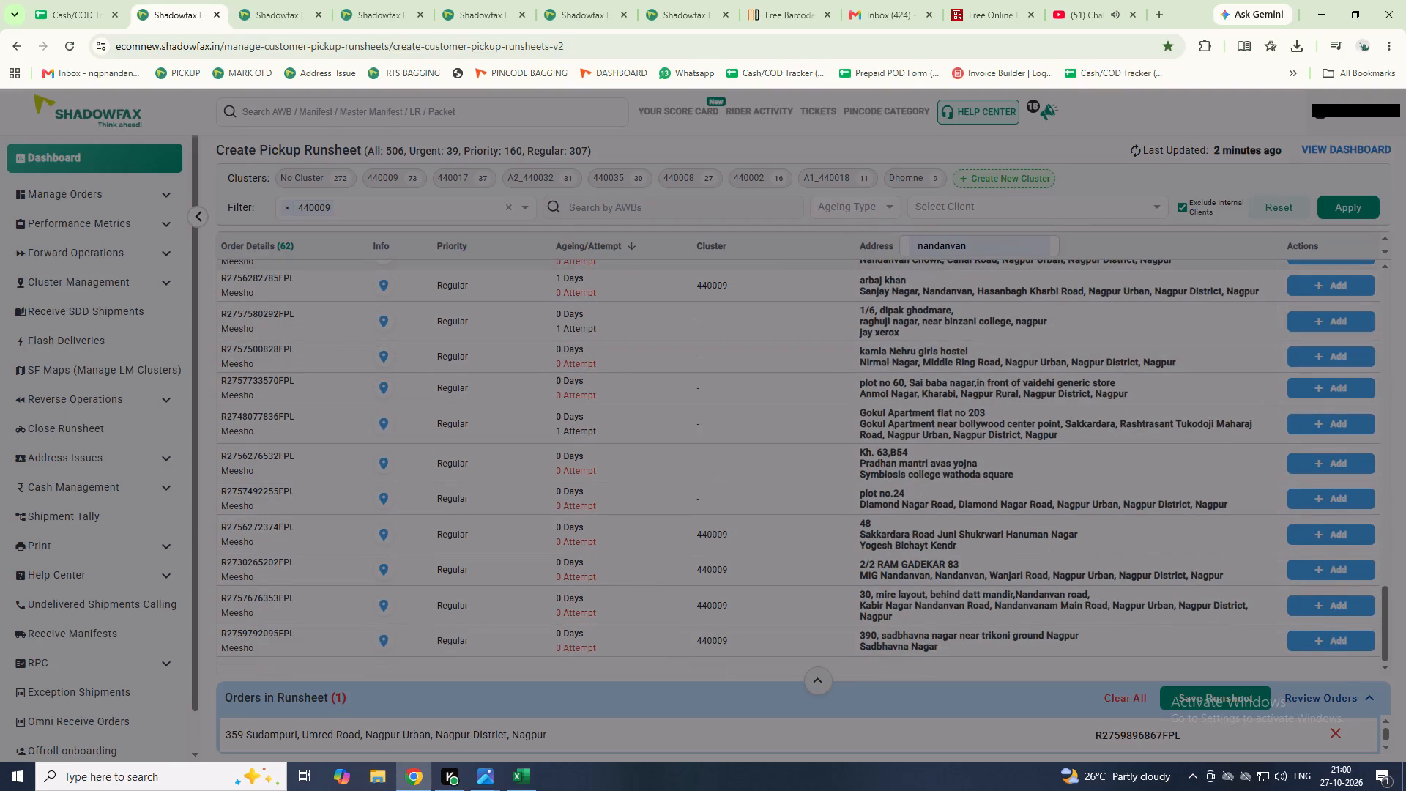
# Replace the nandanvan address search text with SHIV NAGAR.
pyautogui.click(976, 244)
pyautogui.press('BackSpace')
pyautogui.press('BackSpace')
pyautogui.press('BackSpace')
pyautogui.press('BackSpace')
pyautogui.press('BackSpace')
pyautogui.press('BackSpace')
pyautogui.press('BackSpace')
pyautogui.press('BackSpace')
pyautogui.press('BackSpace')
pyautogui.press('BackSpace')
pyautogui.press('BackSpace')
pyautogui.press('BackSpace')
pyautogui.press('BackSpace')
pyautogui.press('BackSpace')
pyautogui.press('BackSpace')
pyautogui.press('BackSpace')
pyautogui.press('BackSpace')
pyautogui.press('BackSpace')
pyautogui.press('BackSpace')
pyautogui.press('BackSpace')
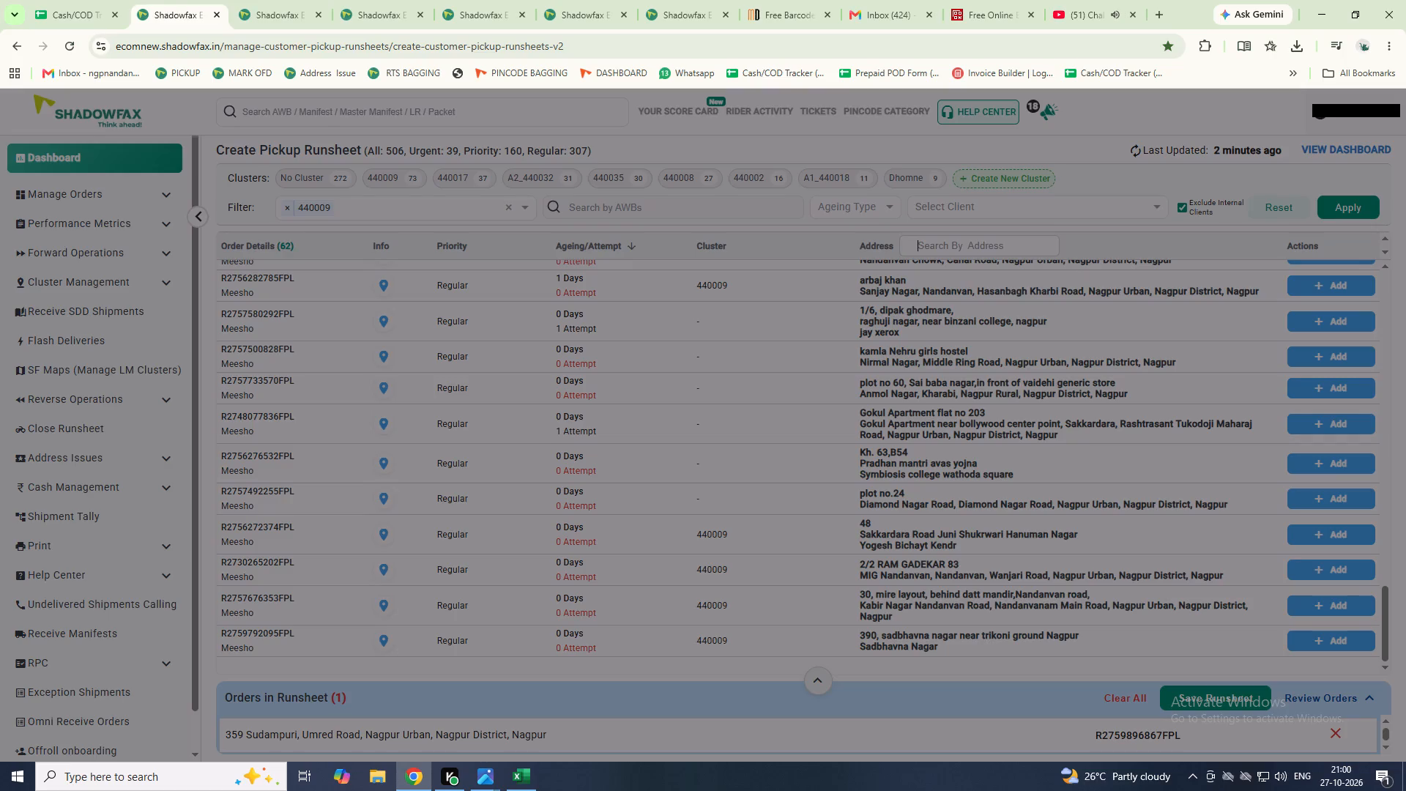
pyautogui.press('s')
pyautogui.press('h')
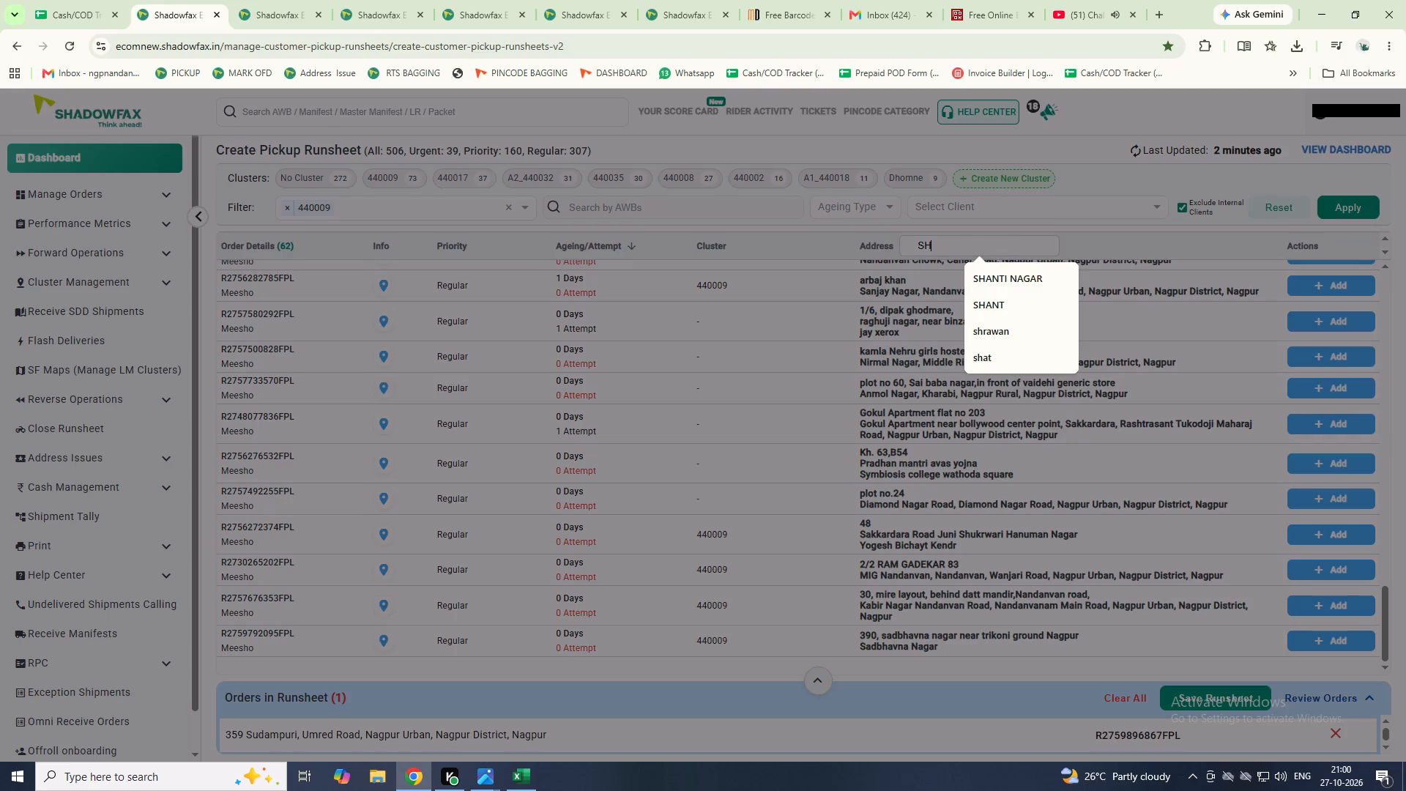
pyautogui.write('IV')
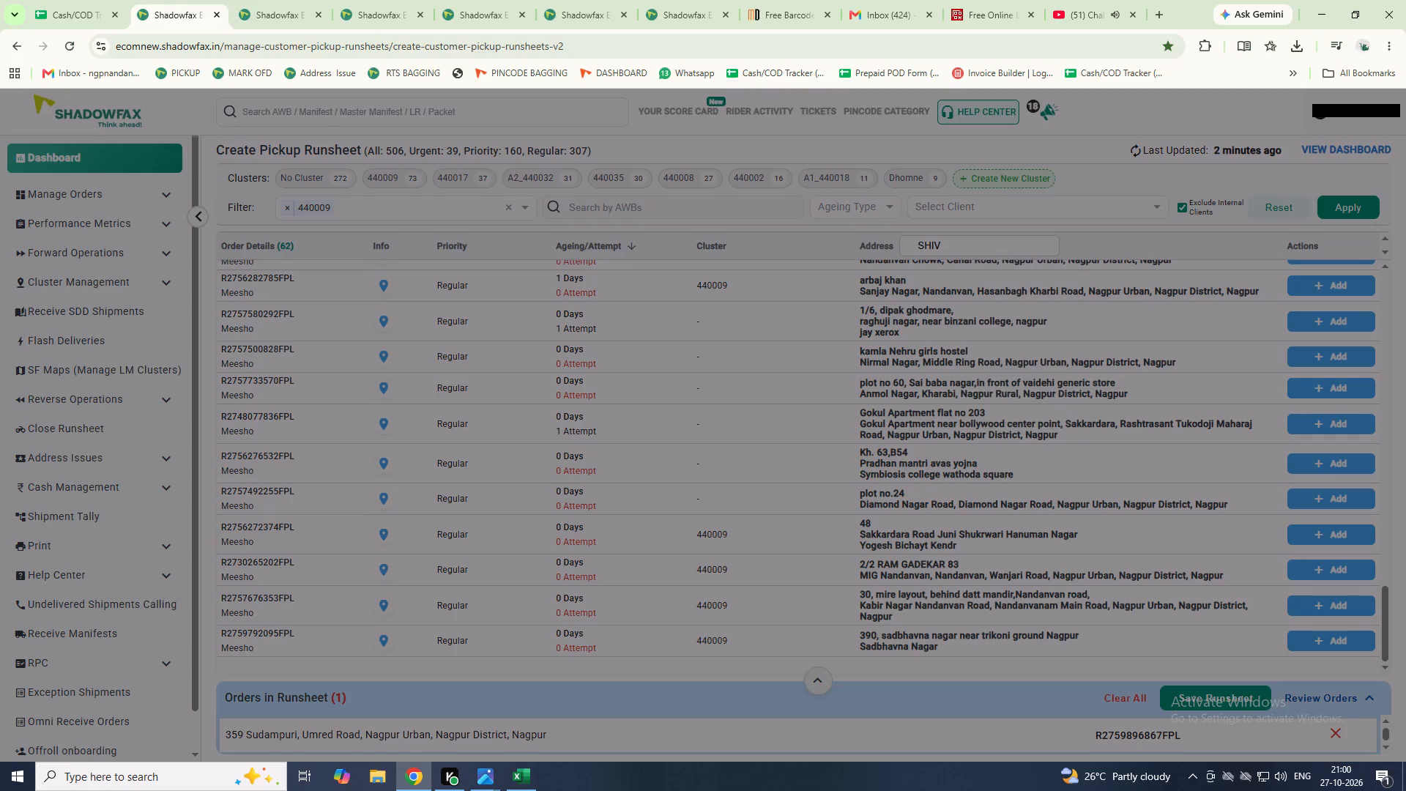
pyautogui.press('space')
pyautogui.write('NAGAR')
# Search the 440009 pickup orders by address for GANESH NAGAR and apply the filter.
pyautogui.press('BackSpace')
pyautogui.press('BackSpace')
pyautogui.press('BackSpace')
pyautogui.press('BackSpace')
pyautogui.press('BackSpace')
pyautogui.press('BackSpace')
pyautogui.press('BackSpace')
pyautogui.press('BackSpace')
pyautogui.press('BackSpace')
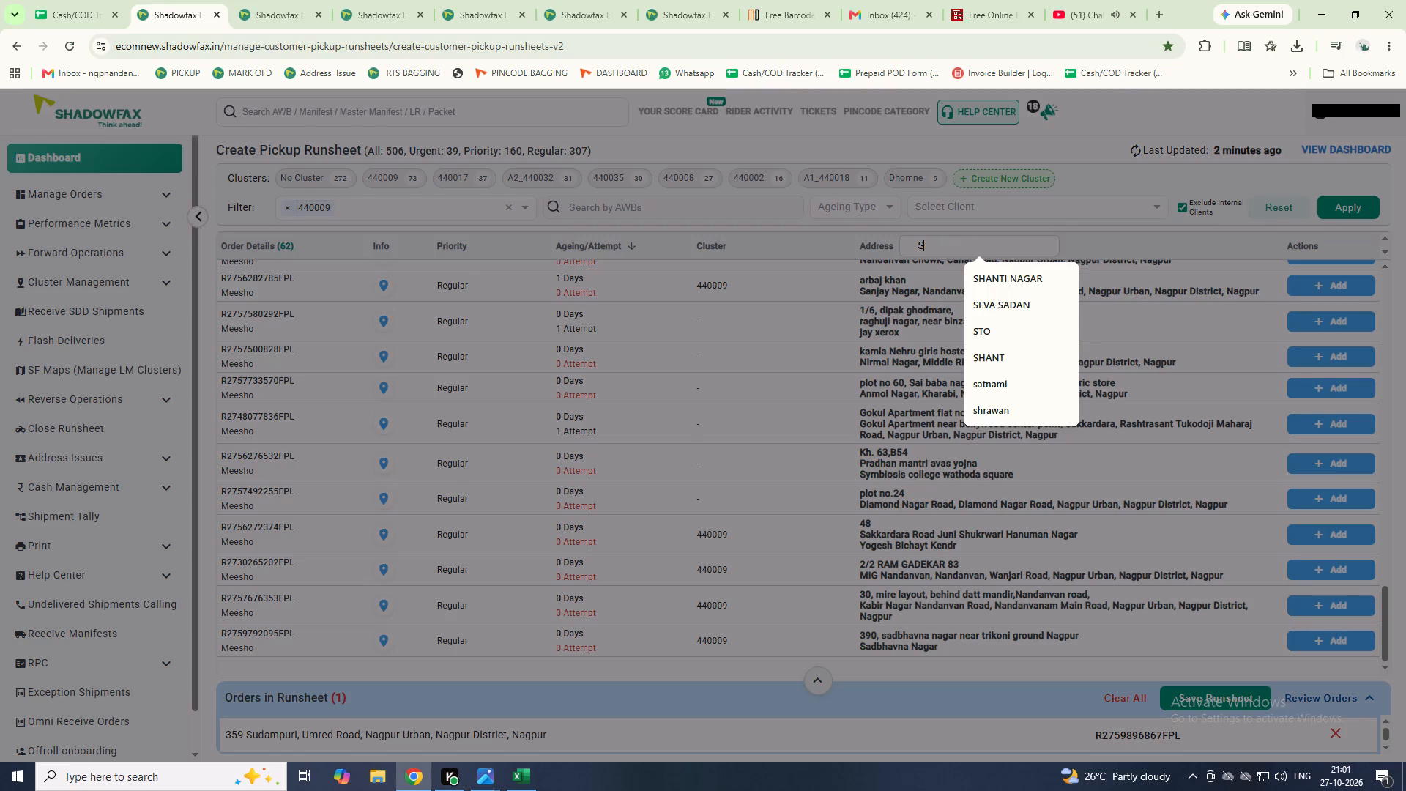
pyautogui.press('BackSpace')
pyautogui.write('GANESH')
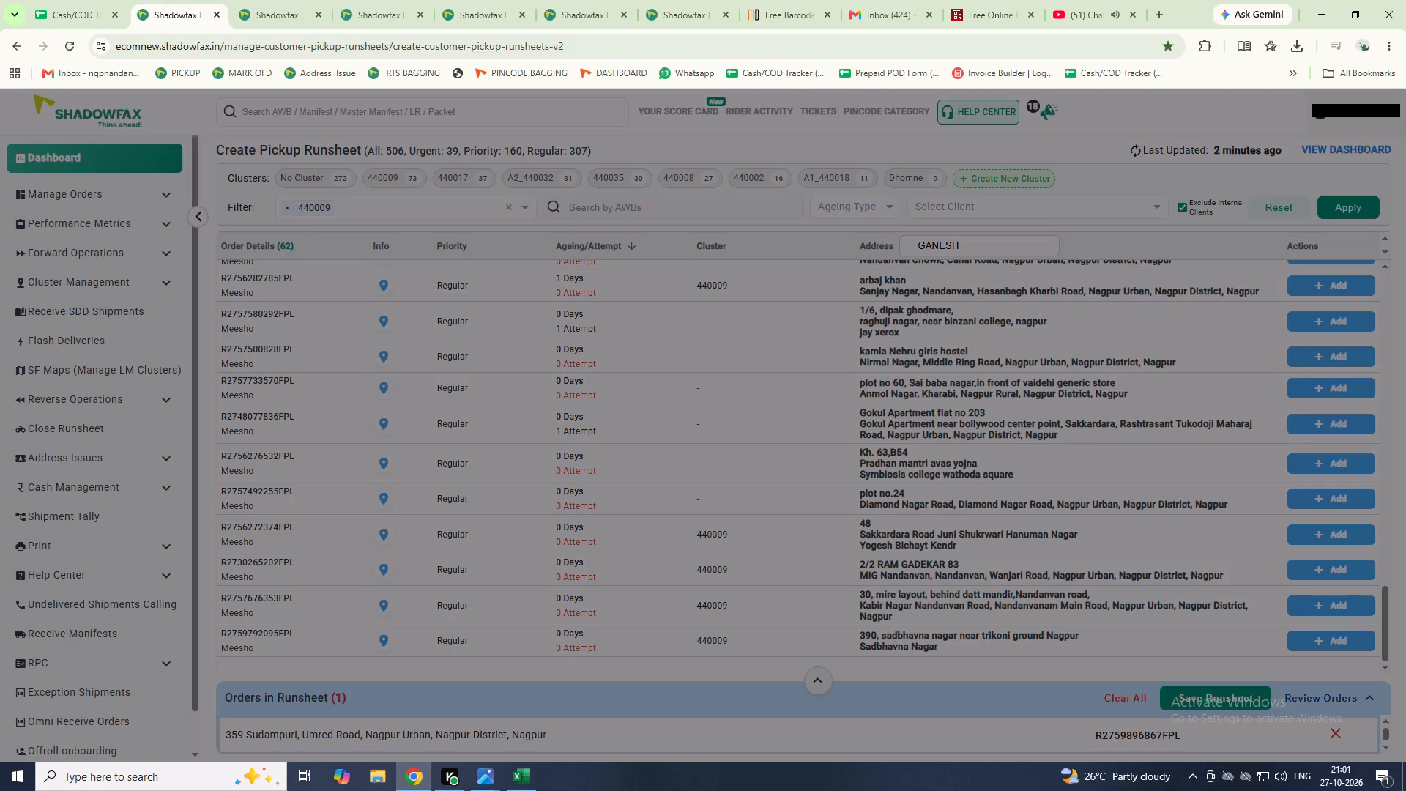
pyautogui.press('space')
pyautogui.write('NAGAR')
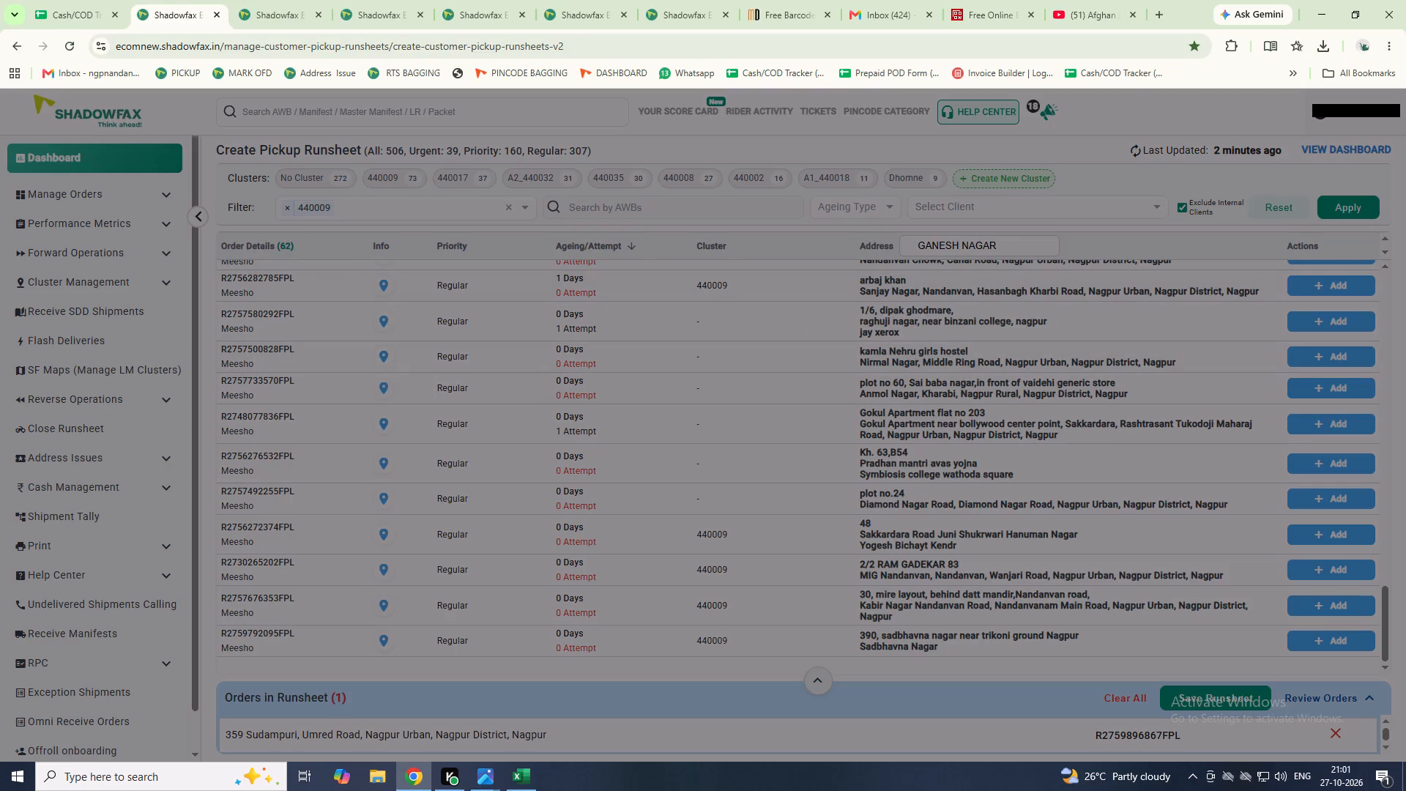
pyautogui.click(1336, 211)
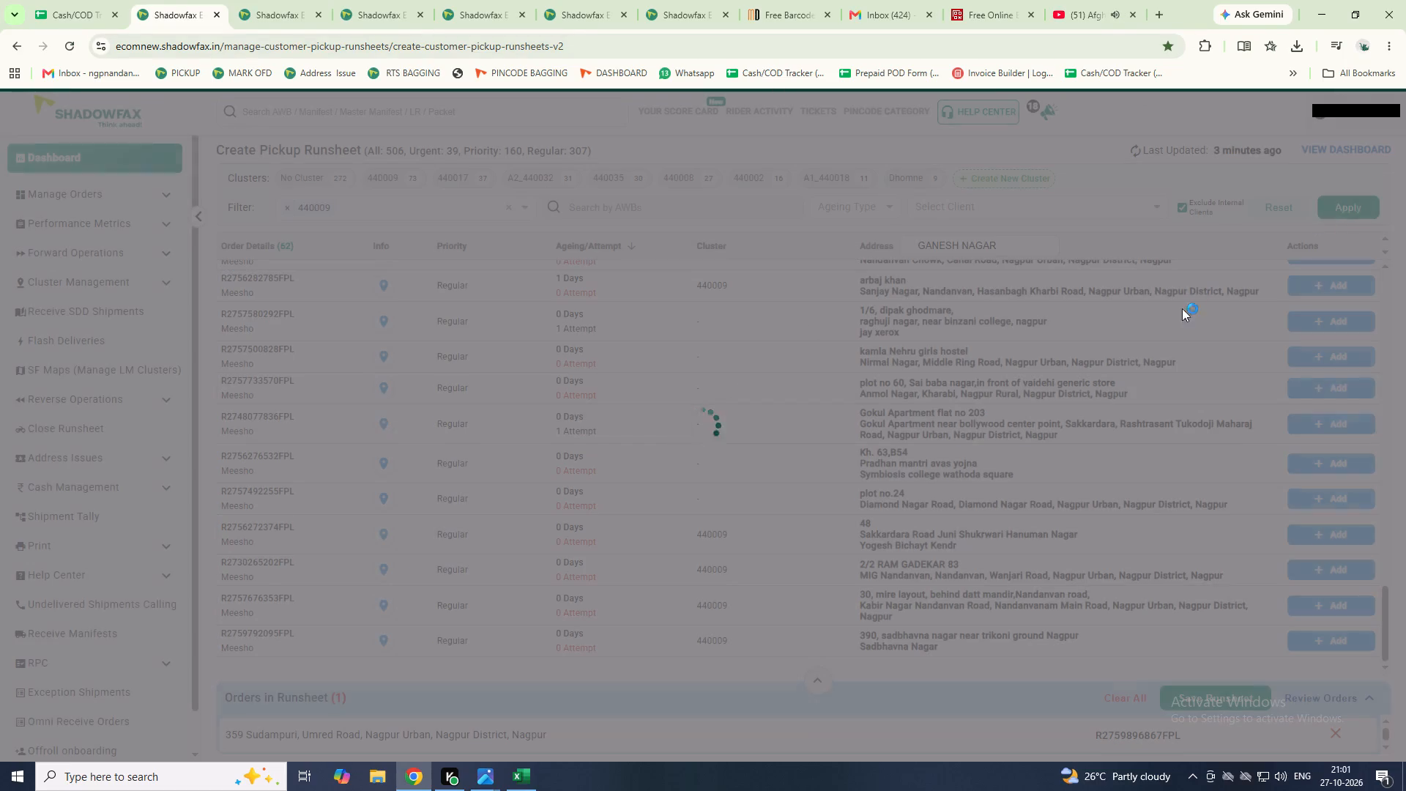
# Examine the addresses in the 440009 pickup order list for orders in Ganesh Nagar.
pyautogui.scroll(-1, 1150, 381)
pyautogui.scroll(9, 1152, 379)
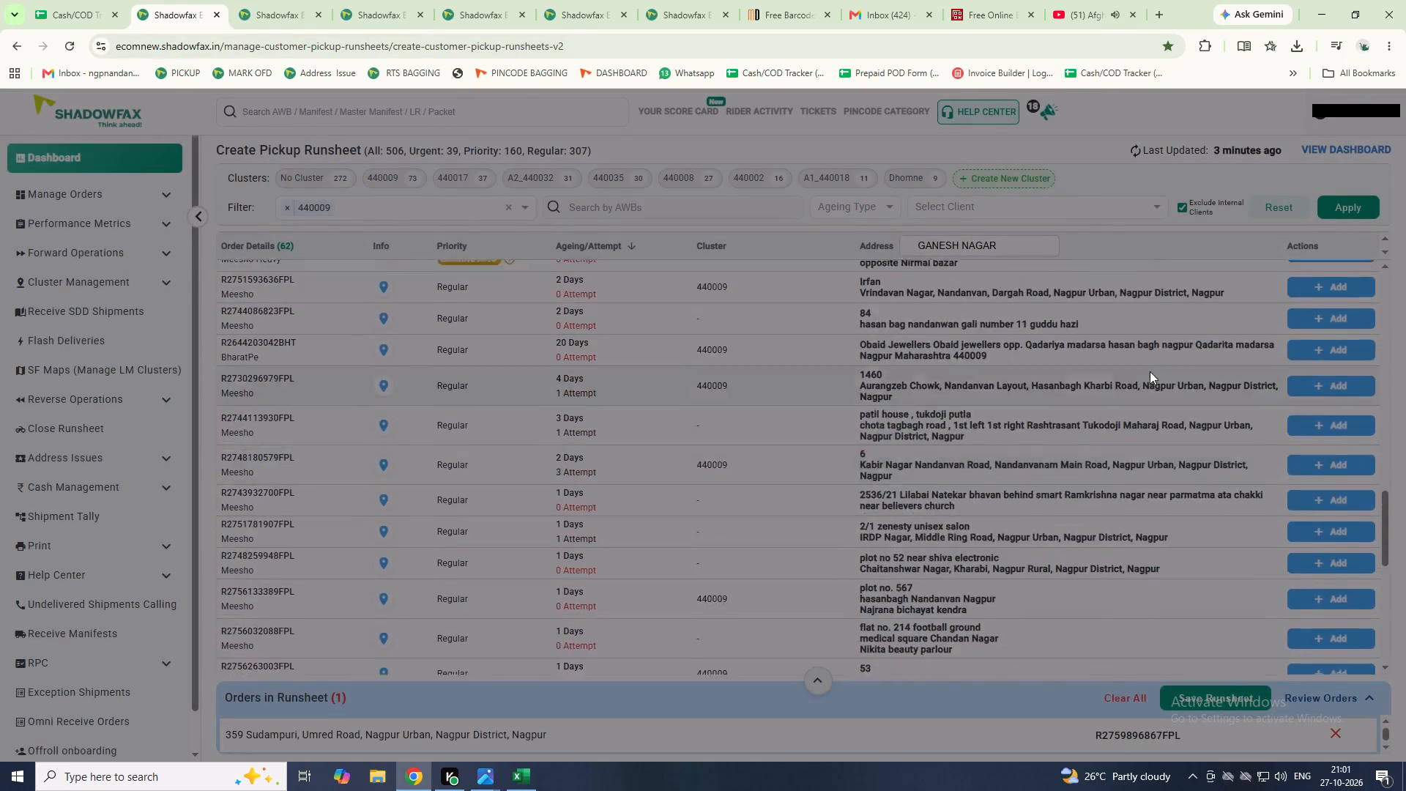
pyautogui.scroll(15, 1150, 371)
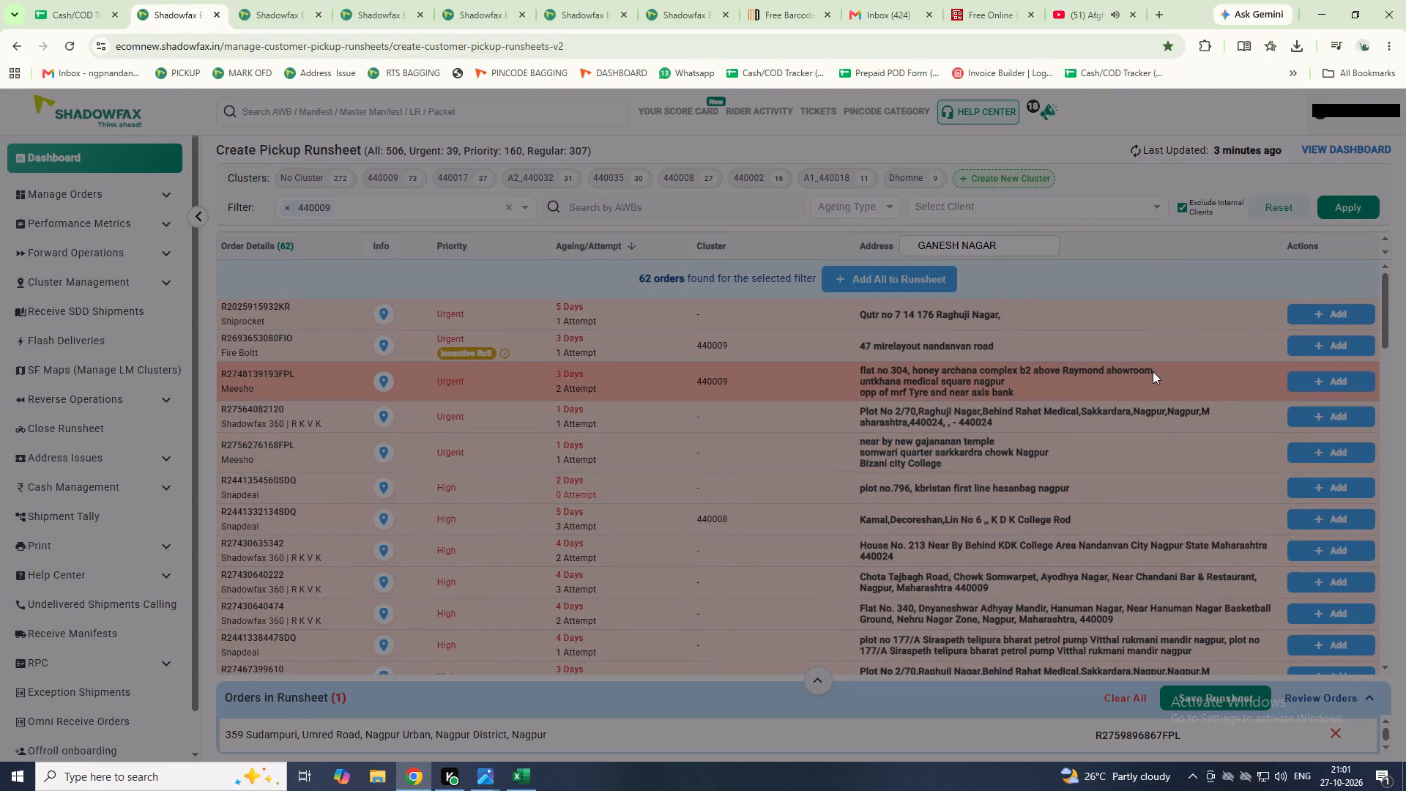
pyautogui.scroll(-20, 1153, 370)
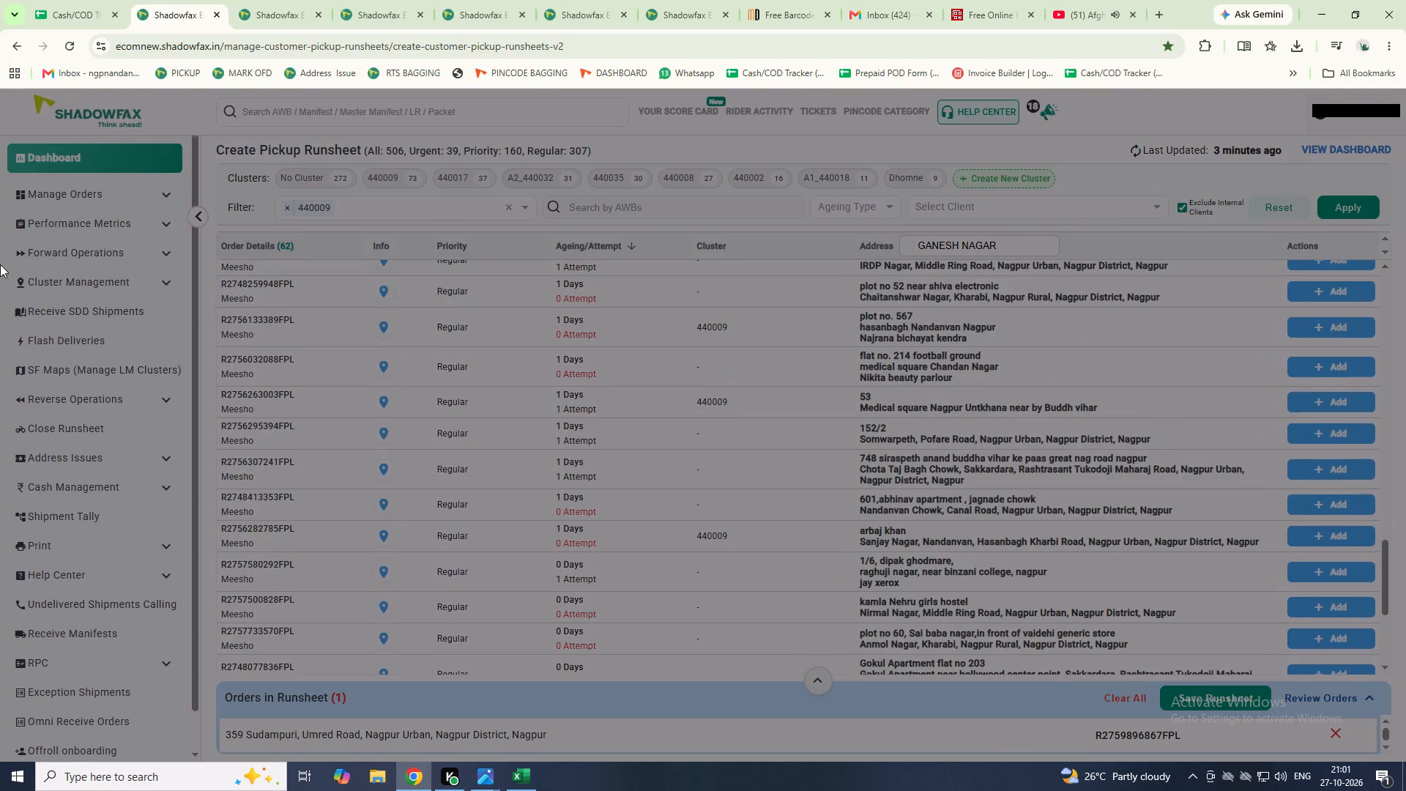
pyautogui.scroll(-8, 0, 270)
pyautogui.scroll(2, 21, 289)
pyautogui.scroll(-3, 21, 299)
pyautogui.scroll(11, 29, 324)
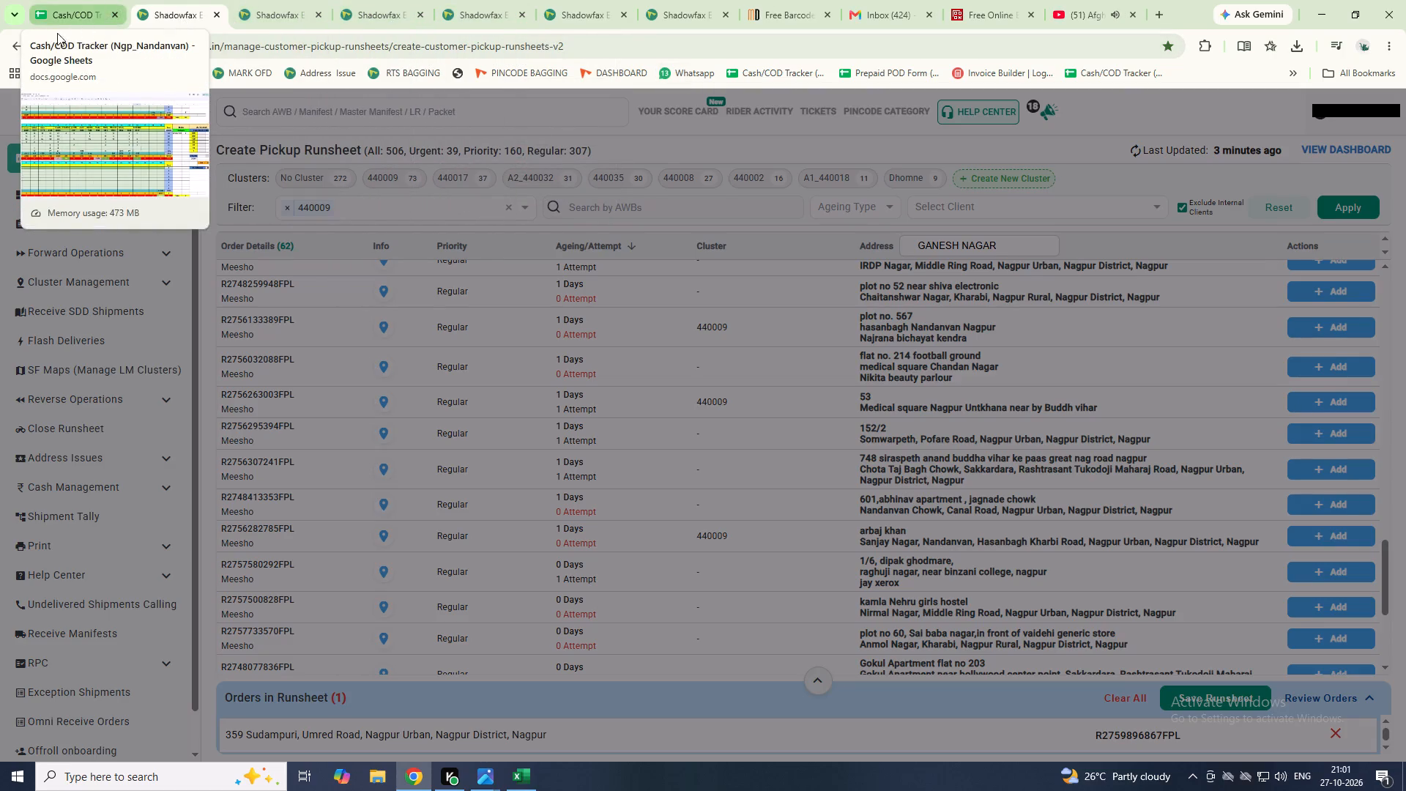
# Leave the pickup runsheet without saving it, going back past the customer pickup dashboard.
pyautogui.click(12, 49)
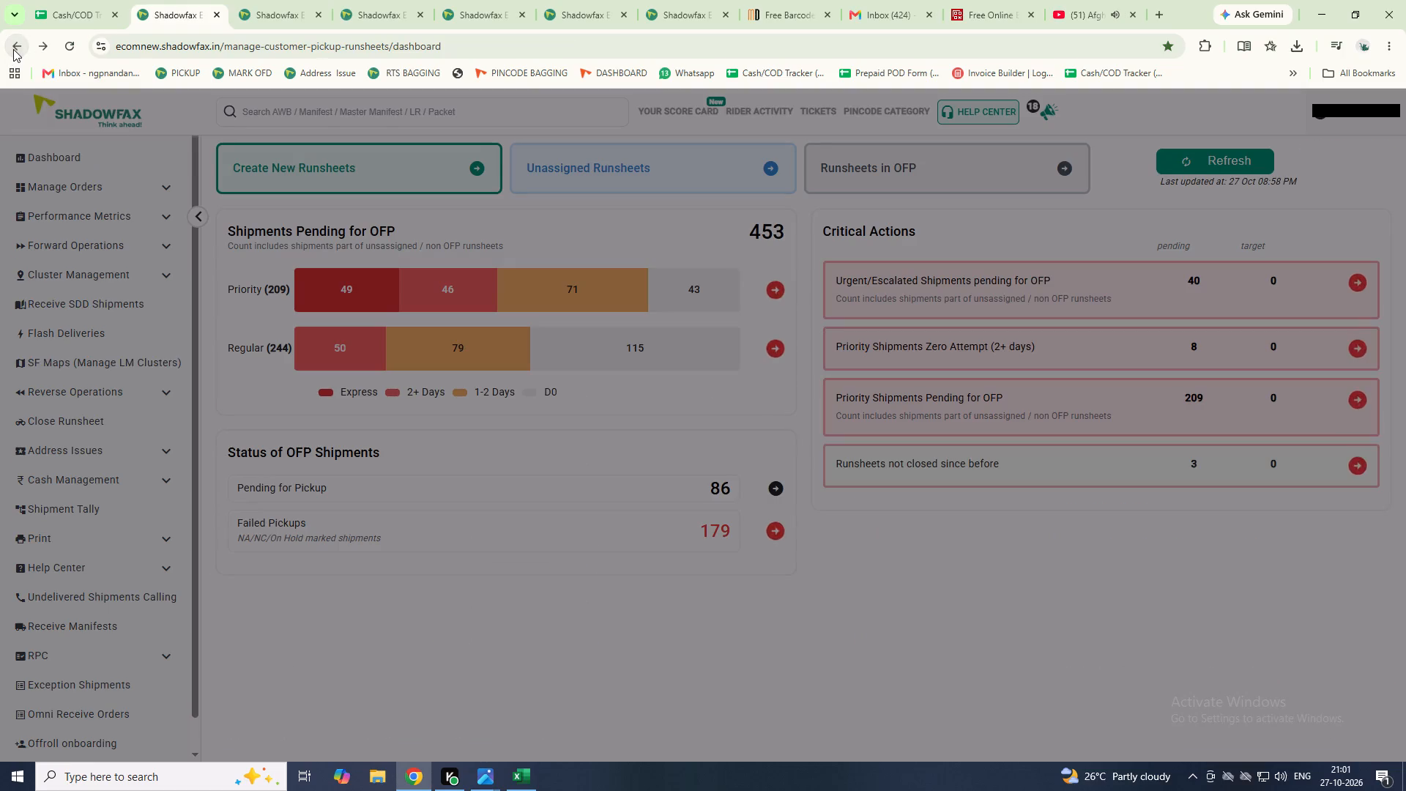
pyautogui.click(20, 50)
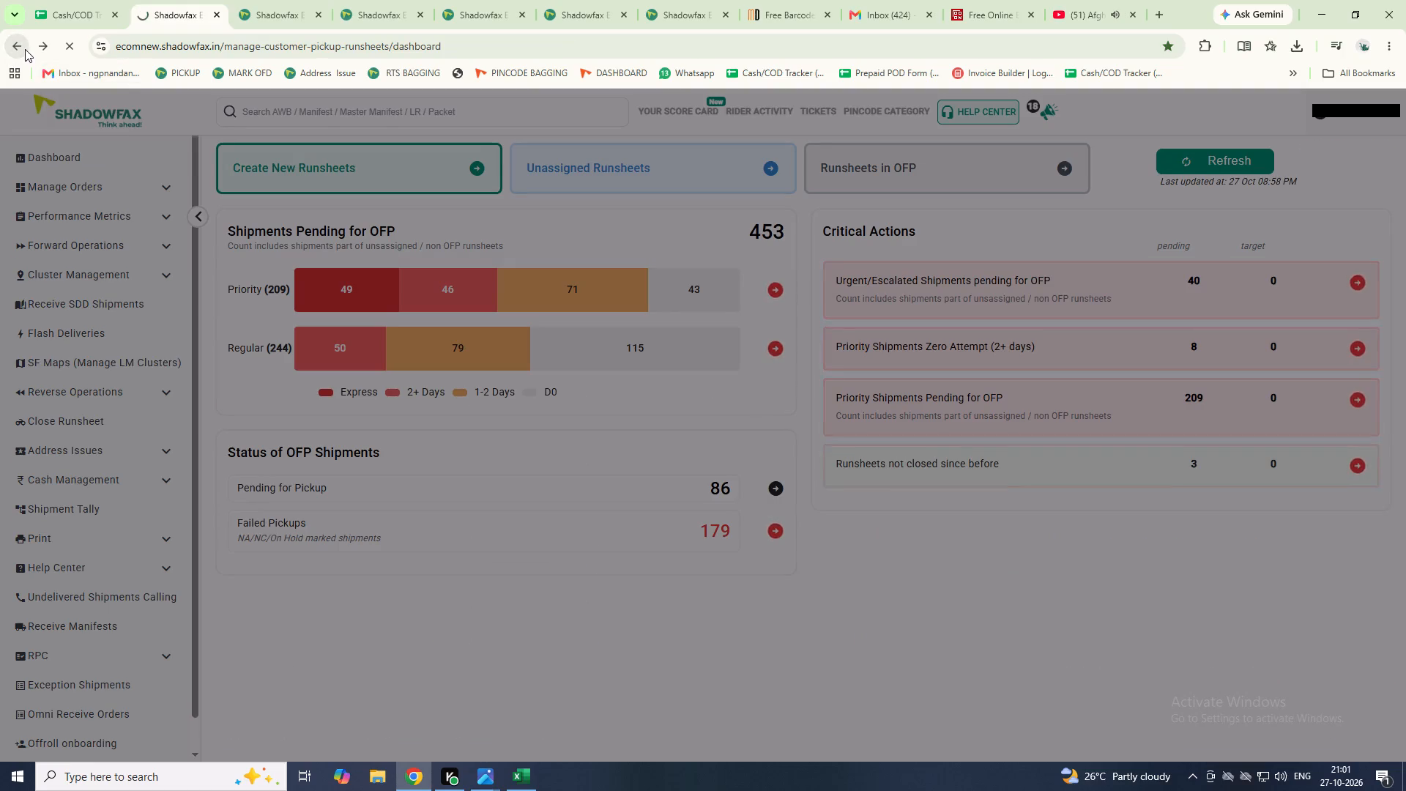